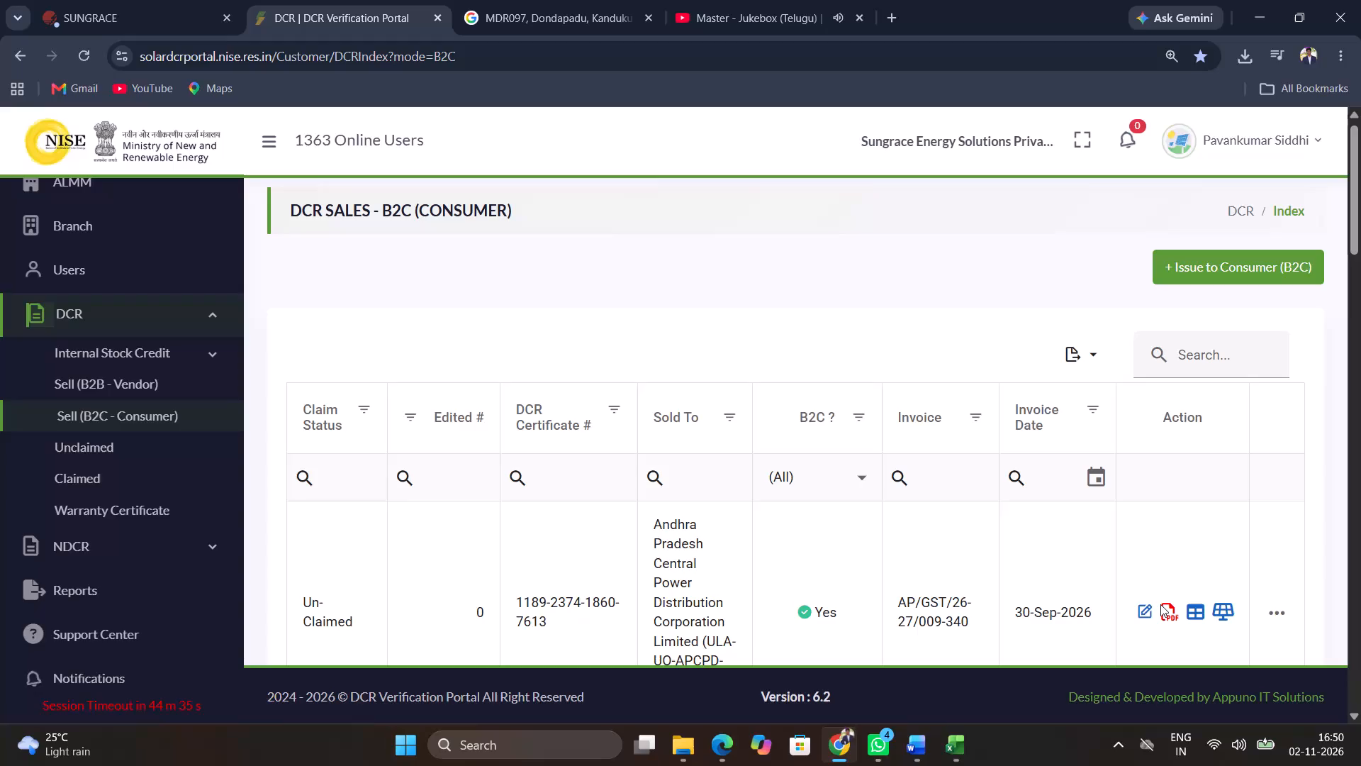
Download the DCR certificate PDF for invoice AP/GST/26-27/009-340 into DCR009's 340_ folder, named with the copied service number plus -340.
left_click(1162, 606)
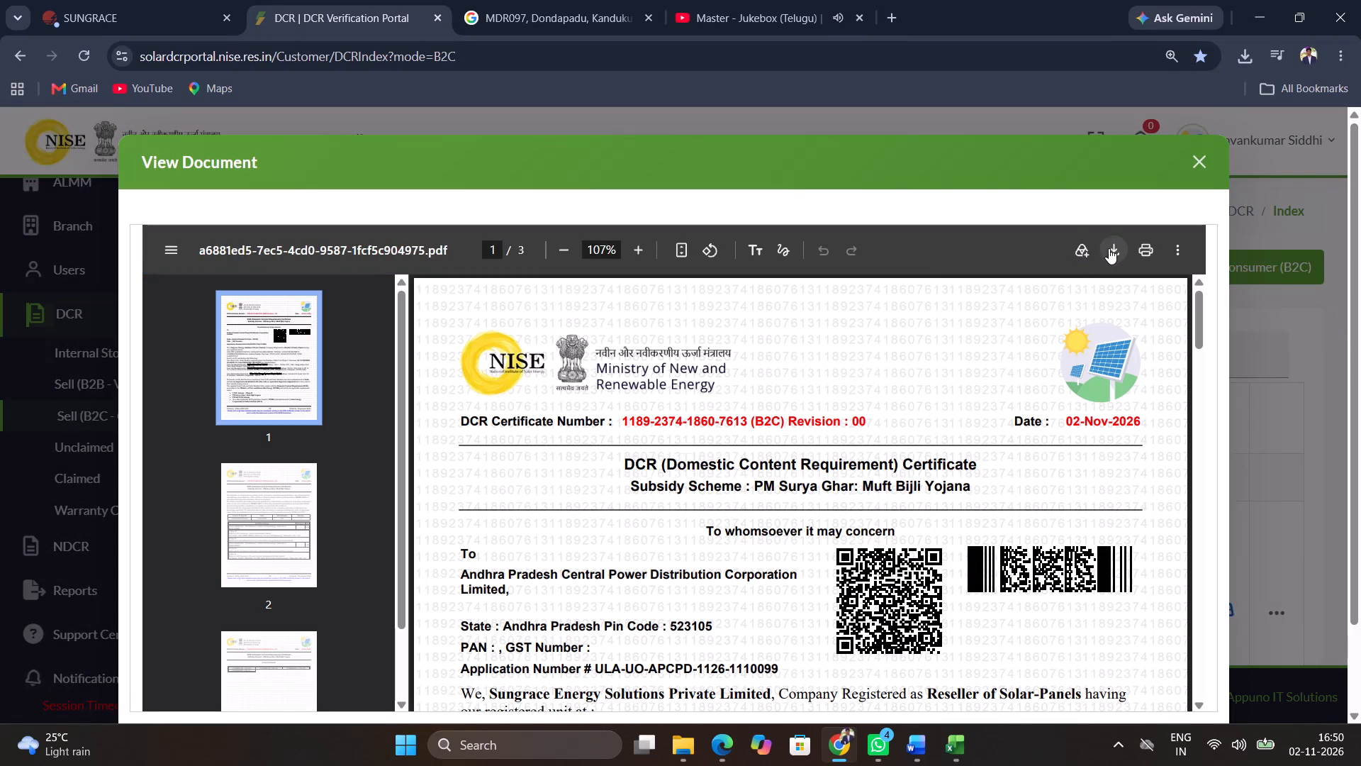
left_click(1112, 245)
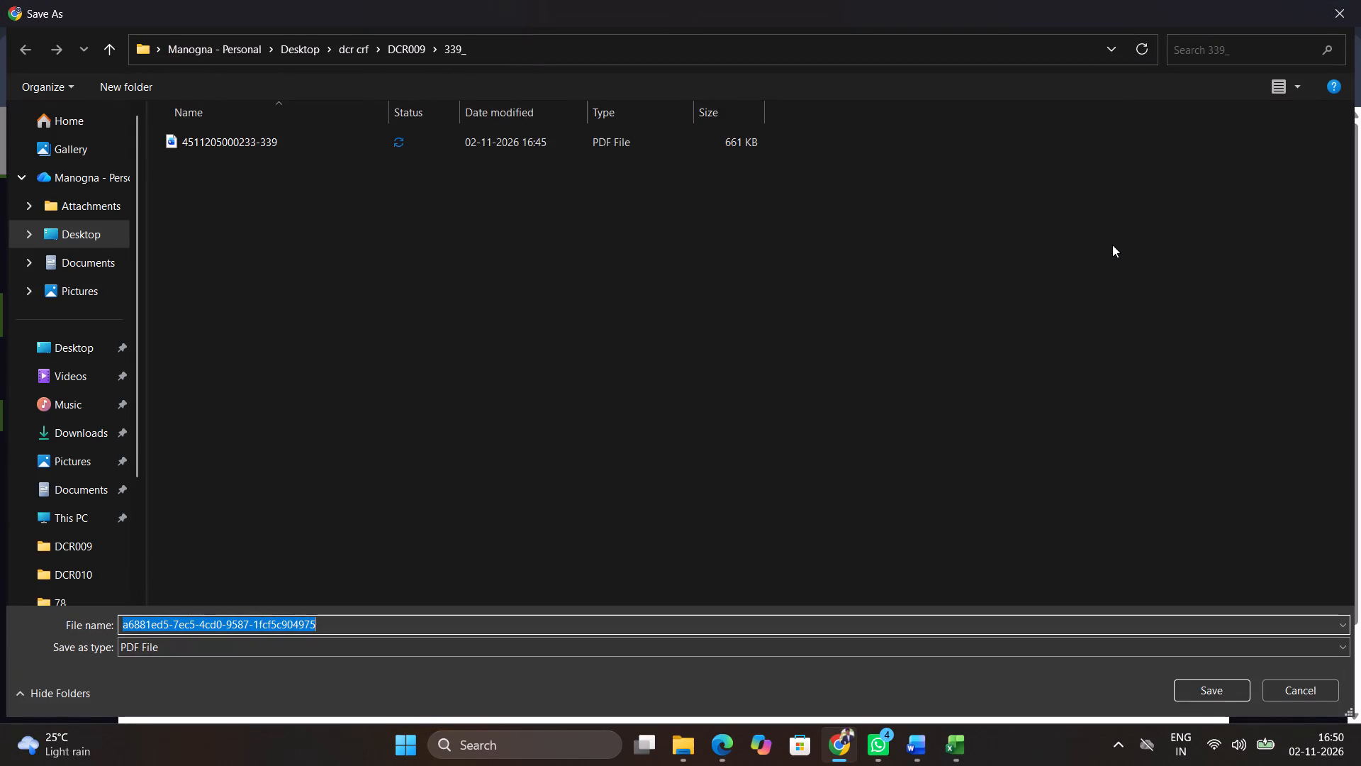
key("ctrl+v")
type("-340")
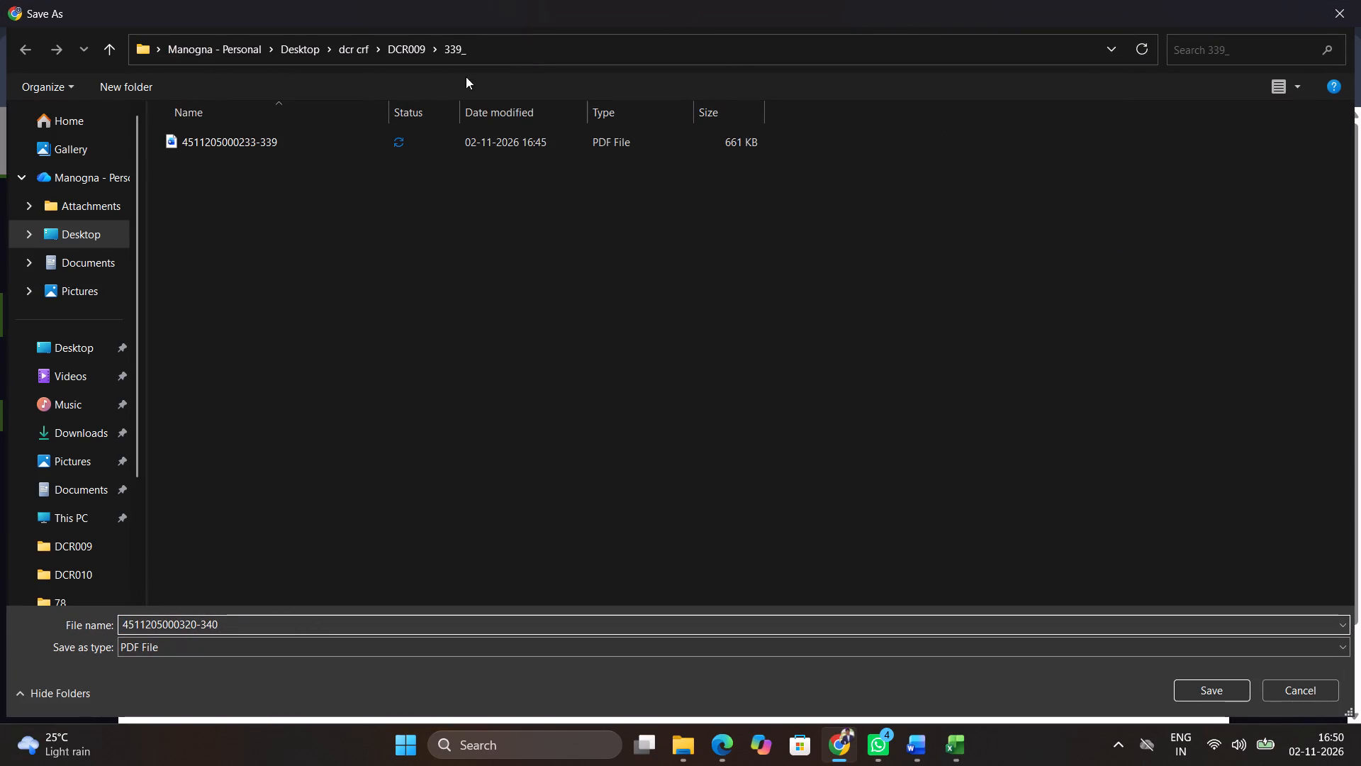
left_click(422, 55)
scroll(357, 304, "down", 11)
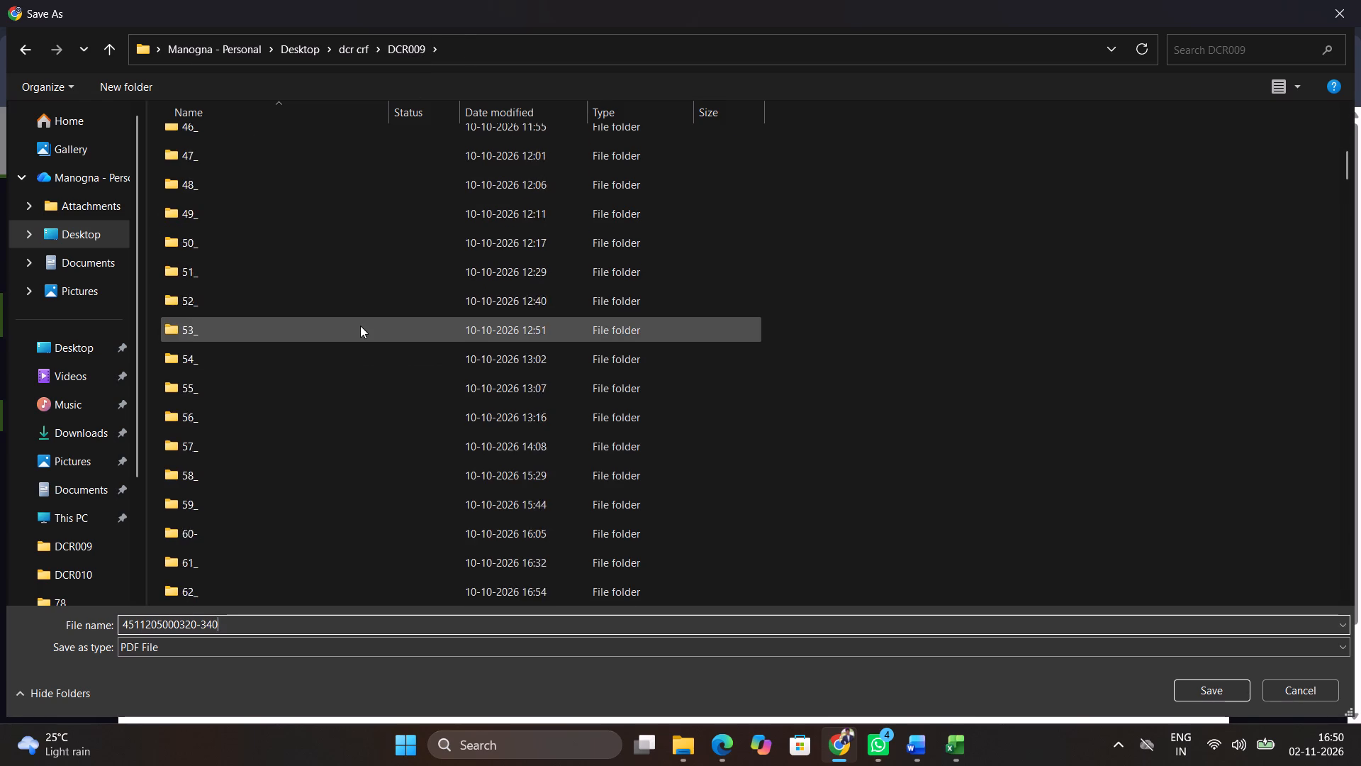
left_click_drag(1345, 196, 1359, 567)
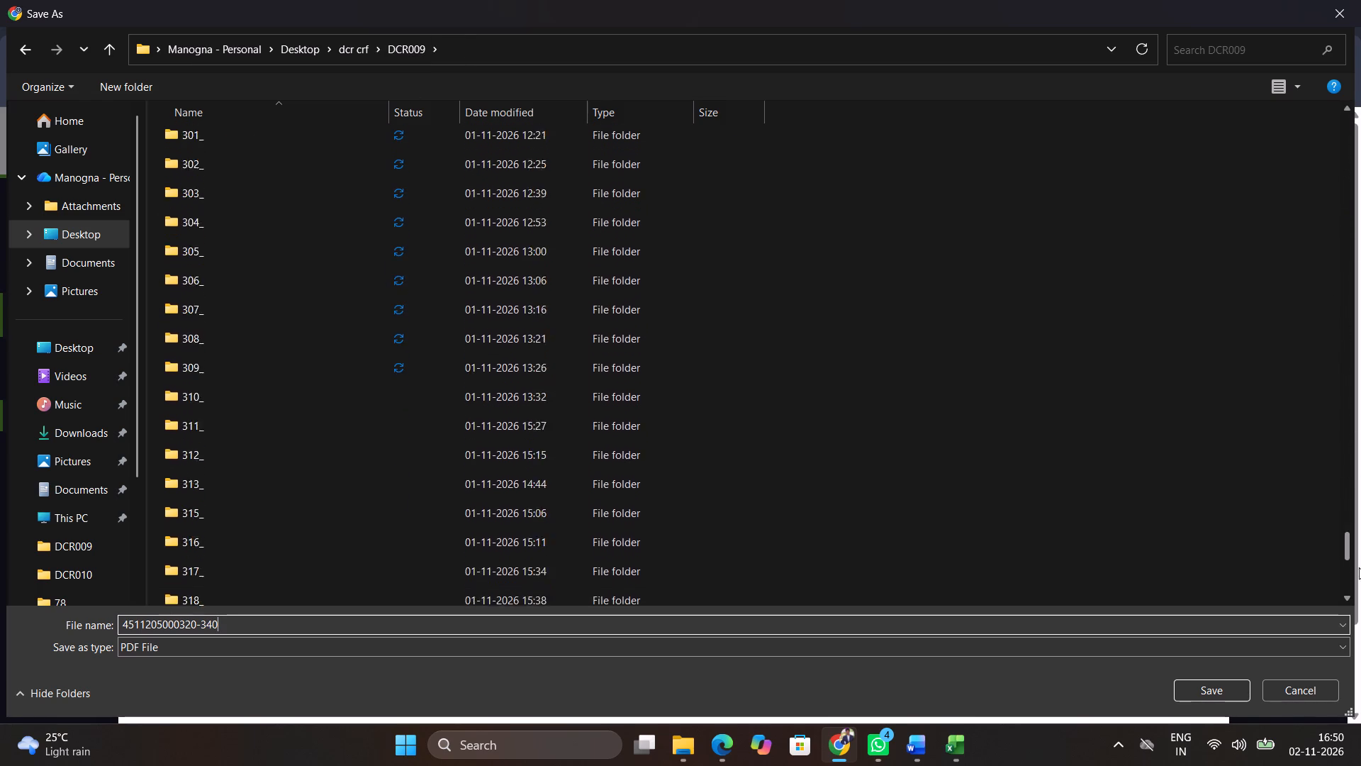
left_click_drag(1359, 567, 1358, 588)
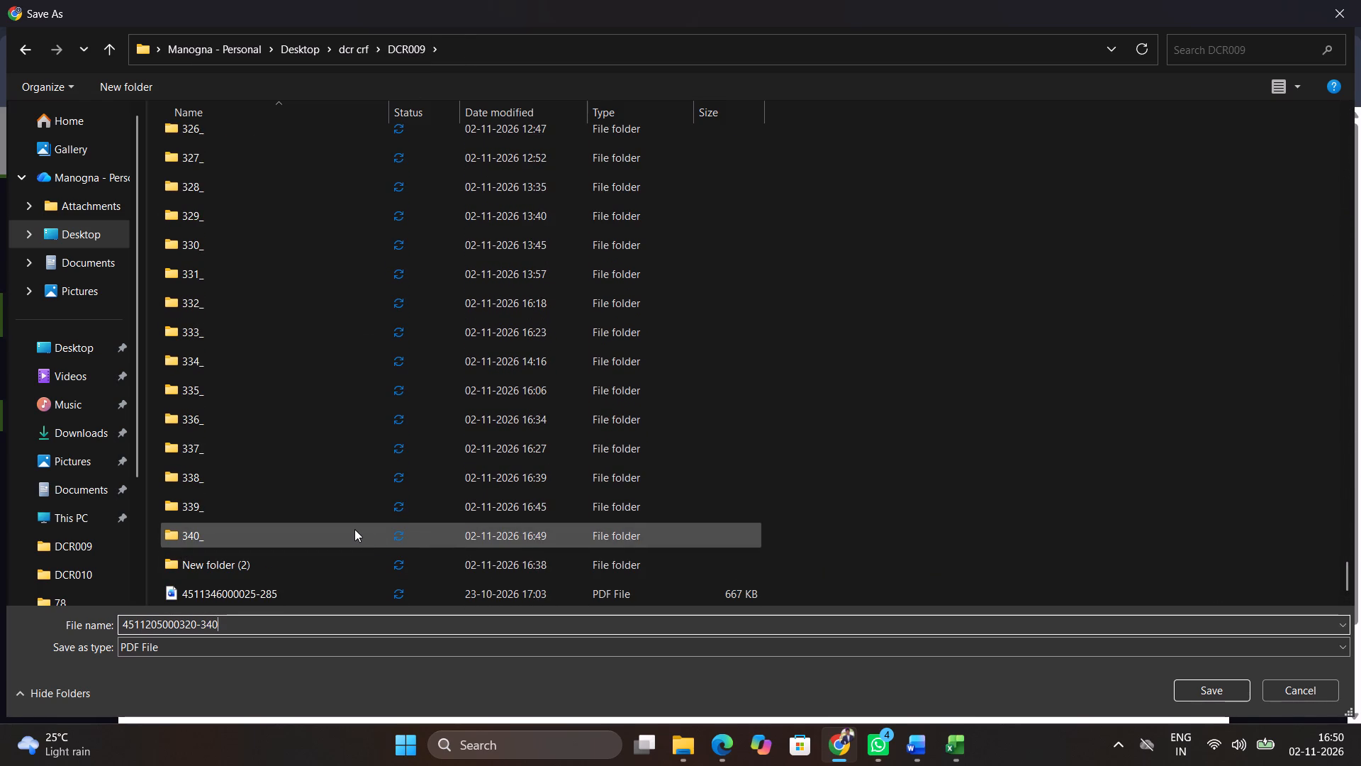
double_click(354, 529)
left_click(1218, 695)
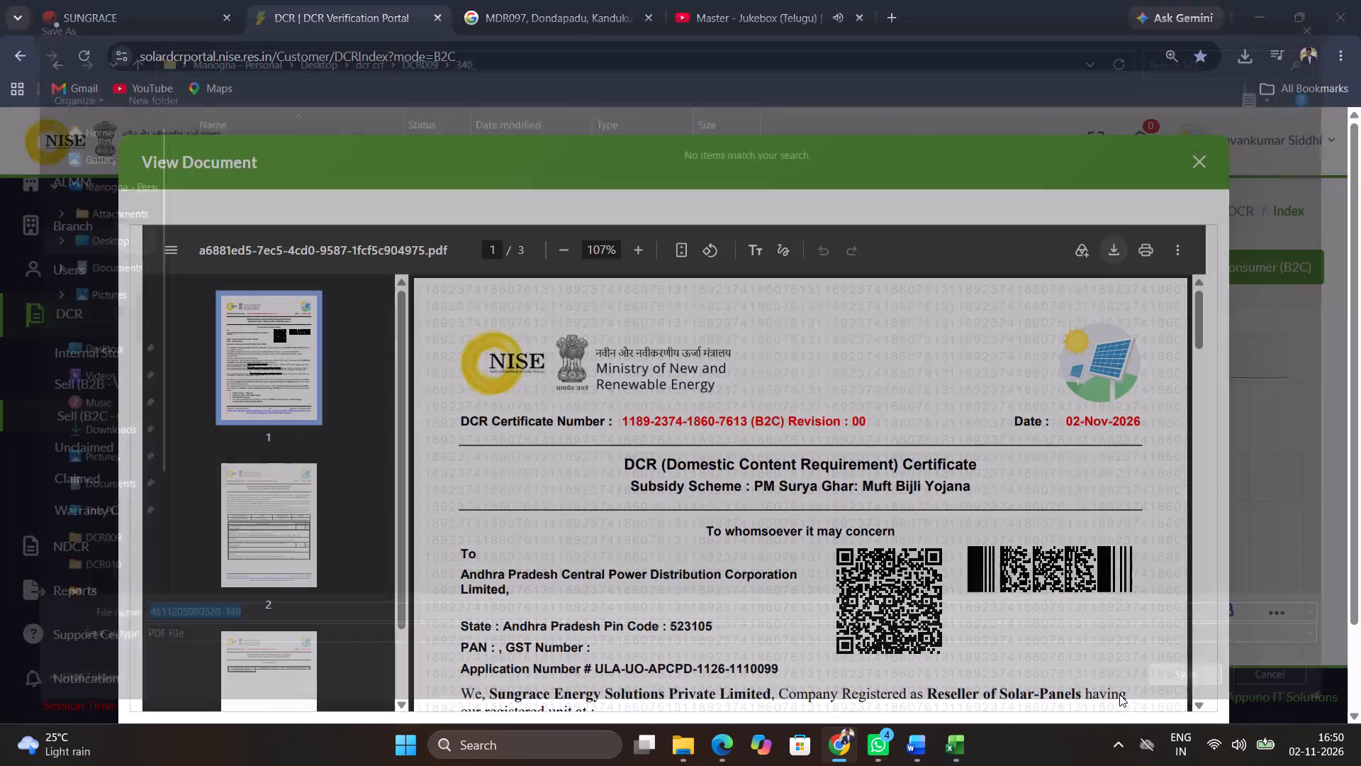
Switch to the SUNGRACE site, dismiss the copied-number message and consumer details, and open the installation's Project Stage form.
left_click(183, 6)
left_click(822, 176)
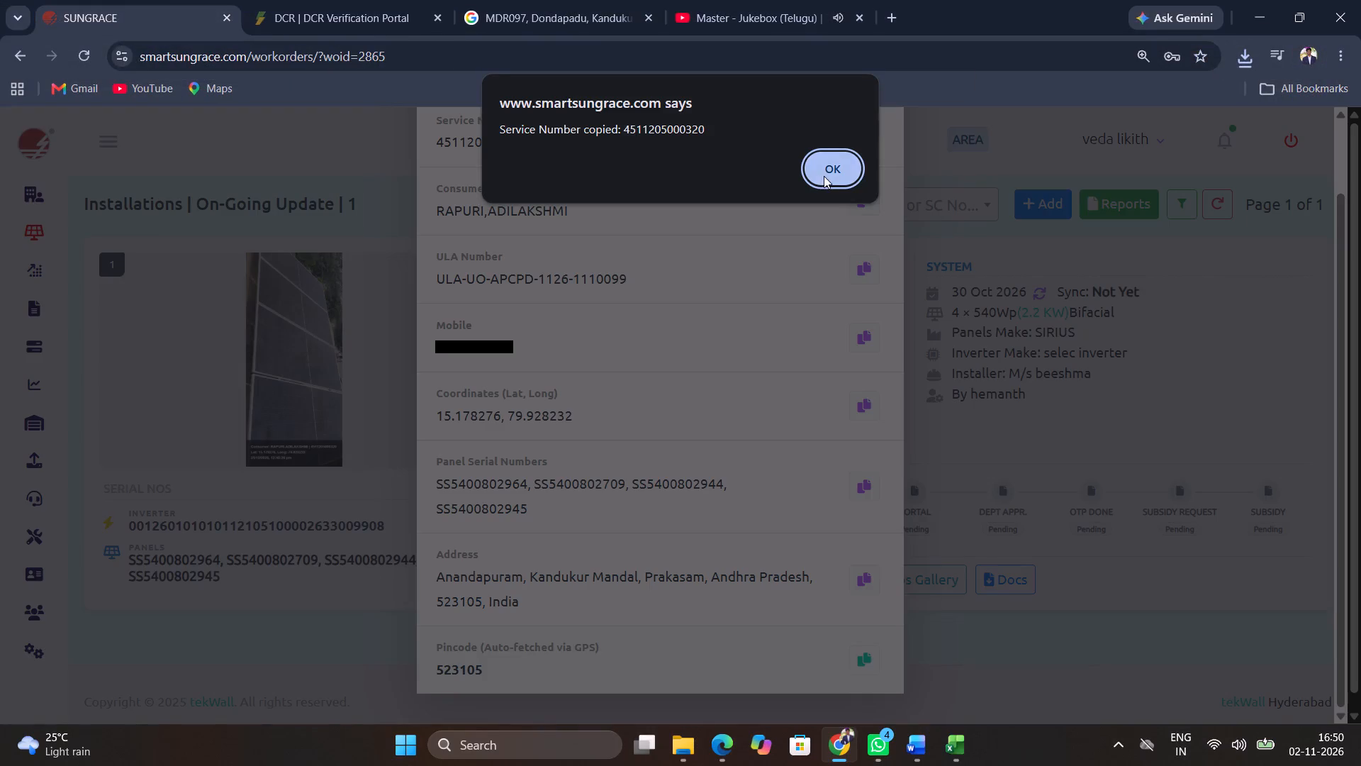
left_click_drag(1010, 267, 1017, 296)
left_click(775, 571)
left_click_drag(529, 476, 530, 485)
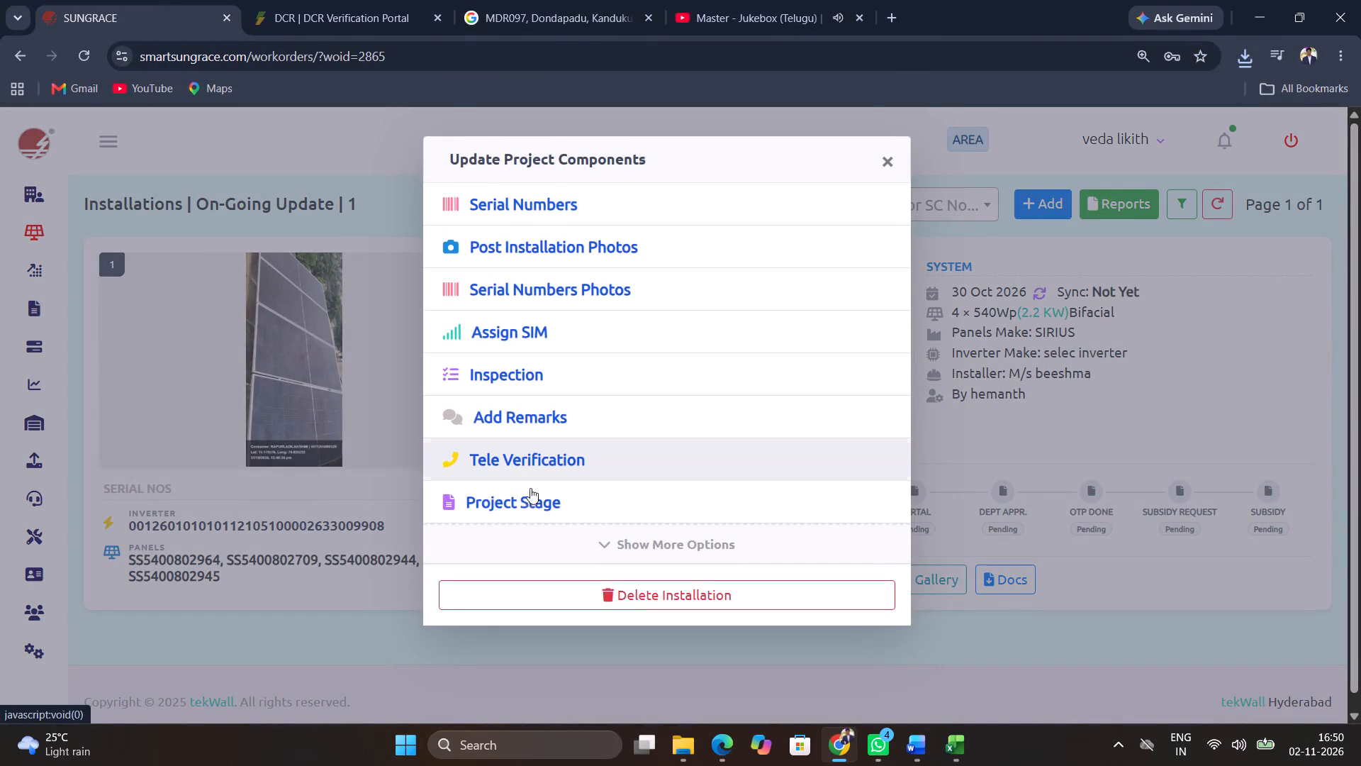
left_click(530, 495)
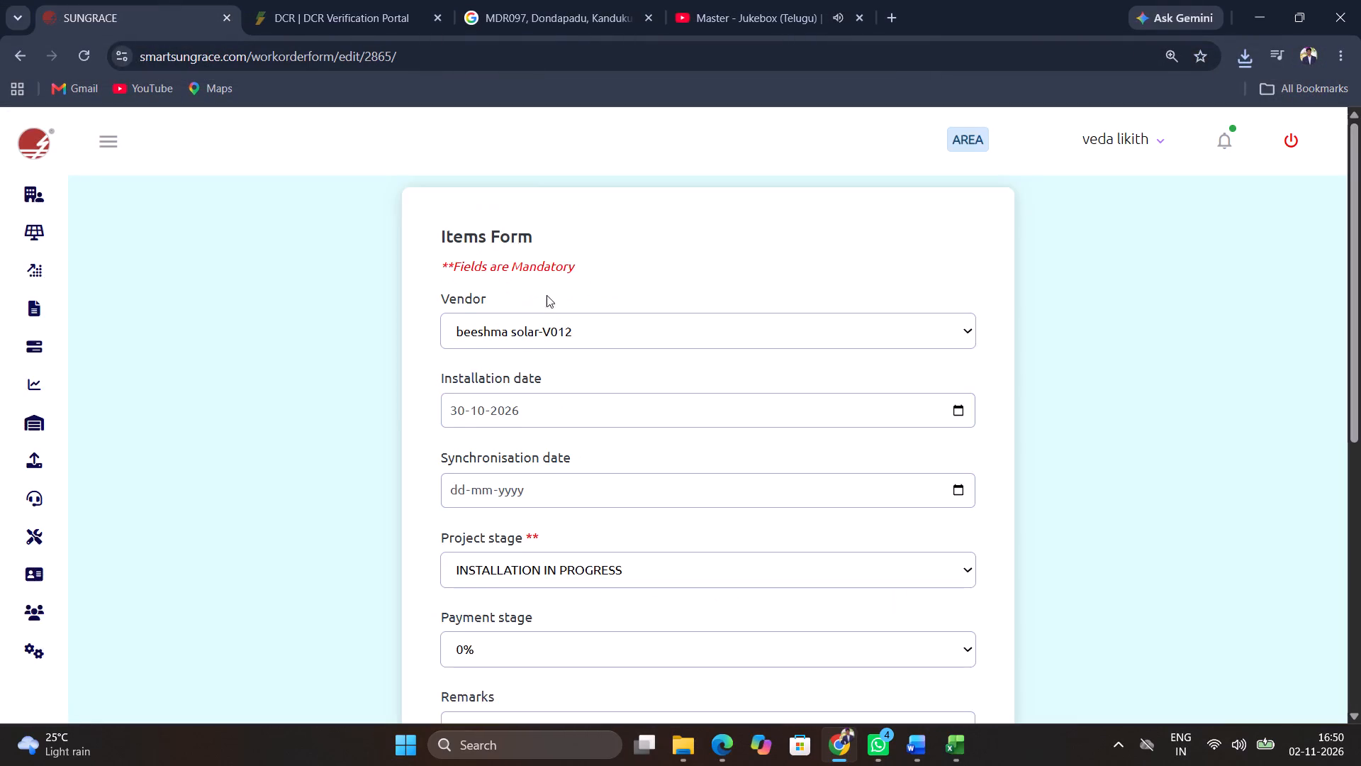
Attach the saved certificate PDF ending in -340 from the 340_ folder in DCR009 as the form's DCR upload.
scroll(540, 292, "down", 6)
left_click(486, 428)
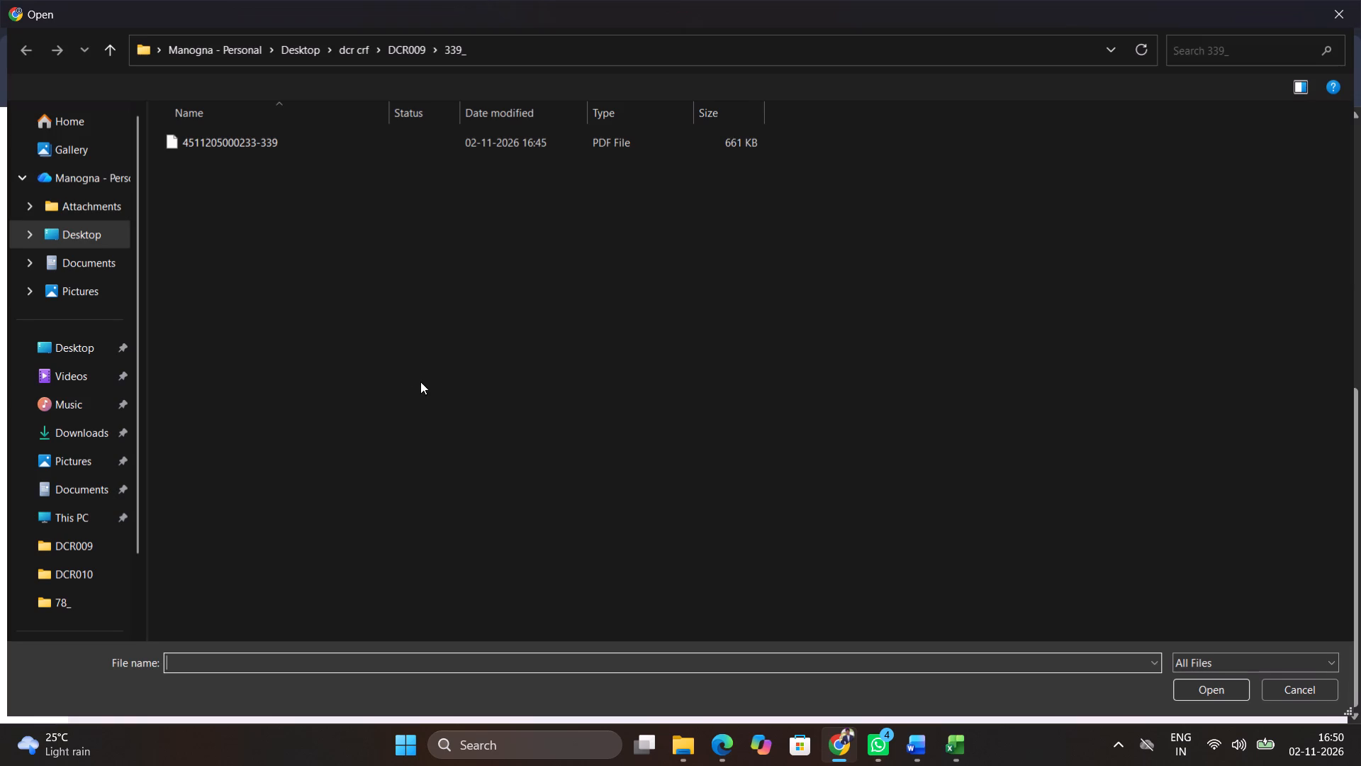
left_click(340, 52)
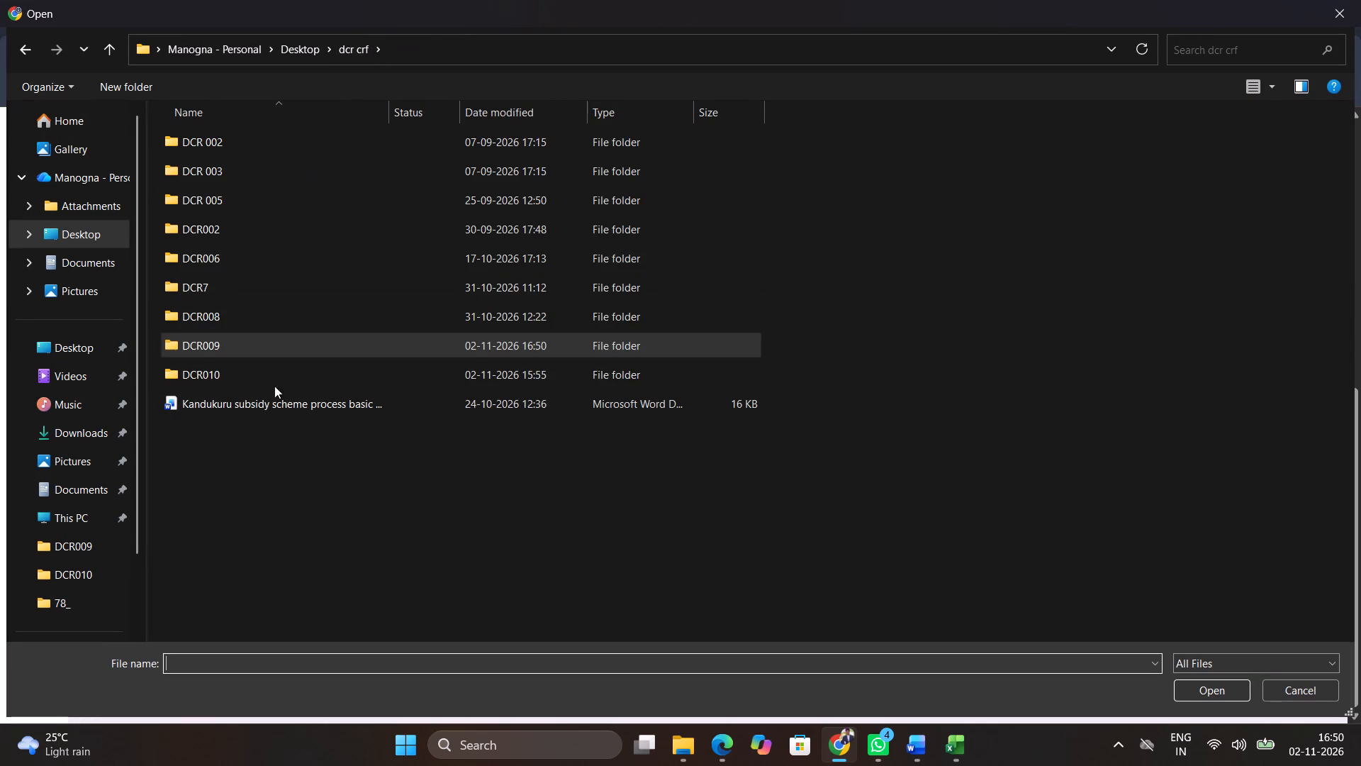
double_click(267, 352)
scroll(266, 353, "down", 6)
scroll(327, 377, "down", 11)
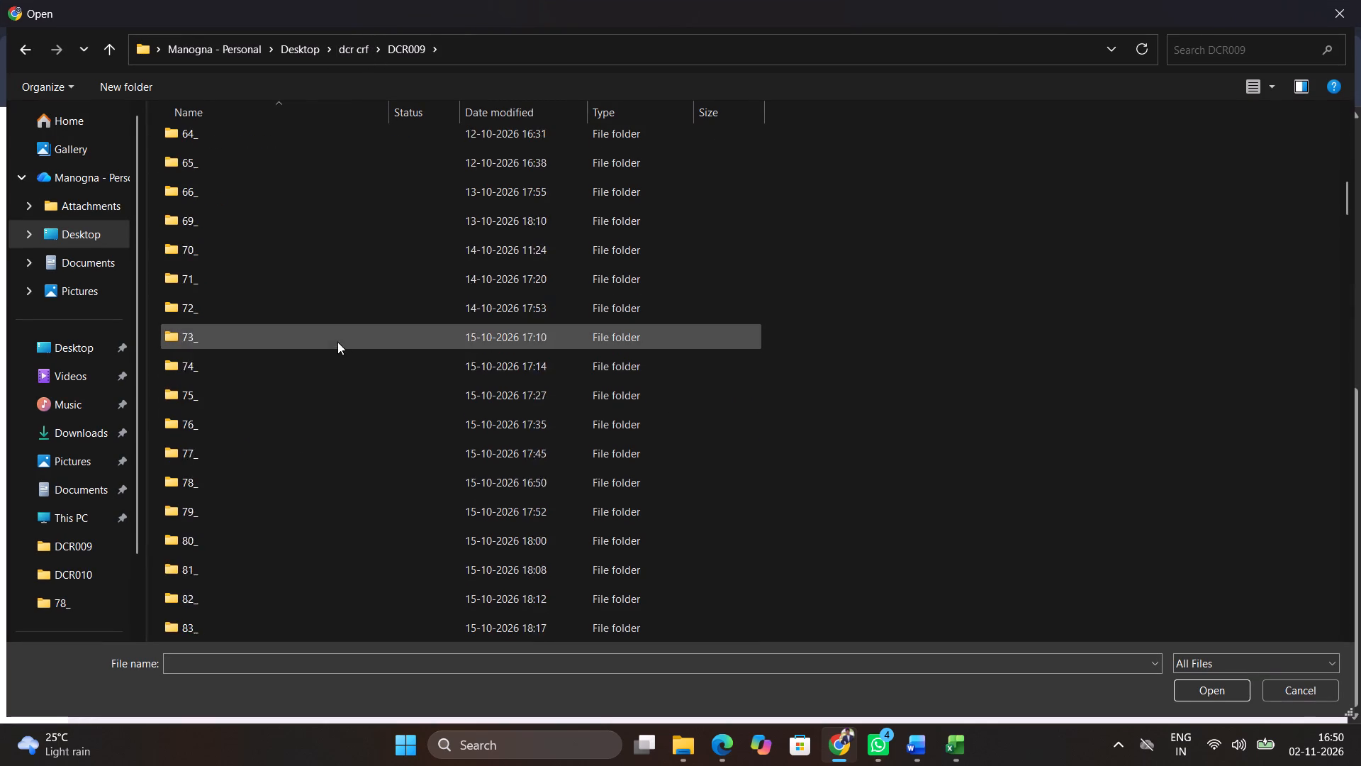
scroll(337, 342, "down", 2)
scroll(330, 328, "down", 20)
scroll(330, 328, "down", 11)
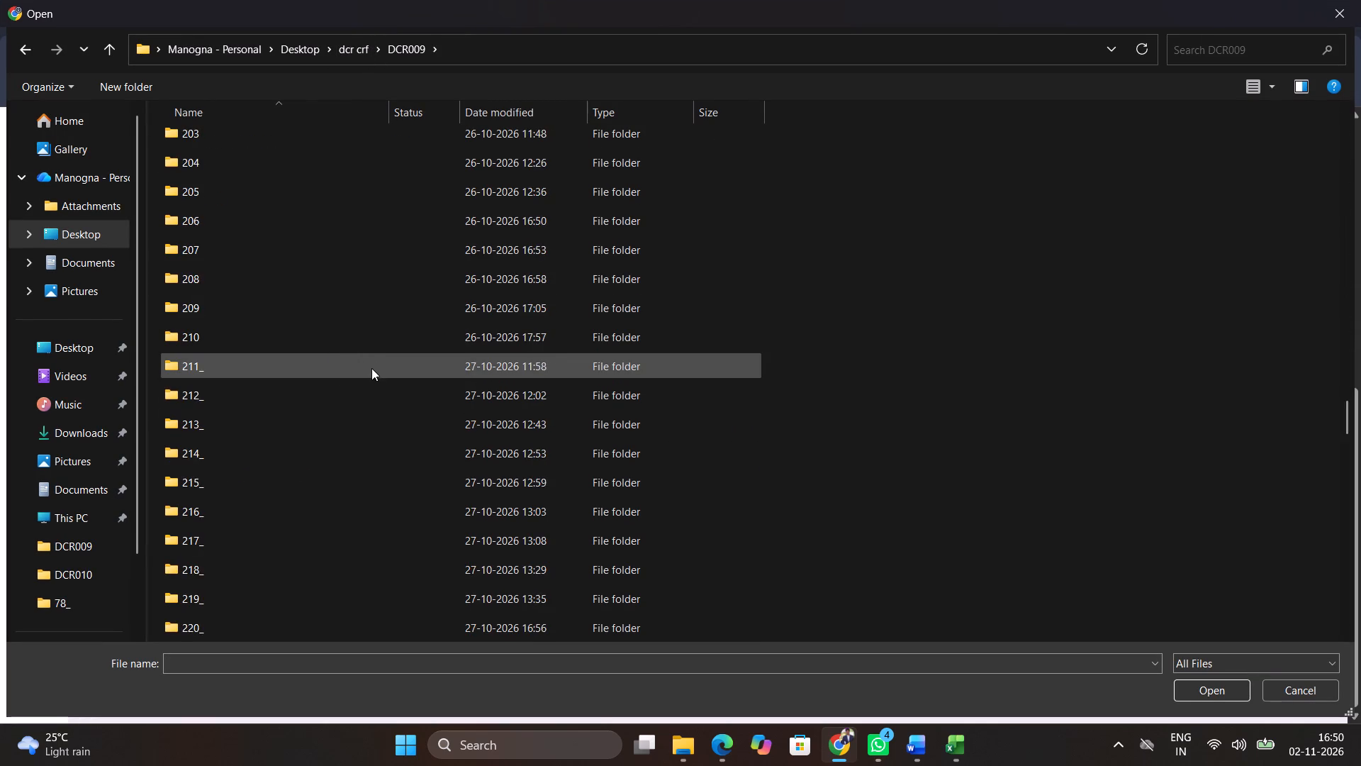
scroll(371, 368, "down", 20)
scroll(371, 368, "down", 16)
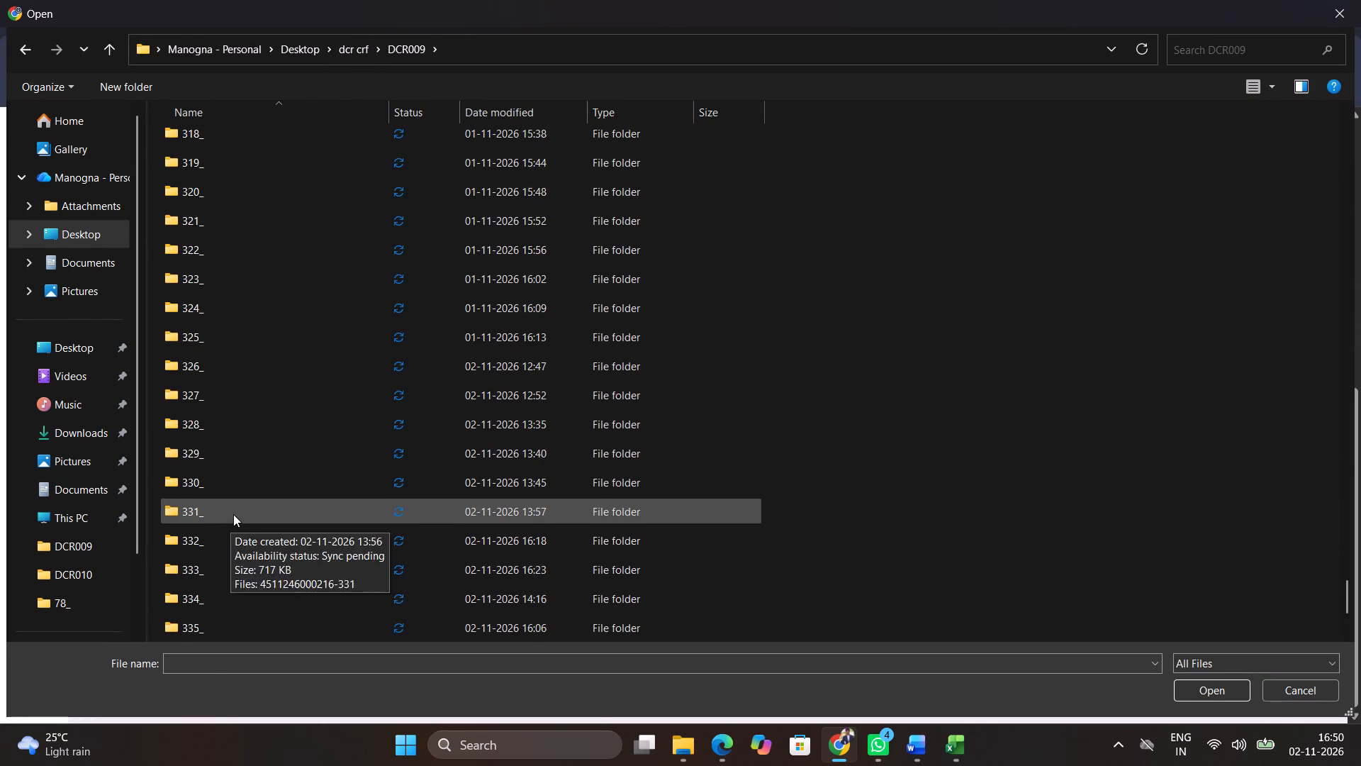
scroll(233, 514, "down", 9)
left_click(256, 570)
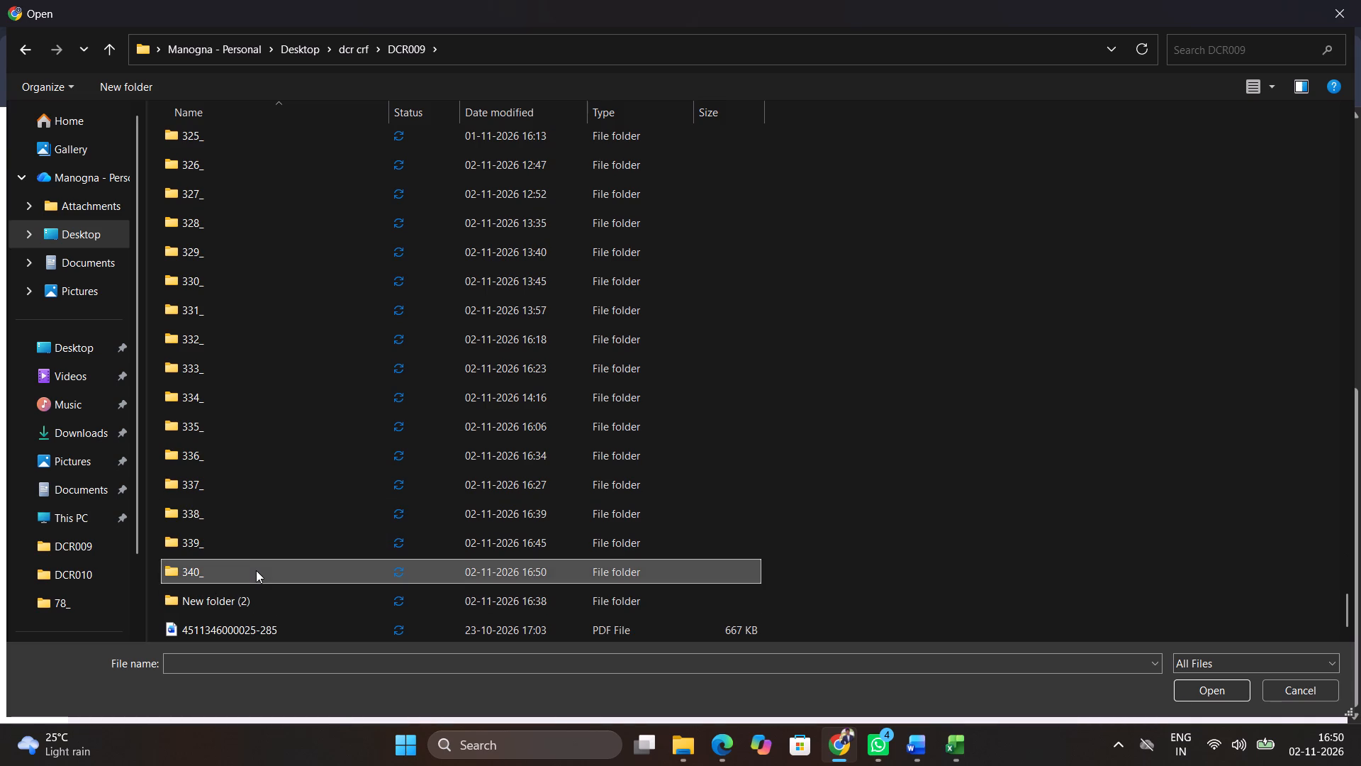
left_click(256, 570)
double_click(267, 145)
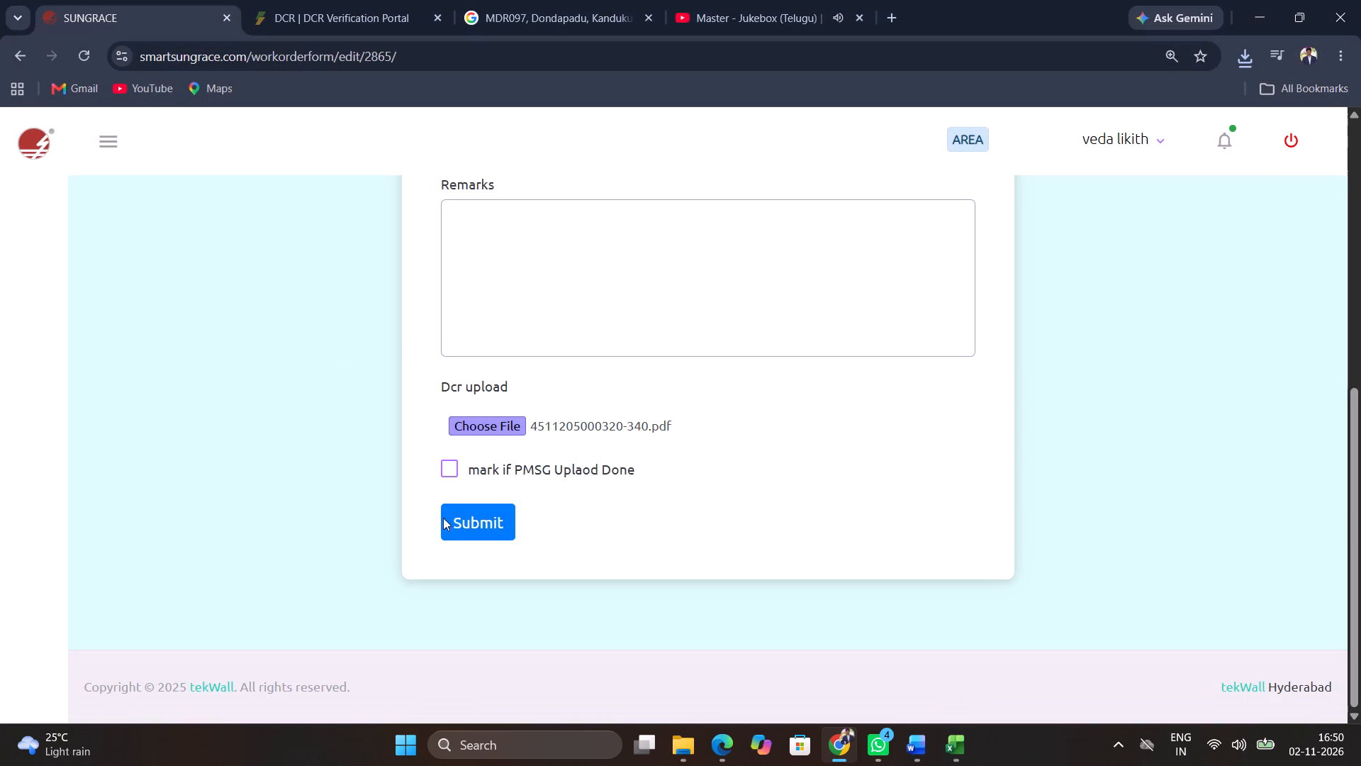
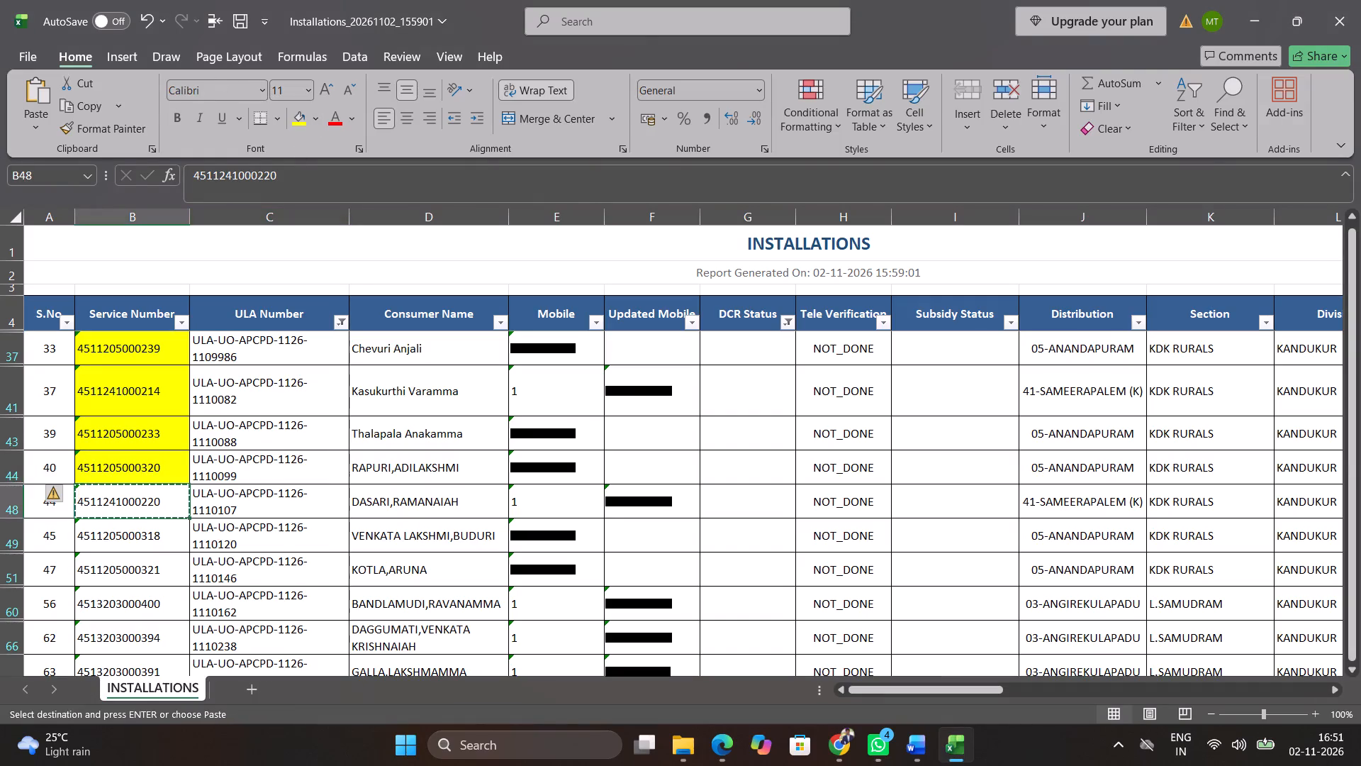
Switch to the SUNGRACE site, find the installation with the copied service number, and copy its ULA number from the quick copy details.
left_click(819, 646)
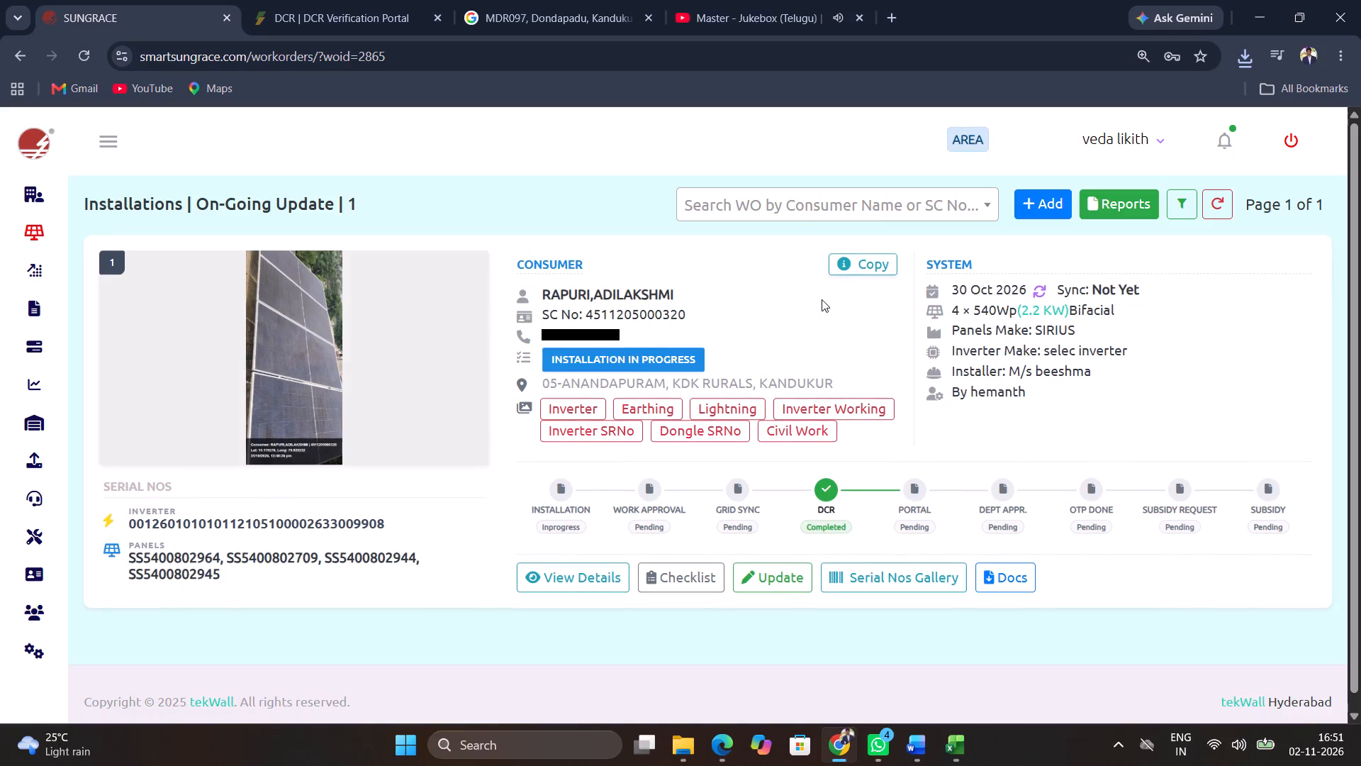
left_click(780, 192)
key("ctrl+v")
key("Return")
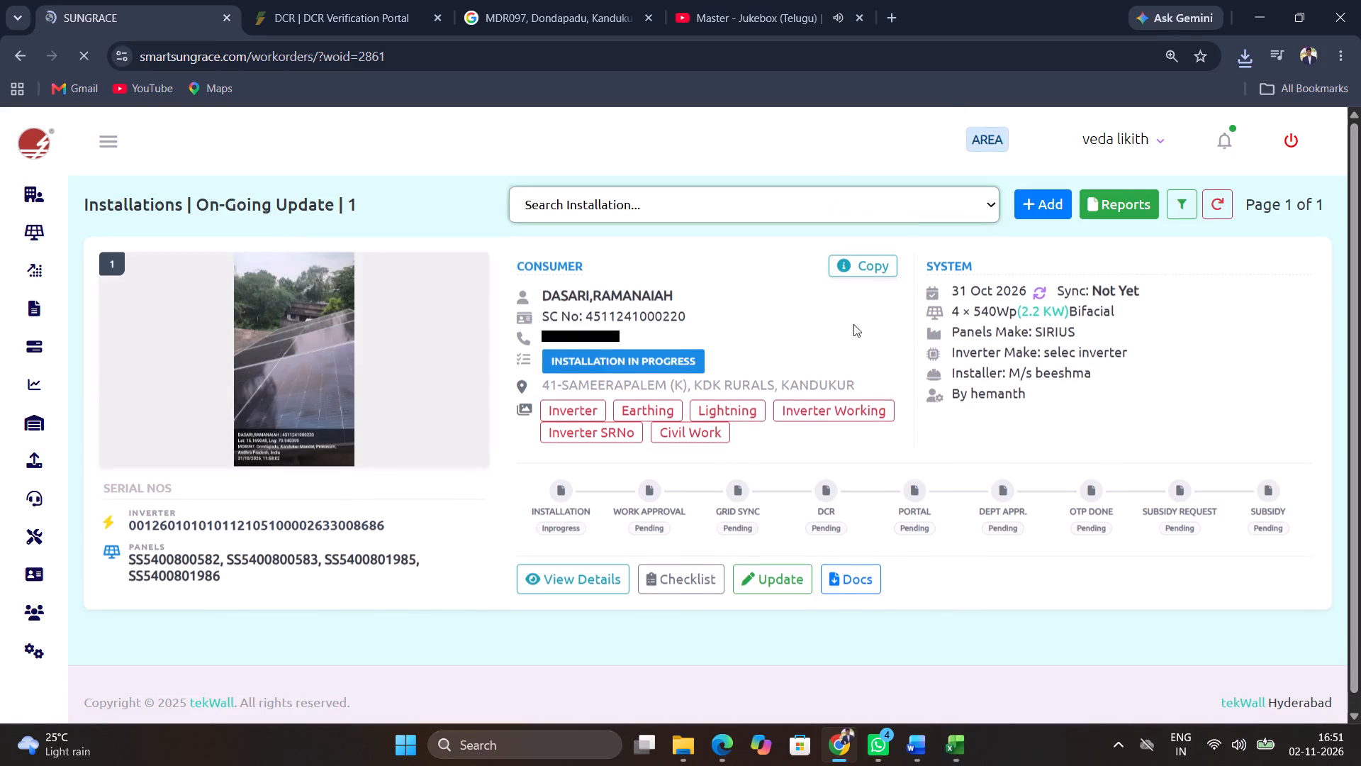
left_click(879, 268)
left_click(866, 338)
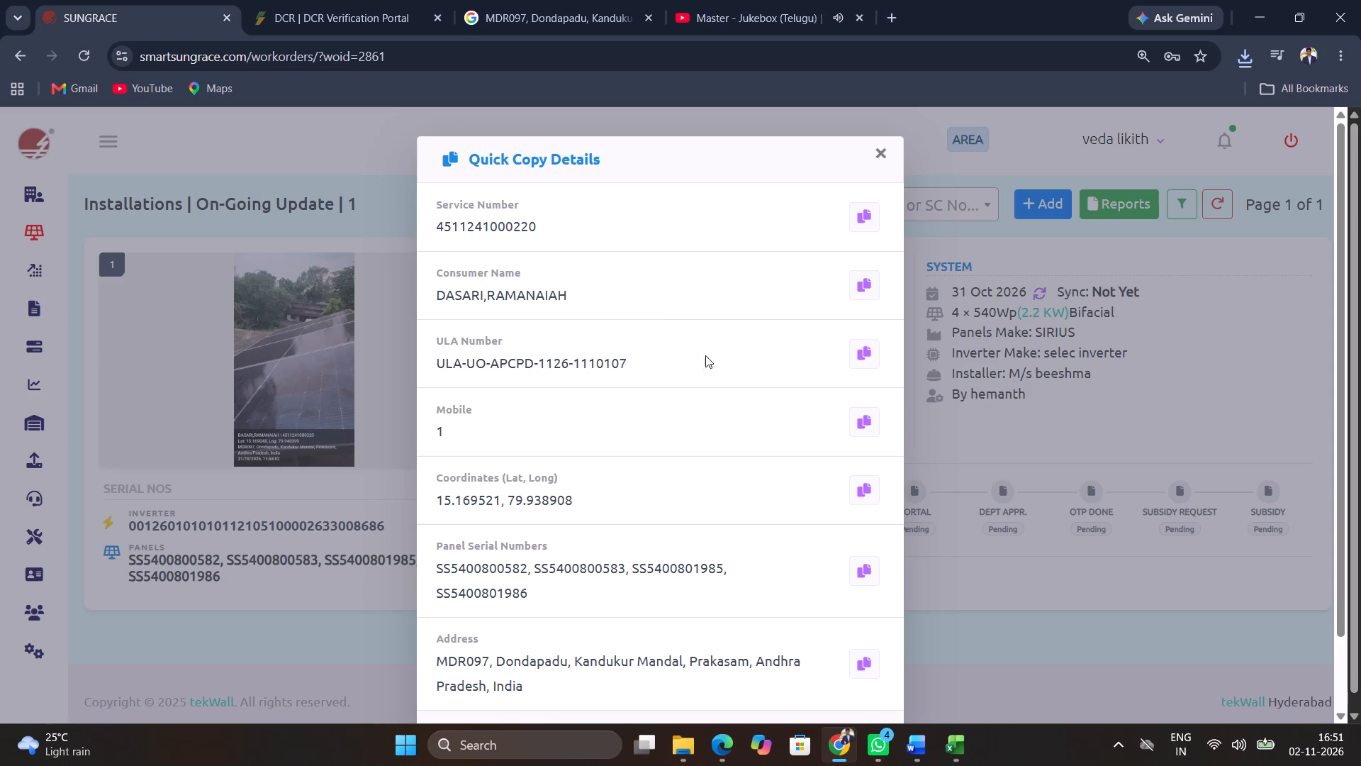
left_click(871, 349)
On the DCR portal, close the open certificate and start a new B2C consumer issue with the copied ULA number as Consumer Application Number.
left_click_drag(302, 6, 314, 12)
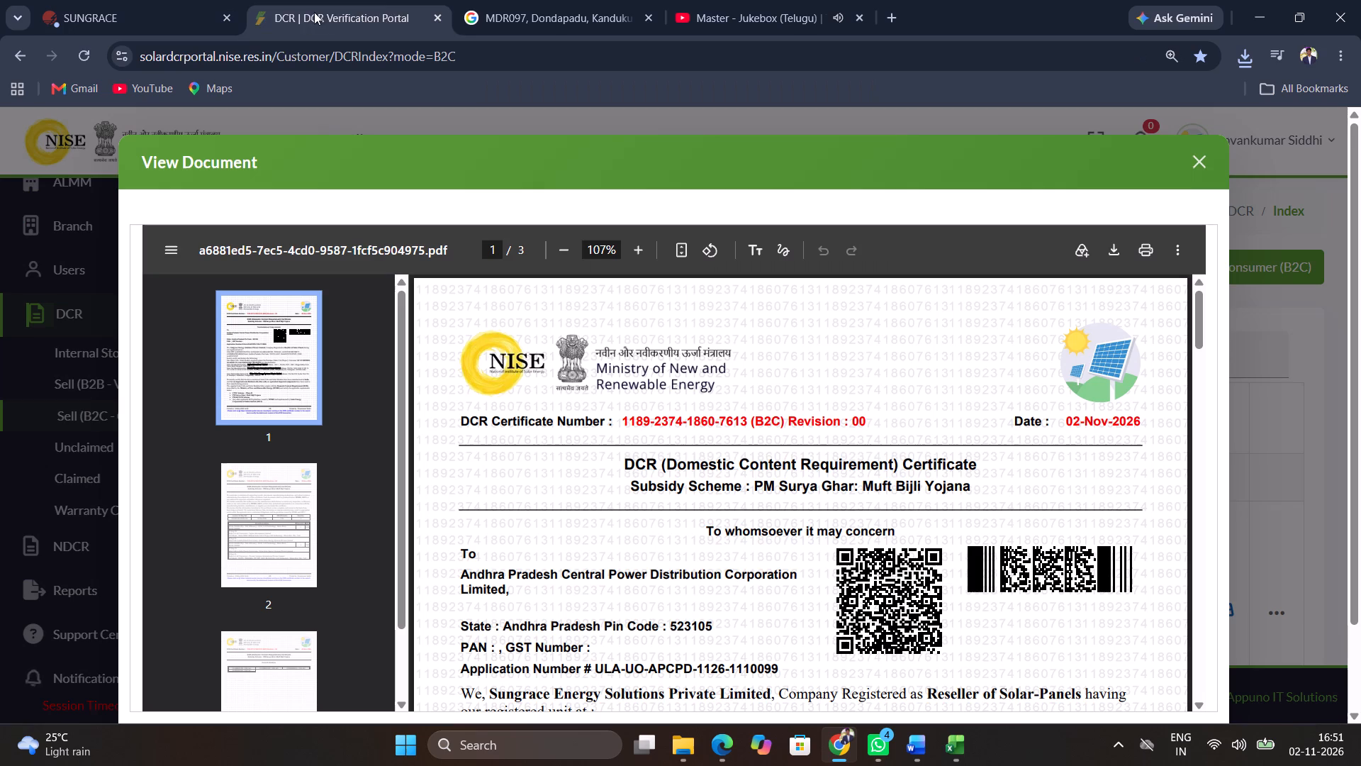
left_click_drag(314, 12, 320, 13)
left_click(1199, 157)
left_click(1180, 248)
left_click(1171, 269)
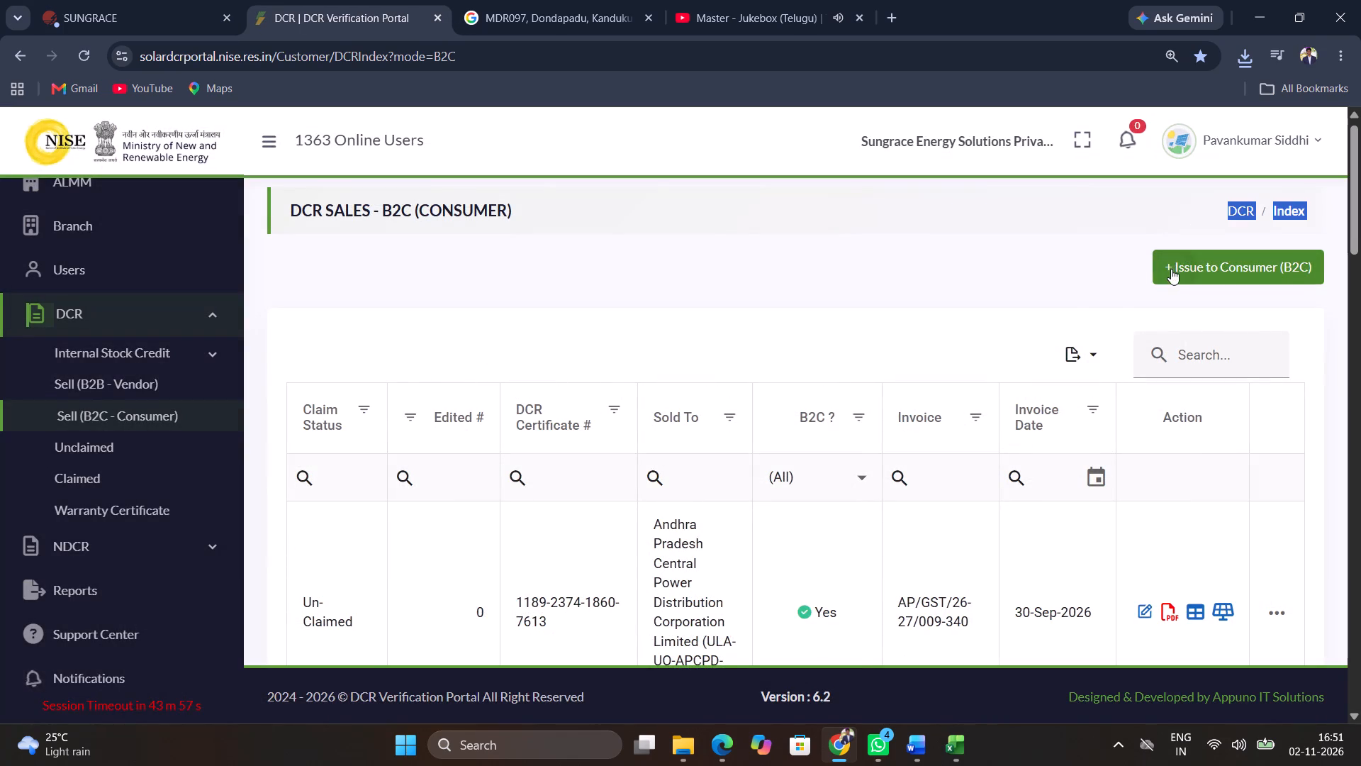
left_click(620, 388)
key("ctrl+v")
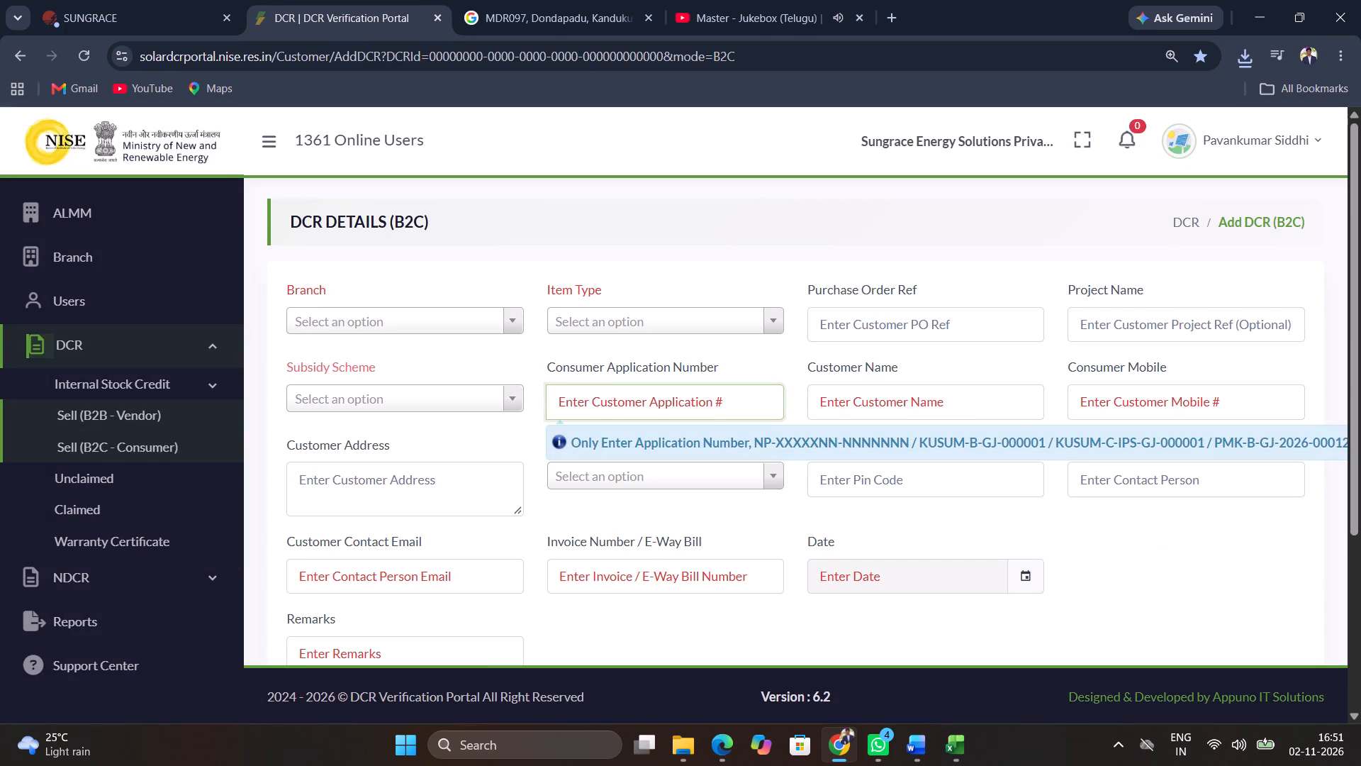
Set the branch to the Andhra Pradesh office, the subsidy scheme to PM Surya Ghar: Muft Bijli Yojana, and the item type to Solar Panels.
left_click(376, 323)
left_click(369, 418)
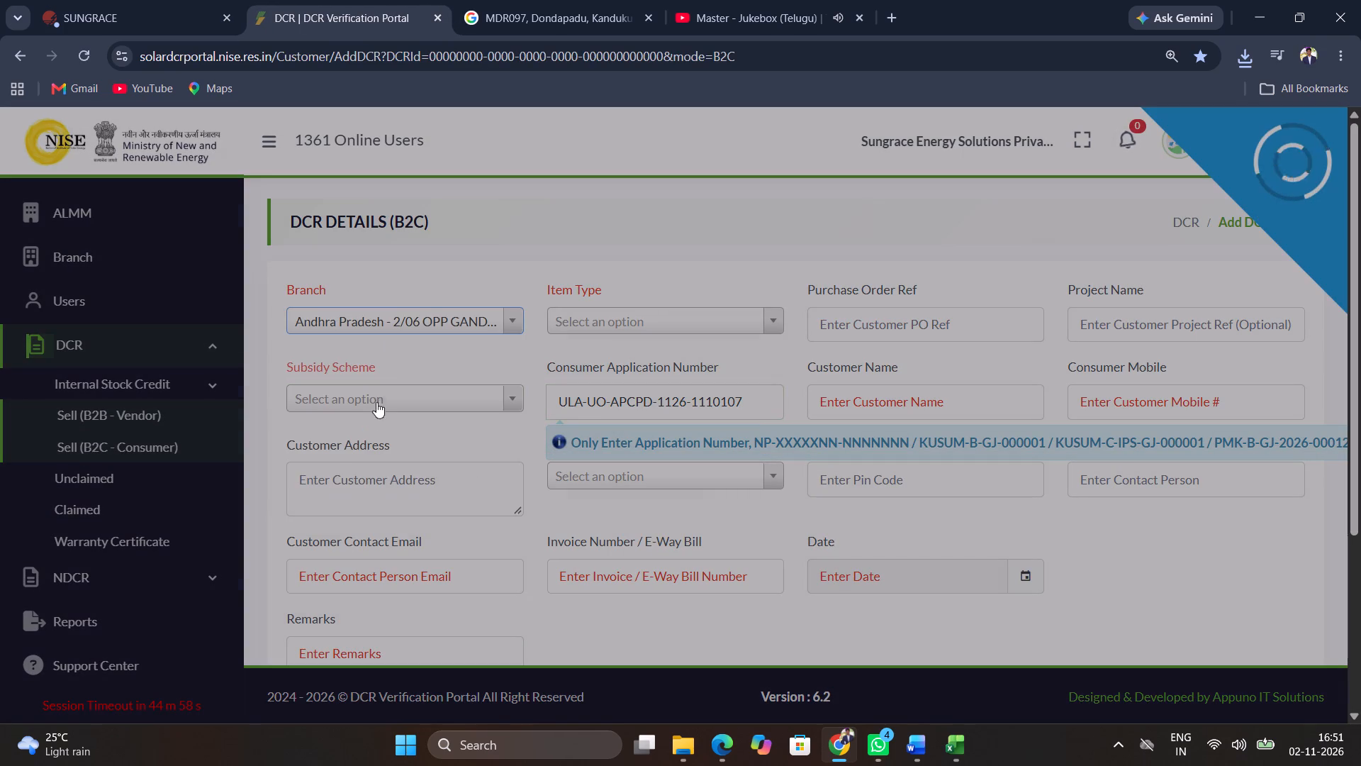
left_click_drag(388, 381, 392, 388)
left_click(384, 396)
left_click(354, 552)
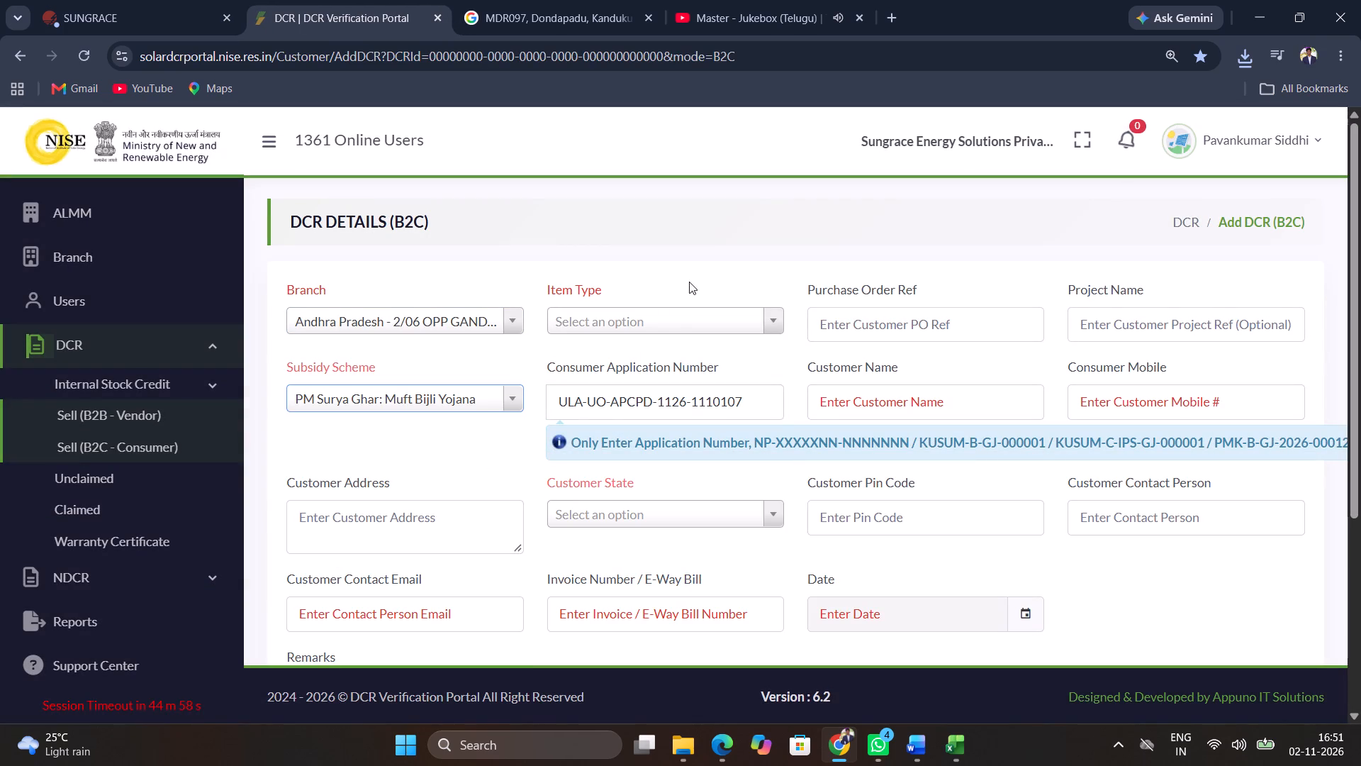
left_click(662, 327)
left_click(651, 379)
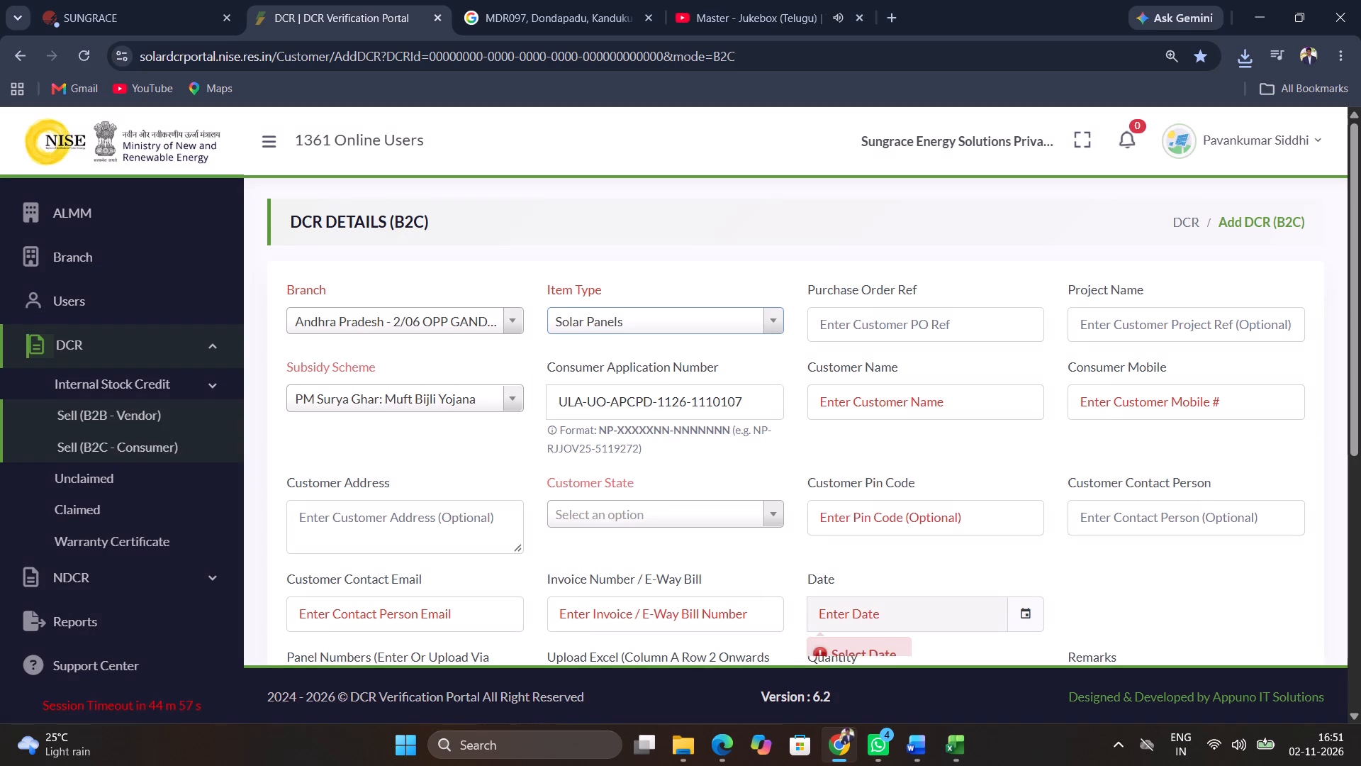
Copy Andhra Pradesh Central Power Distribution Corporation Limited from the Kandukuru subsidy scheme Word document into the DCR form's Customer Name.
left_click_drag(761, 394, 805, 405)
left_click(851, 406)
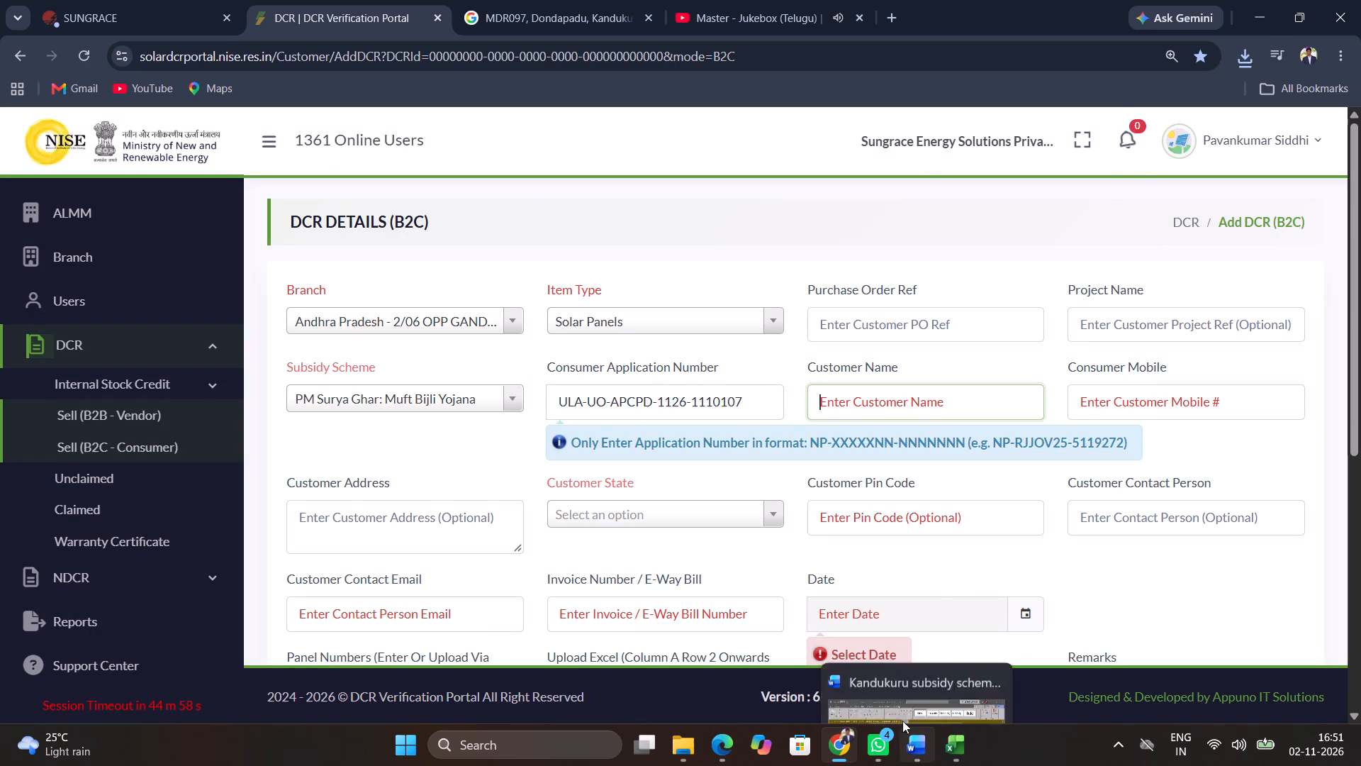
left_click(875, 660)
scroll(493, 371, "up", 19)
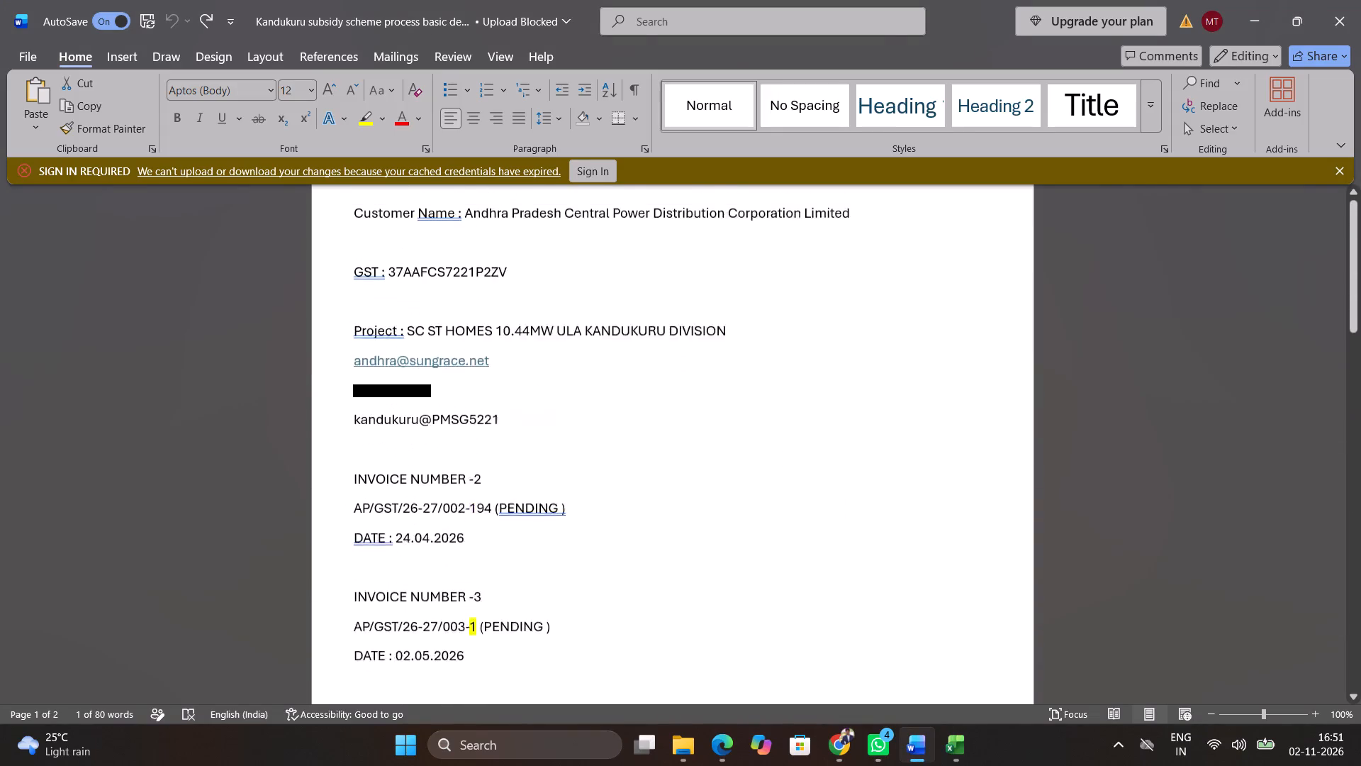
scroll(488, 367, "up", 5)
scroll(486, 367, "down", 1)
scroll(486, 367, "up", 2)
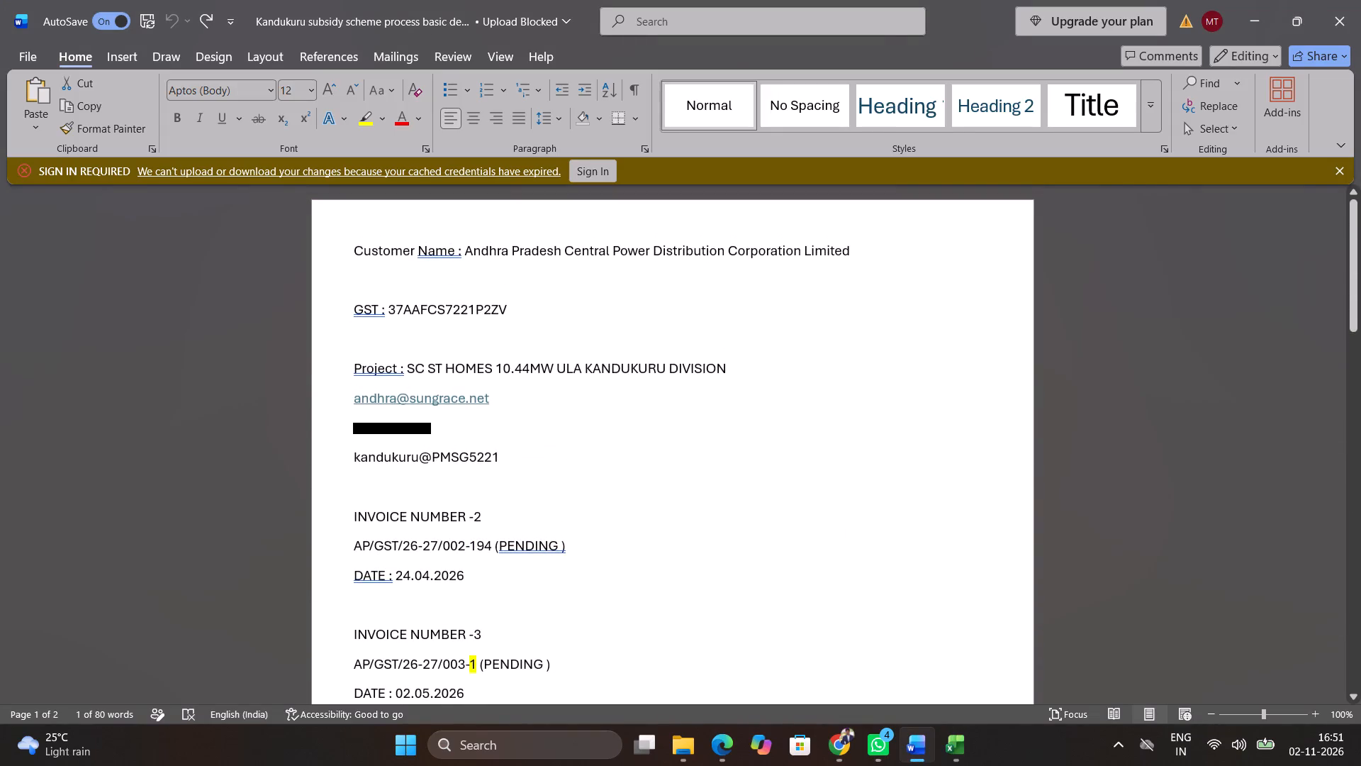
left_click_drag(468, 250, 866, 273)
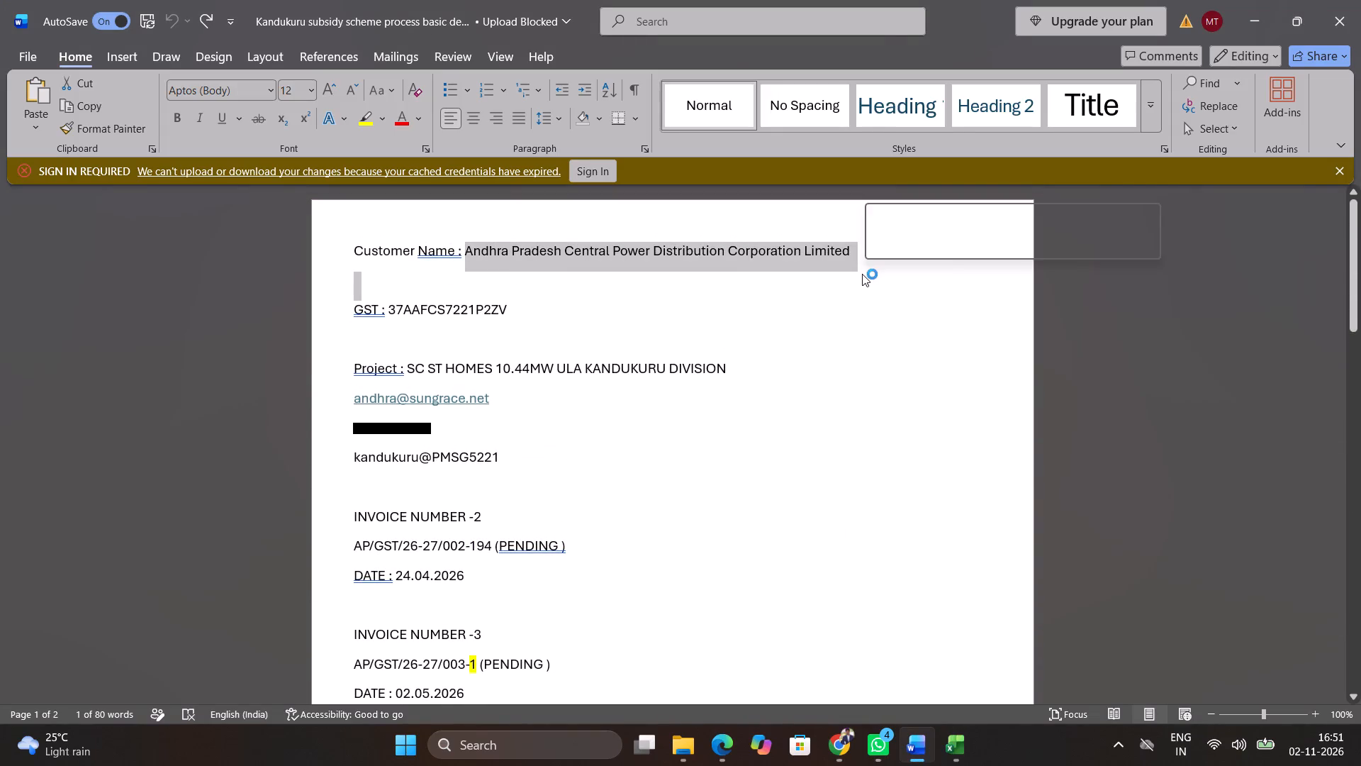
key("ctrl+c")
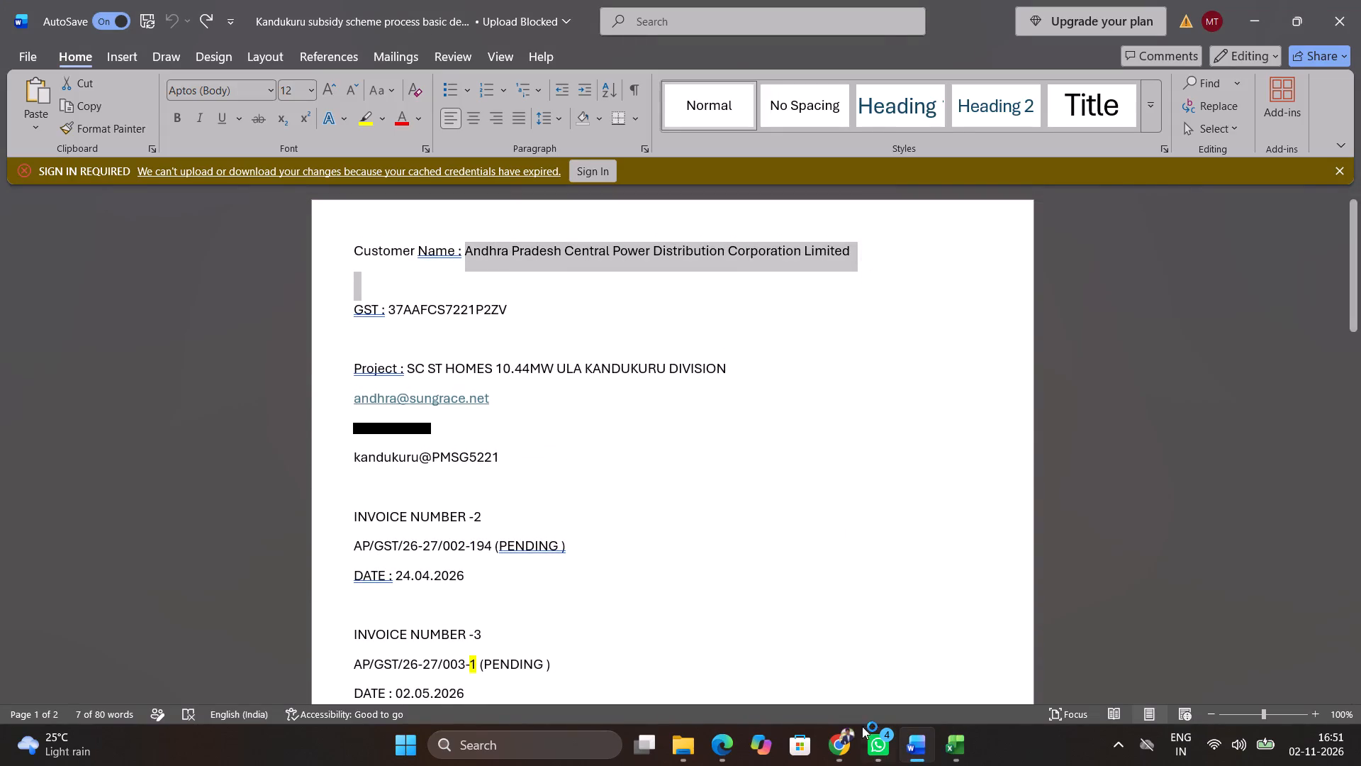
left_click_drag(782, 658, 799, 682)
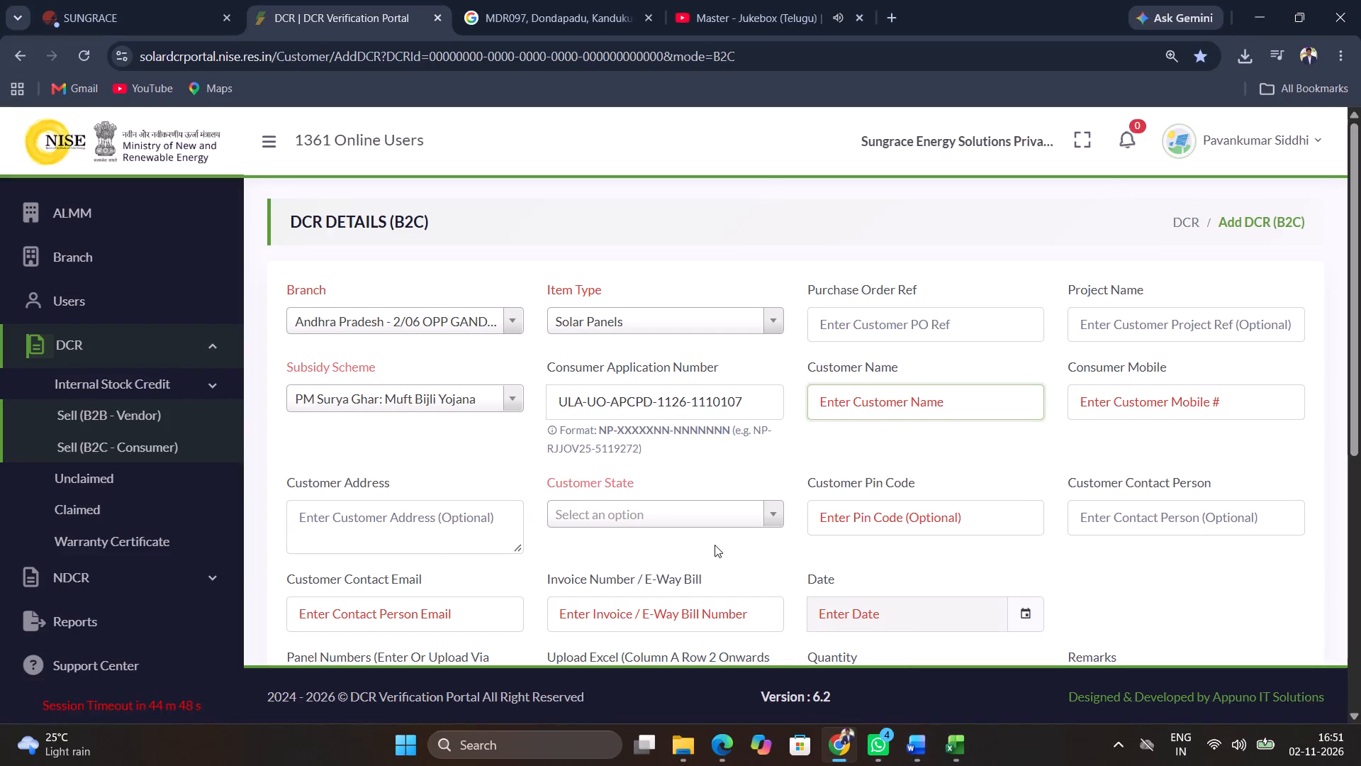
key("ctrl+v")
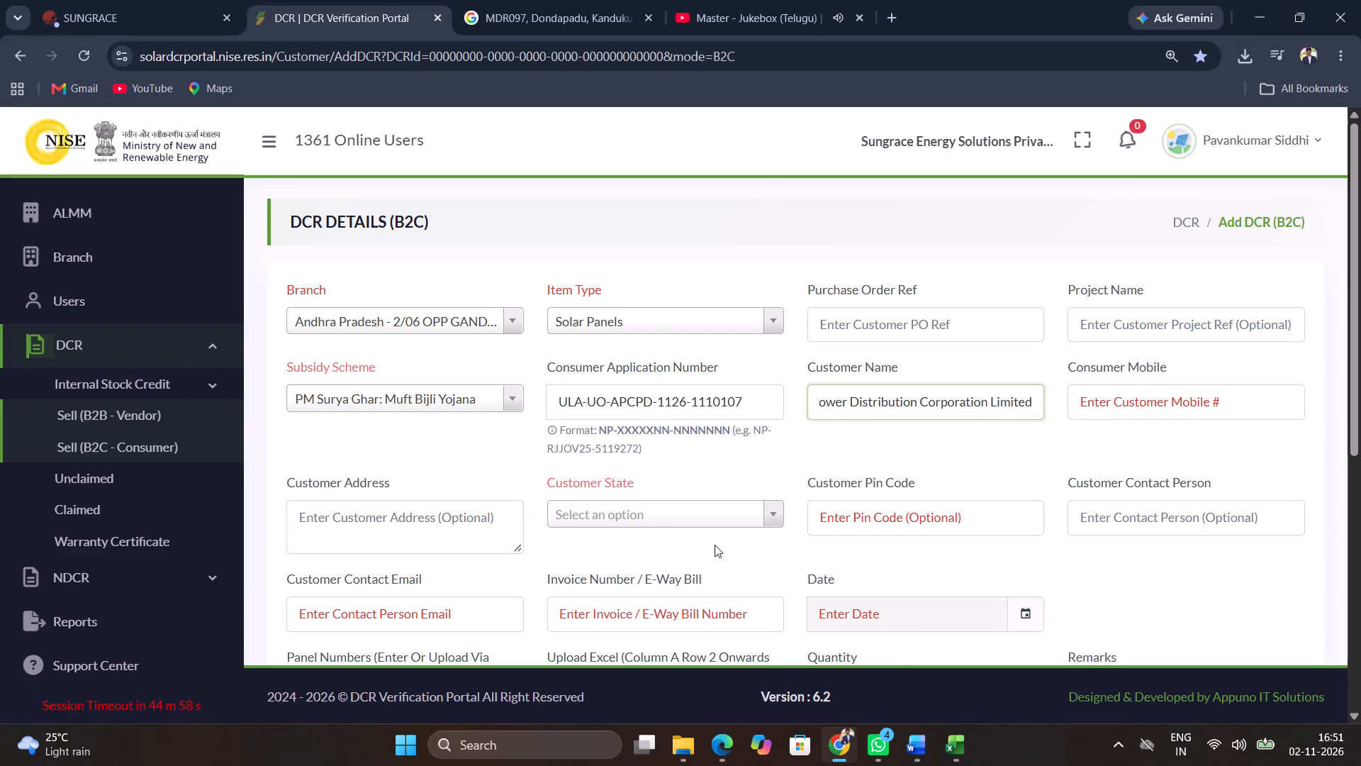
Copy the project SC ST HOMES 10.44MW ULA KANDUKURU DIVISION from the Word document for the DCR form's Project Name.
left_click(1155, 315)
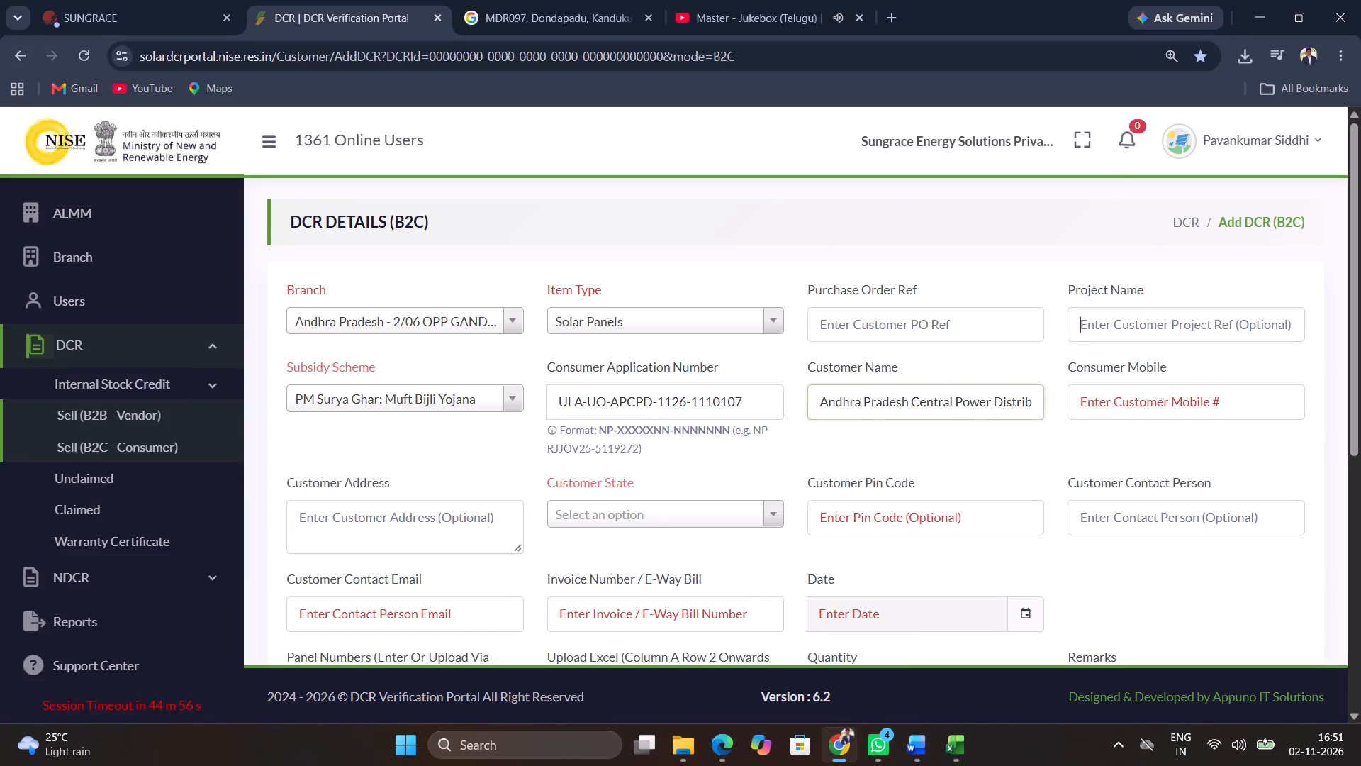
left_click(903, 690)
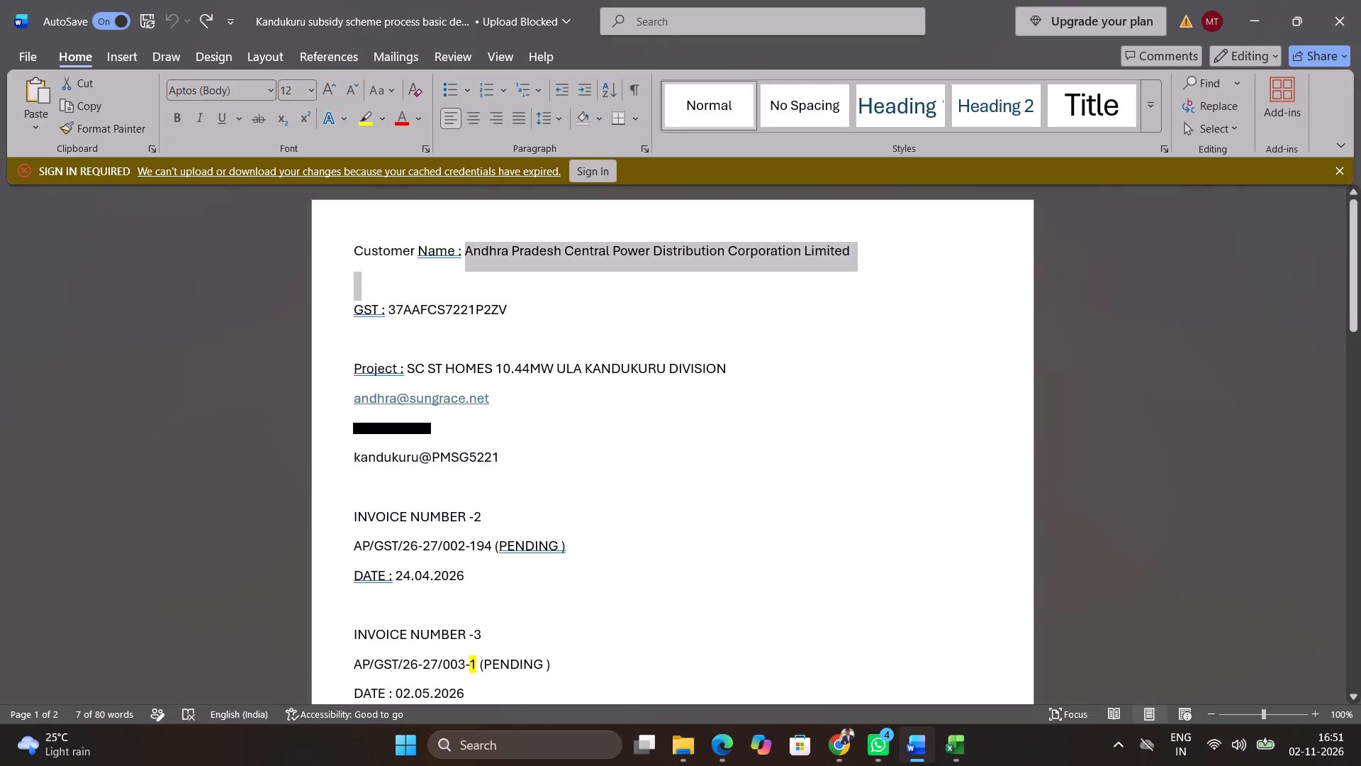
left_click_drag(427, 367, 827, 379)
left_click(717, 491)
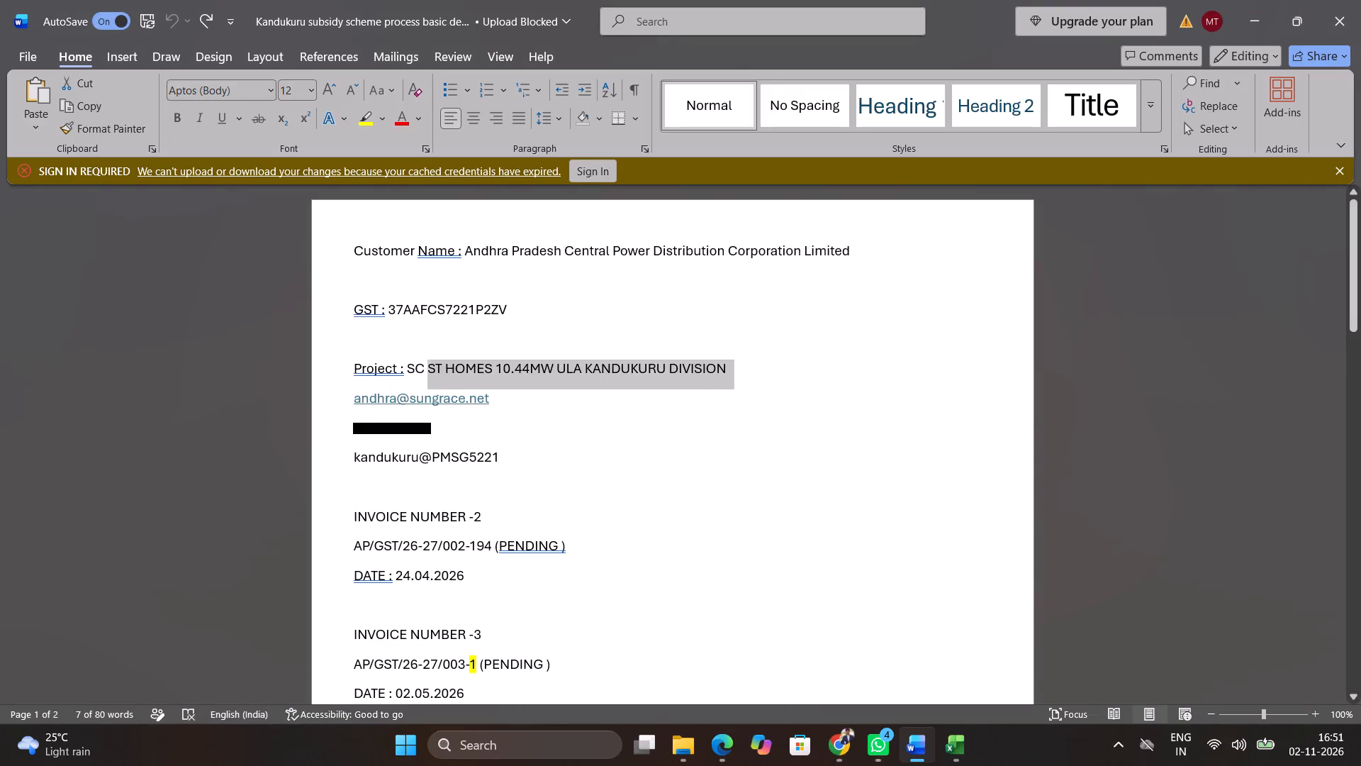
left_click_drag(402, 365, 420, 367)
left_click(420, 367)
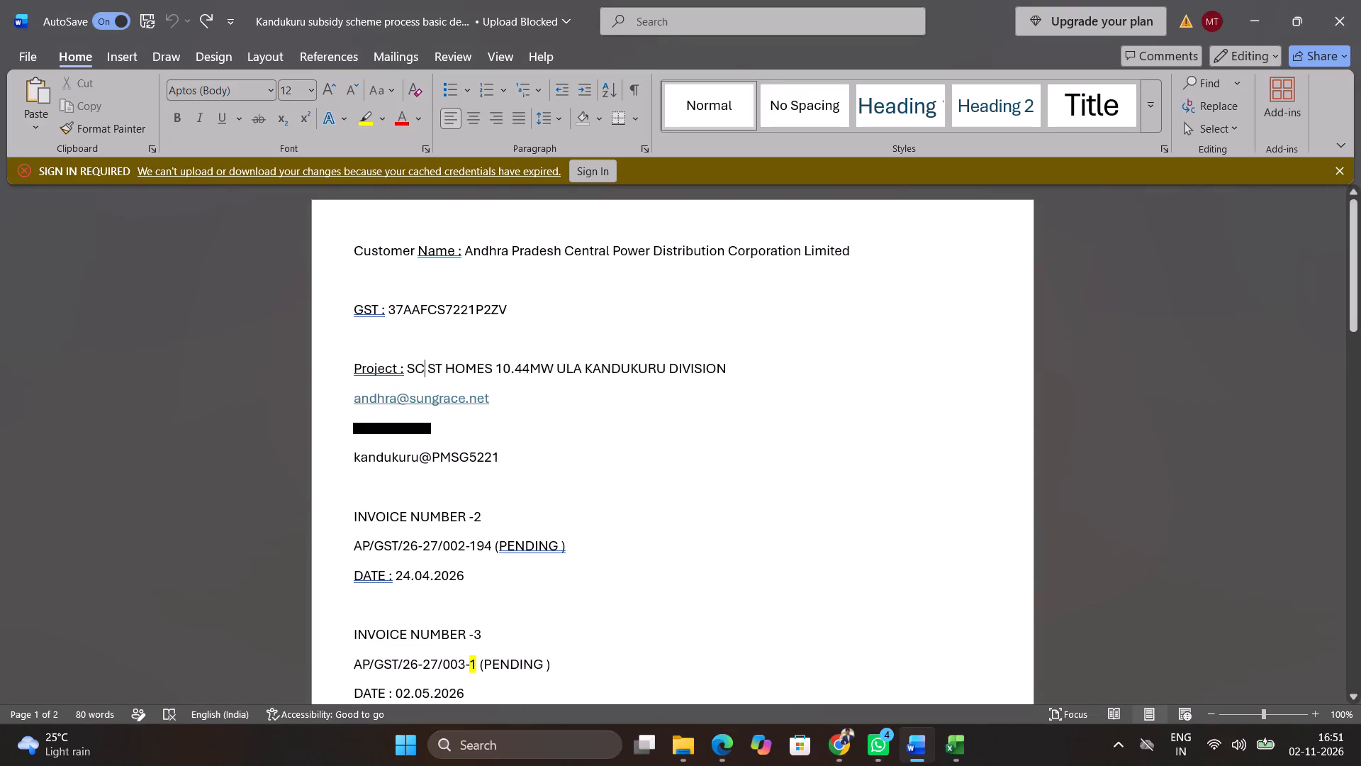
left_click_drag(413, 370, 744, 384)
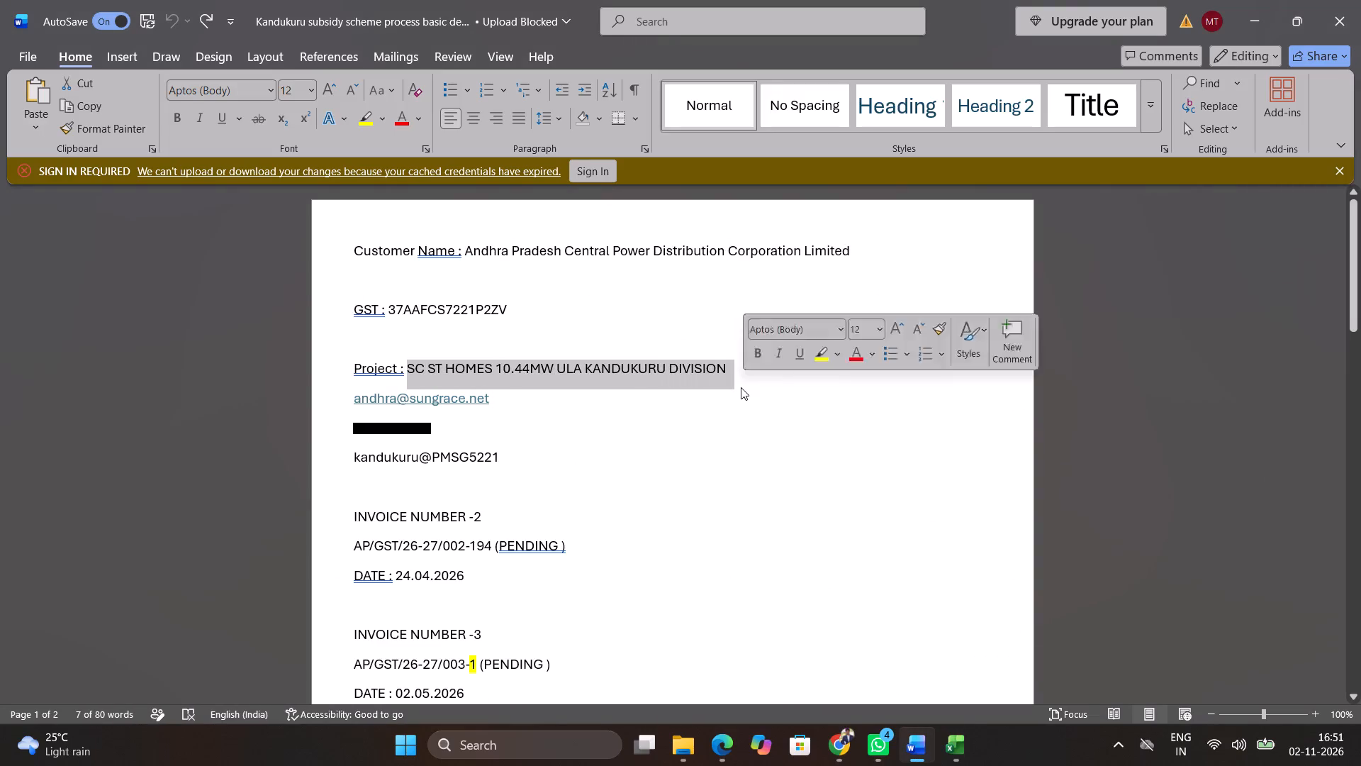
key("ctrl+c")
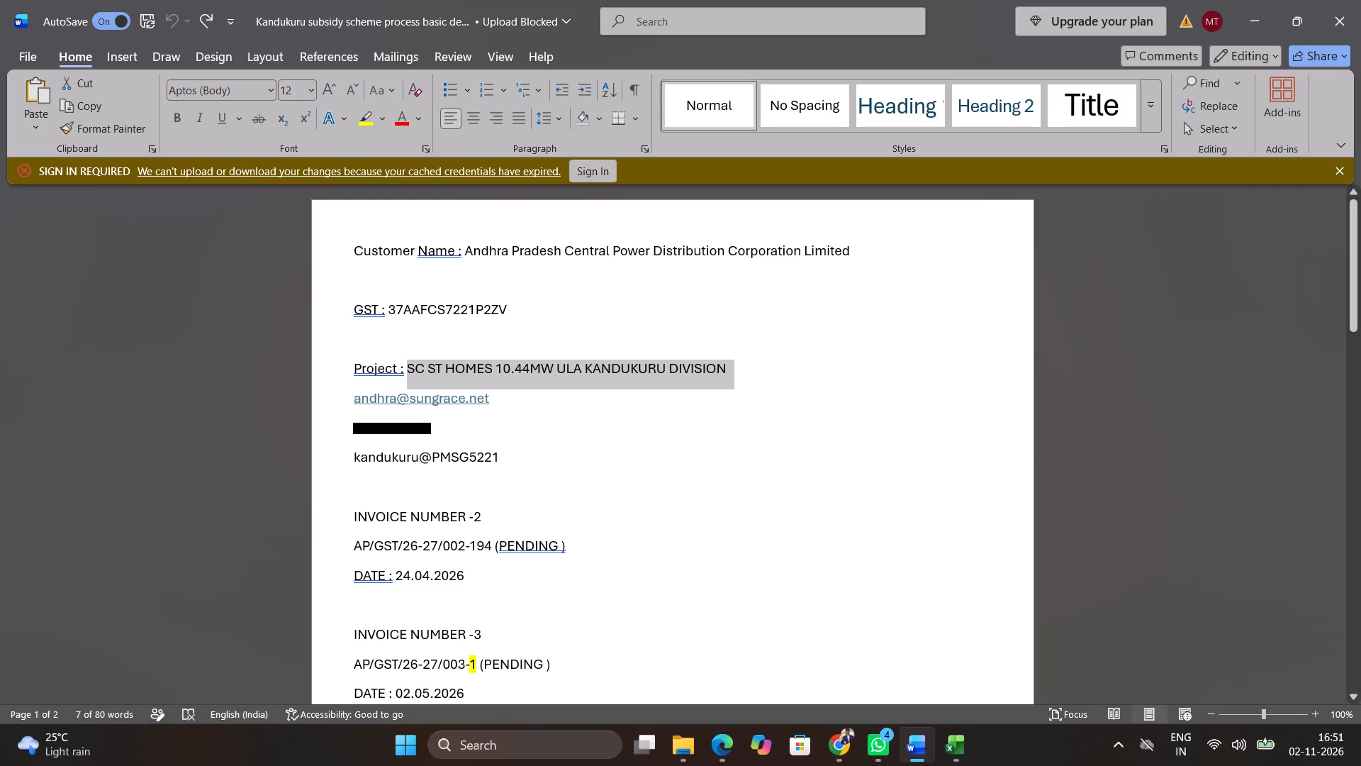
left_click(804, 653)
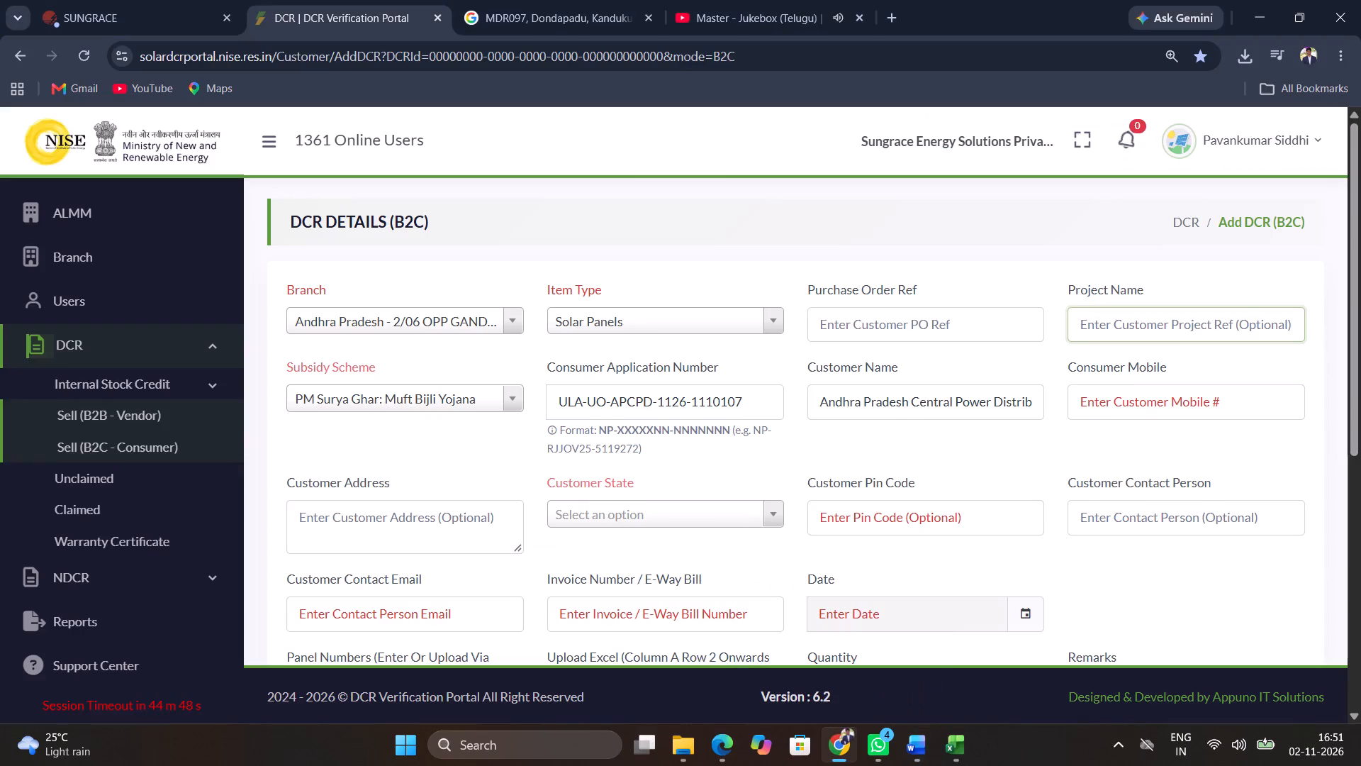
Paste the copied project SC ST HOMES 10.44MW ULA KANDUKURU DIVISION into the DCR form's Project Name.
key("ctrl+v")
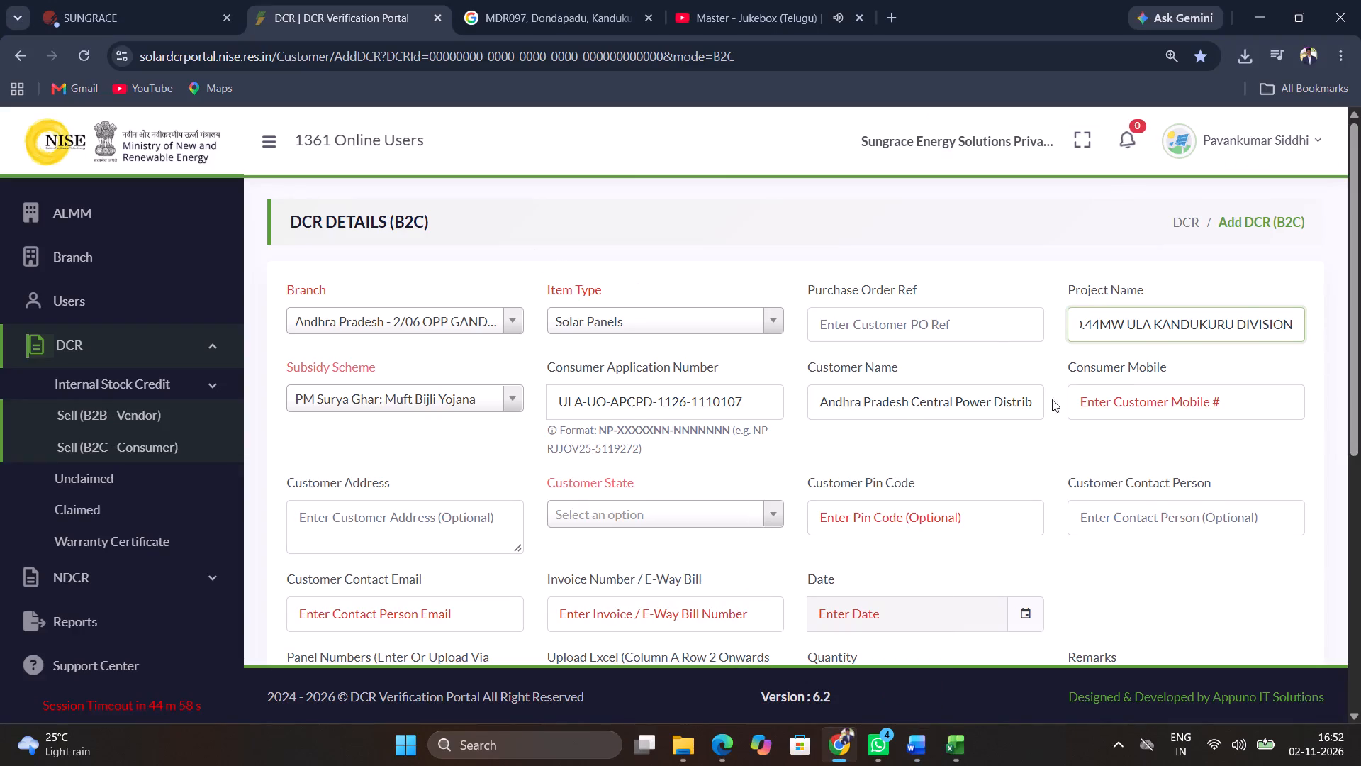
Copy the contact e-mail address from the Kandukuru subsidy scheme Word document into the DCR form's Customer Contact Email.
left_click(1104, 404)
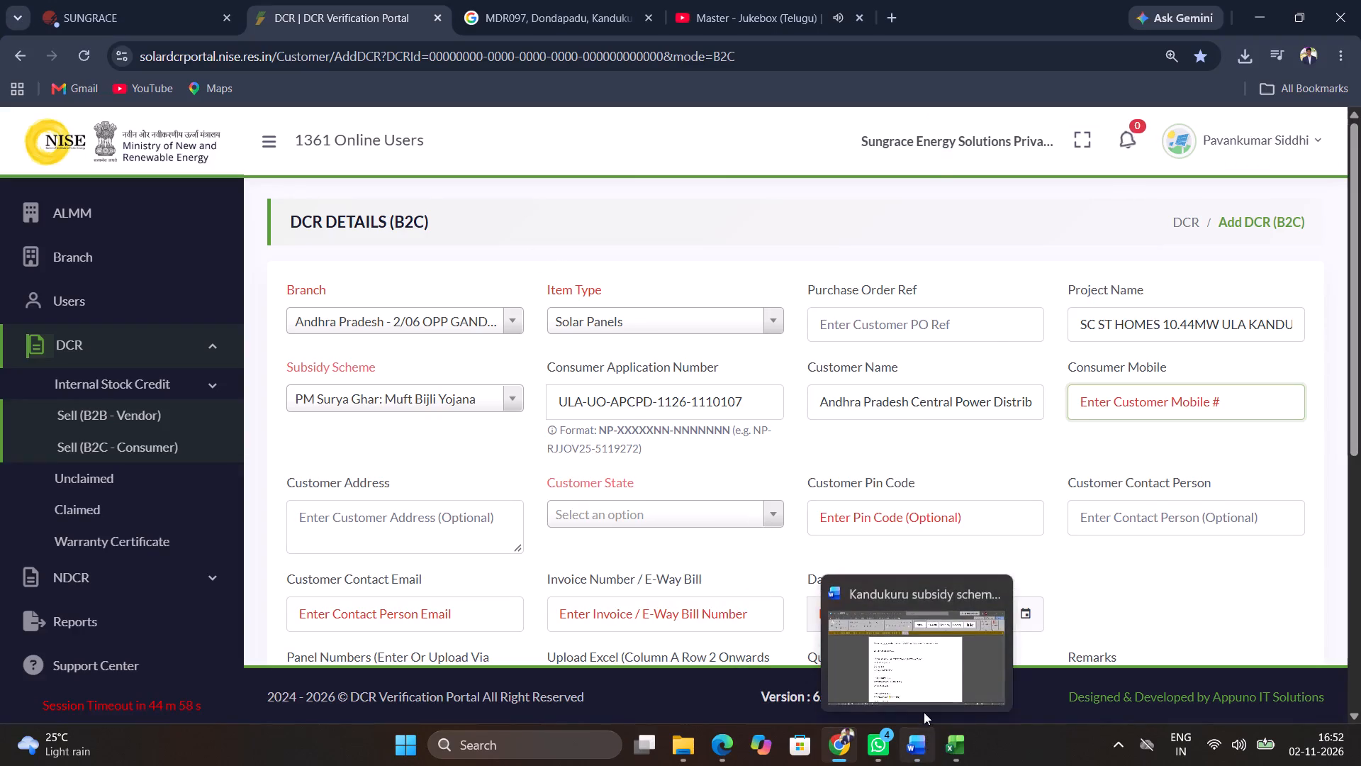
left_click(924, 686)
left_click_drag(500, 401, 312, 418)
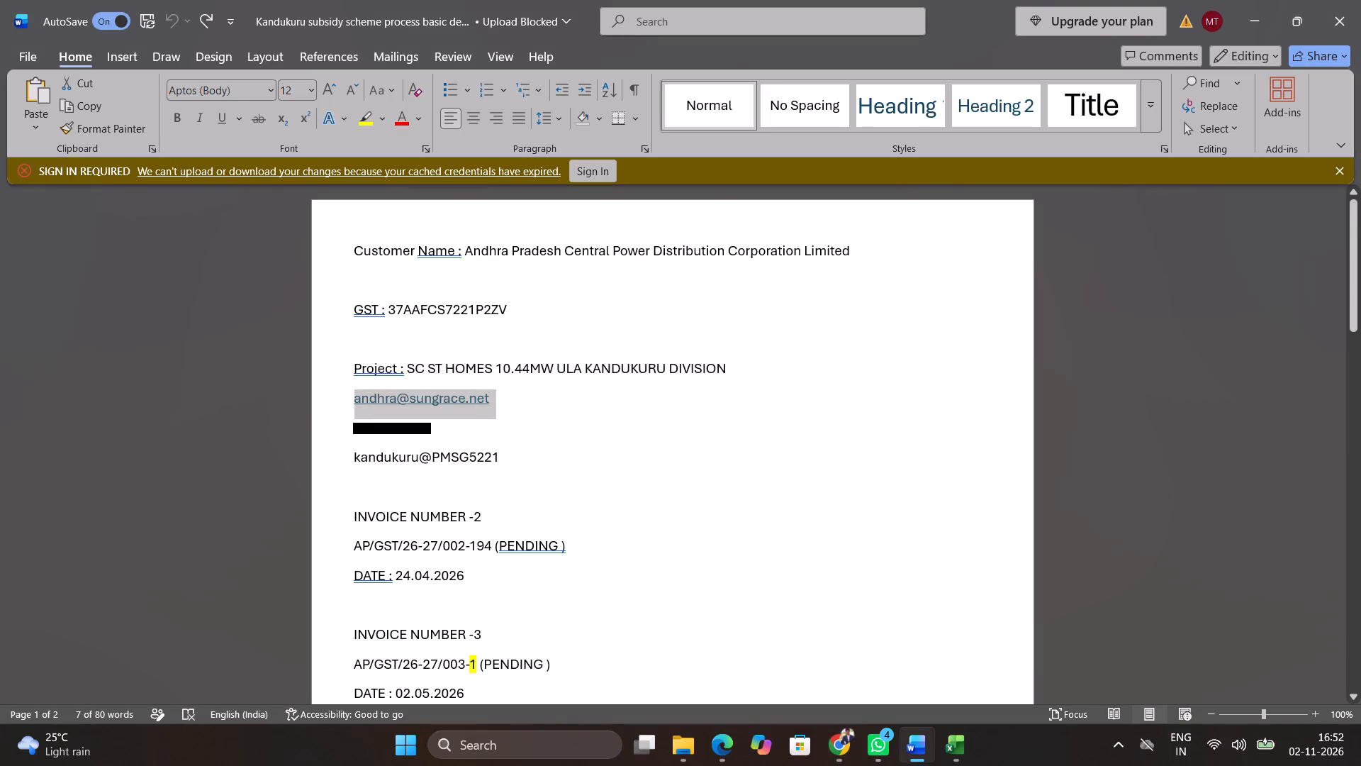
left_click_drag(312, 418, 251, 421)
key("ctrl+c")
left_click(812, 667)
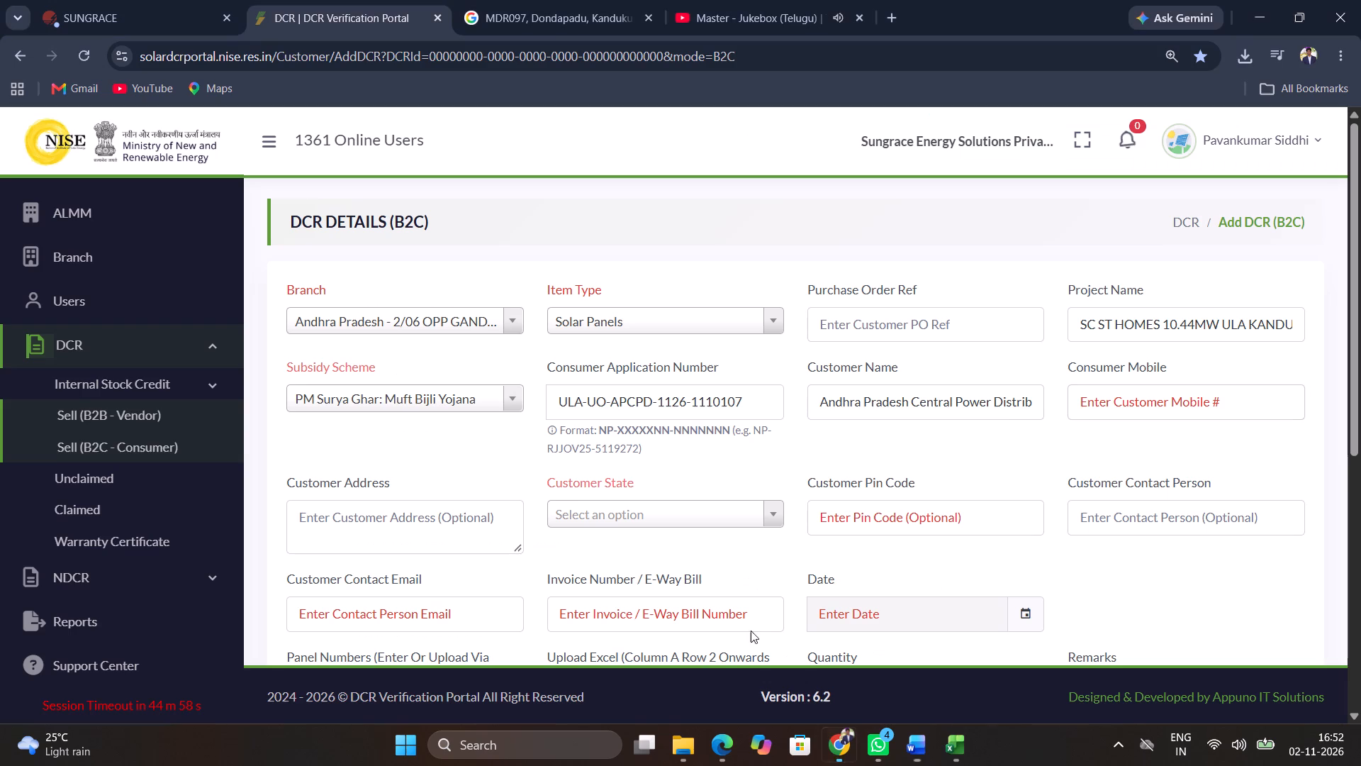
left_click(366, 623)
key("ctrl+v")
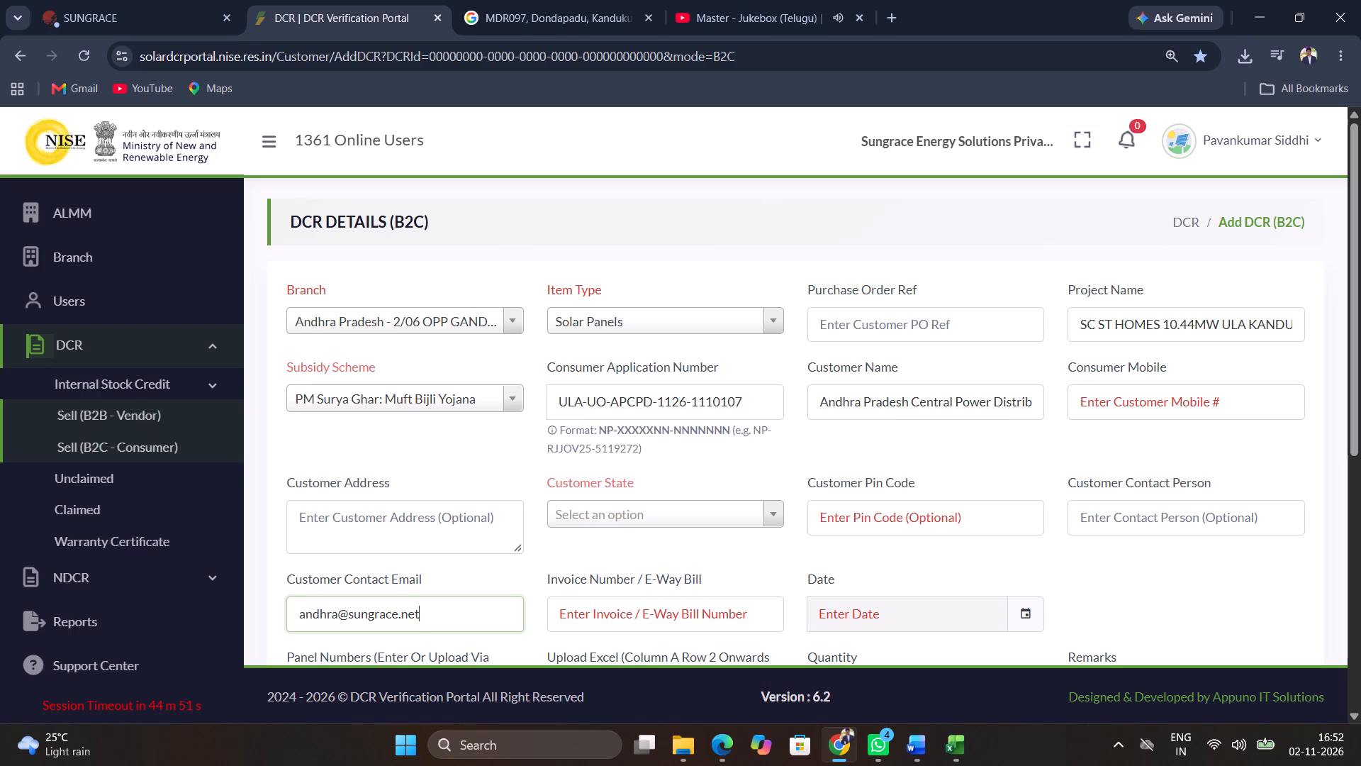
Set the Customer State to Andhra Pradesh (37).
left_click(595, 505)
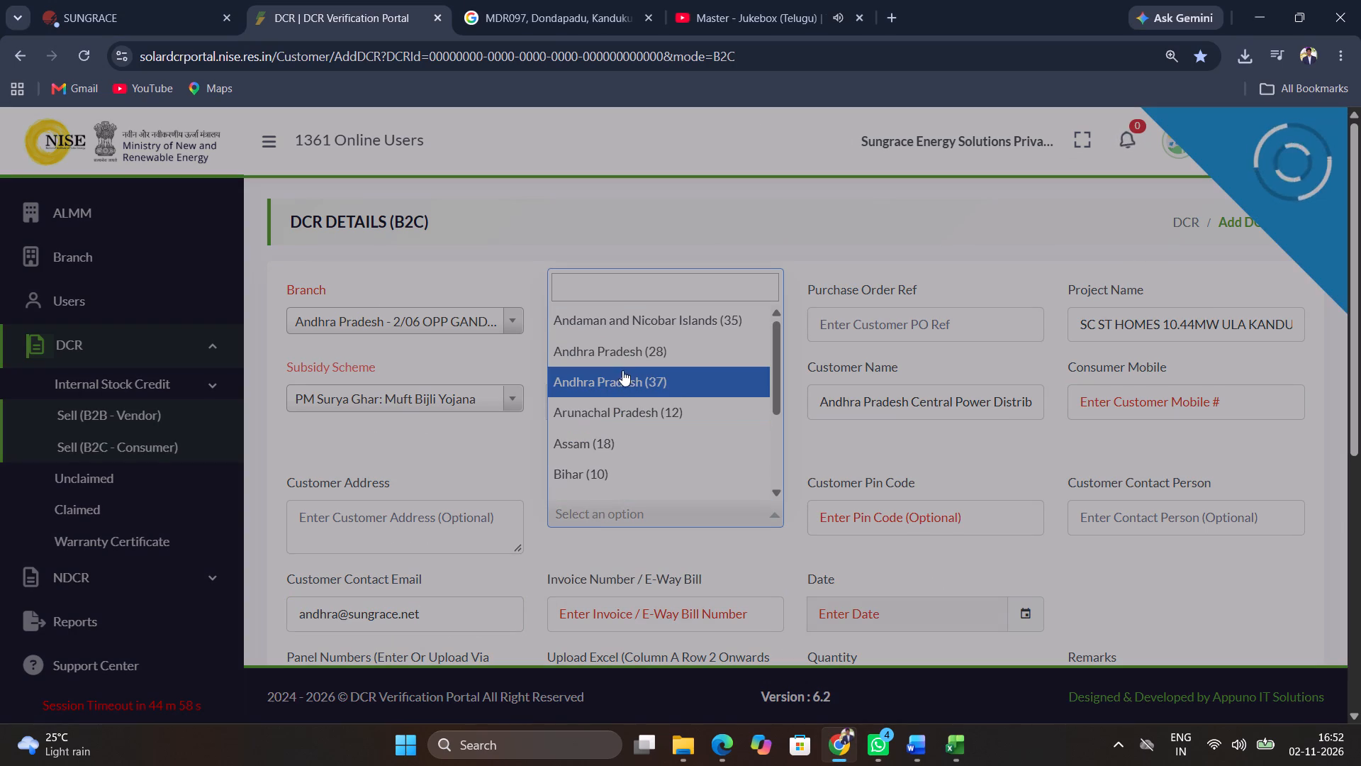
left_click(629, 374)
Switch to the Kandukuru subsidy scheme Word document to get the phone number for the DCR form's Consumer Mobile.
left_click(1106, 401)
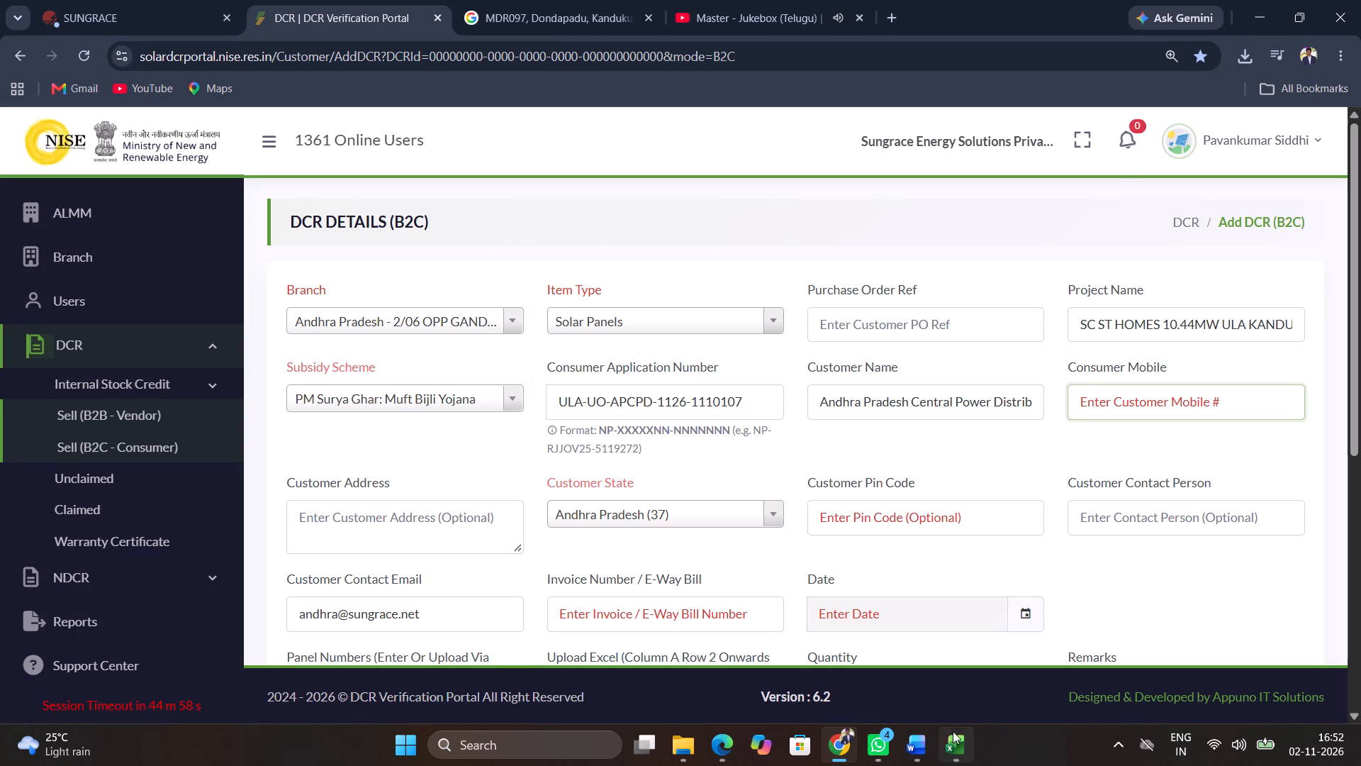
left_click(910, 672)
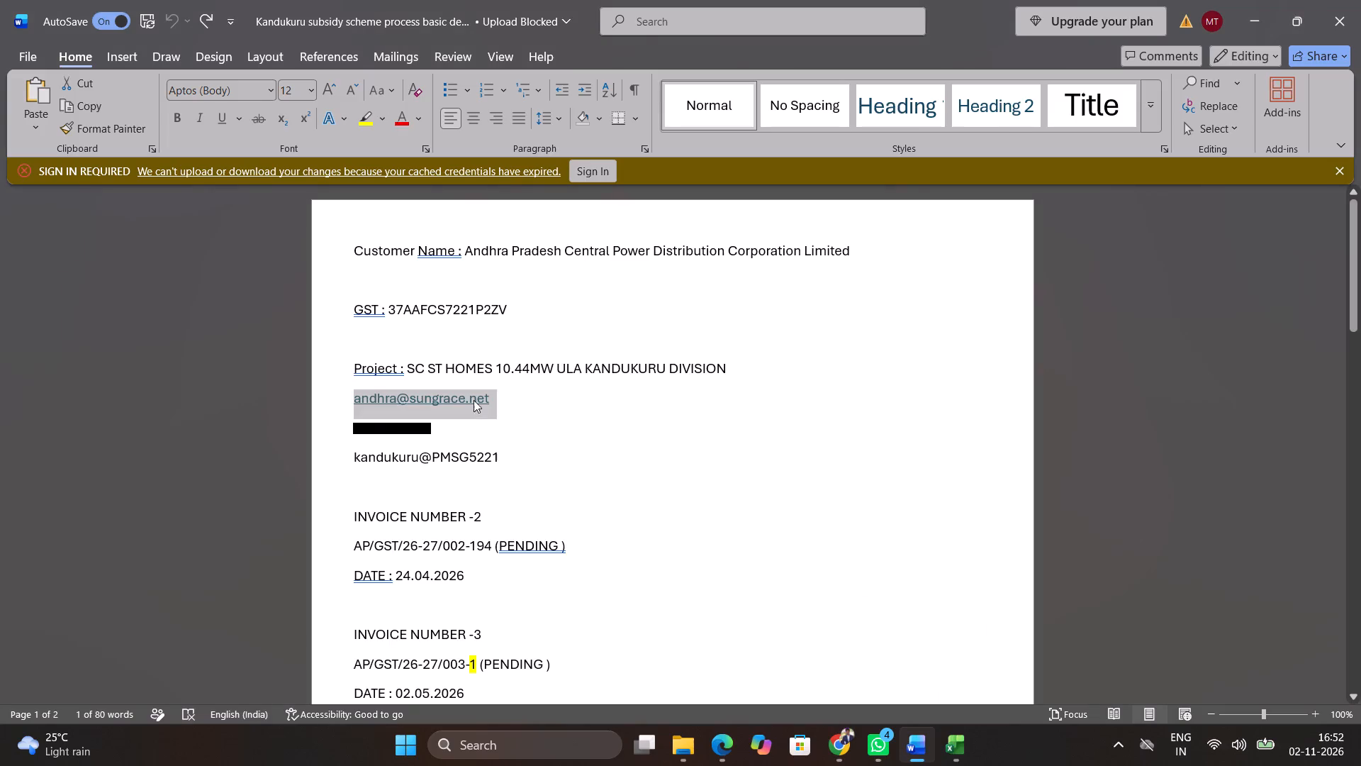
Copy the mobile number from the Word document into the DCR form's Consumer Mobile field.
left_click_drag(454, 438, 289, 433)
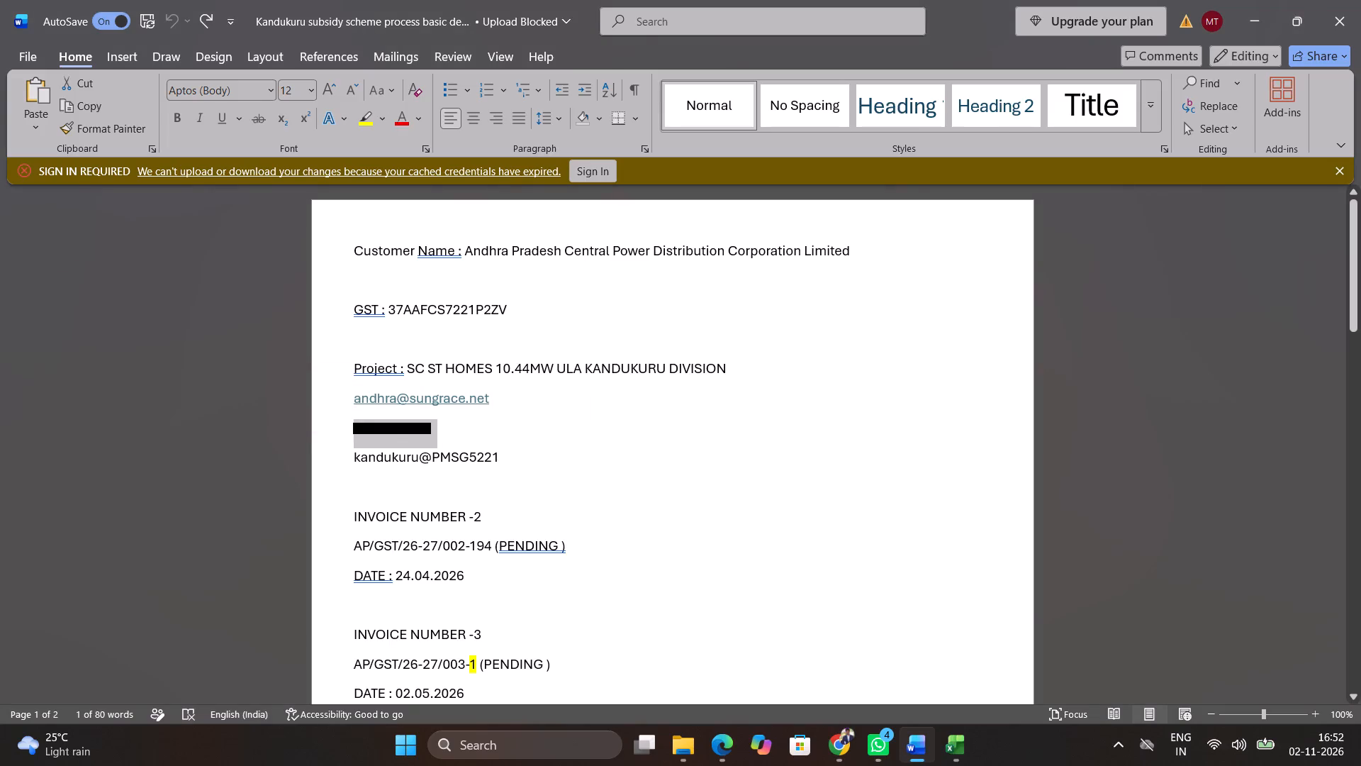
key("ctrl+c")
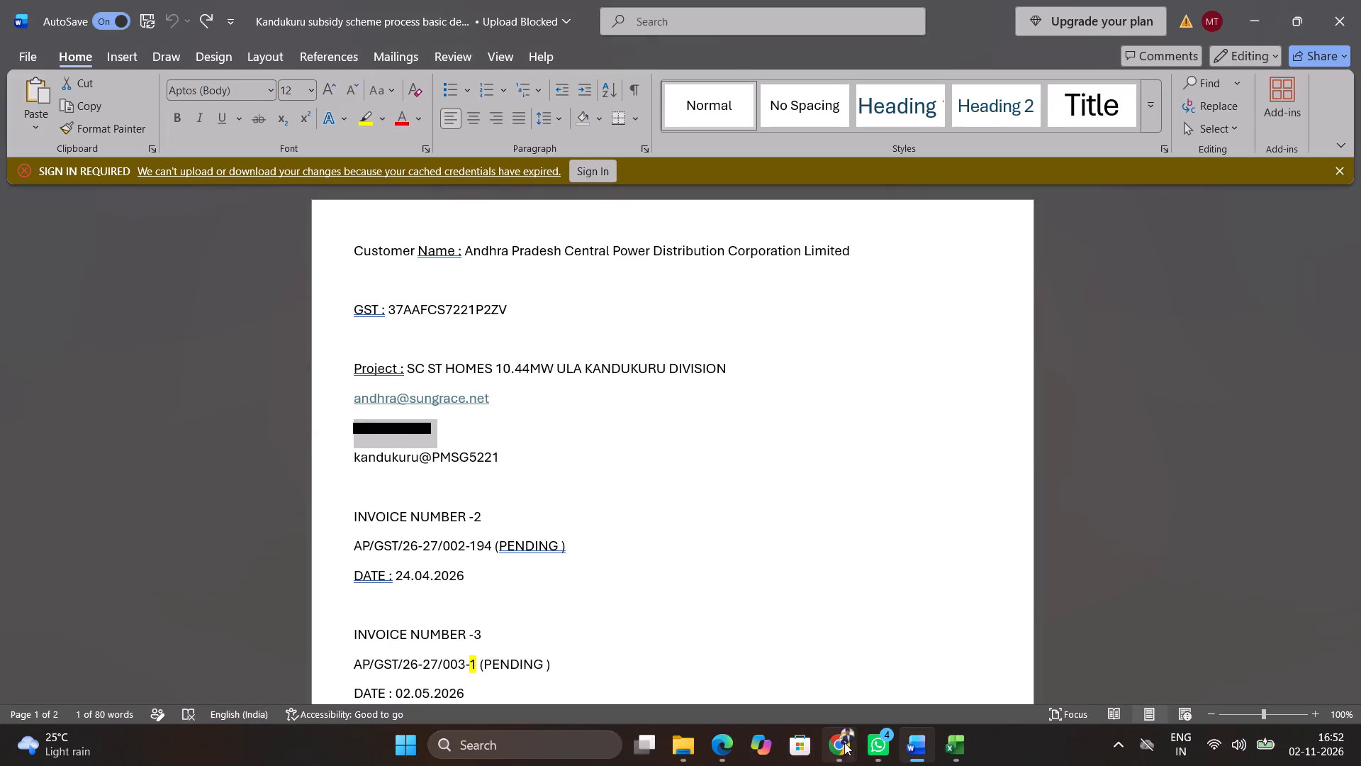
left_click(817, 645)
key("ctrl+v")
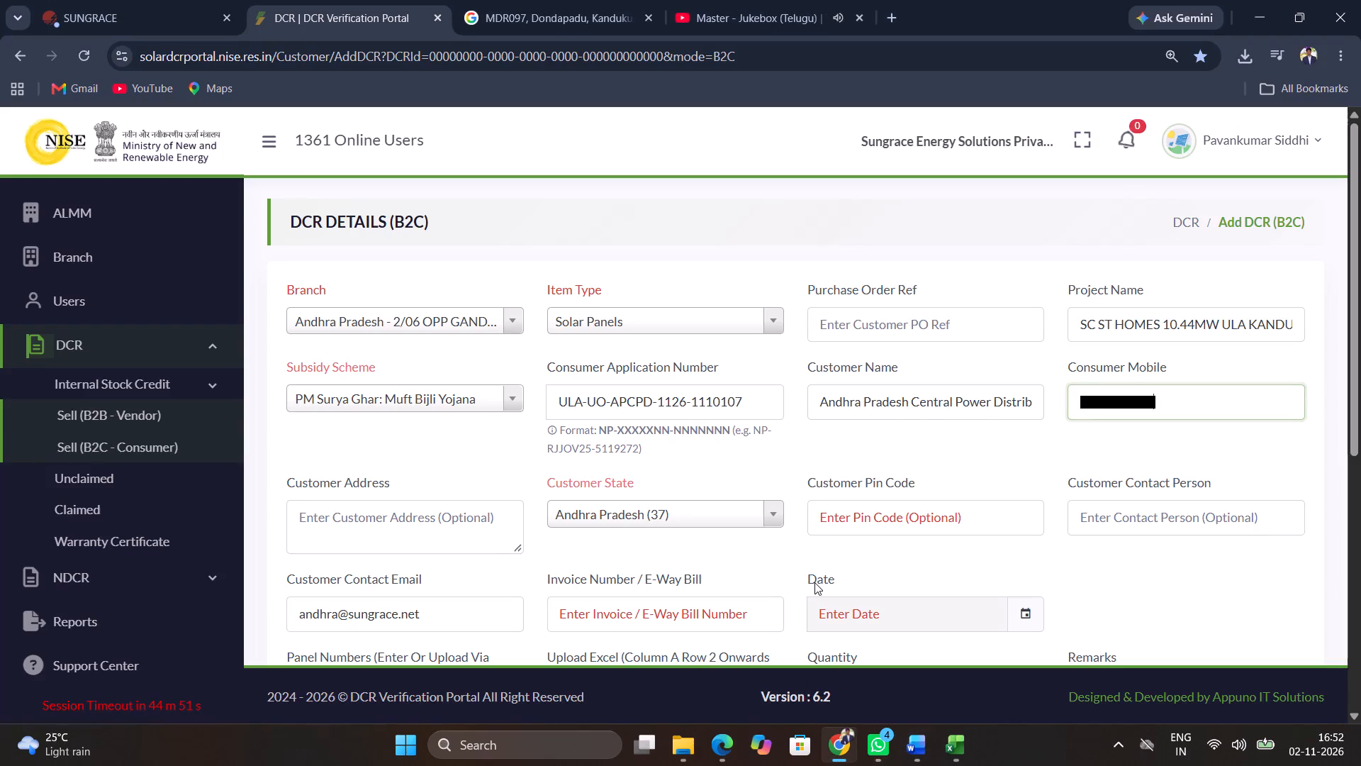
Enter invoice number AP/GST/26-27/009-341 in the DCR form, copying the Invoice number 9 prefix from the Word document and adding 341.
scroll(887, 480, "down", 3)
left_click(624, 355)
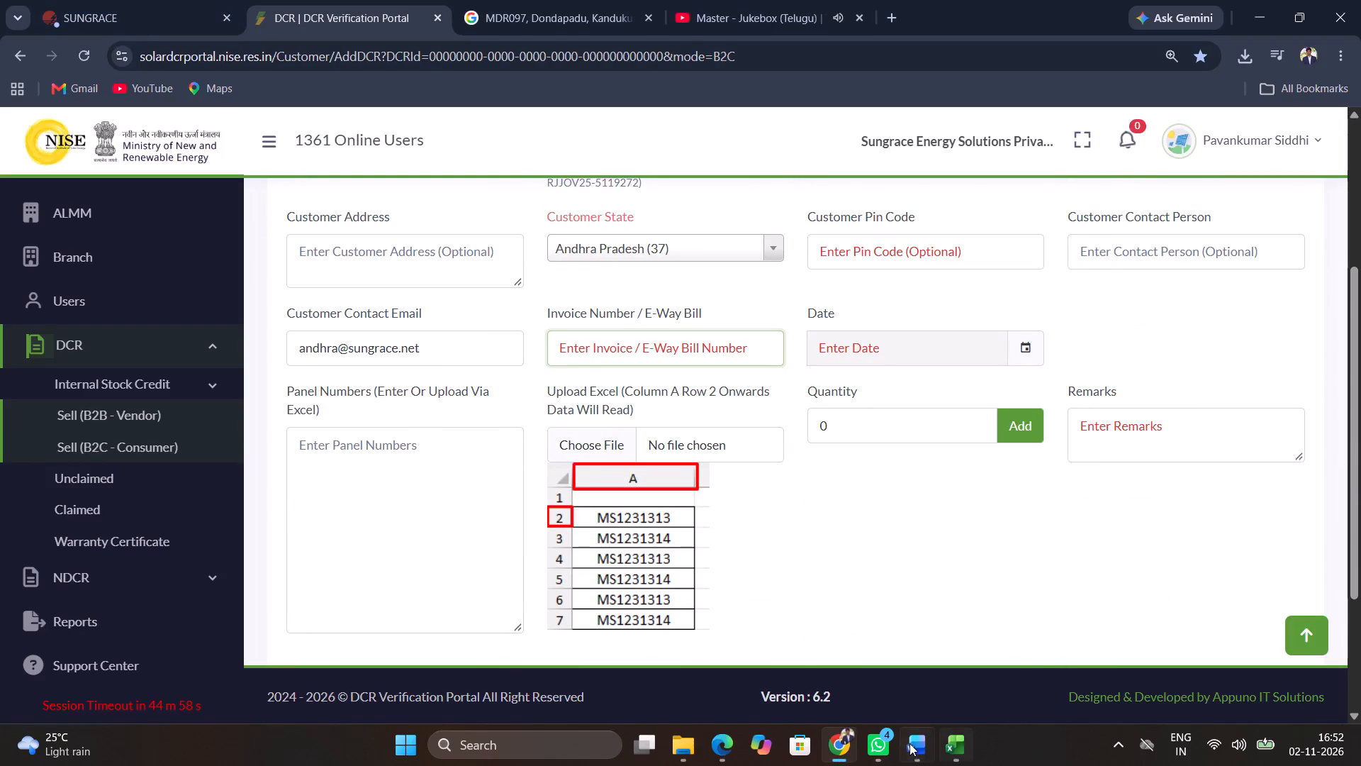
left_click(934, 663)
scroll(603, 411, "down", 10)
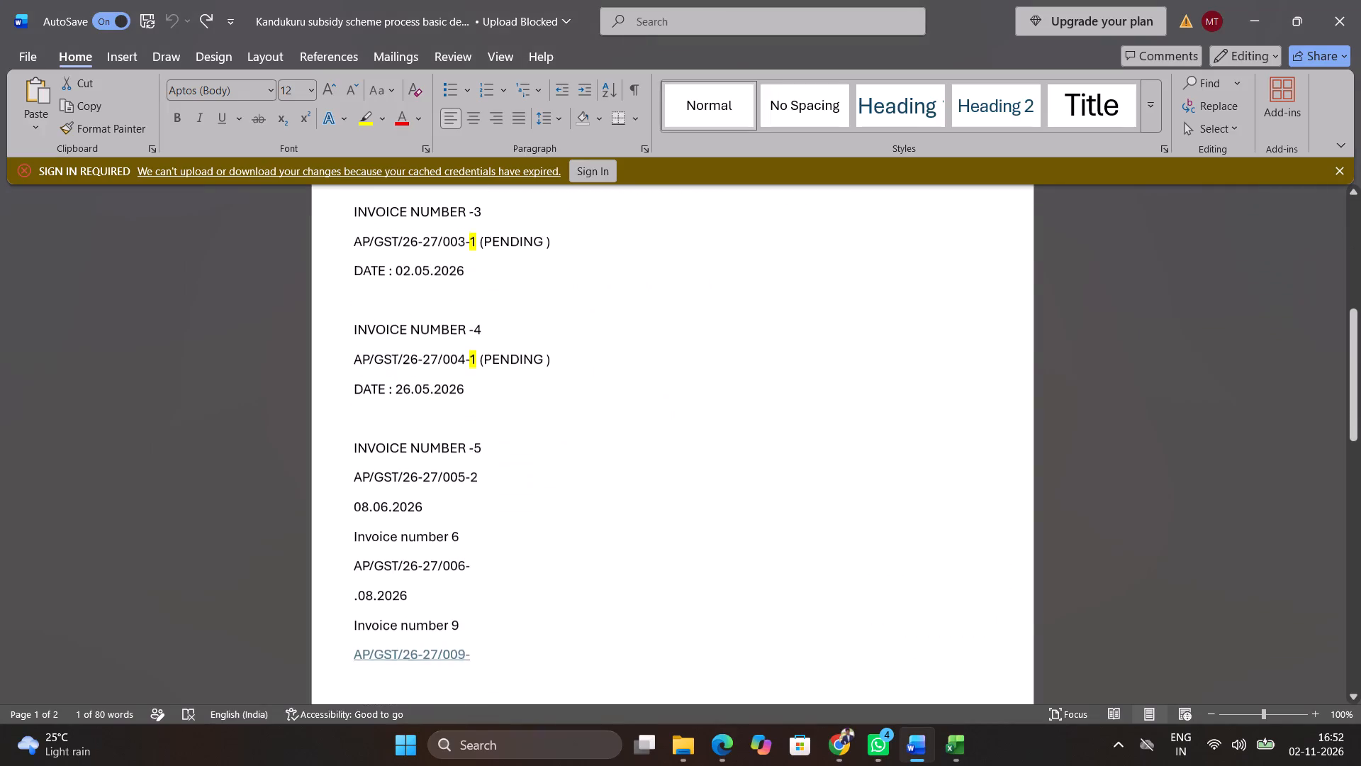
left_click_drag(488, 666, 232, 670)
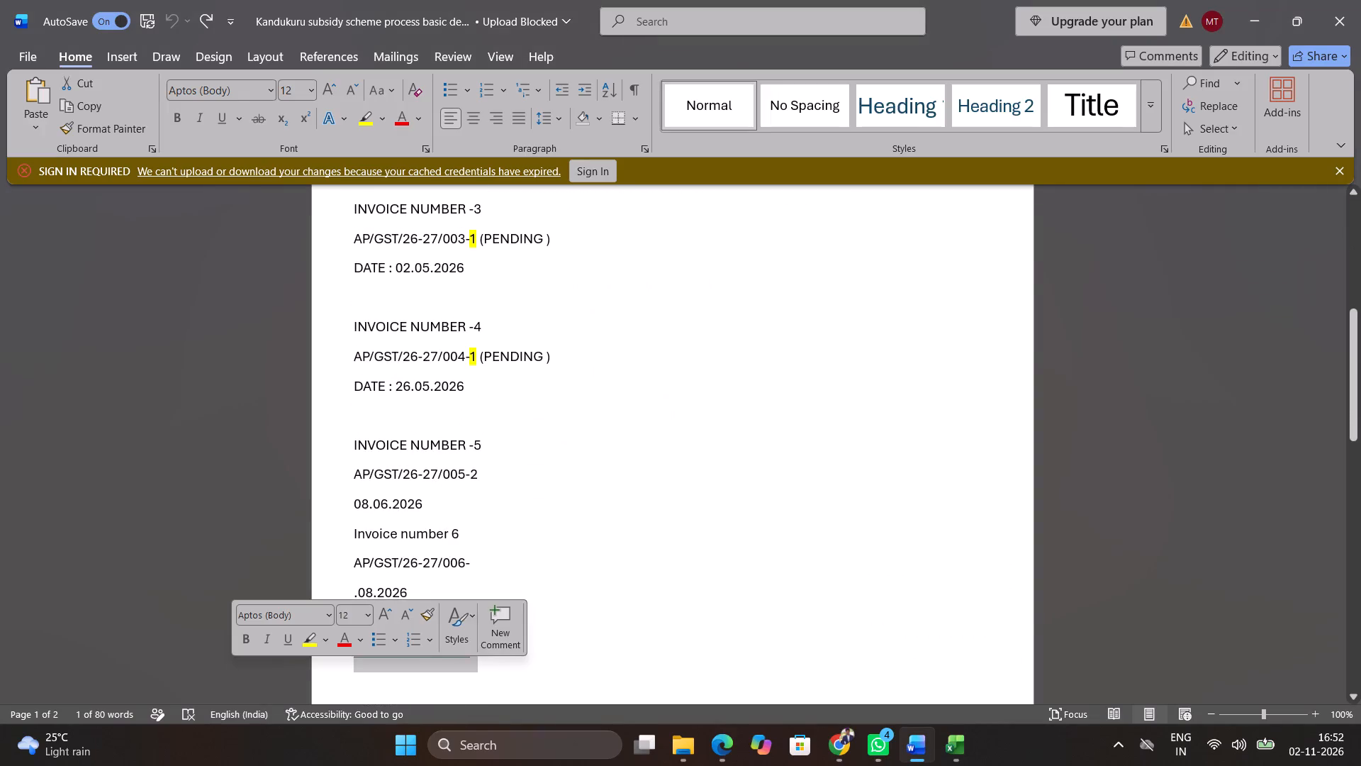
key("ctrl+c")
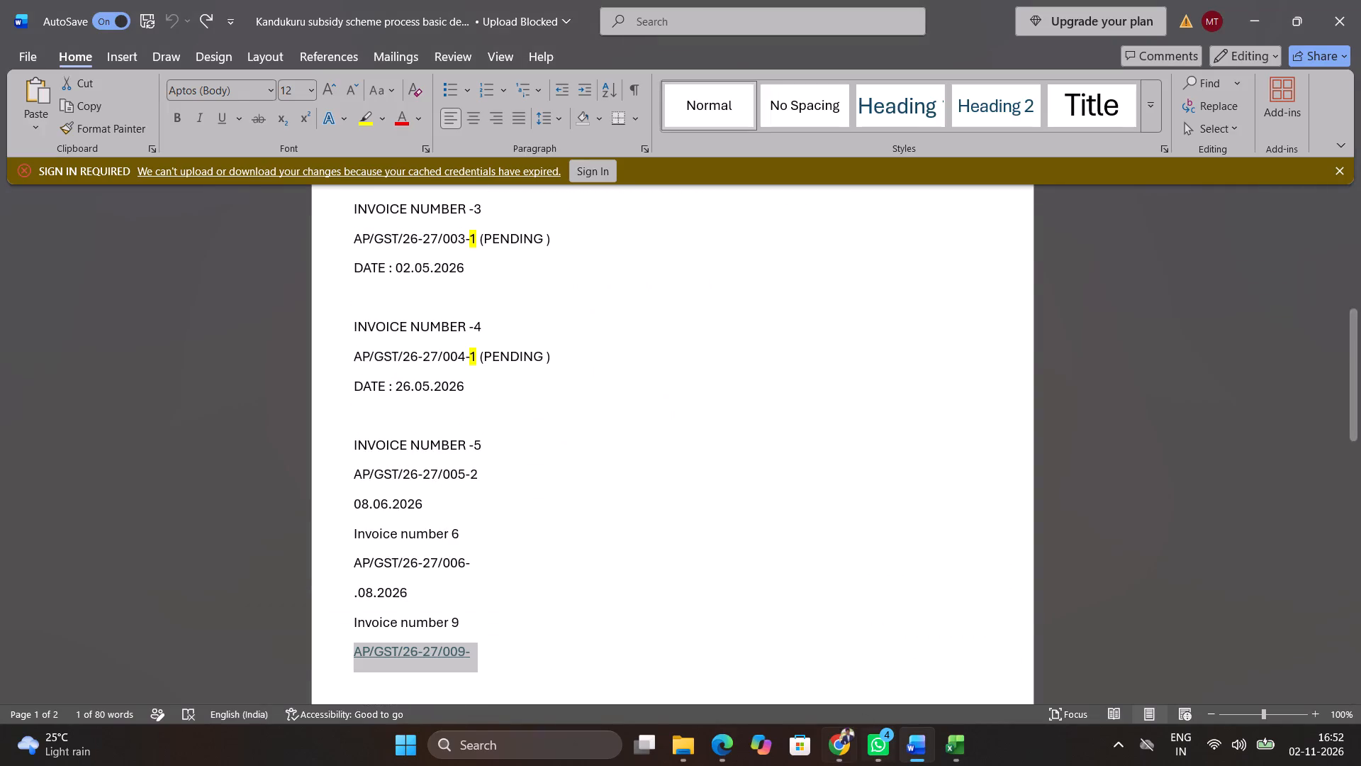
left_click(817, 621)
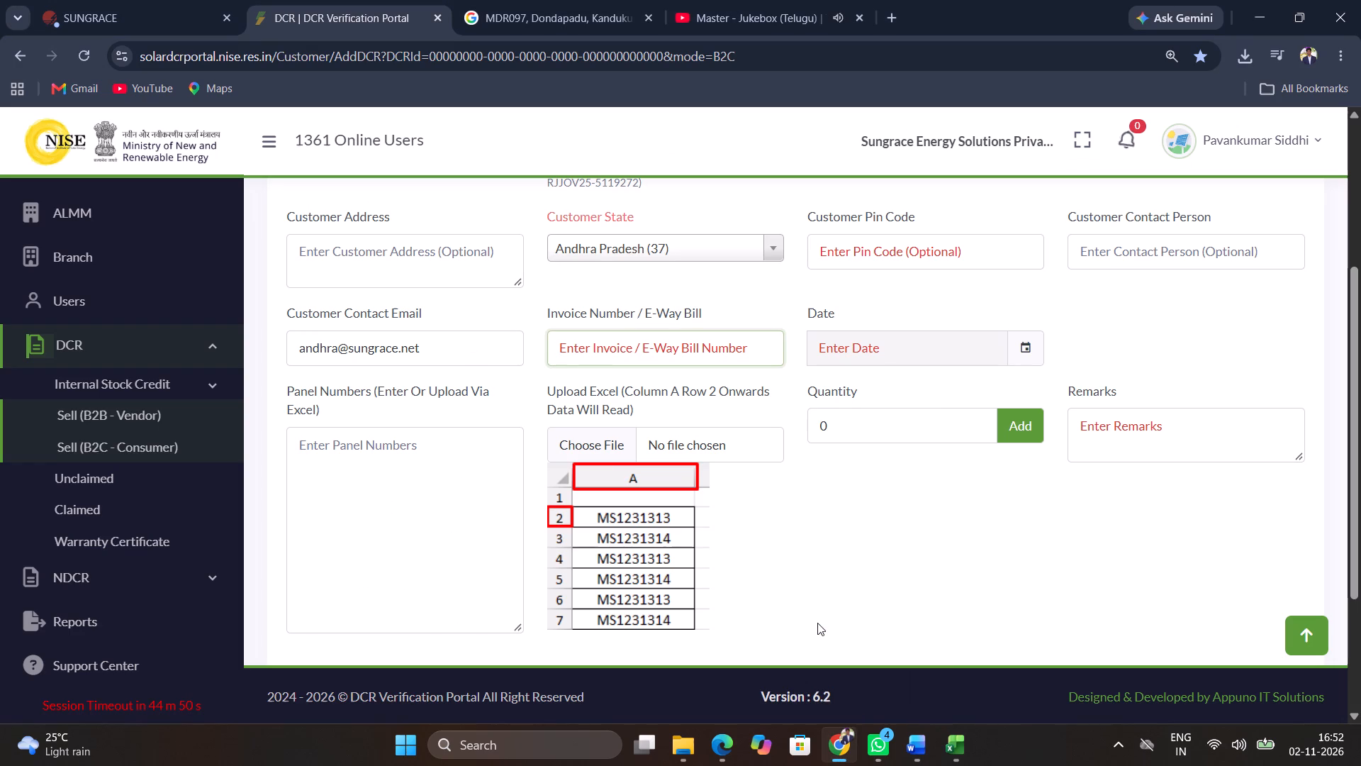
key("ctrl+v")
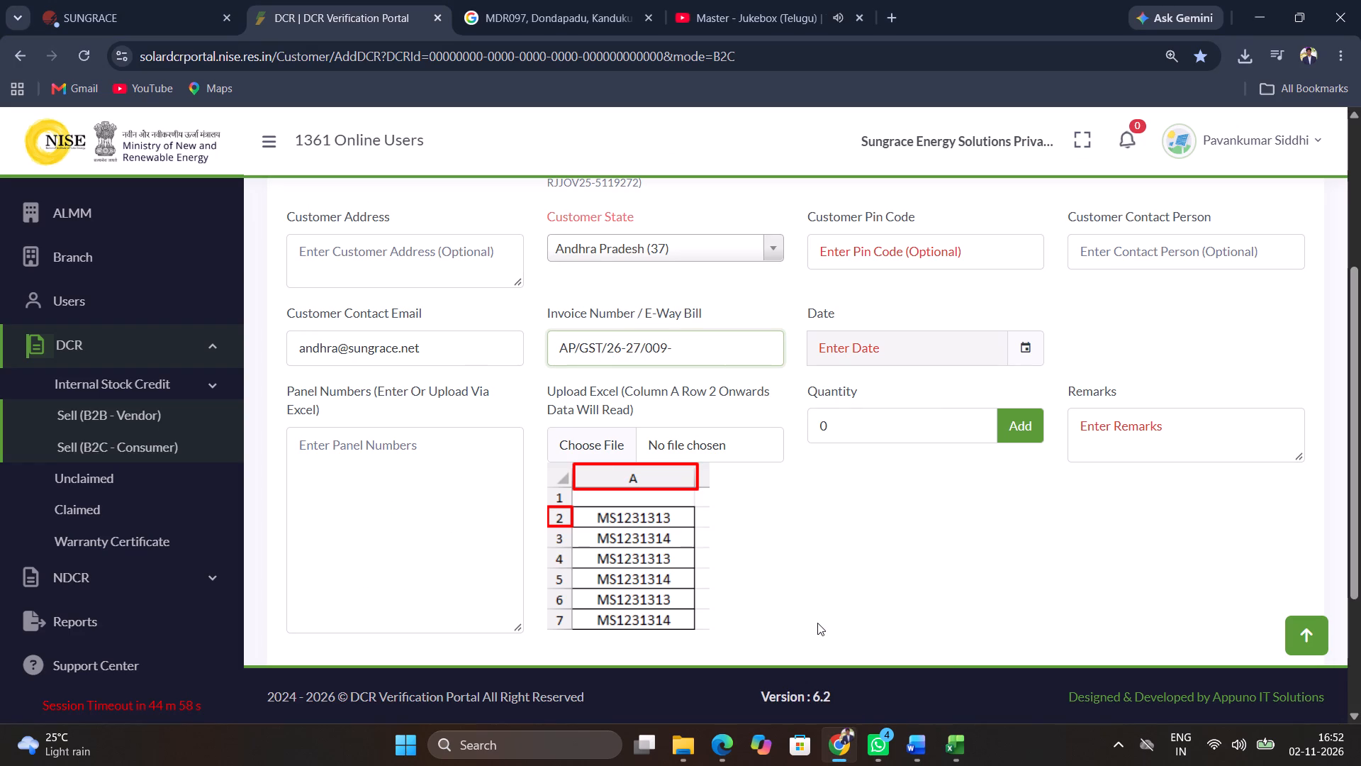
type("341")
Set the invoice date to 30-Sep-2026.
left_click(953, 351)
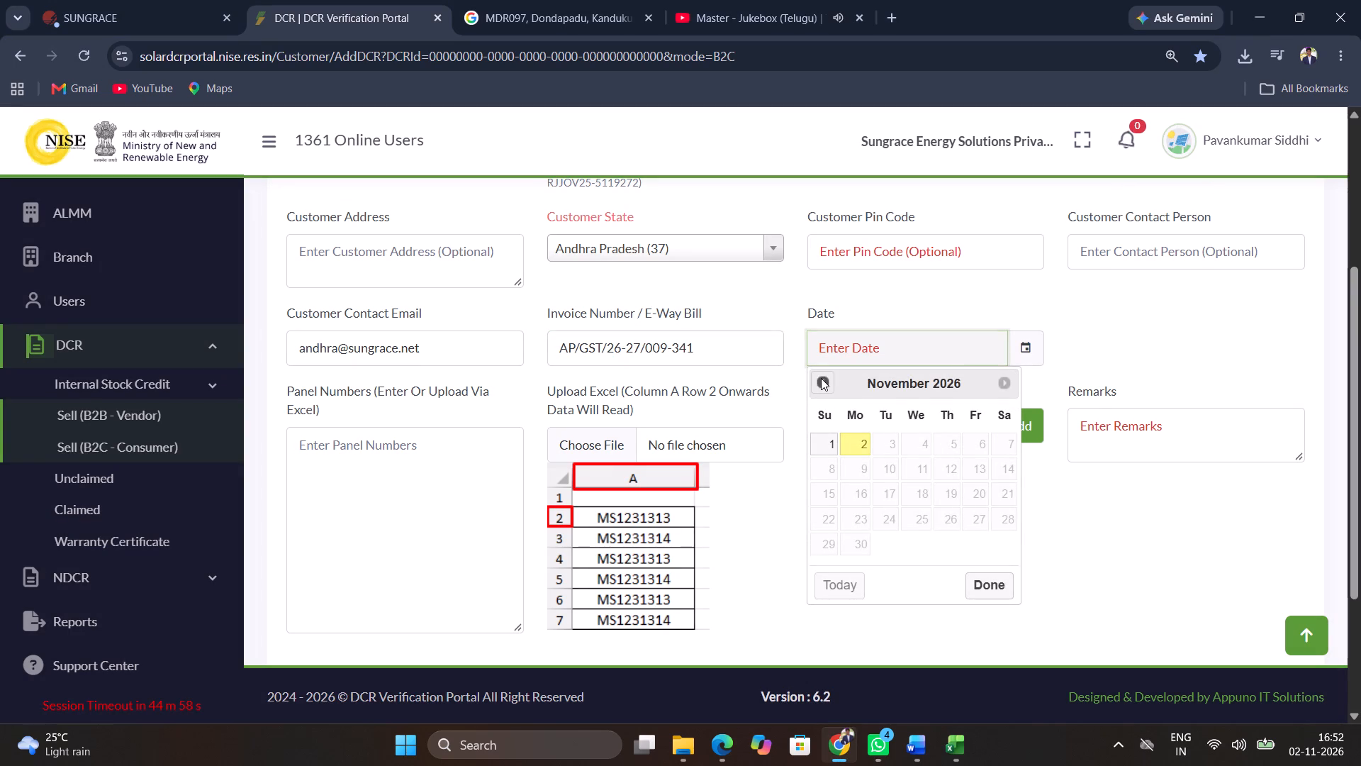
left_click(821, 378)
left_click(821, 378)
left_click(912, 551)
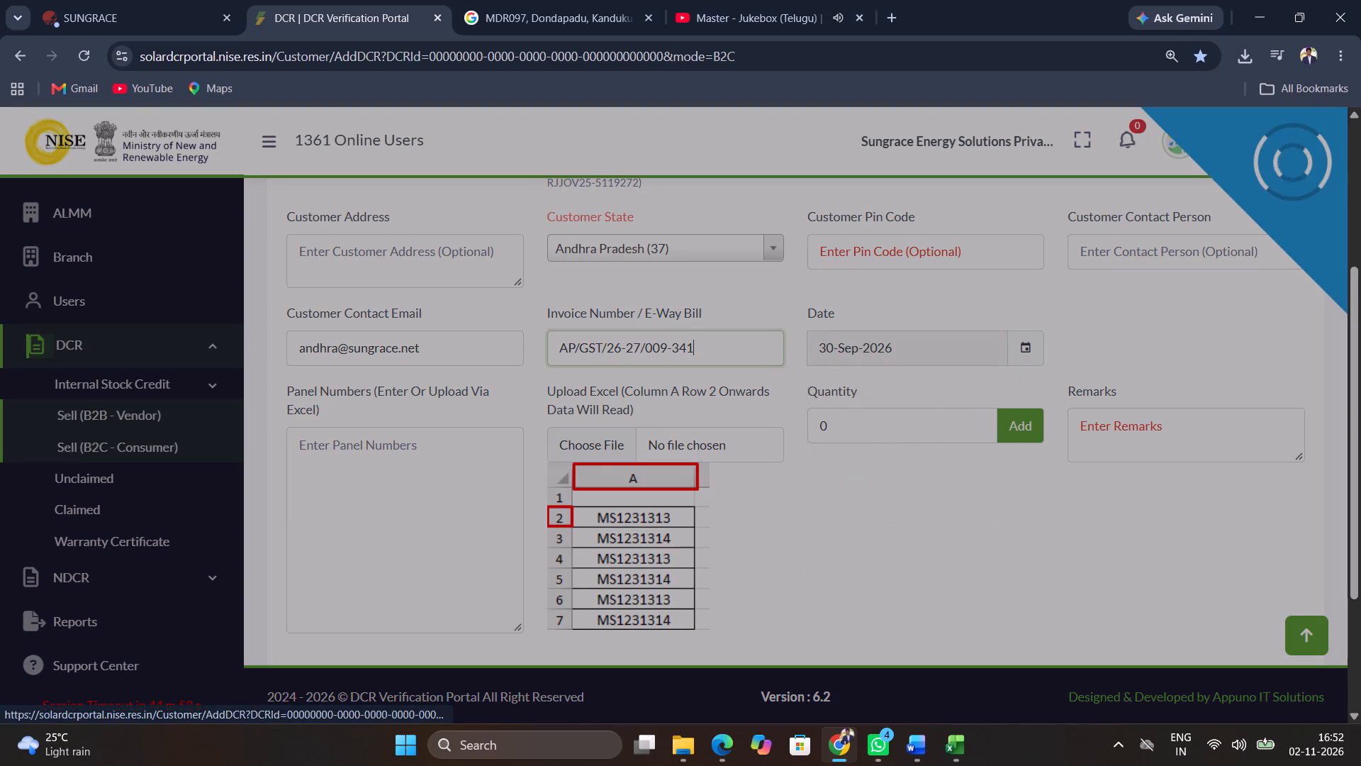
left_click(548, 535)
left_click(544, 540)
left_click(518, 540)
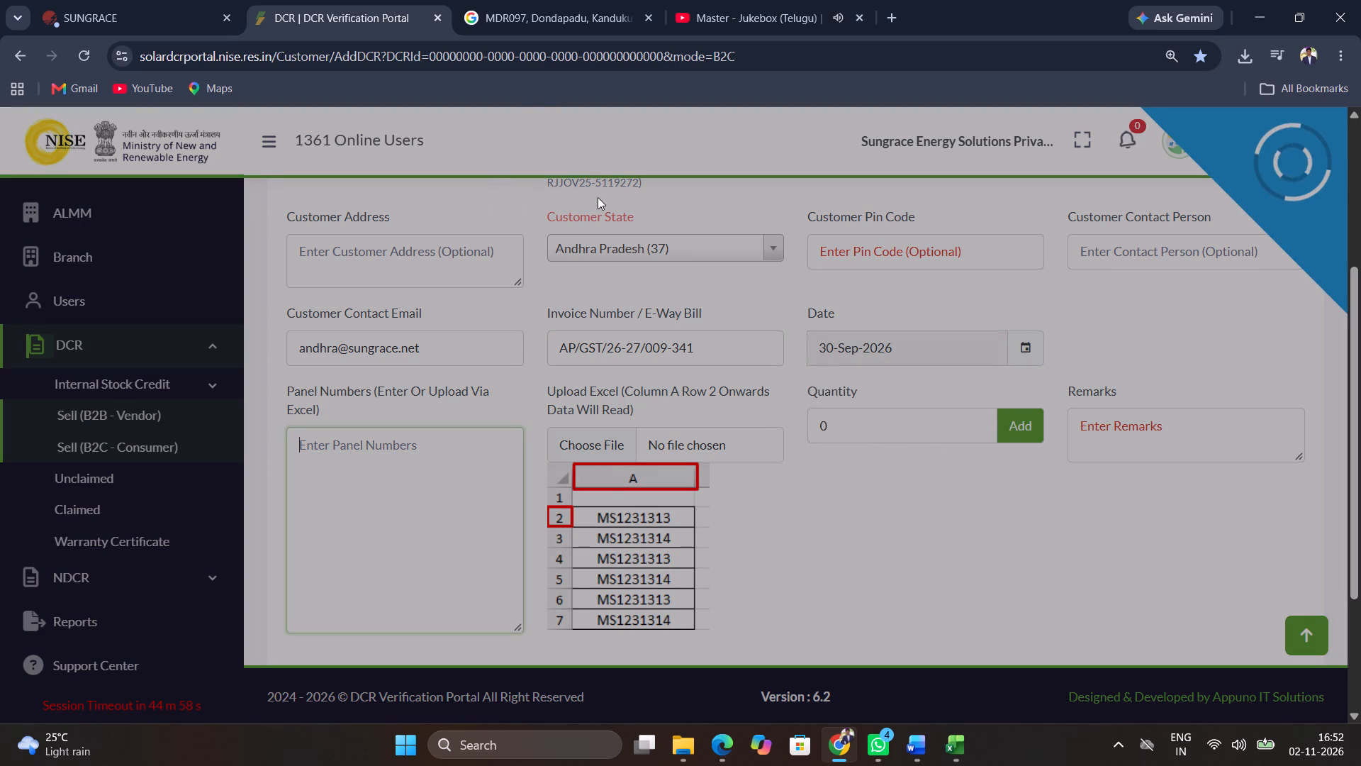
left_click(44, 0)
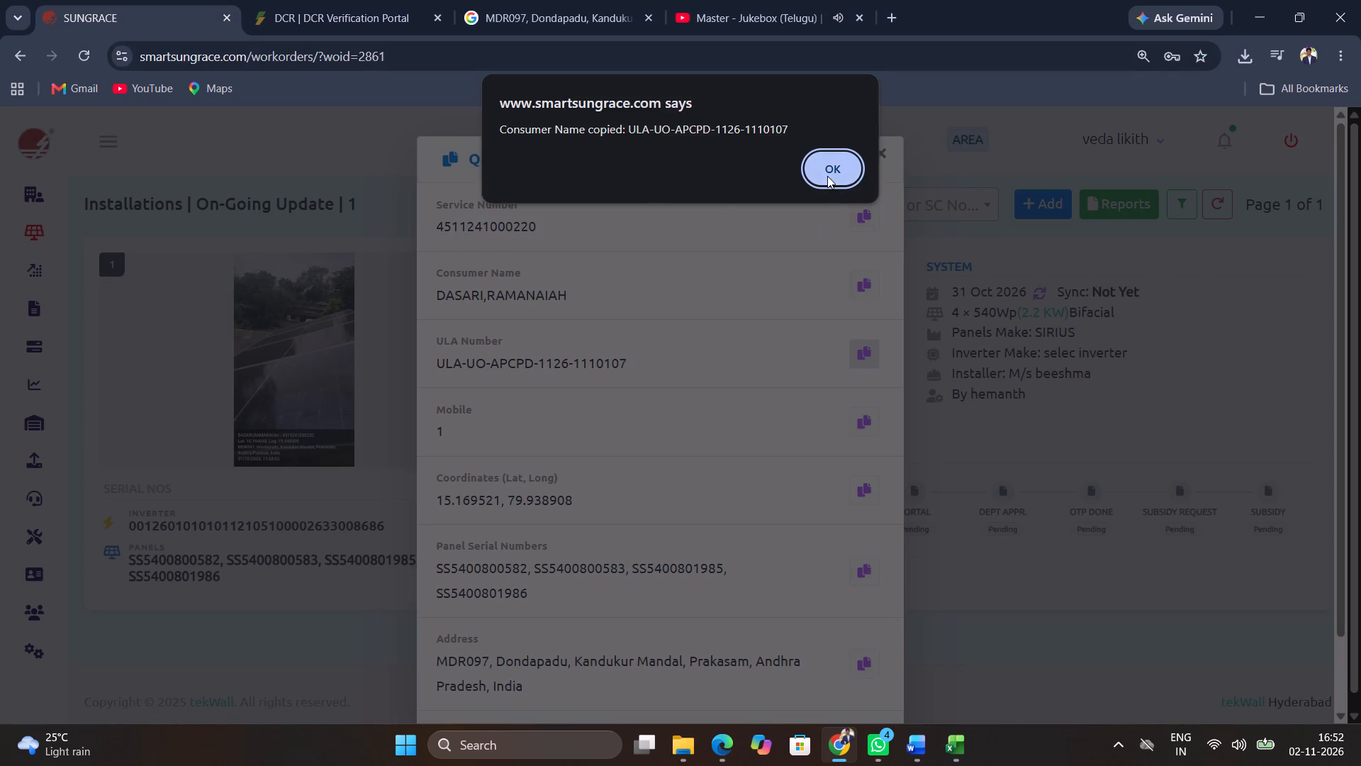
left_click(824, 172)
scroll(803, 406, "down", 4)
left_click(858, 479)
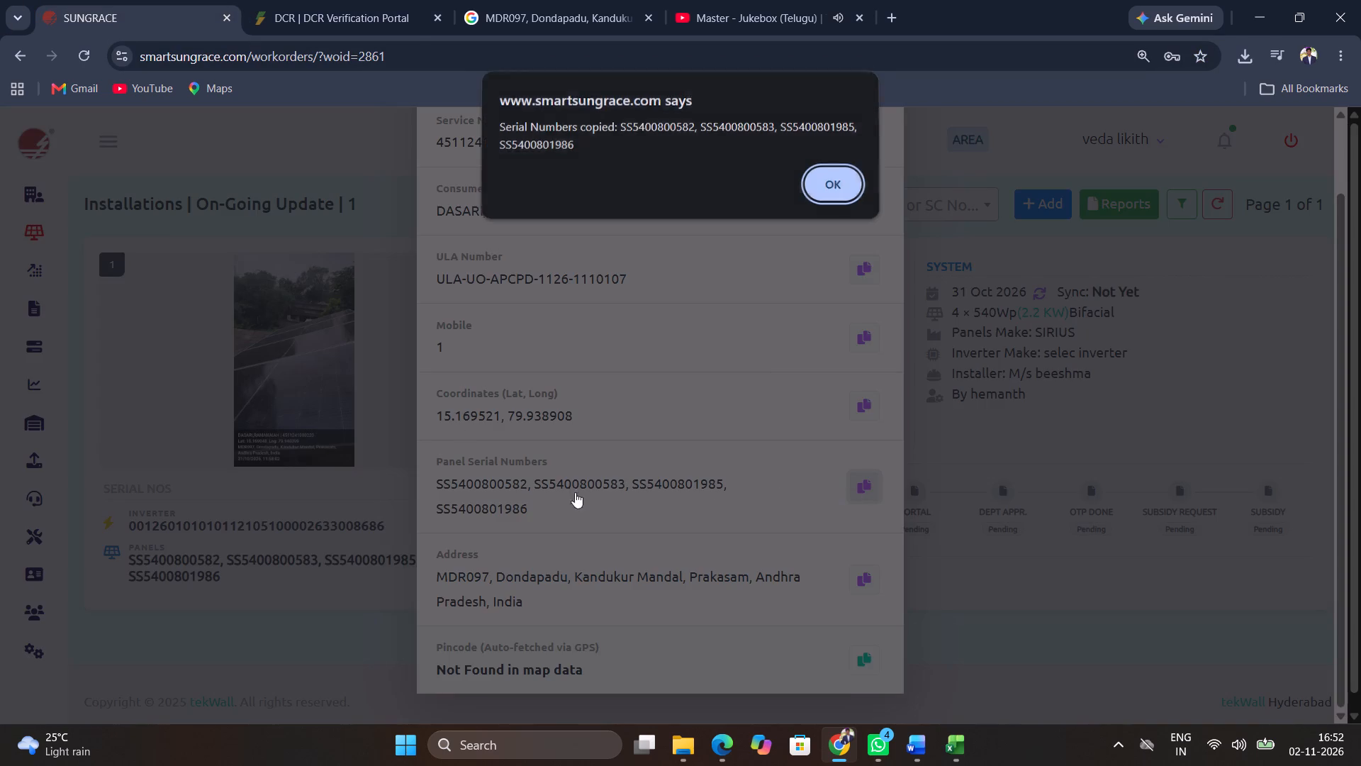
left_click_drag(336, 0, 325, 101)
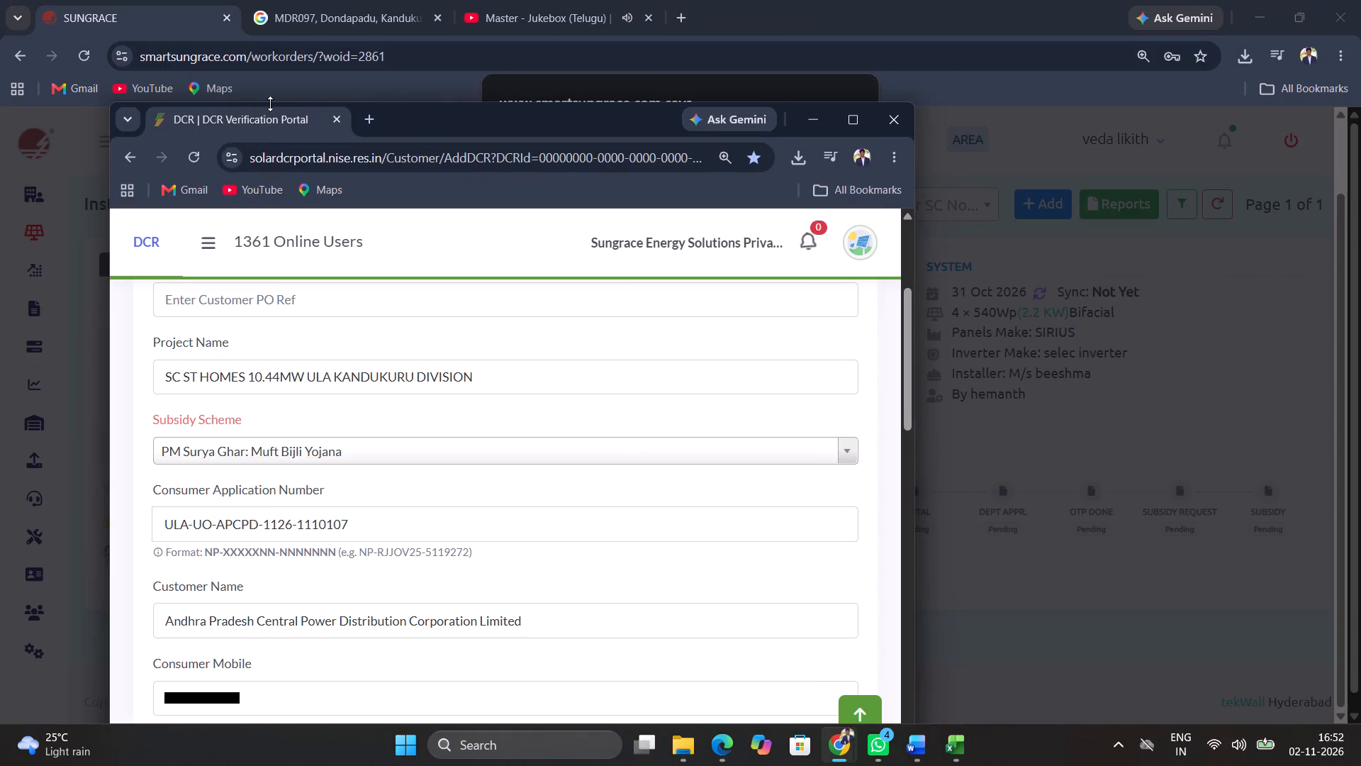
left_click_drag(258, 121, 284, 7)
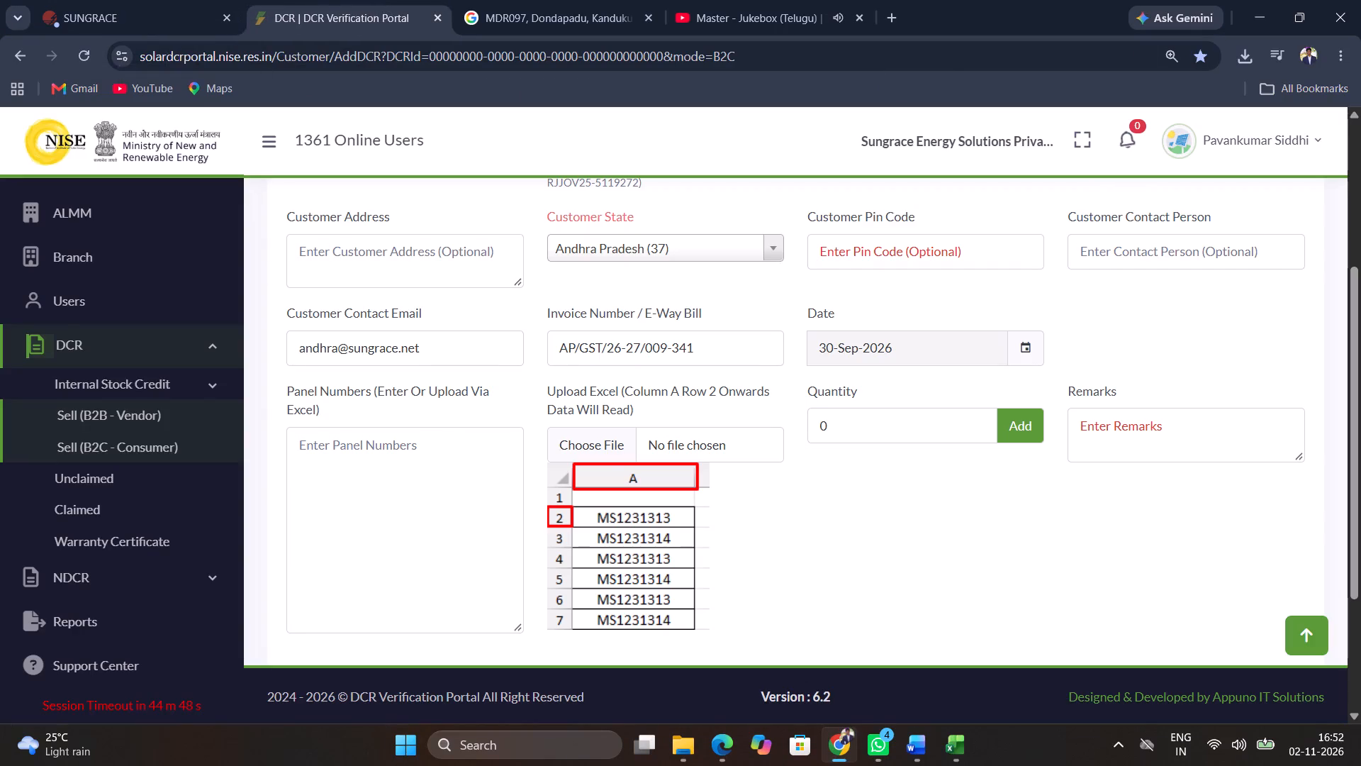
double_click(382, 536)
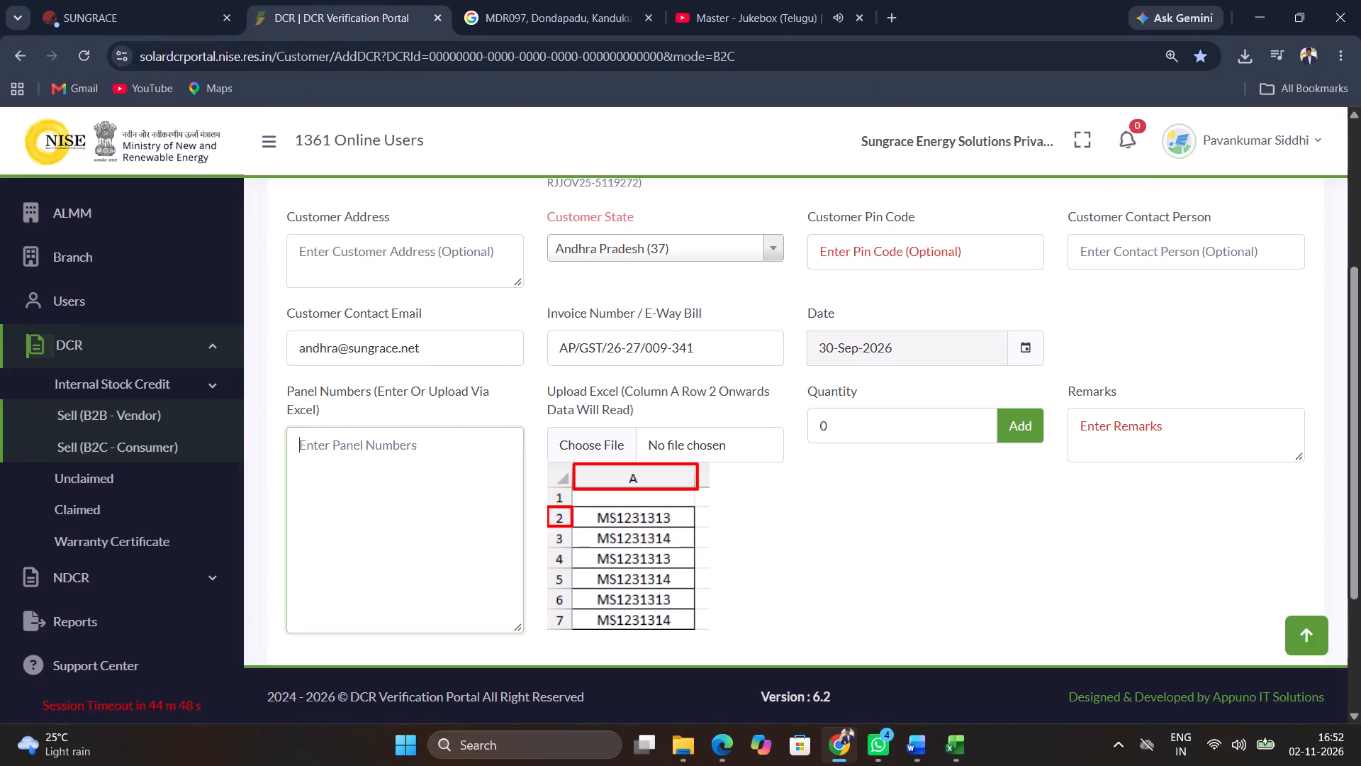
key("ctrl+v")
Put each of the four panel serial numbers on its own line, removing the commas and spaces between them.
key("Left")
key("Left")
key("Left")
key("Left")
key("Left")
key("Left")
key("Left")
key("Left")
key("Left")
key("Left")
key("Left")
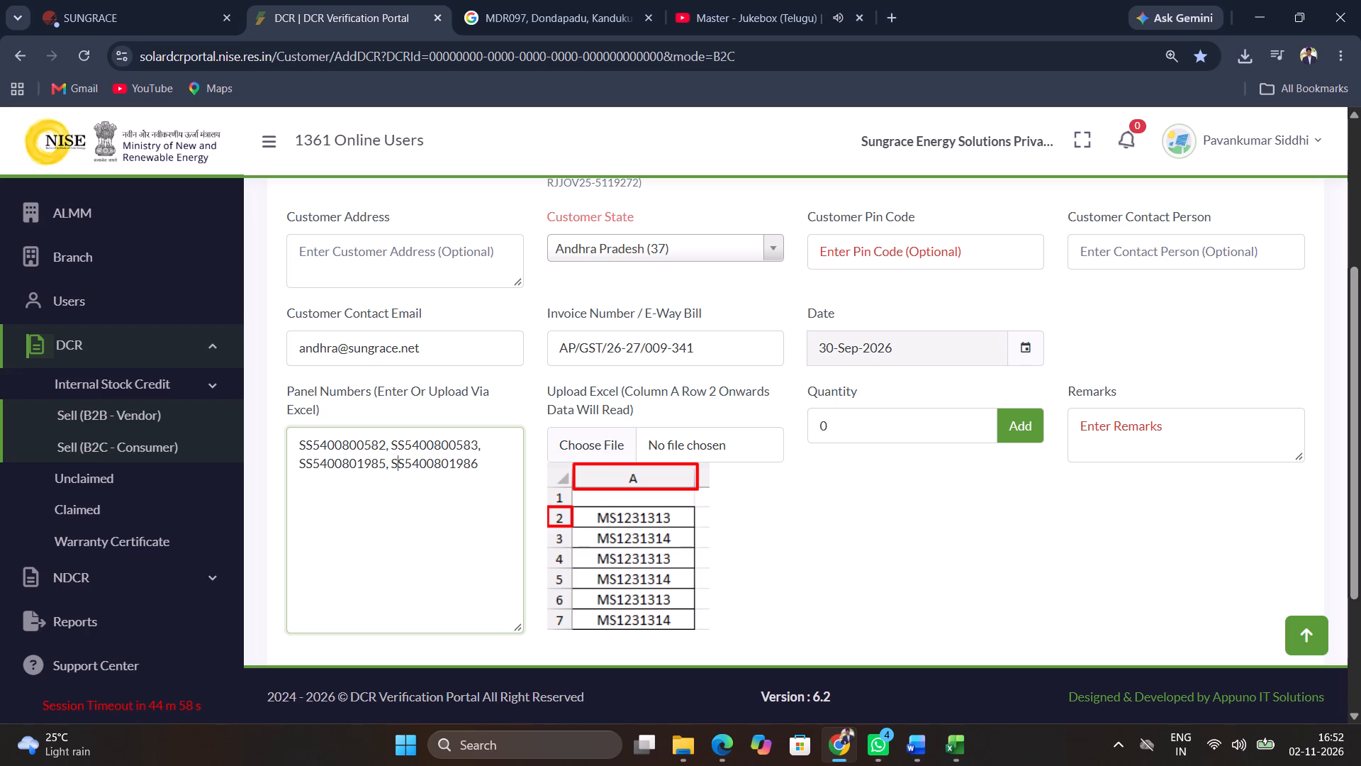
key("Left")
key("BackSpace")
key("BackSpace")
key("Return")
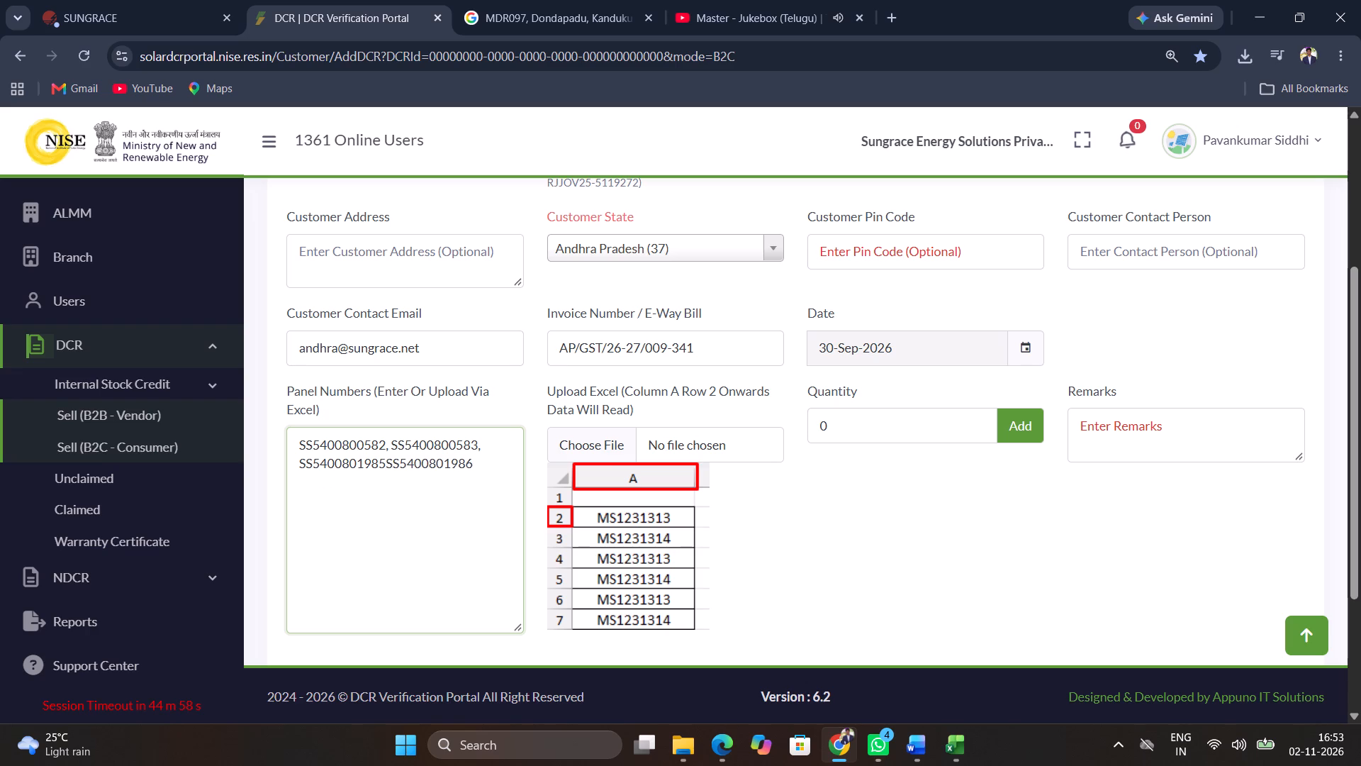
key("Up")
key("Up")
key("Up")
key("Up")
key("Right")
key("Right")
key("Right")
key("Right")
key("Right")
key("Right")
key("Right")
key("Right")
key("Right")
key("Right")
key("Right")
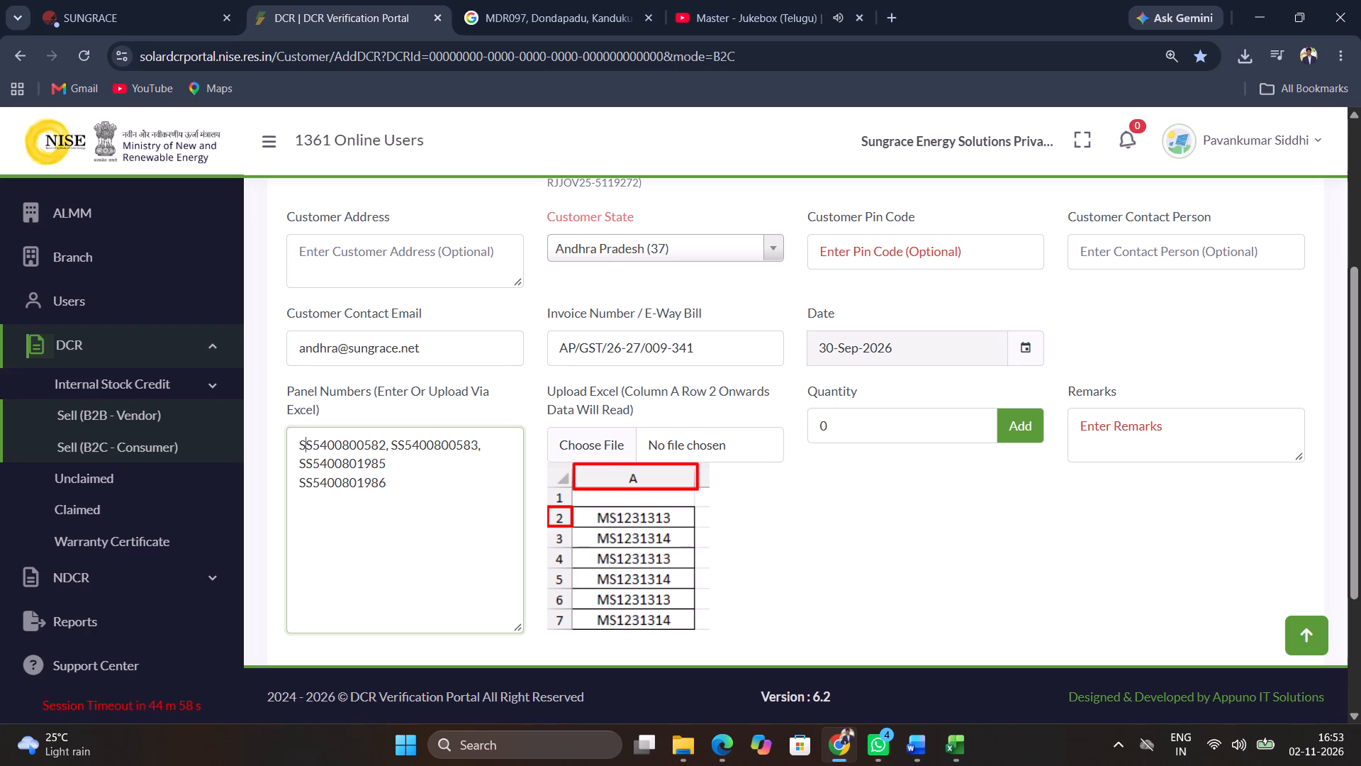
key("Right")
key("Right")
key("Right")
key("BackSpace")
key("BackSpace")
key("Return")
key("Right")
key("Right")
key("Right")
key("Right")
key("Right")
key("Right")
key("Right")
key("Right")
key("Right")
key("Right")
key("Right")
key("Right")
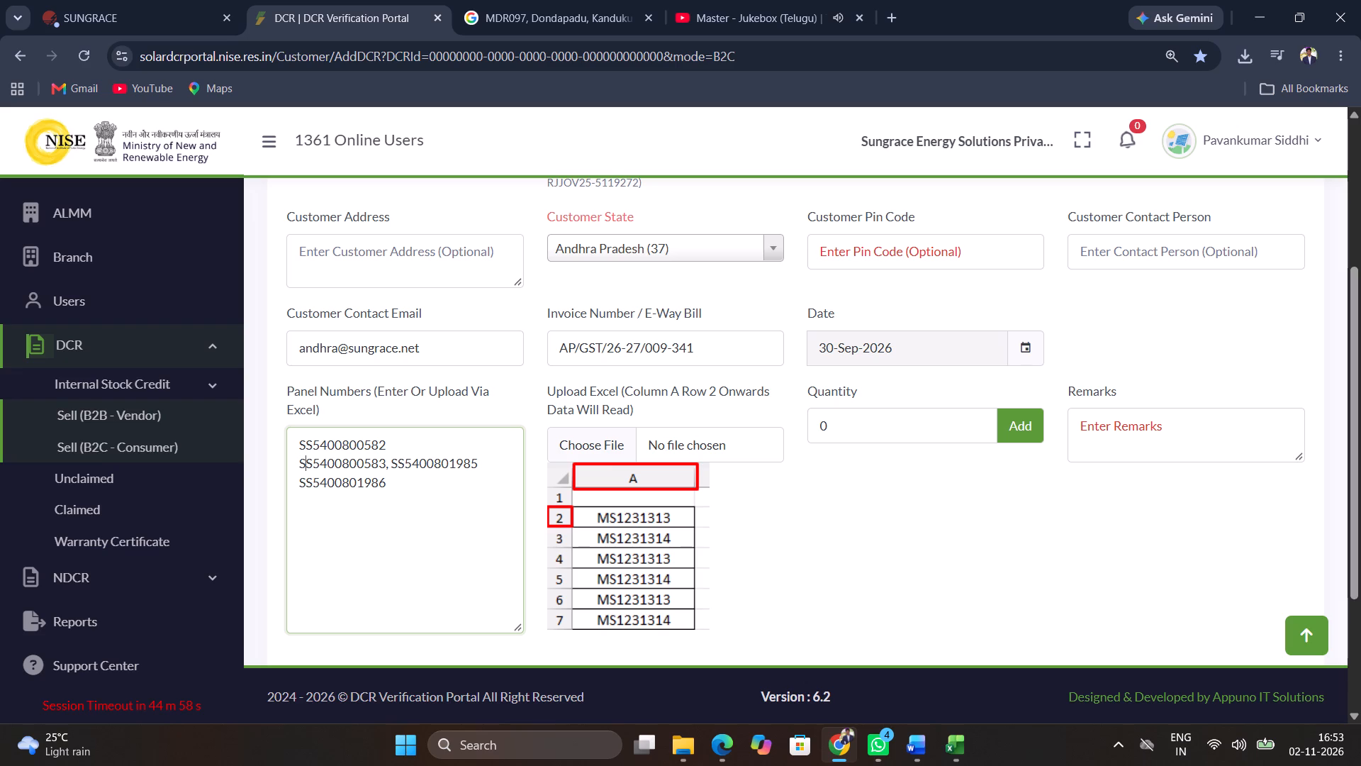
key("Right")
key("Right")
key("BackSpace")
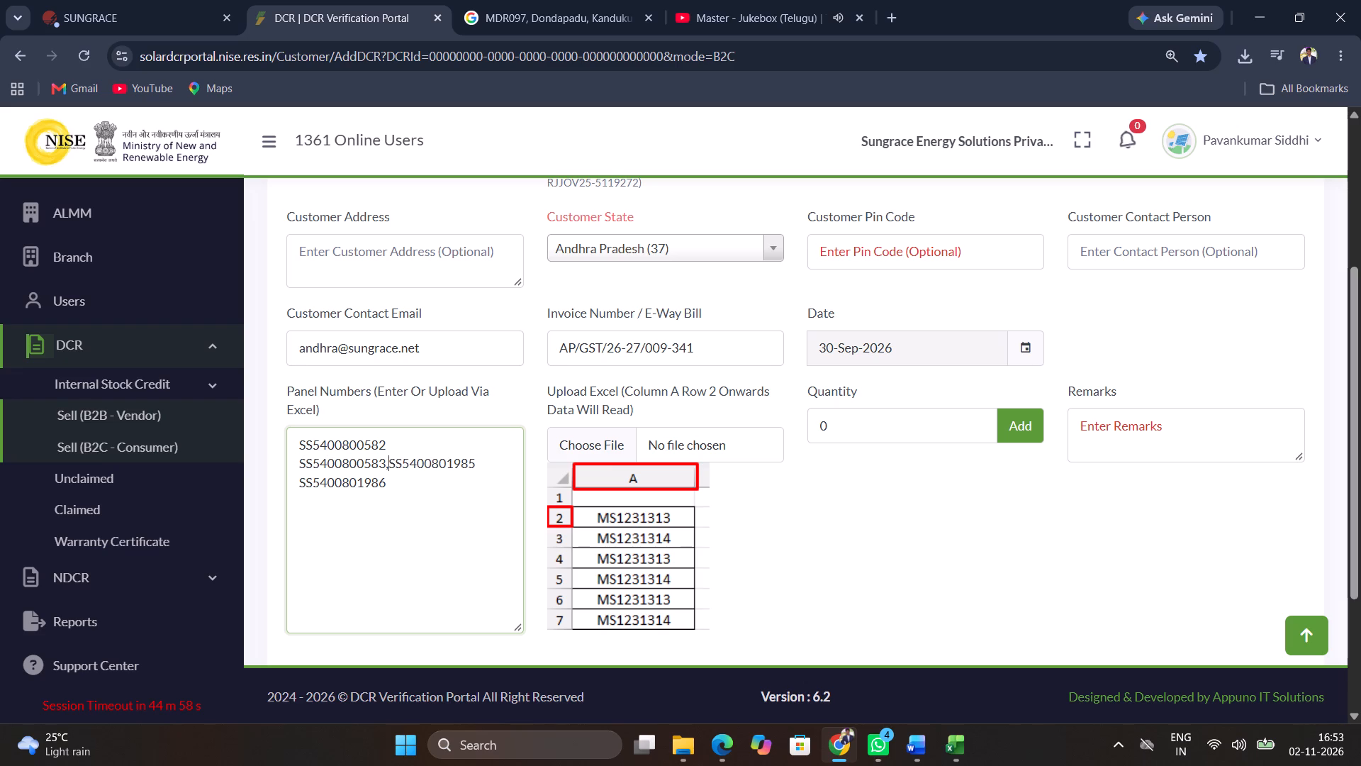
key("BackSpace")
key("Return")
Add the four entered panels to the DCR's item list.
left_click(910, 412)
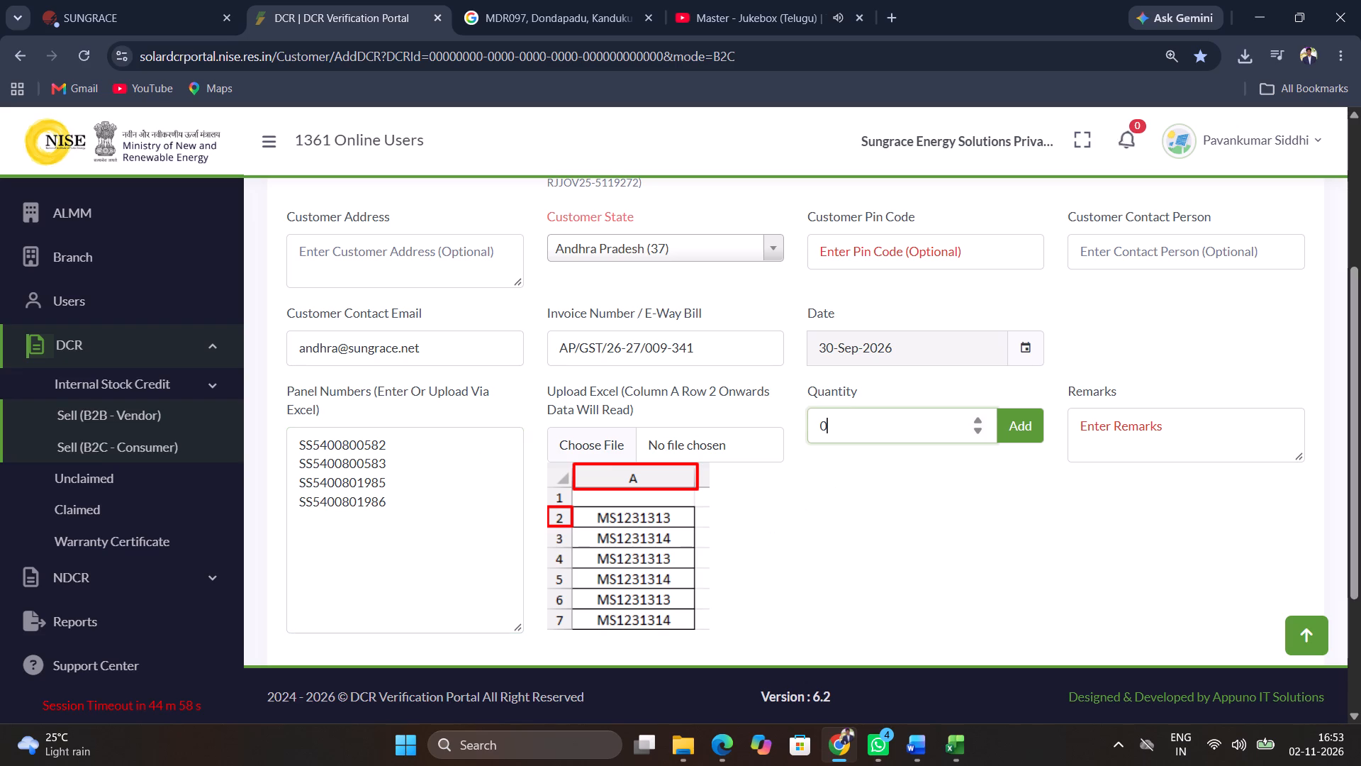
scroll(910, 412, "up", 4)
left_click(1053, 438)
left_click(1028, 433)
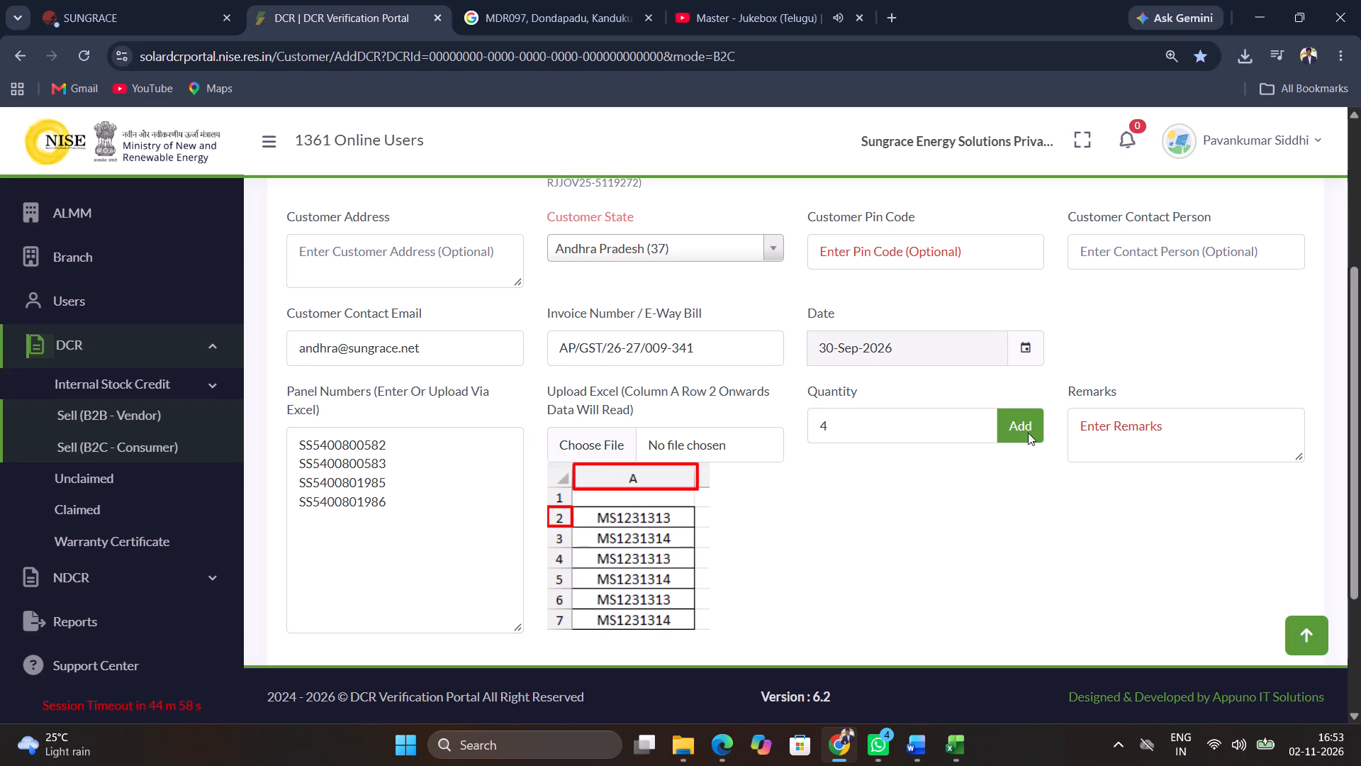
Copy the consumer's address from the SUNGRACE work order into the DCR form's Remarks.
left_click(1200, 443)
left_click(74, 0)
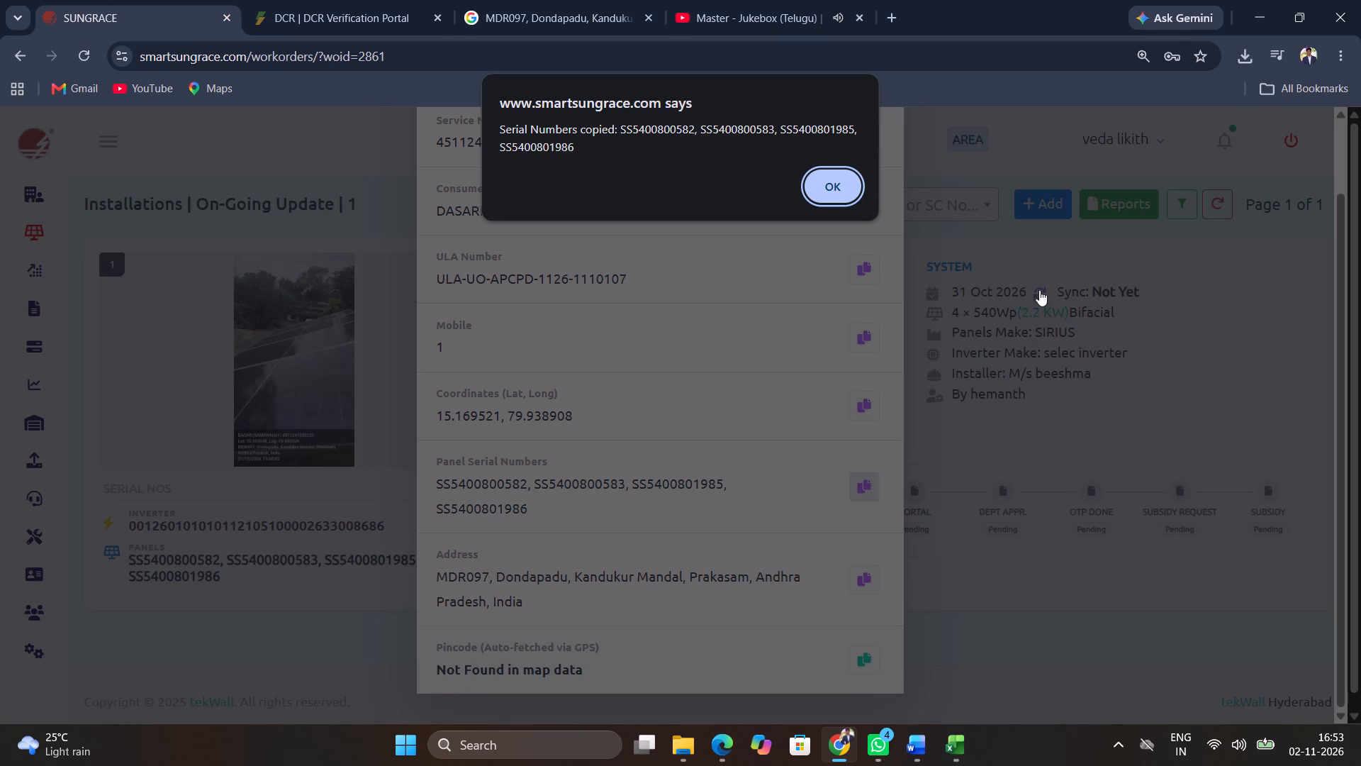
left_click(829, 190)
left_click(852, 581)
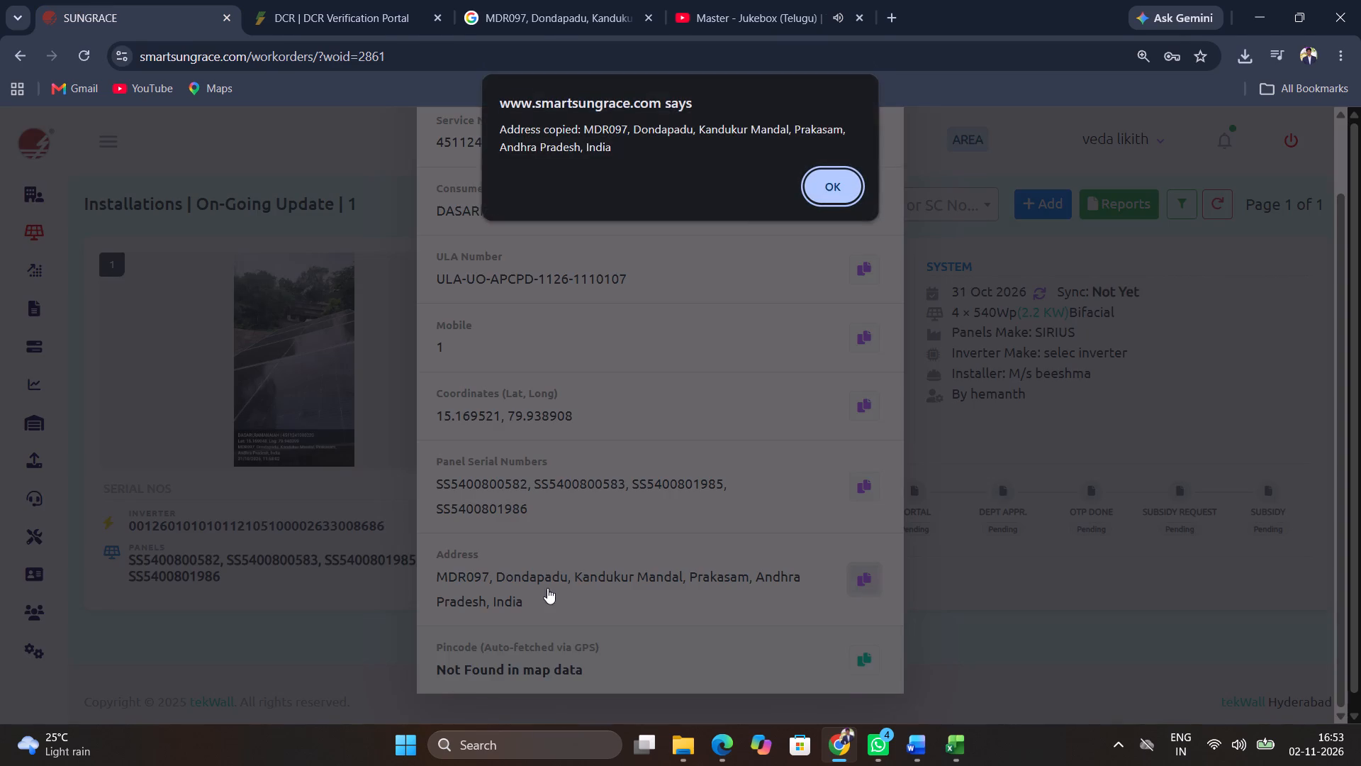
left_click(279, 0)
key("ctrl+v")
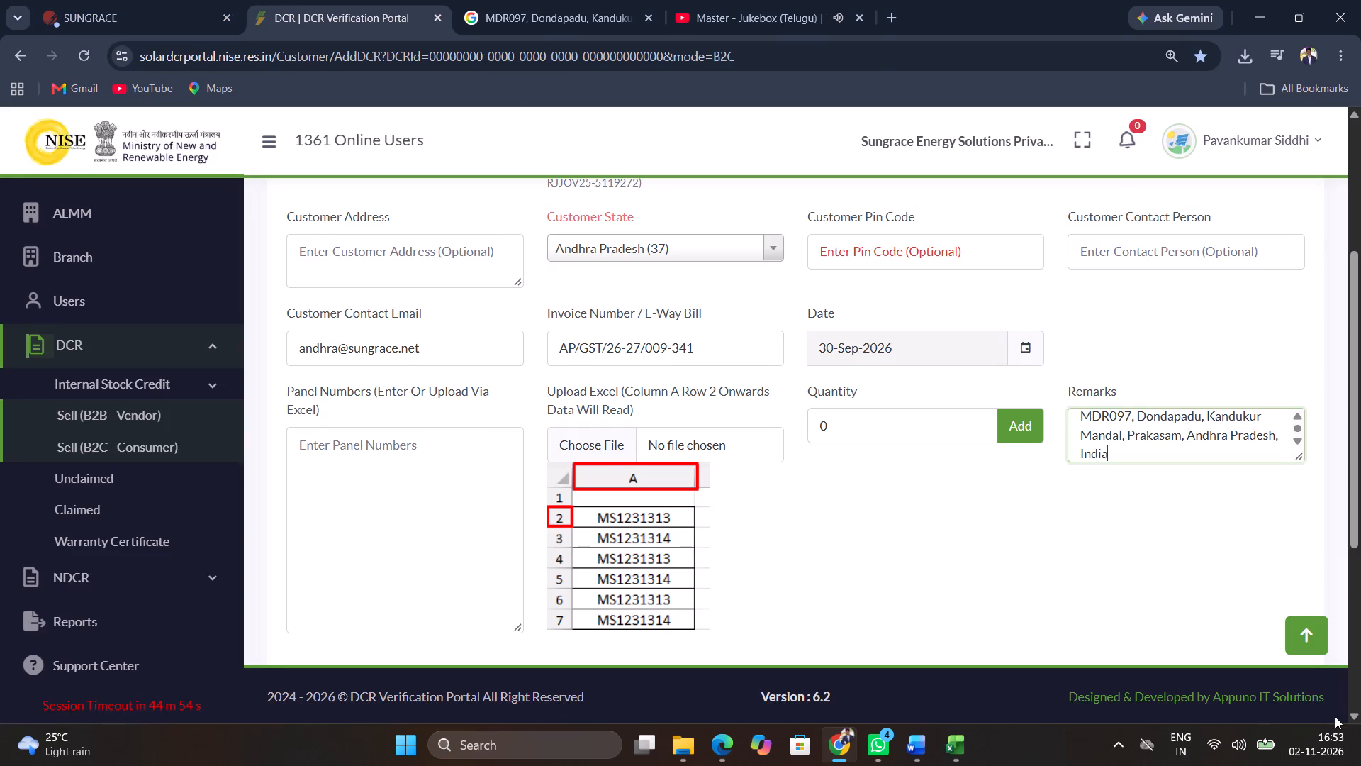
Copy the pin code from the Google search result into the DCR form's Customer Pin Code.
left_click(903, 239)
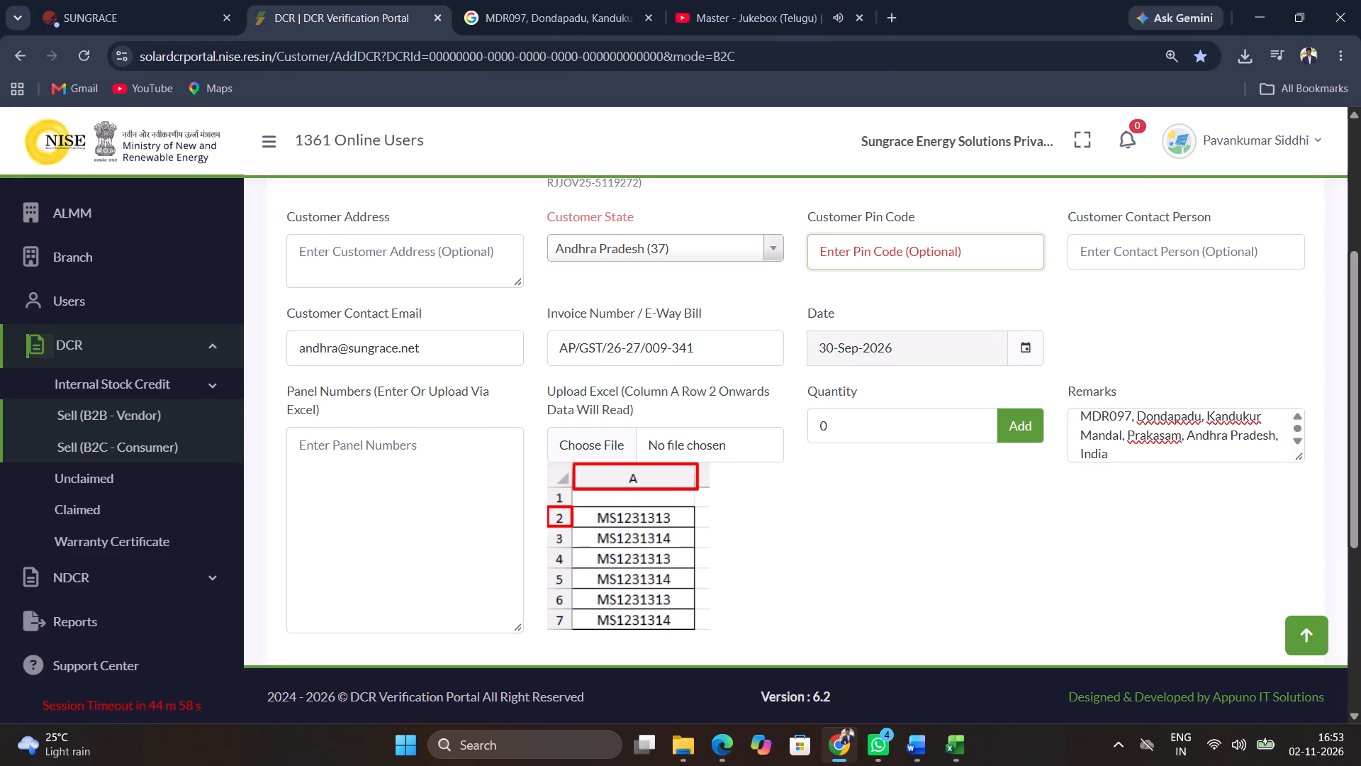
left_click(120, 0)
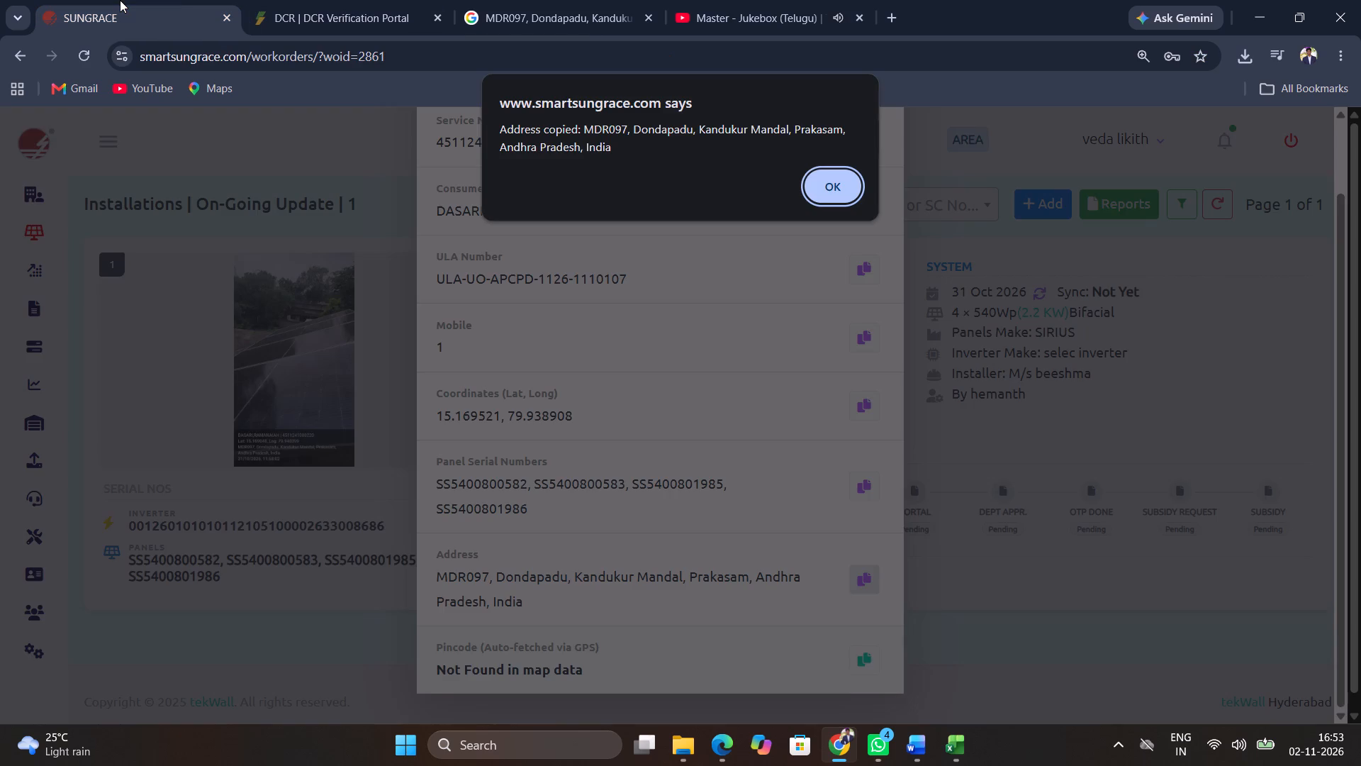
left_click(822, 184)
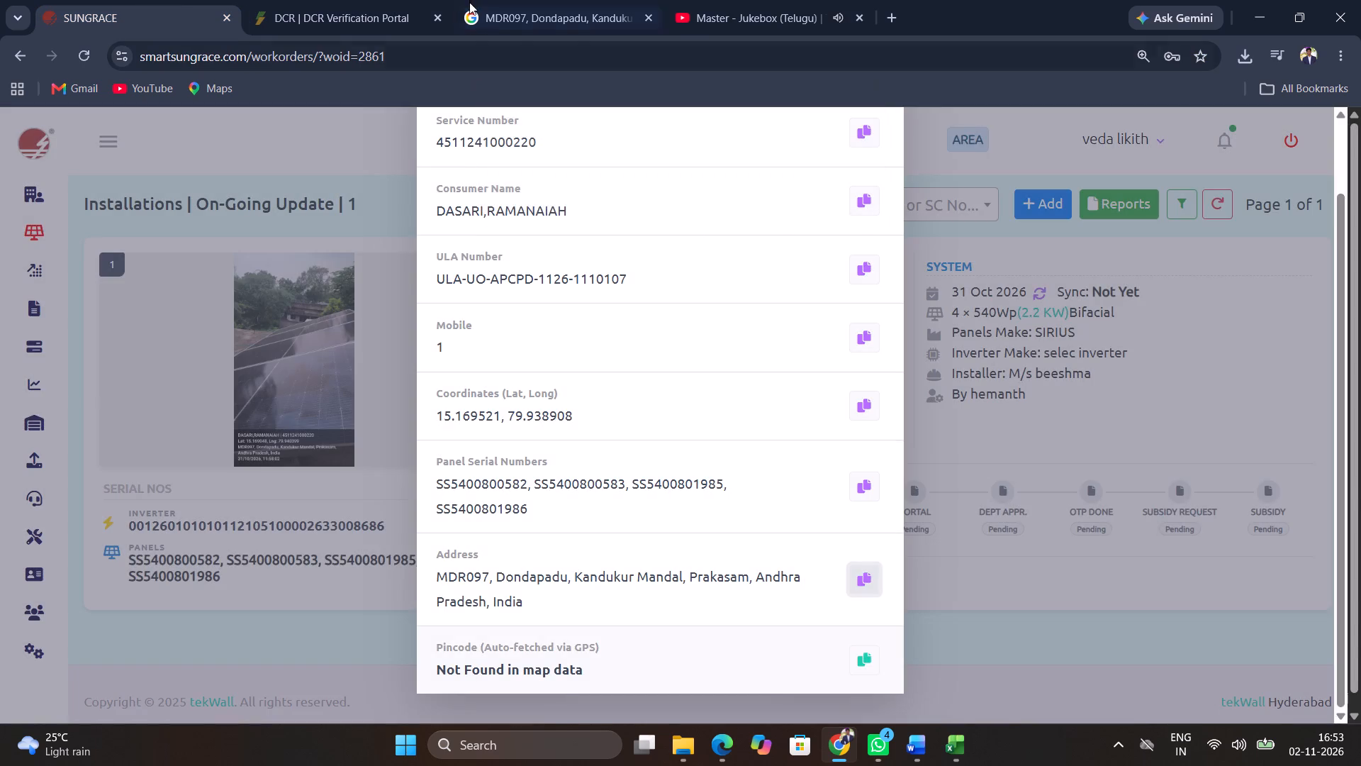
left_click(473, 0)
double_click(207, 352)
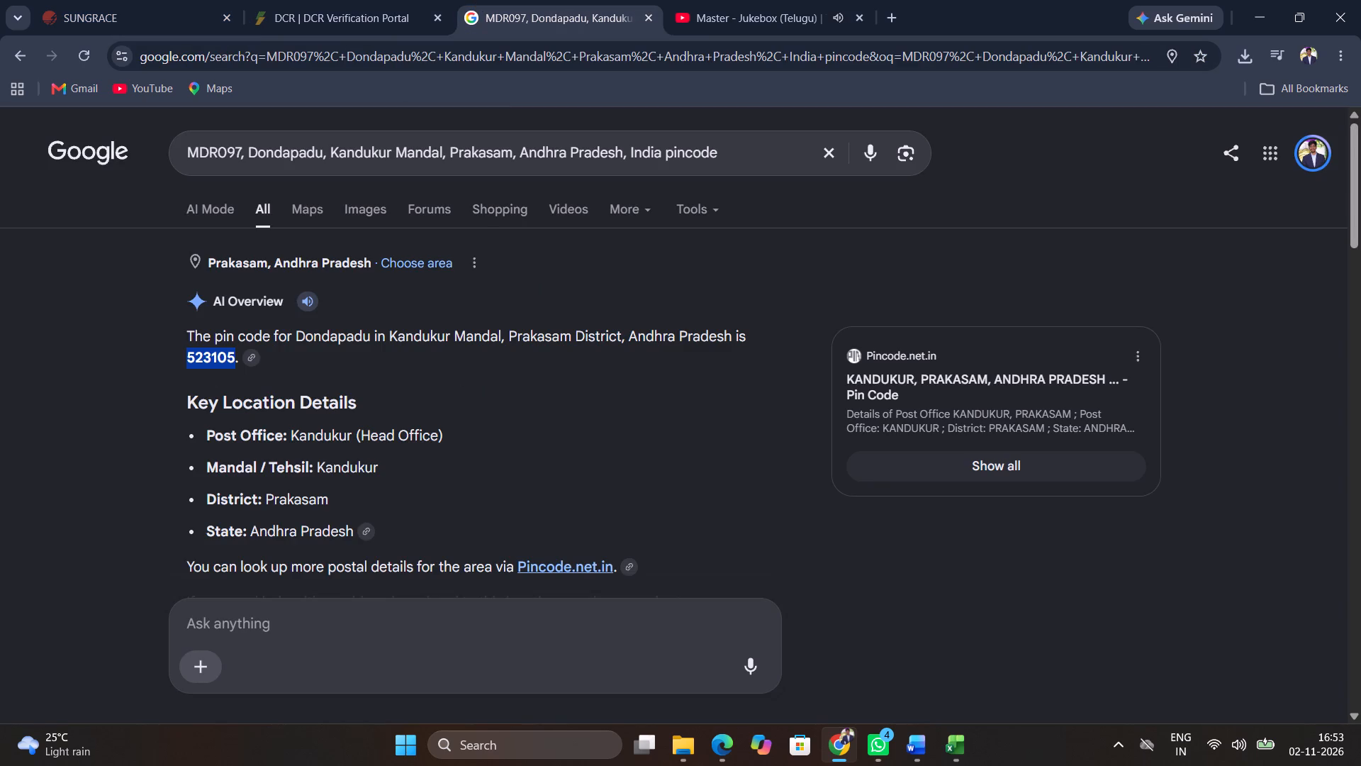
key("ctrl+c")
left_click(354, 0)
key("ctrl+v")
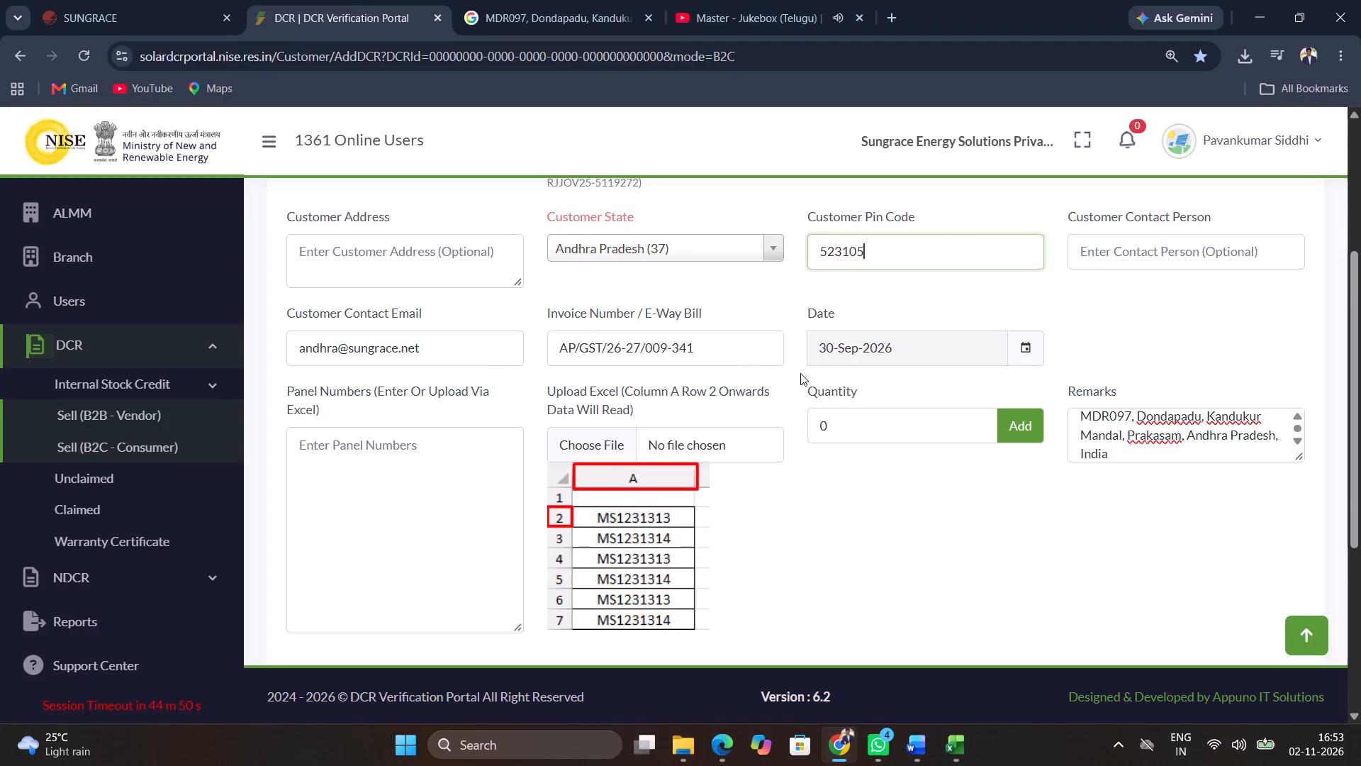
scroll(973, 356, "down", 4)
left_click(1194, 362)
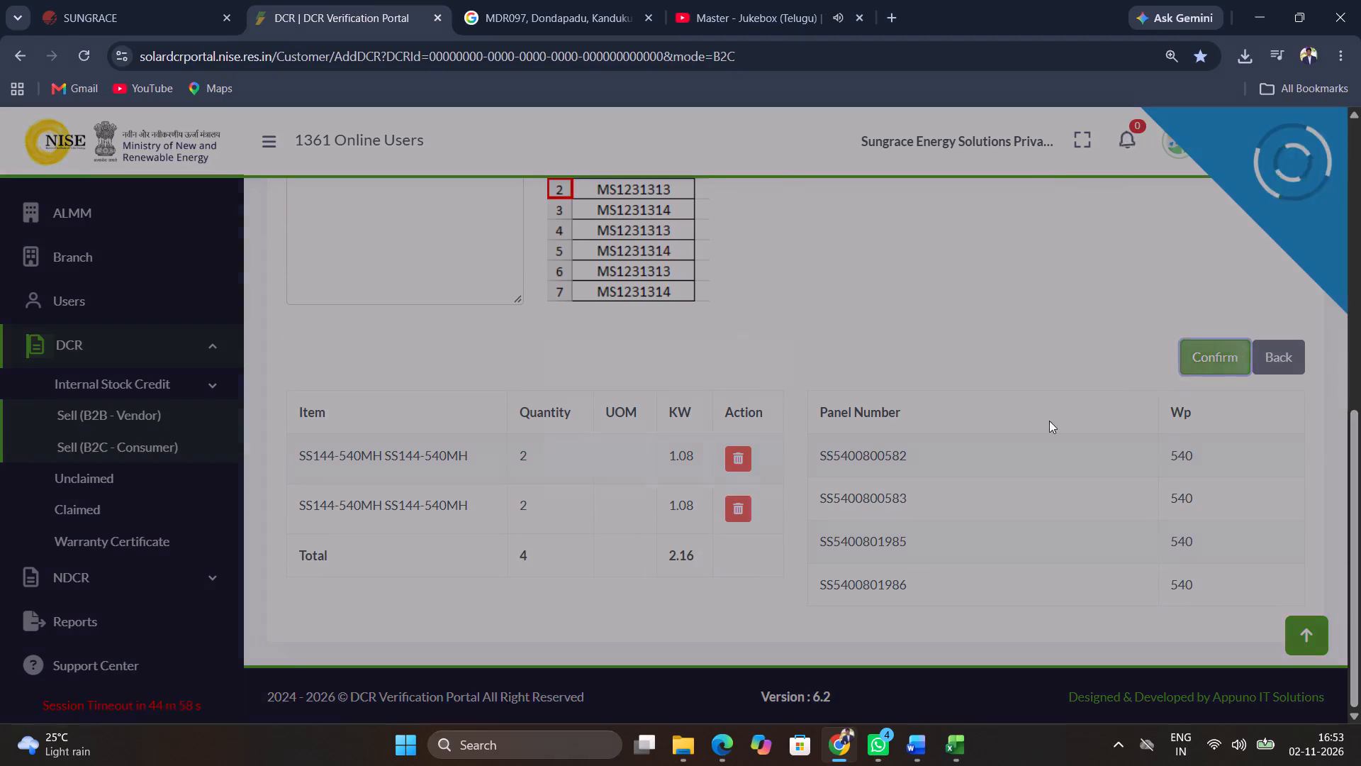
left_click(835, 526)
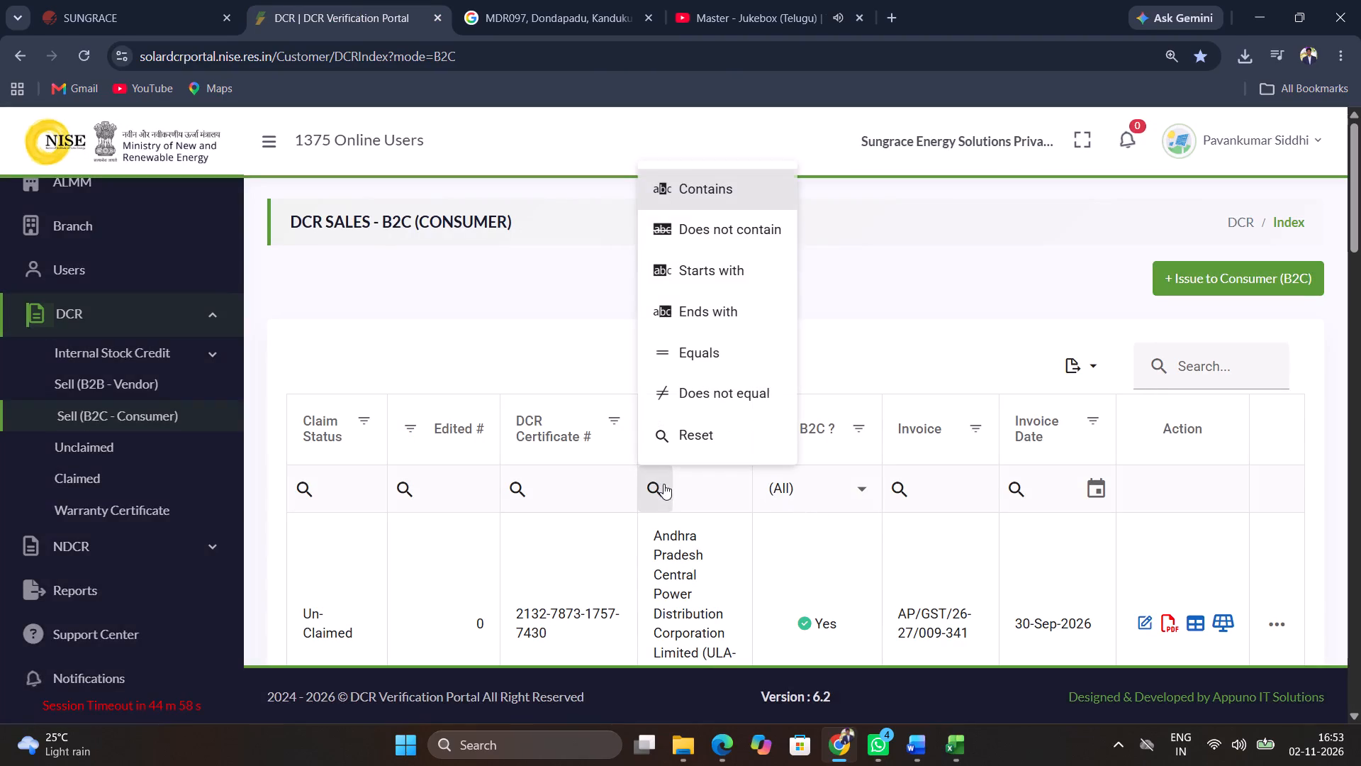
Close the consumer's copy-details window in SUNGRACE.
left_click(144, 4)
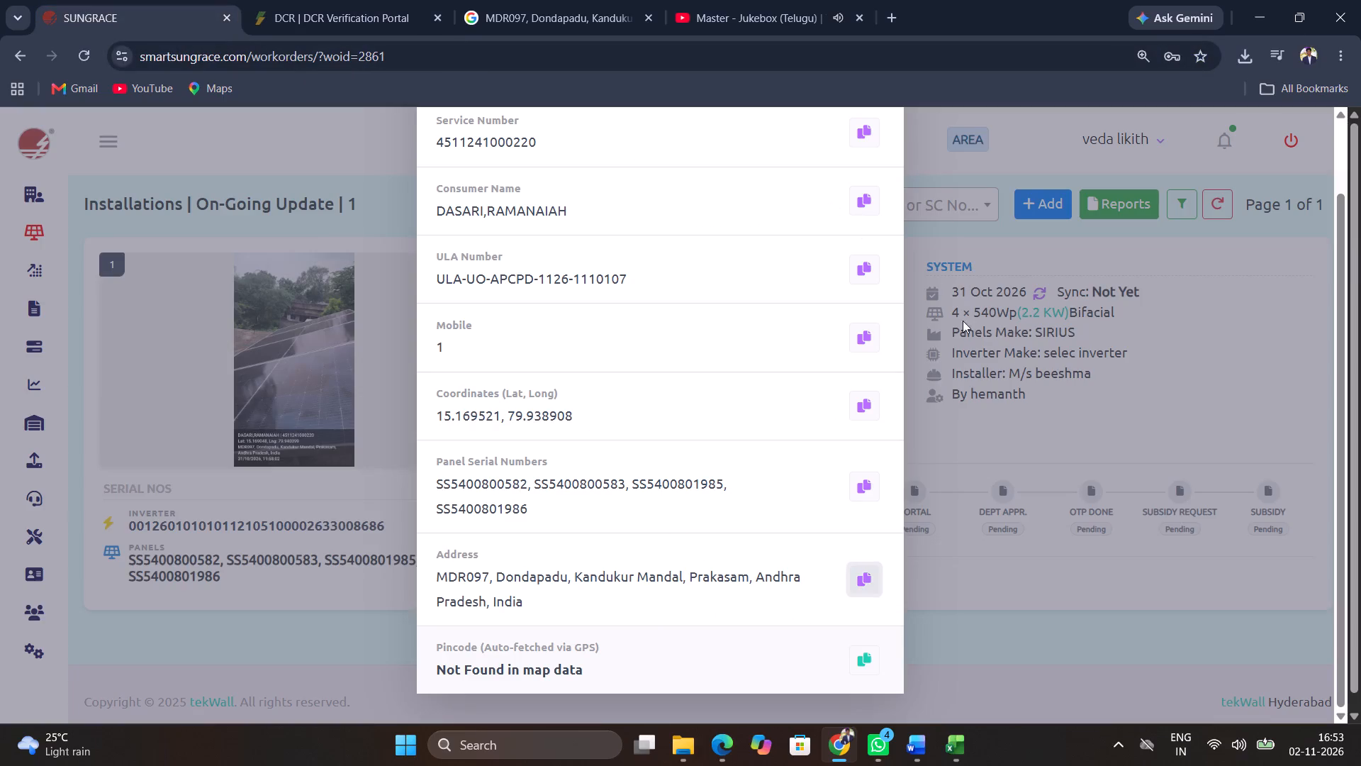
left_click(978, 459)
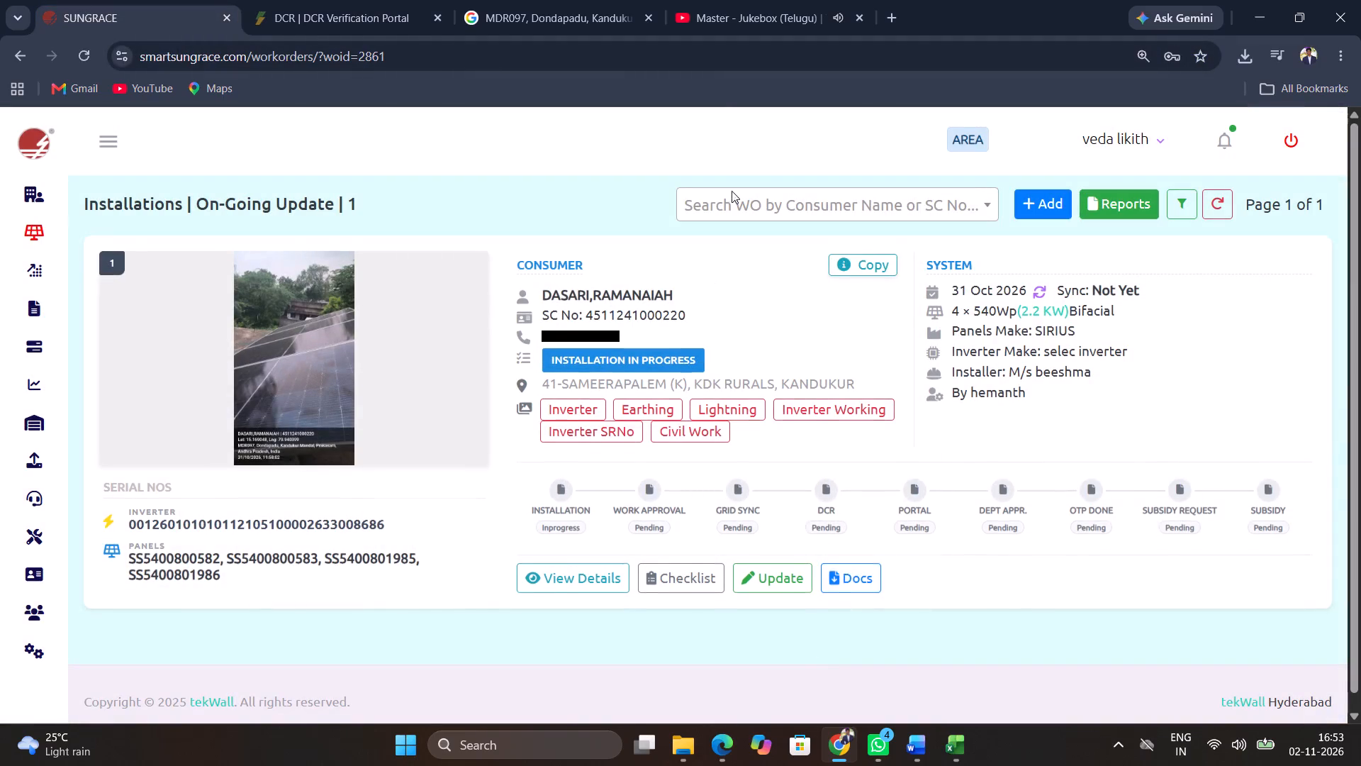
Create a new folder named 341_ inside the DCR009 folder in File Explorer.
left_click(339, 0)
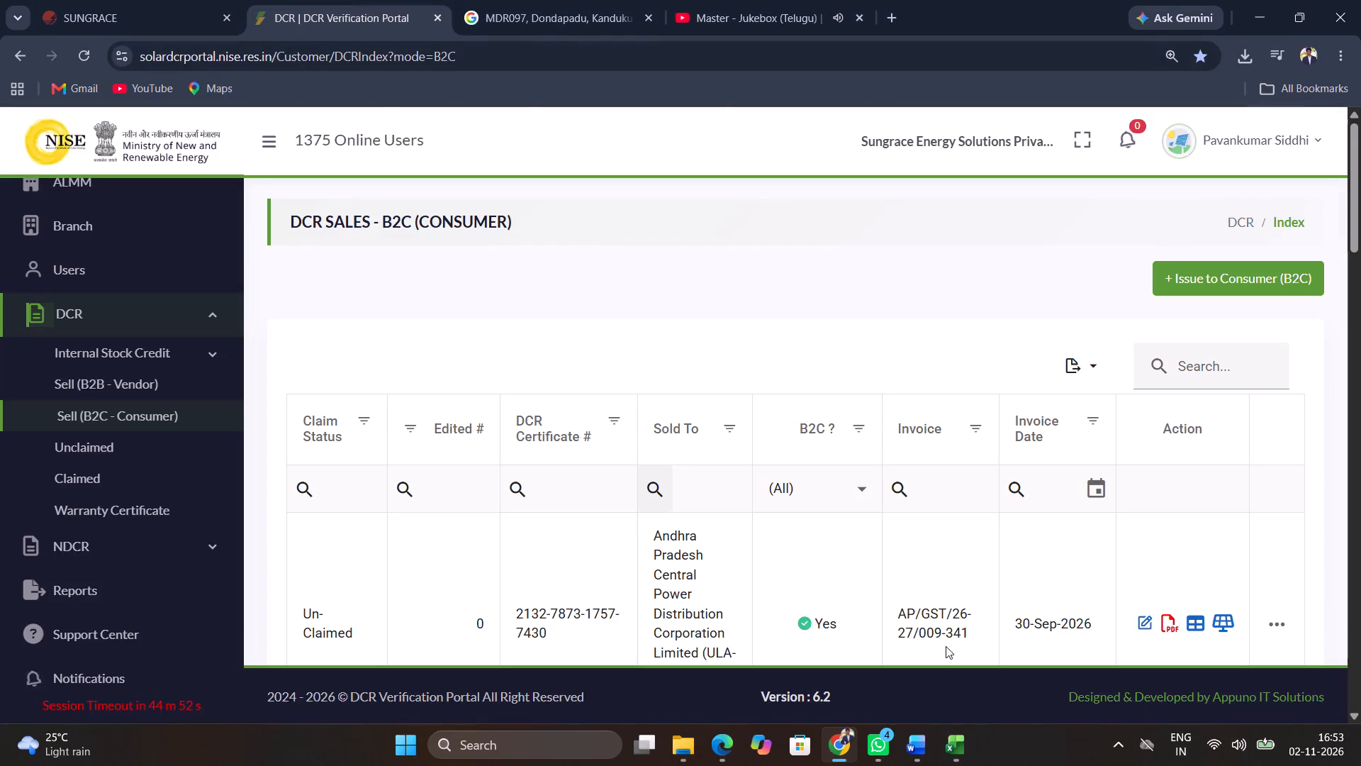
left_click(661, 698)
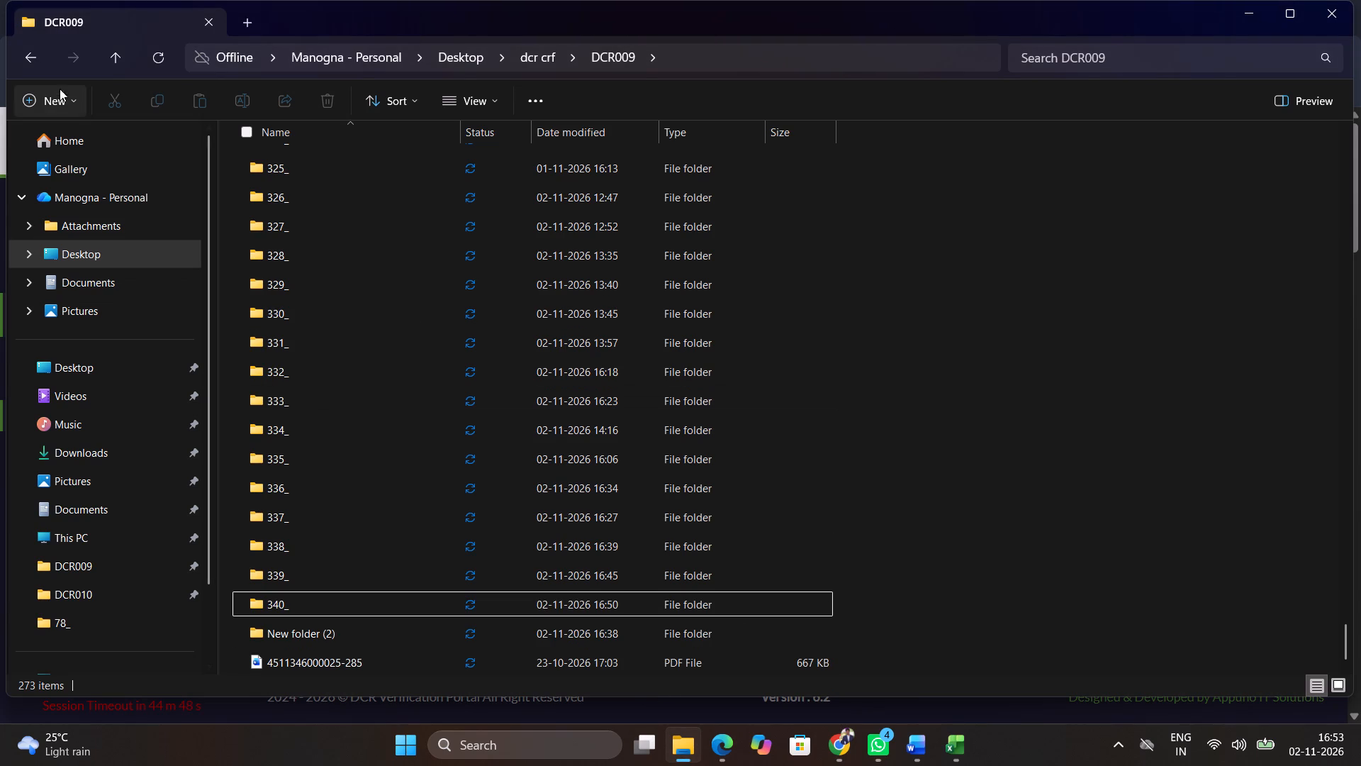
left_click(46, 97)
left_click(72, 136)
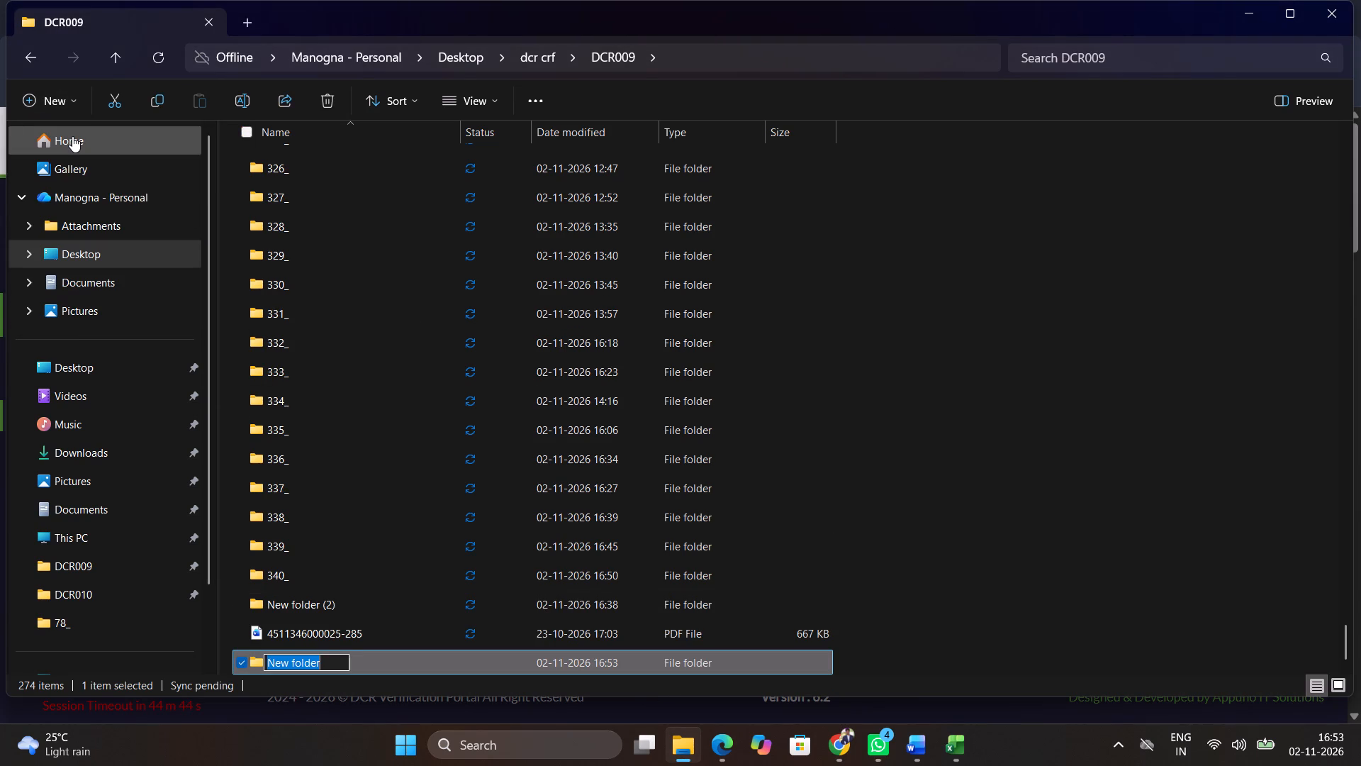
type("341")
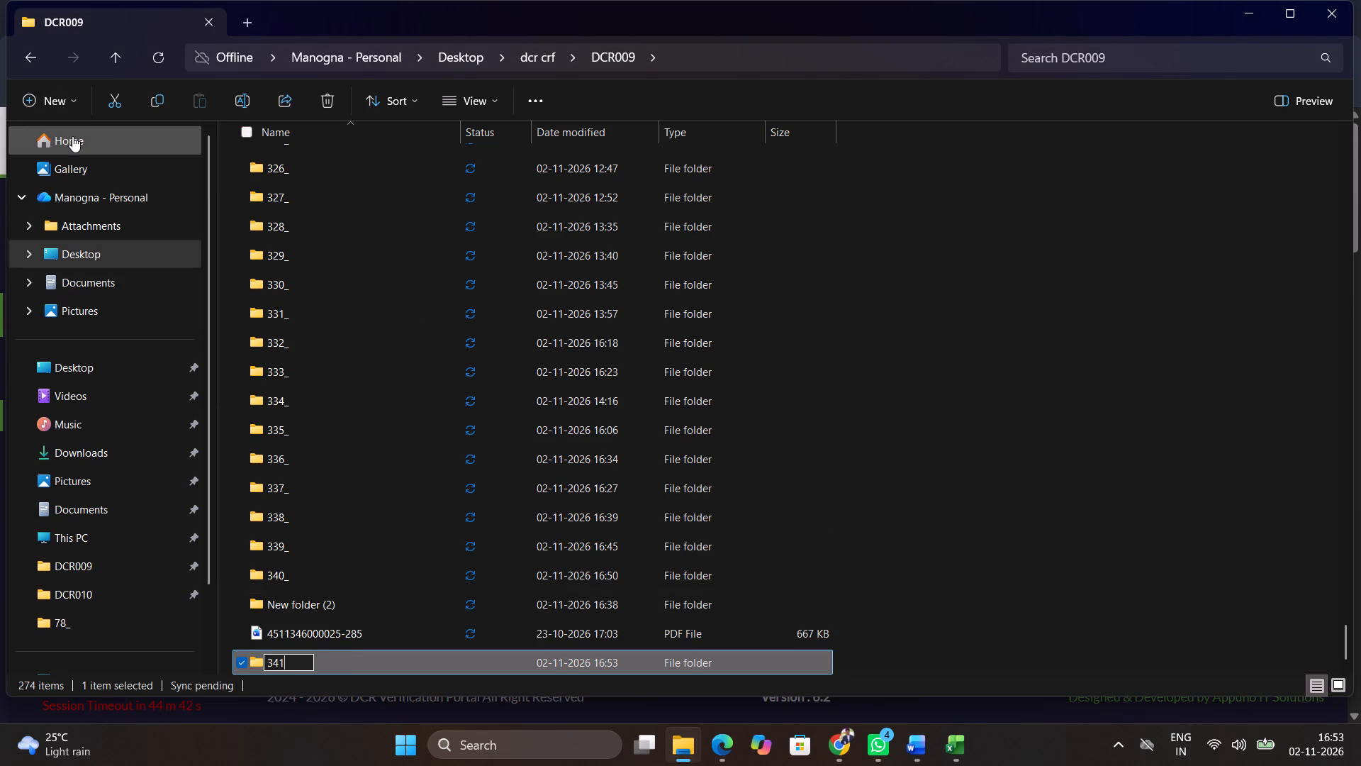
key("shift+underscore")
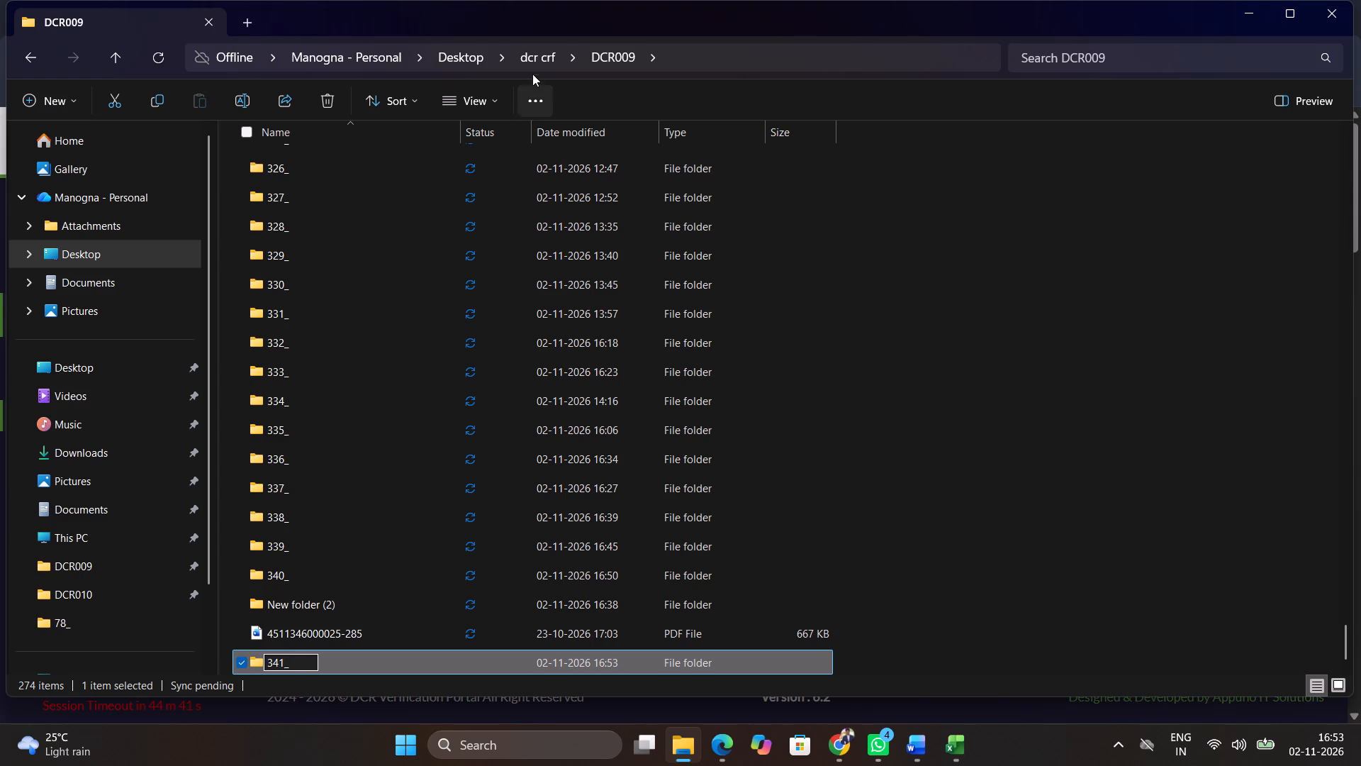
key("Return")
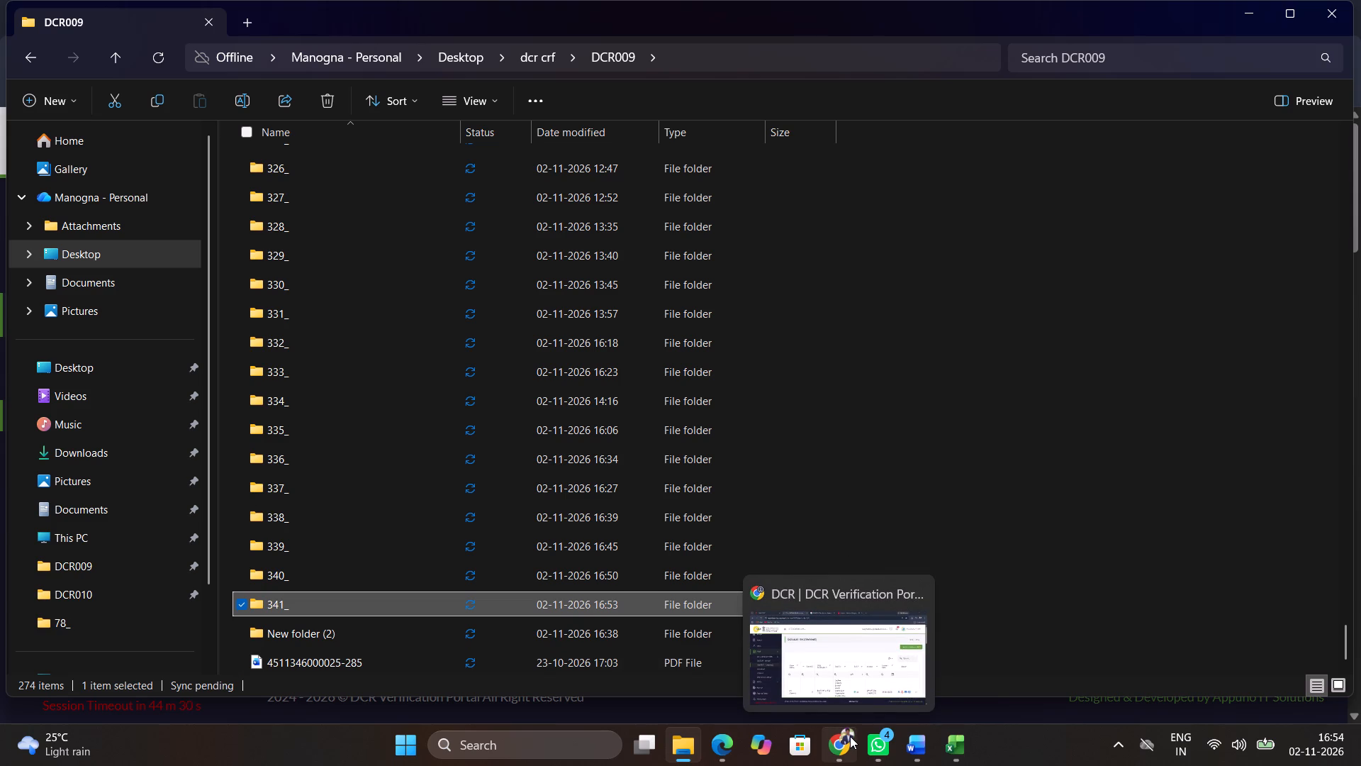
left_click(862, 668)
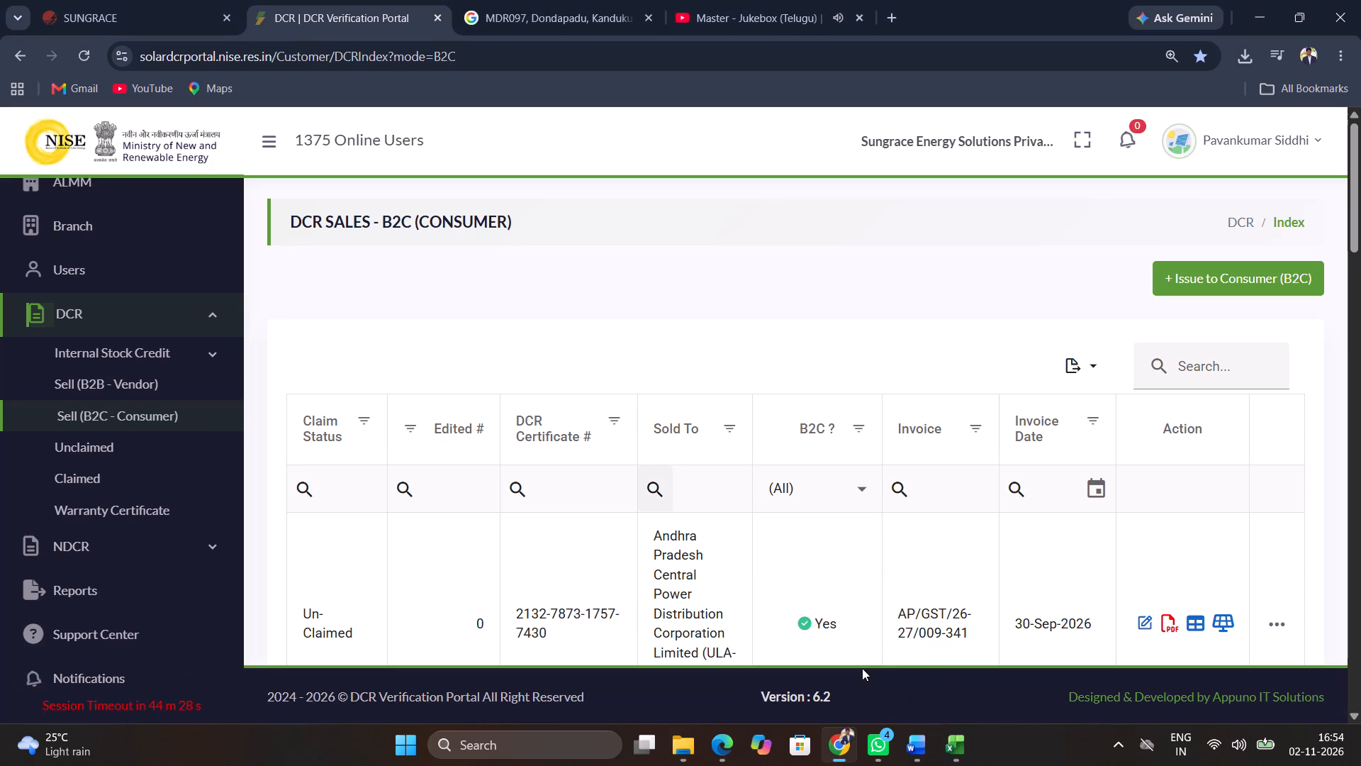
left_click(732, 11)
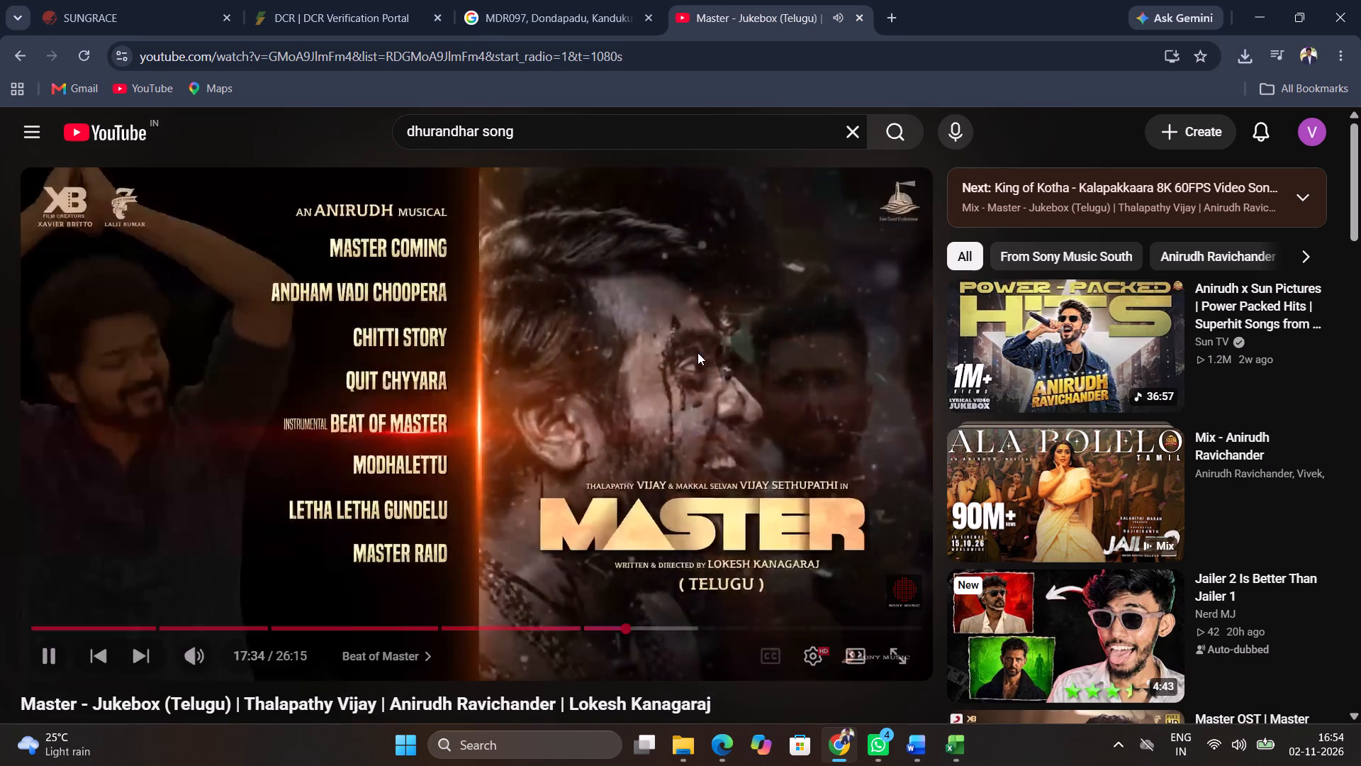
Browse YouTube's recommended videos and play the Ramanna Ramanna Song video from Rayalaseema Ramanna Choudary.
scroll(1056, 383, "down", 2)
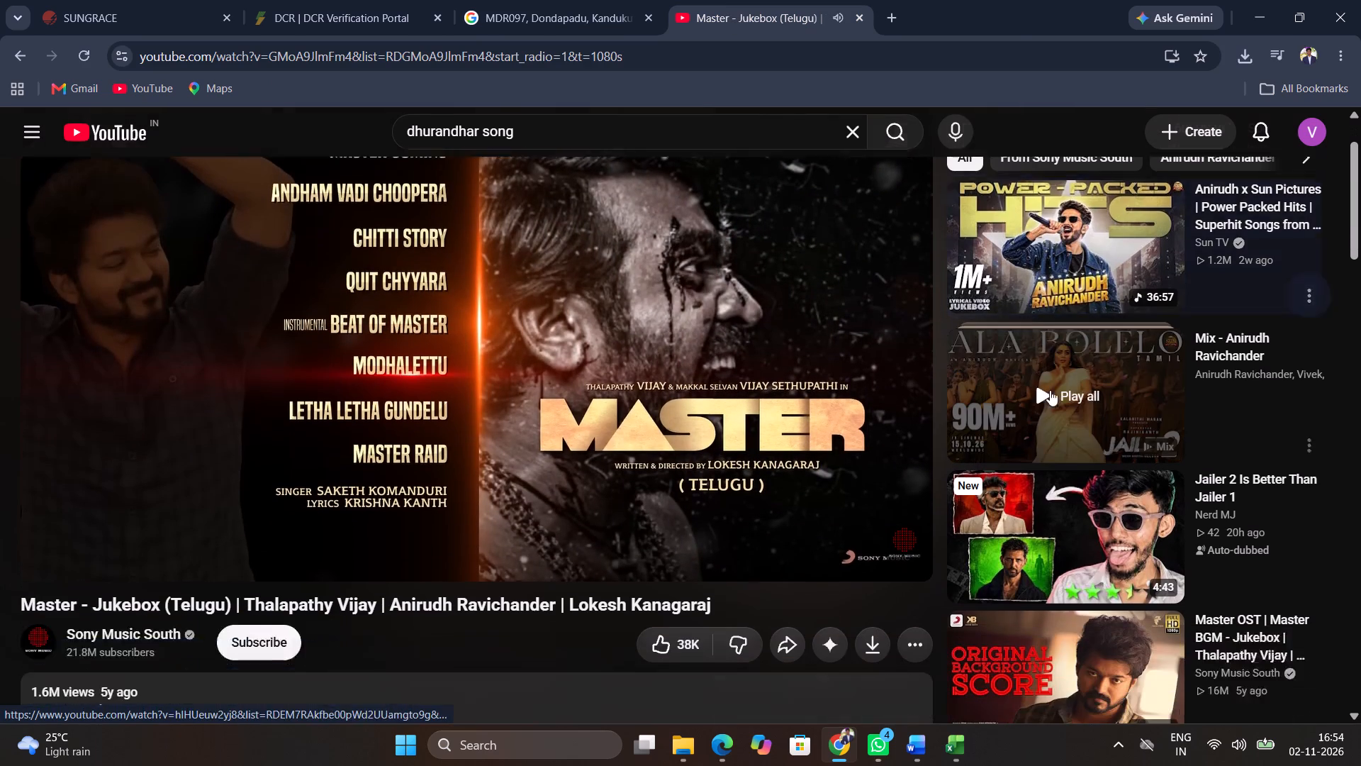
scroll(1050, 390, "down", 2)
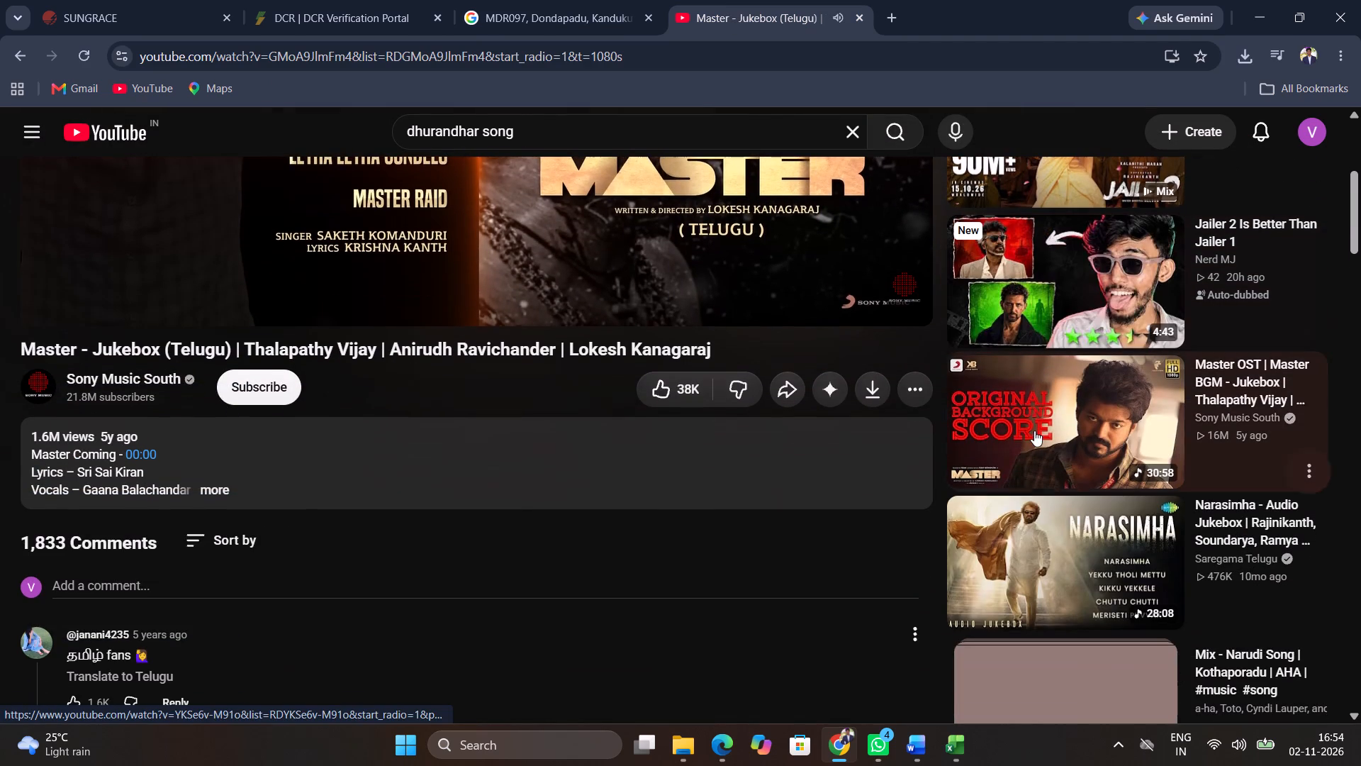
scroll(1030, 476, "down", 5)
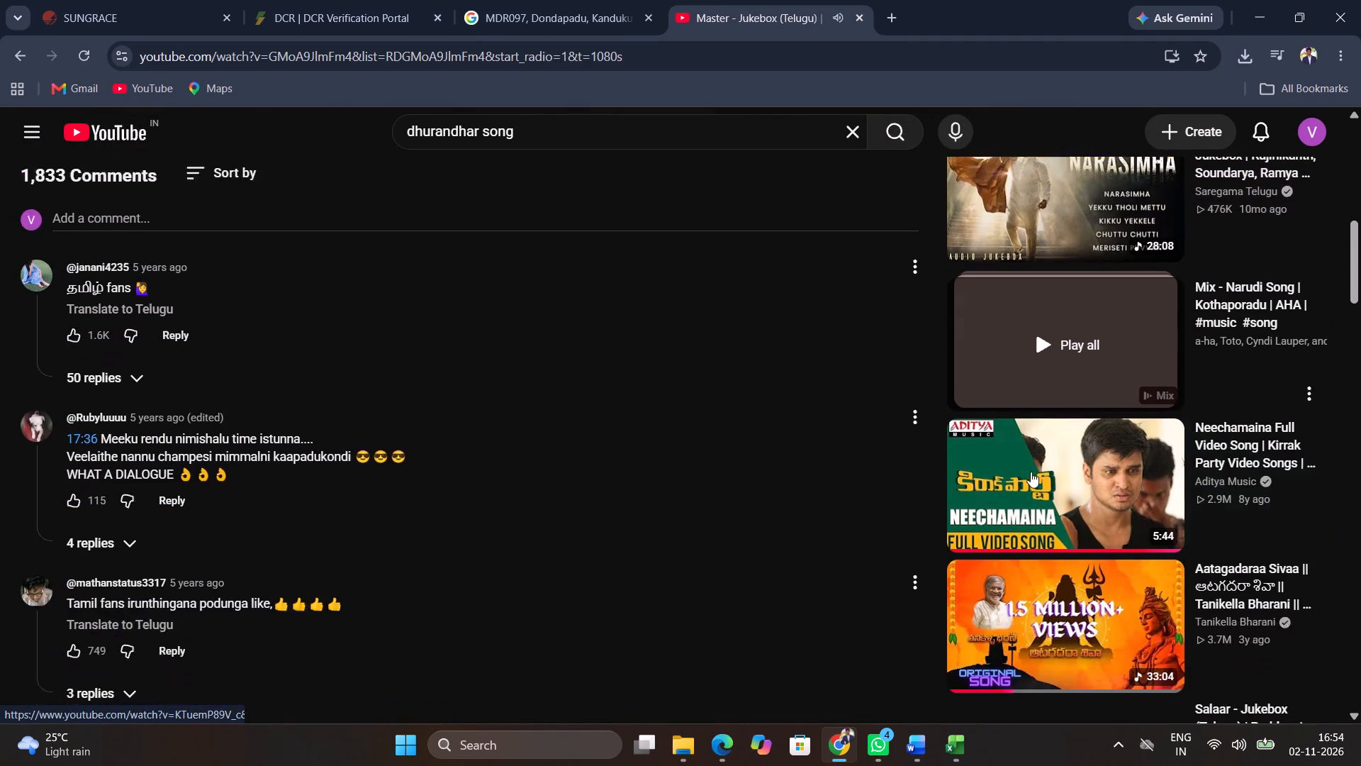
scroll(1031, 472, "down", 3)
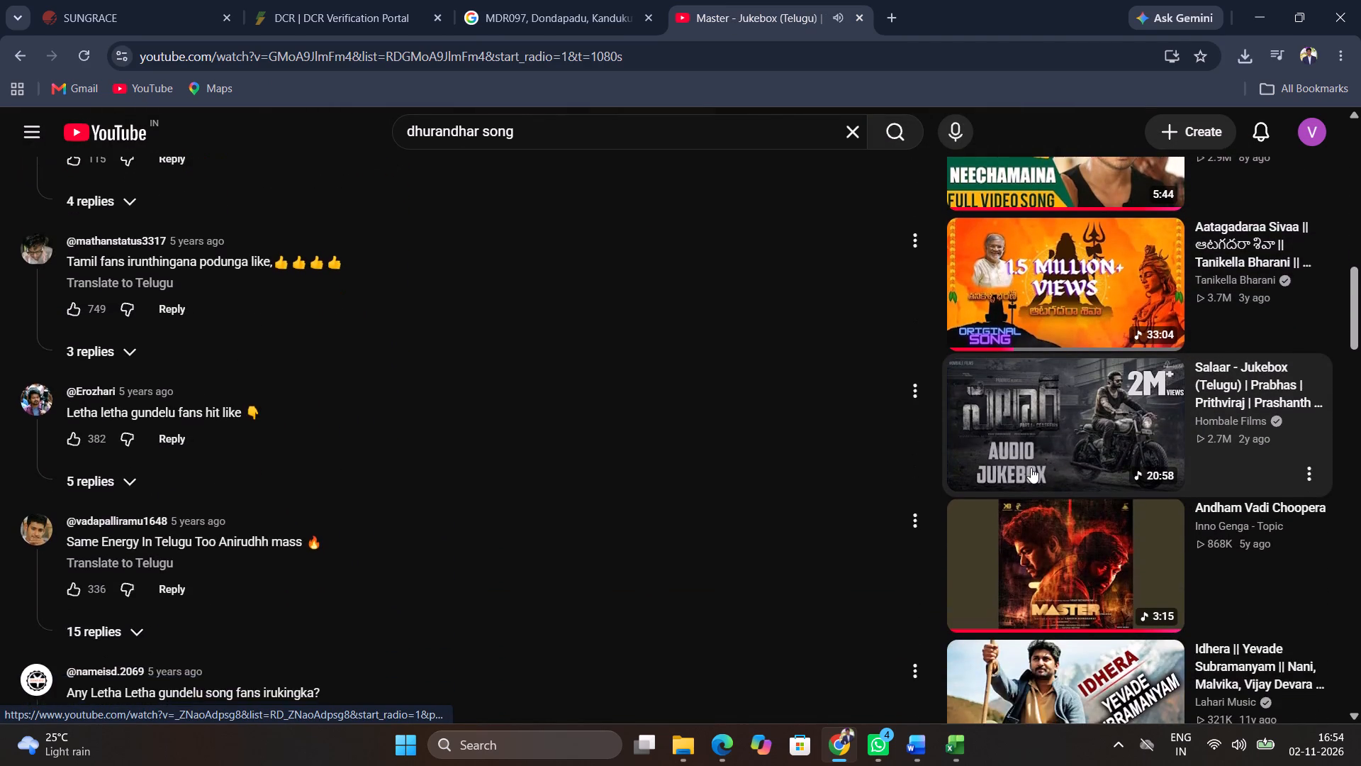
scroll(1031, 467, "down", 5)
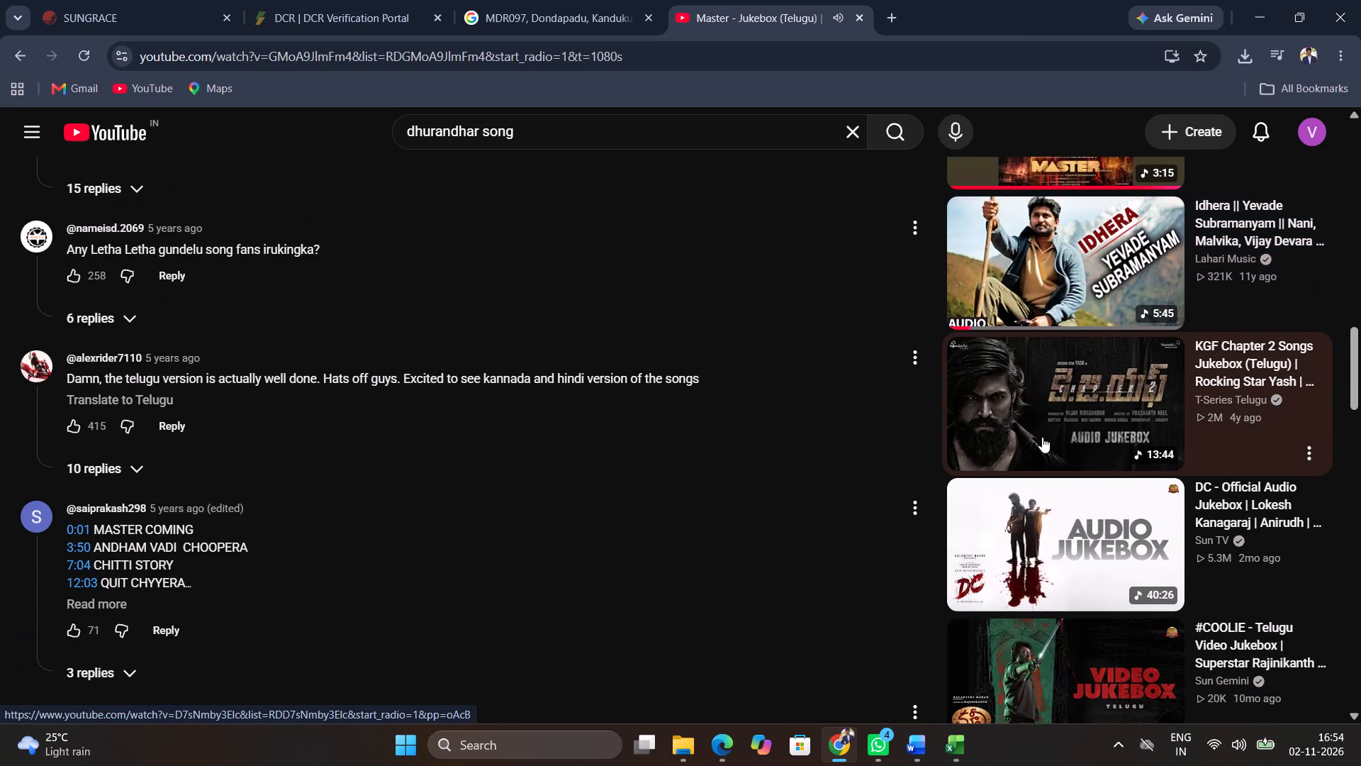
scroll(1042, 437, "down", 3)
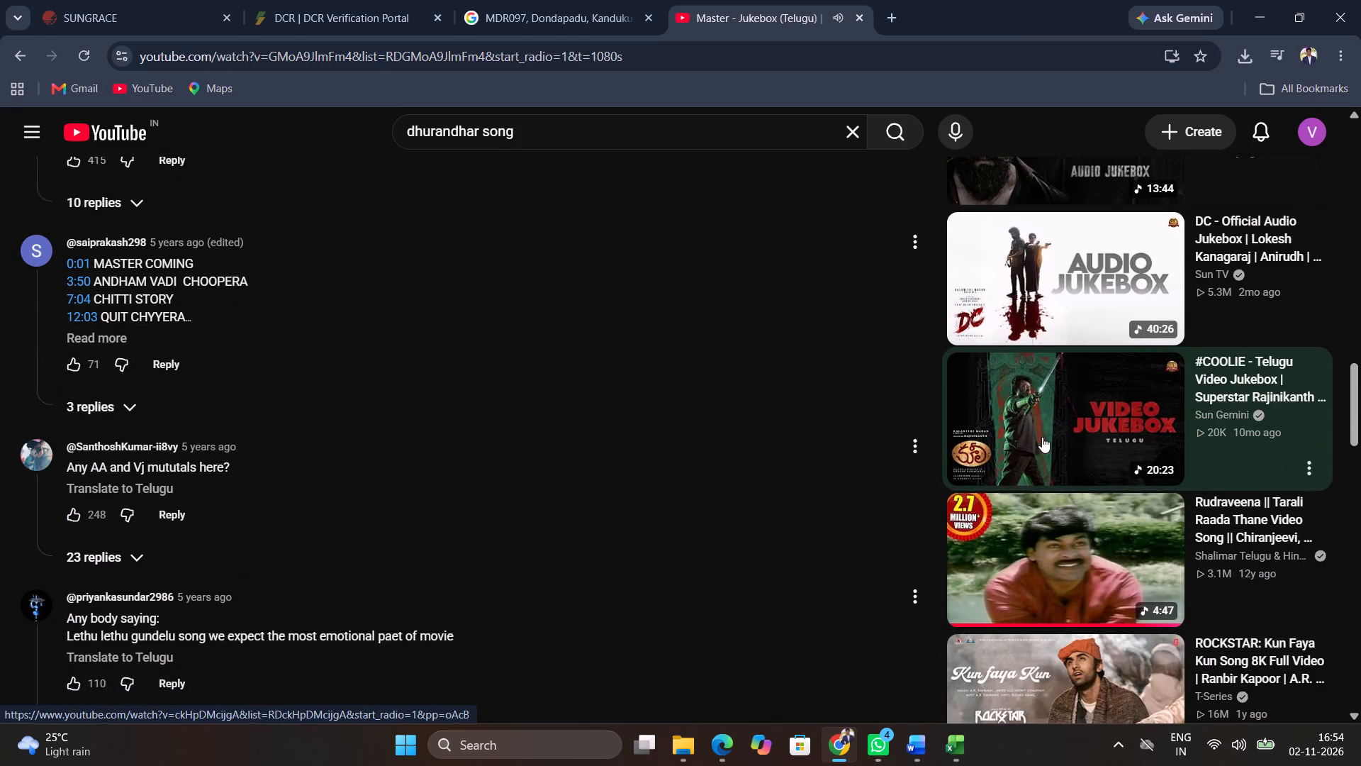
scroll(1042, 437, "down", 4)
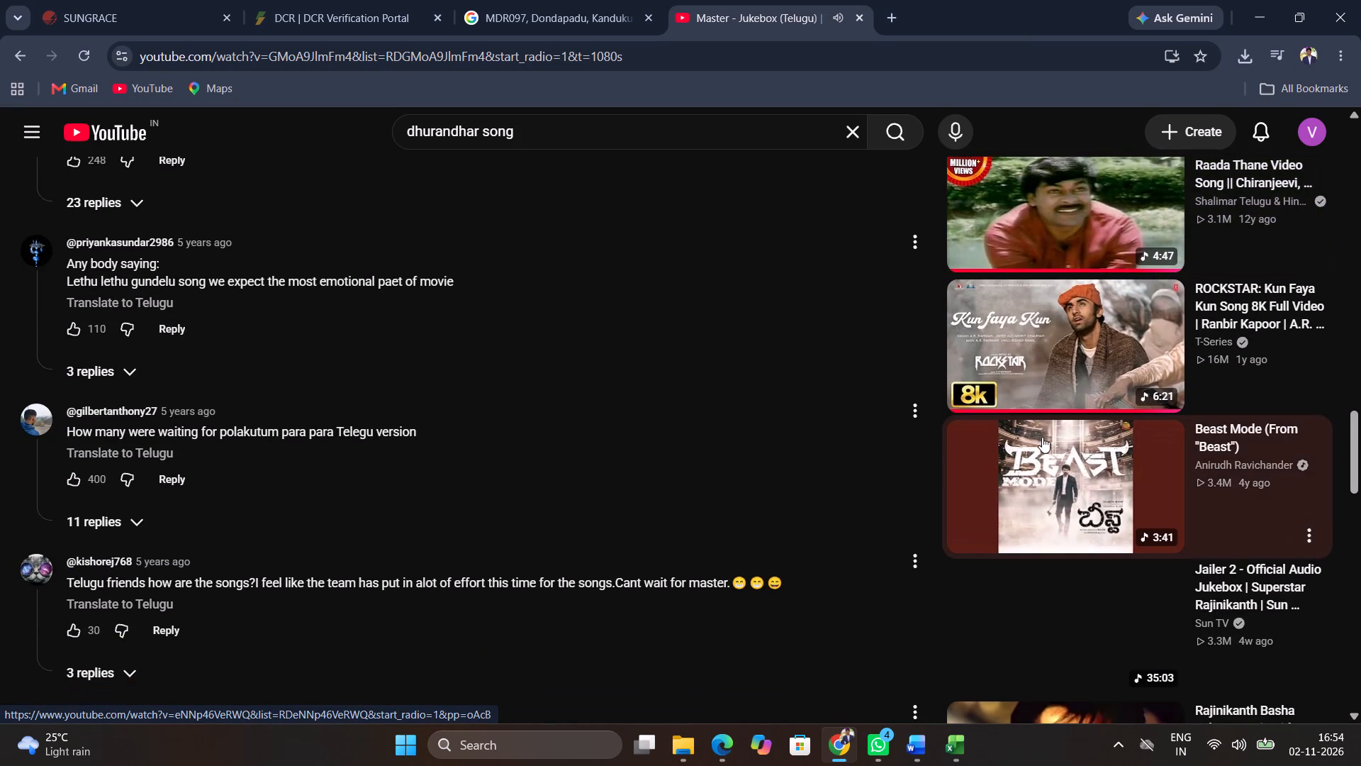
scroll(1042, 437, "down", 3)
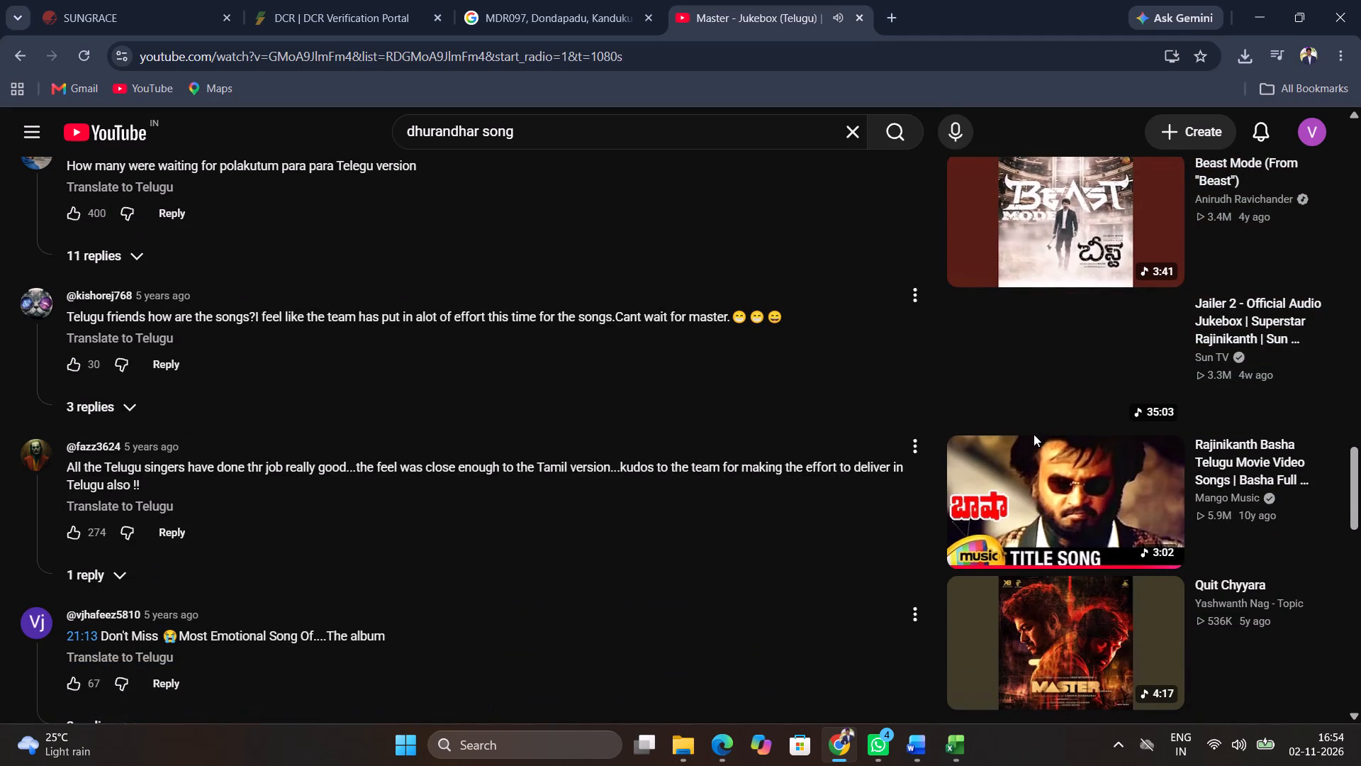
scroll(1059, 480, "down", 4)
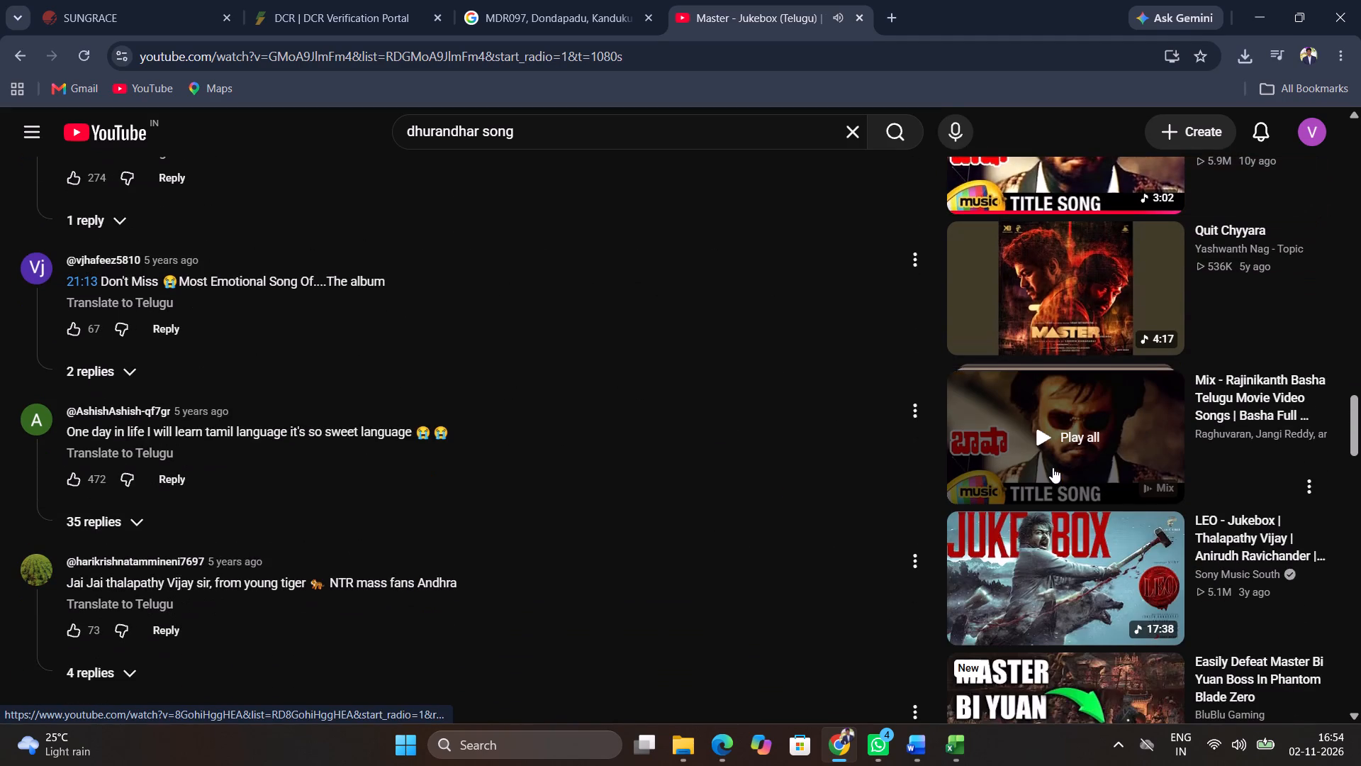
scroll(1052, 465, "down", 4)
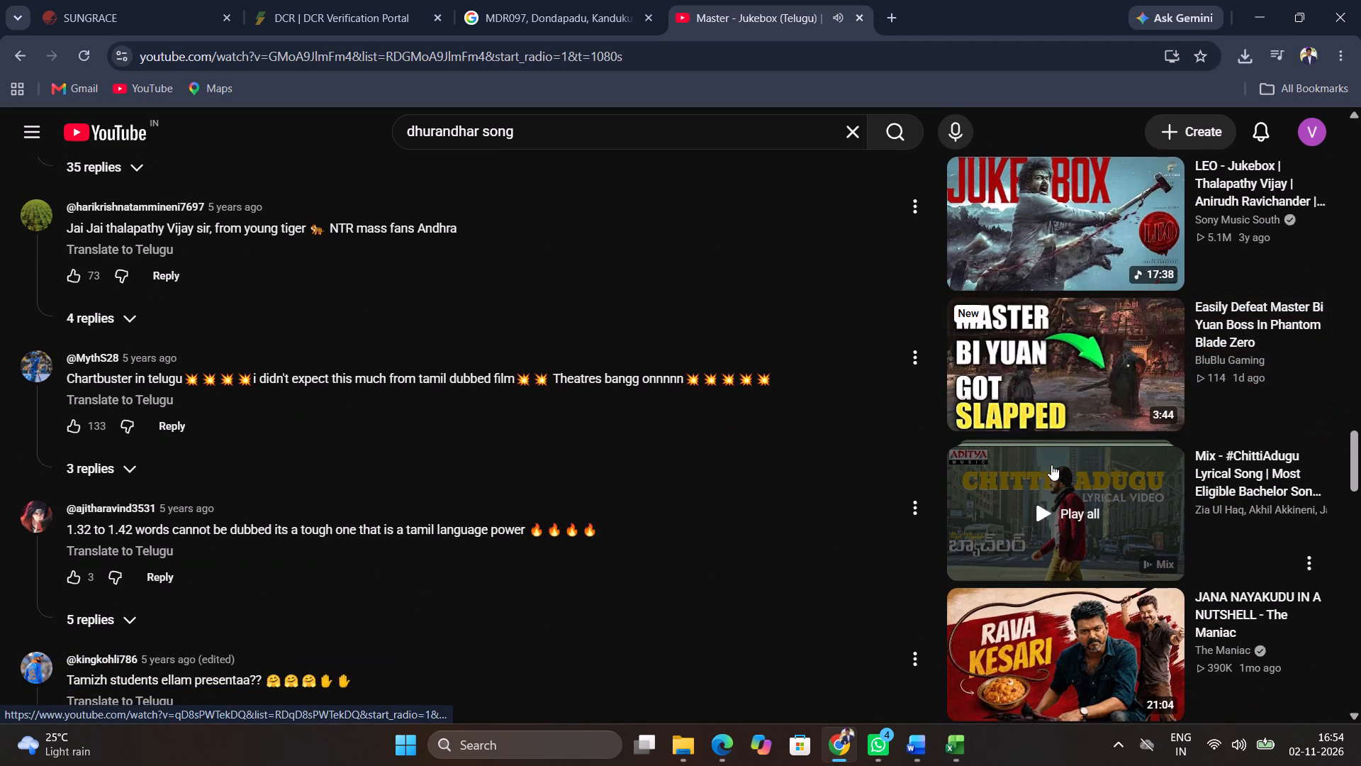
scroll(1045, 457, "down", 3)
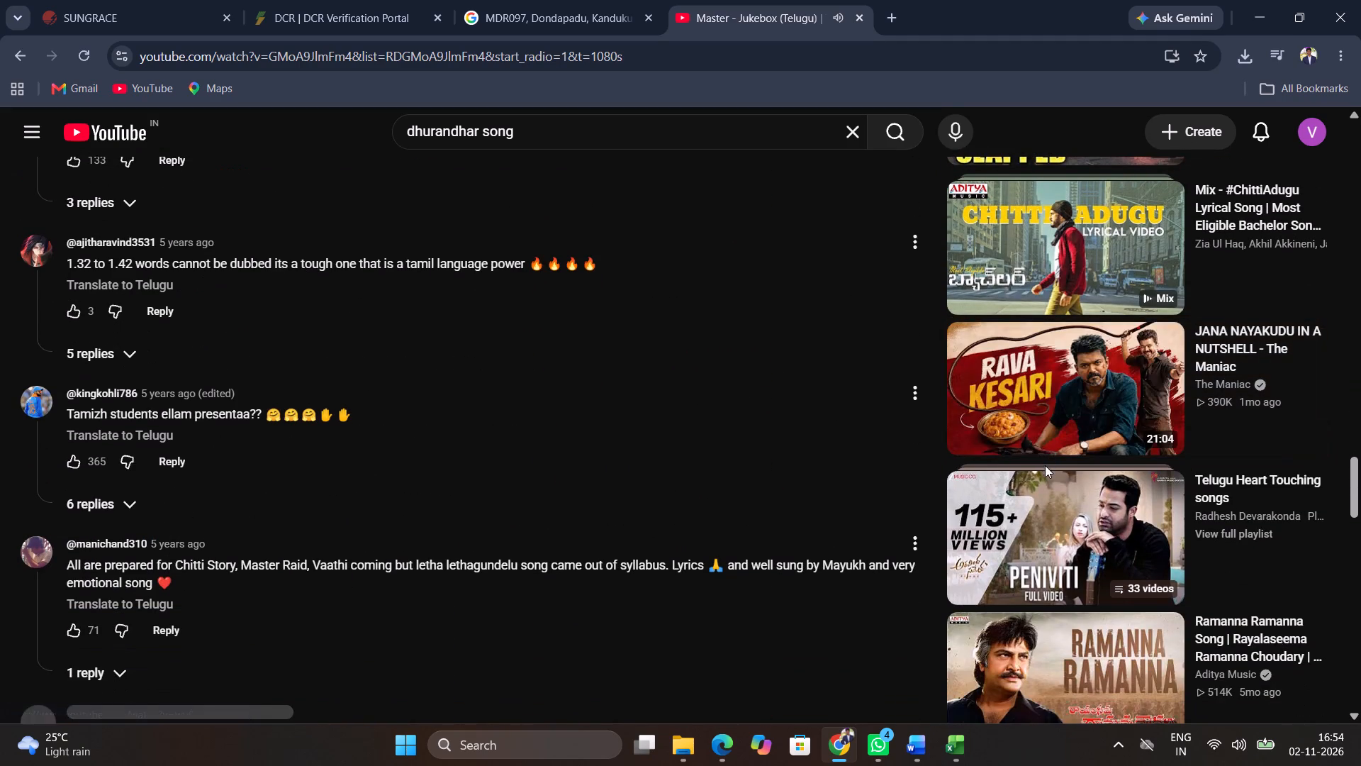
scroll(1046, 446, "down", 2)
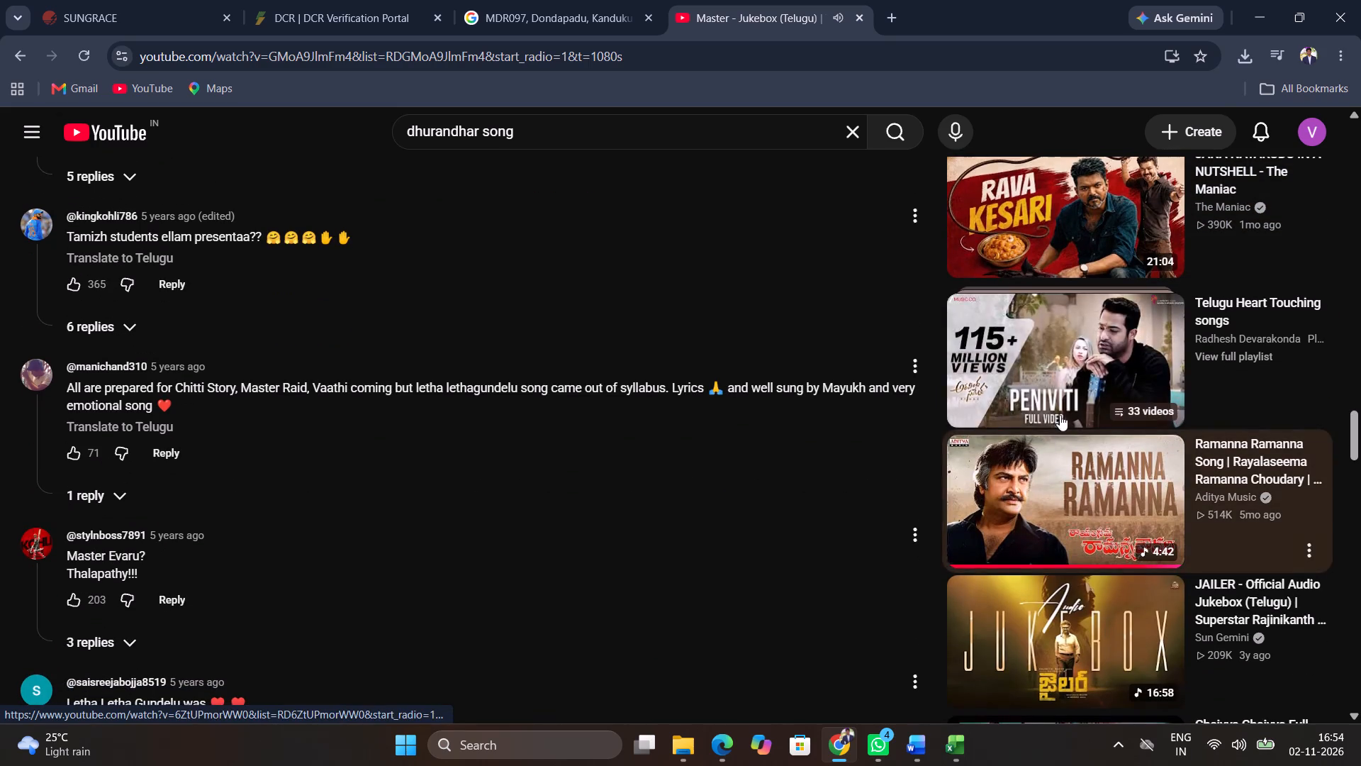
left_click(1122, 526)
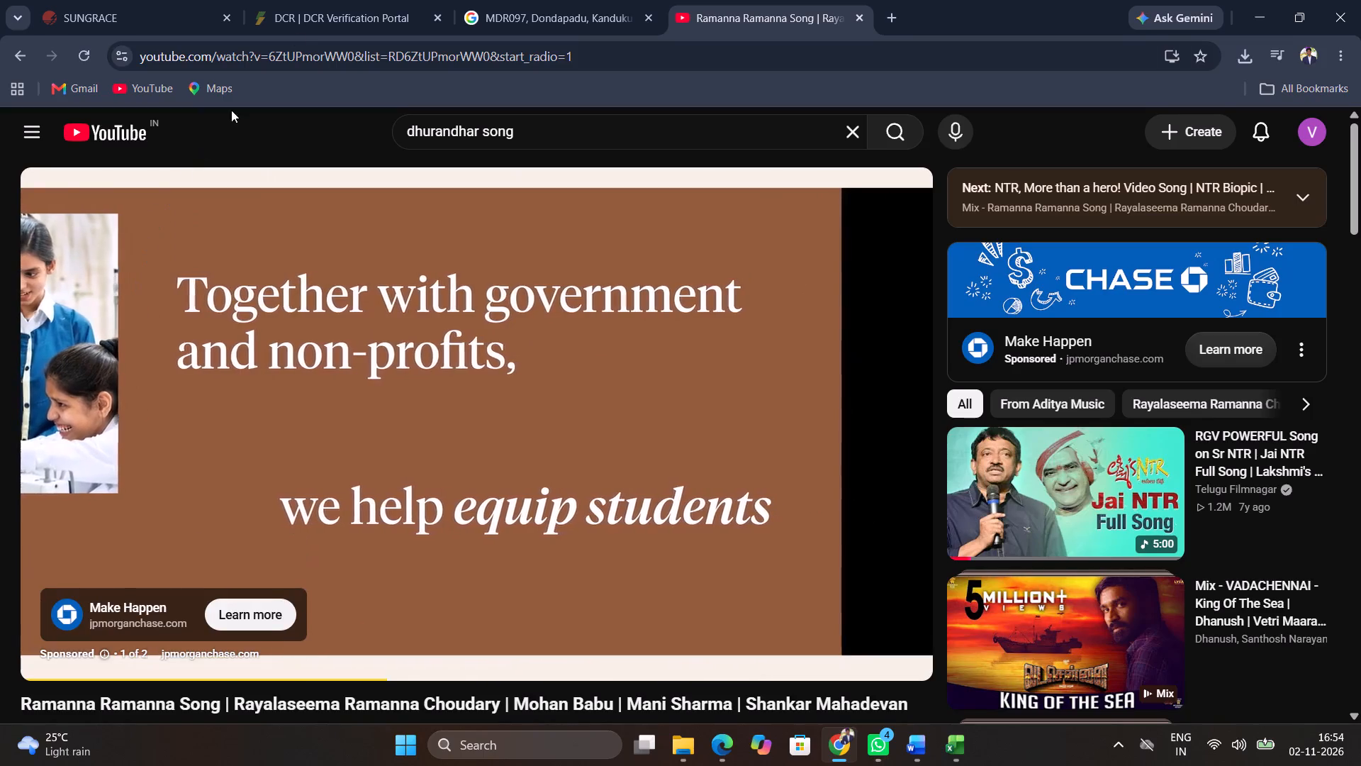
Copy the consumer's service number from the copy details in SUNGRACE.
left_click(303, 26)
left_click(81, 0)
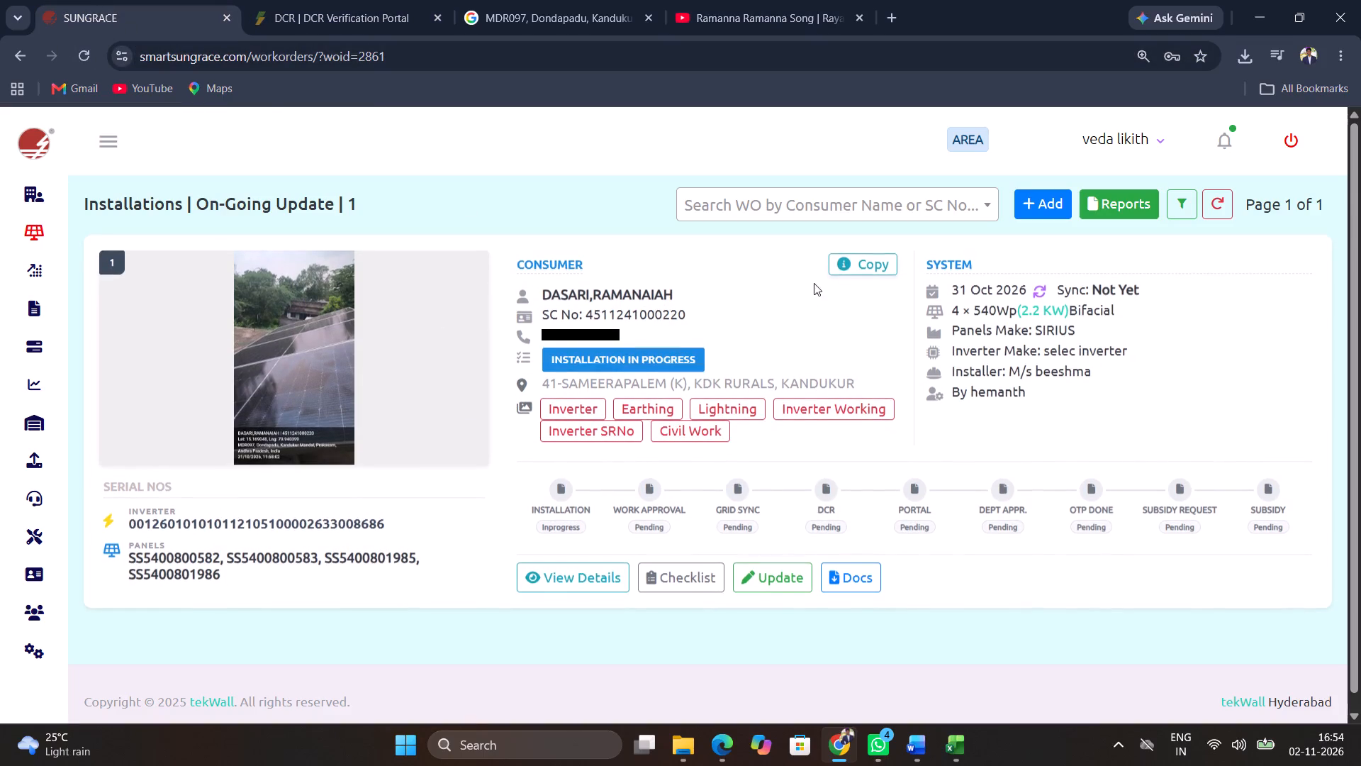
left_click(848, 267)
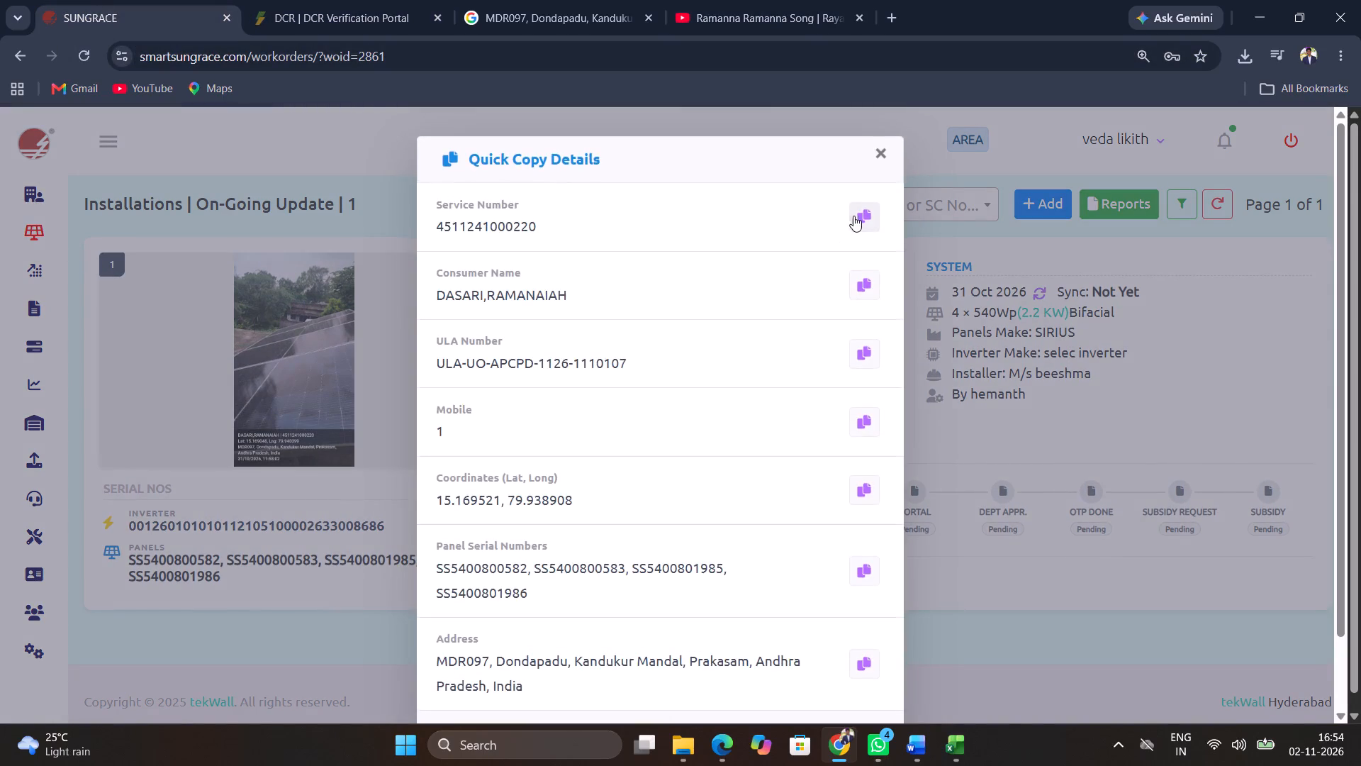
left_click(856, 216)
Save the DCR certificate PDF for invoice AP/GST/26-27/009-341 into DCR009's 341_ folder, named with the copied service number followed by -341.
left_click(330, 0)
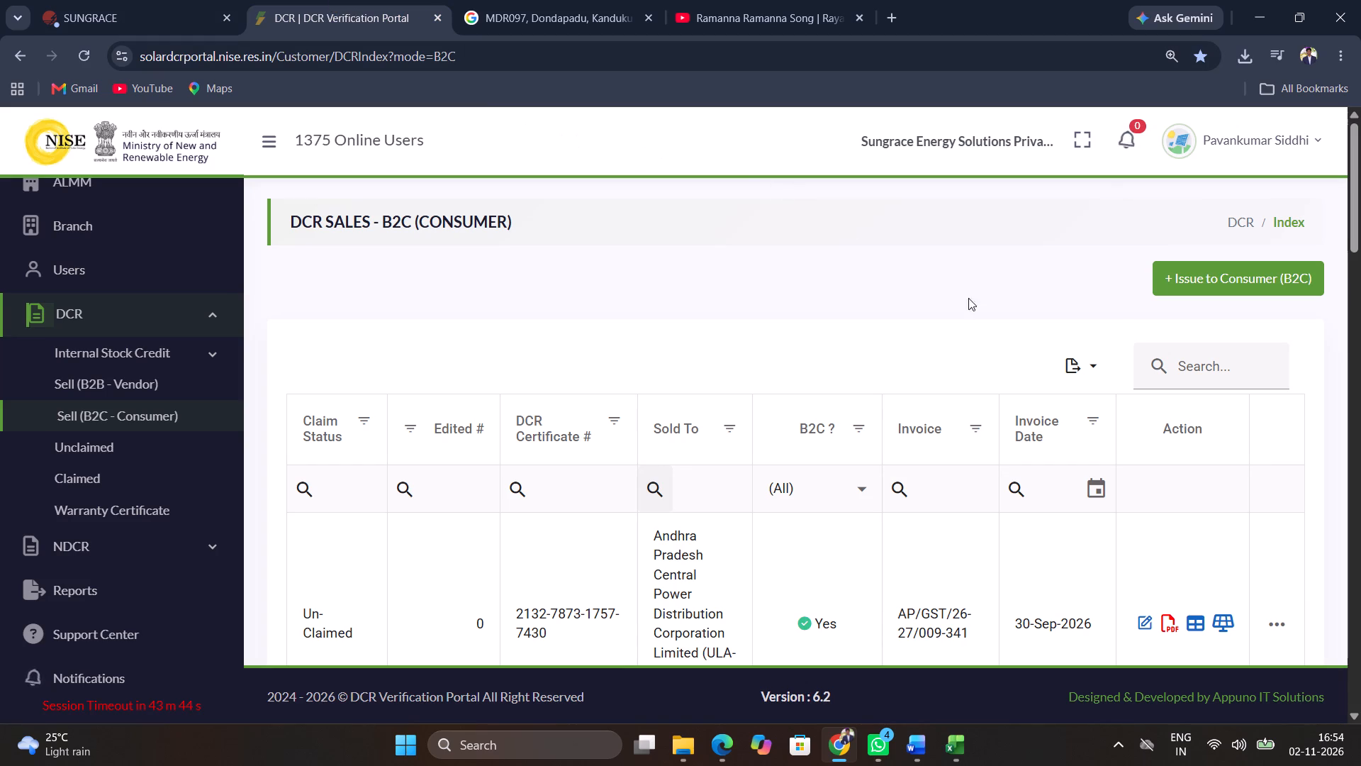
left_click(1172, 629)
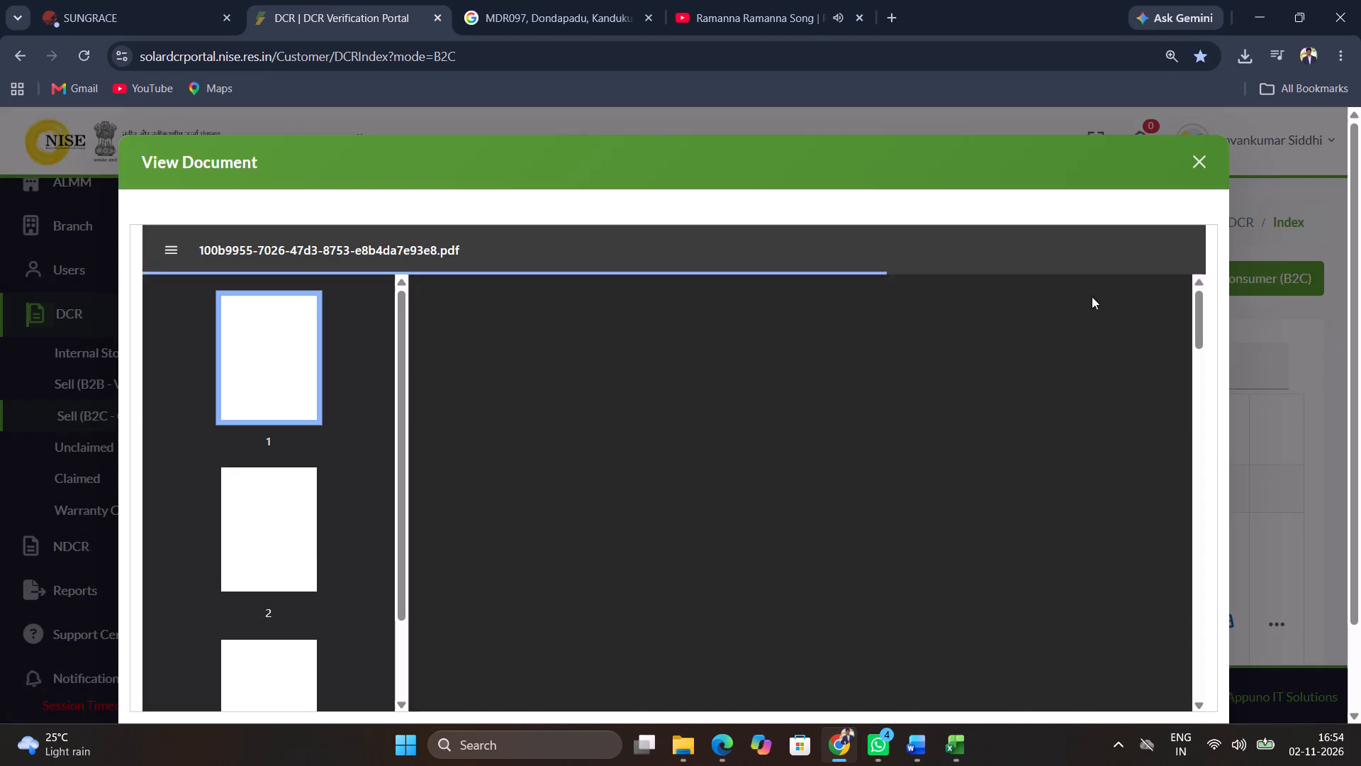
left_click(1115, 252)
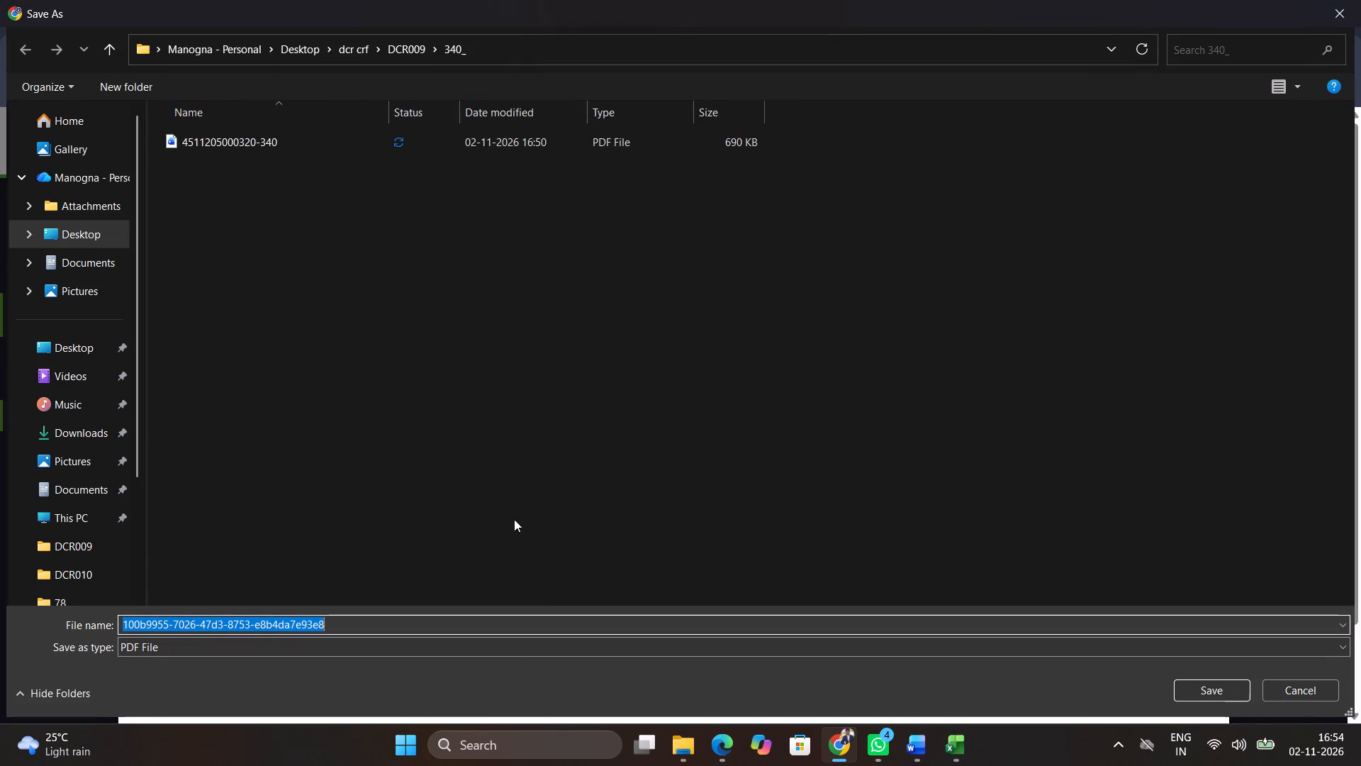
key("ctrl+v")
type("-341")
right_click(513, 540)
left_click(229, 0)
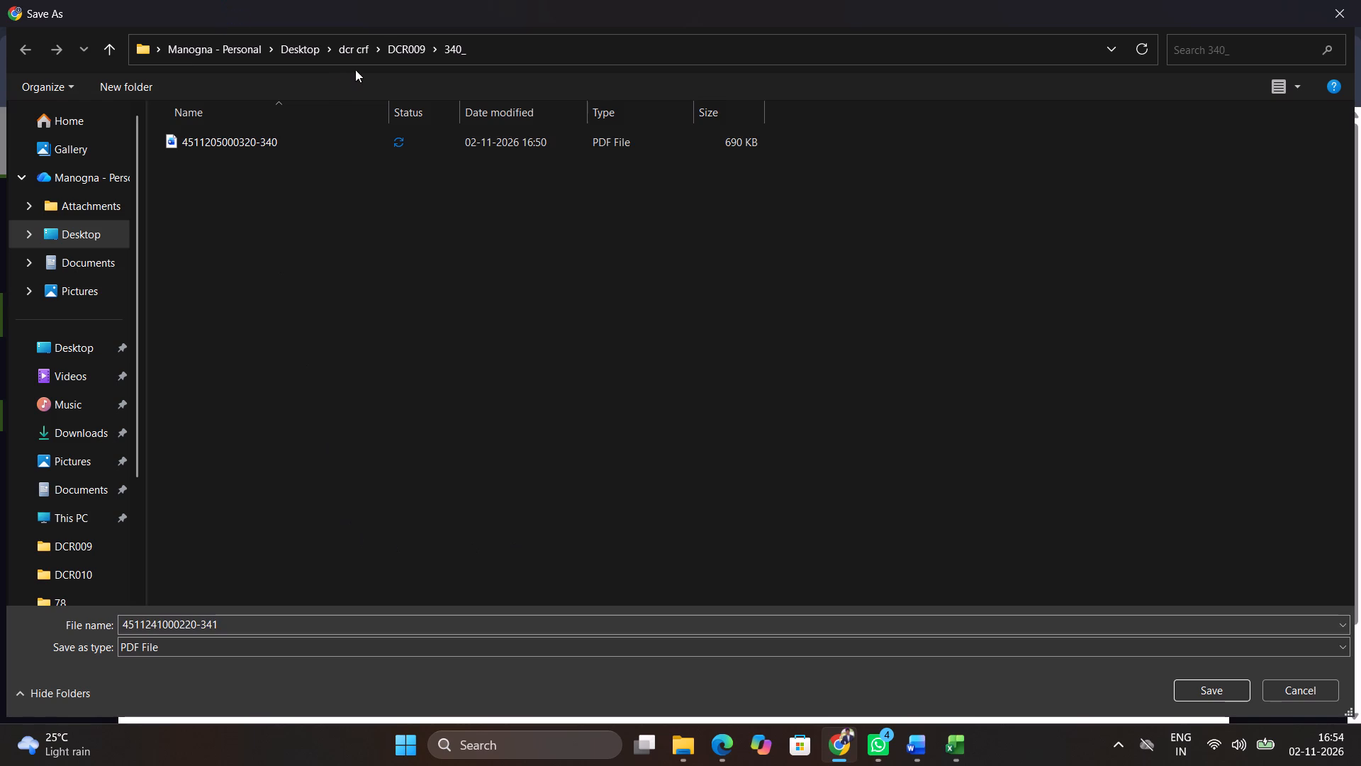
left_click(406, 51)
scroll(439, 467, "down", 16)
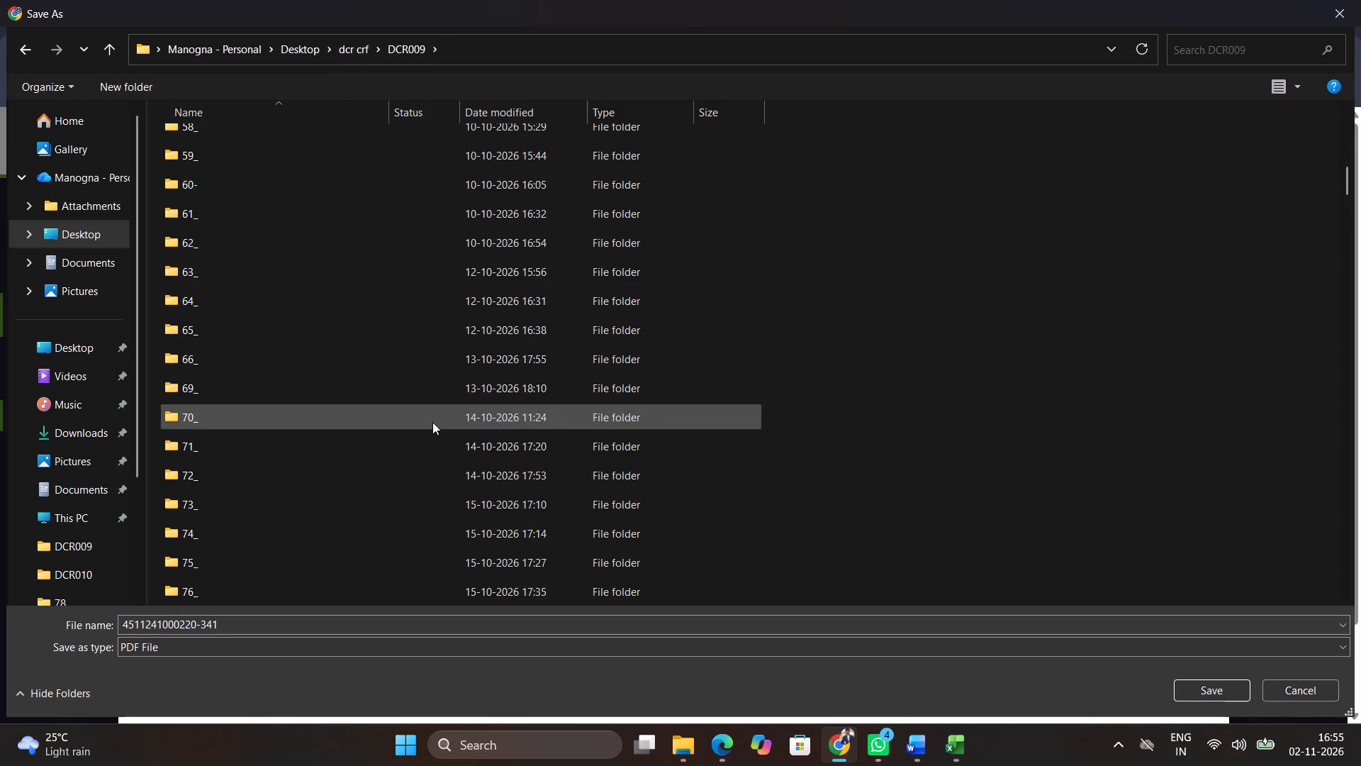
scroll(432, 422, "down", 20)
scroll(432, 422, "down", 20)
scroll(432, 422, "down", 3)
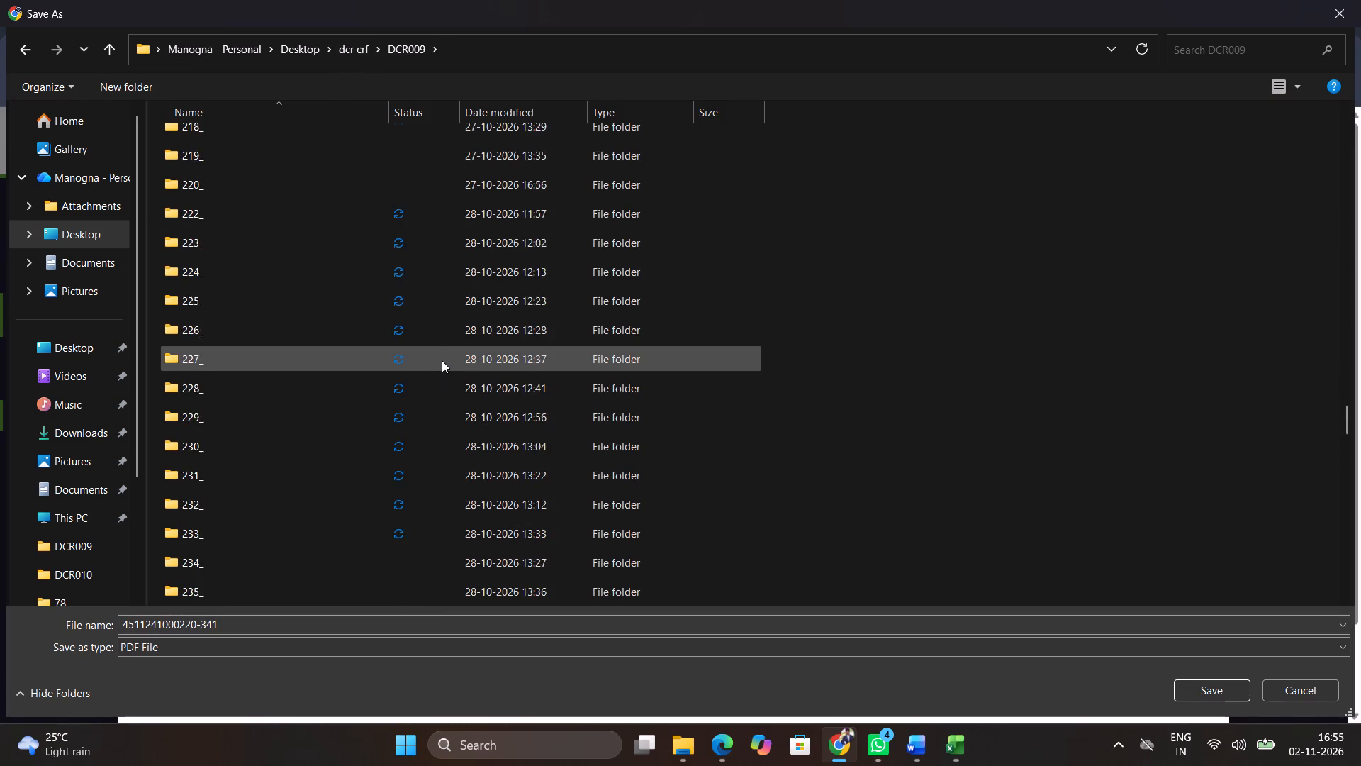
scroll(442, 360, "down", 15)
scroll(433, 374, "down", 6)
scroll(393, 459, "down", 10)
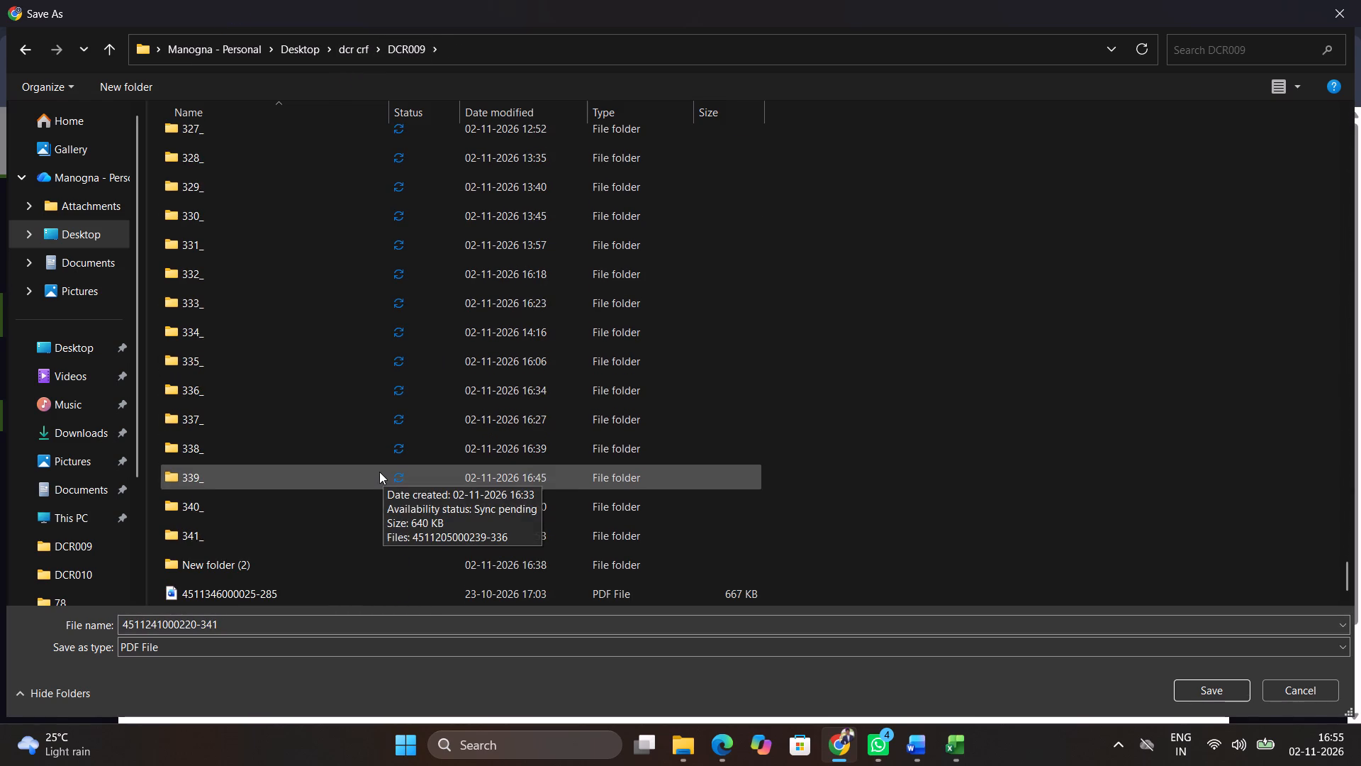
scroll(379, 472, "down", 5)
double_click(337, 533)
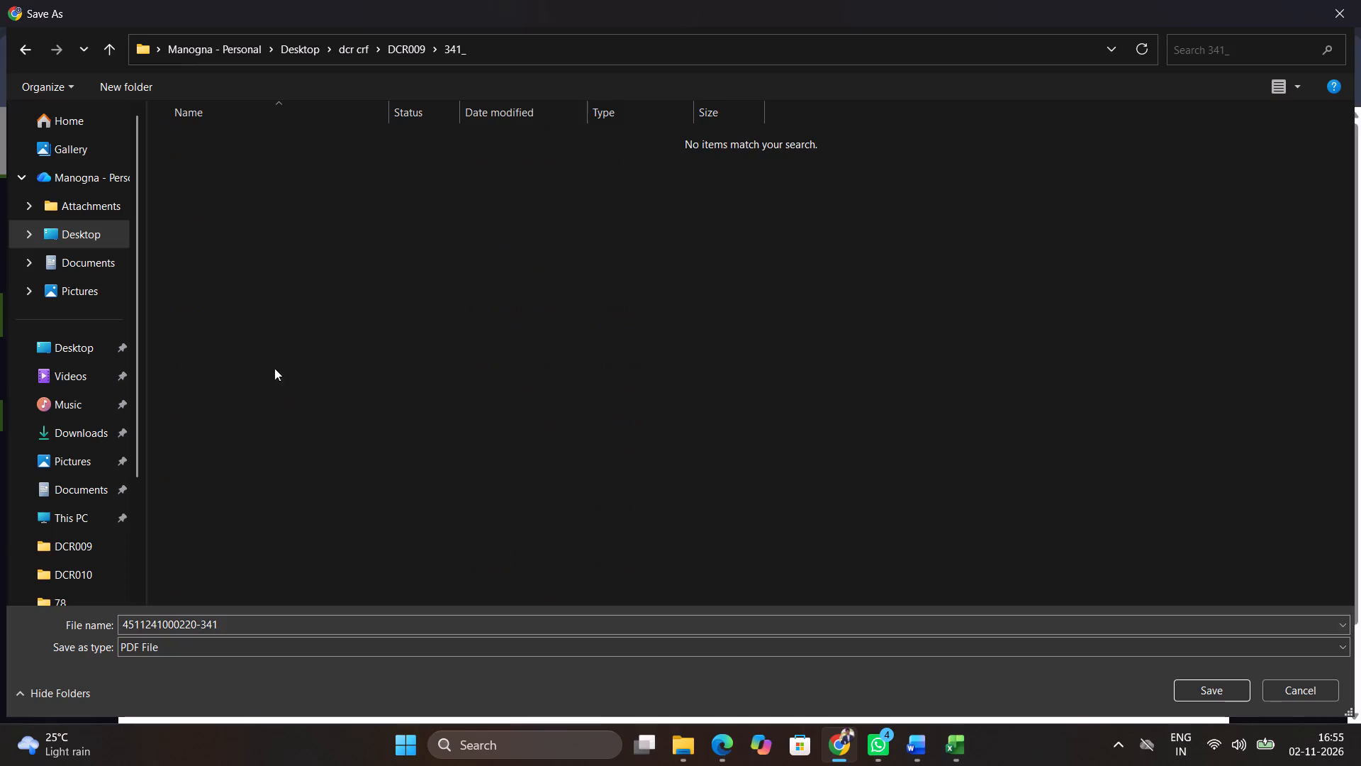
left_click(1212, 692)
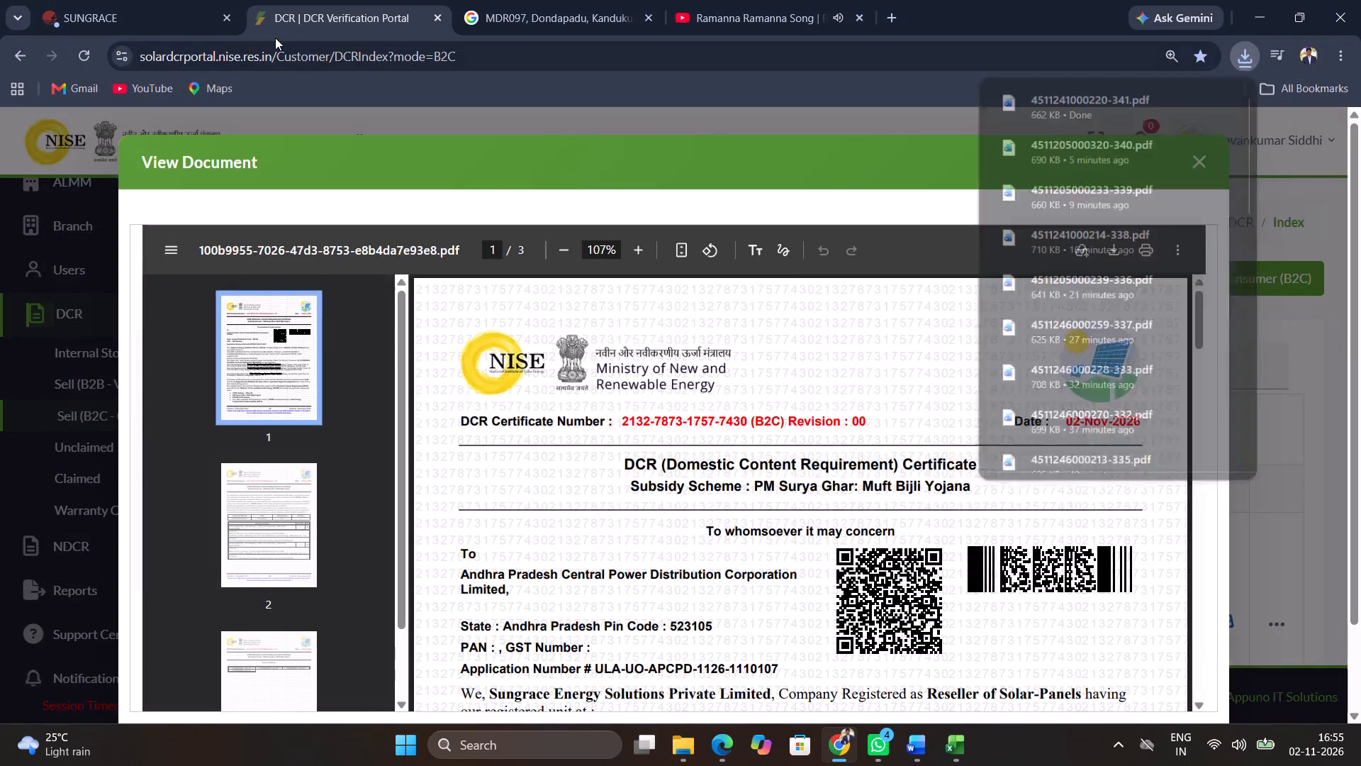
Return to SUNGRACE and close the consumer's copy-details window.
left_click_drag(197, 0, 202, 8)
left_click(829, 167)
left_click(998, 270)
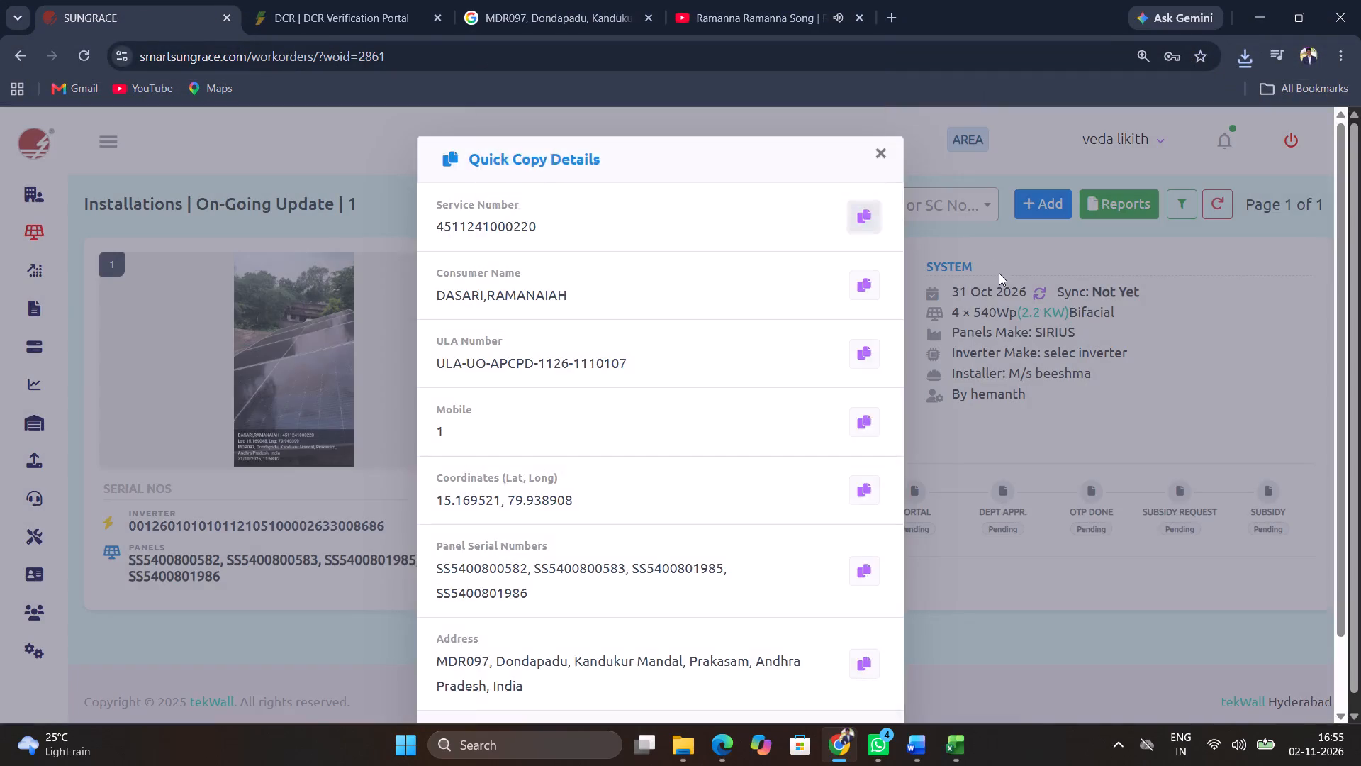
Attach the certificate PDF from folder 341_ as the DCR upload in the consumer's Project Stage form and submit it.
left_click(763, 576)
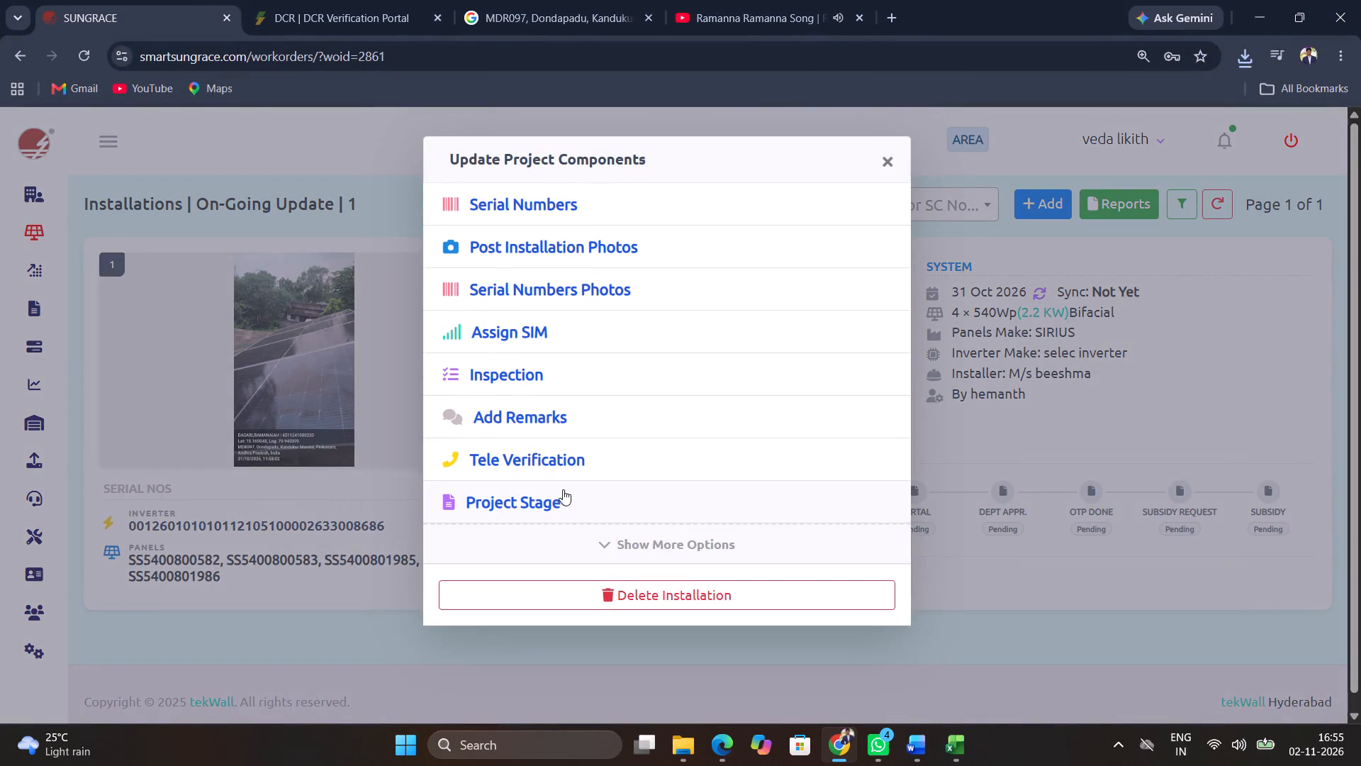
left_click(569, 501)
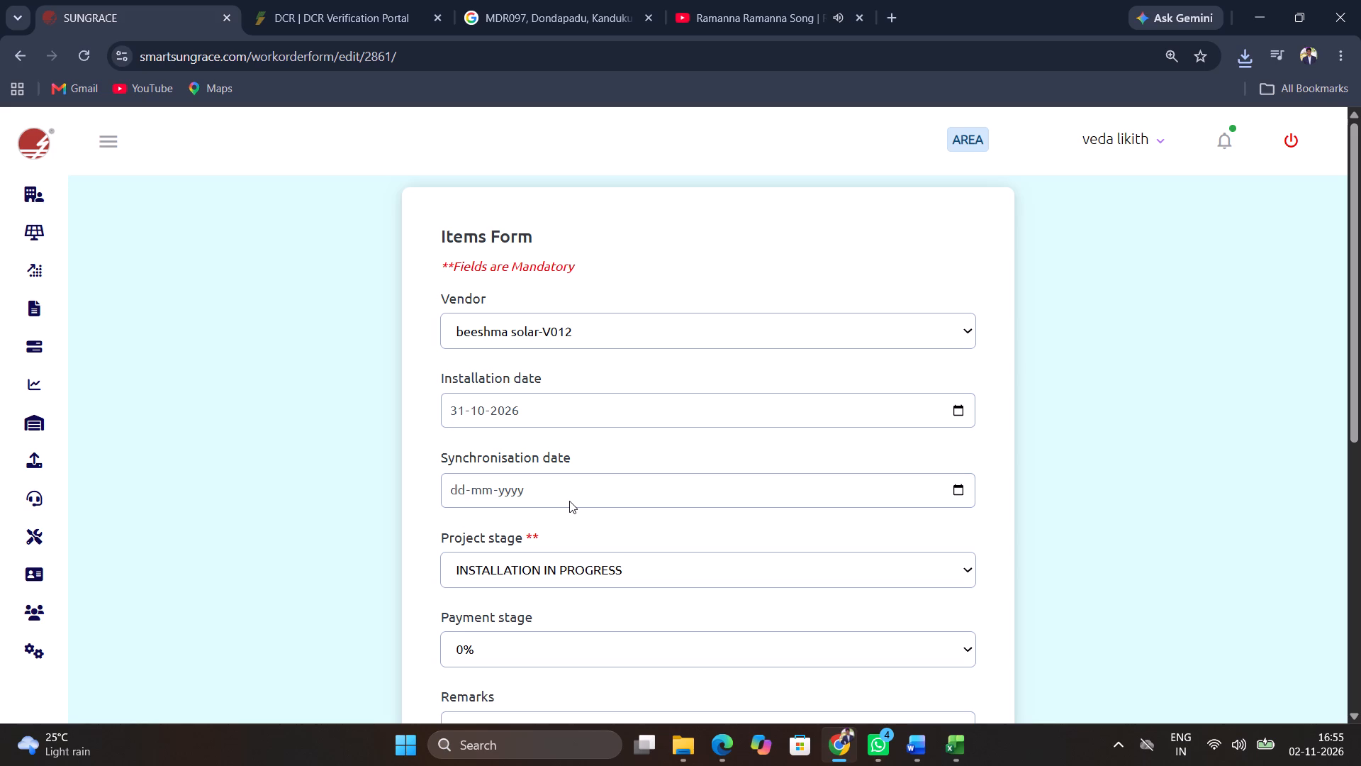
scroll(571, 499, "down", 6)
left_click(476, 424)
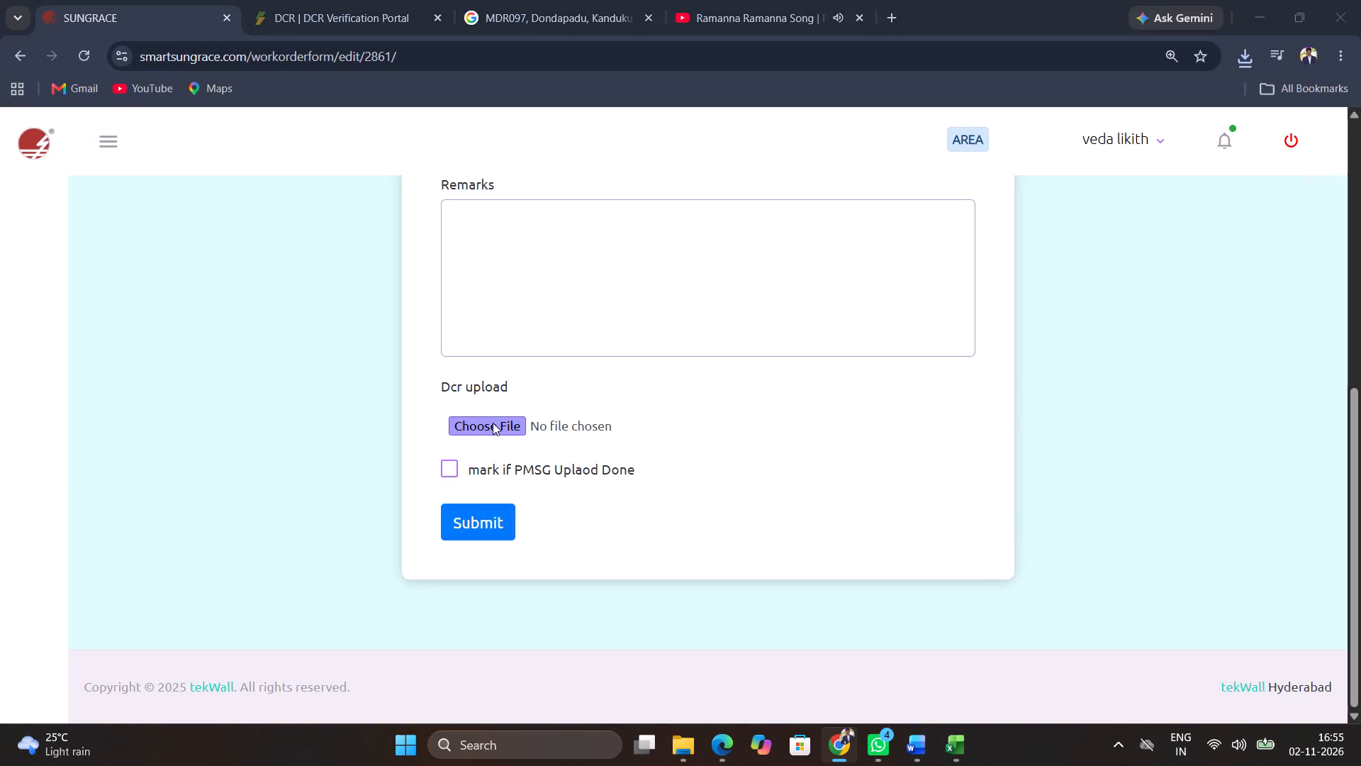
left_click(383, 54)
left_click(413, 54)
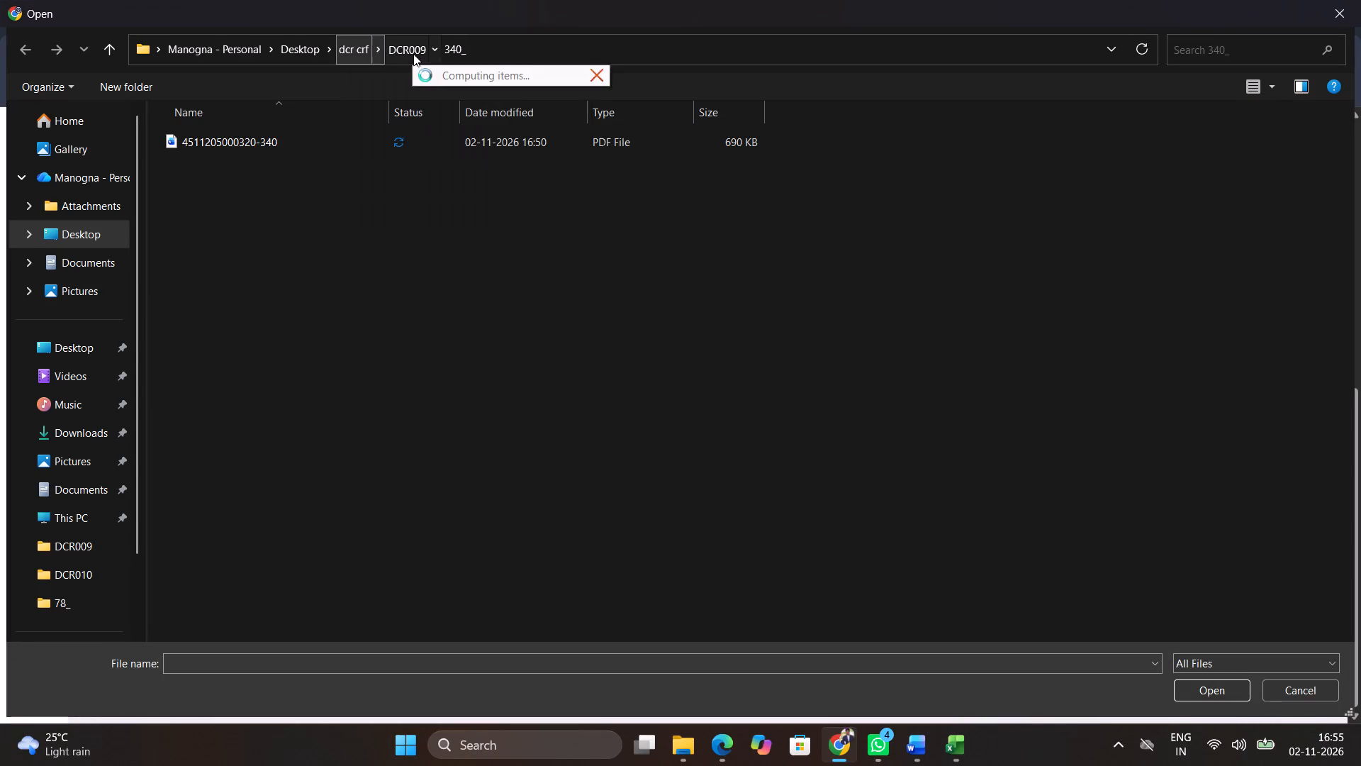
scroll(359, 417, "down", 5)
double_click(306, 568)
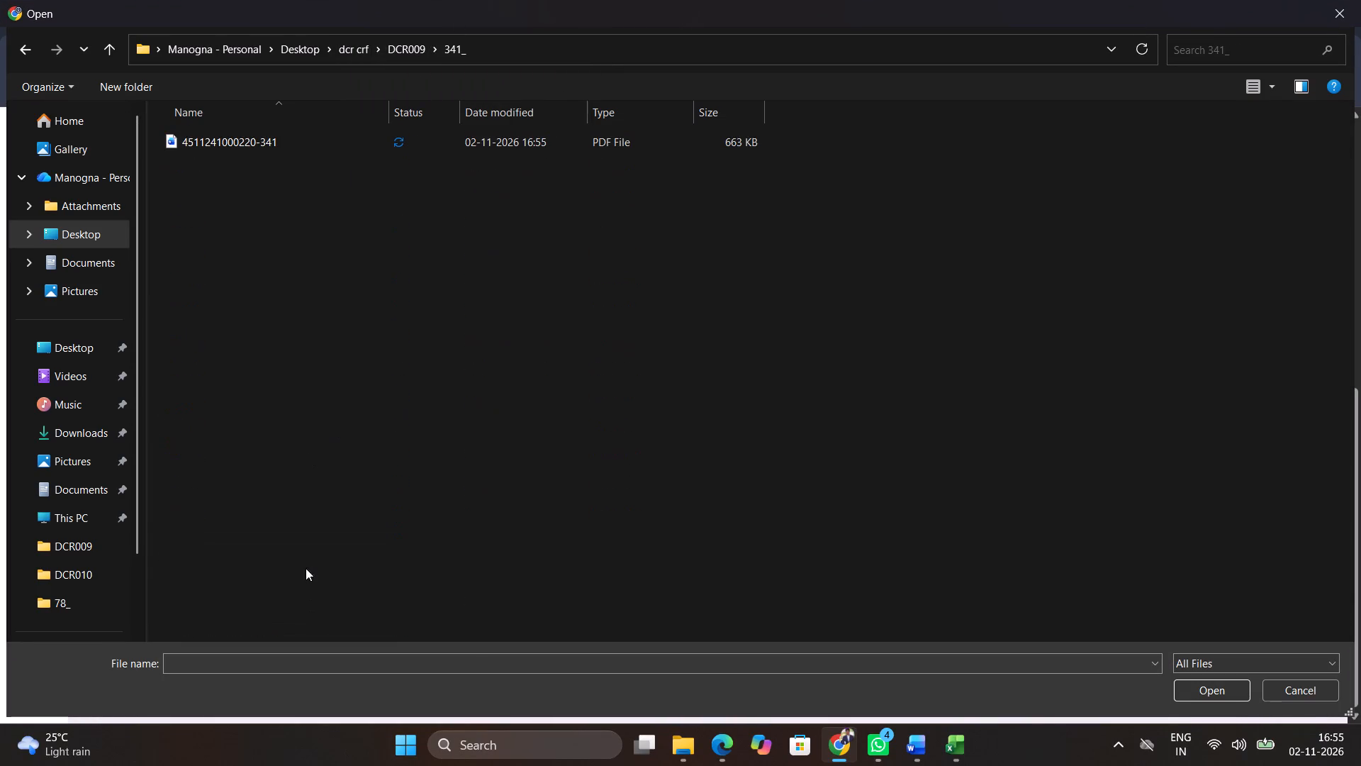
double_click(250, 139)
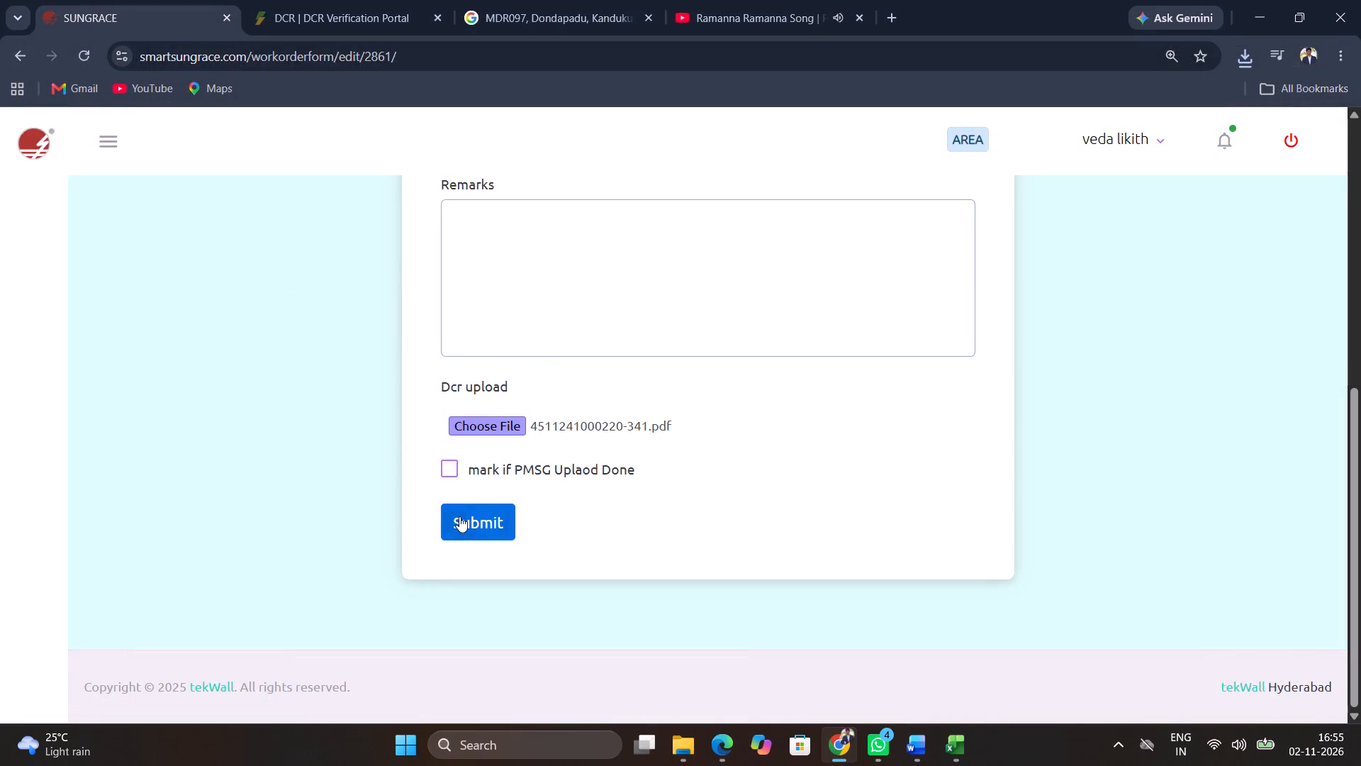
left_click(459, 516)
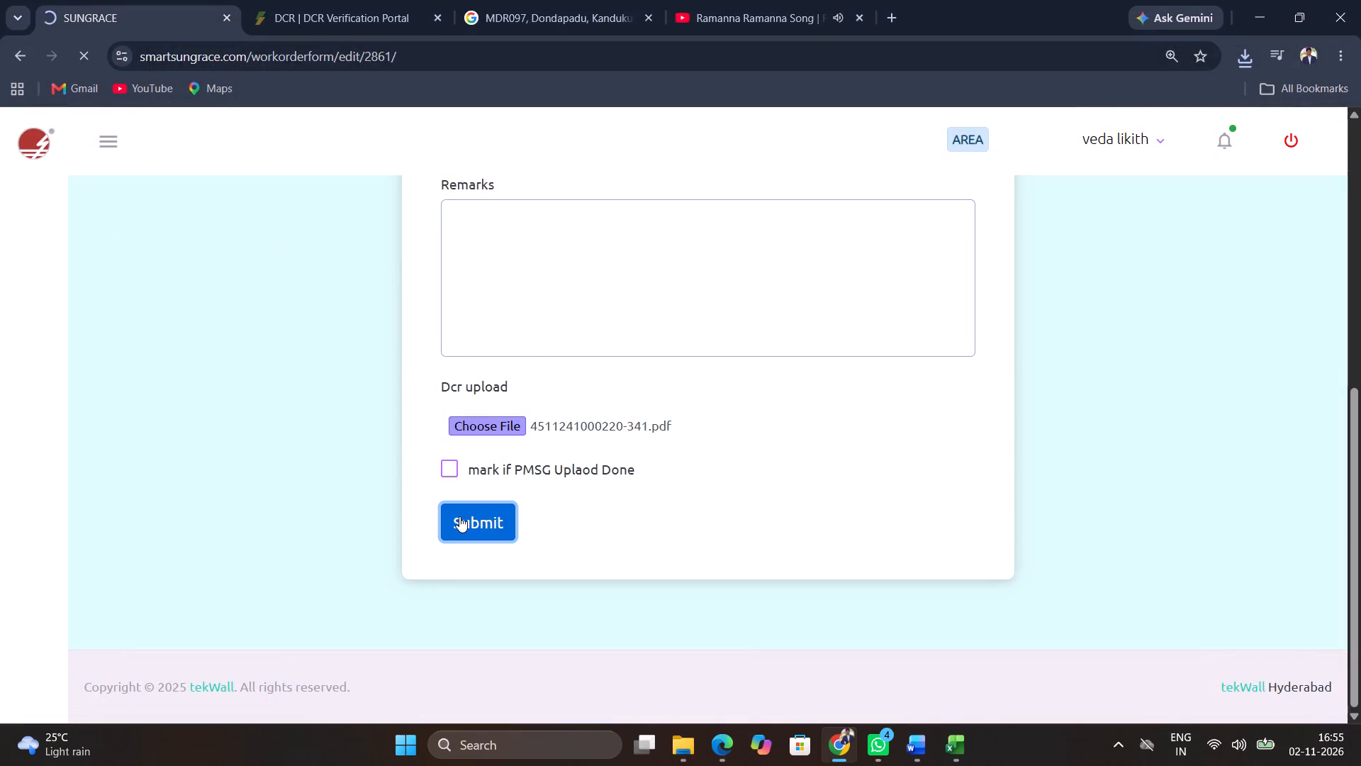
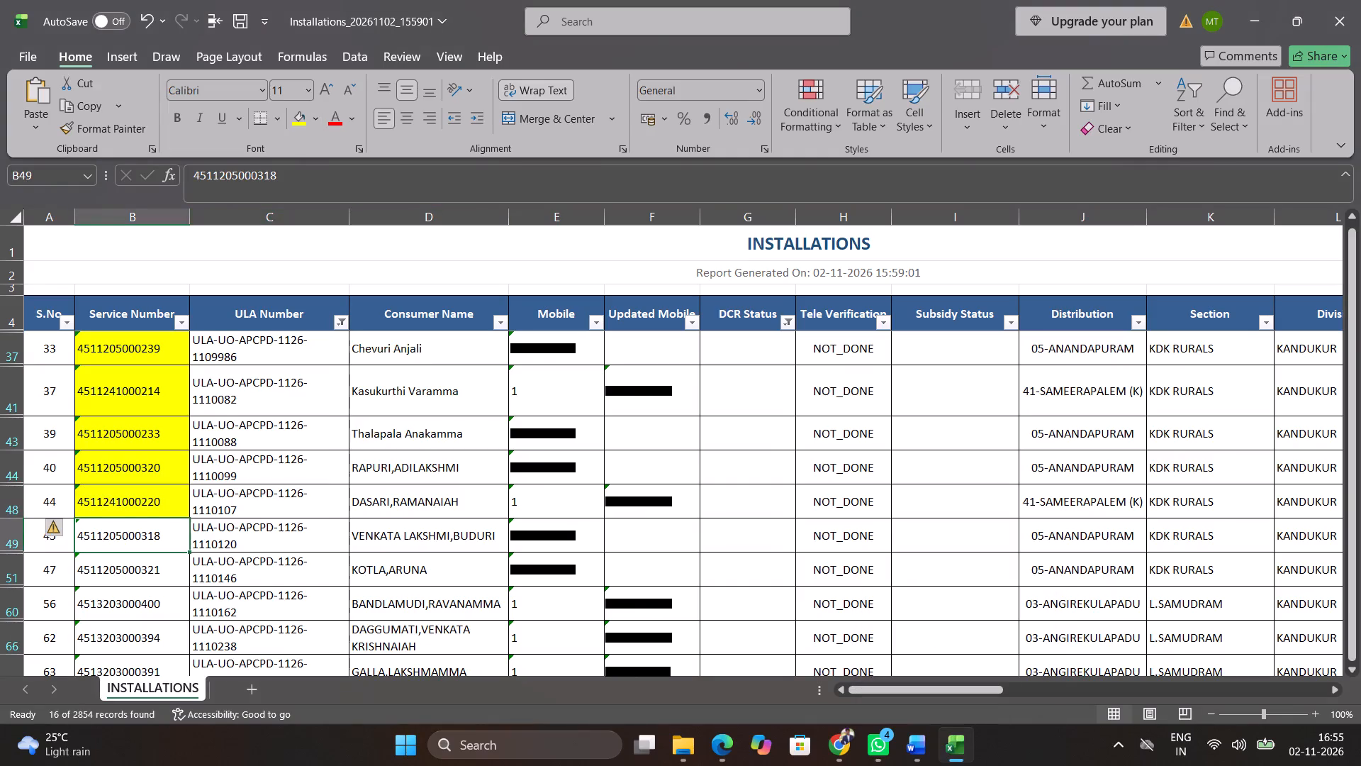
Look up the consumer's installation in SUNGRACE using the service number in cell B49 of the INSTALLATIONS sheet.
key("ctrl+c")
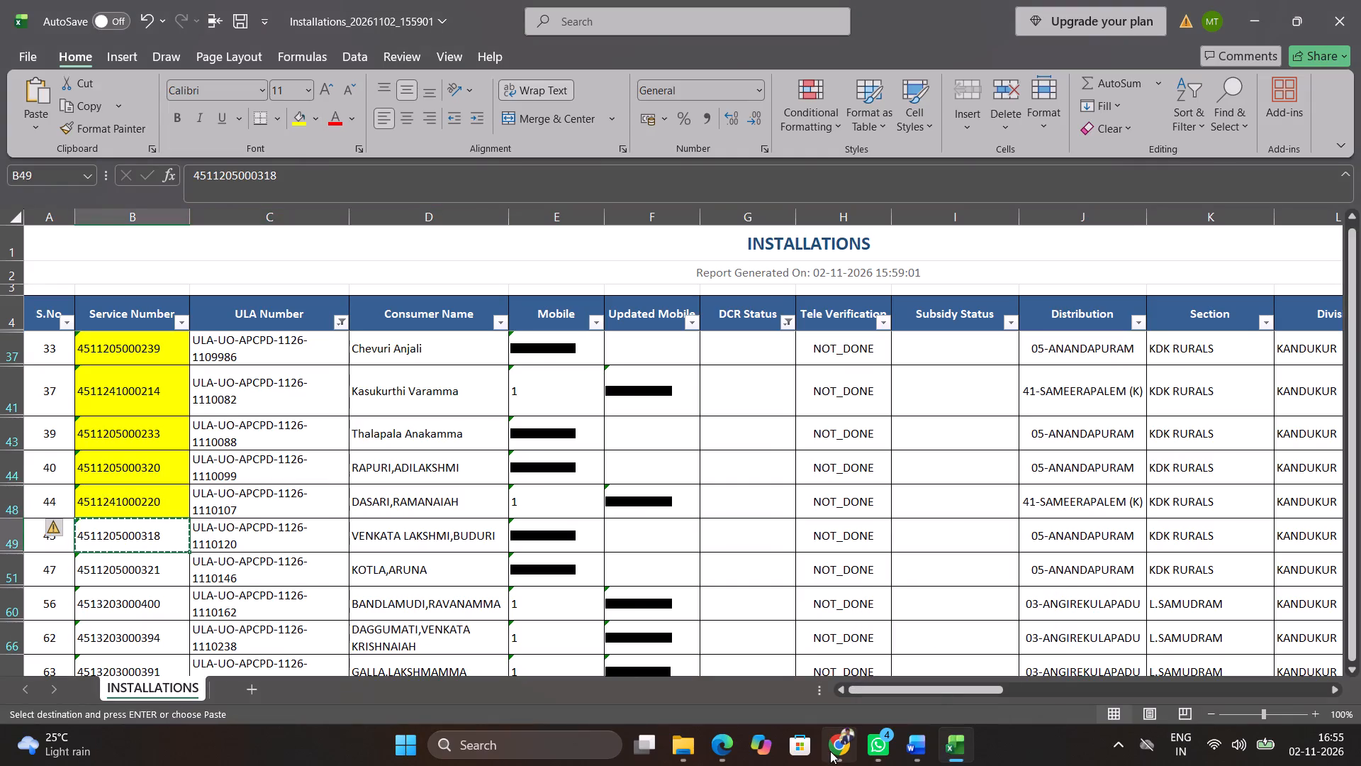
left_click(803, 693)
left_click(719, 211)
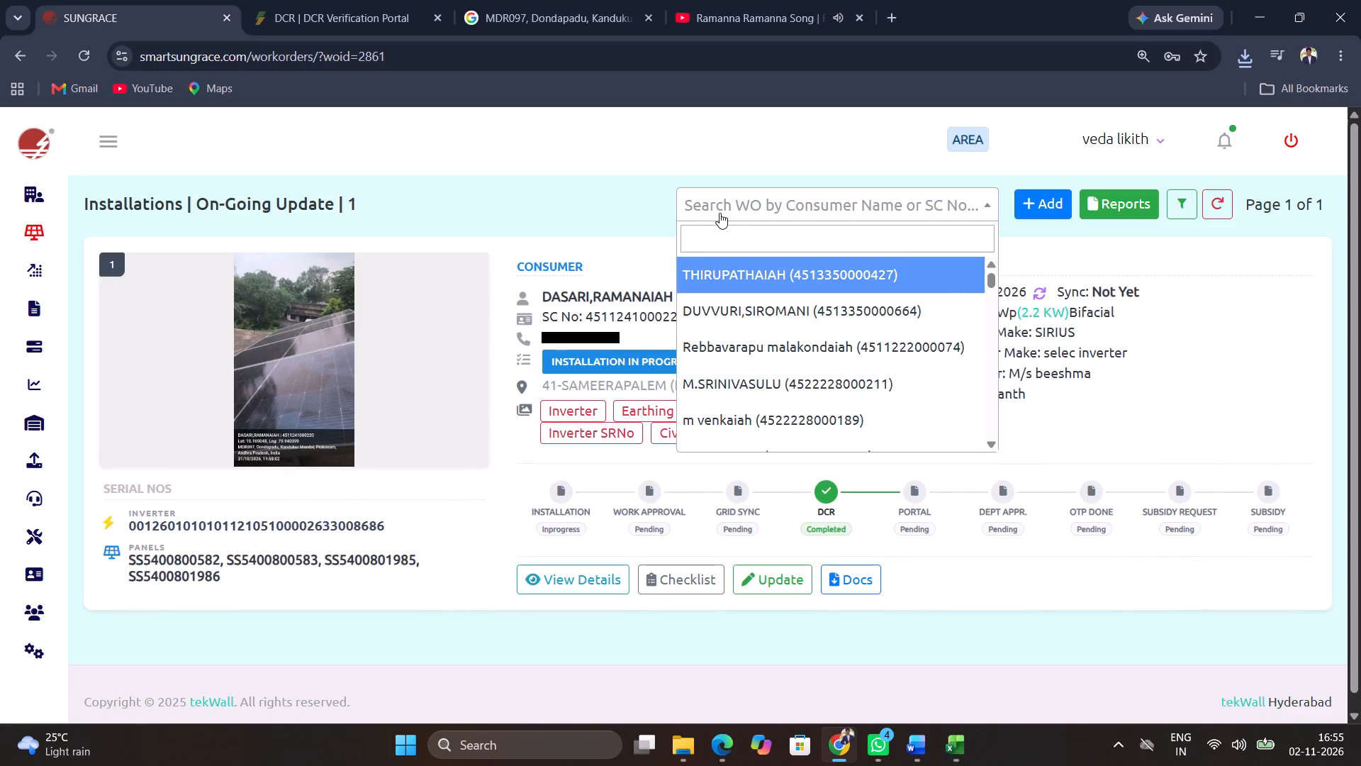
key("ctrl+v")
key("Return")
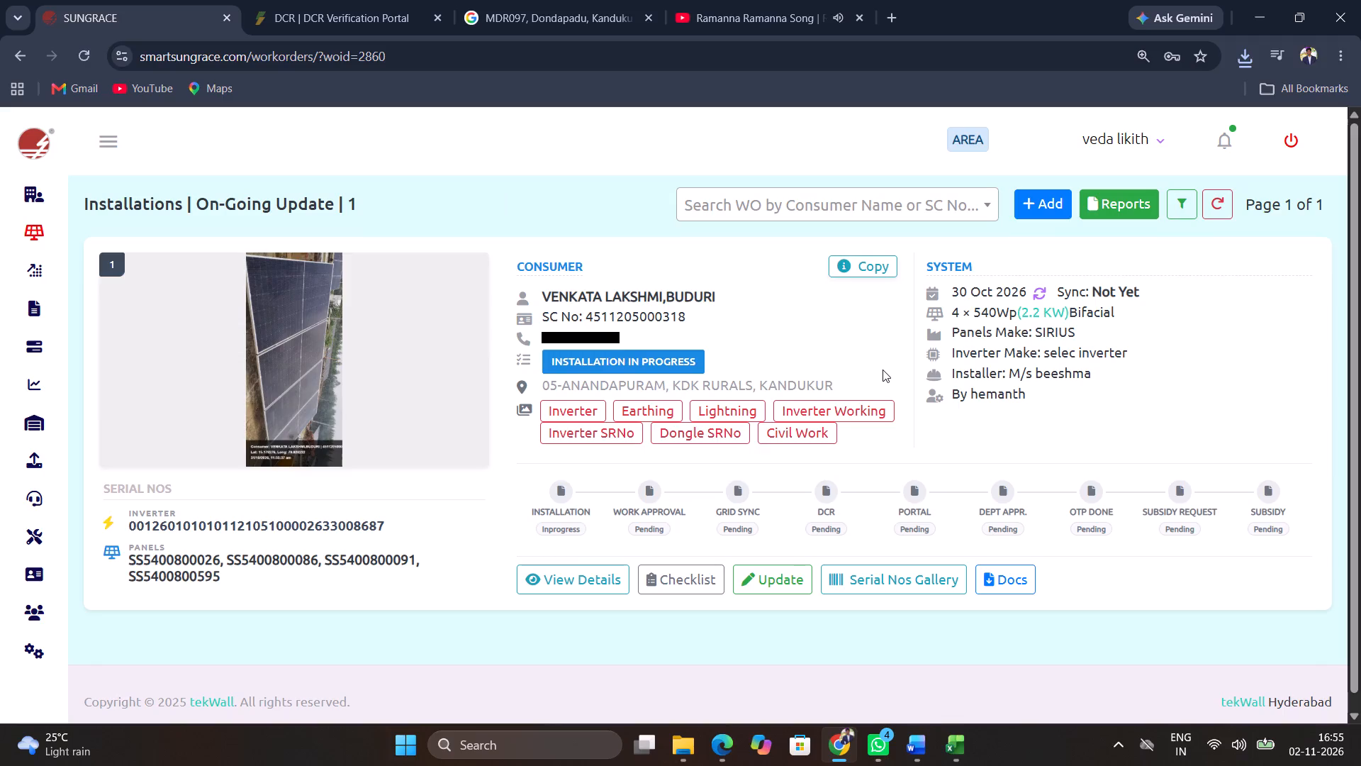
Copy the consumer's ULA number from SUNGRACE and enter it as the Consumer Application Number in a new B2C DCR on the DCR portal.
left_click(868, 263)
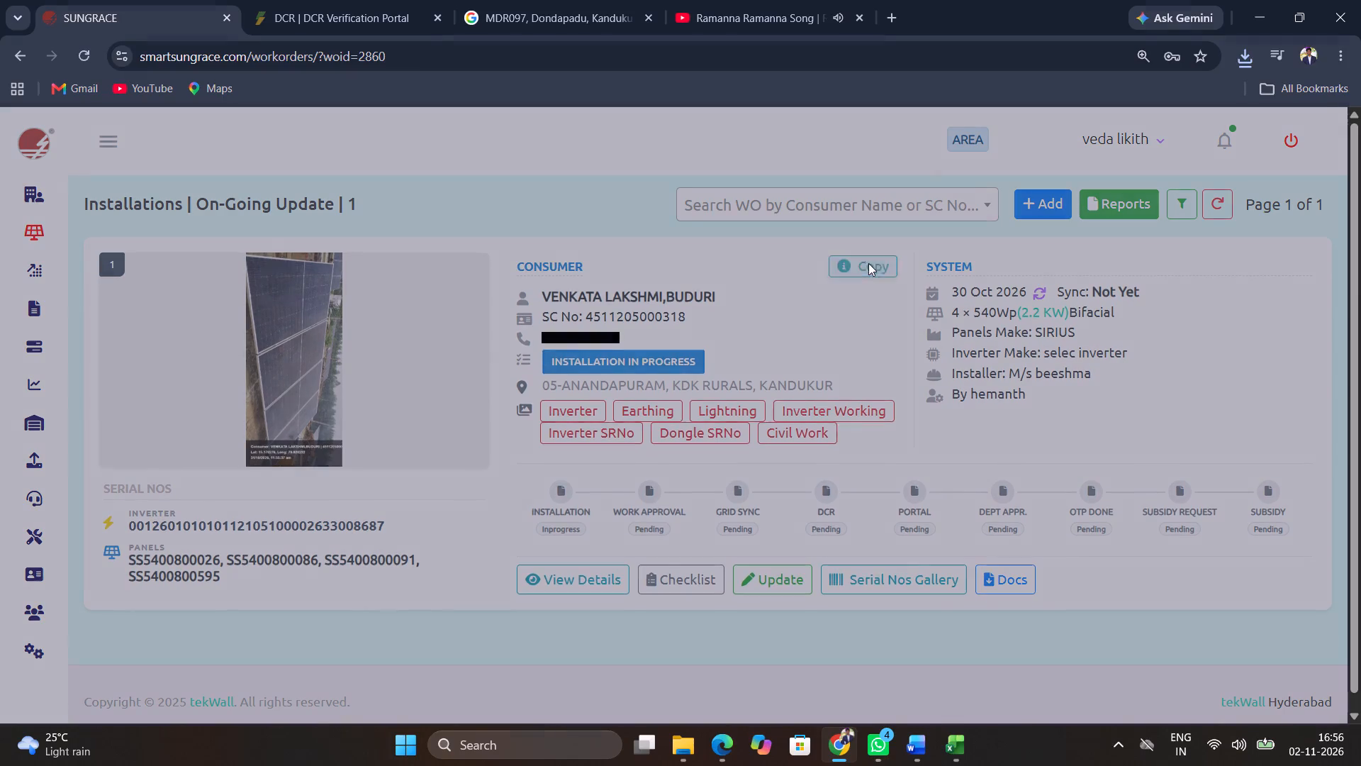
left_click(857, 363)
left_click(313, 0)
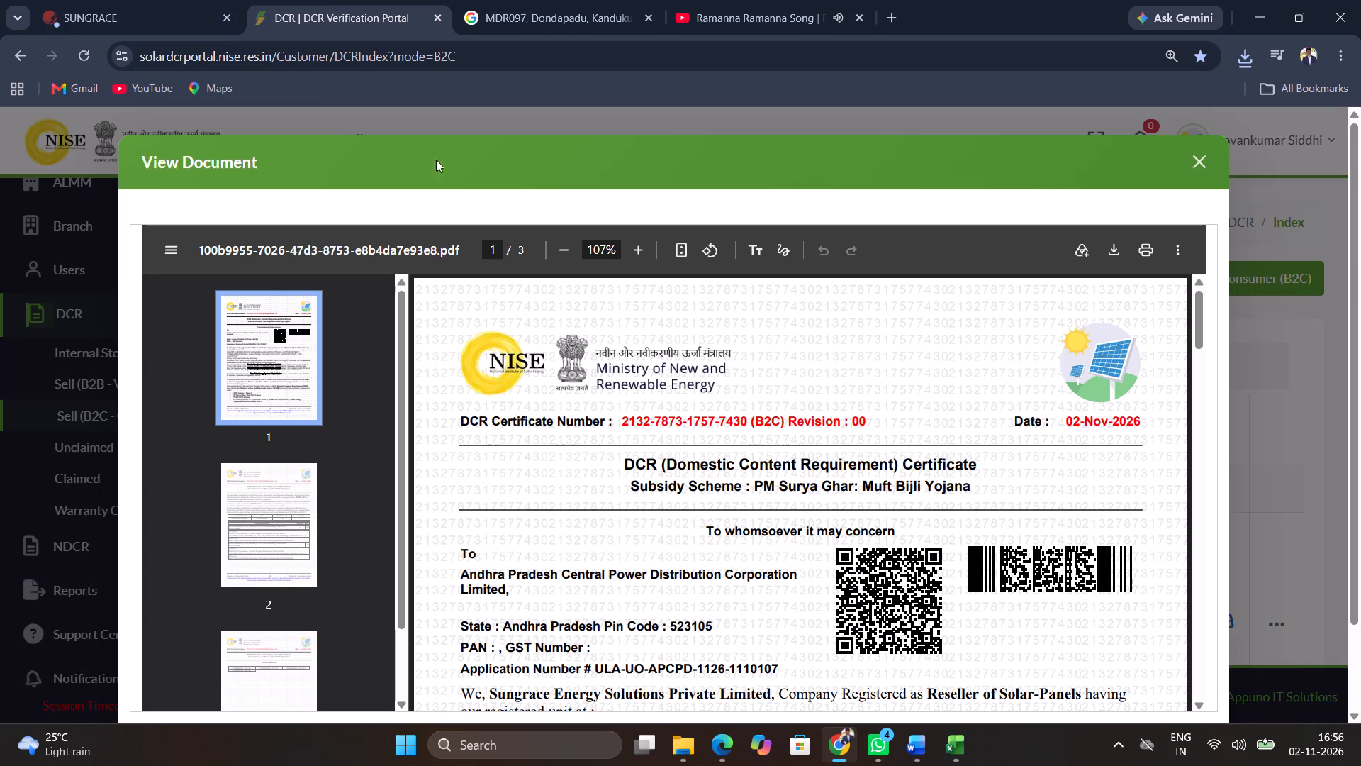
left_click(1192, 150)
left_click(1182, 273)
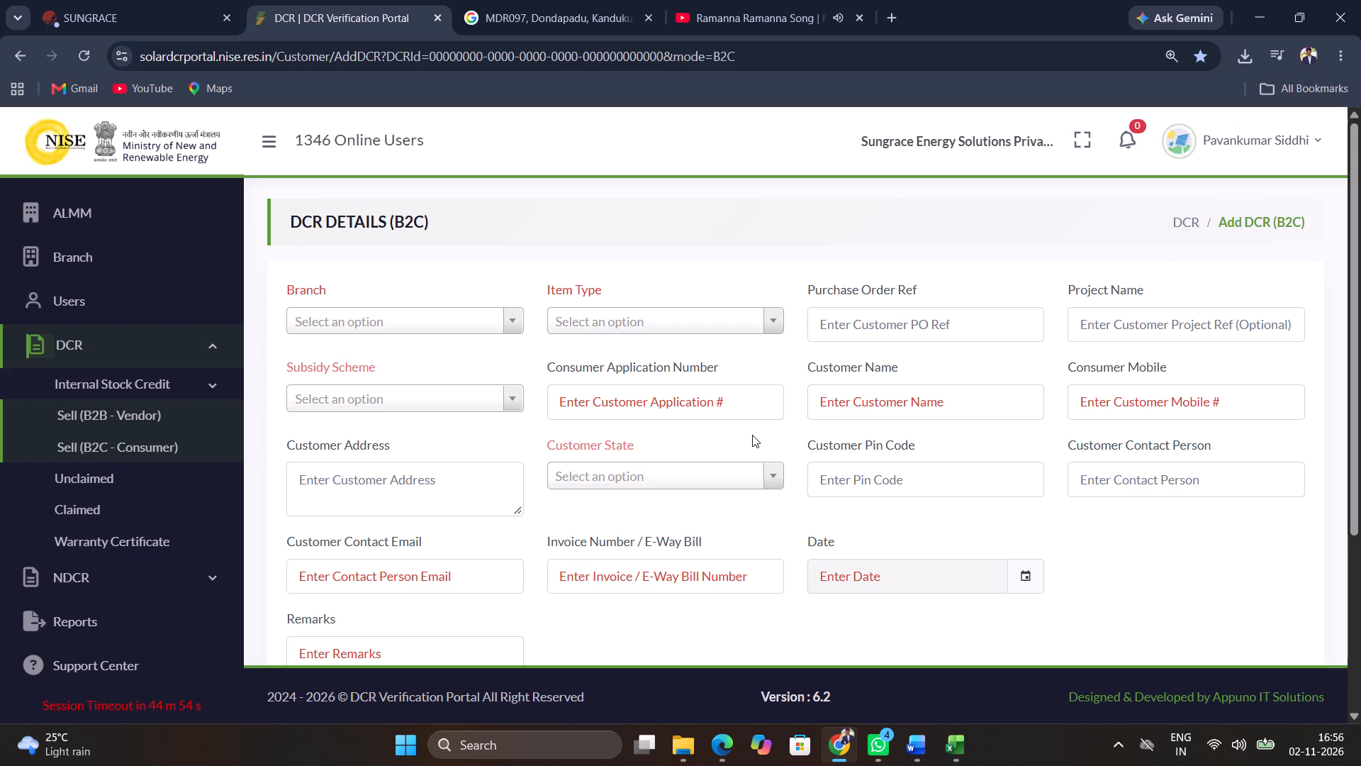
left_click(739, 405)
key("ctrl+v")
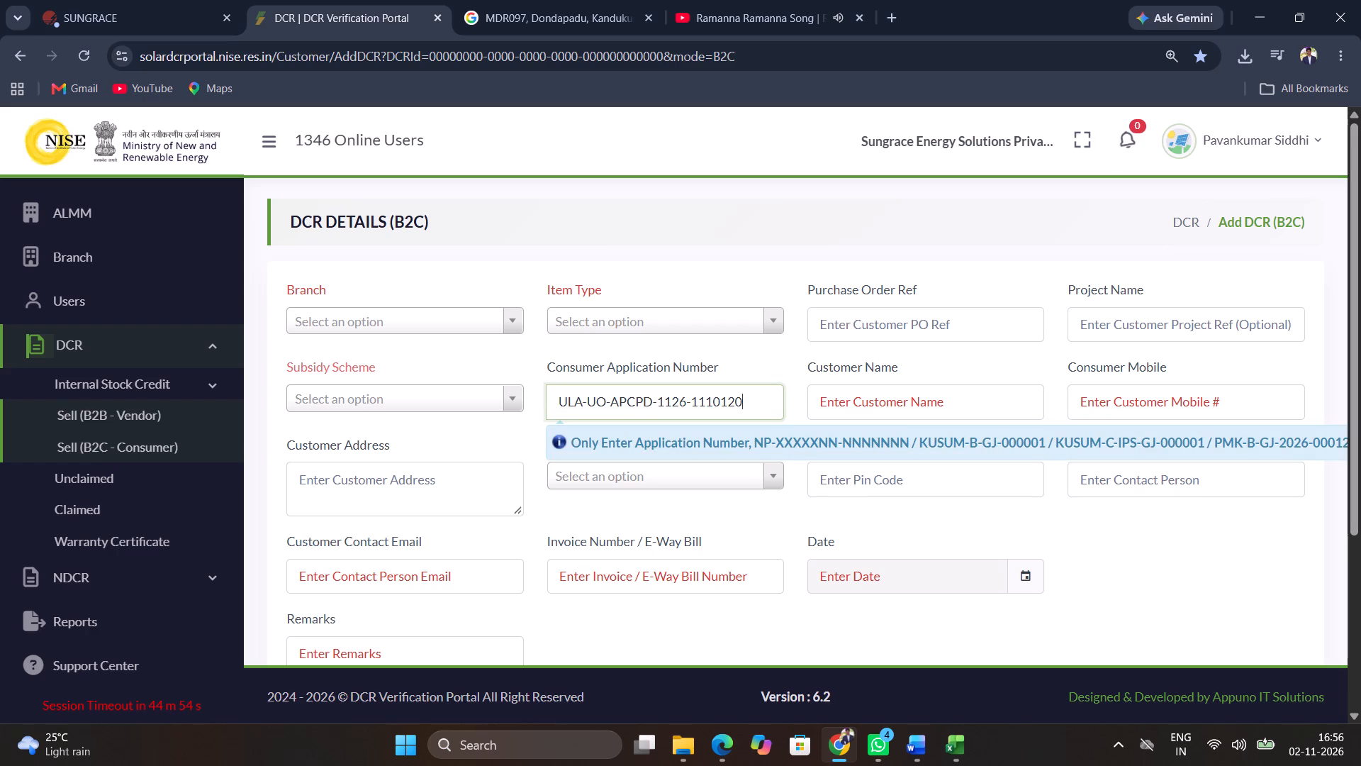
Set the DCR's branch to Andhra Pradesh - 2/06, subsidy scheme to PM Surya Ghar: Muft Bijli Yojana and item type to Solar Panels.
left_click(446, 321)
left_click(363, 422)
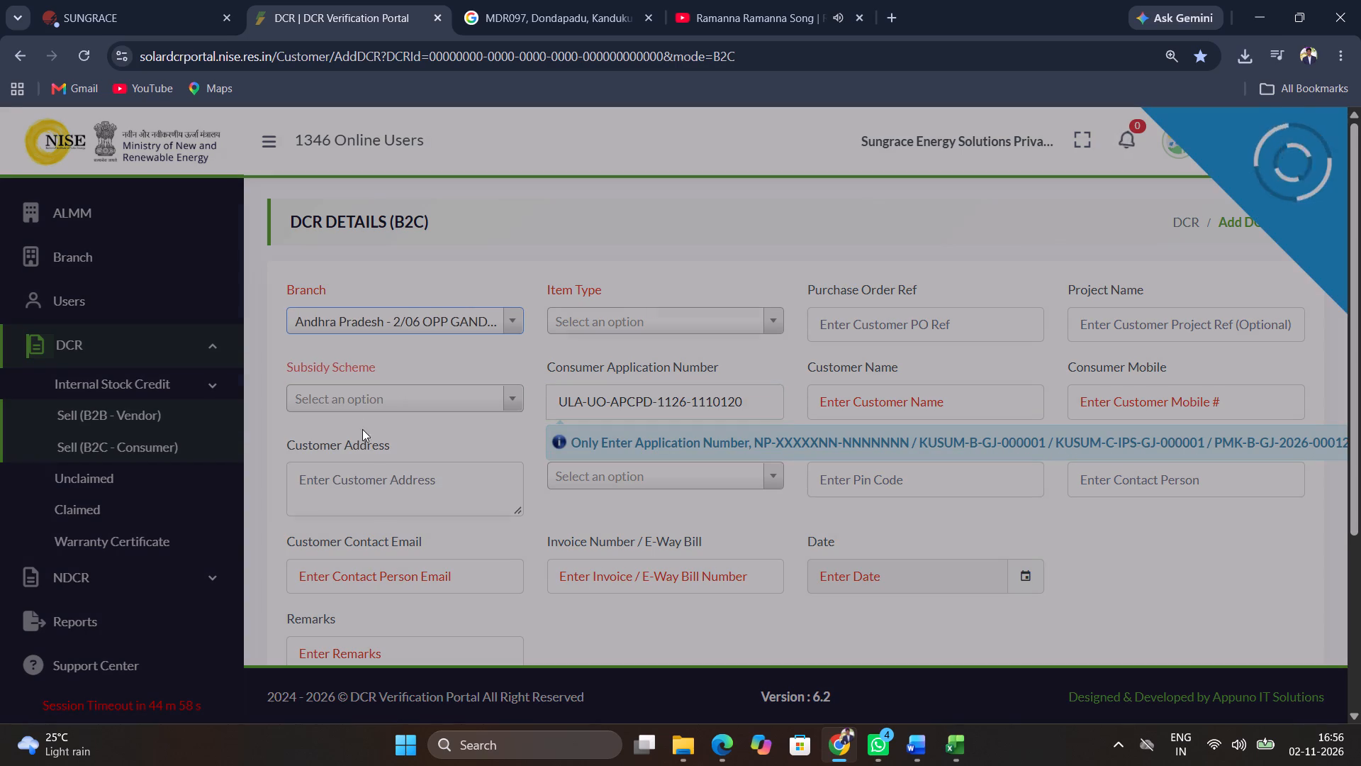
left_click(359, 414)
left_click(362, 400)
left_click(369, 542)
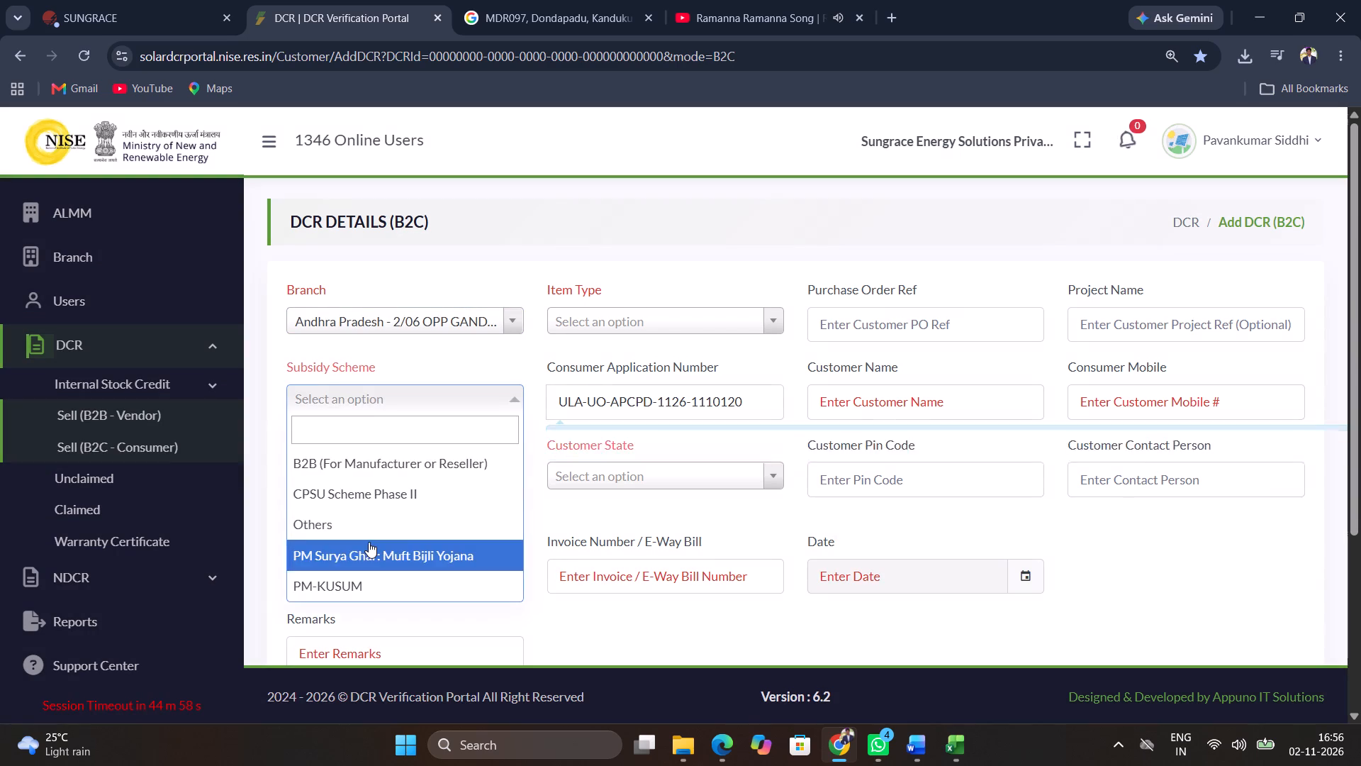
left_click(571, 316)
left_click(576, 384)
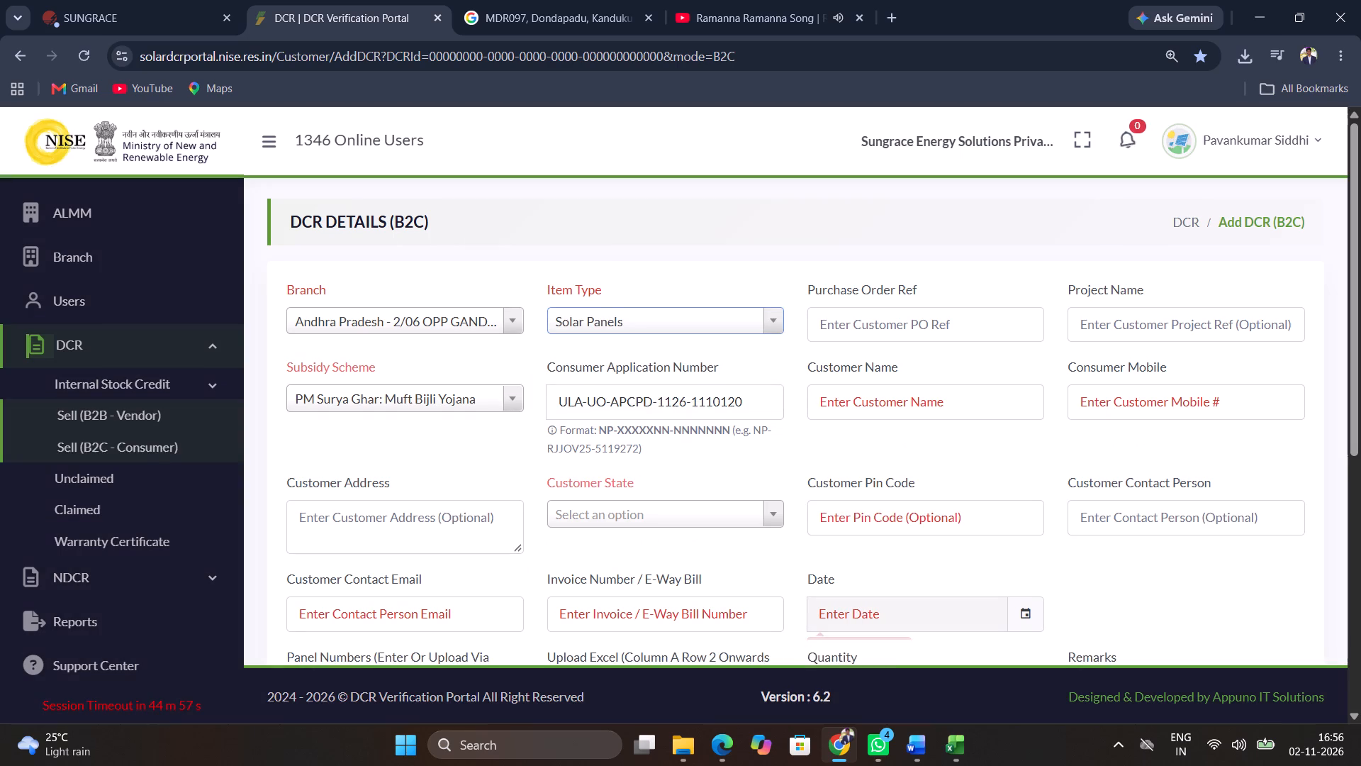
left_click_drag(789, 394, 834, 404)
left_click(870, 406)
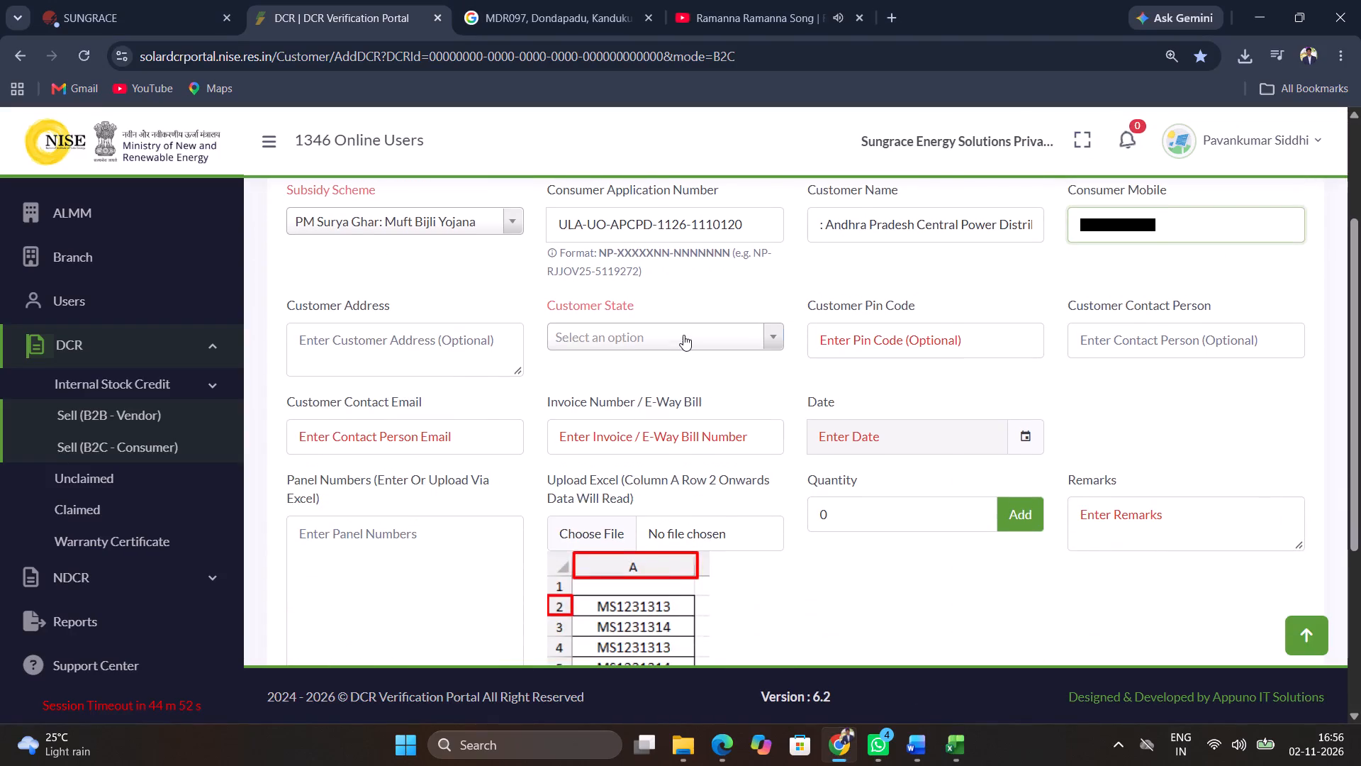
Set the DCR's Customer State to Andhra Pradesh (37).
left_click_drag(601, 451, 601, 458)
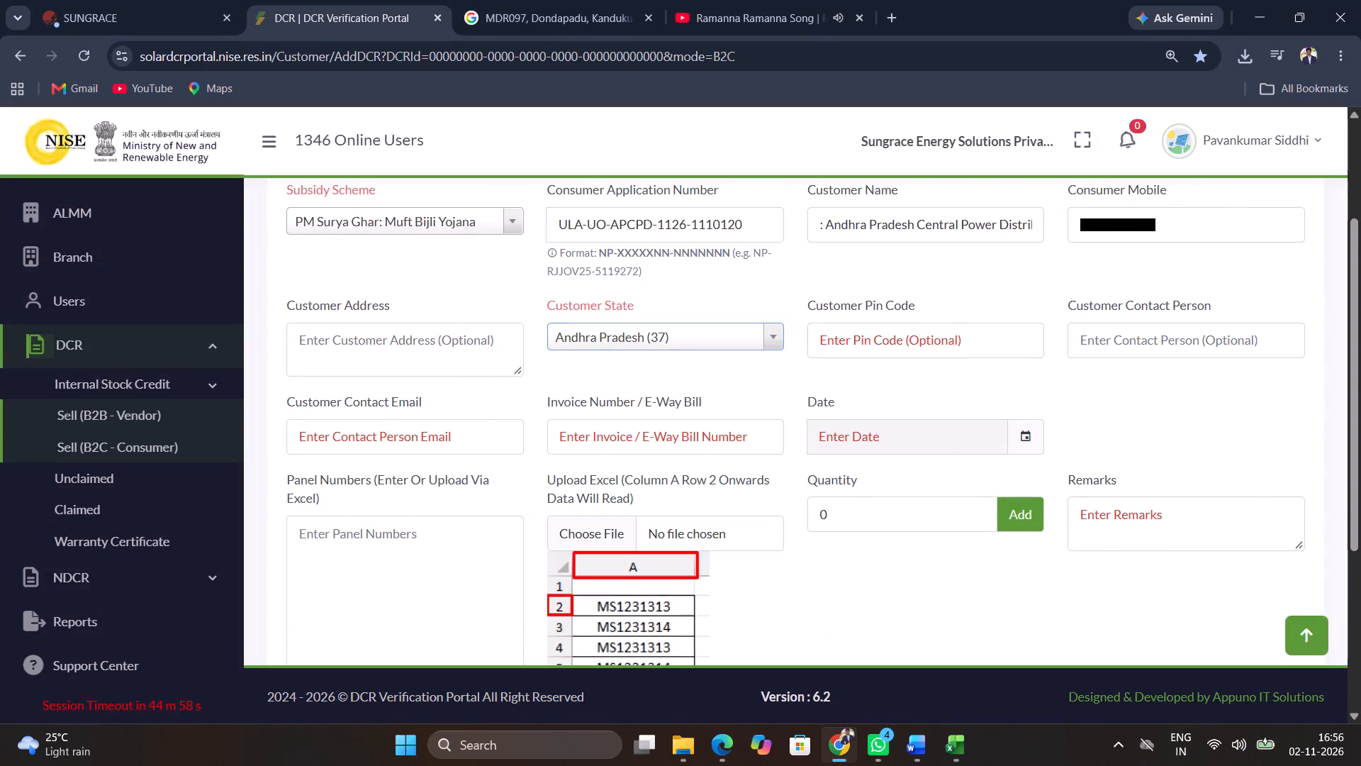
Copy the contact email address from the Word details document into the DCR's Customer Contact Email.
left_click(484, 432)
left_click(890, 684)
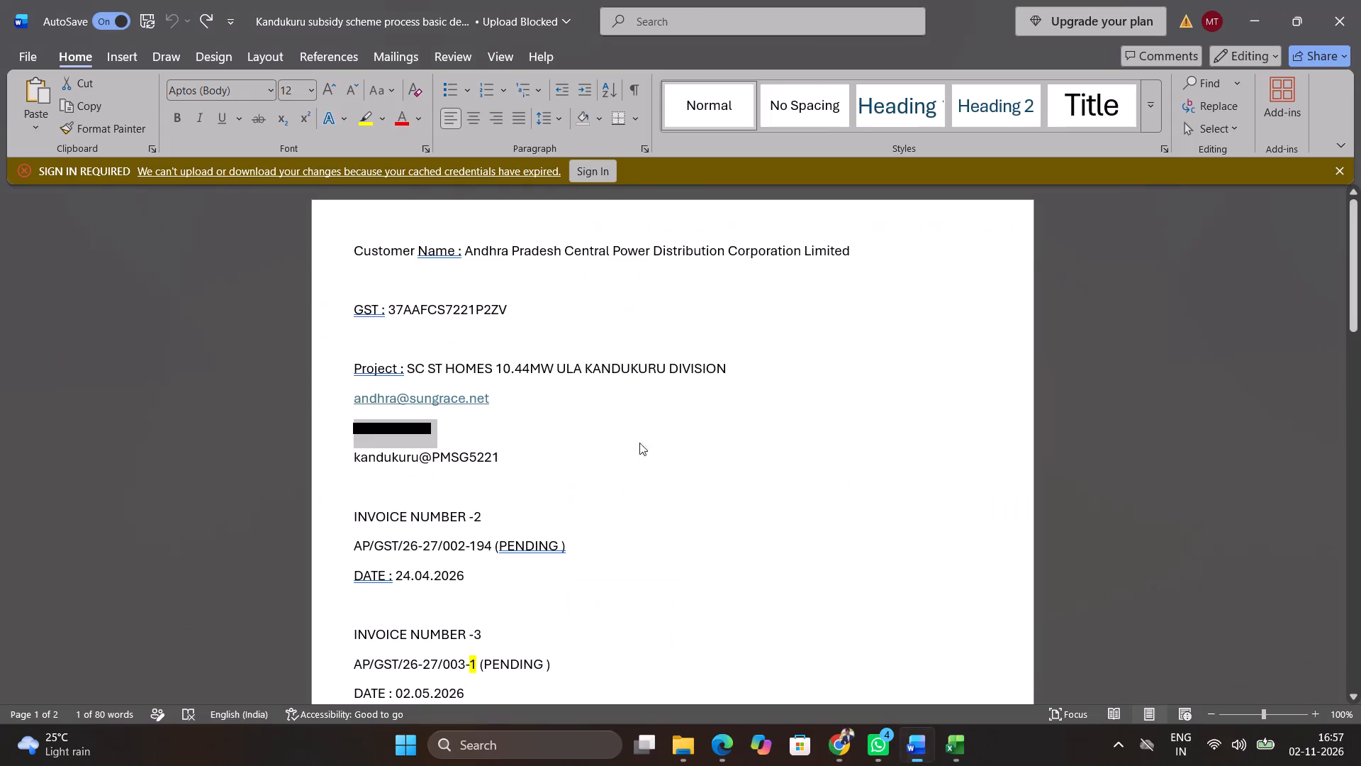
left_click_drag(505, 396, 215, 400)
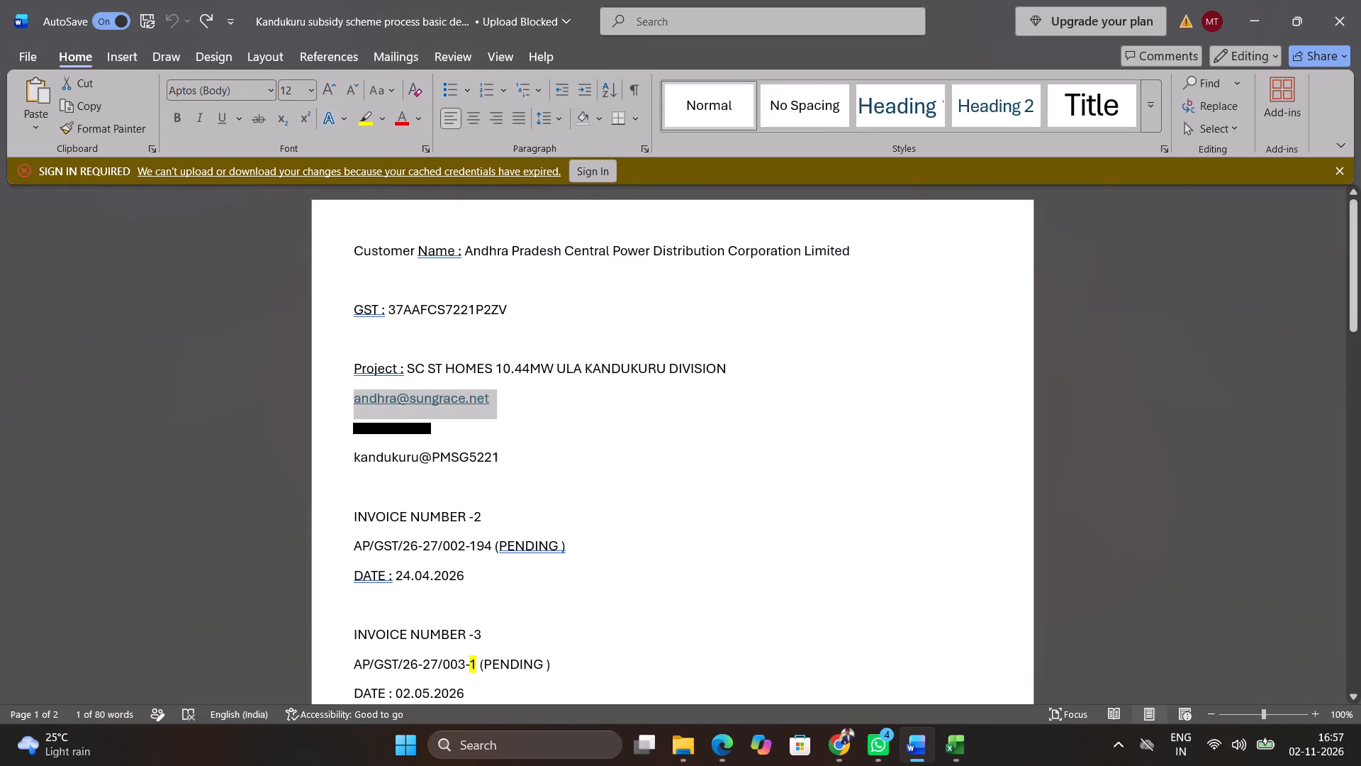
key("ctrl+c")
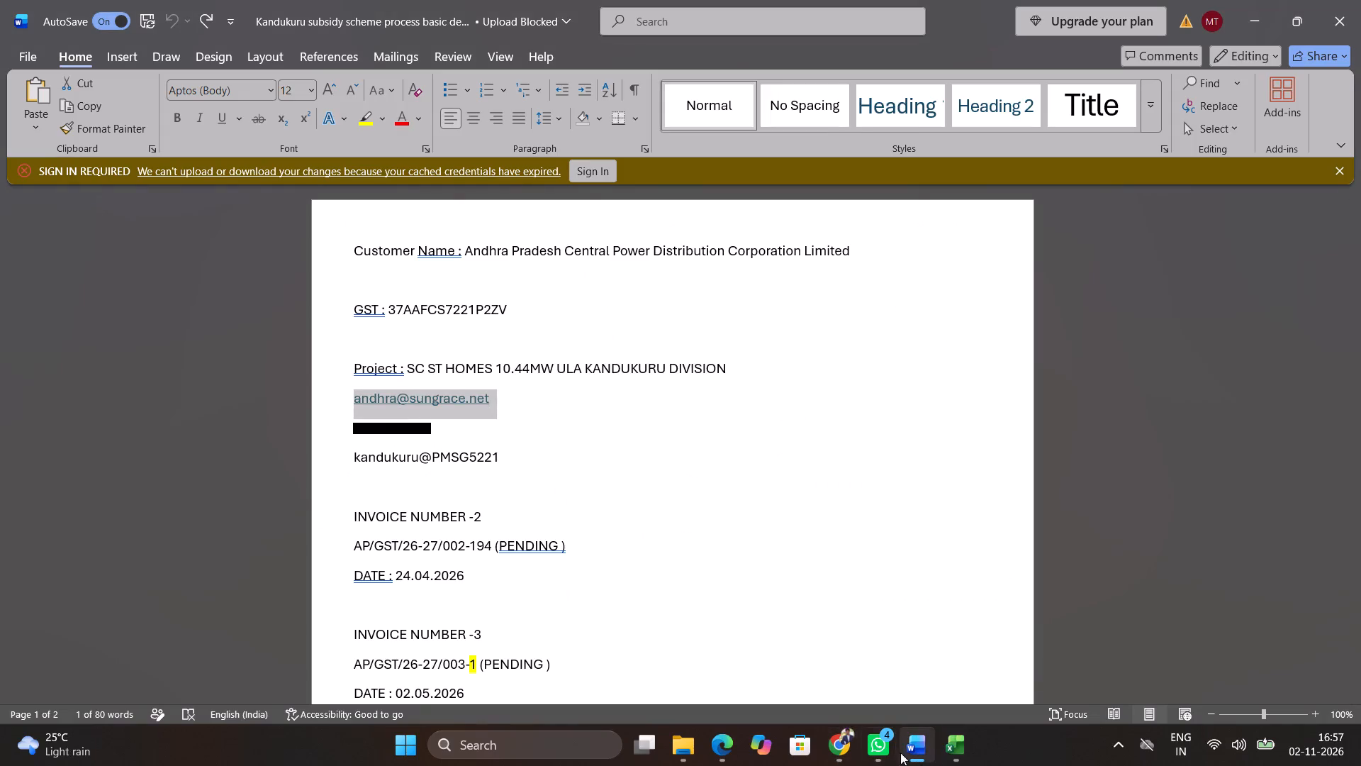
left_click(837, 742)
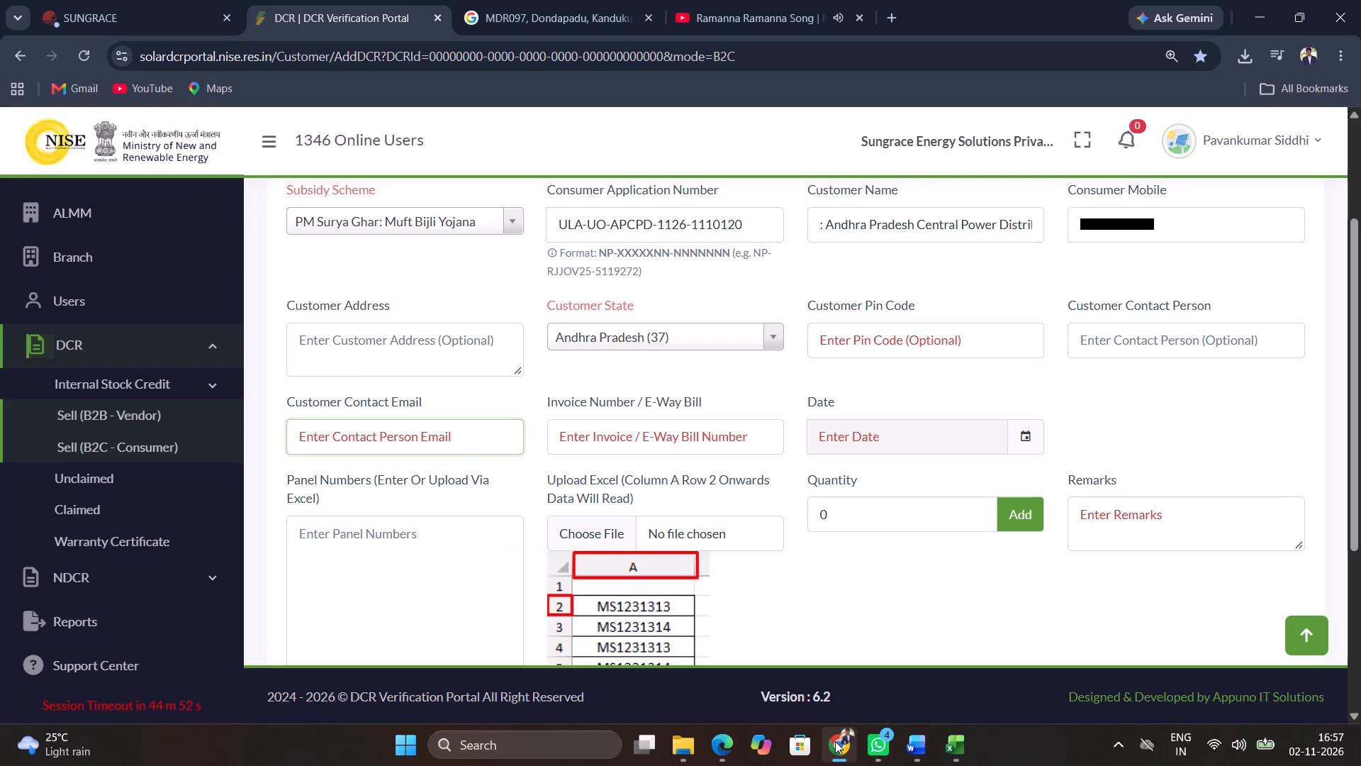
key("ctrl+v")
left_click_drag(835, 741, 851, 723)
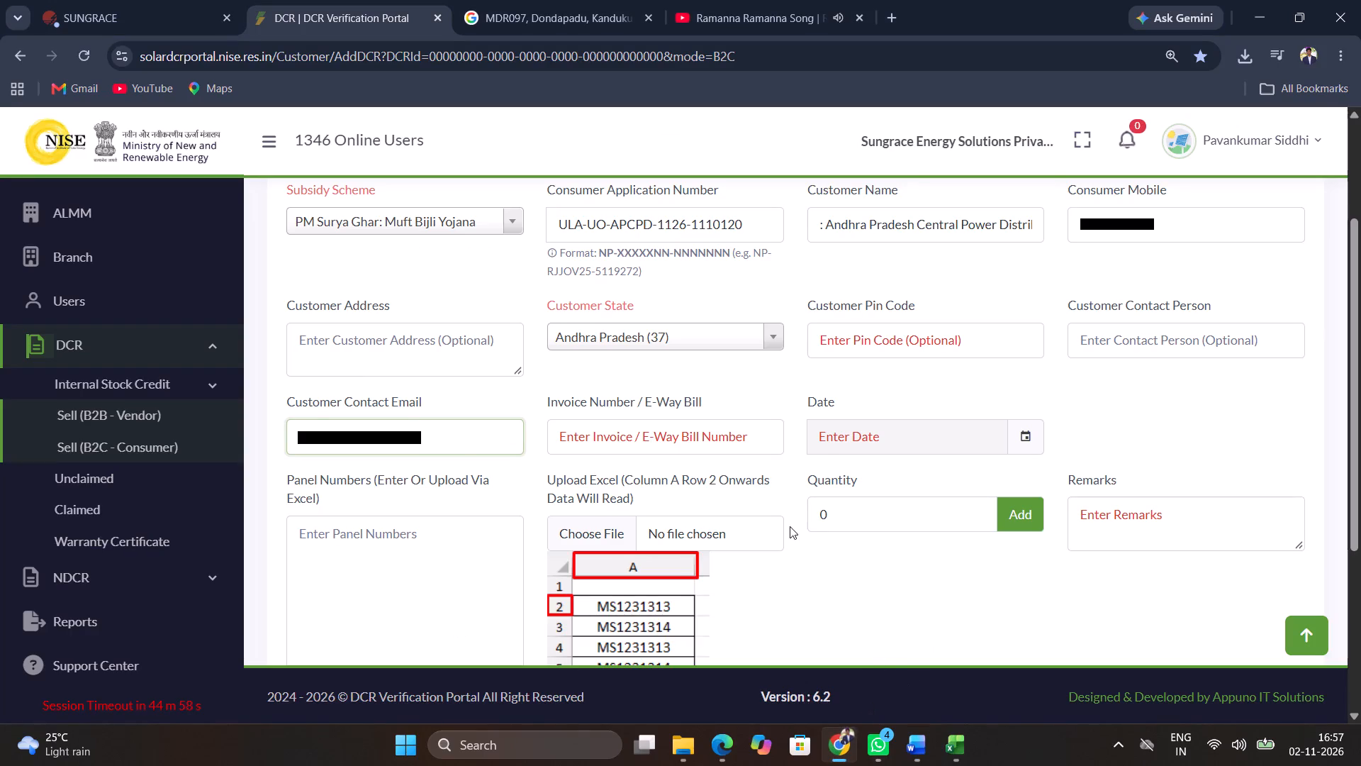
Copy the invoice number 9 prefix AP/GST/26-27/009- from the Word document into the DCR's Invoice Number and complete it with 342.
left_click(758, 440)
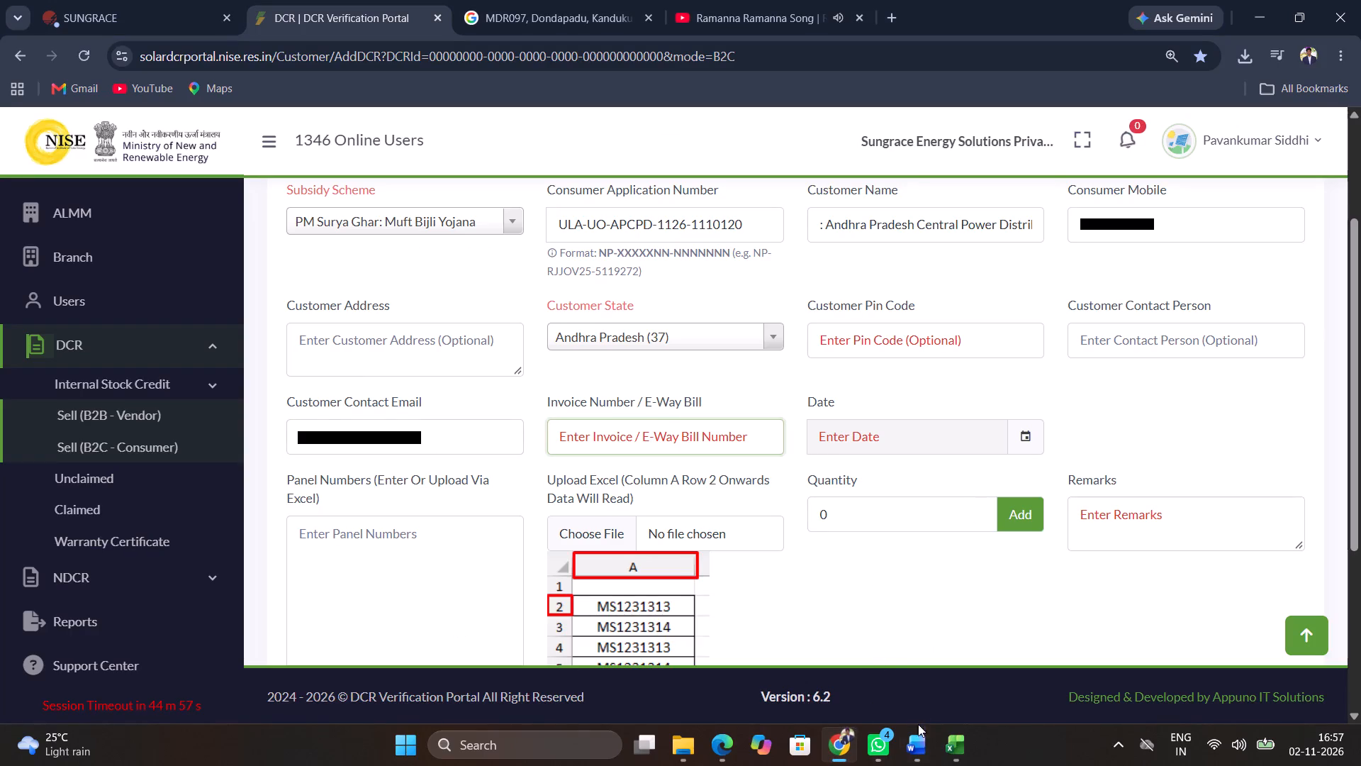
left_click(902, 679)
scroll(304, 247, "down", 2)
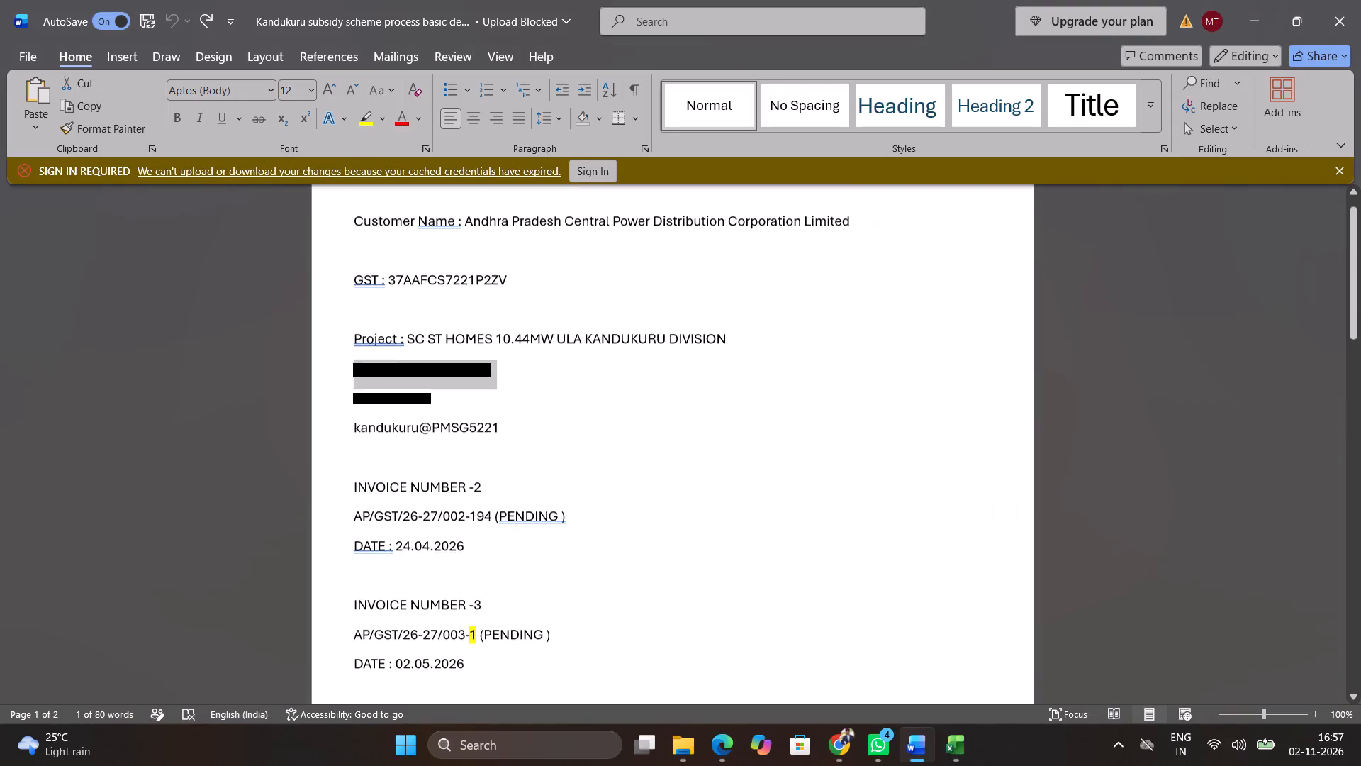
scroll(331, 300, "down", 2)
scroll(403, 331, "down", 10)
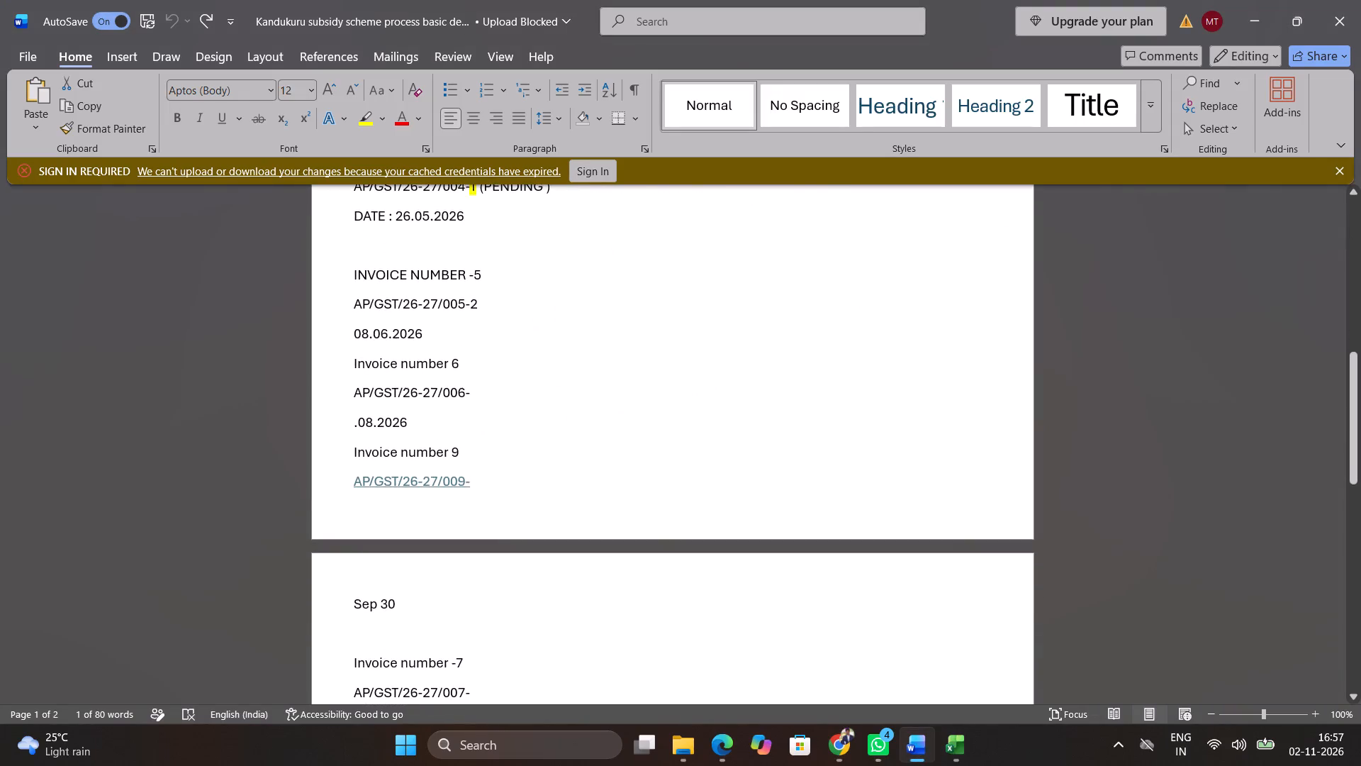
left_click_drag(500, 473, 310, 483)
key("ctrl+c")
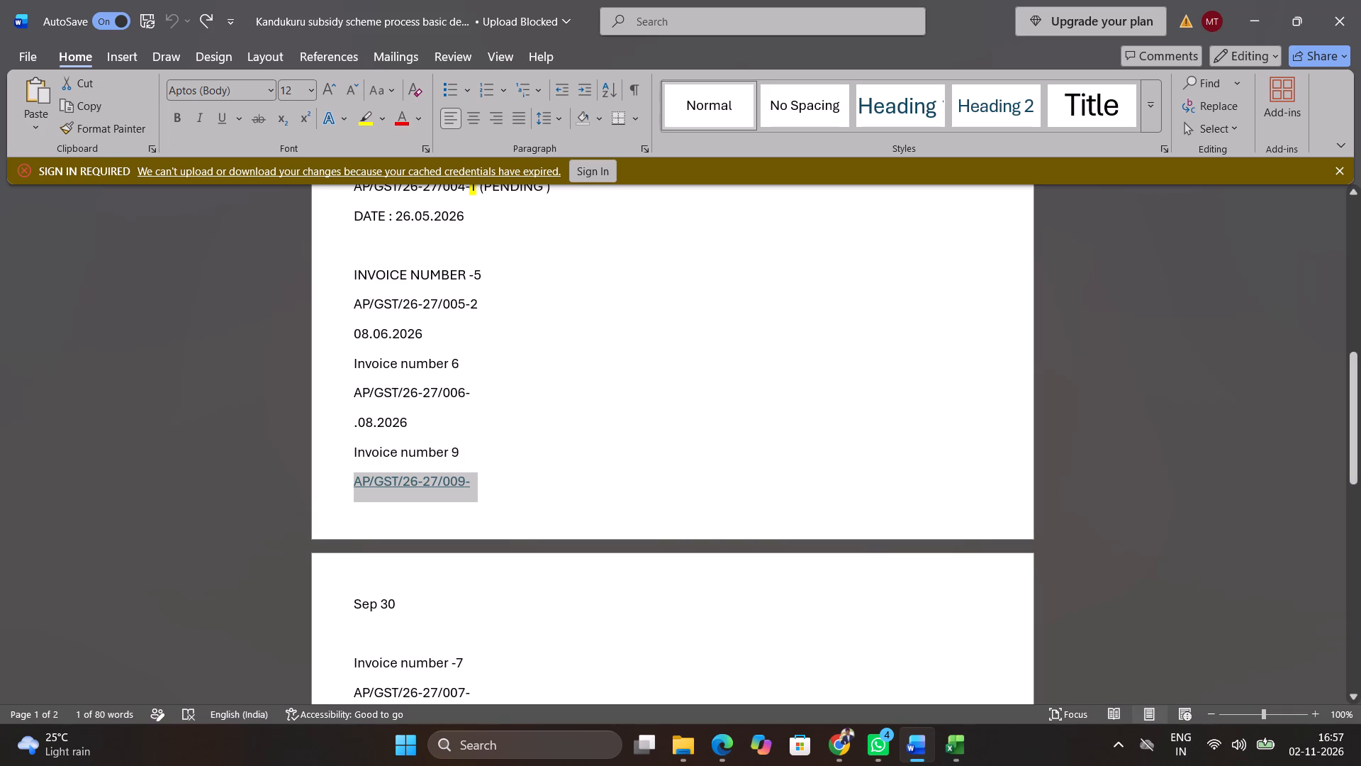
left_click(826, 684)
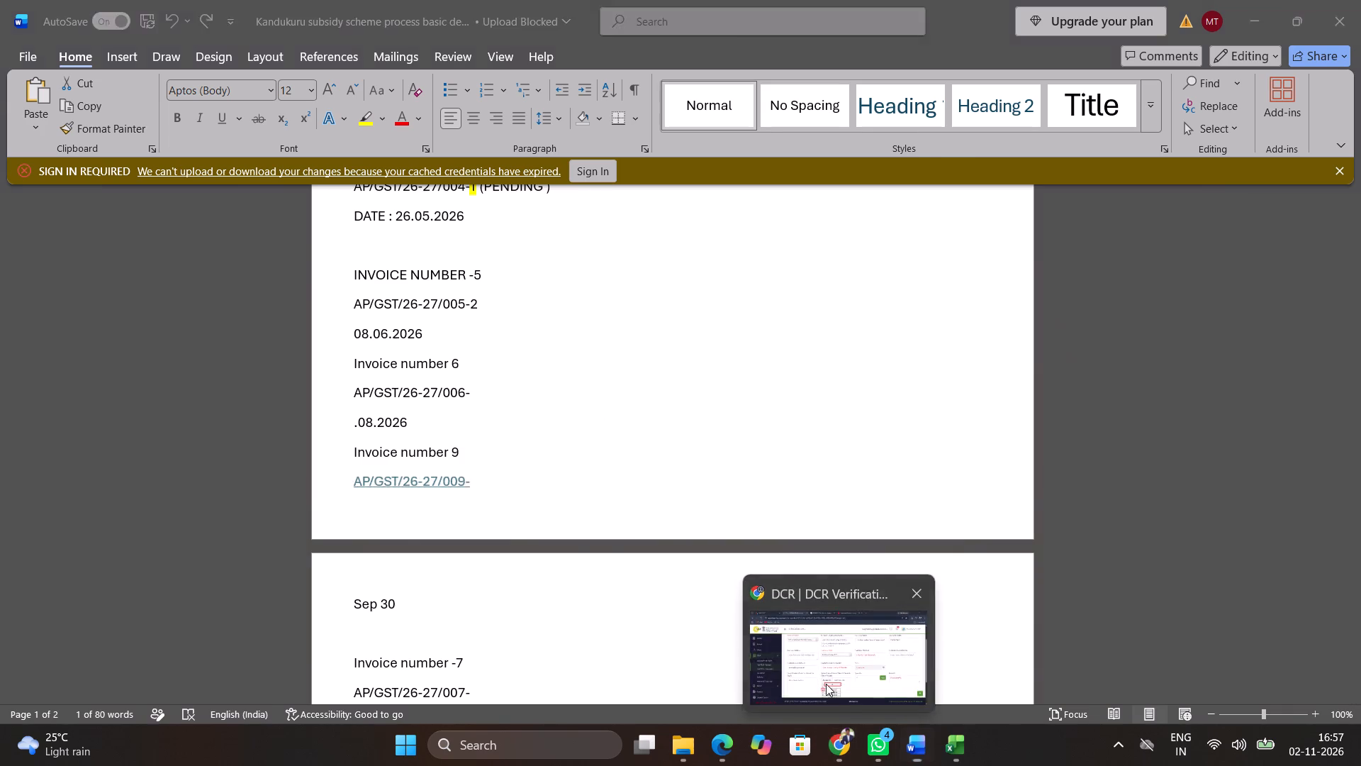
key("ctrl+v")
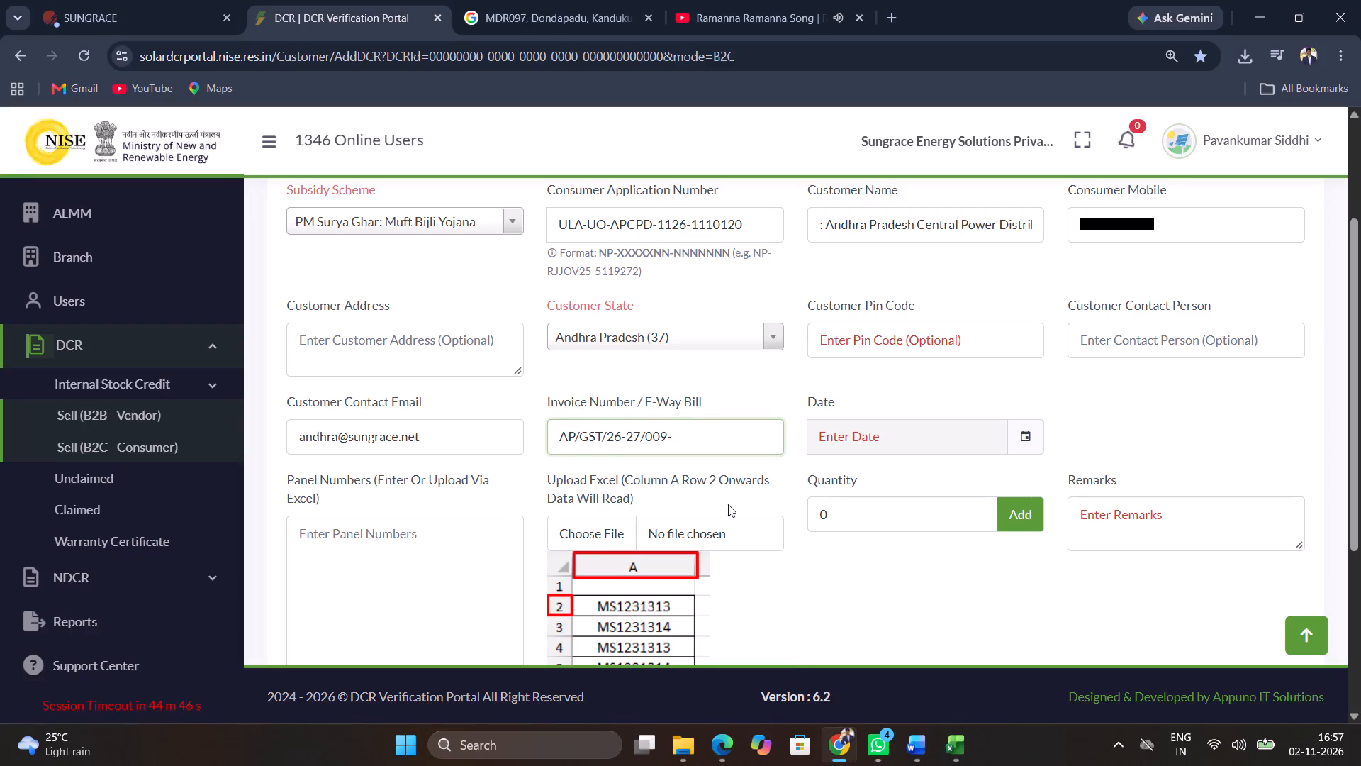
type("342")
Set the invoice date to 30-Sep-2026.
left_click(985, 445)
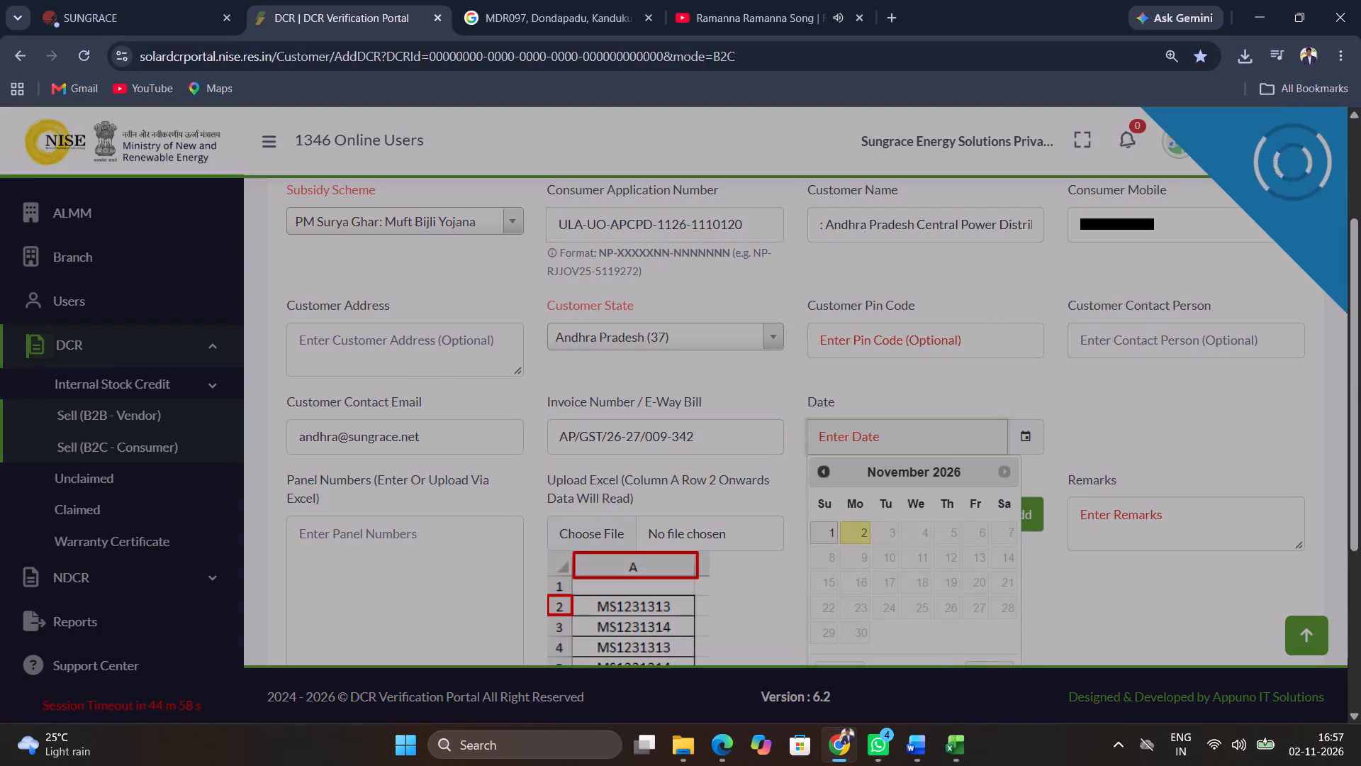
left_click(817, 474)
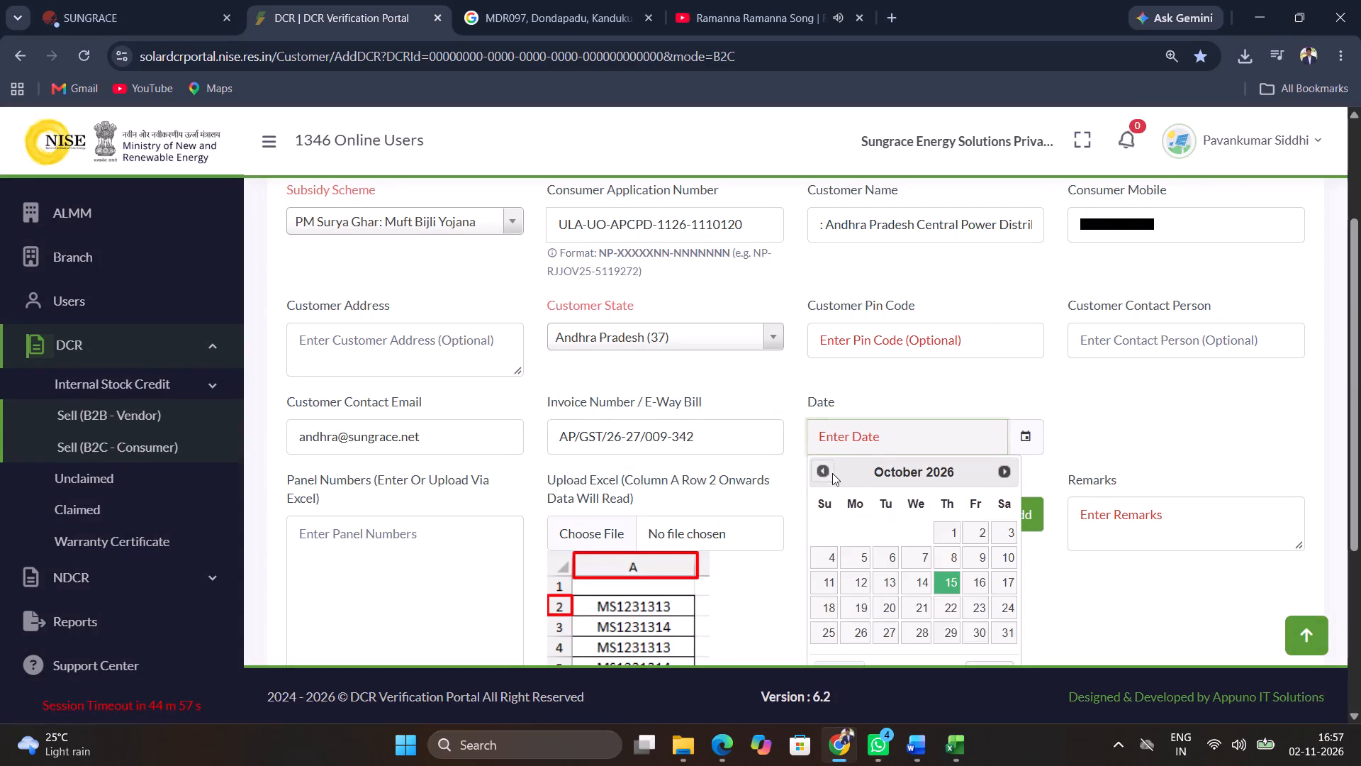
scroll(844, 462, "down", 2)
left_click(813, 294)
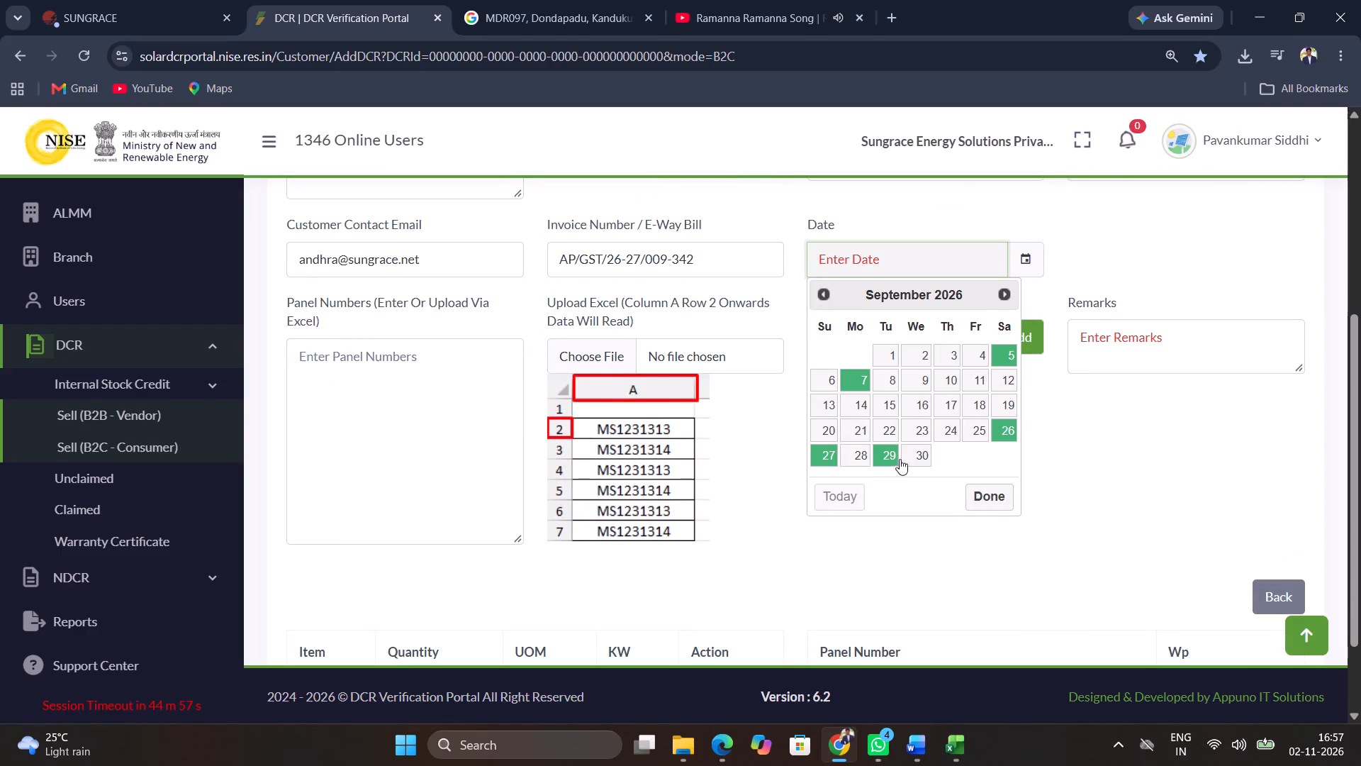
left_click(914, 455)
left_click_drag(361, 460, 376, 455)
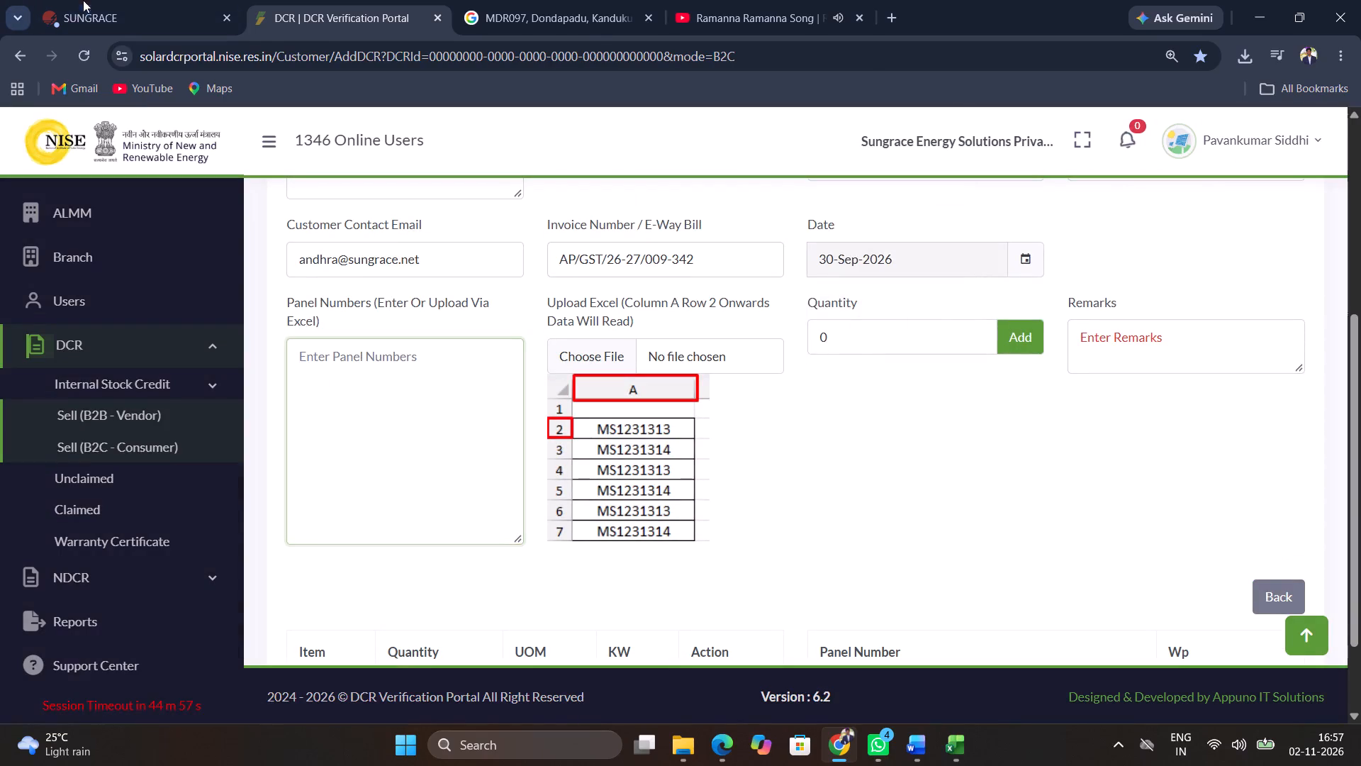
left_click(83, 0)
left_click(843, 168)
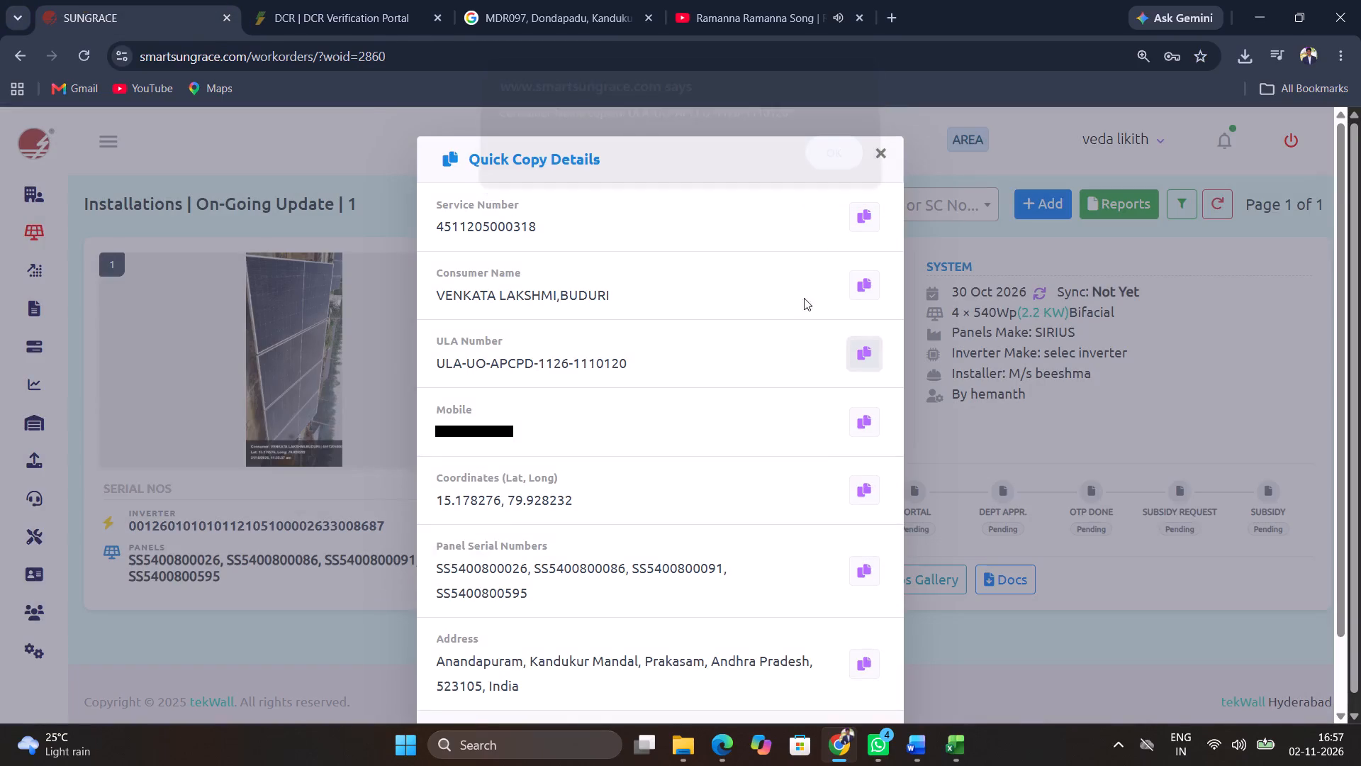
scroll(824, 461, "down", 2)
left_click(854, 487)
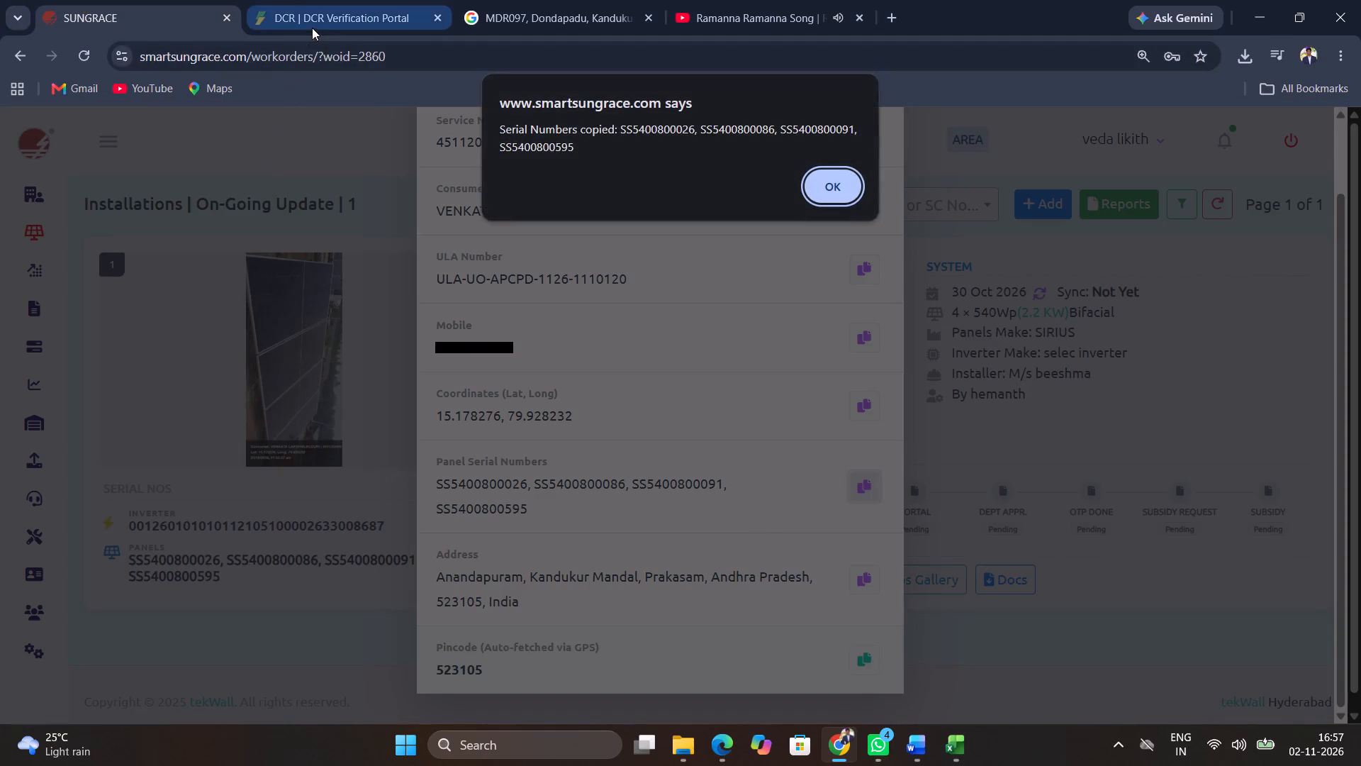
left_click(311, 19)
key("ctrl+v")
key("ctrl+space")
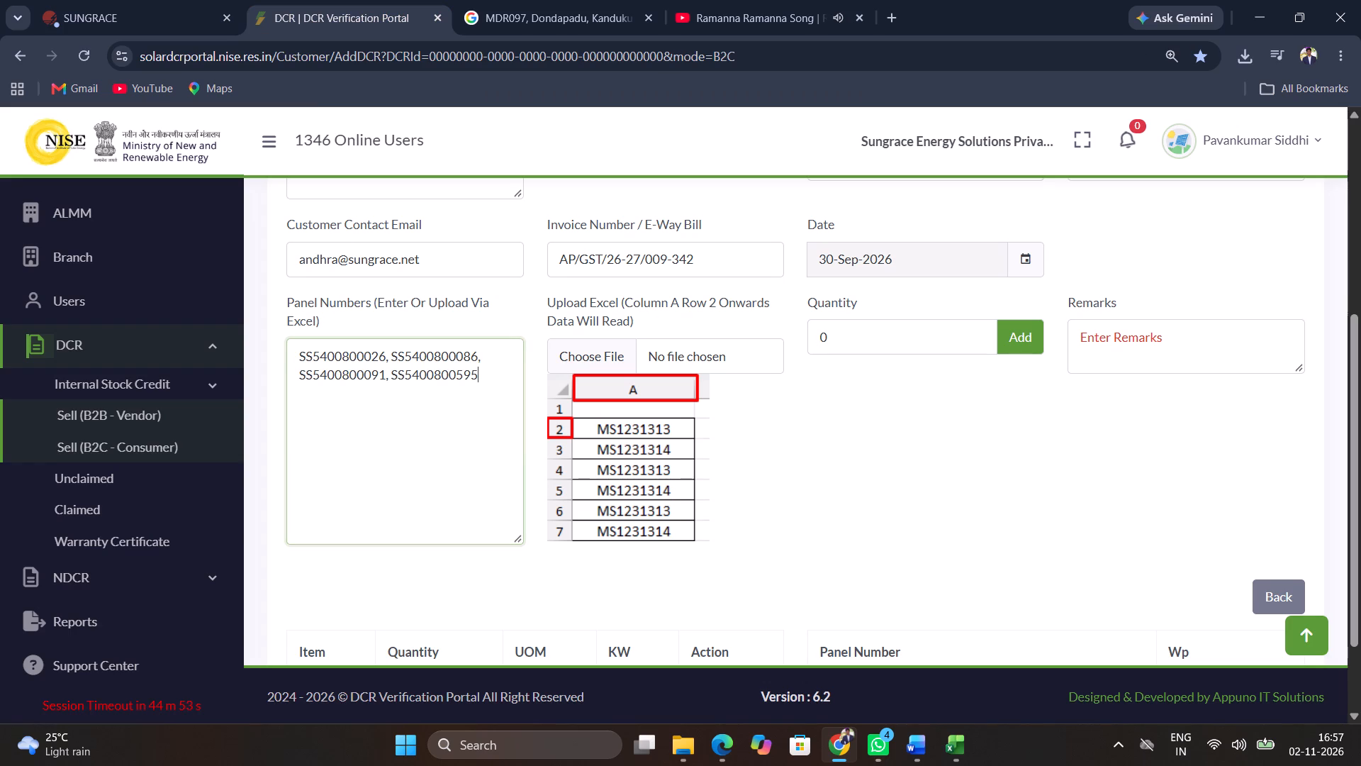
Reformat the pasted panel numbers so each of the four serials stands on its own line without commas or spaces.
key("Left")
key("Left")
key("Left")
key("Left")
key("Left")
key("Left")
key("Left")
key("Left")
key("Left")
key("Left")
key("Left")
key("Left")
key("Left")
key("Right")
key("BackSpace")
key("BackSpace")
key("Return")
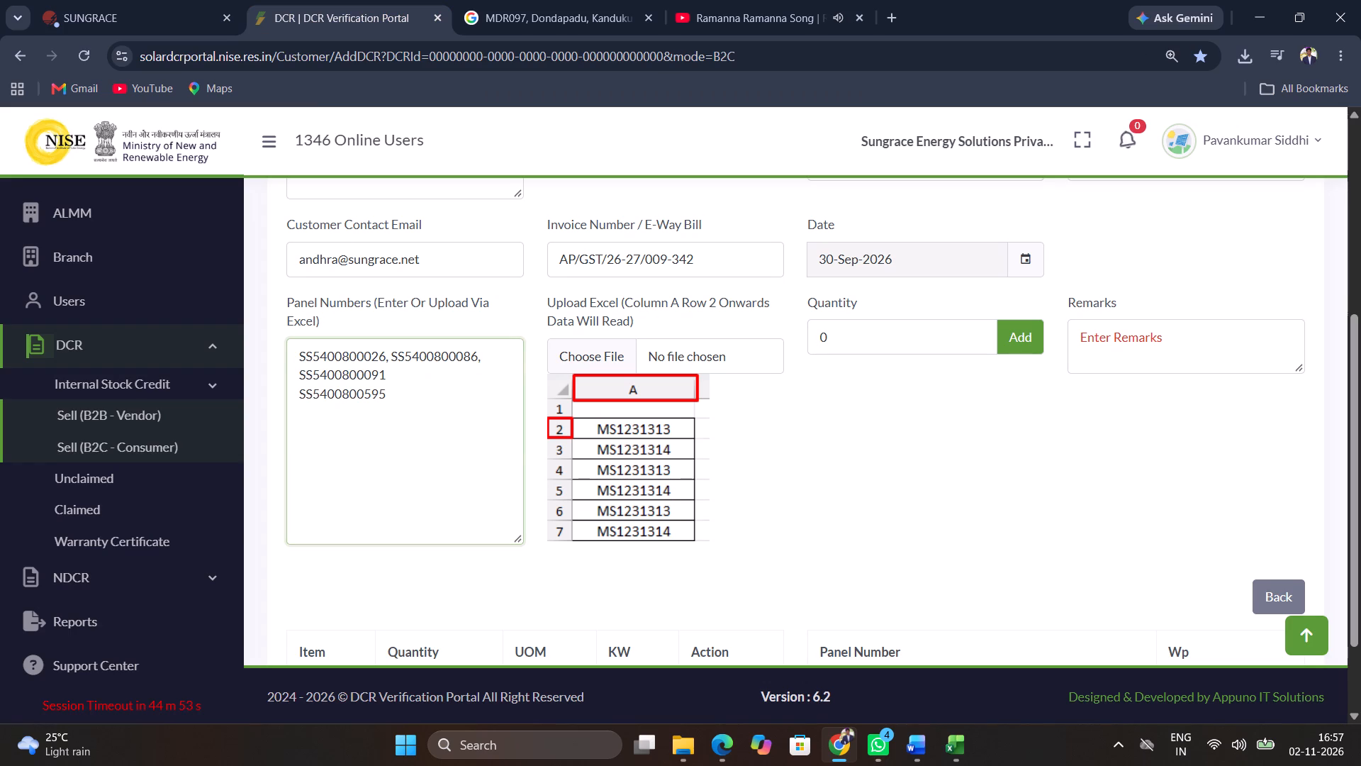
key("Up")
key("Up")
key("Right")
key("Right")
key("Right")
key("Right")
key("Right")
key("Right")
key("Right")
key("Right")
key("Right")
key("Right")
key("Right")
key("Right")
key("Right")
key("Right")
key("BackSpace")
key("BackSpace")
key("Return")
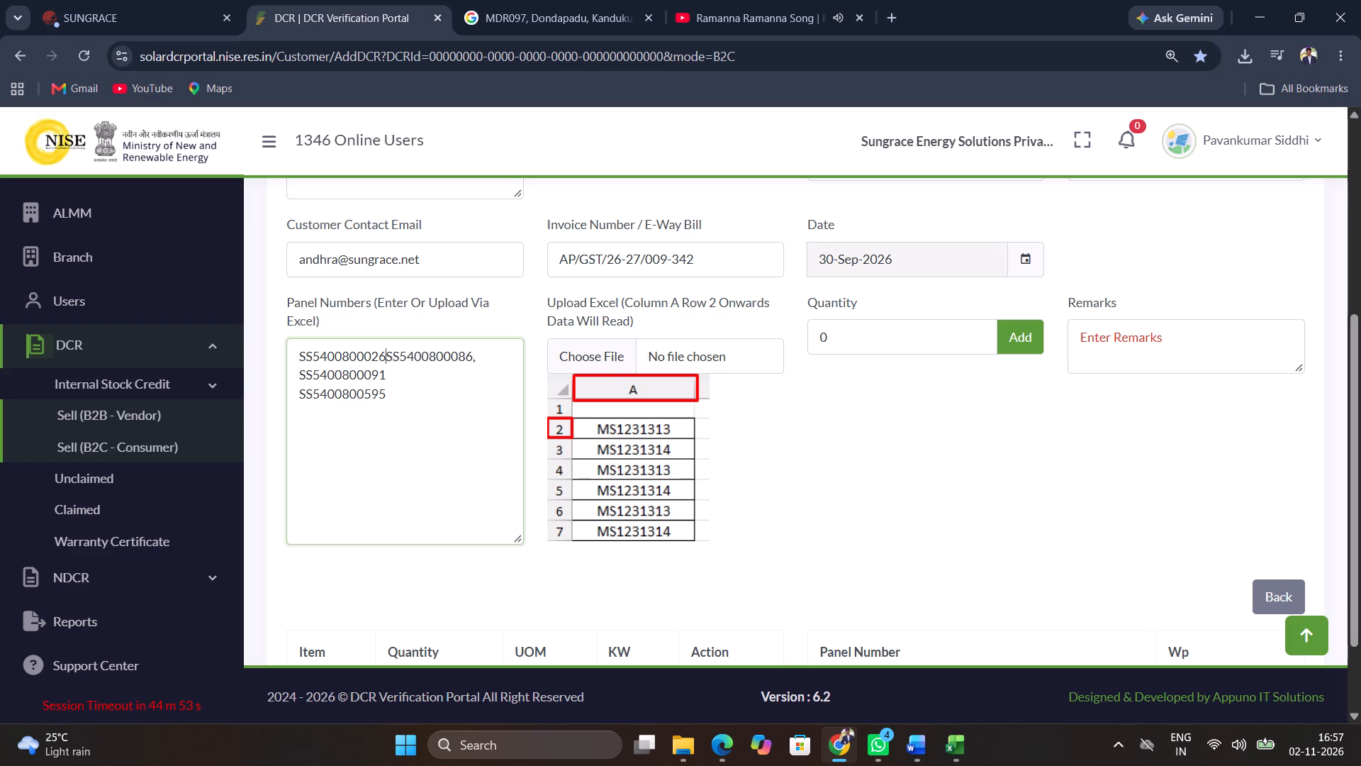
key("Right")
key("Right")
key("Right")
key("Right")
key("Right")
key("Right")
key("Right")
key("Right")
key("Right")
key("Right")
key("Right")
key("Right")
key("Right")
key("Right")
key("Right")
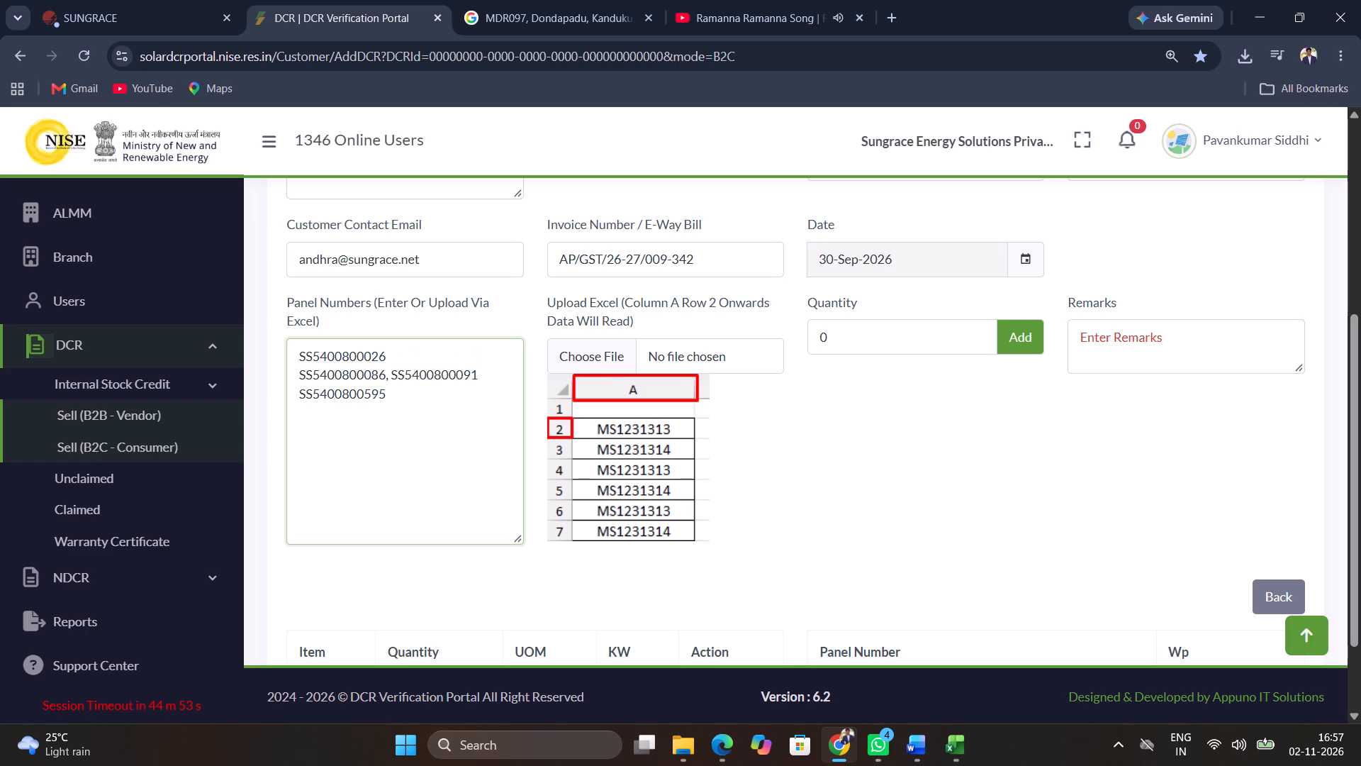
key("Left")
key("BackSpace")
key("BackSpace")
key("Return")
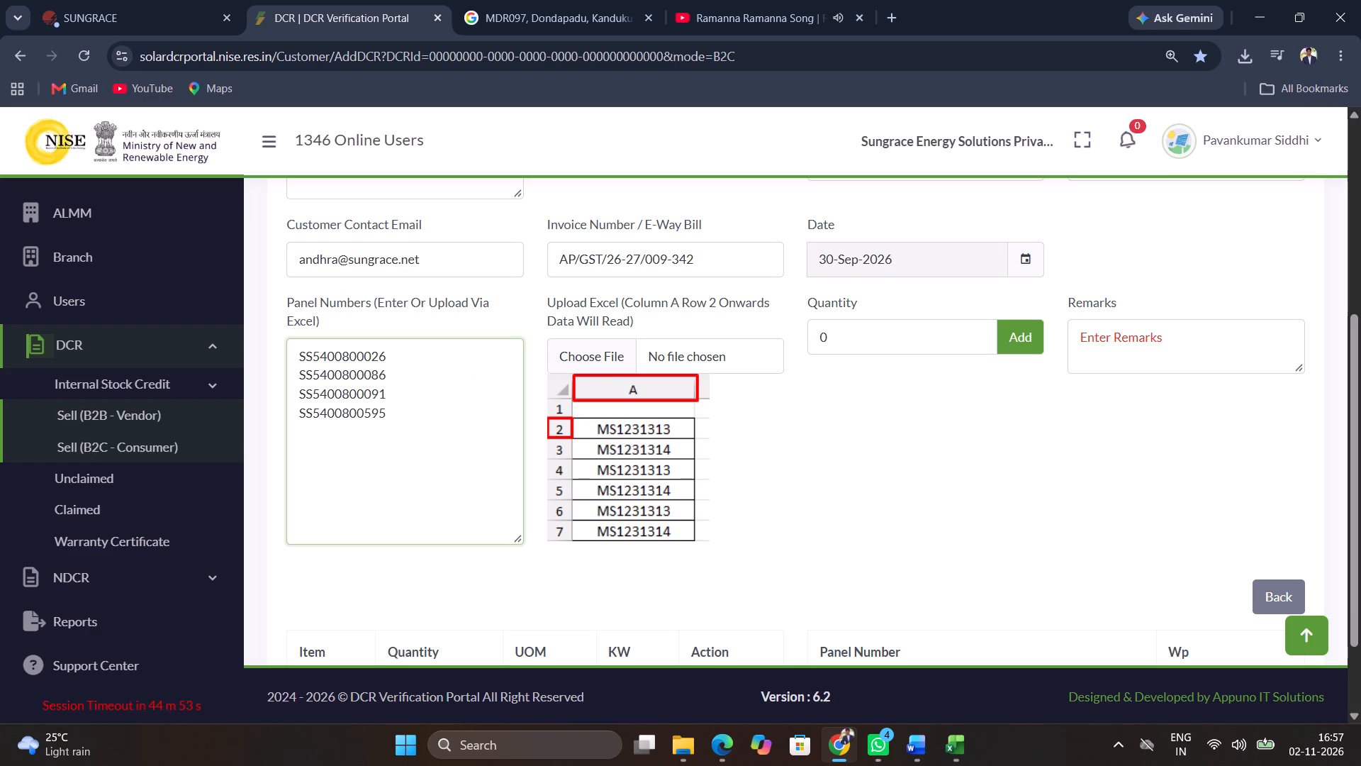
Set the panel quantity to 4 and add the panels to the DCR.
left_click(856, 335)
scroll(856, 335, "up", 4)
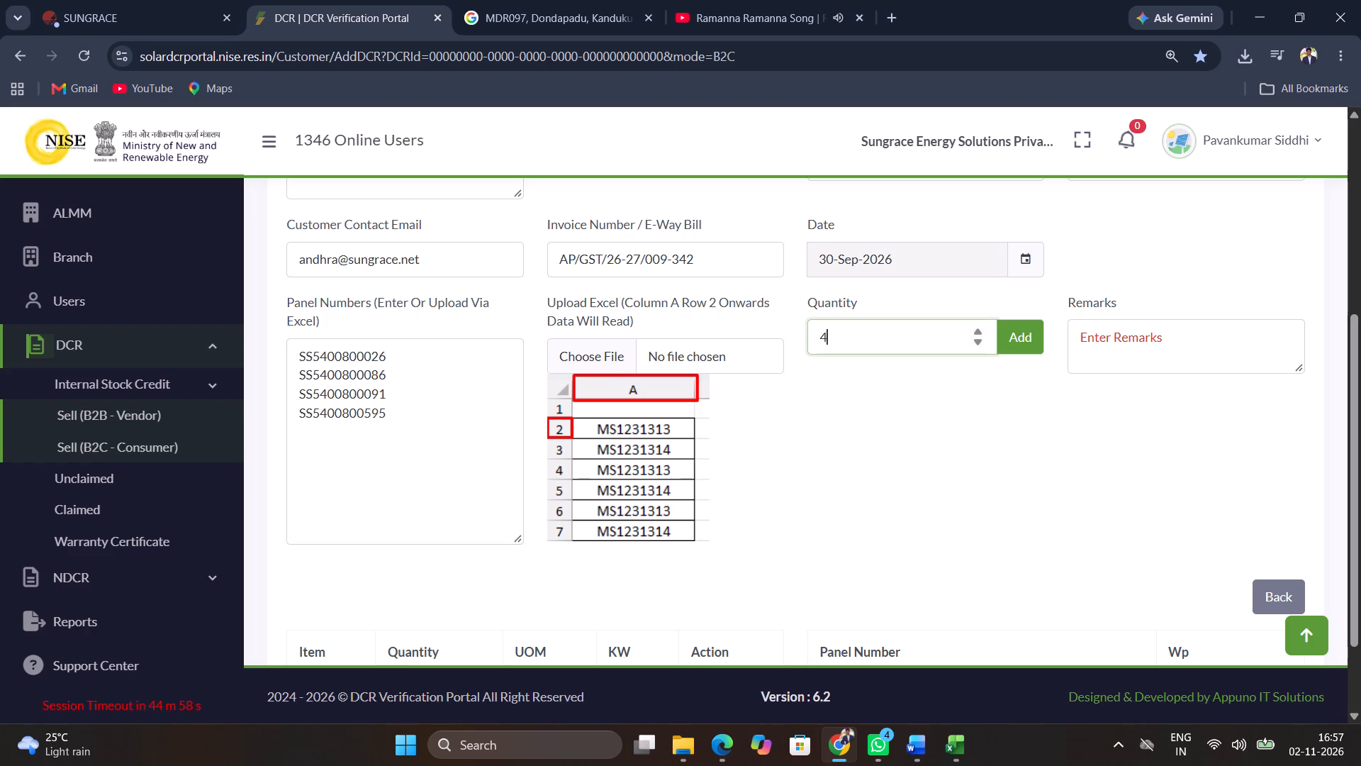
left_click(1014, 325)
Copy the consumer's address from the SUNGRACE work order into the DCR's Remarks.
left_click(1191, 330)
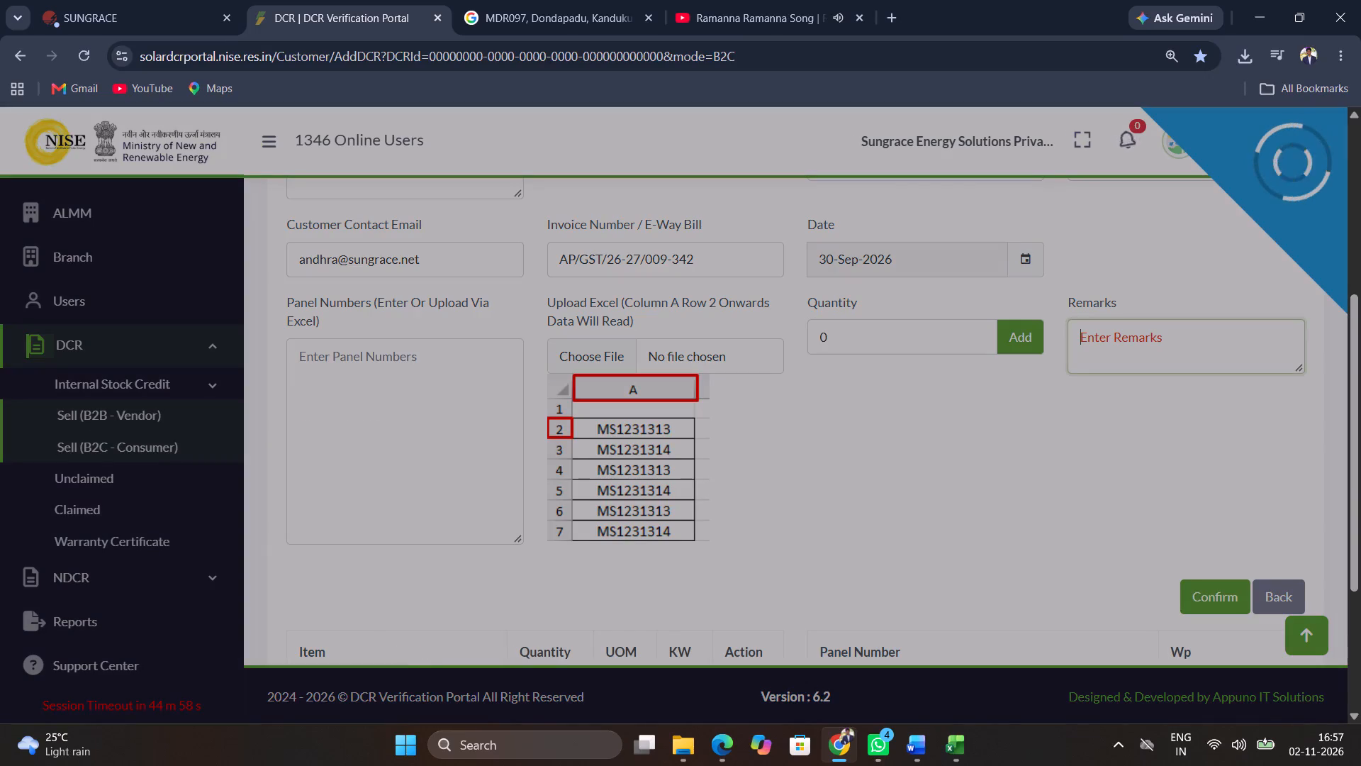
left_click(157, 0)
left_click(834, 197)
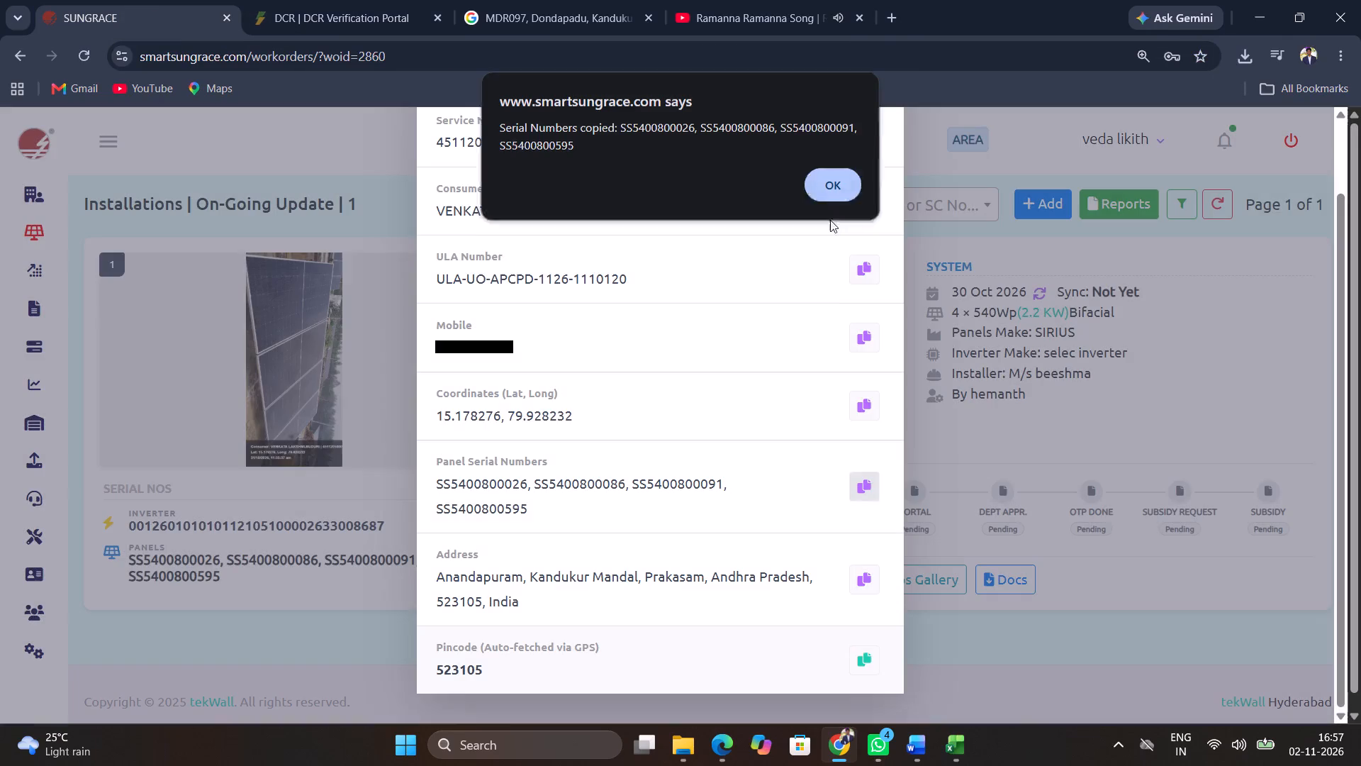
left_click(875, 574)
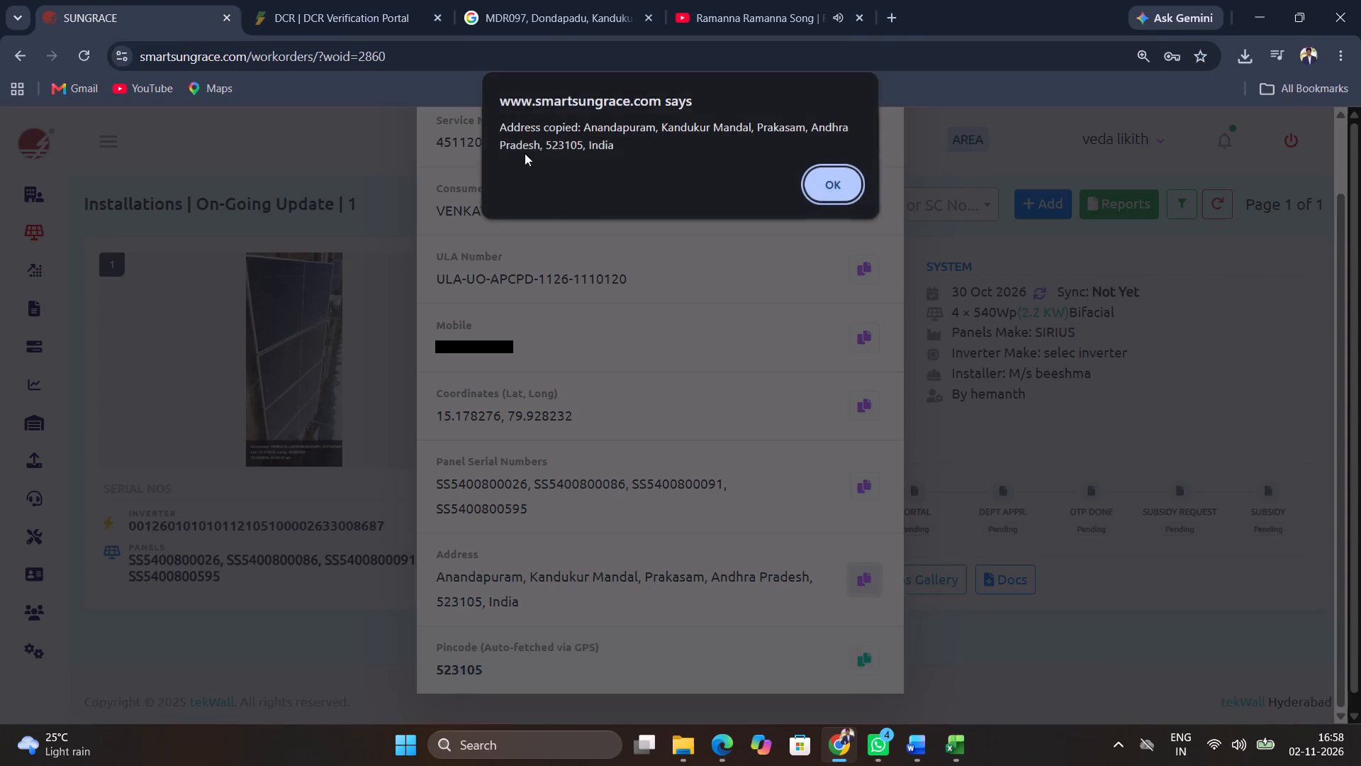
left_click_drag(363, 0, 363, 9)
key("ctrl+v")
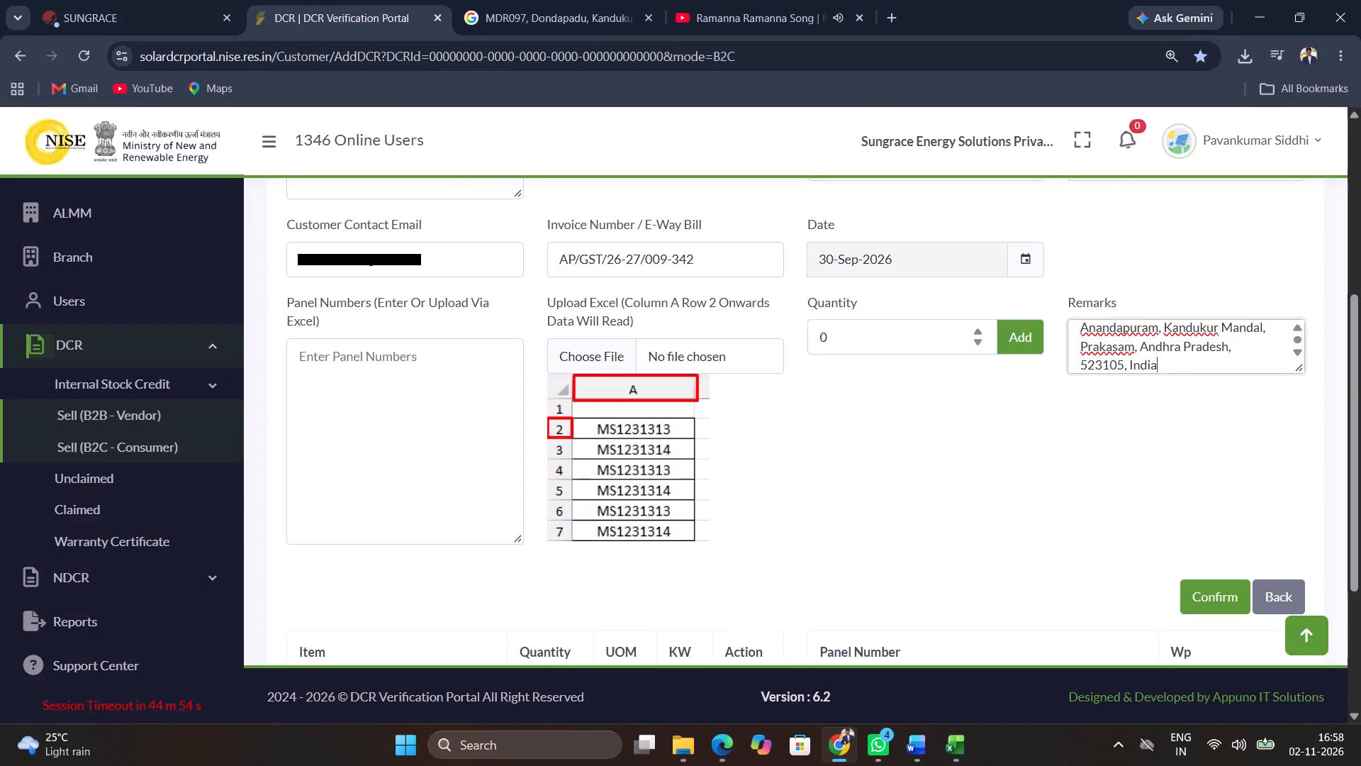
Copy the consumer's pincode from the SUNGRACE work order into the DCR's Customer Pin Code.
scroll(962, 363, "up", 2)
left_click(923, 350)
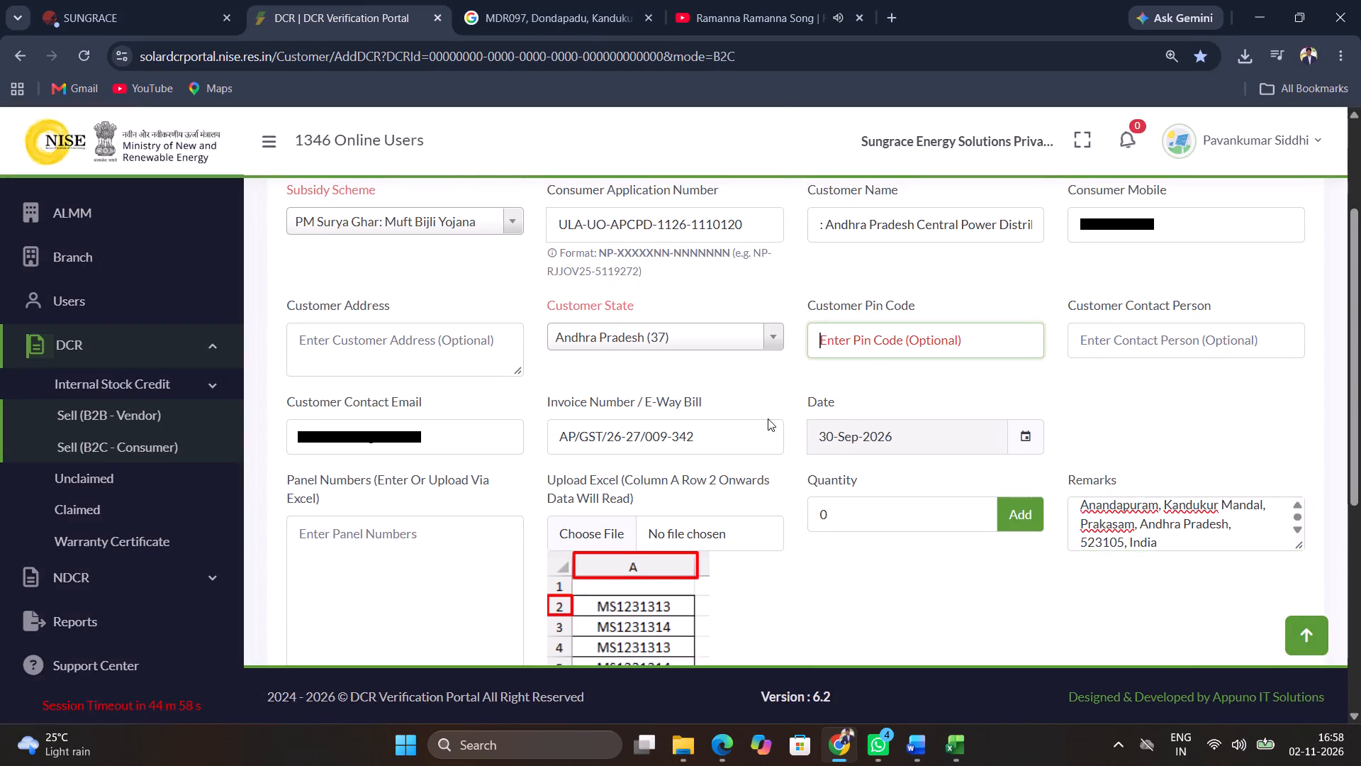
left_click(116, 0)
left_click(824, 194)
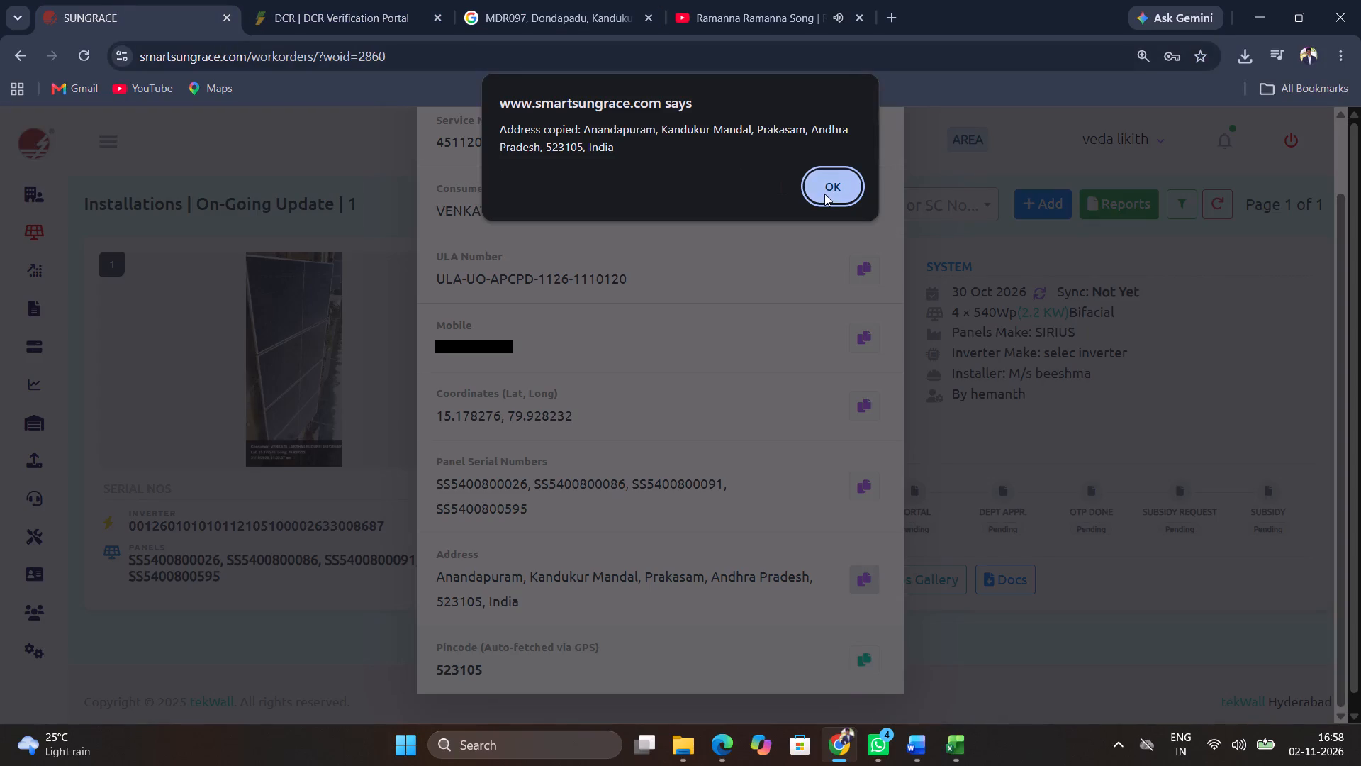
left_click(868, 657)
left_click(306, 0)
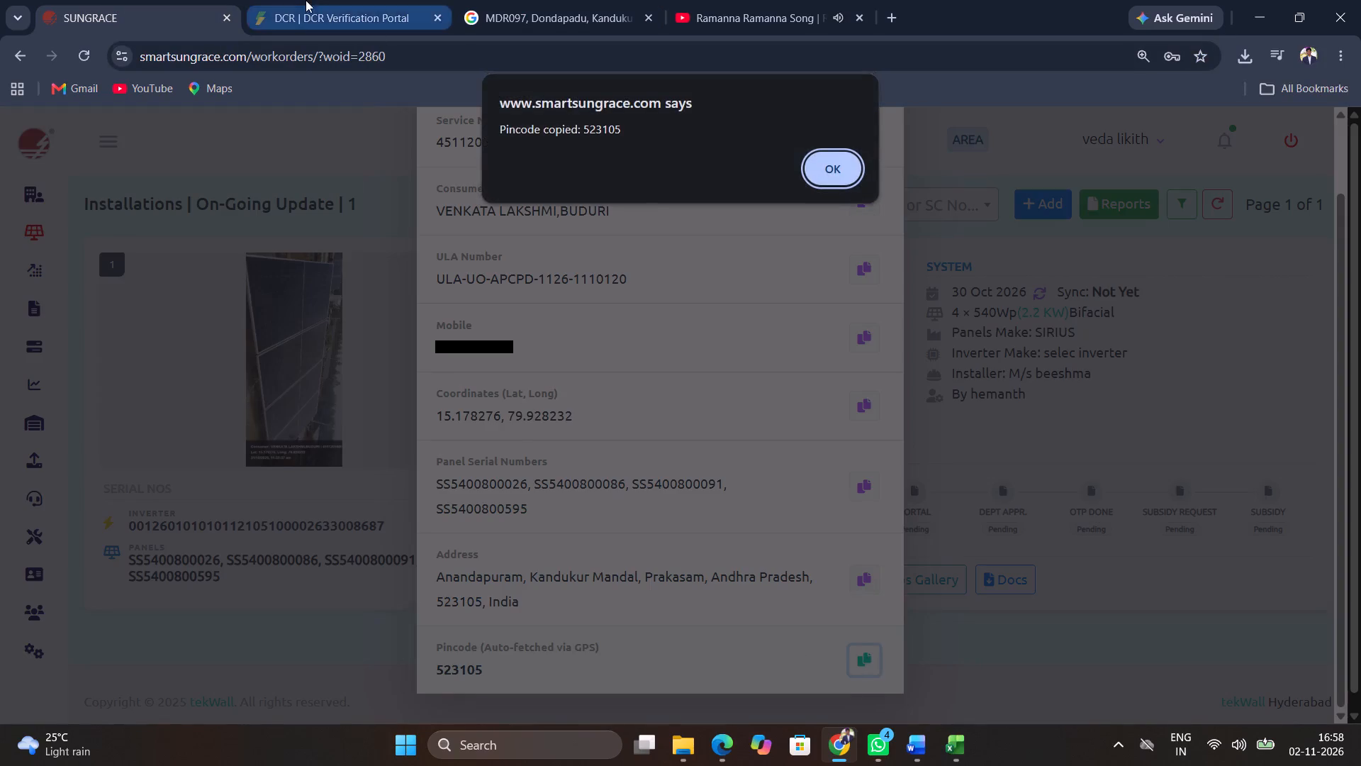
key("ctrl+v")
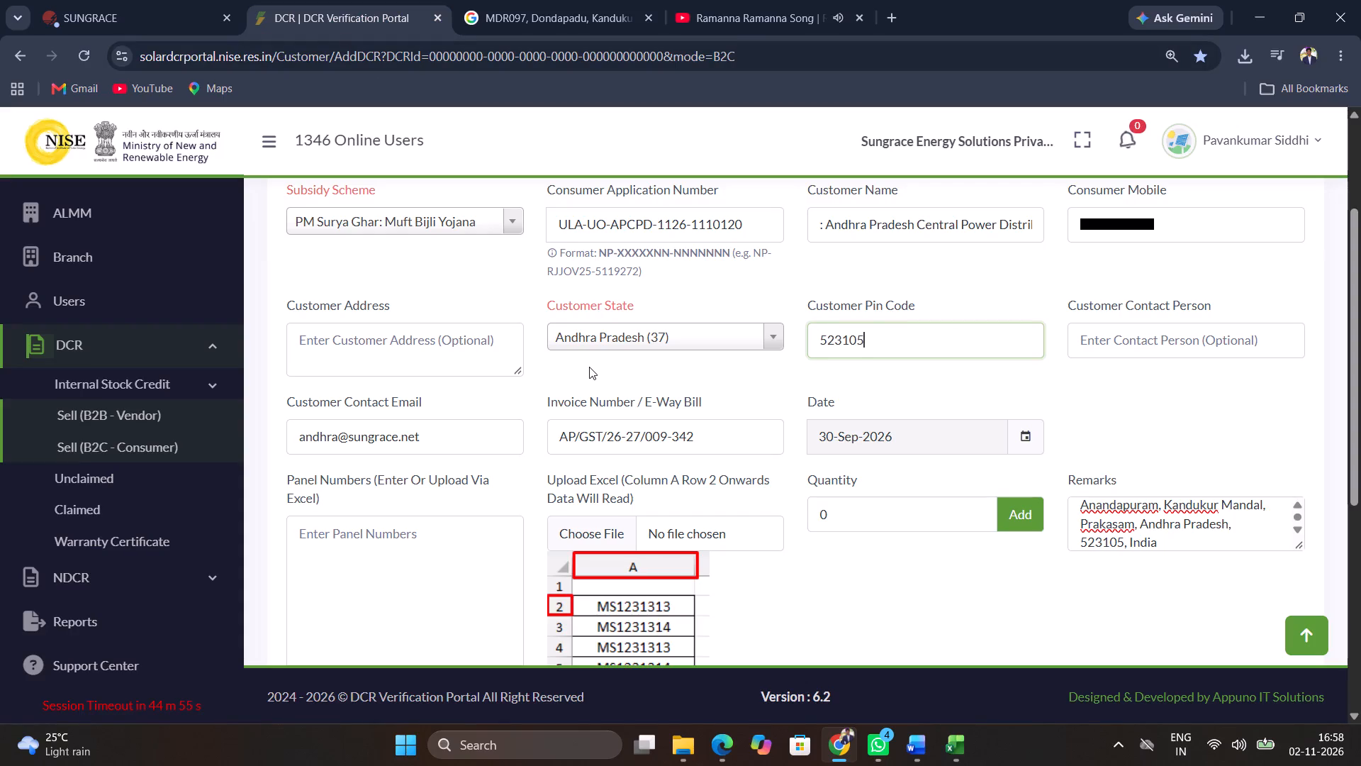
Confirm the completed DCR for invoice AP/GST/26-27/009-342 and approve its submission.
scroll(705, 302, "down", 3)
scroll(791, 303, "down", 4)
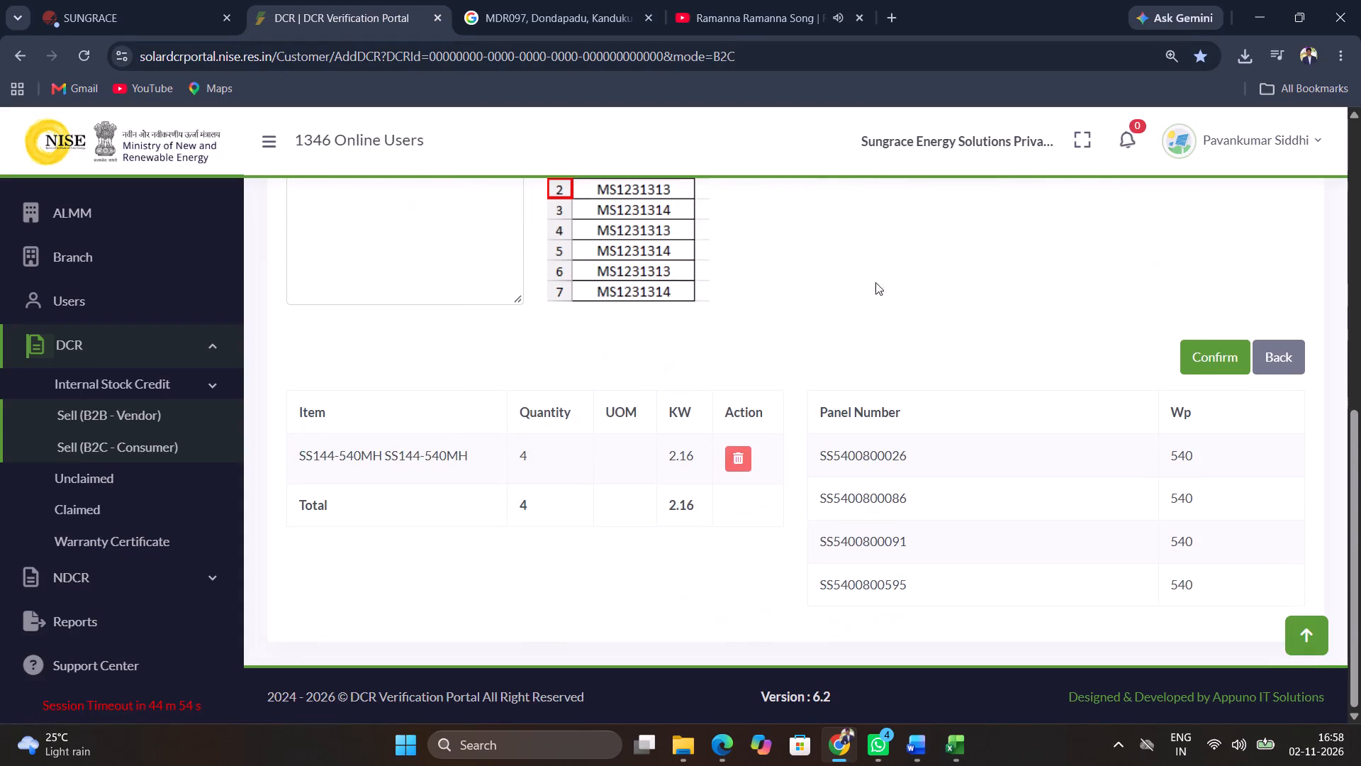
left_click(1211, 352)
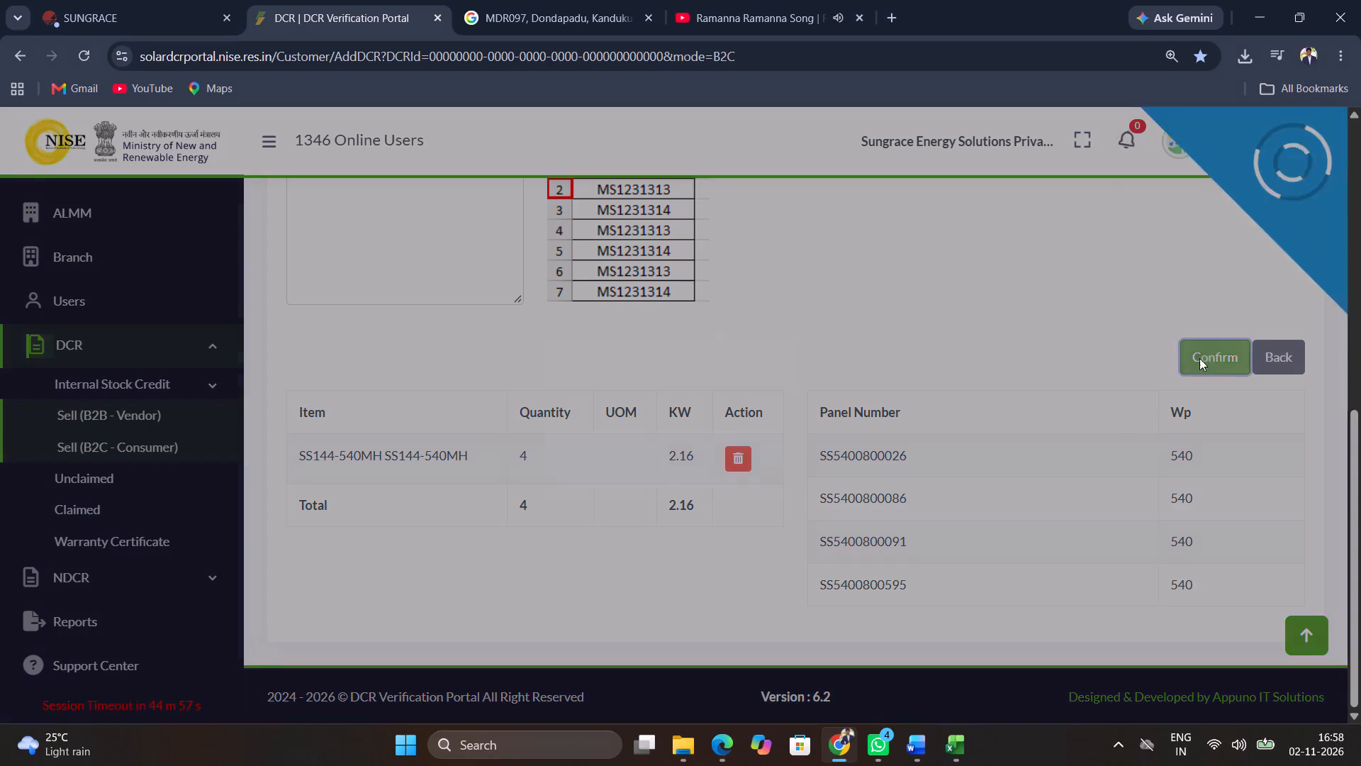
left_click(850, 521)
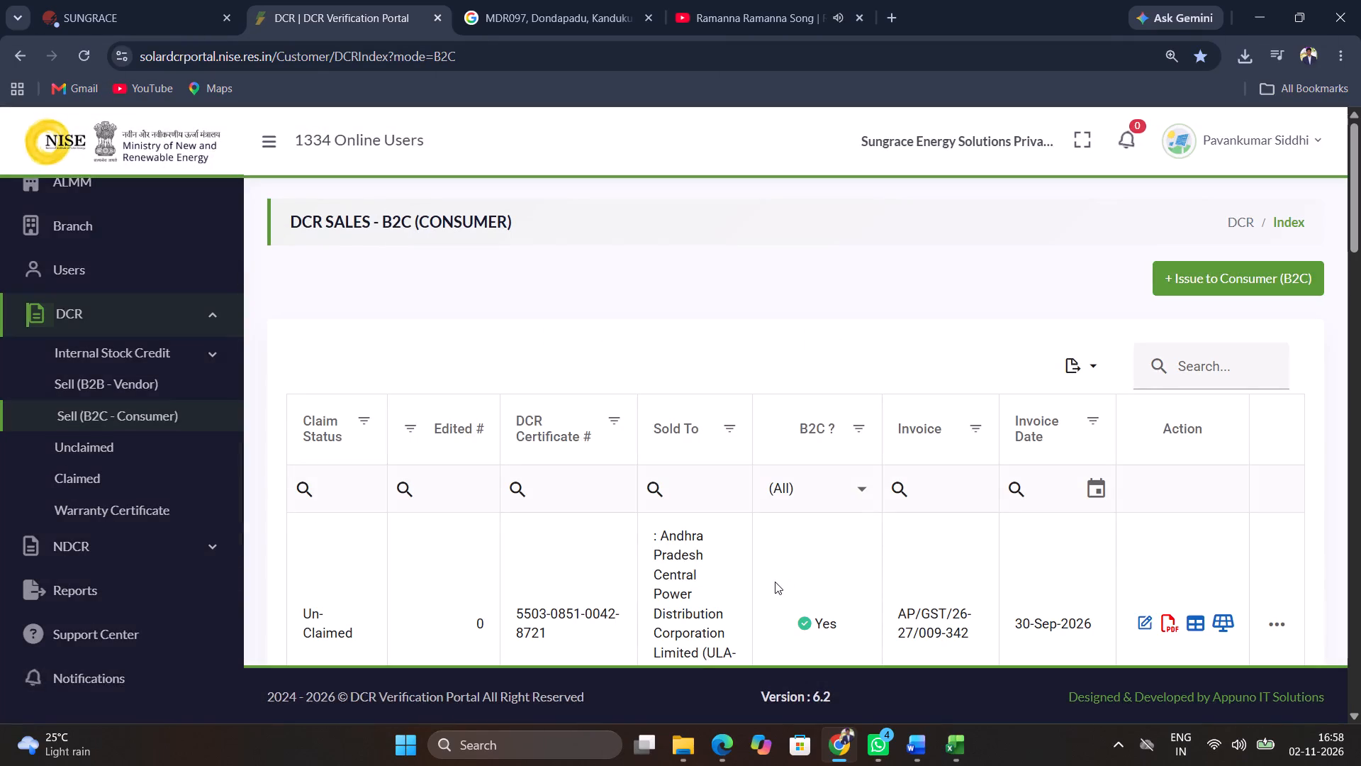
Create a folder named 342_ inside the DCR009 folder in File Explorer.
left_click(678, 738)
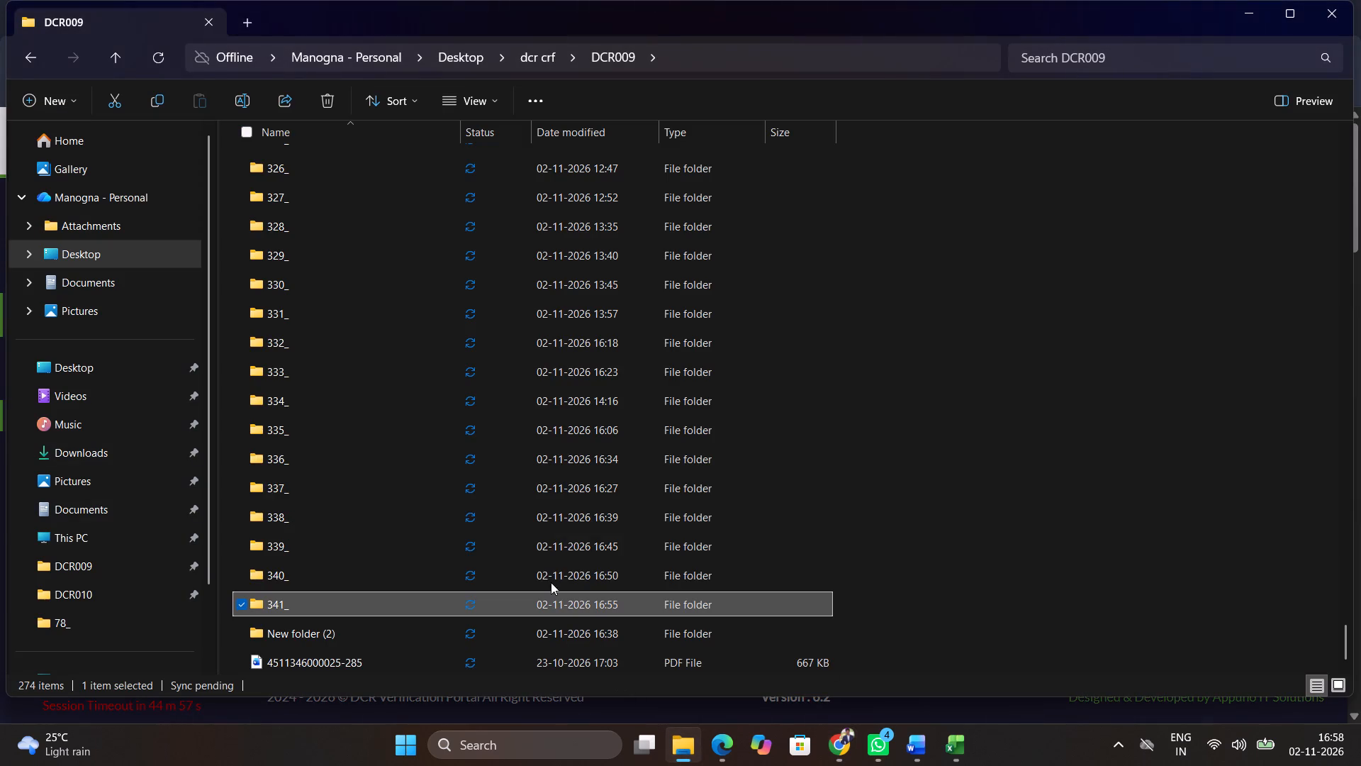
left_click(35, 95)
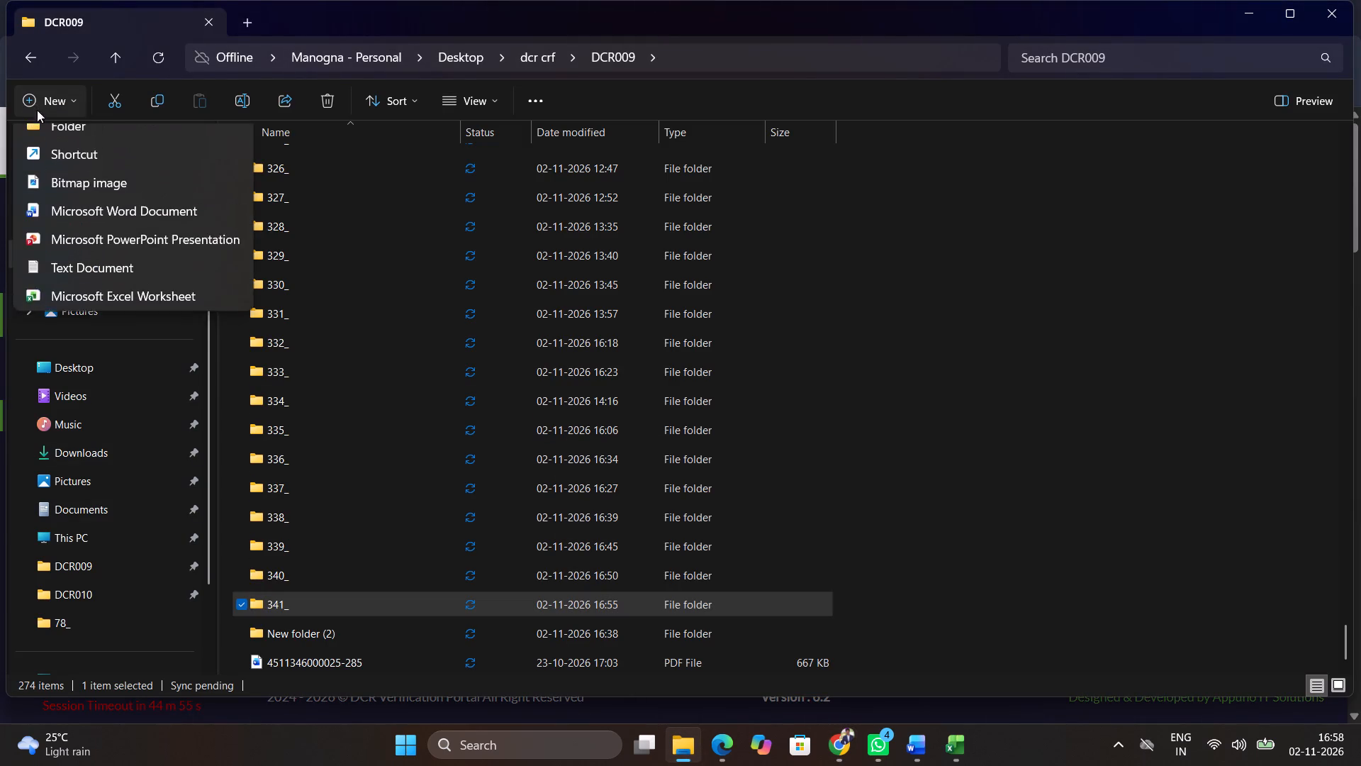
left_click(37, 136)
key("3")
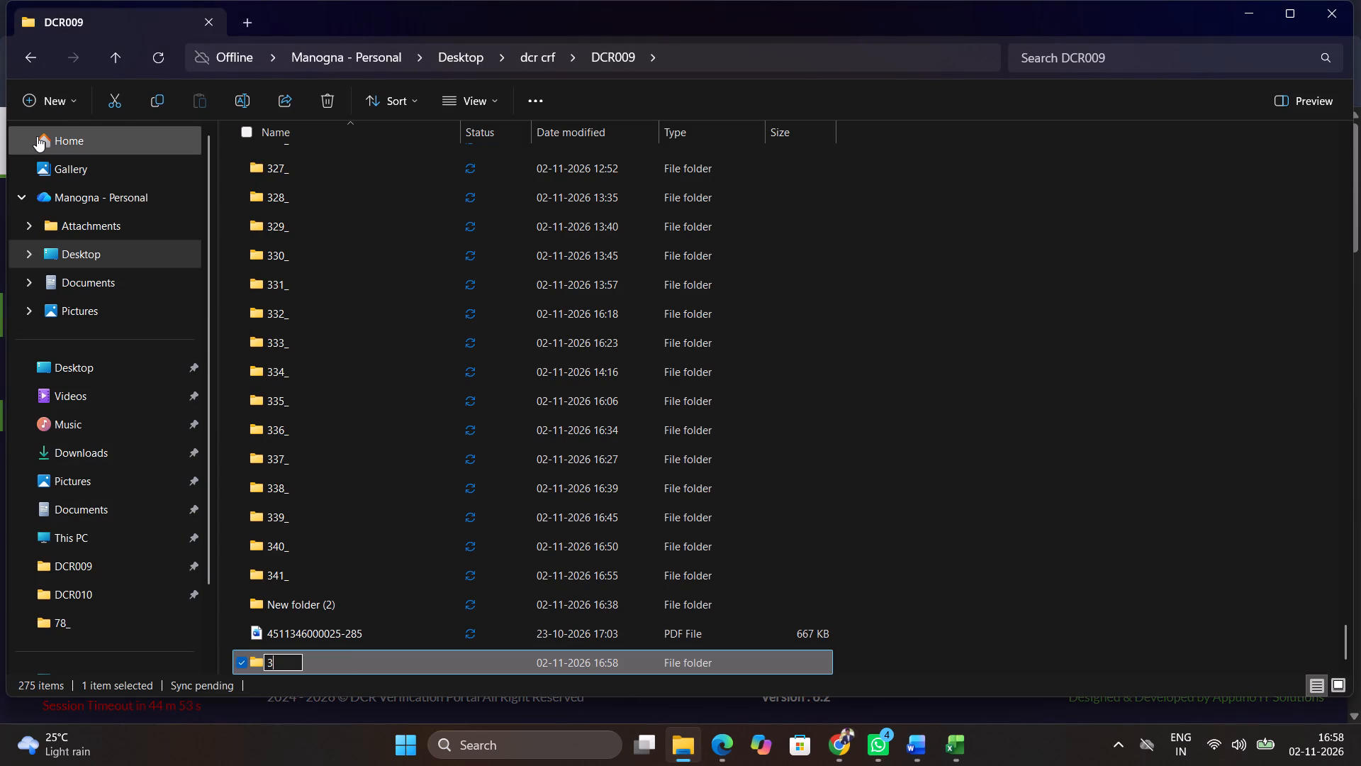
type("42")
key("shift+underscore")
key("Return")
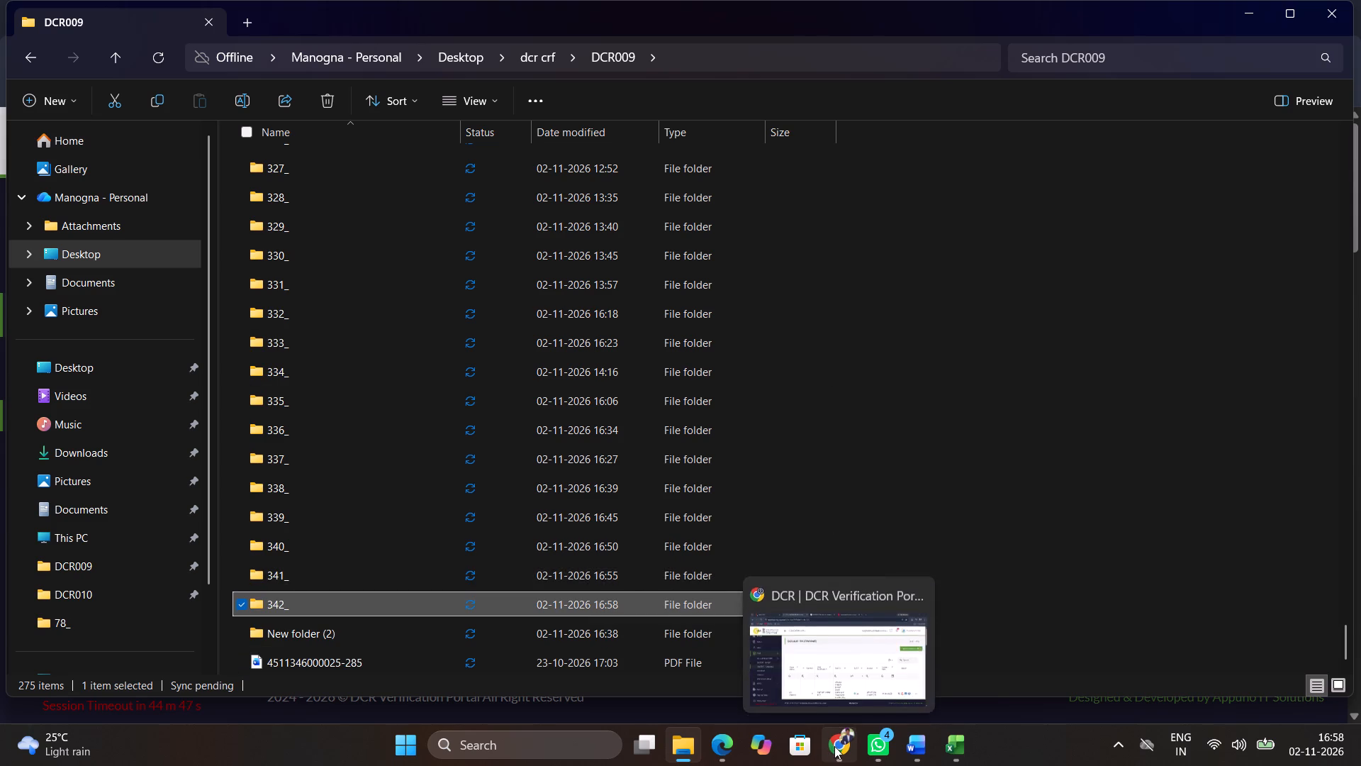
Switch to Chrome and copy the consumer's service number from the SUNGRACE work order's Quick Copy Details.
left_click(814, 683)
left_click(141, 7)
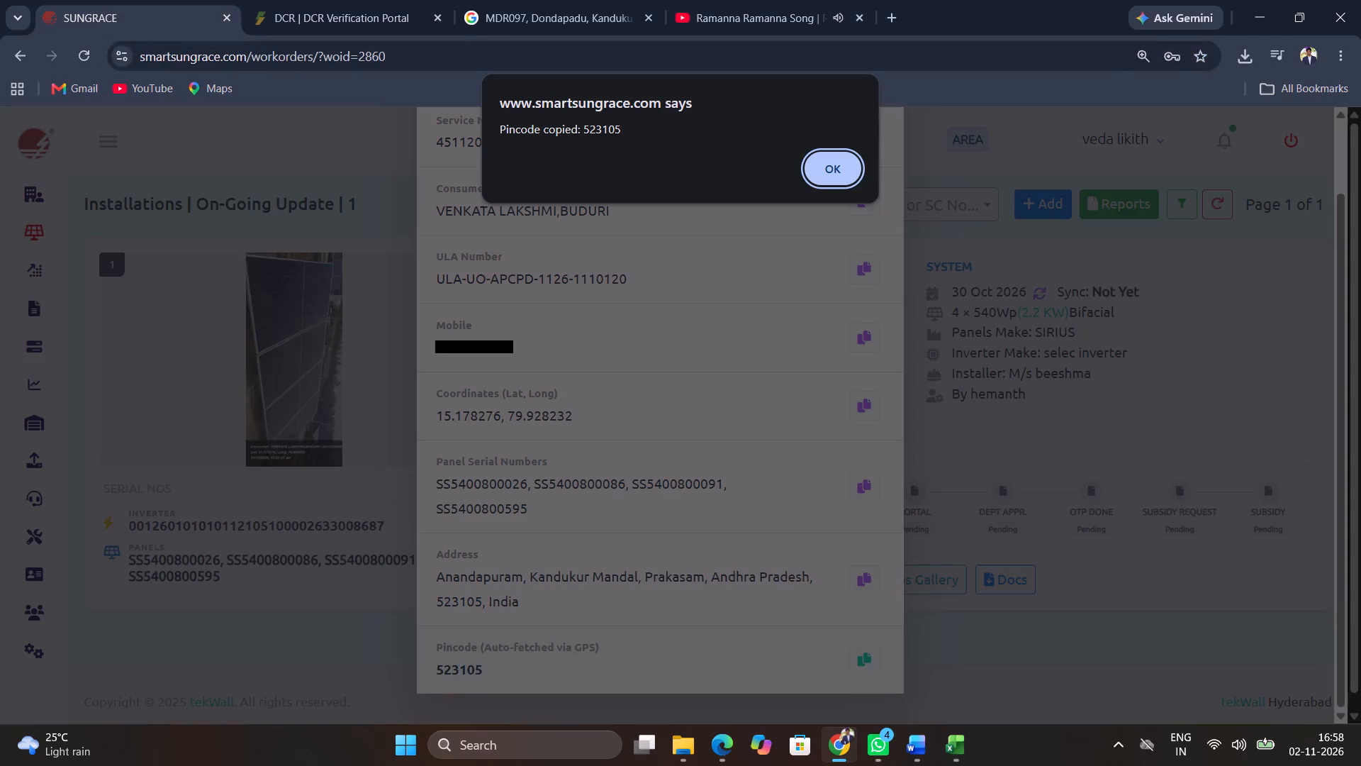
left_click(837, 180)
scroll(839, 181, "up", 1)
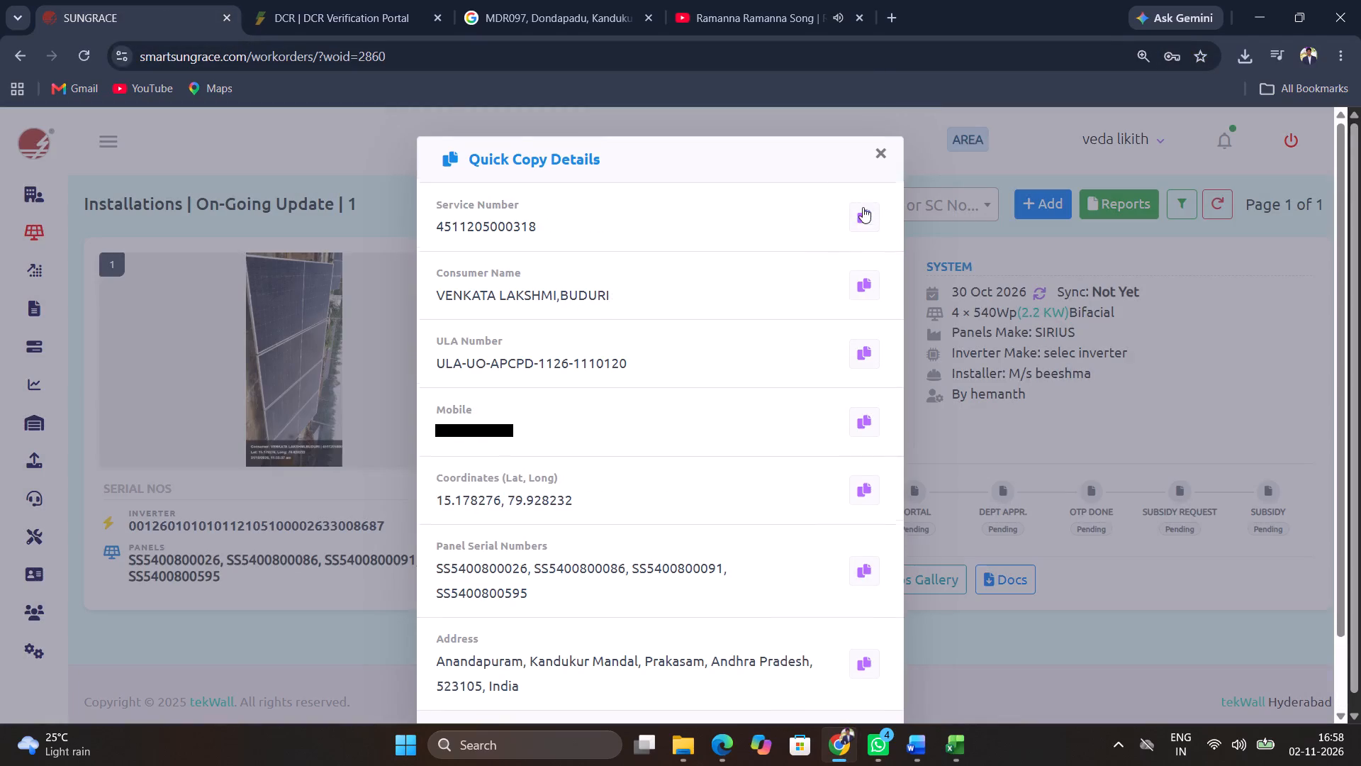
left_click_drag(863, 207, 863, 214)
Download the DCR certificate PDF of invoice AP/GST/26-27/009-342, naming the file with the copied service number followed by -342.
left_click(347, 0)
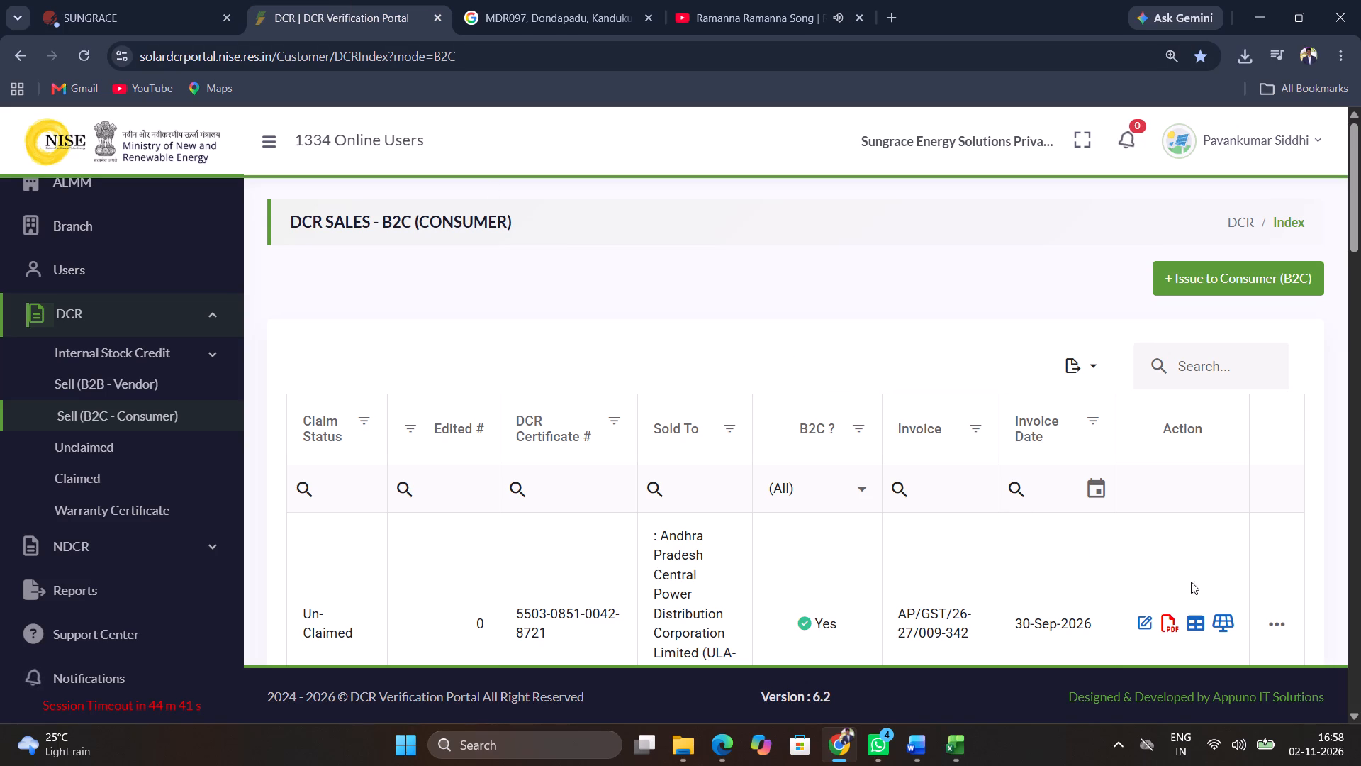
left_click(1169, 616)
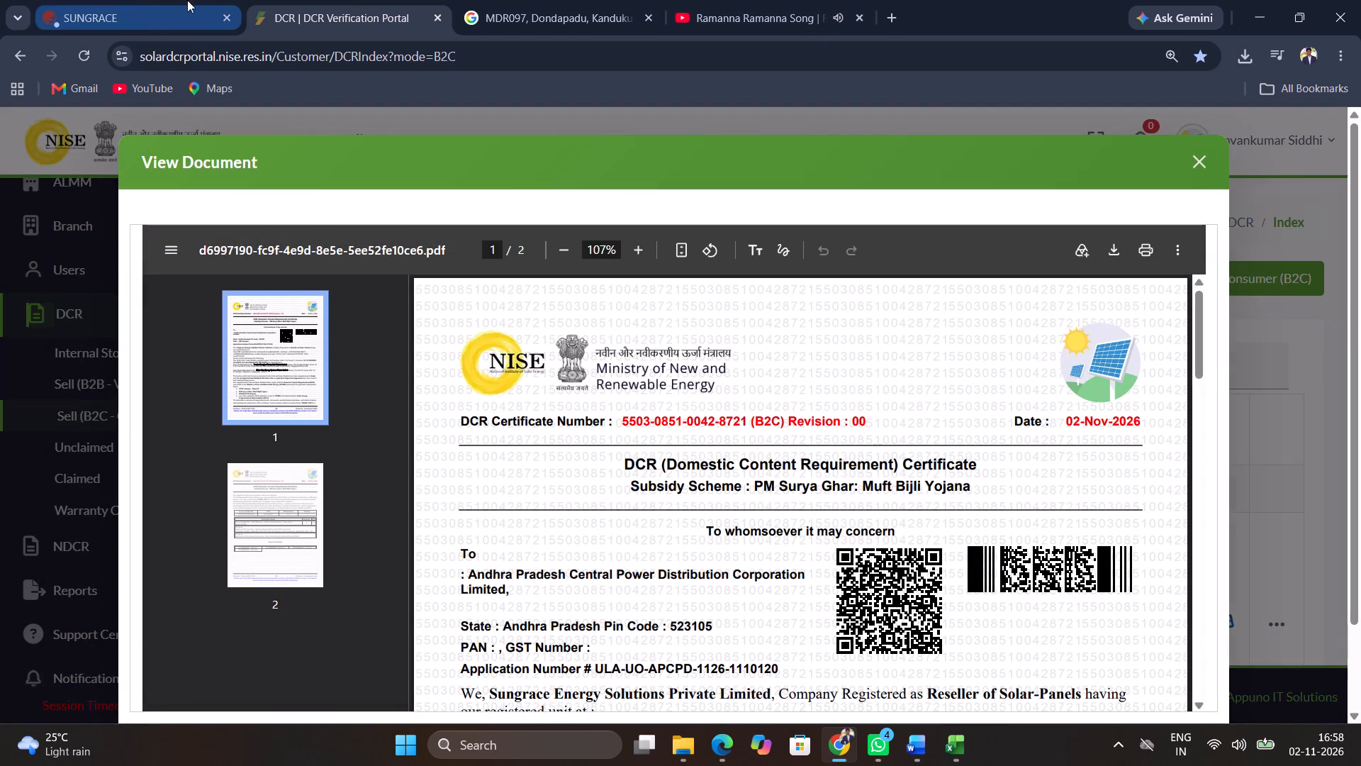
left_click(1117, 248)
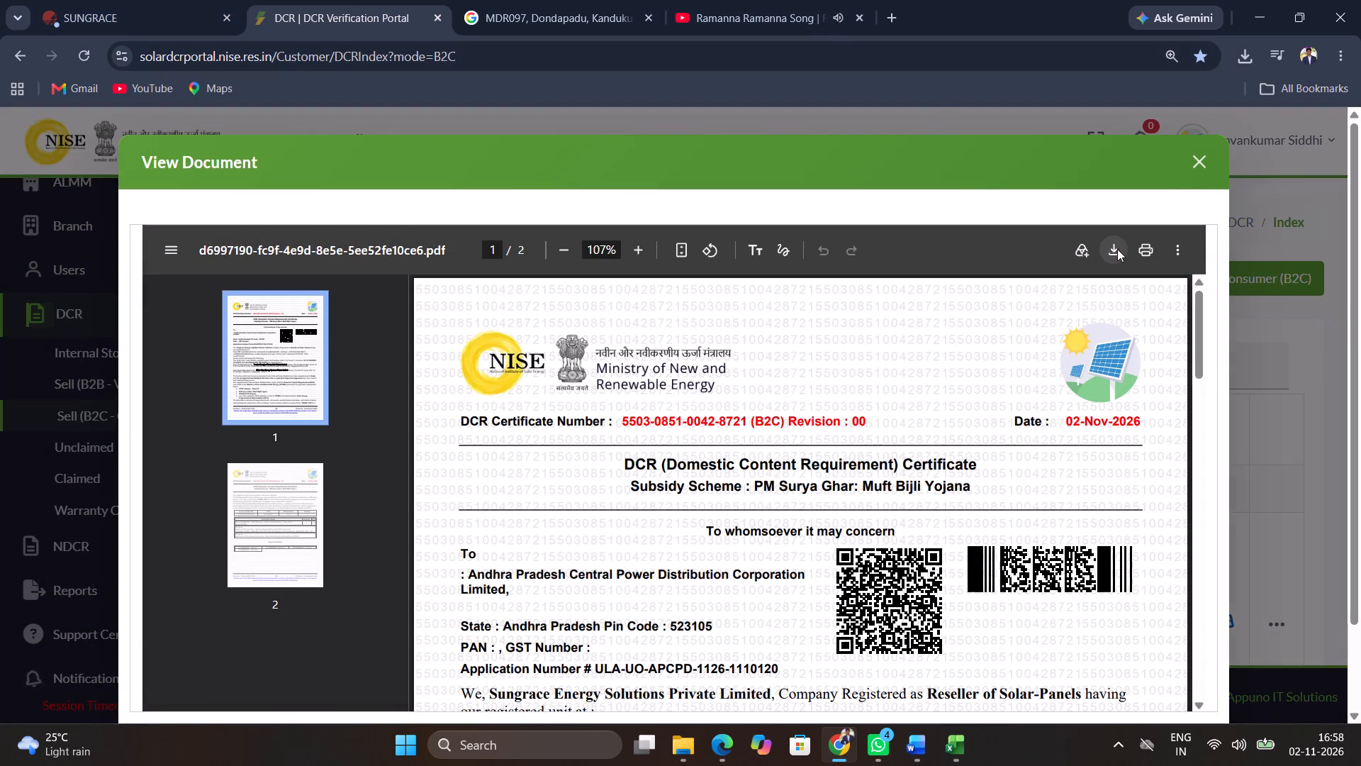
key("ctrl+v")
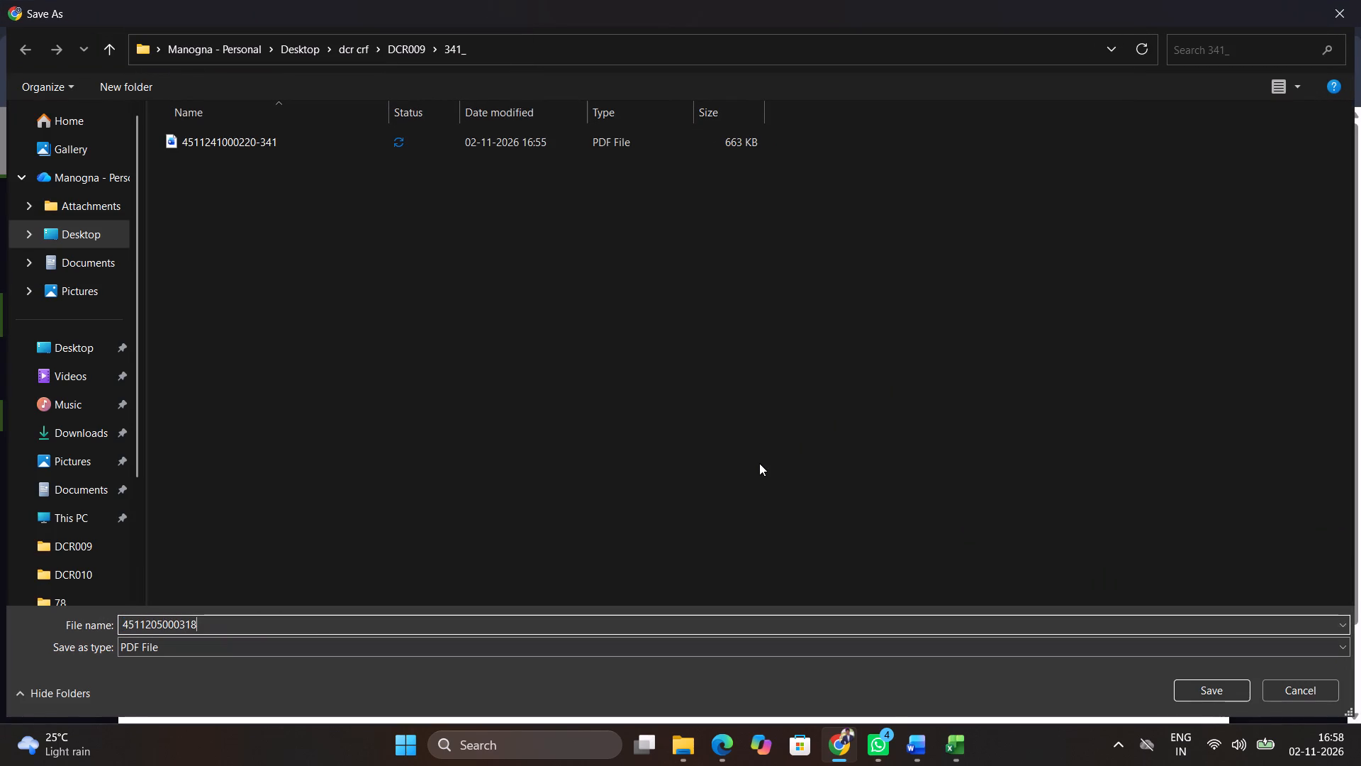
type("-33")
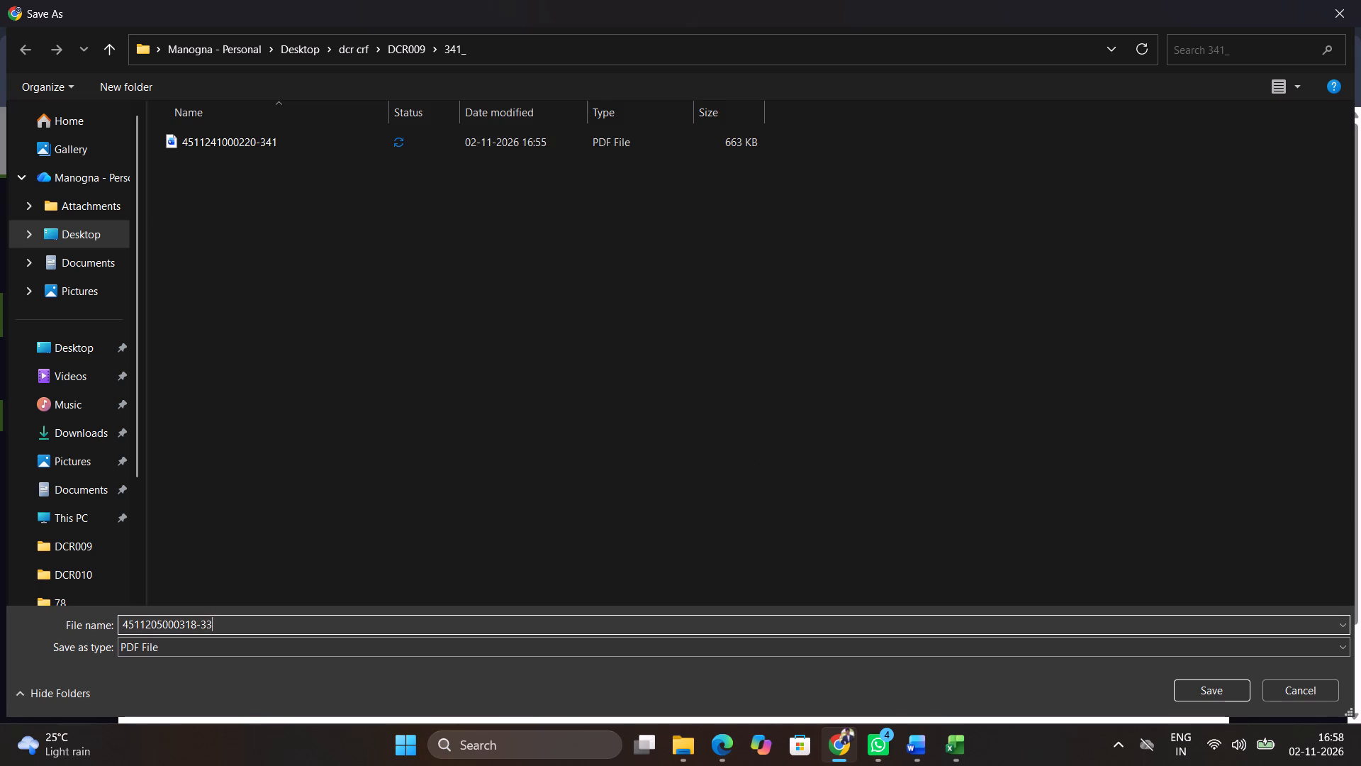
key("BackSpace")
type("42")
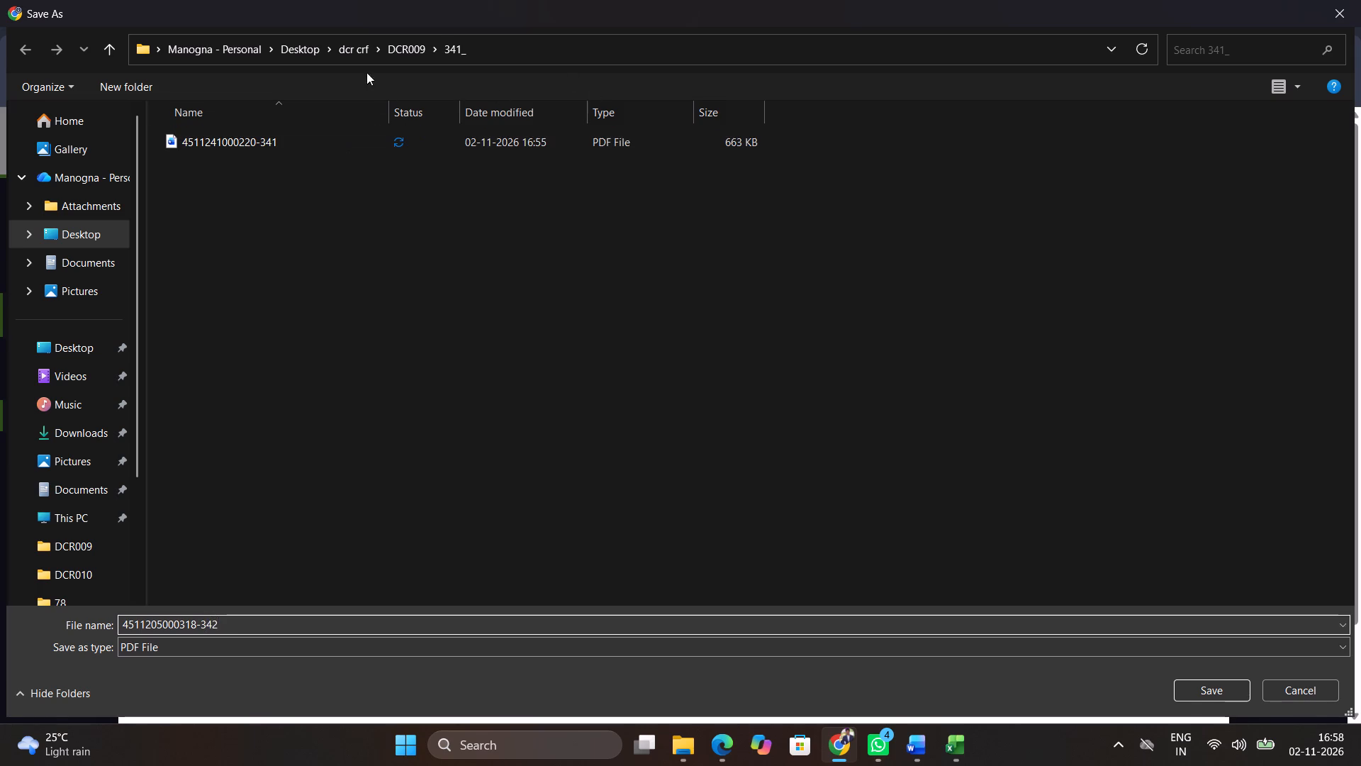
Save the certificate PDF in the 342_ folder inside DCR009.
left_click(402, 45)
scroll(443, 297, "down", 4)
scroll(428, 400, "down", 6)
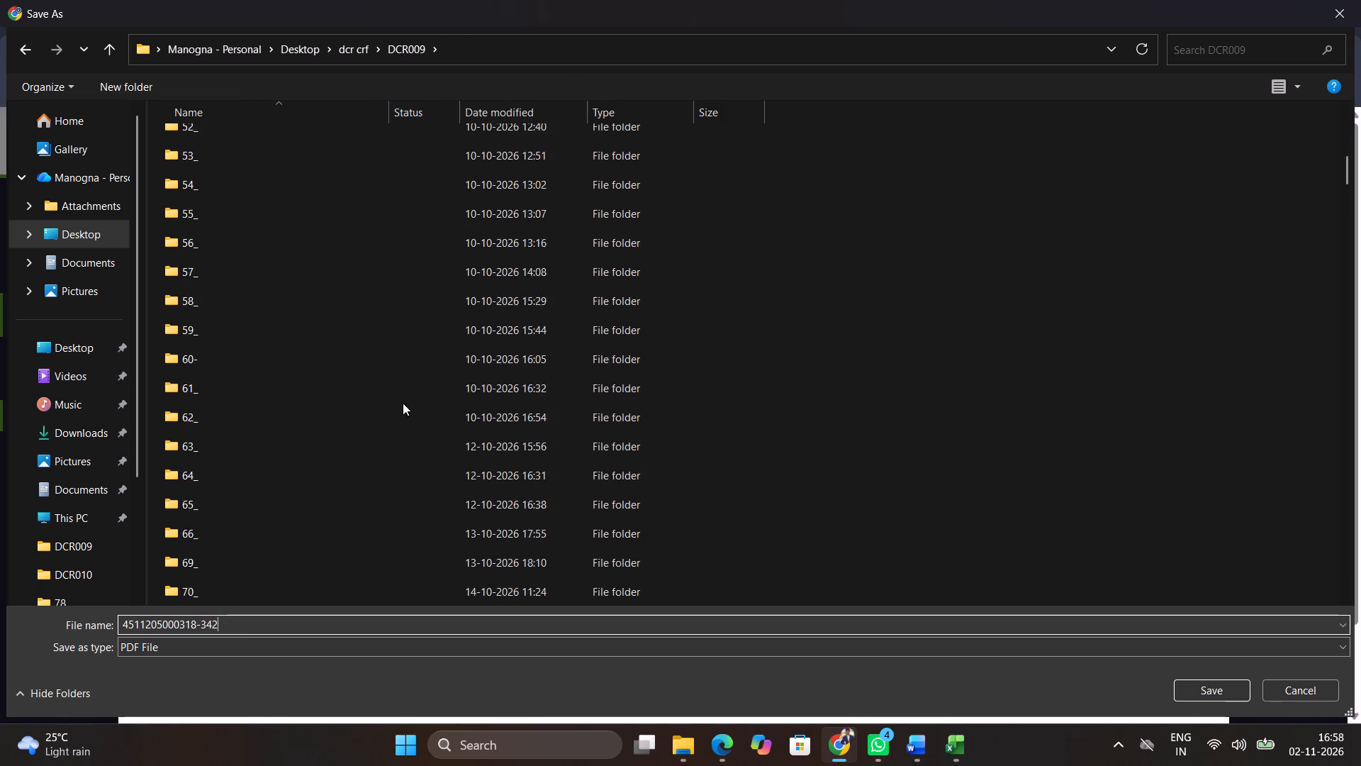
scroll(441, 345, "down", 17)
scroll(411, 372, "down", 9)
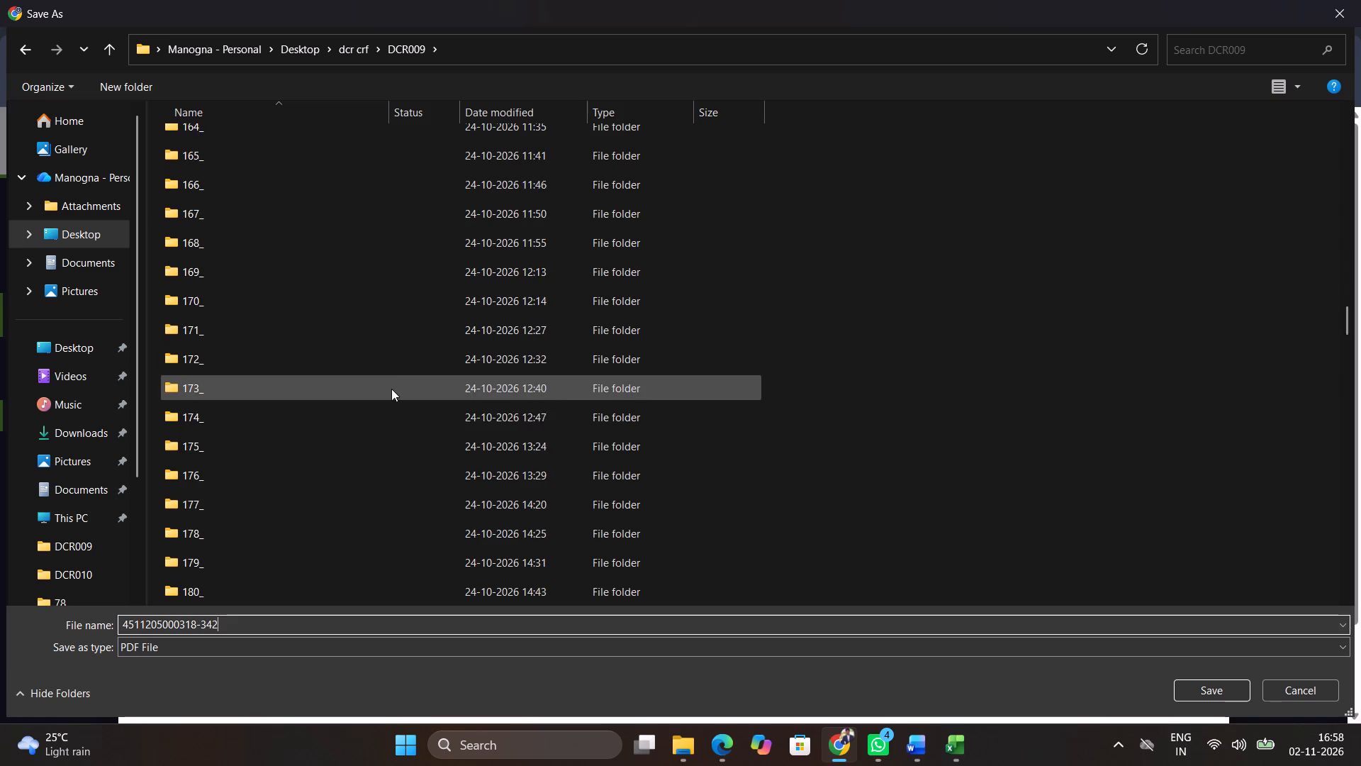
scroll(391, 389, "down", 7)
scroll(391, 401, "down", 16)
scroll(381, 368, "down", 5)
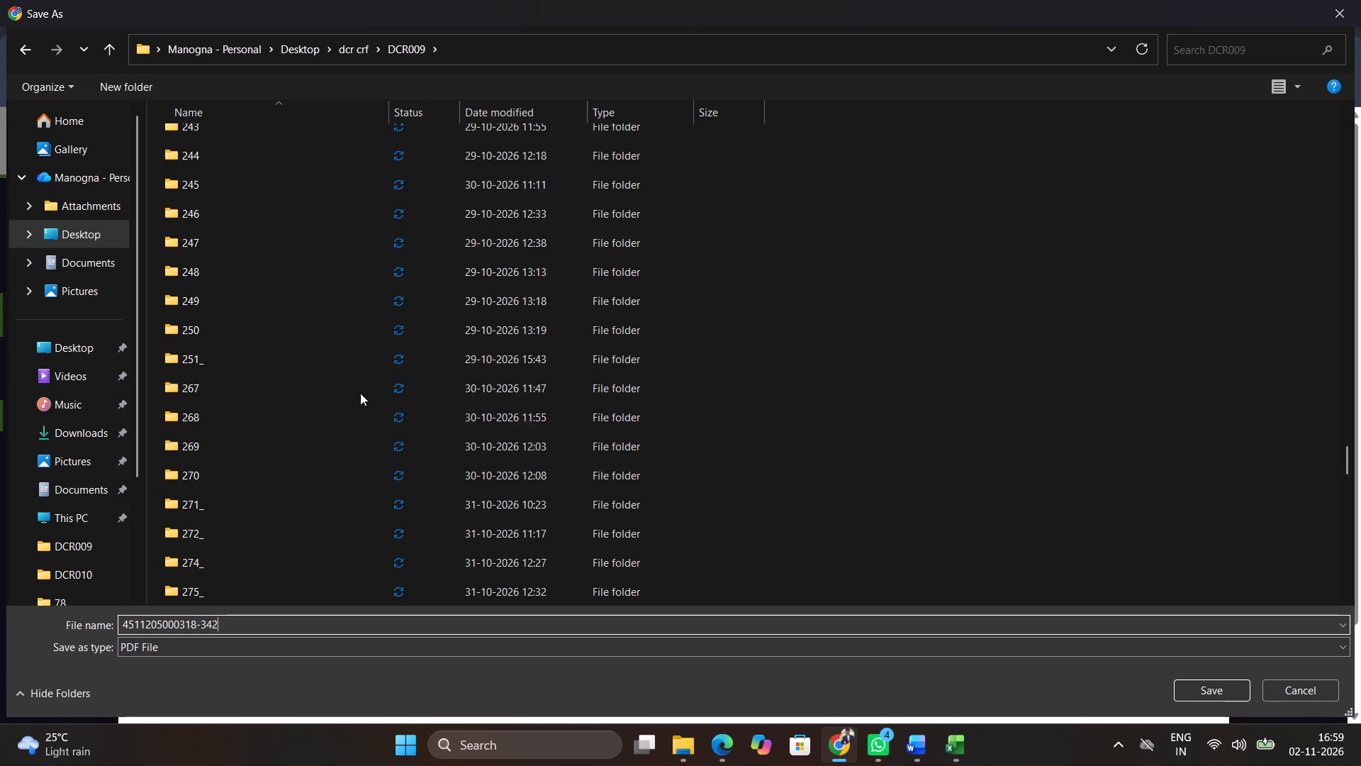
scroll(360, 388, "down", 6)
scroll(408, 199, "down", 11)
scroll(328, 383, "down", 12)
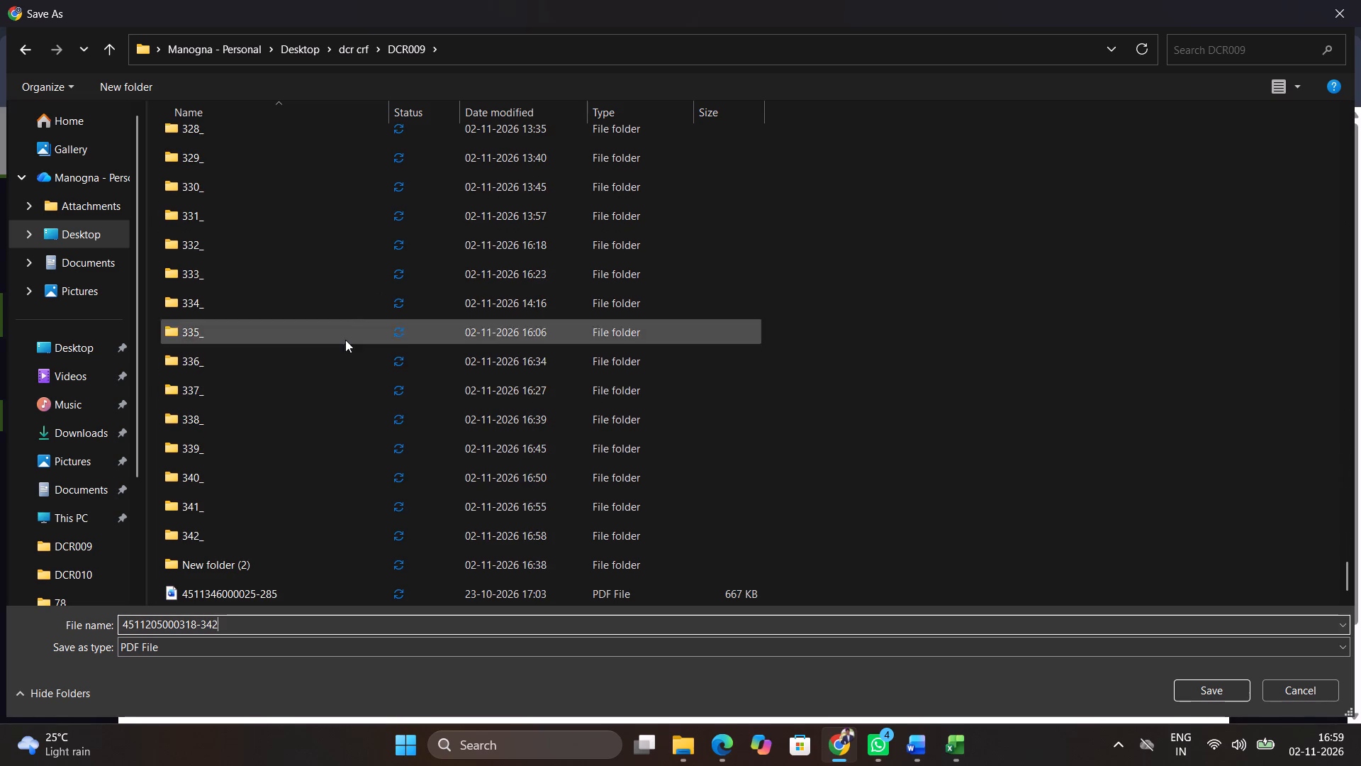
double_click(285, 526)
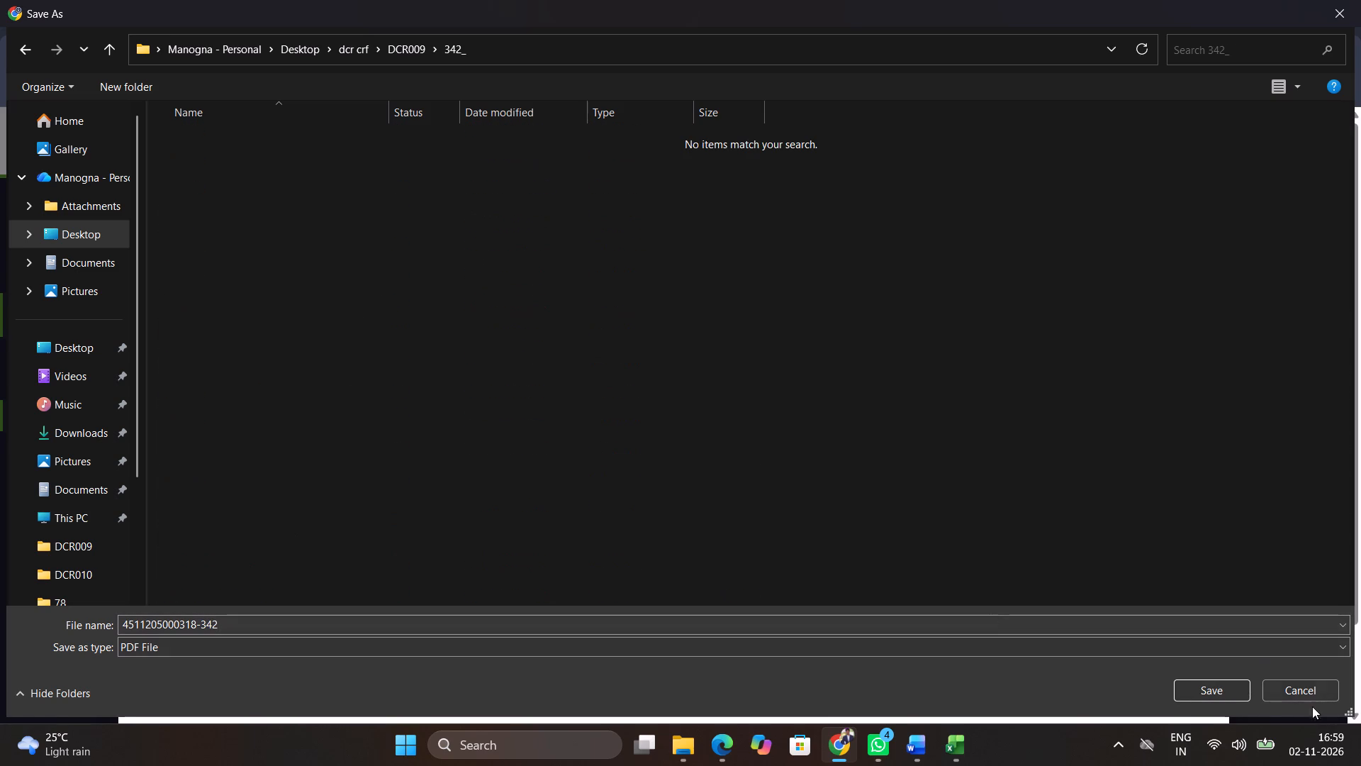
left_click(1210, 687)
Close the copy details in SUNGRACE and open the consumer's work order form for updating.
left_click(114, 4)
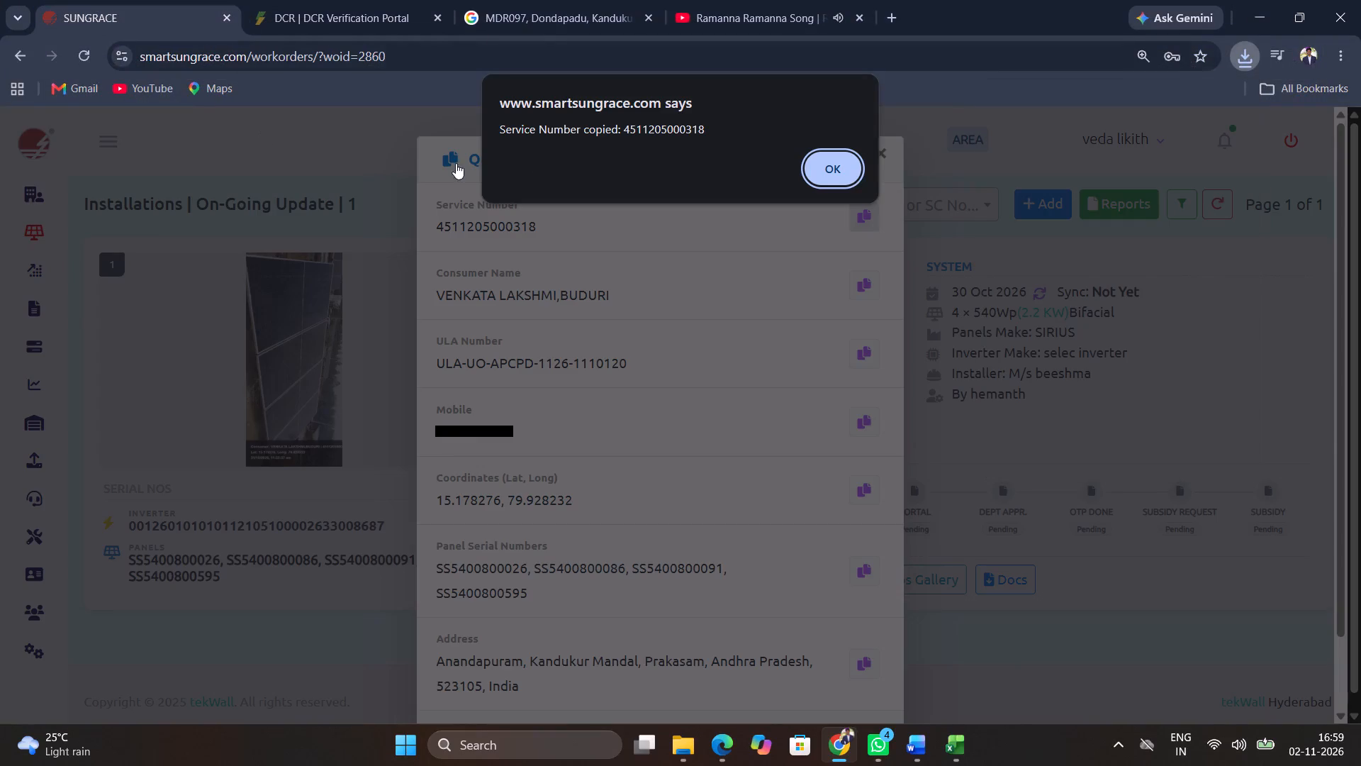
left_click(845, 168)
left_click_drag(934, 189, 936, 199)
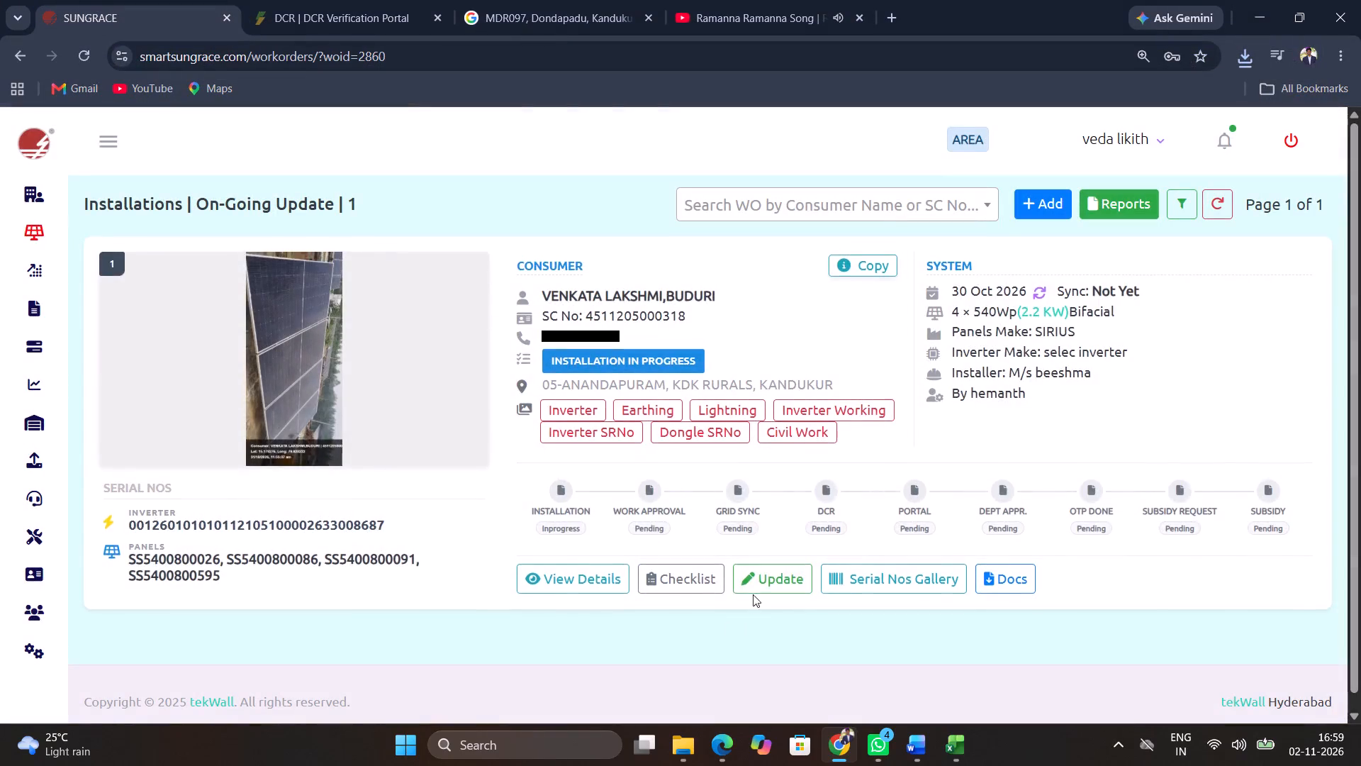
left_click(759, 588)
left_click(603, 487)
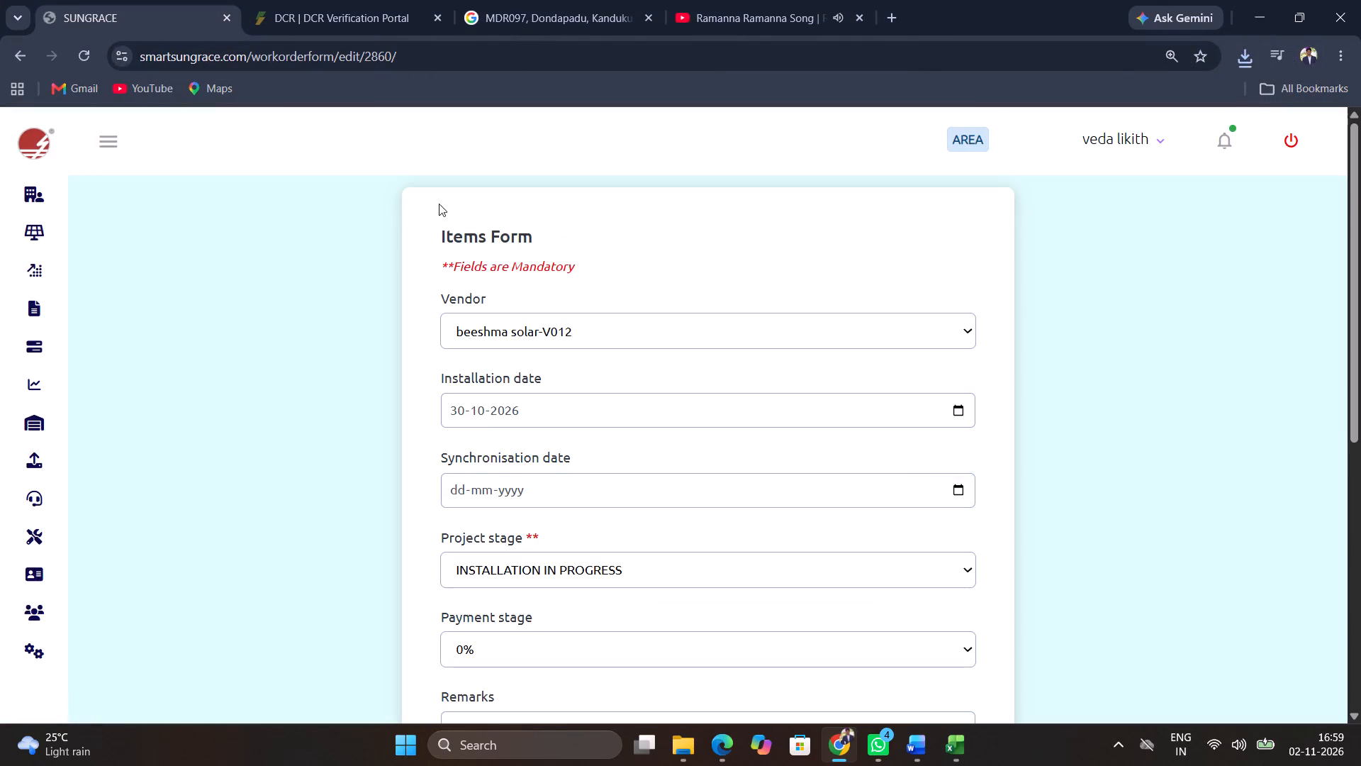
Attach the certificate PDF ending in -342 from the 342_ folder inside DCR009 to the work order form.
scroll(563, 247, "down", 5)
left_click(488, 493)
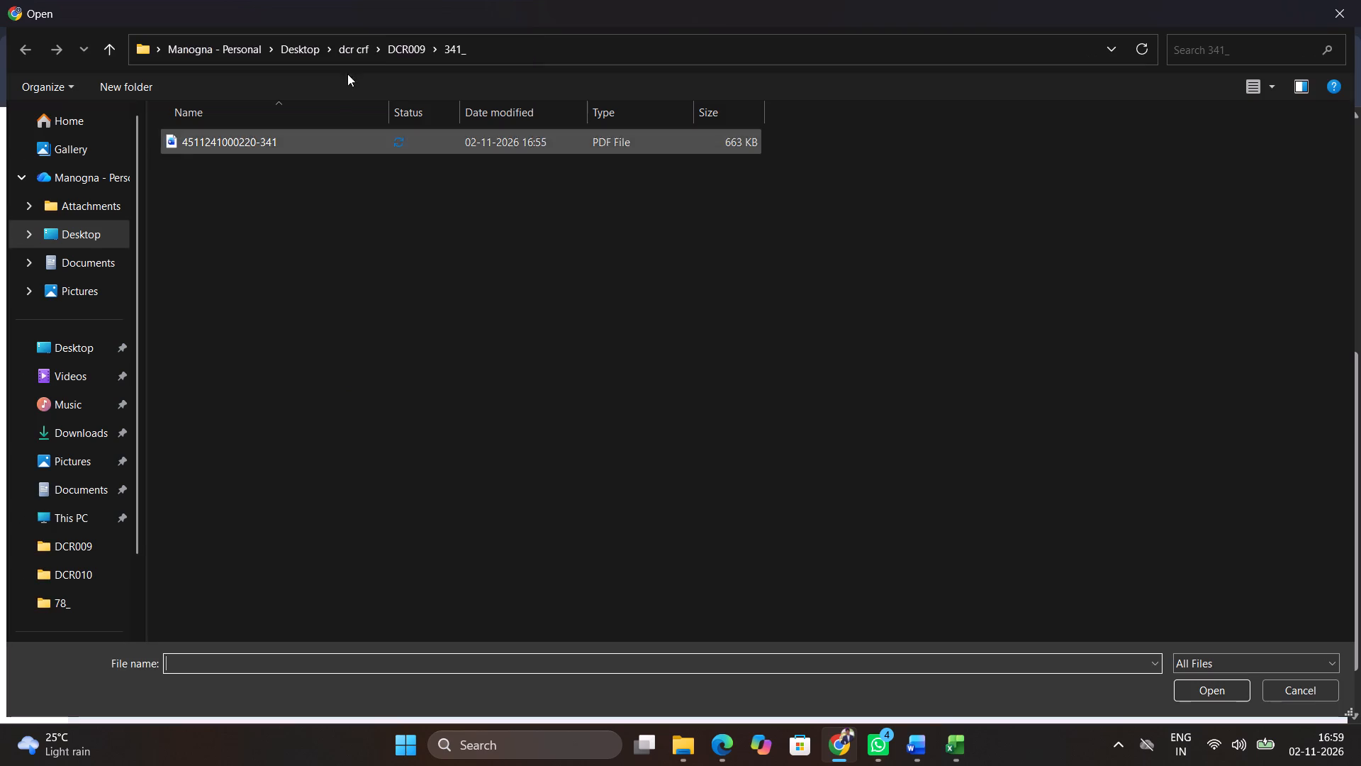
left_click(405, 45)
scroll(1013, 392, "down", 3)
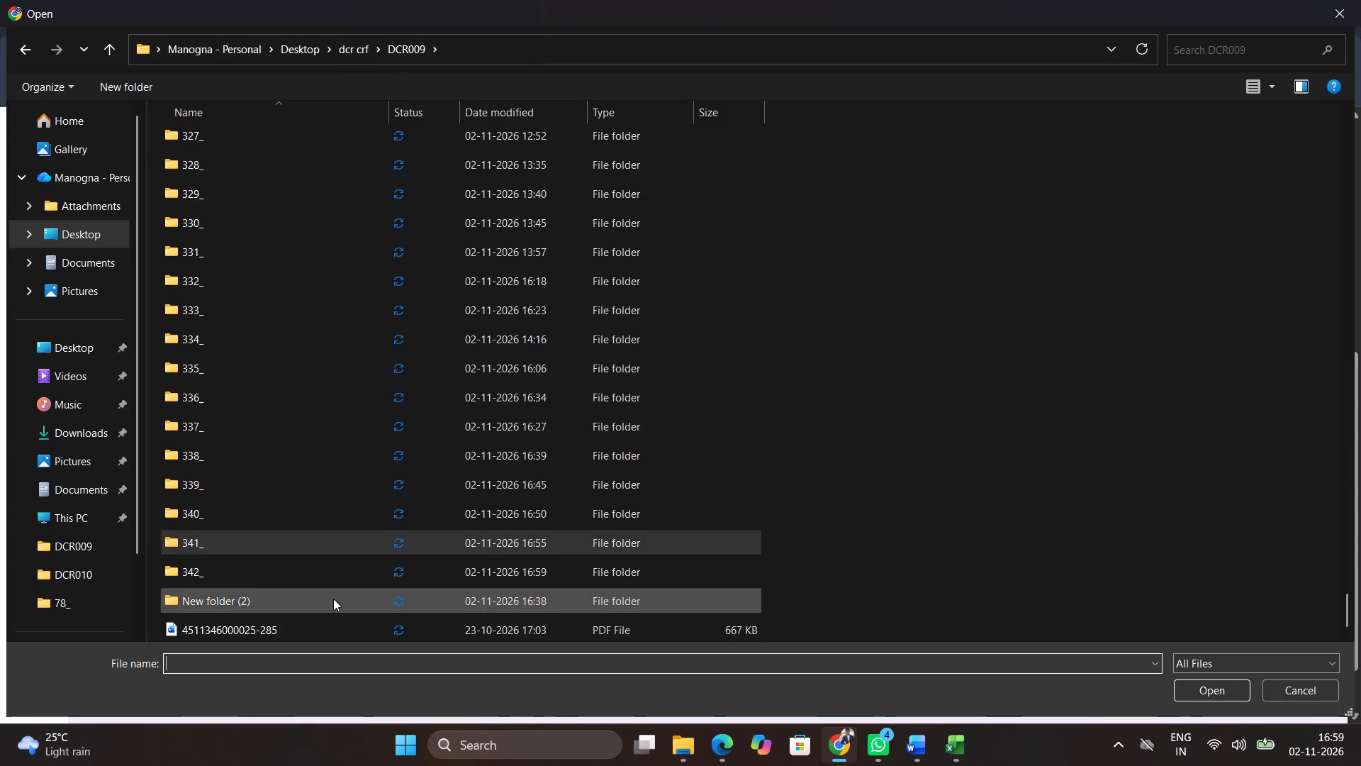
double_click(275, 567)
double_click(244, 134)
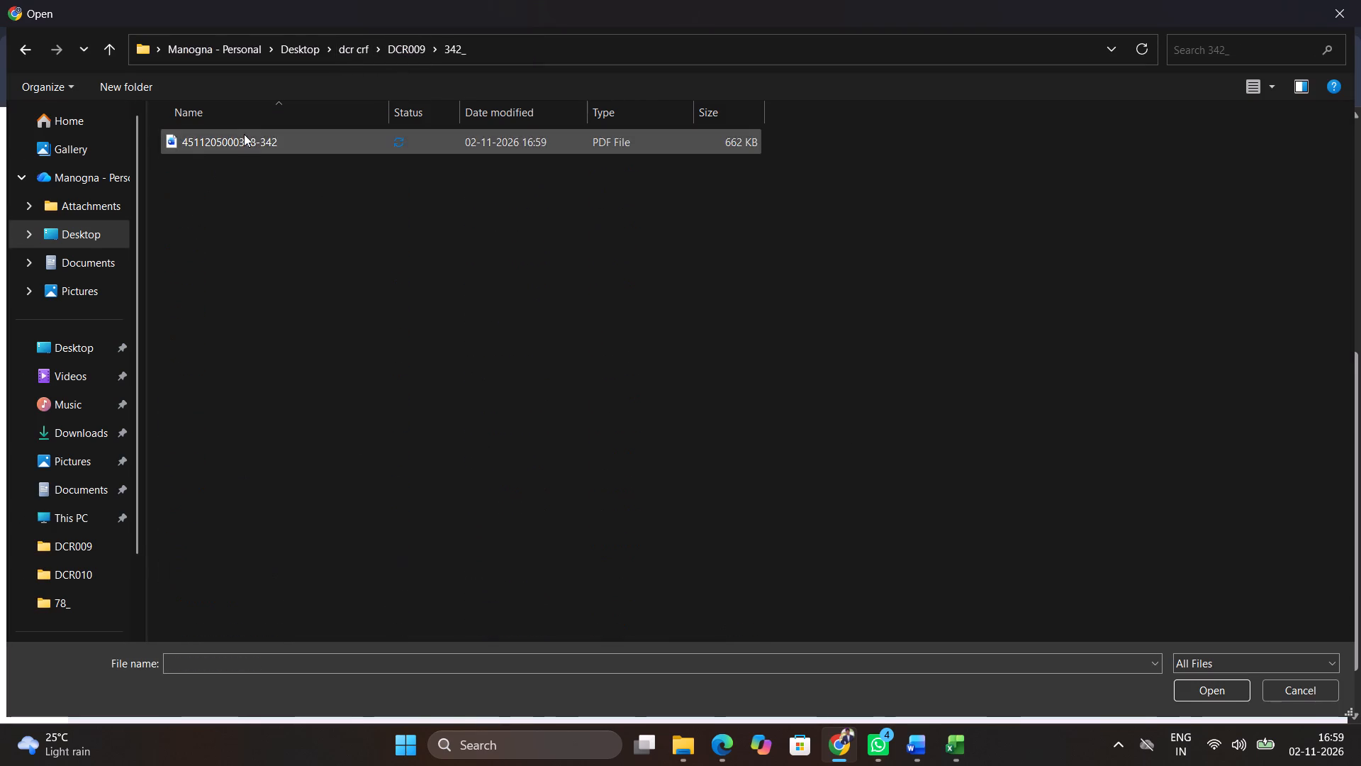
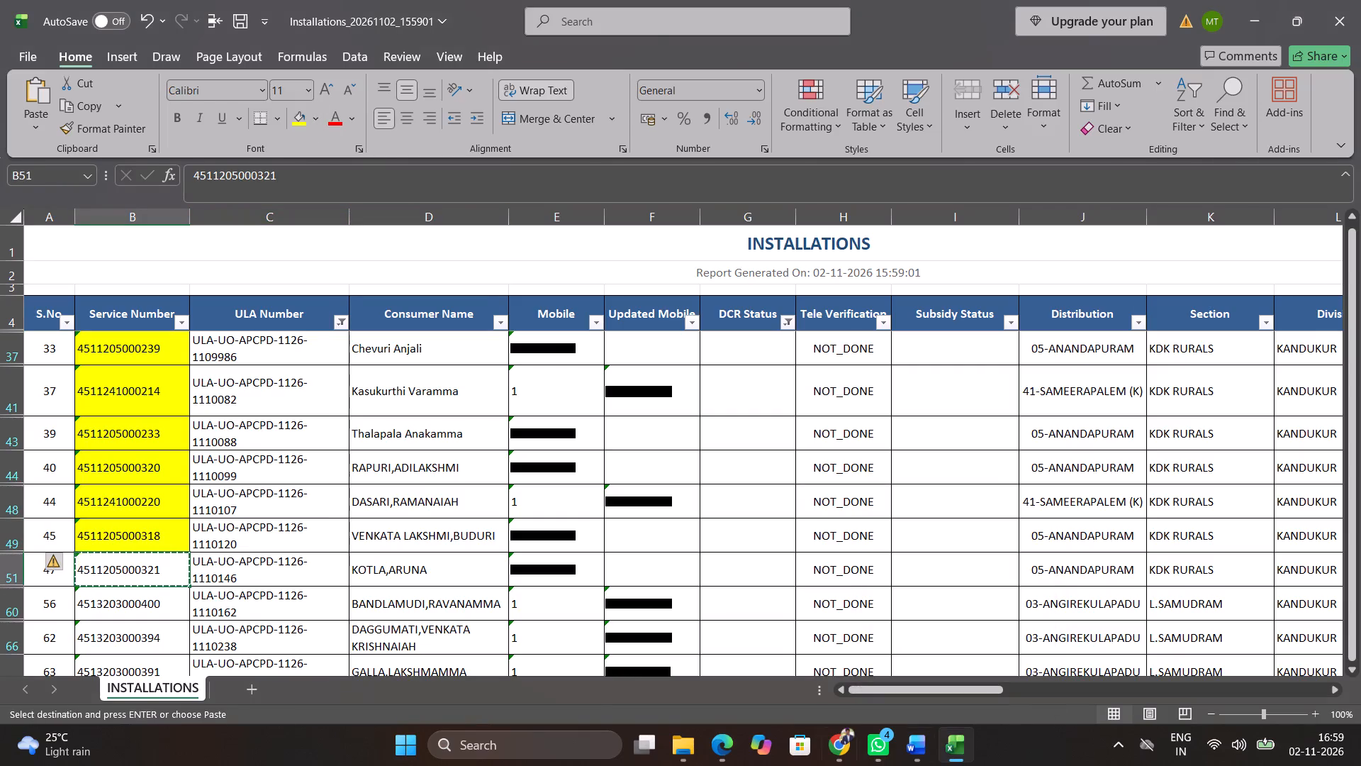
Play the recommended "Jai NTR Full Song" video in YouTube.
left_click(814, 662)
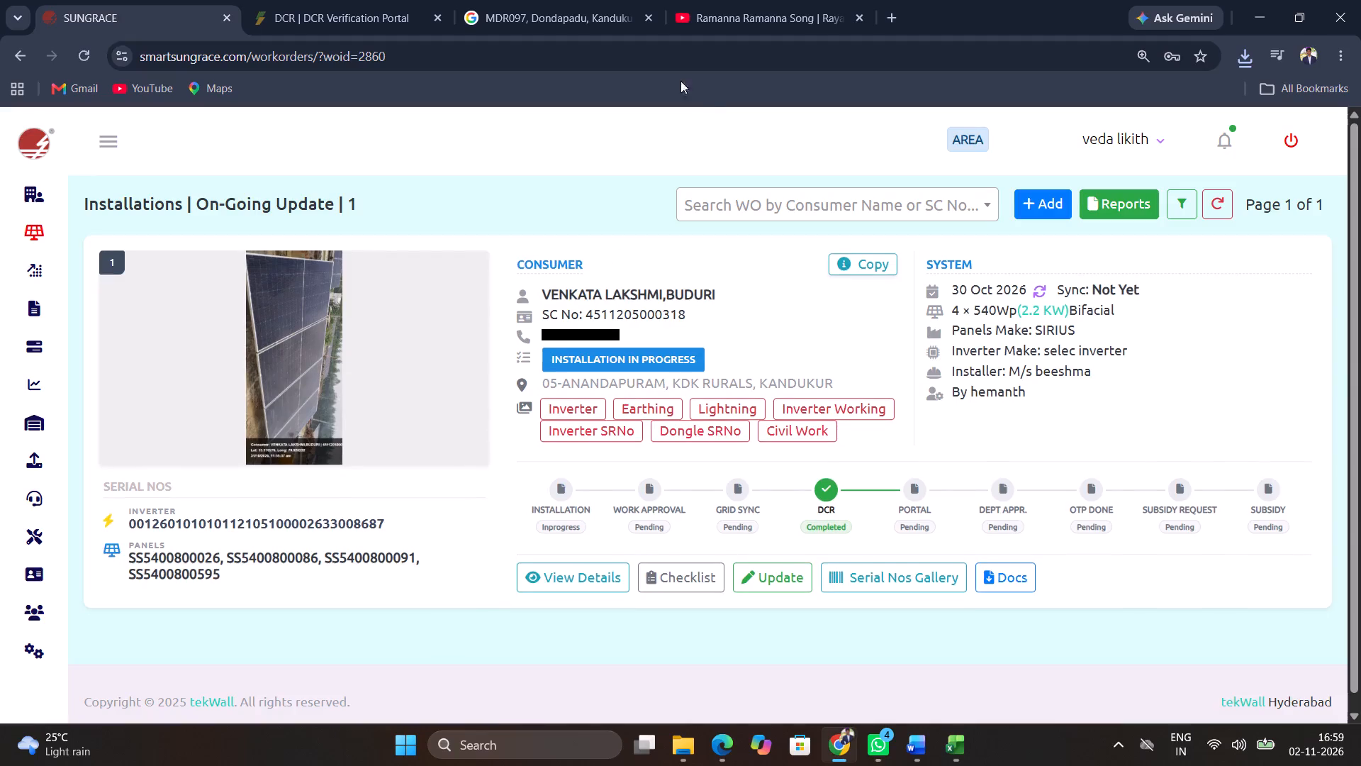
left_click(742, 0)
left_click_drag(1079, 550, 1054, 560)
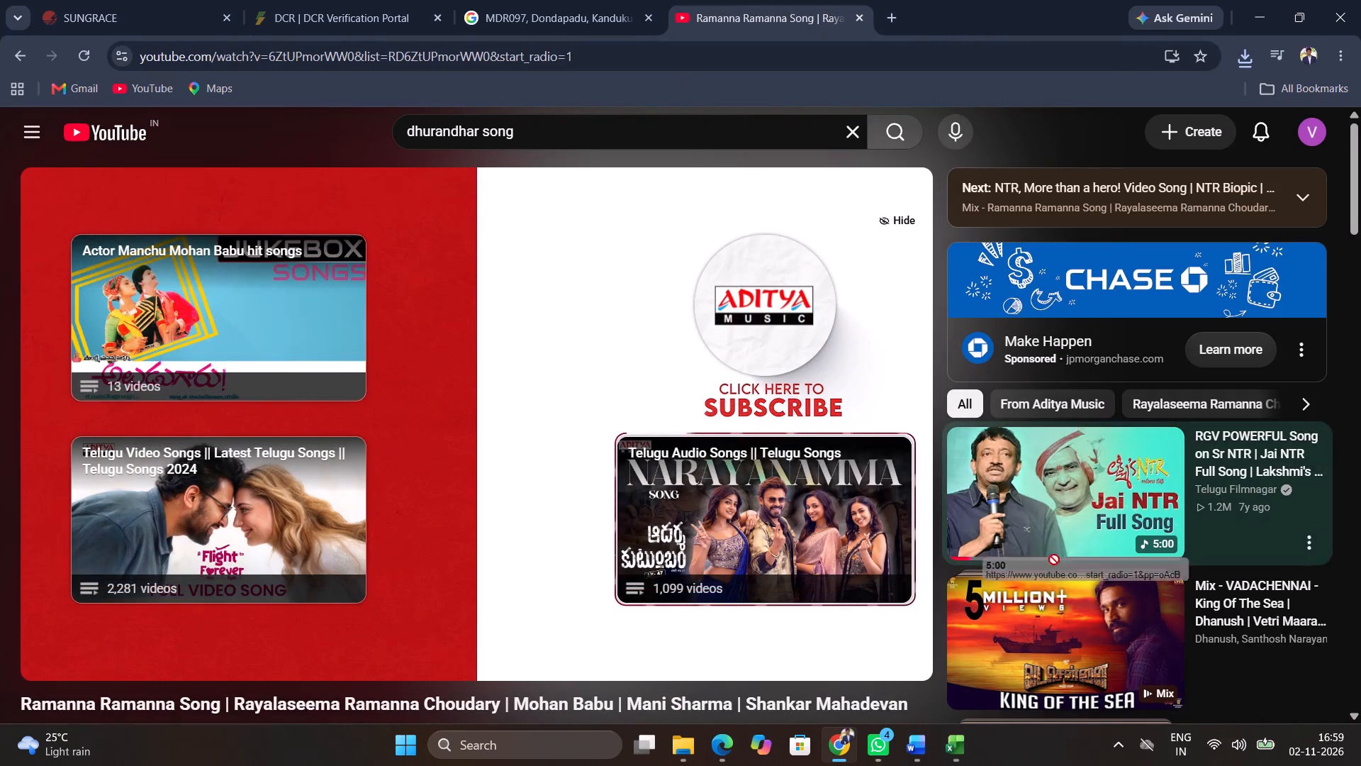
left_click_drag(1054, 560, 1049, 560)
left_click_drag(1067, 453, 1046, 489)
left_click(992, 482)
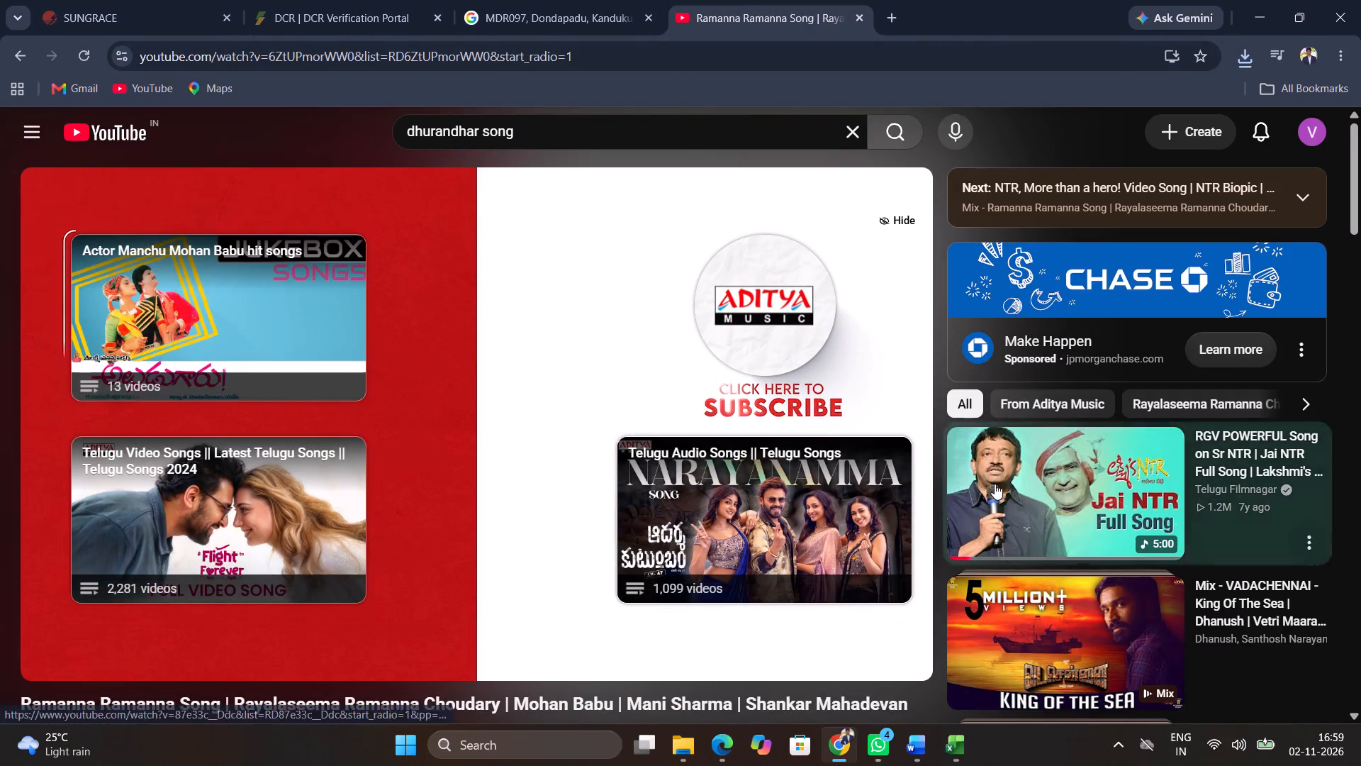
Open the SUNGRACE work order that matches the service number copied from row 51 of the Excel installations list.
left_click_drag(340, 5, 344, 14)
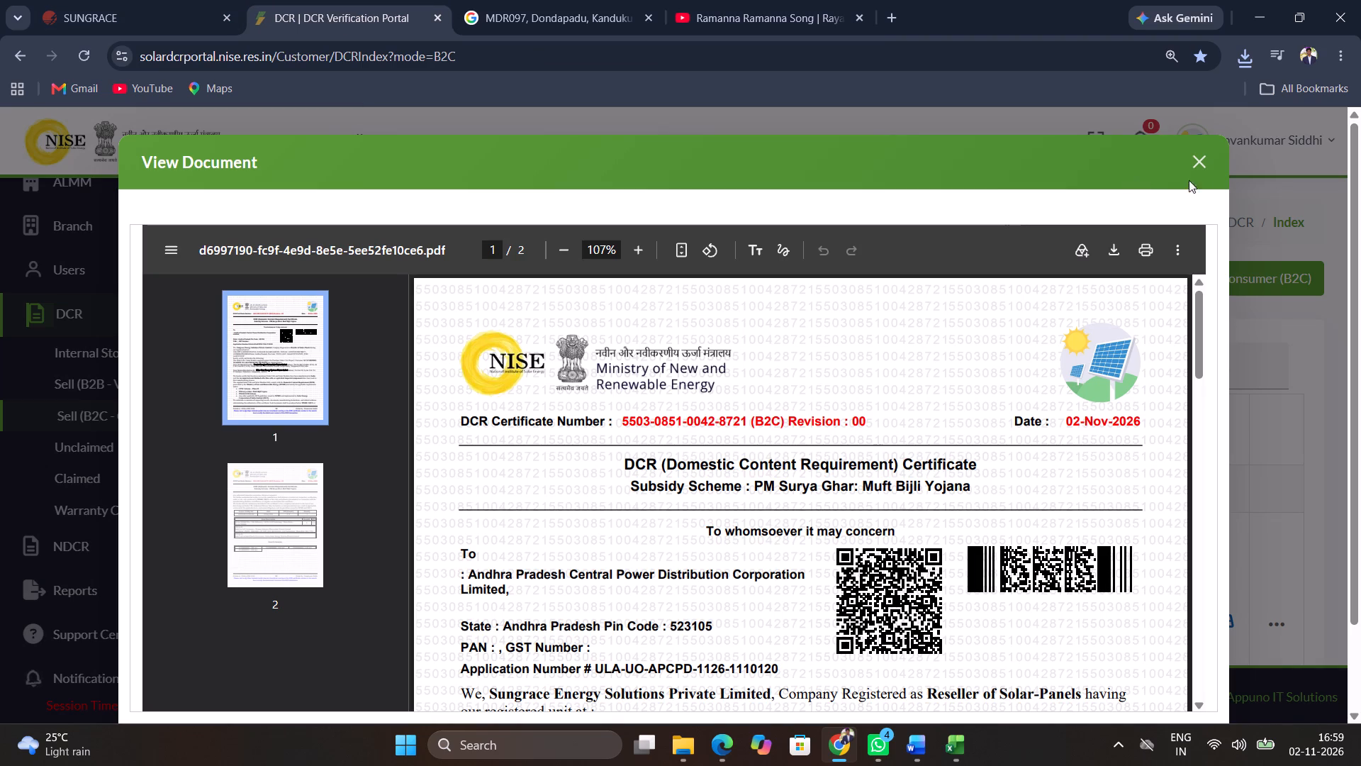
left_click(58, 0)
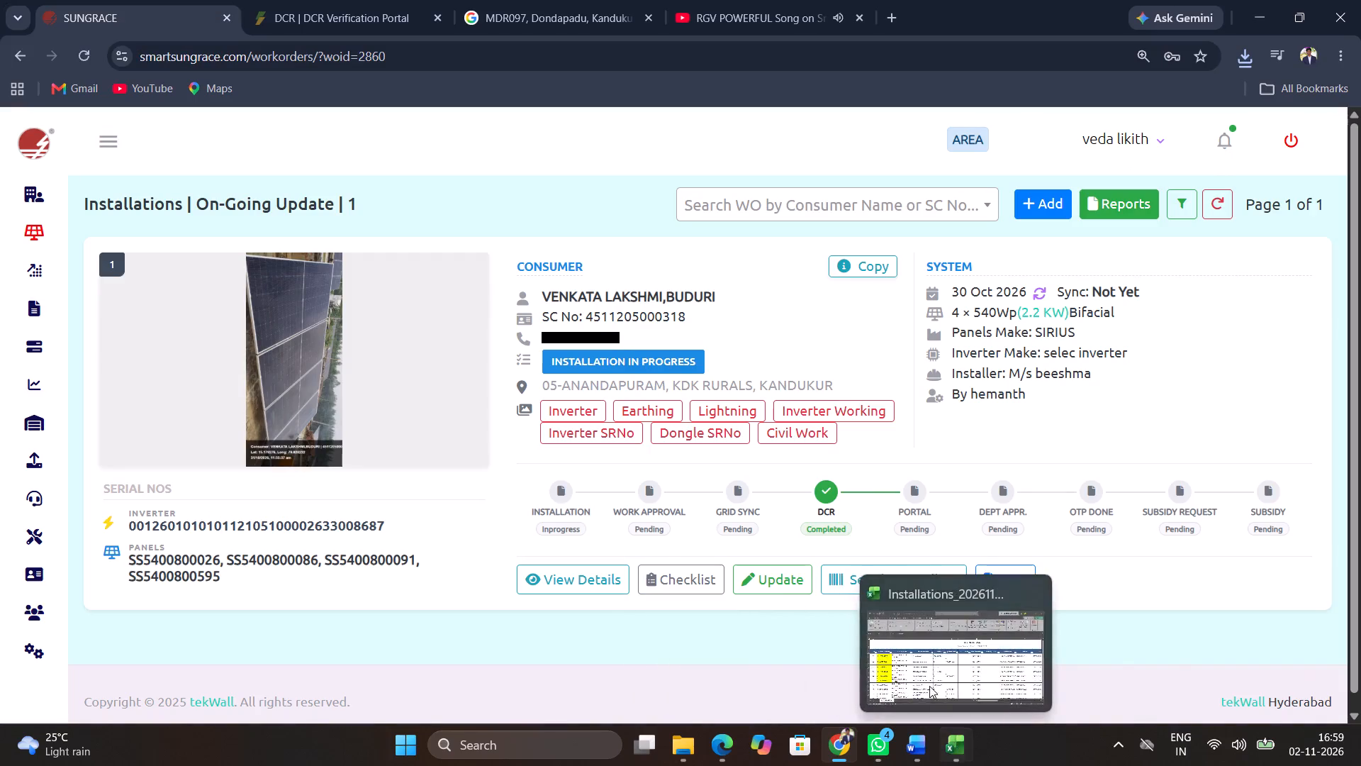
left_click(929, 684)
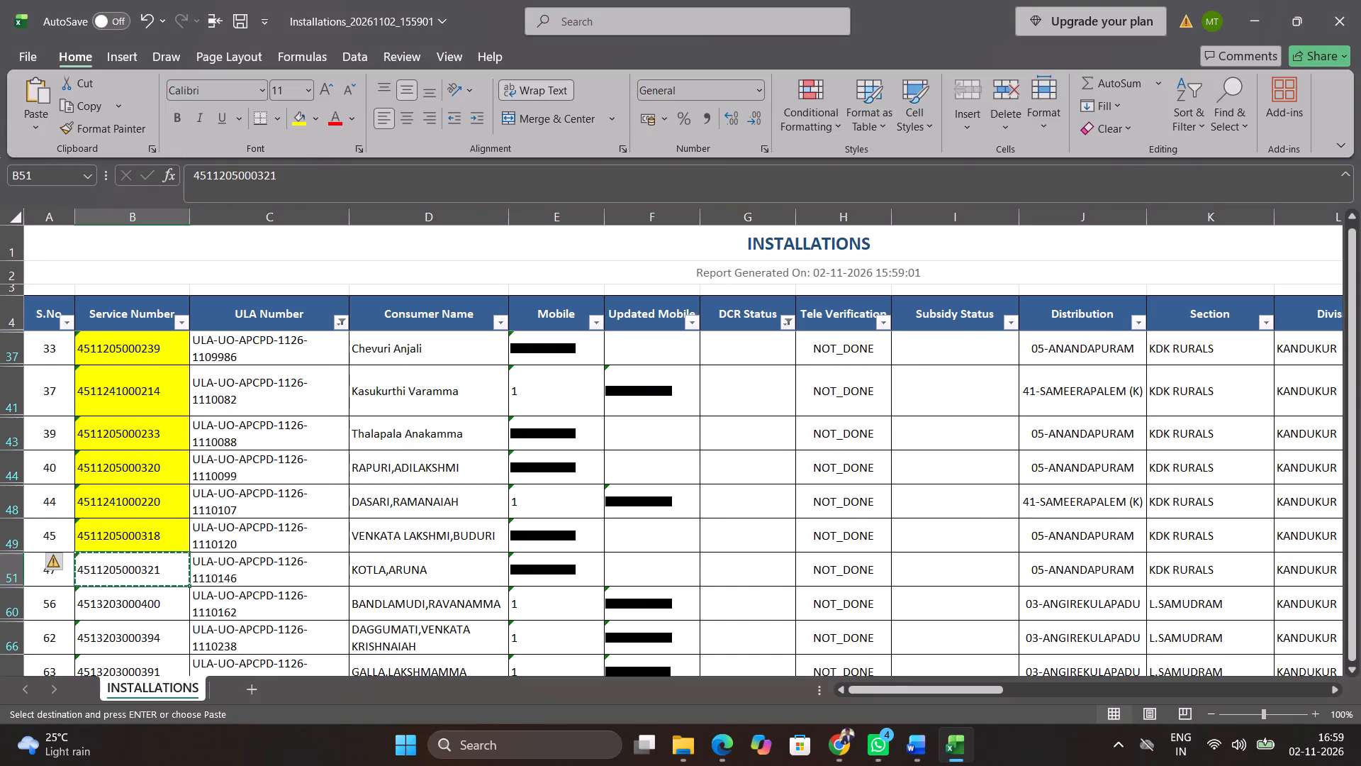
left_click(847, 684)
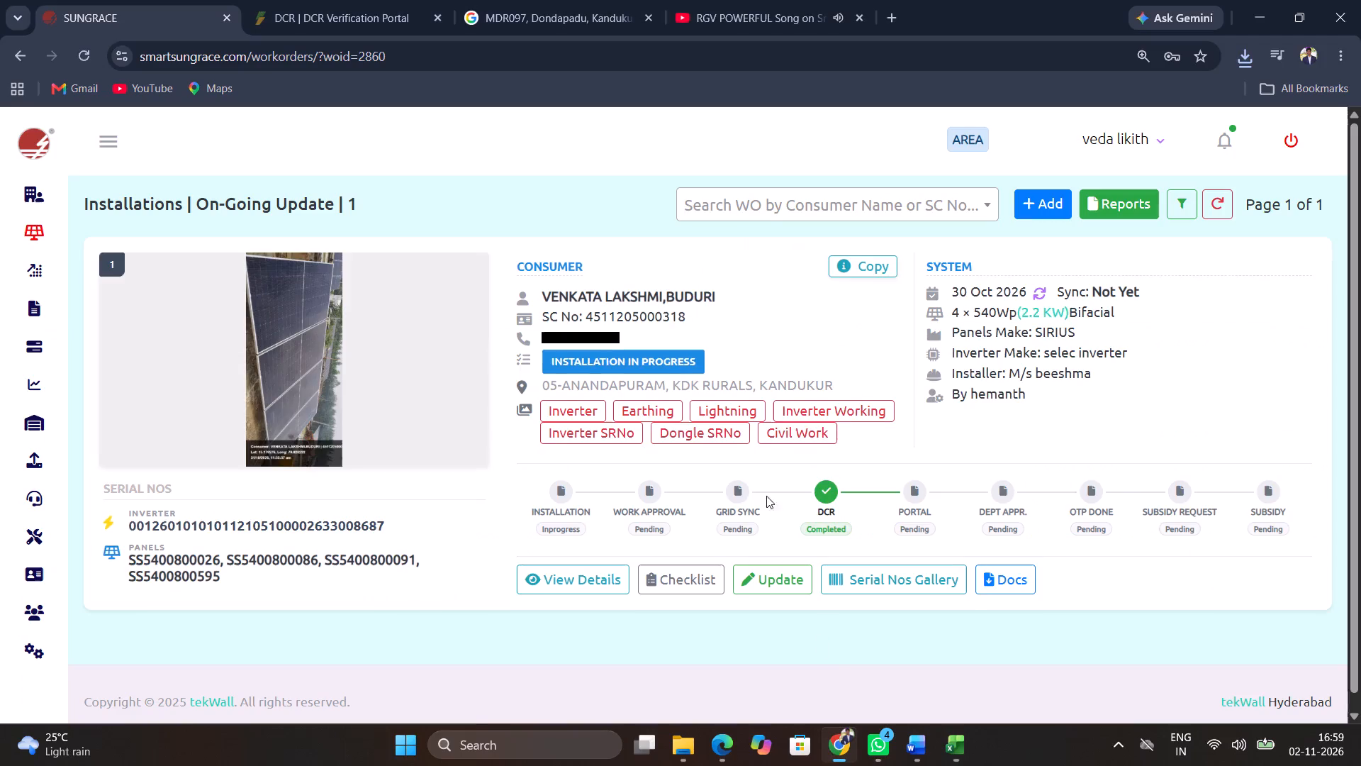
left_click(763, 207)
key("ctrl+v")
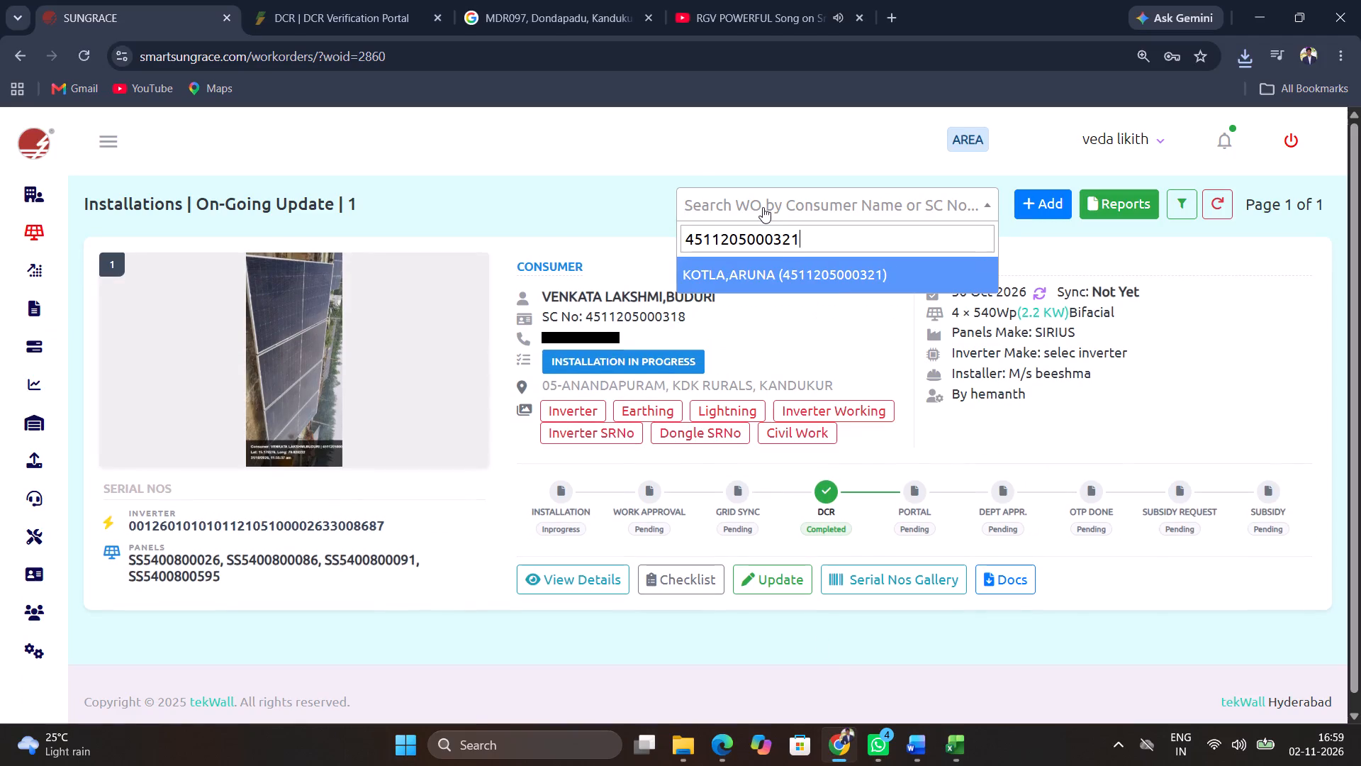
key("Return")
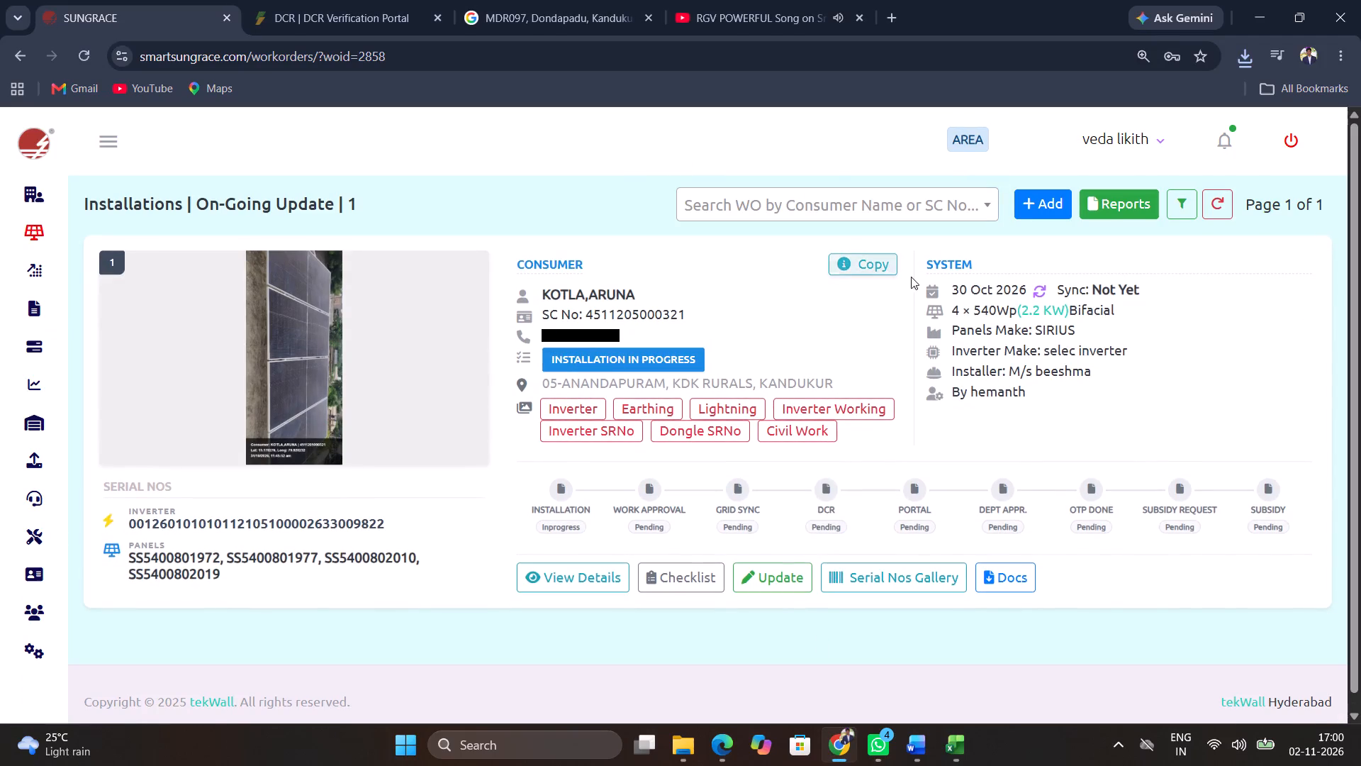
Start a new consumer (B2C) DCR in the DCR portal with the ULA number from SUNGRACE's copy details as application number.
left_click(887, 265)
left_click(860, 353)
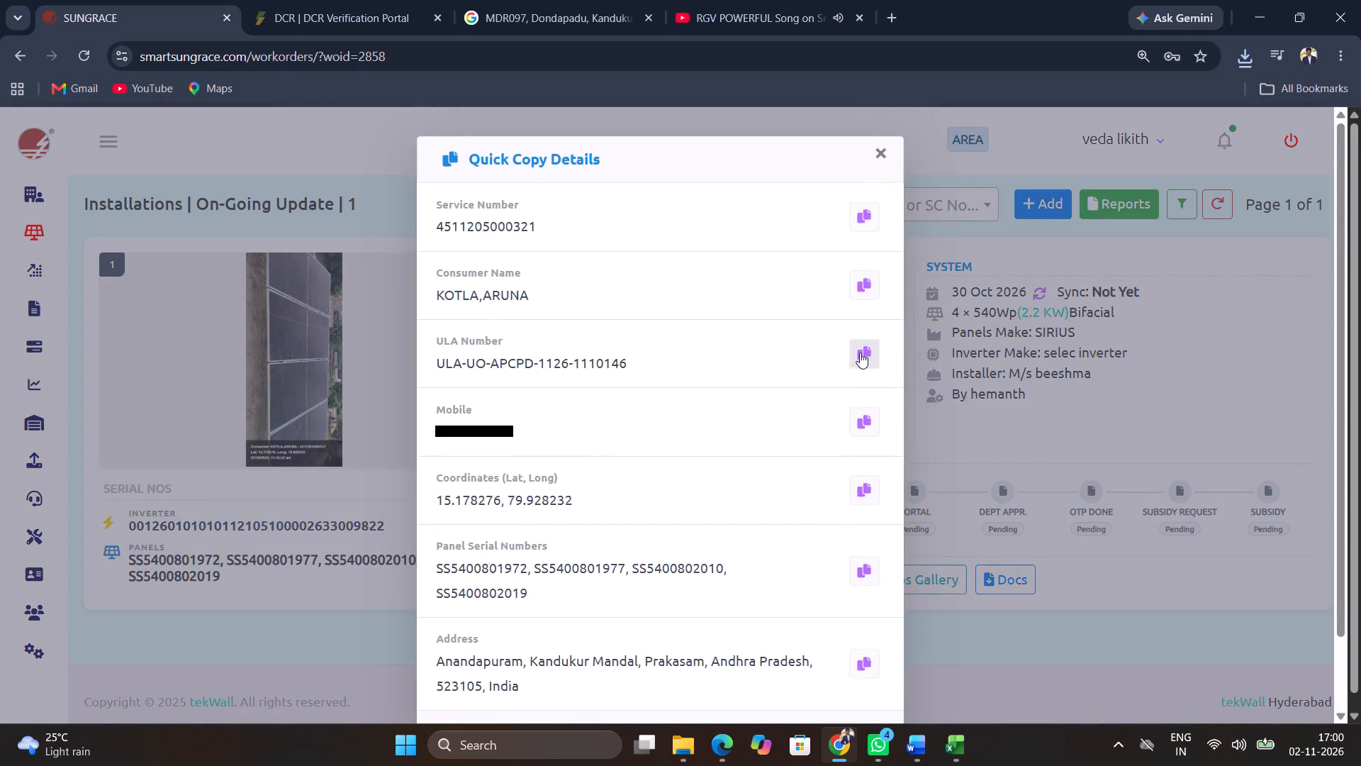
left_click(369, 0)
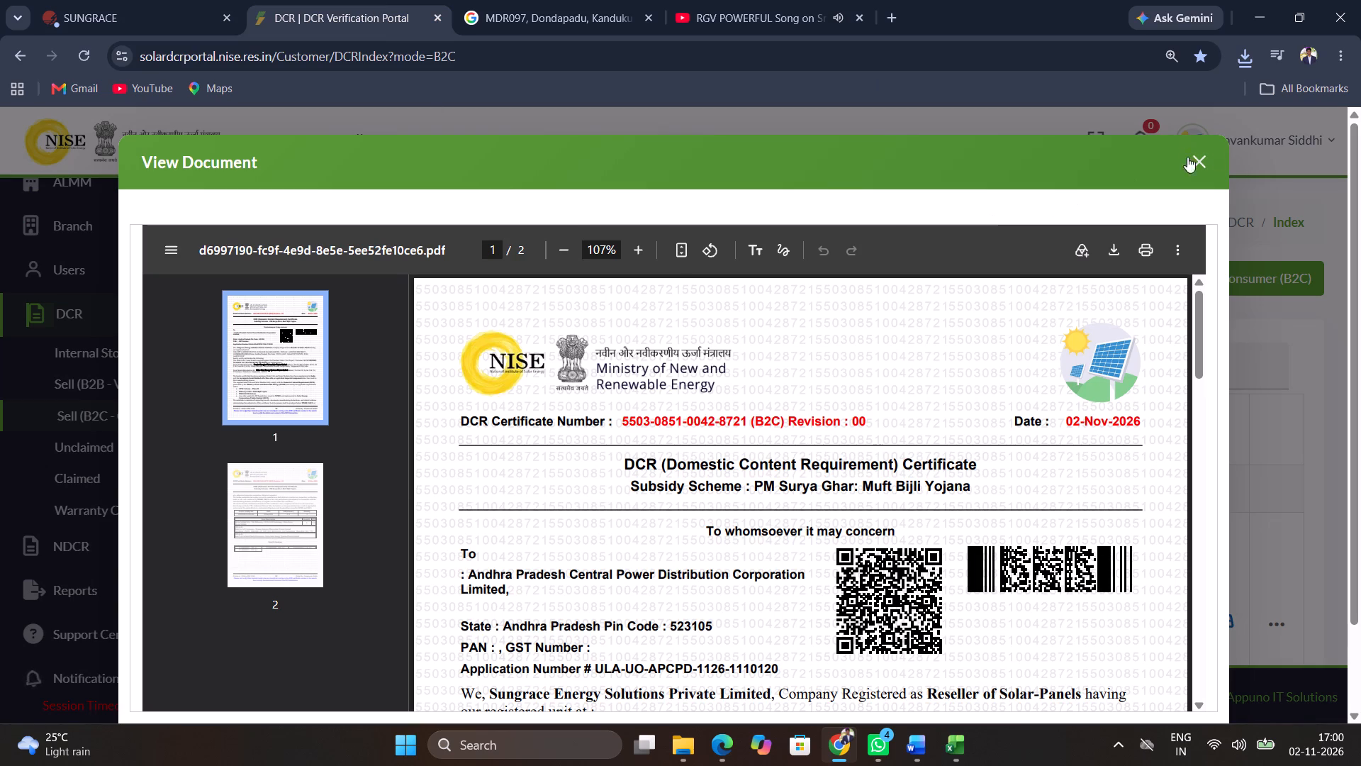
left_click(1200, 157)
left_click(1178, 264)
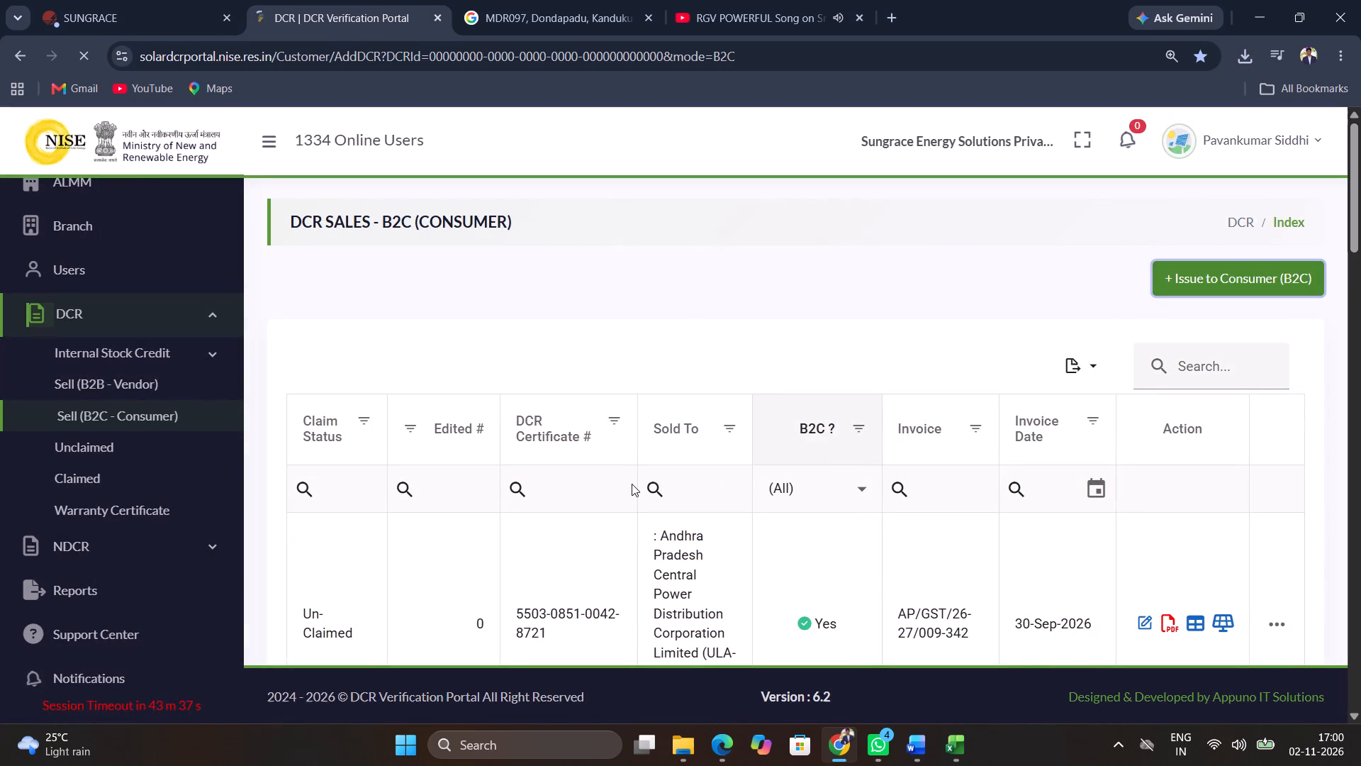
left_click(667, 392)
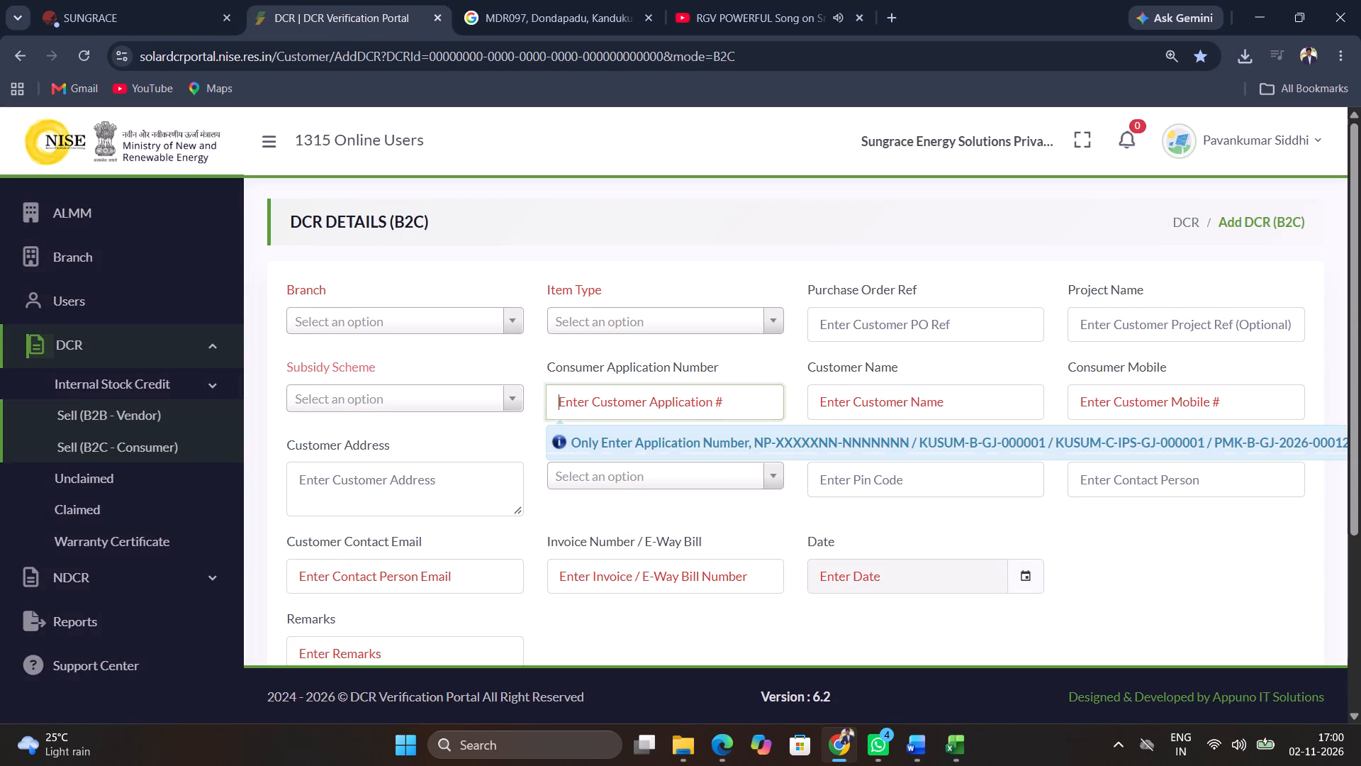
key("ctrl+v")
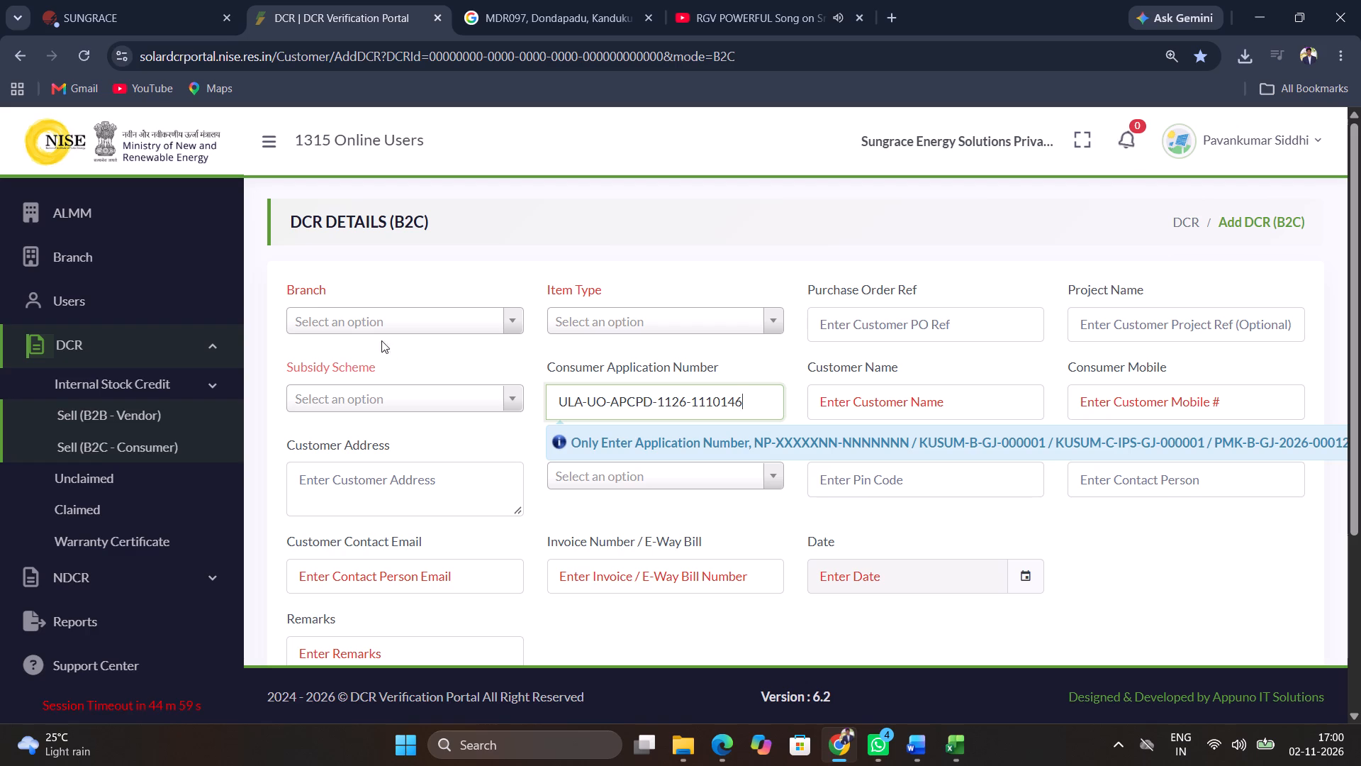
Set the branch to the Andhra Pradesh one and the subsidy scheme to PM Surya Ghar: Muft Bijli Yojana.
left_click(391, 317)
left_click(379, 395)
left_click(379, 394)
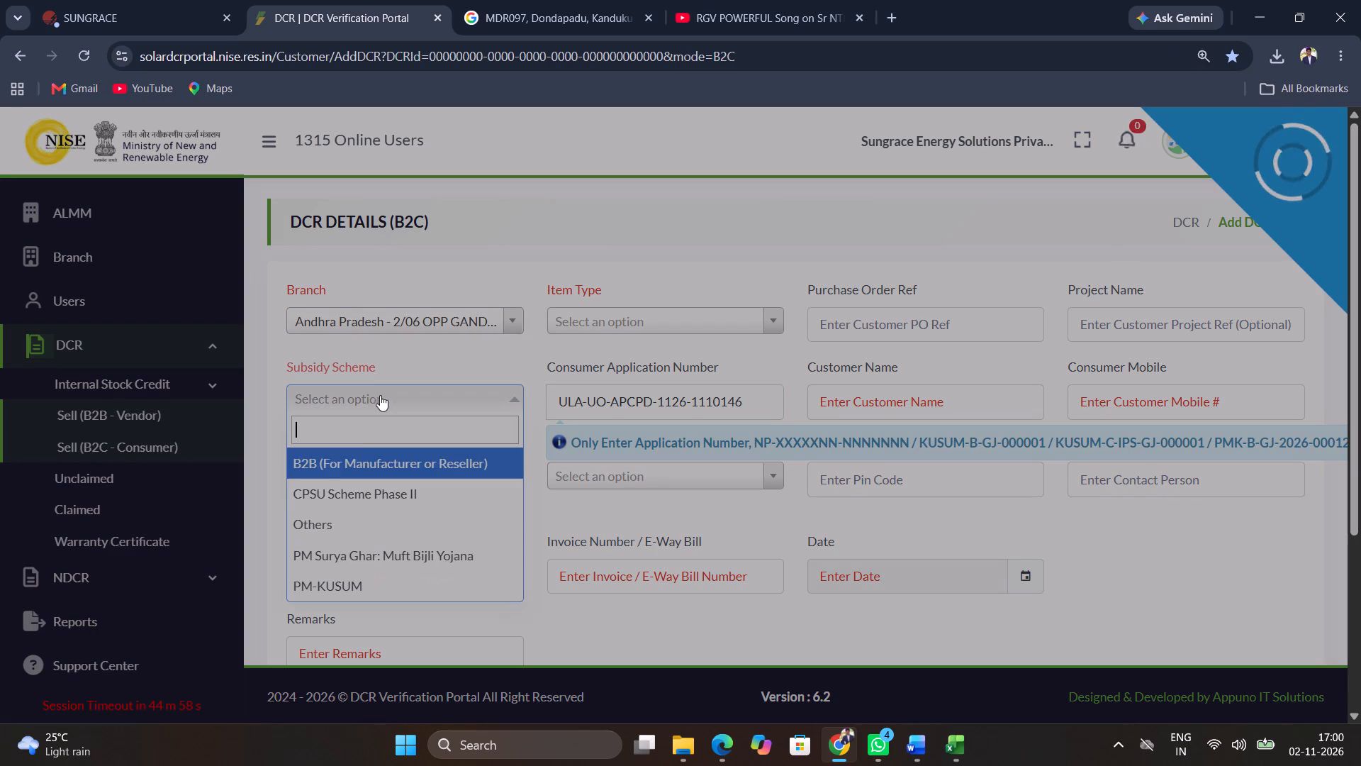
left_click(376, 548)
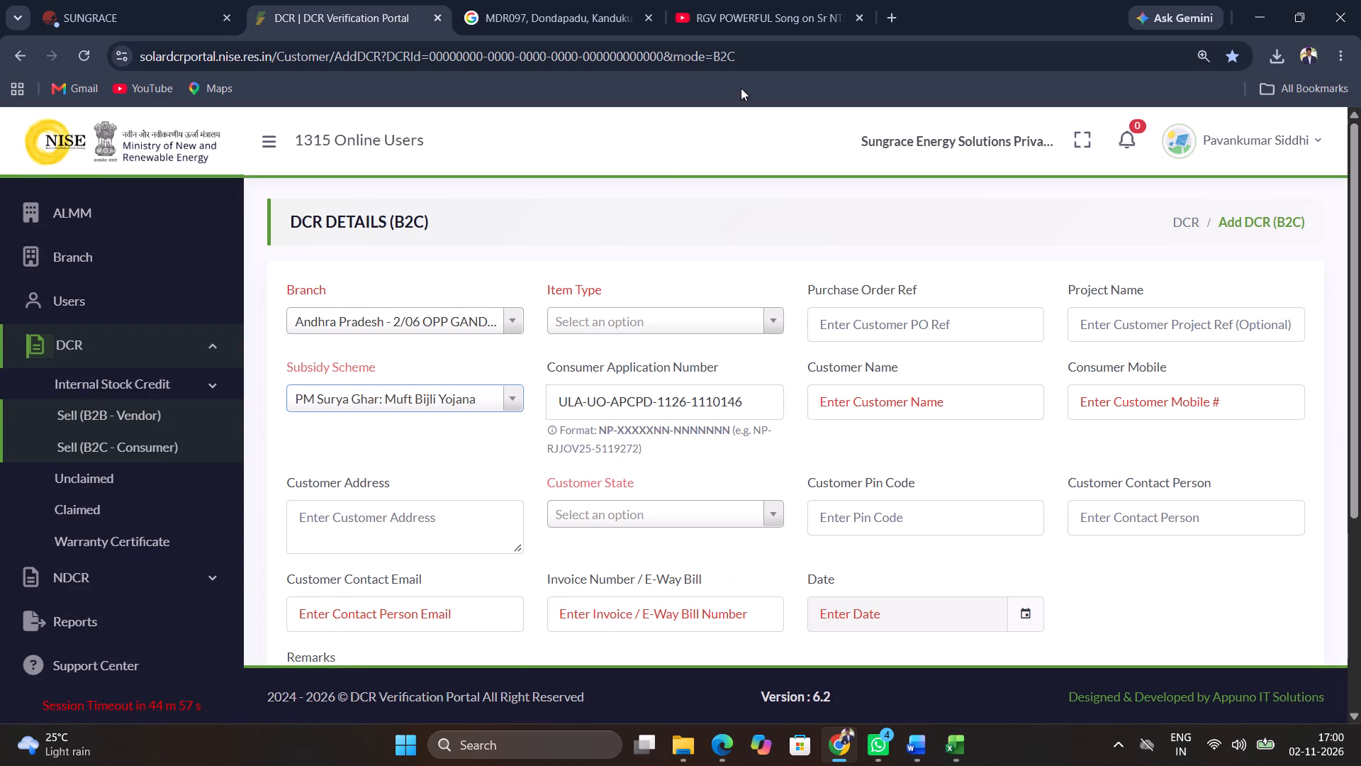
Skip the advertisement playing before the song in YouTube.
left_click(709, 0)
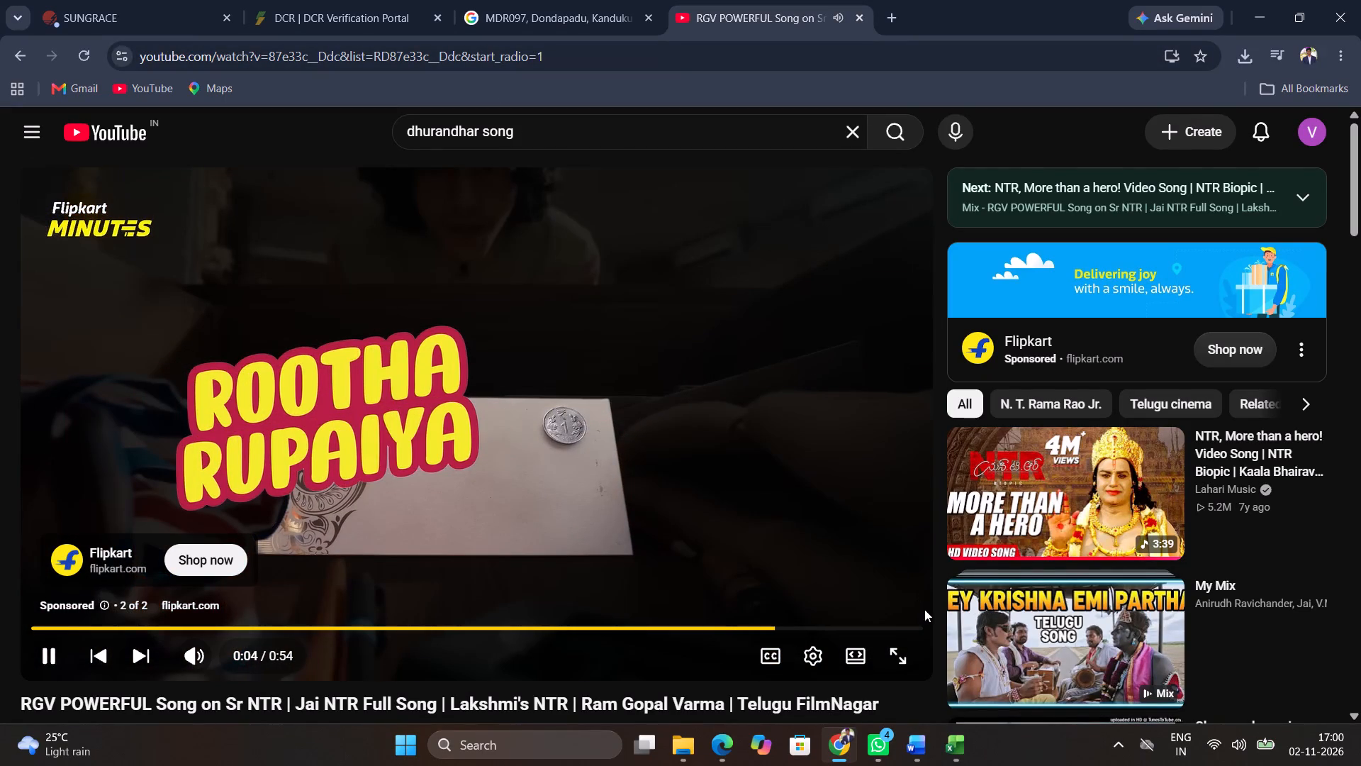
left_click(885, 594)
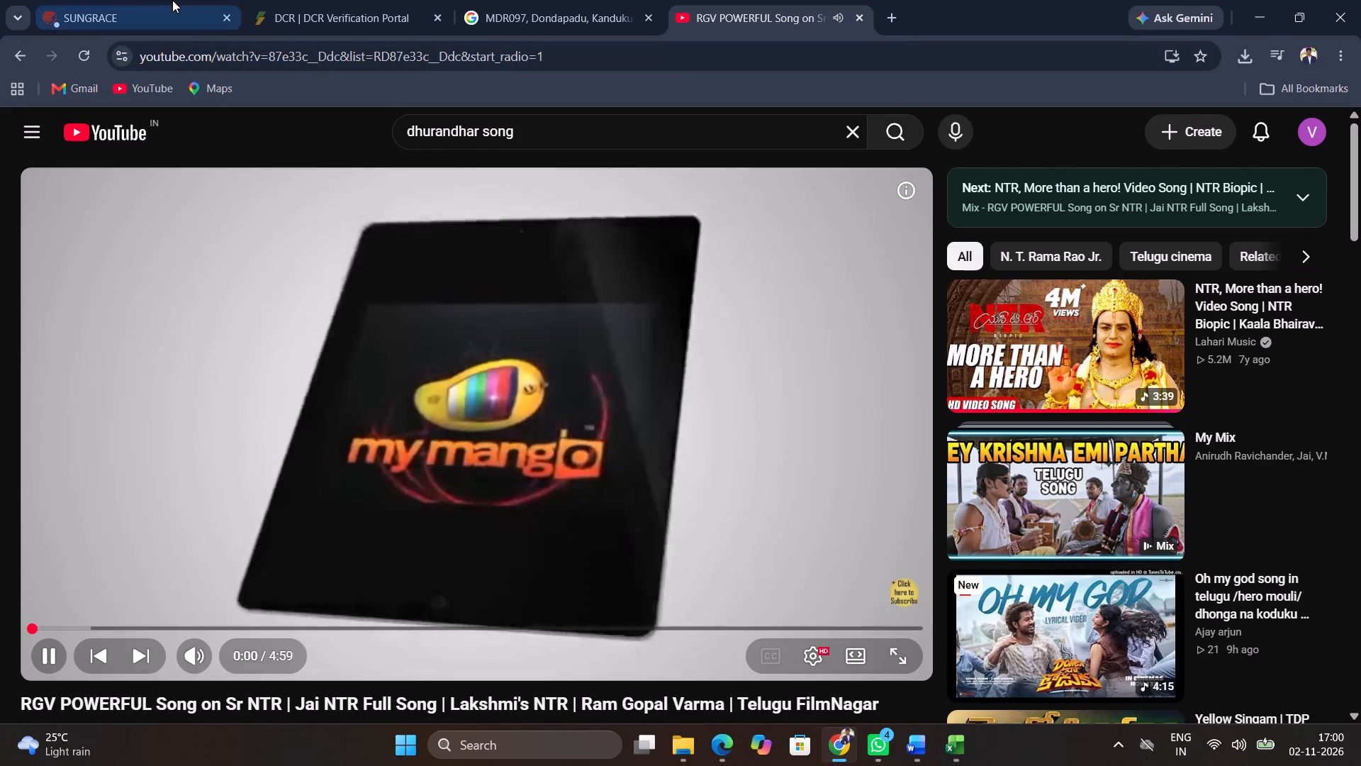
Set the item type of the new DCR to Solar Panels.
left_click_drag(350, 16, 354, 24)
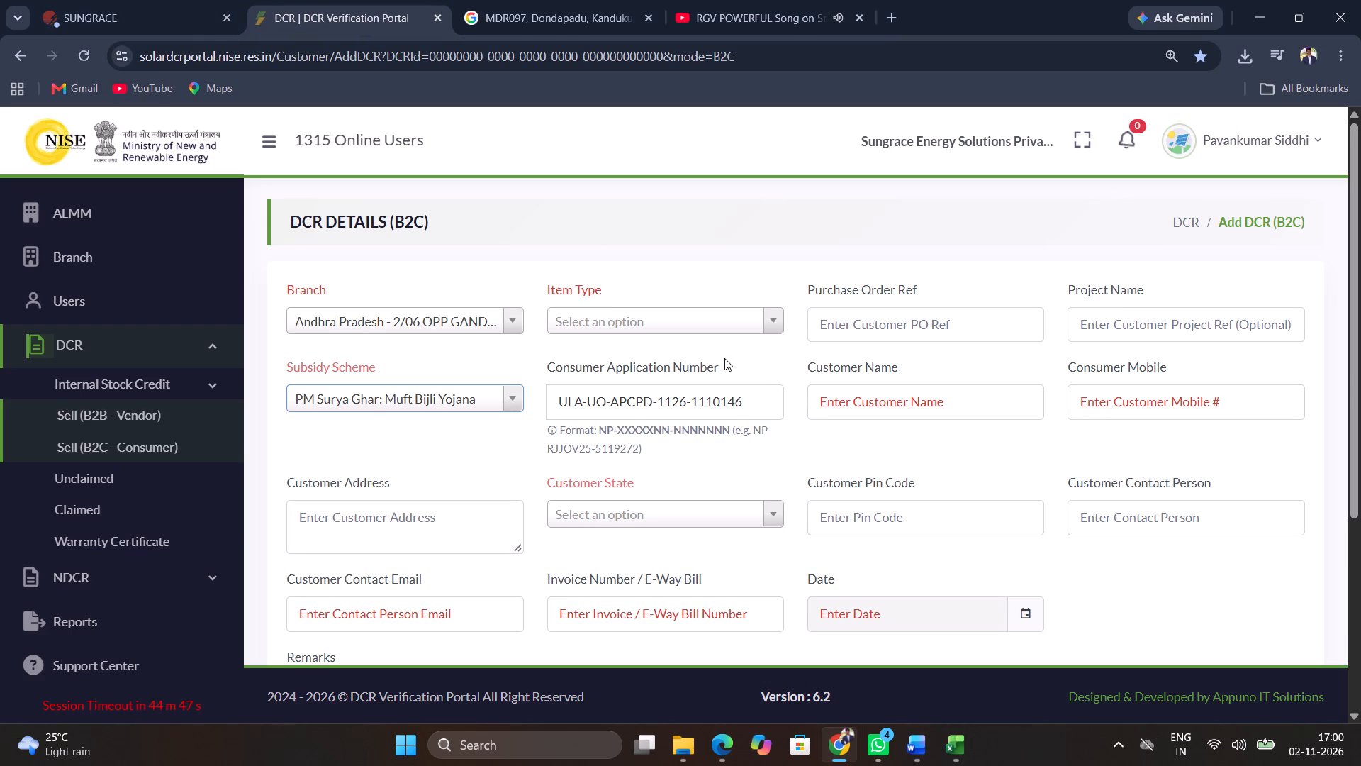
left_click(672, 309)
left_click(578, 387)
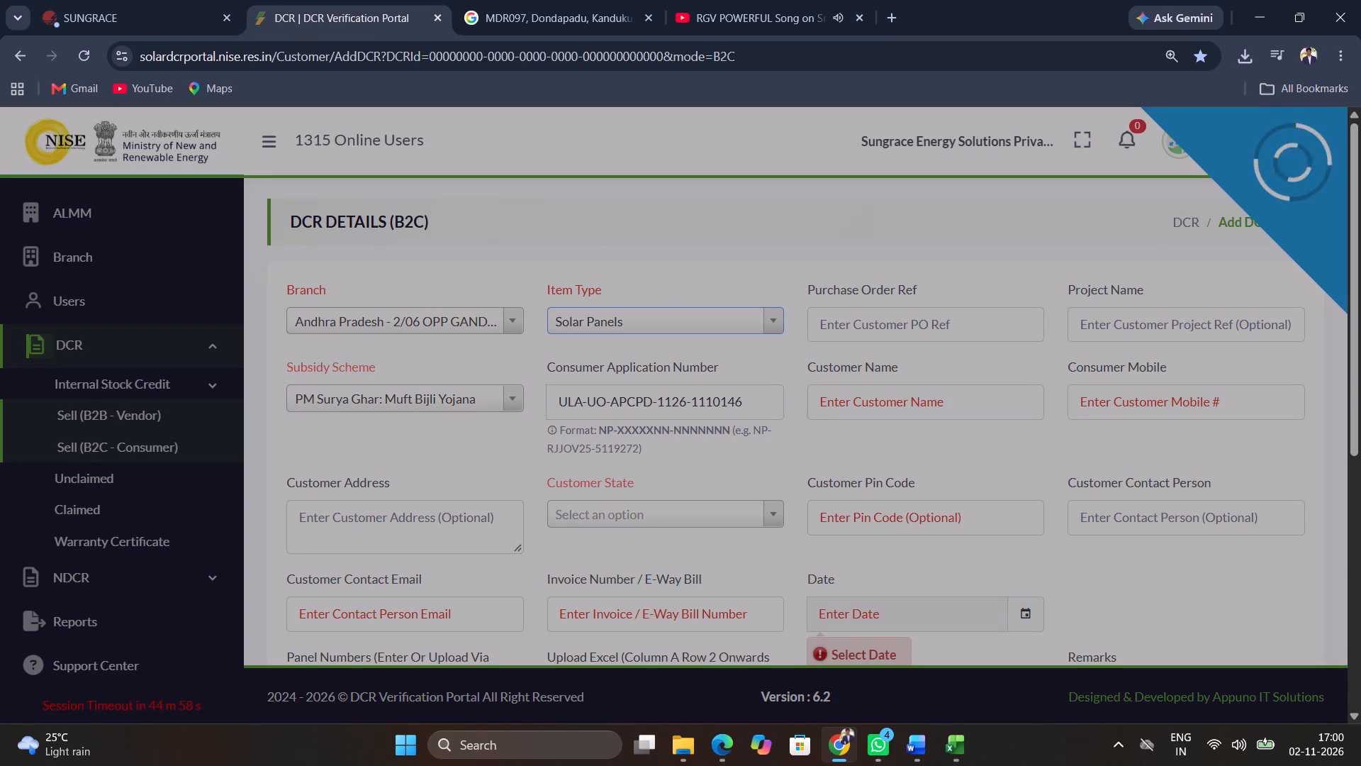
left_click(834, 401)
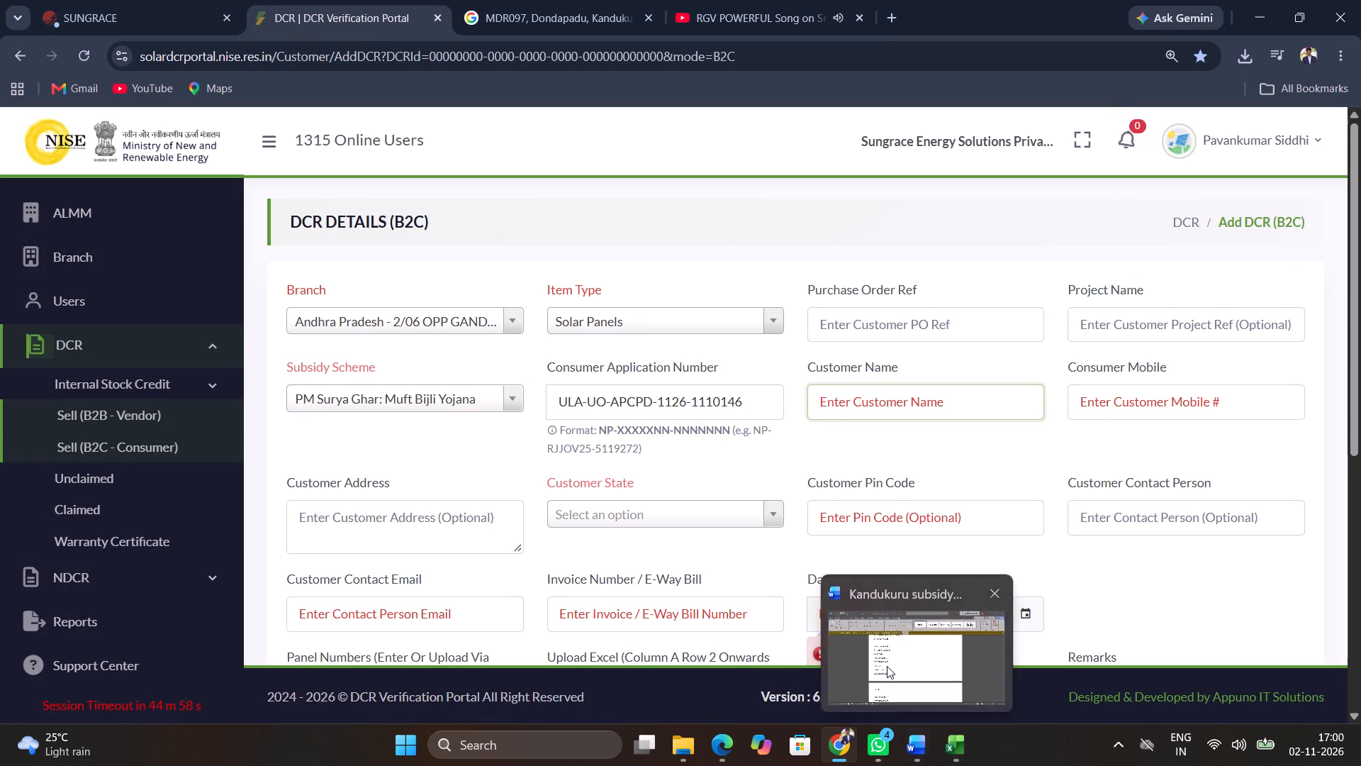
left_click(887, 666)
scroll(371, 383, "up", 20)
scroll(371, 383, "up", 6)
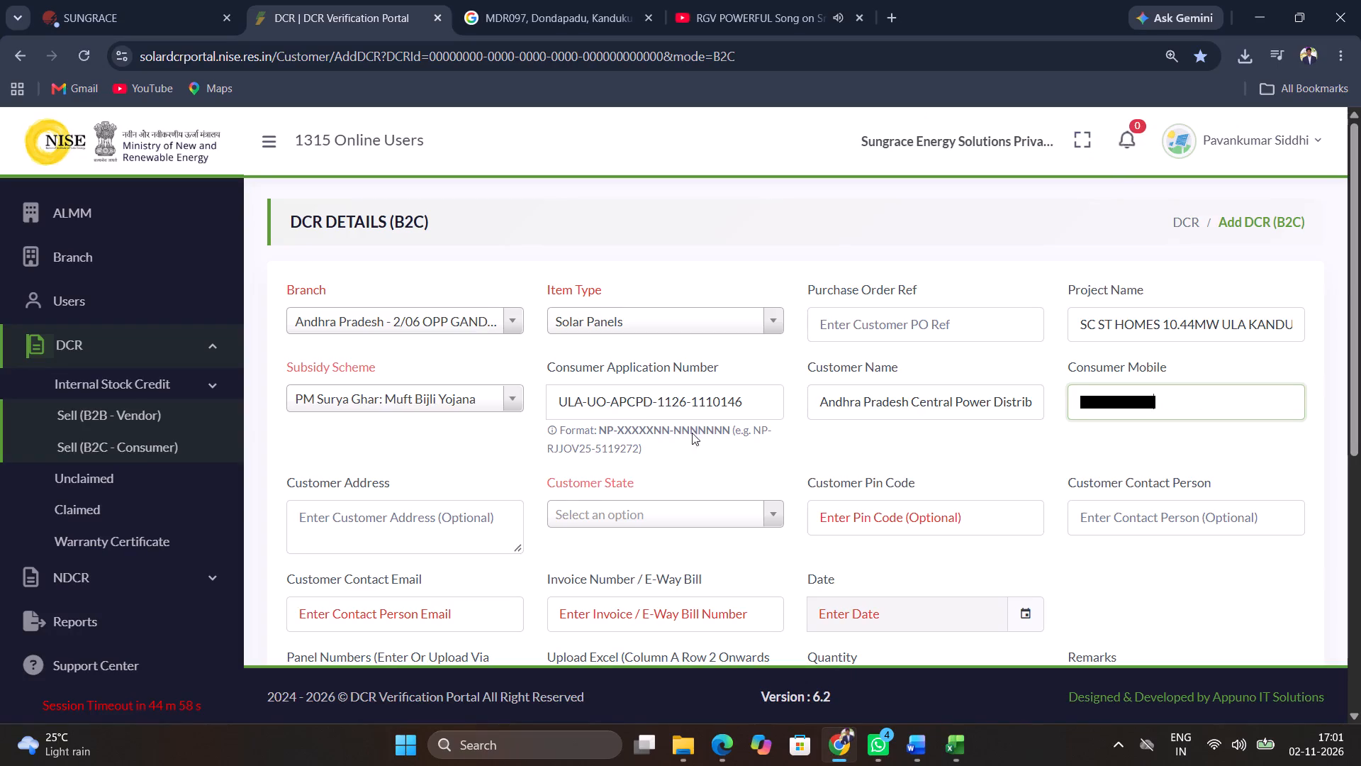
Set the customer state to Andhra Pradesh (37).
scroll(590, 178, "down", 1)
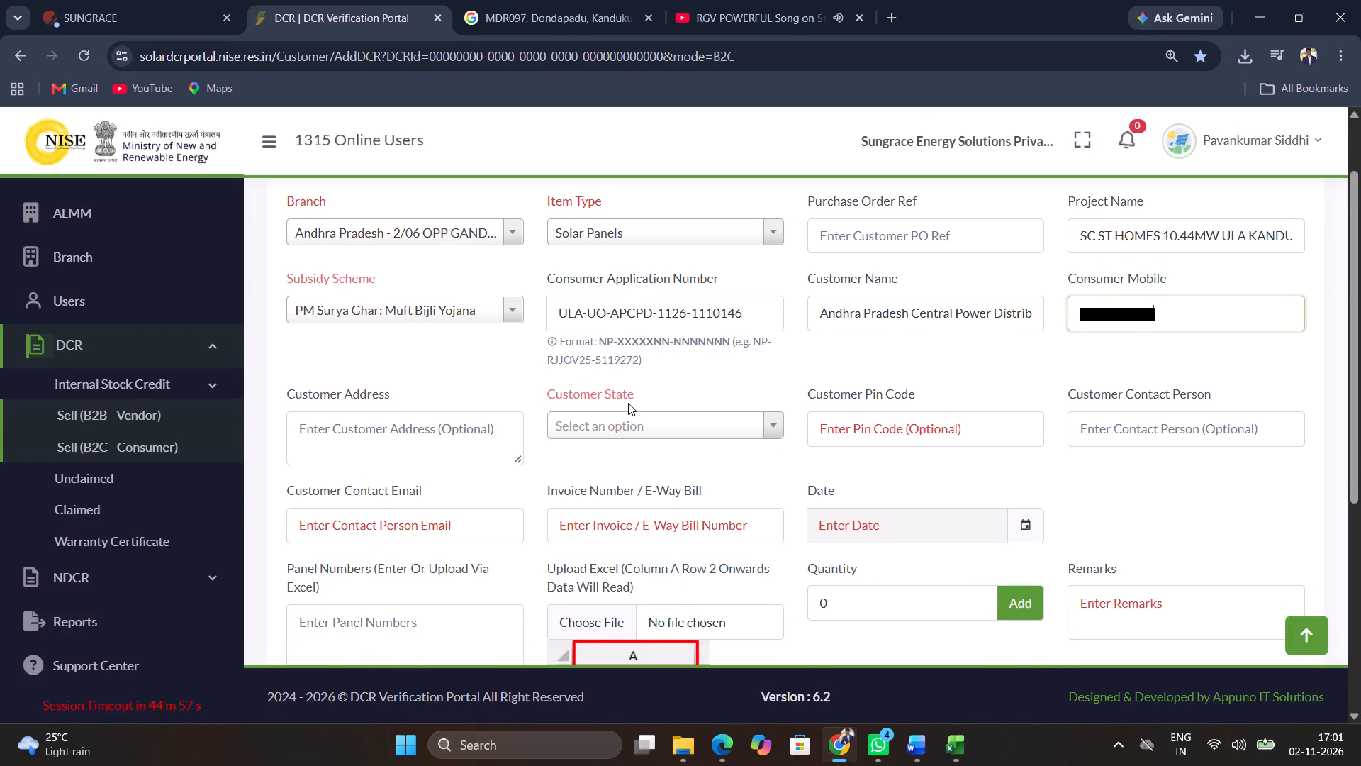
left_click(632, 423)
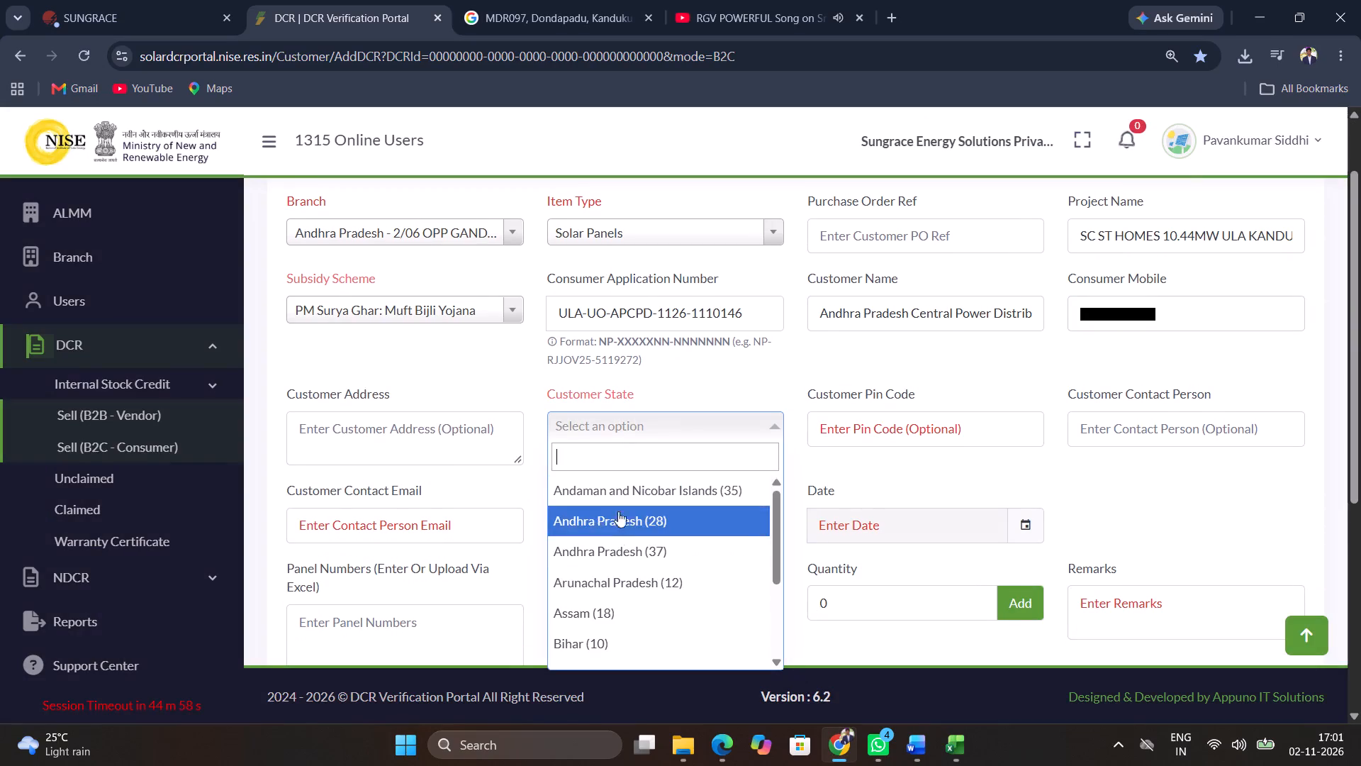
left_click(622, 548)
Fill the customer contact email with the e-mail address copied from the Word details document.
left_click(467, 516)
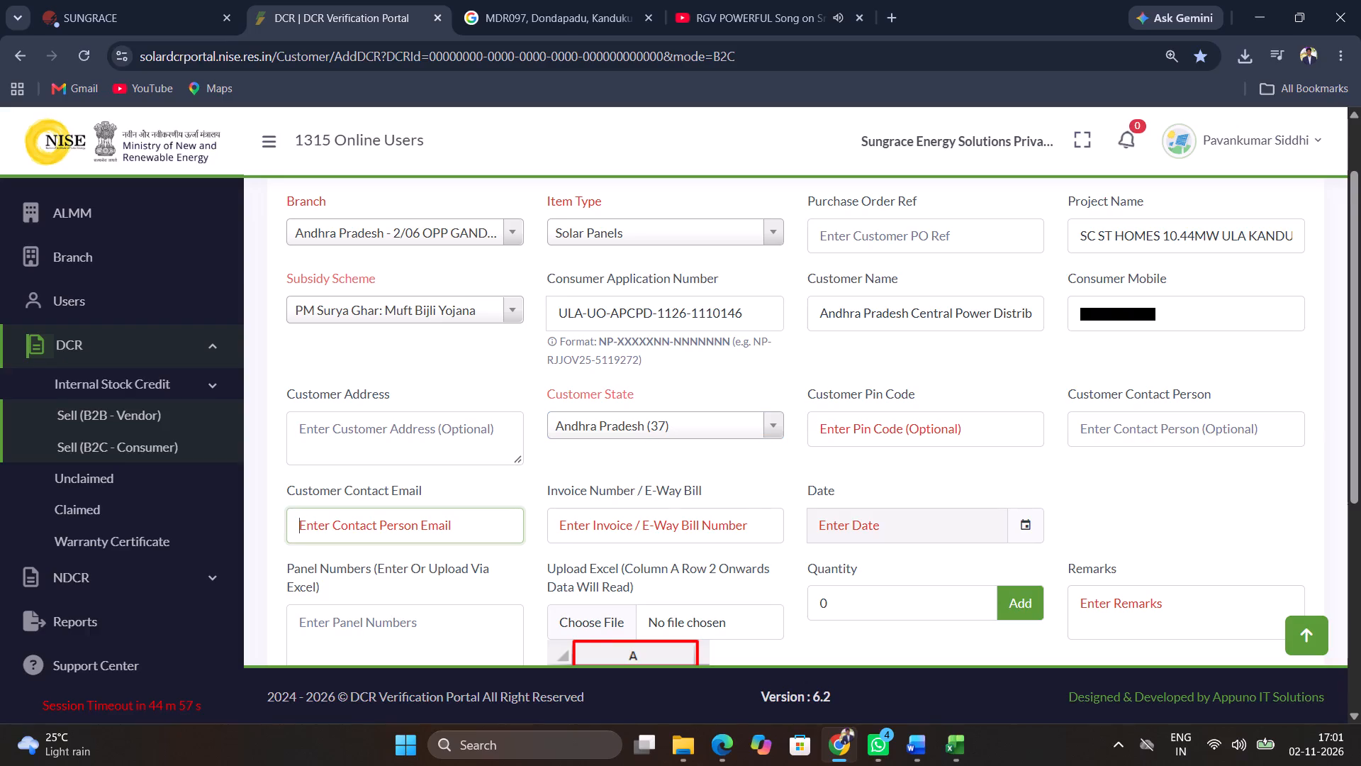
scroll(953, 365, "down", 3)
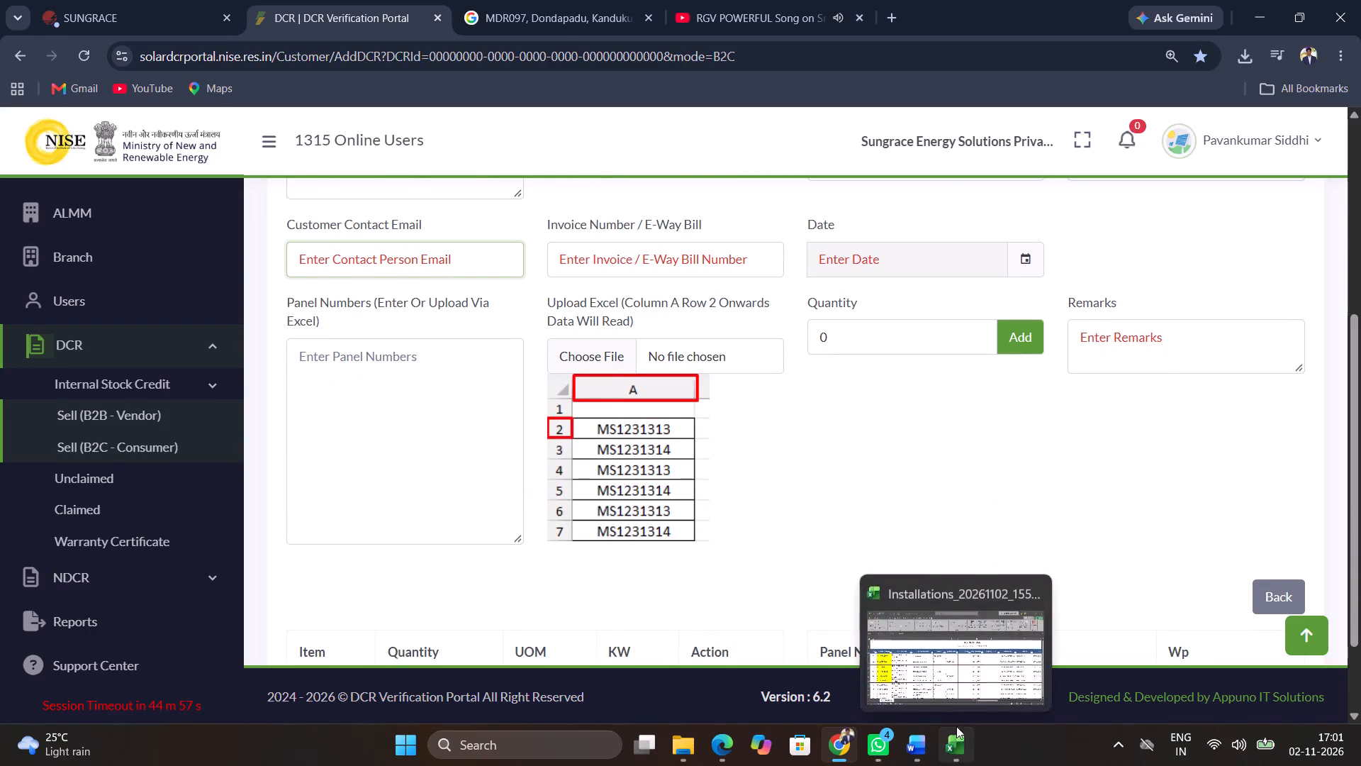
left_click(929, 643)
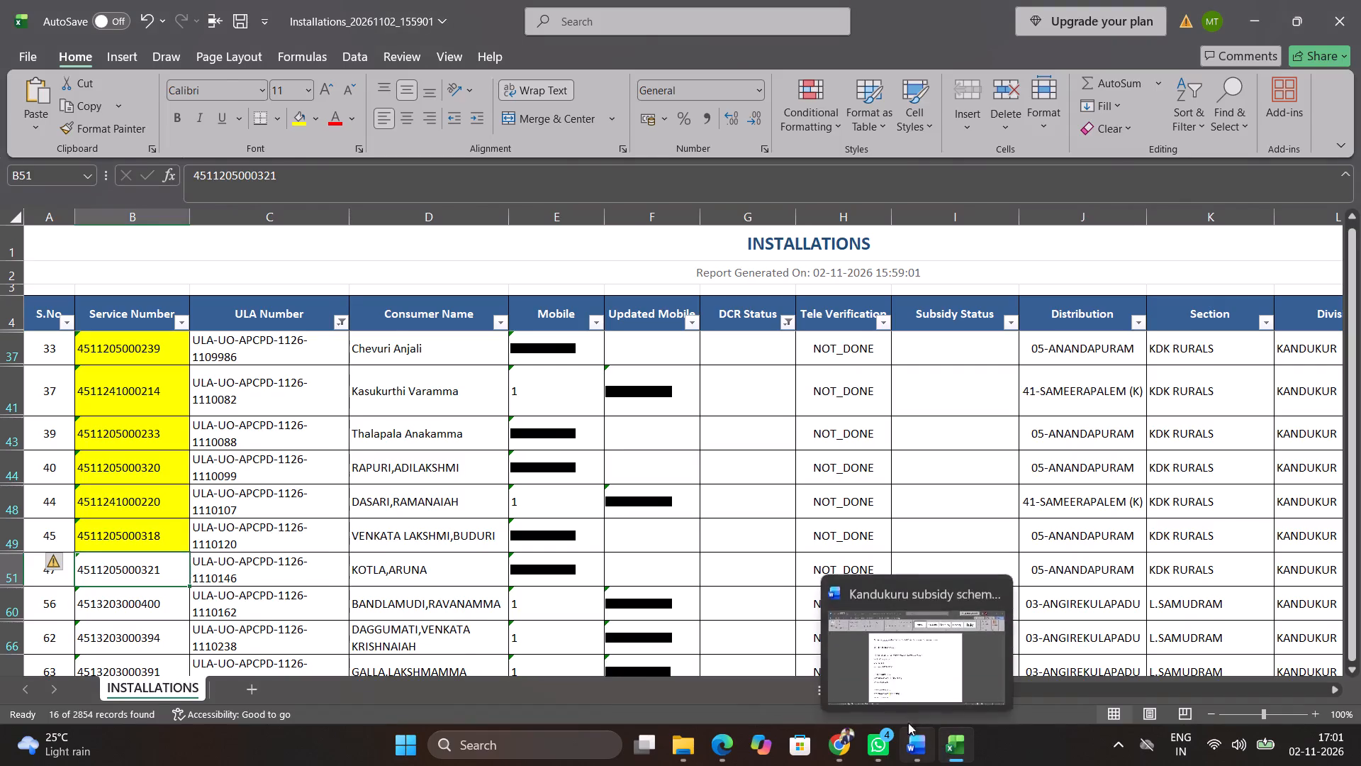
left_click(880, 653)
left_click_drag(506, 373, 265, 402)
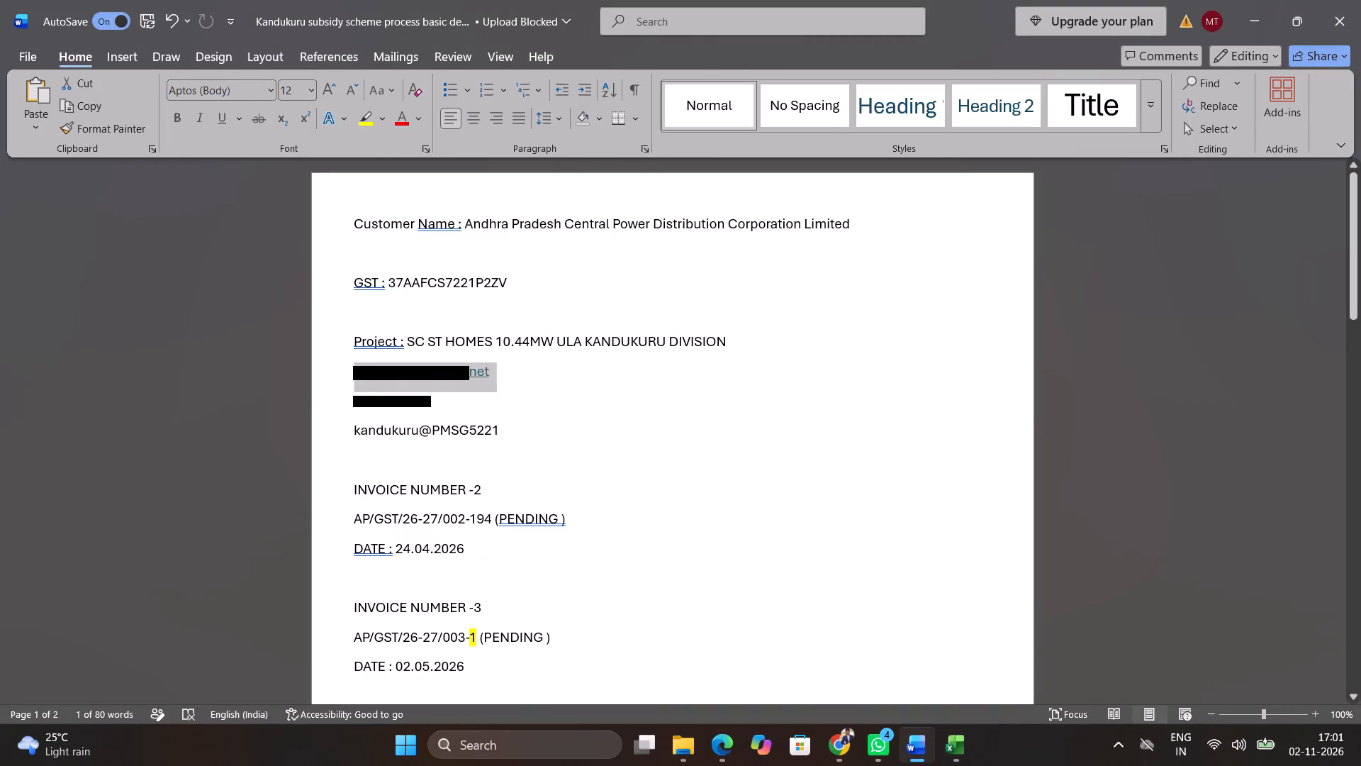
left_click_drag(265, 402, 265, 403)
key("ctrl+c")
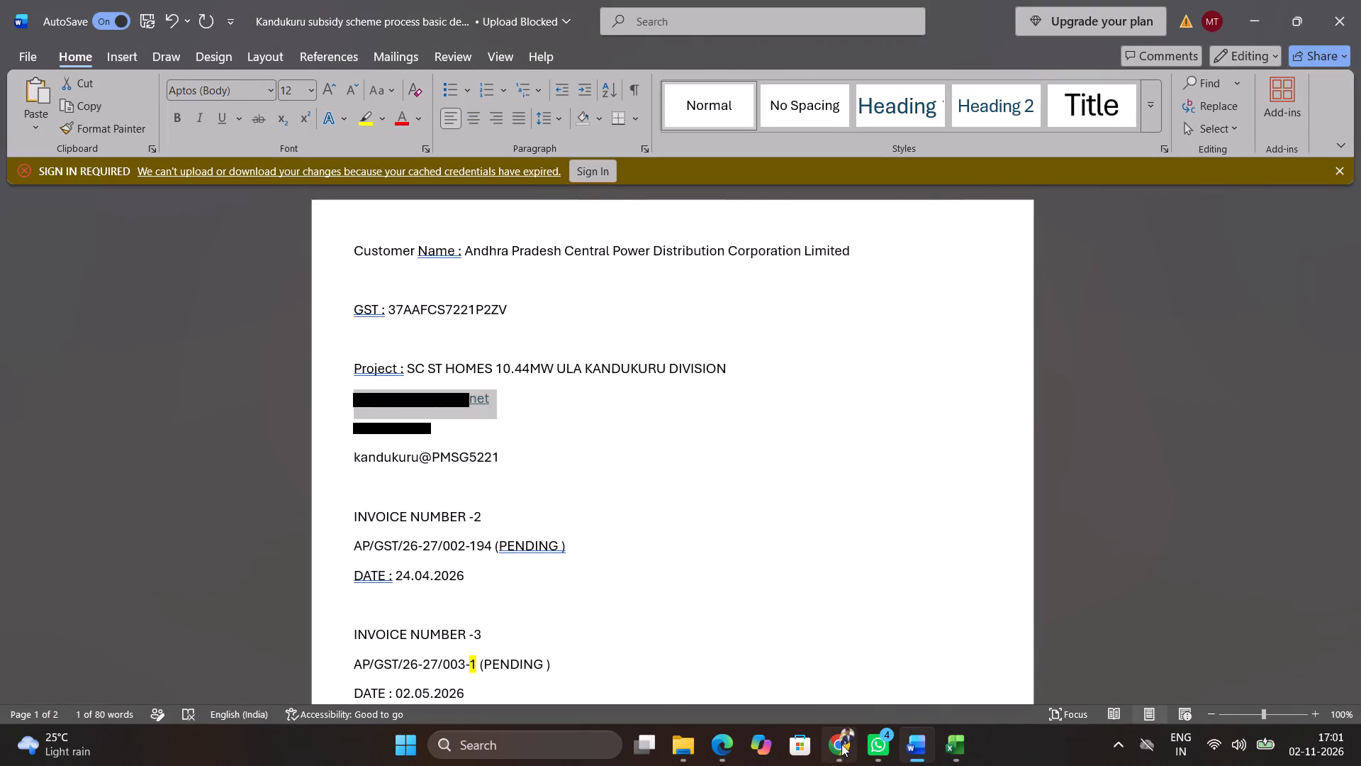
left_click(836, 672)
key("ctrl+v")
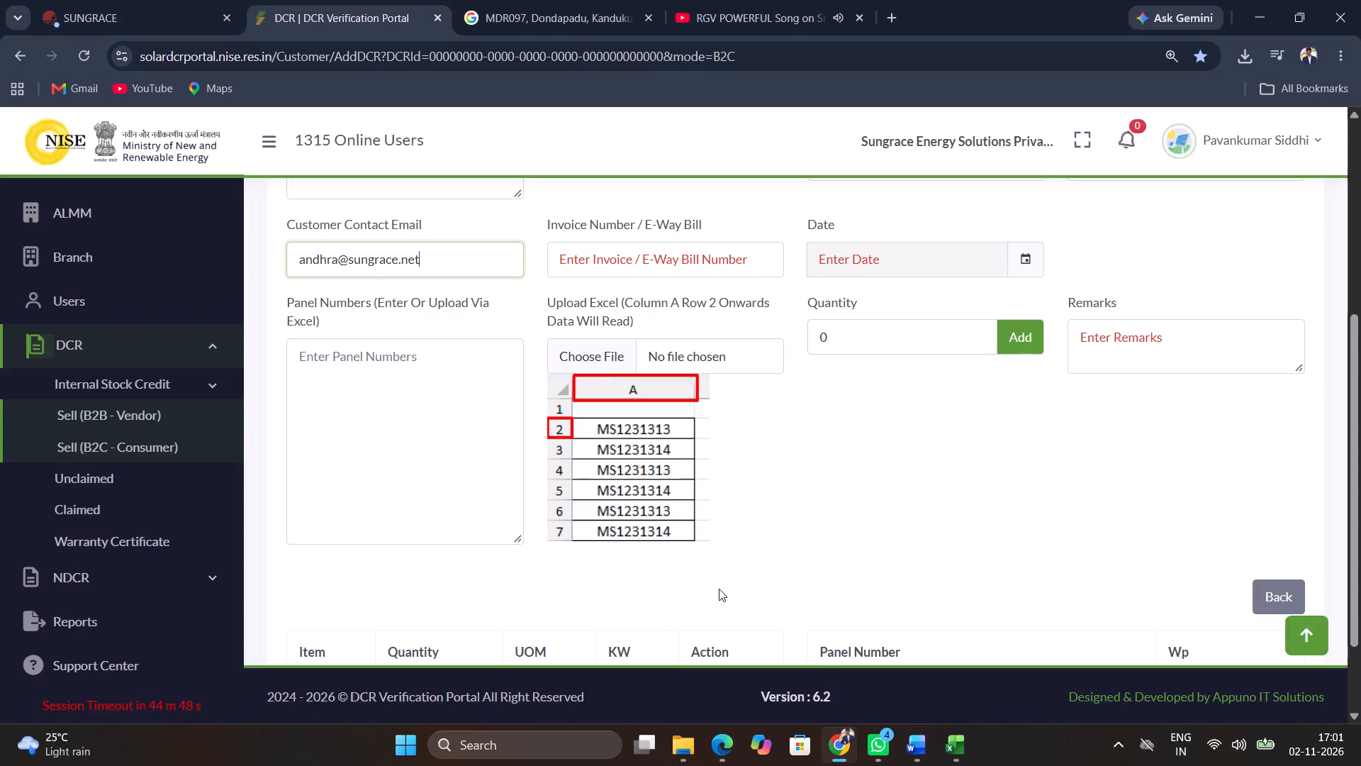
Fill the invoice number with AP/GST/26-27/009-343, copying the invoice 9 prefix from the Word details document and adding 343.
left_click(691, 270)
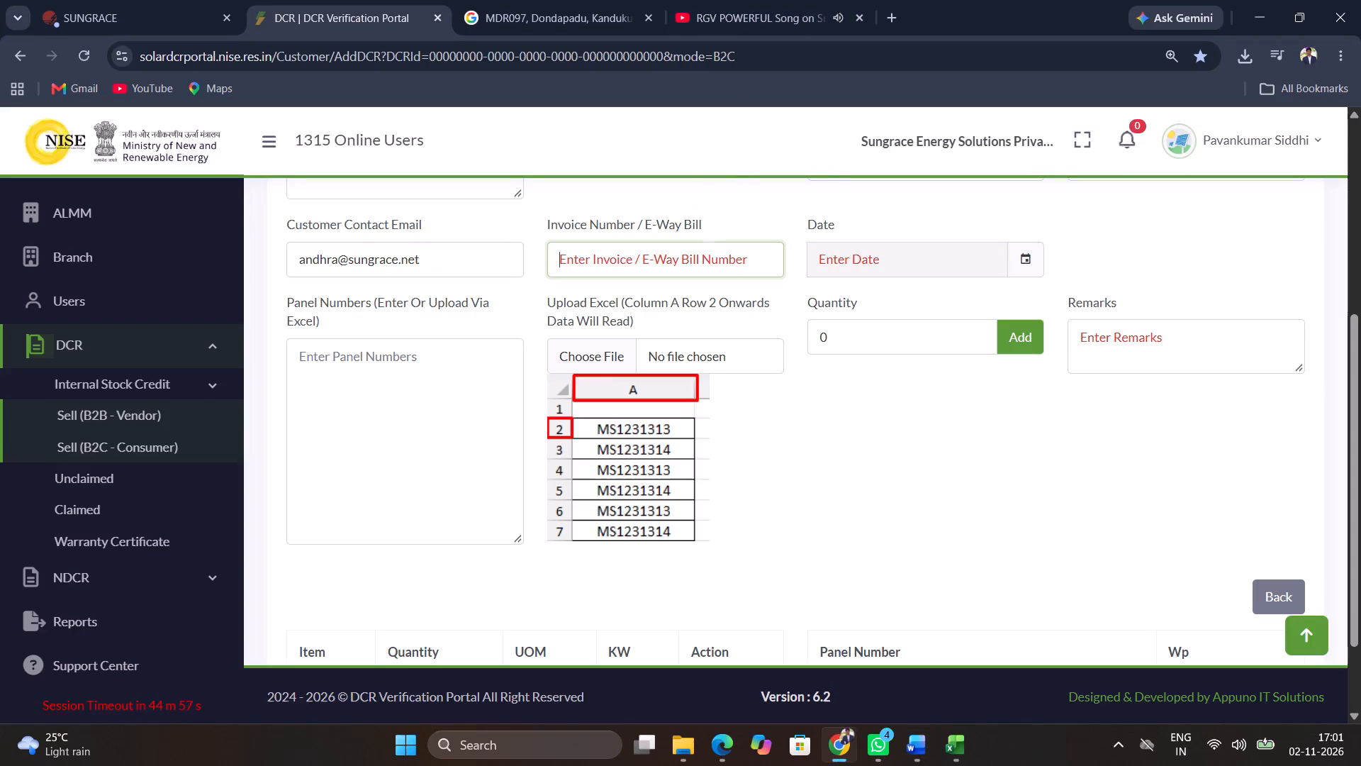
left_click(904, 662)
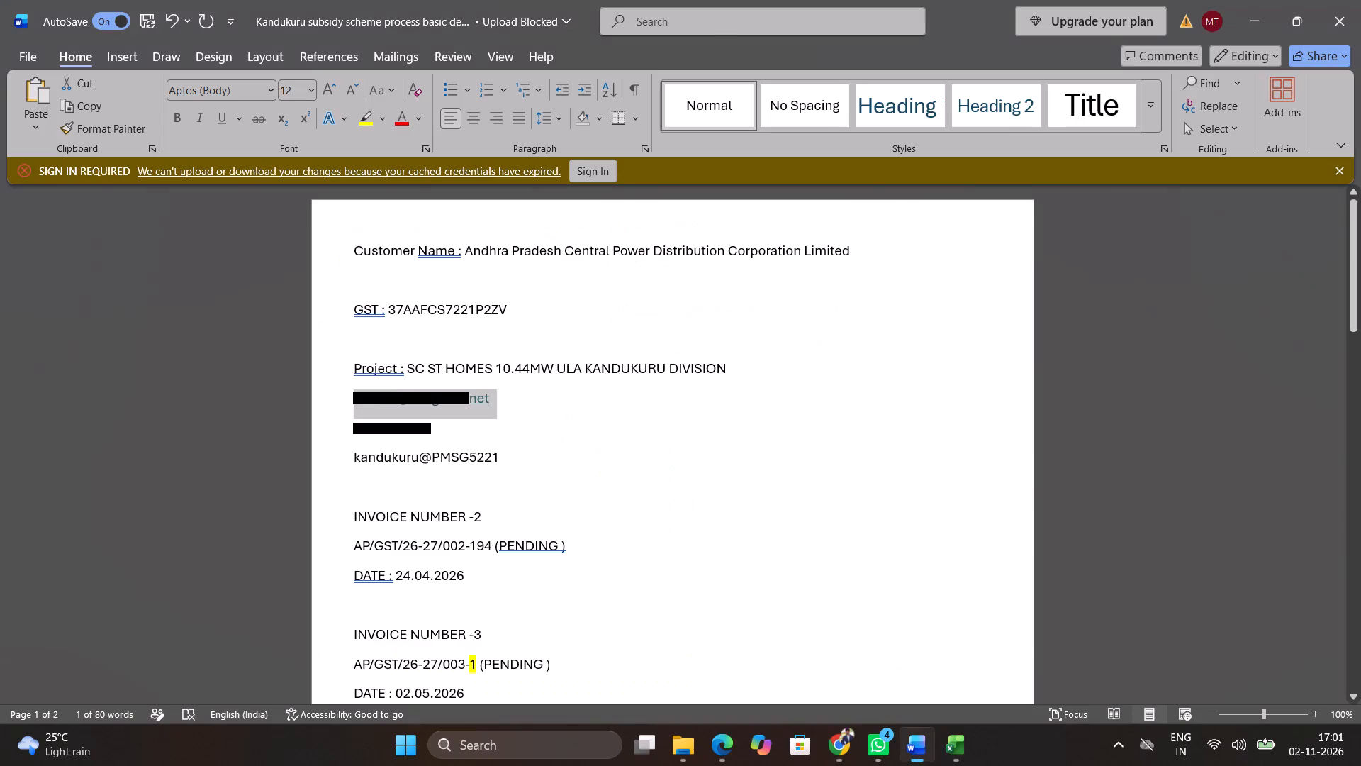
scroll(569, 418, "down", 15)
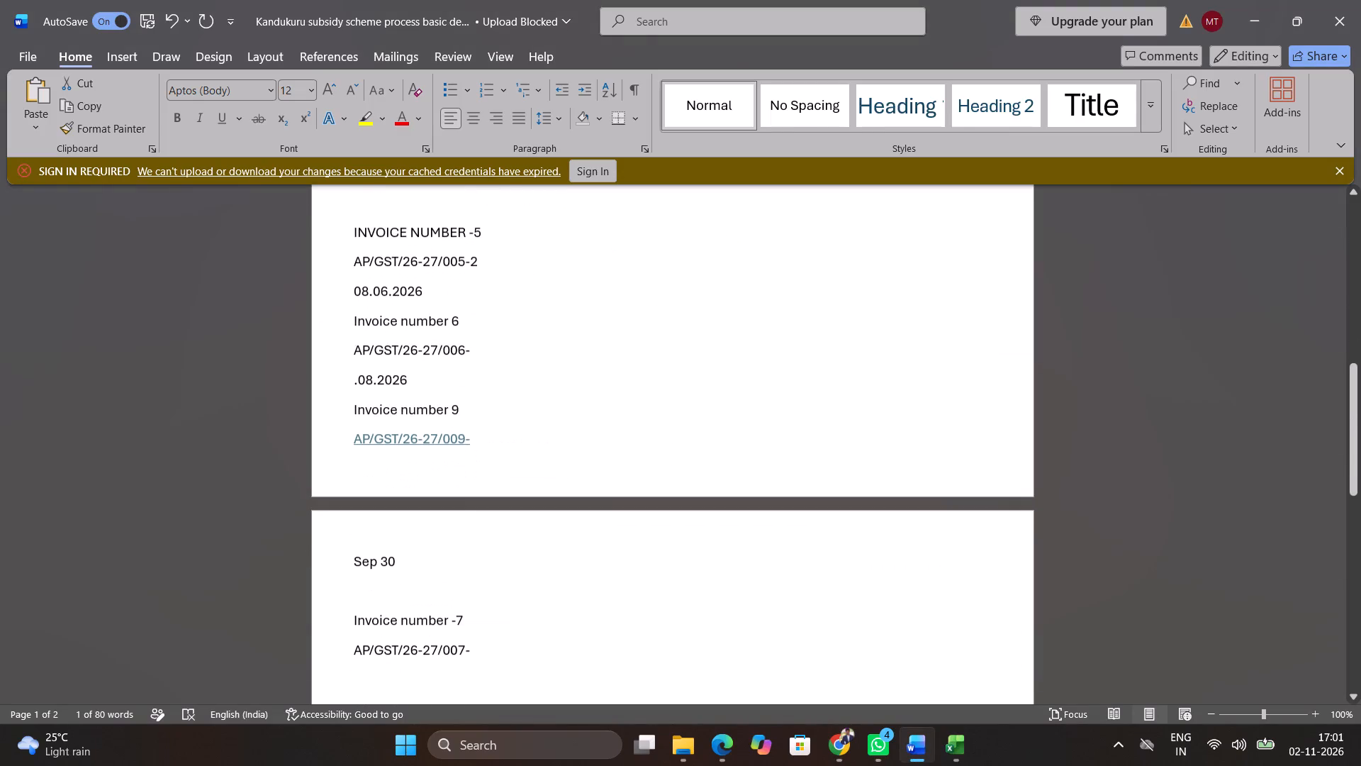
left_click_drag(498, 444, 299, 455)
key("ctrl+c")
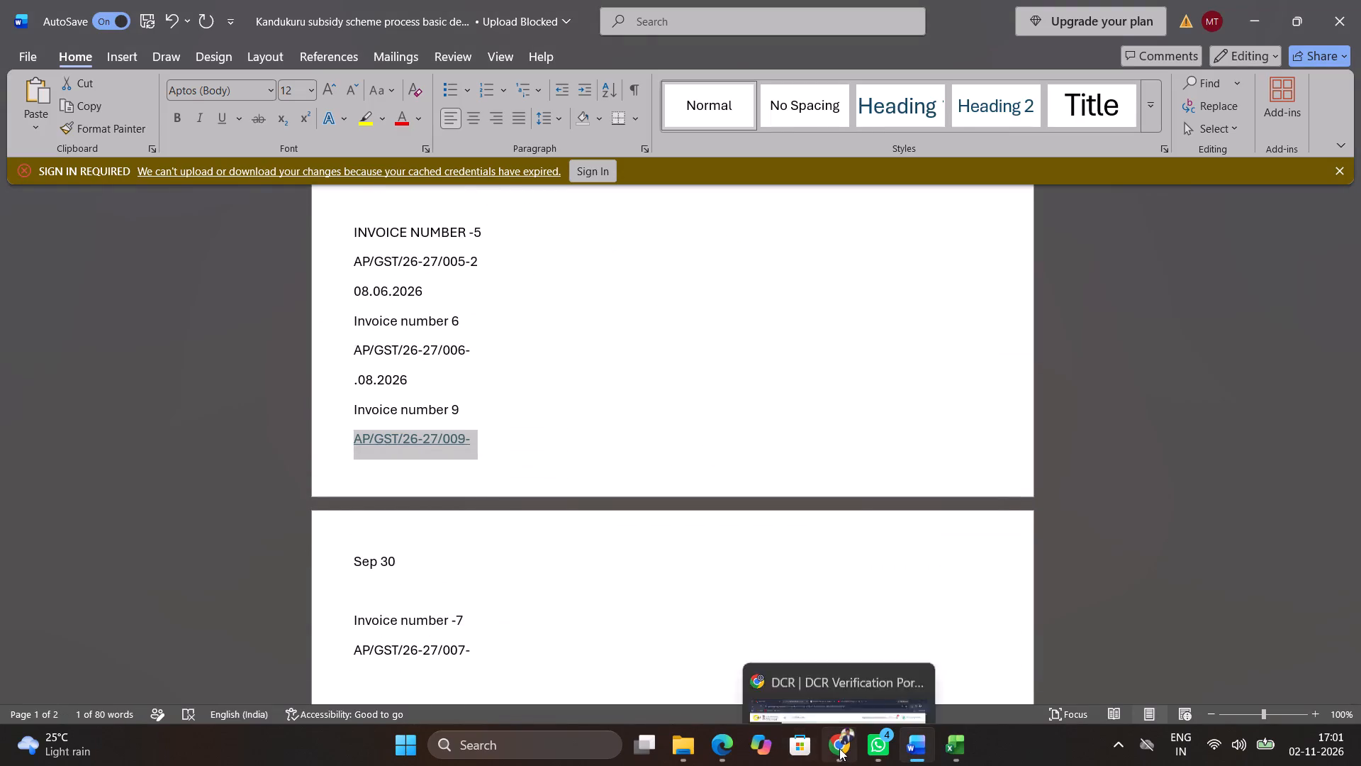
left_click(825, 704)
key("ctrl+v")
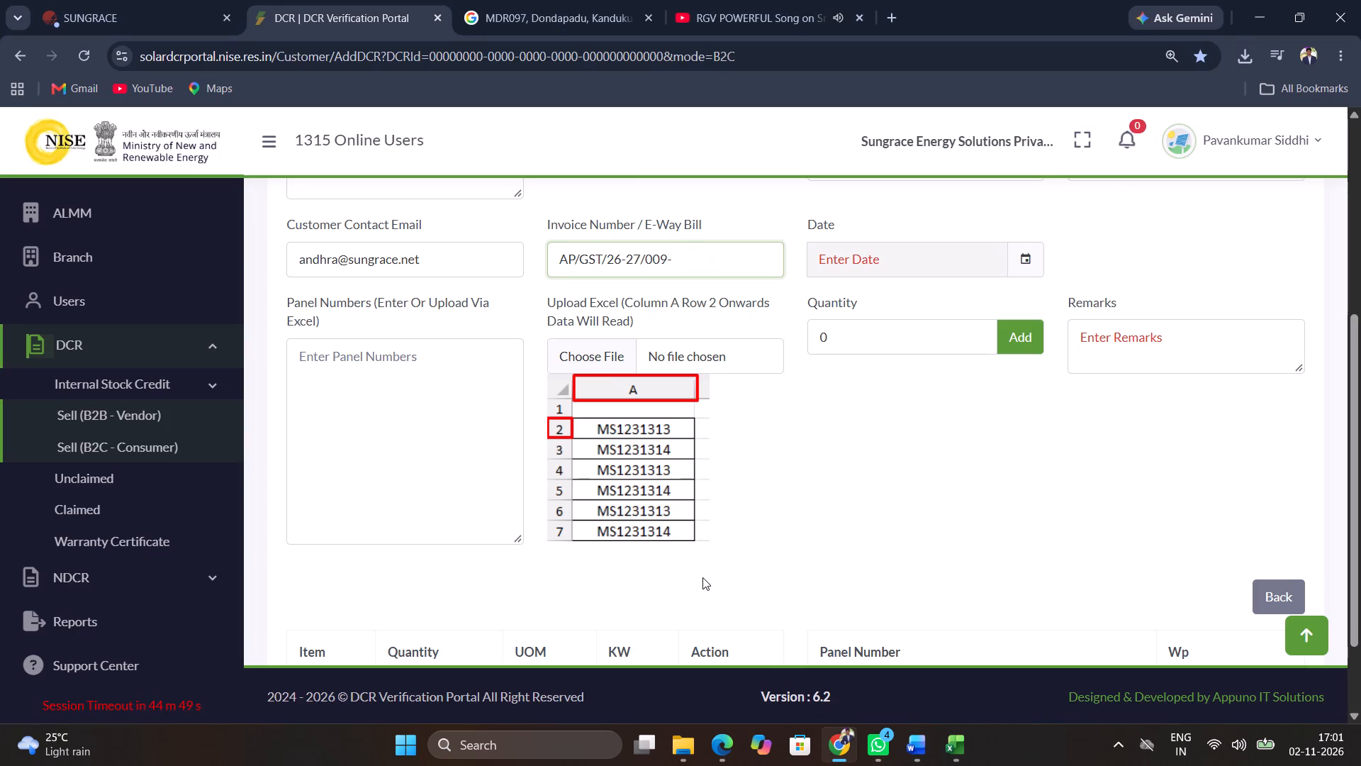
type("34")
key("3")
Set the invoice date to 30-Sep-2026.
left_click(897, 271)
left_click(814, 289)
left_click(814, 289)
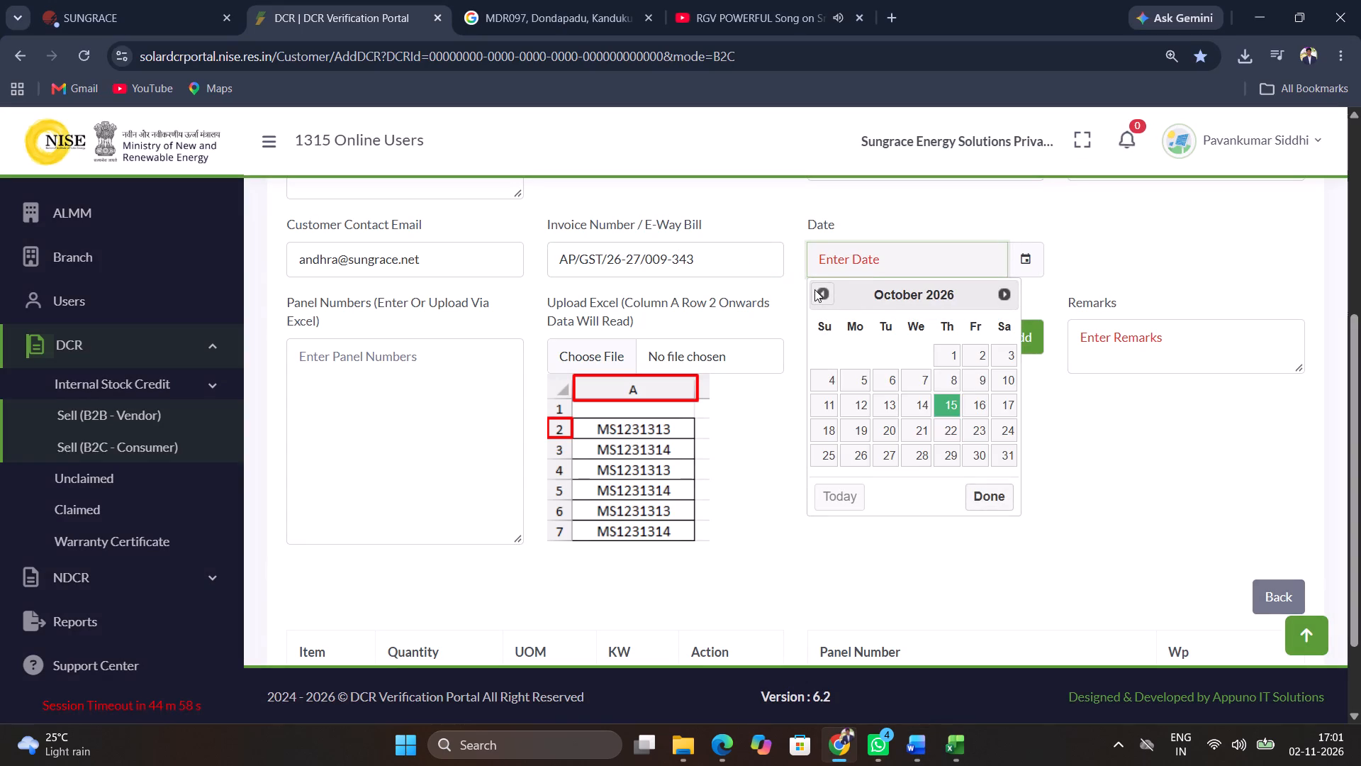
left_click(925, 454)
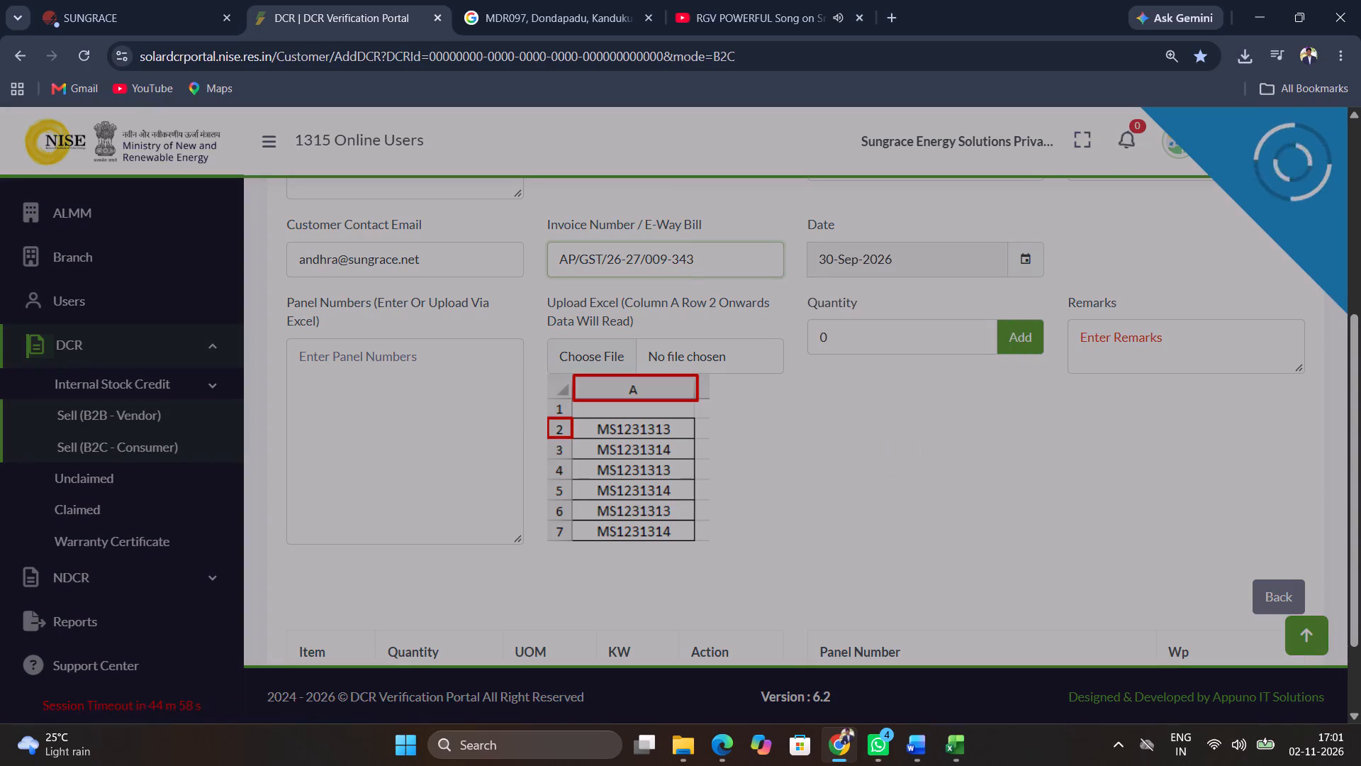
left_click(476, 448)
left_click(102, 0)
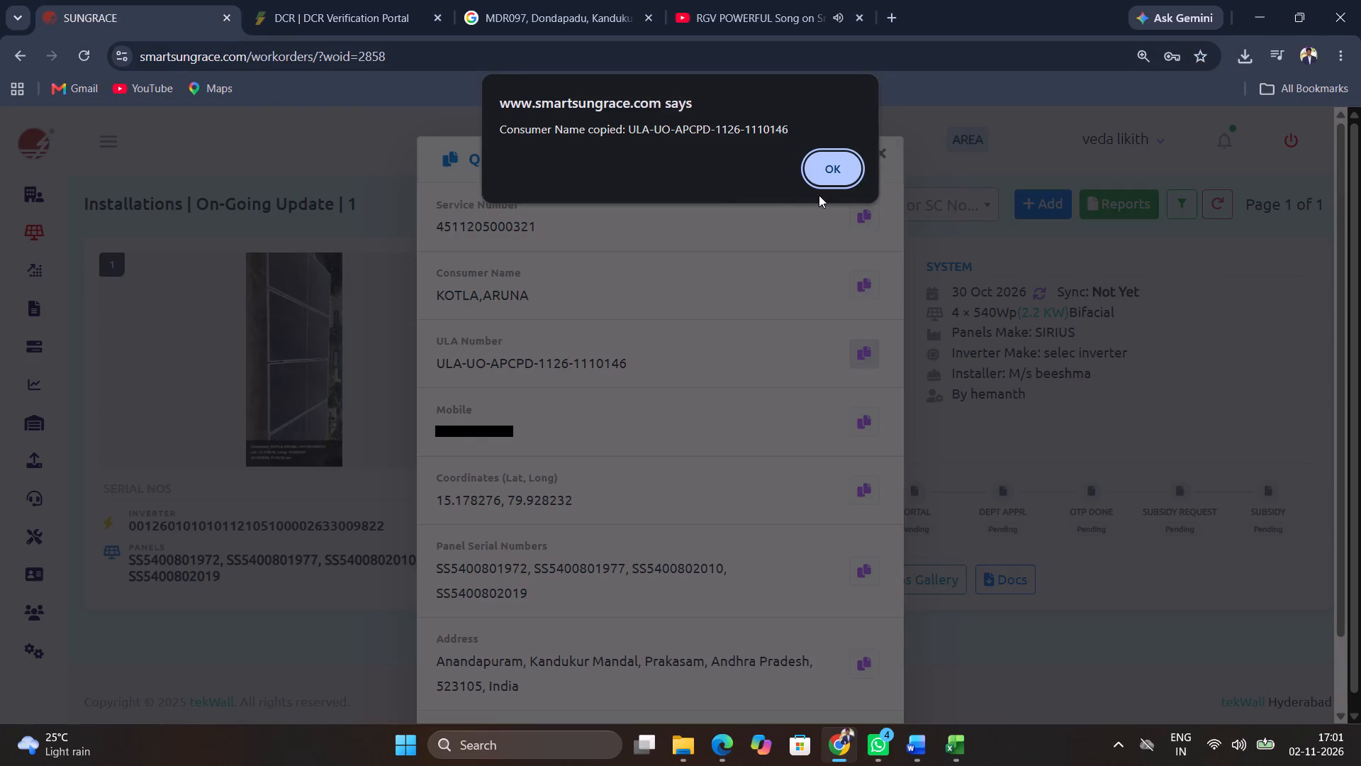
left_click(824, 169)
left_click(857, 559)
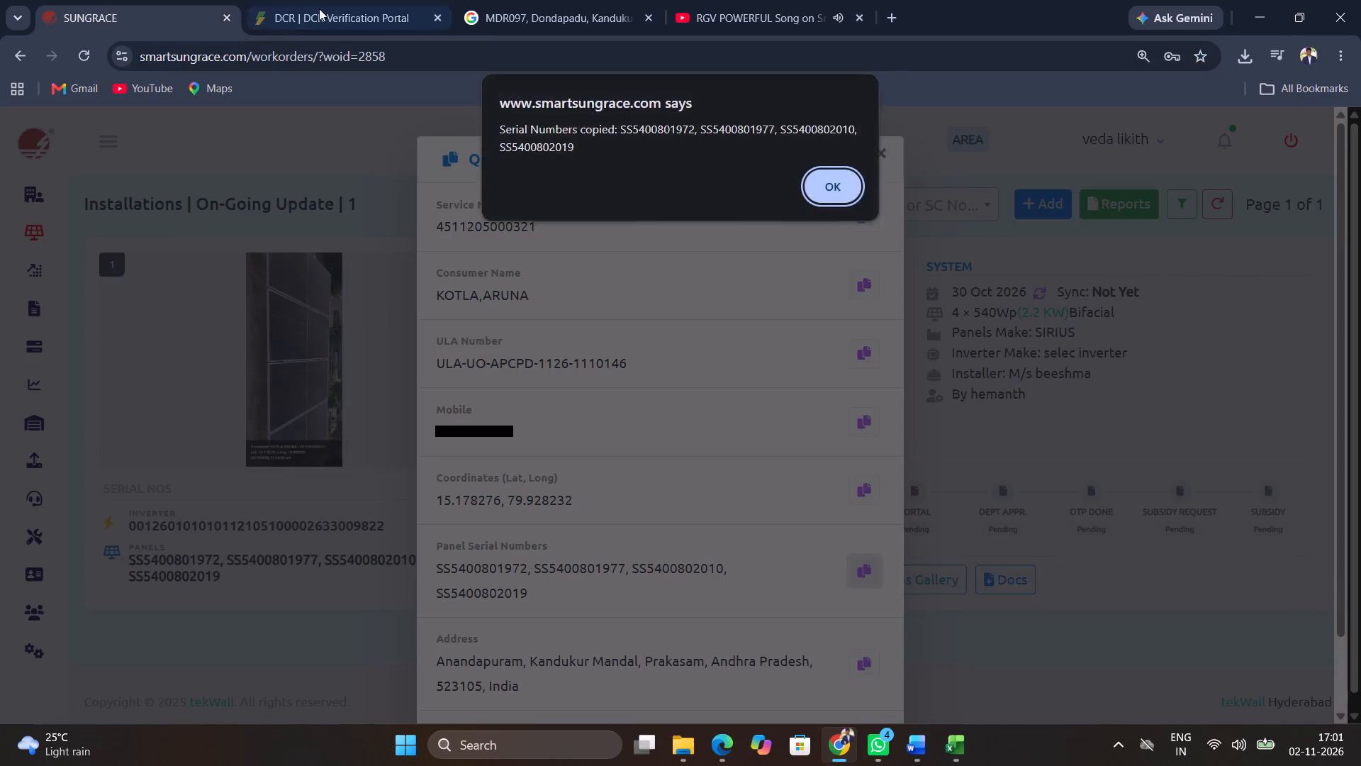
left_click_drag(319, 0, 320, 10)
key("ctrl+v")
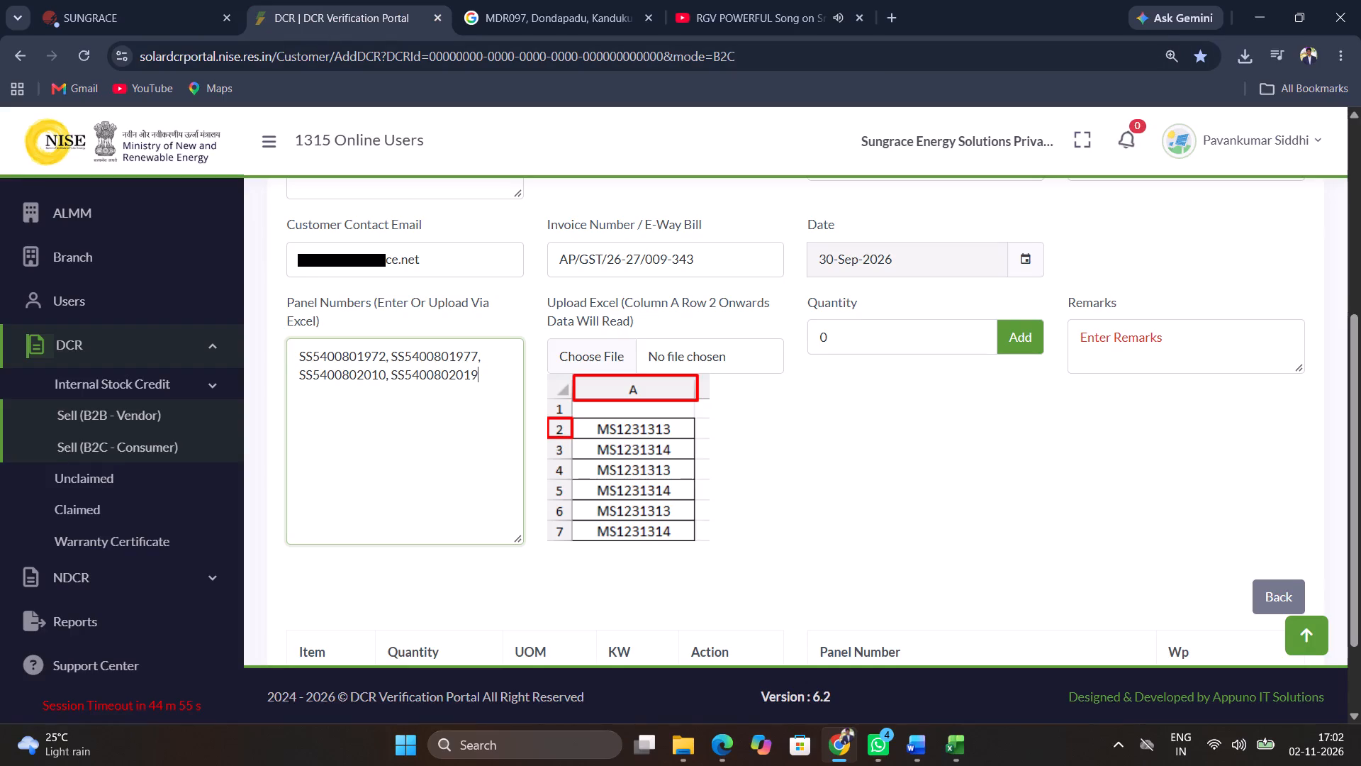
Replace the commas between the four panel numbers with line breaks so each serial number stands on its own line.
key("Left")
key("Left")
key("Left")
key("Left")
key("Left")
key("Left")
key("Left")
key("Left")
key("Left")
key("Left")
key("Left")
key("Left")
key("BackSpace")
key("BackSpace")
key("Return")
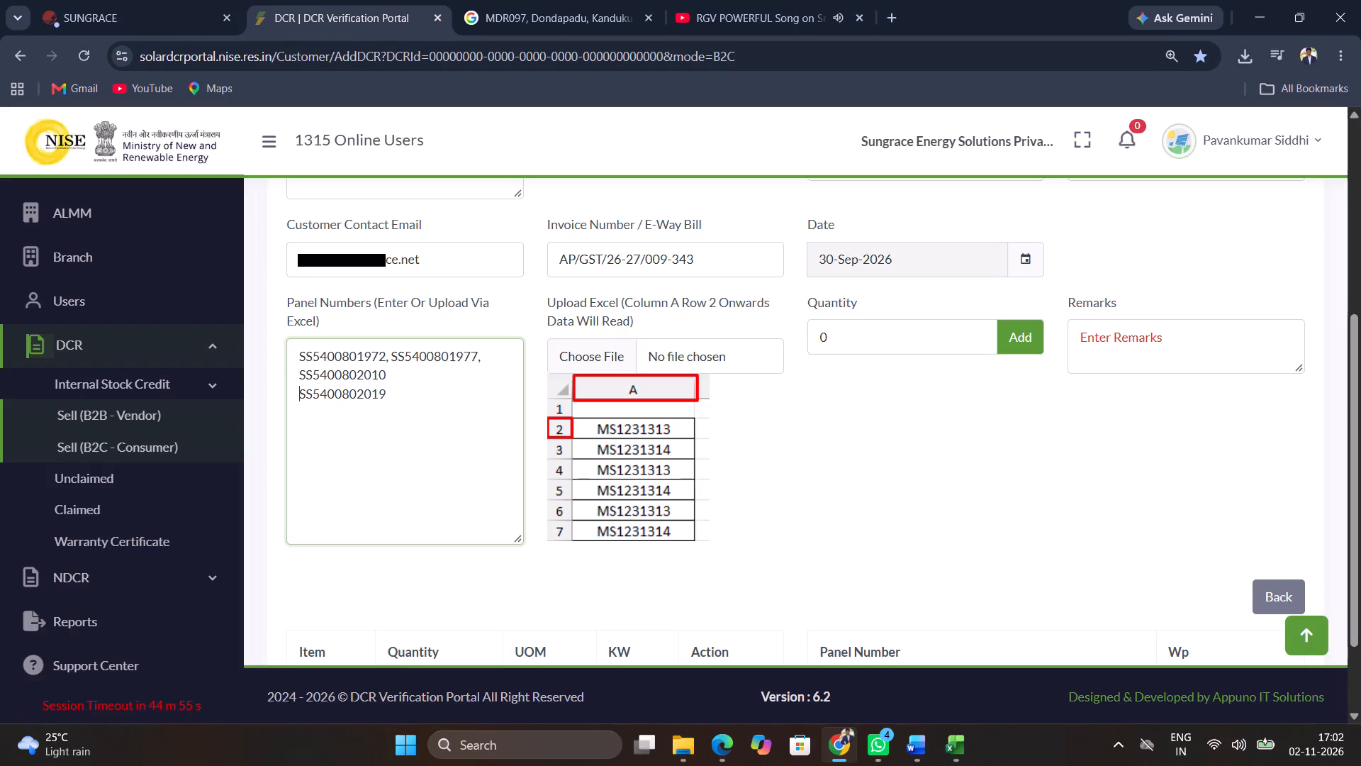
key("Up")
key("Right")
key("Right")
key("Right")
key("Right")
key("Up")
key("Right")
key("Right")
key("Right")
key("Right")
key("Right")
key("Right")
key("Right")
key("Right")
key("Right")
key("Right")
key("Right")
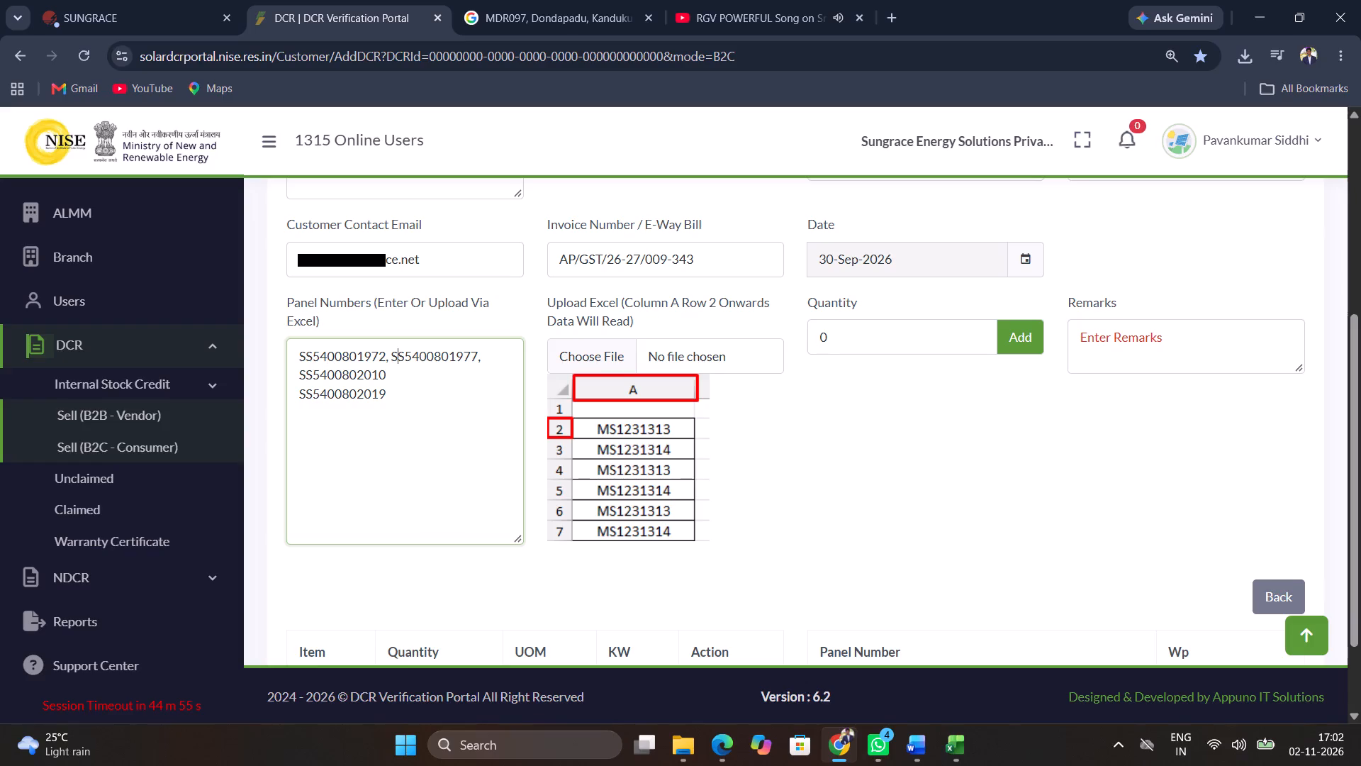
key("Left")
key("BackSpace")
key("BackSpace")
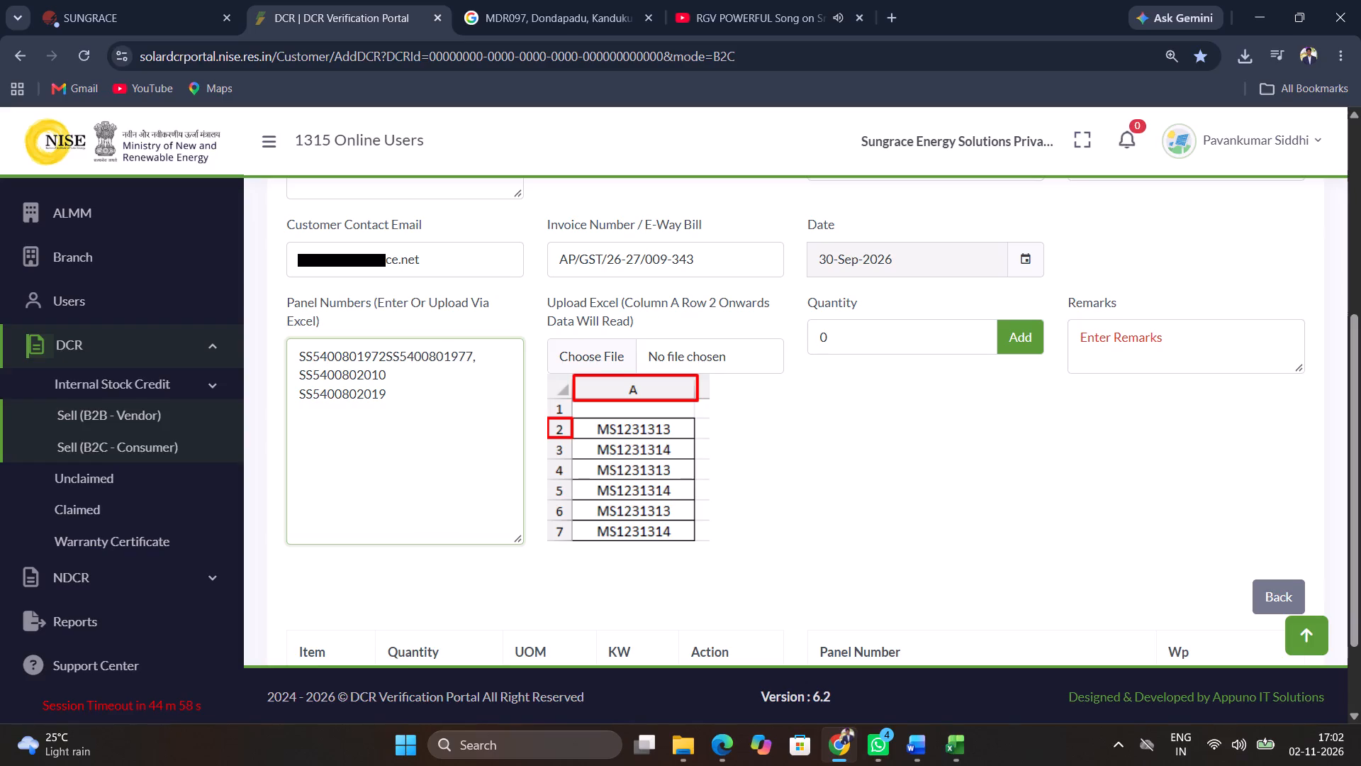
key("Return")
key("Right")
key("Right")
key("Right")
key("Right")
key("Right")
key("Right")
key("Right")
key("Right")
key("Right")
key("Right")
key("Right")
key("Right")
key("Right")
key("Right")
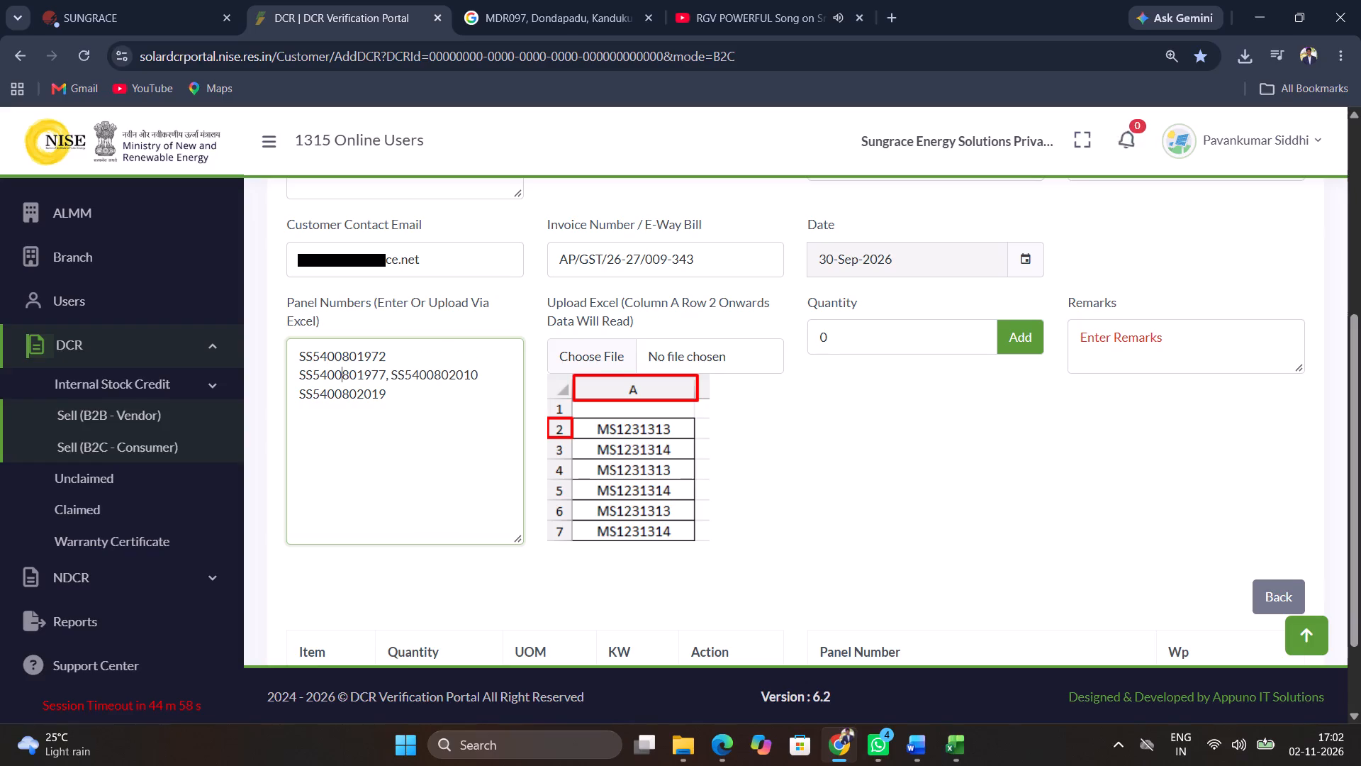
key("BackSpace")
key("BackSpace")
key("Return")
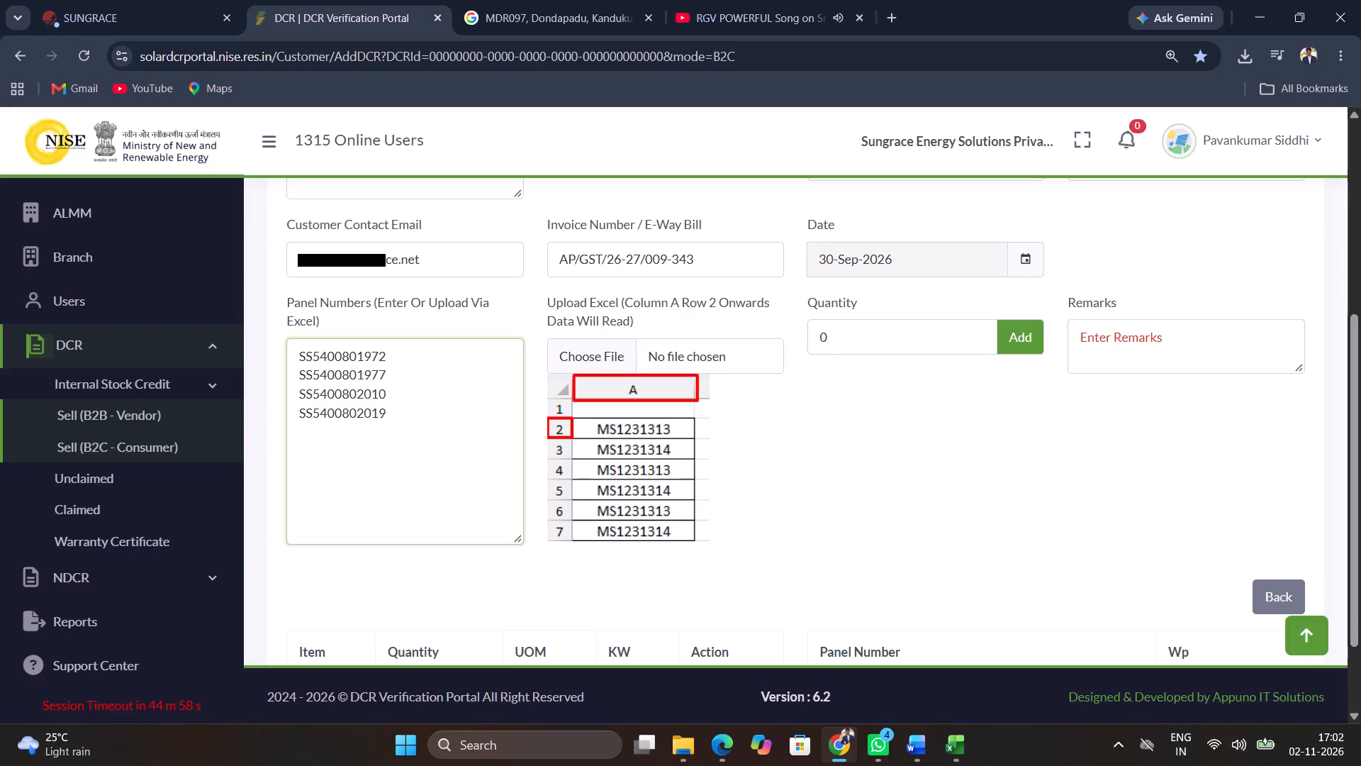
Add the four entered panel numbers to the DCR's item list.
left_click(863, 344)
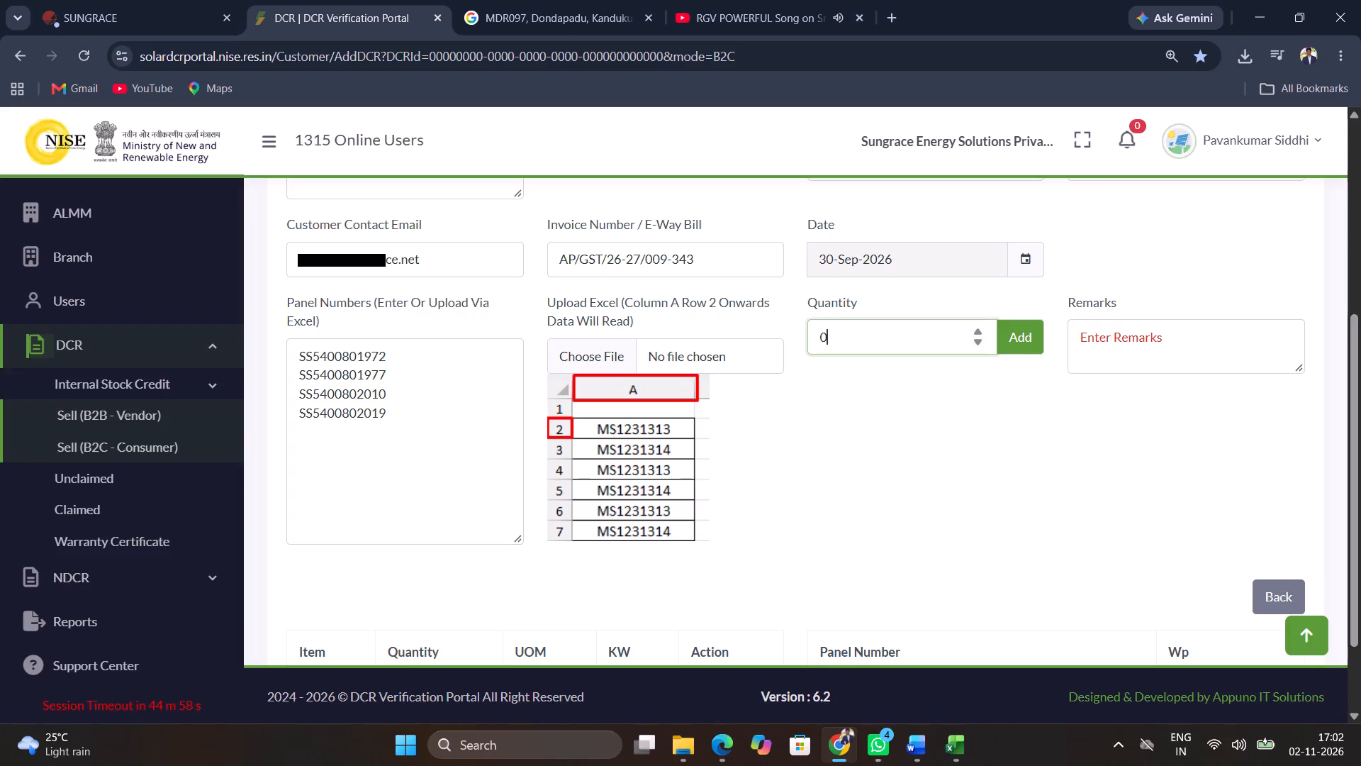
scroll(863, 344, "up", 4)
left_click(1021, 342)
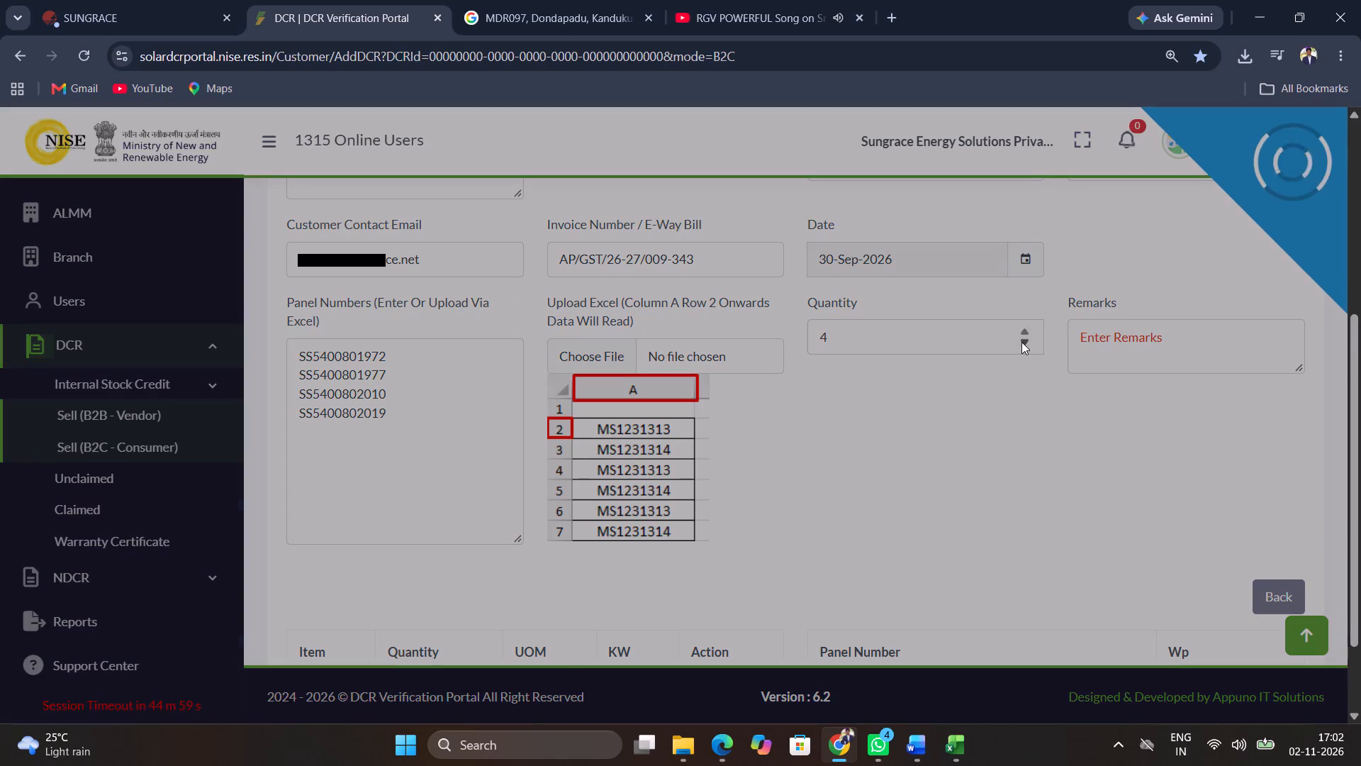
Fill the remarks with the consumer's address copied from the quick-copy details in SUNGRACE.
left_click(1138, 363)
left_click(96, 0)
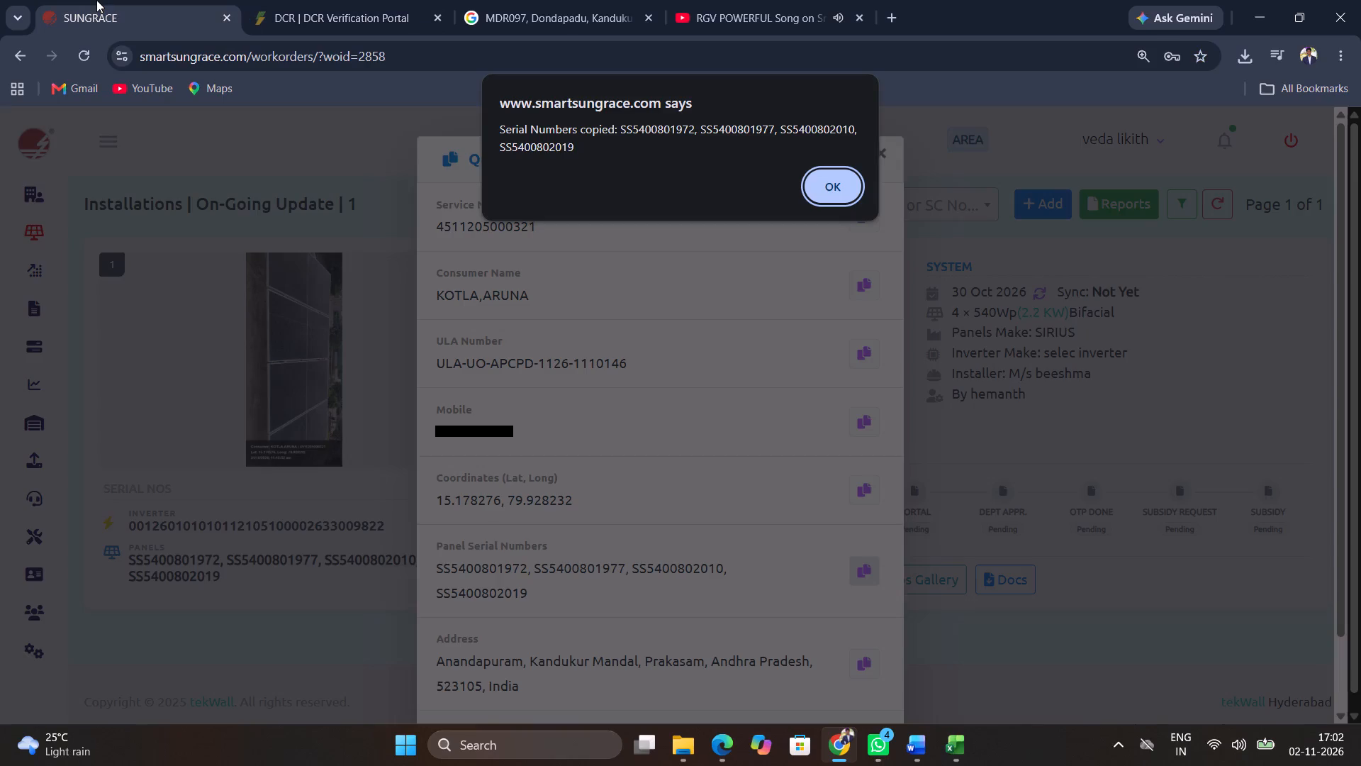
left_click(852, 190)
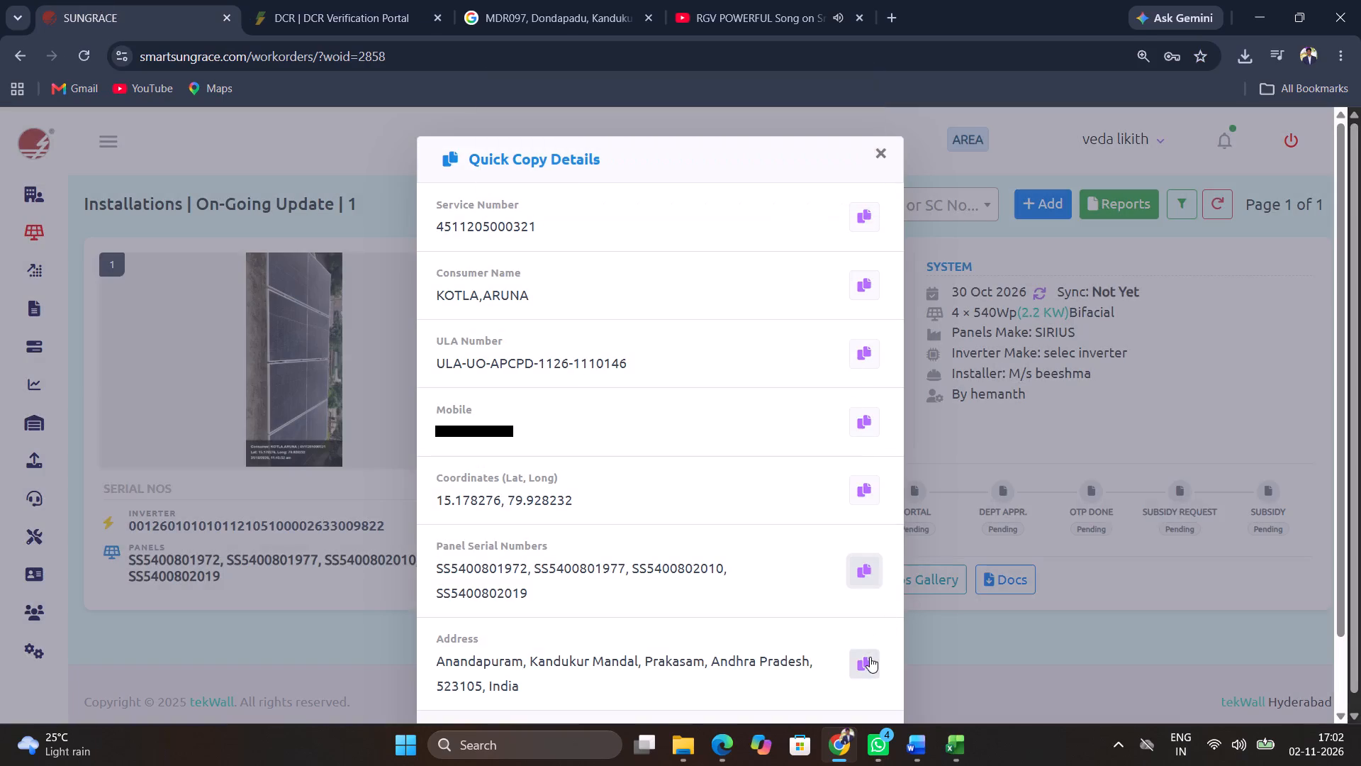
left_click(870, 657)
left_click(393, 0)
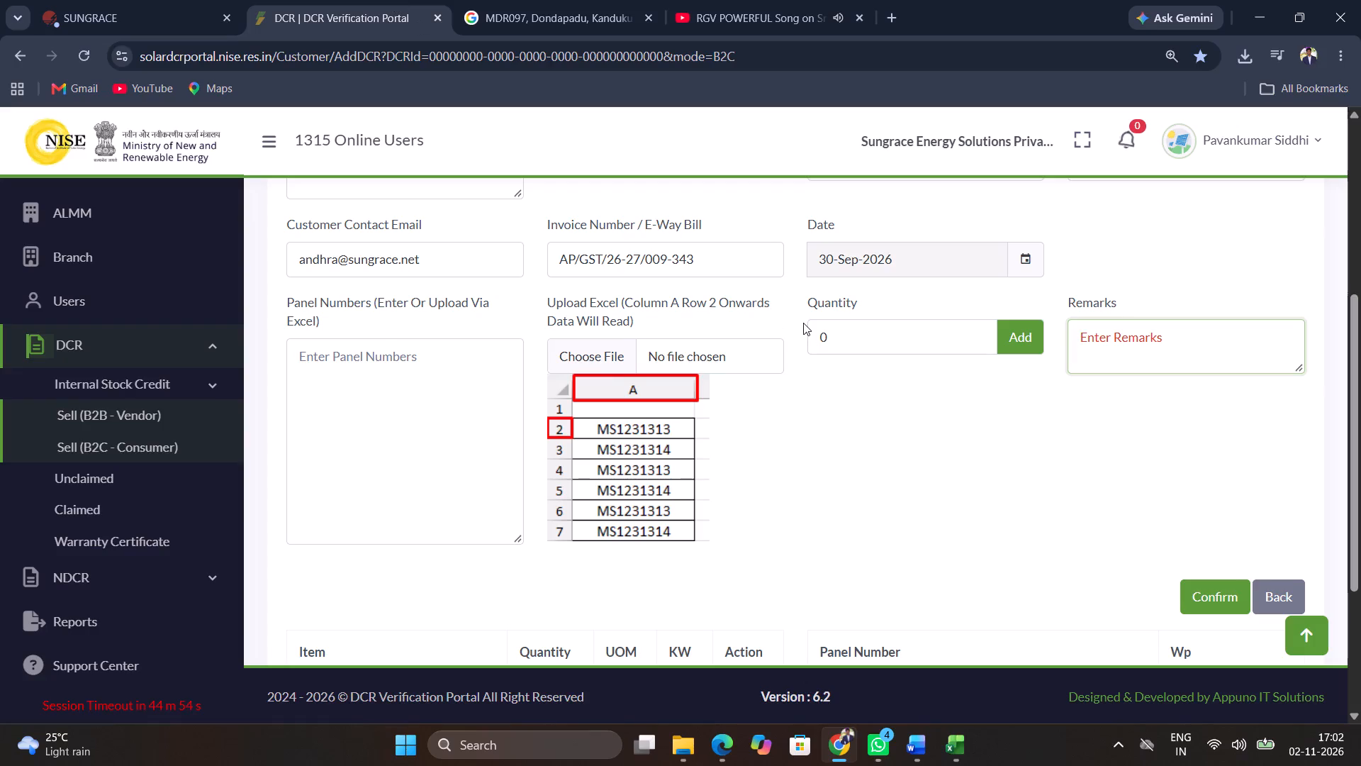
key("ctrl+v")
Fill the customer pin code with the consumer's pincode copied from the quick-copy details in SUNGRACE.
scroll(803, 323, "up", 2)
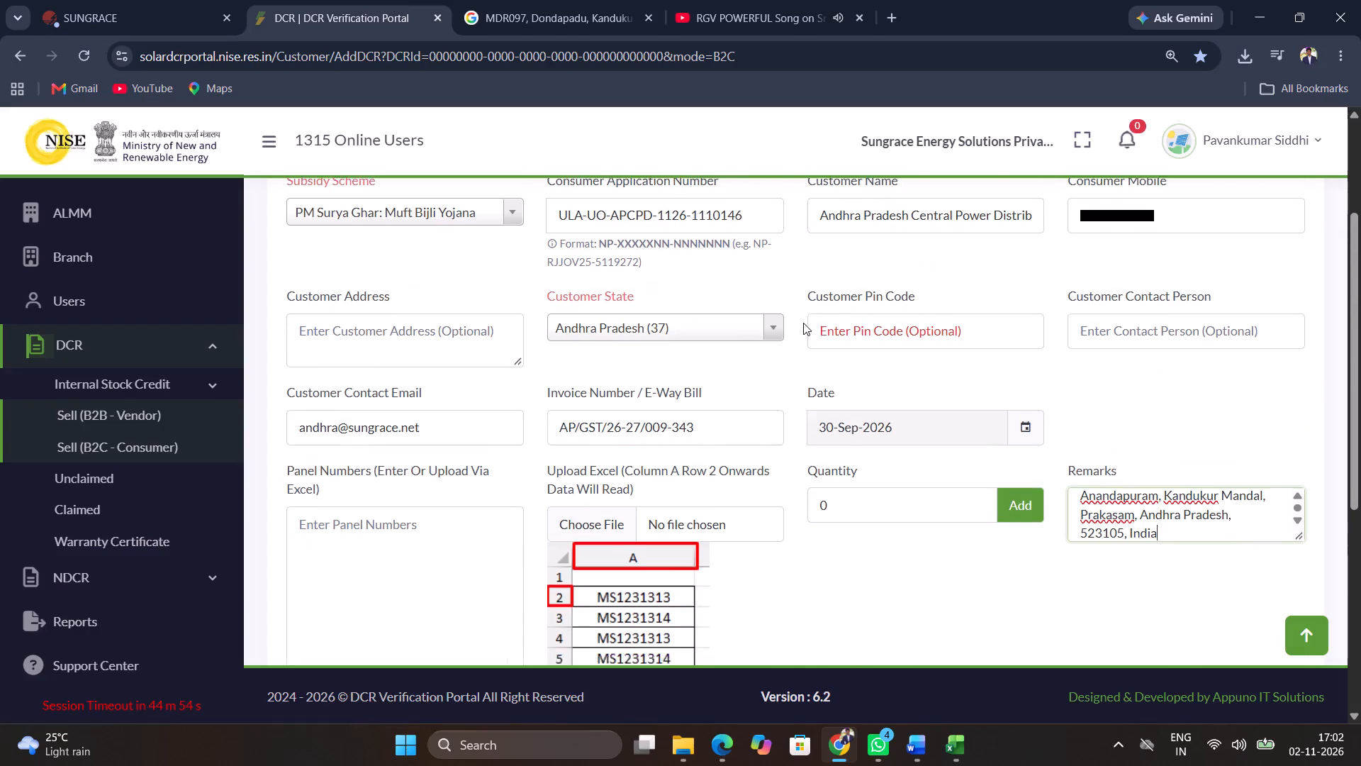
double_click(831, 357)
left_click(226, 0)
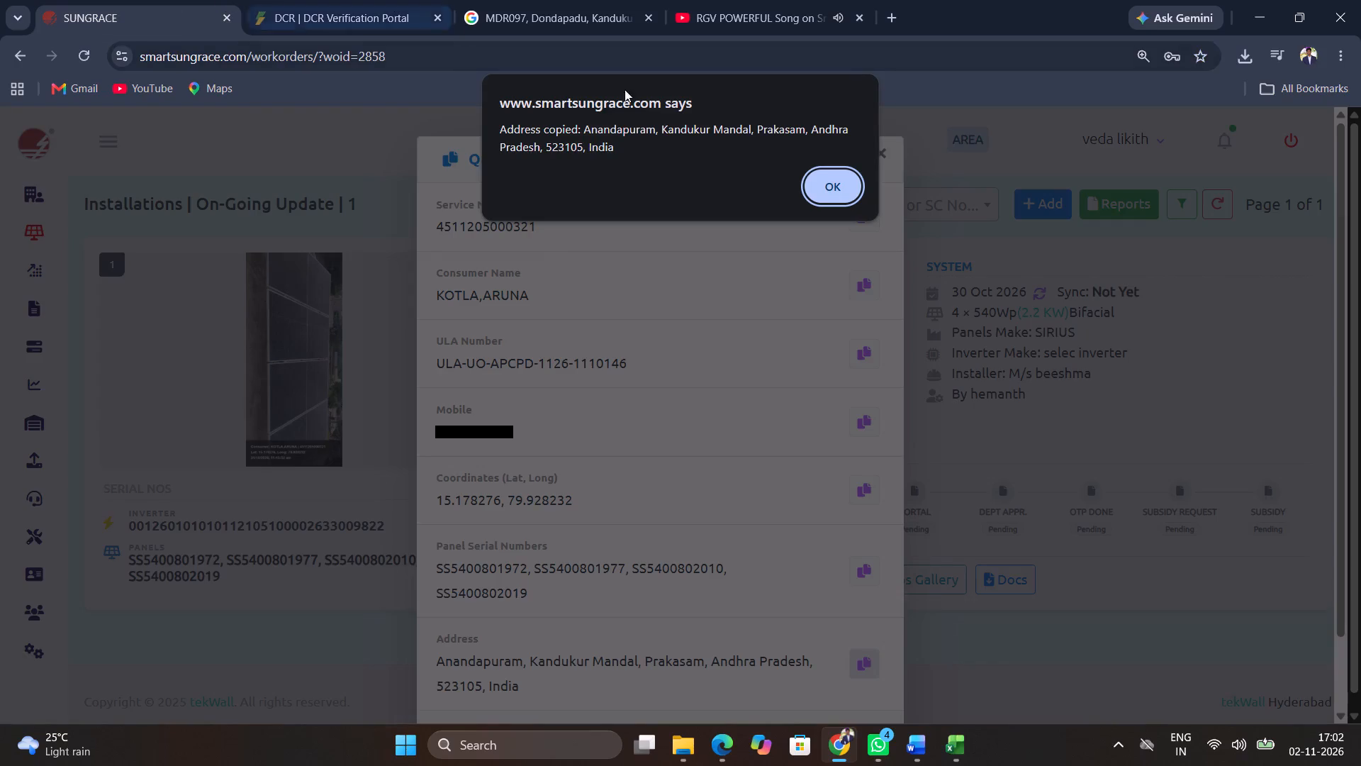
left_click(824, 191)
scroll(790, 396, "down", 1)
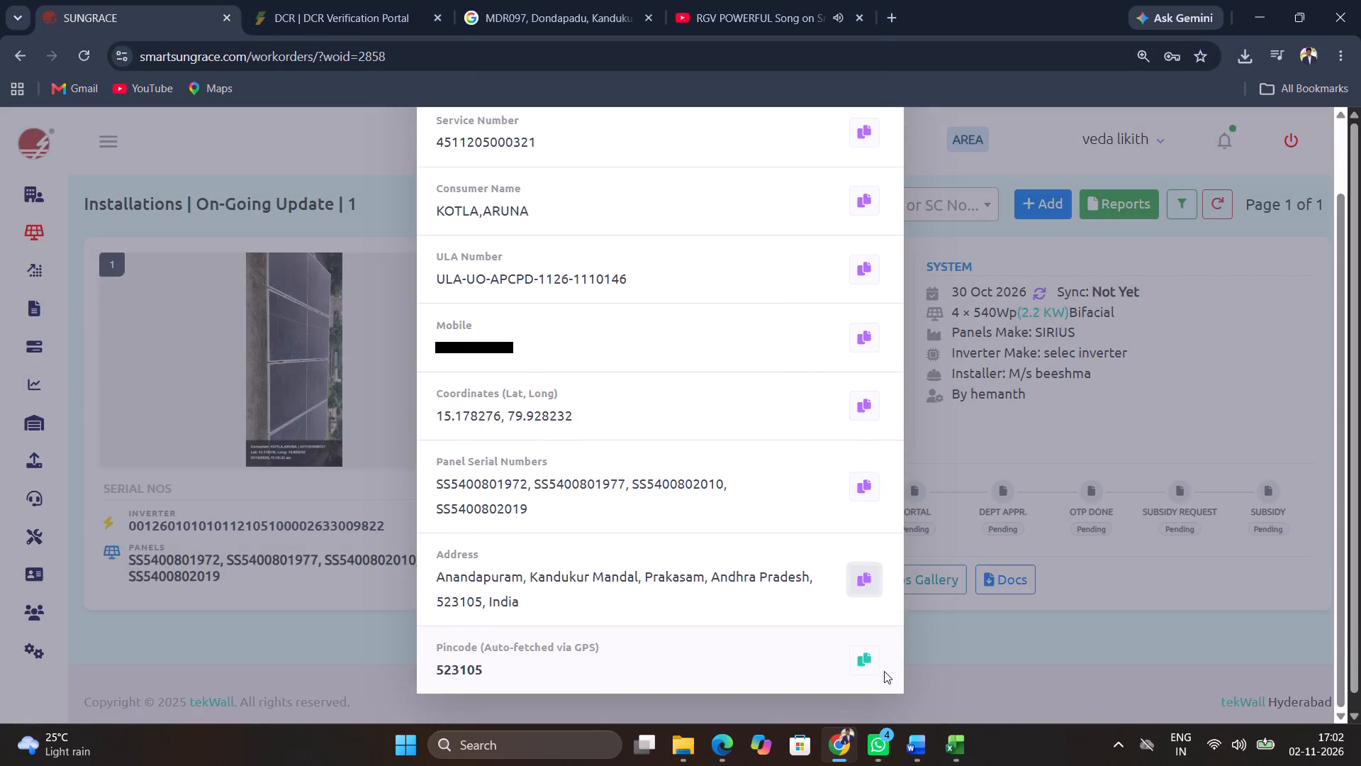
left_click(862, 660)
left_click(329, 0)
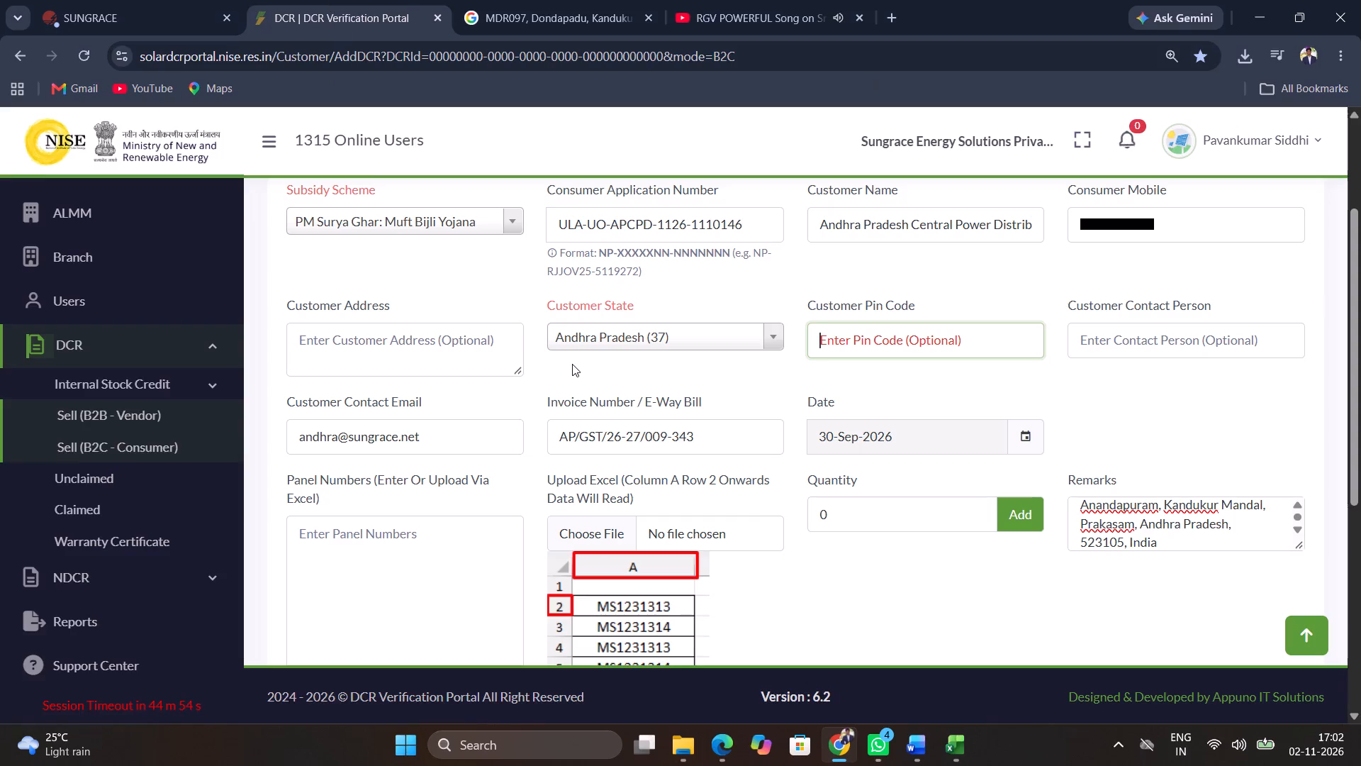
key("ctrl+v")
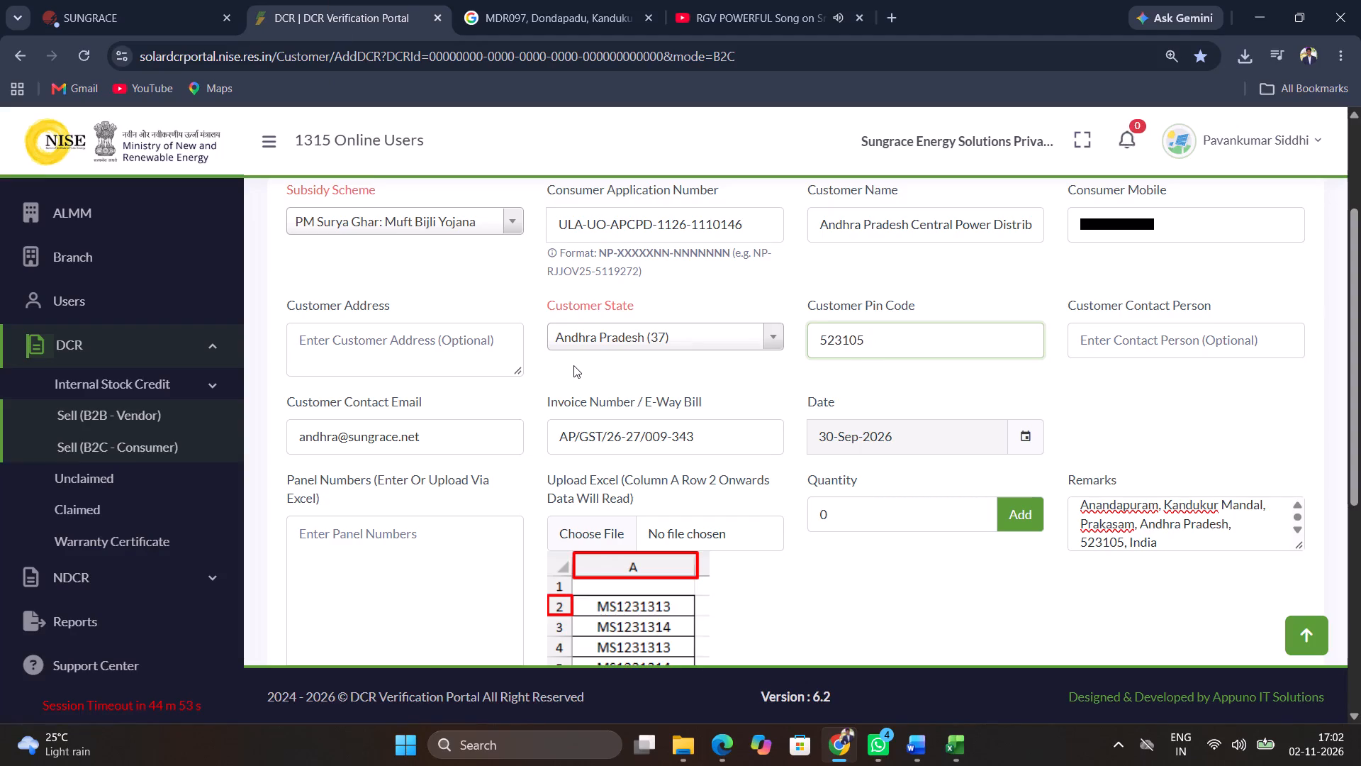
Confirm the completed B2C DCR so that it is issued to the consumer.
scroll(1016, 257, "down", 5)
left_click(1192, 350)
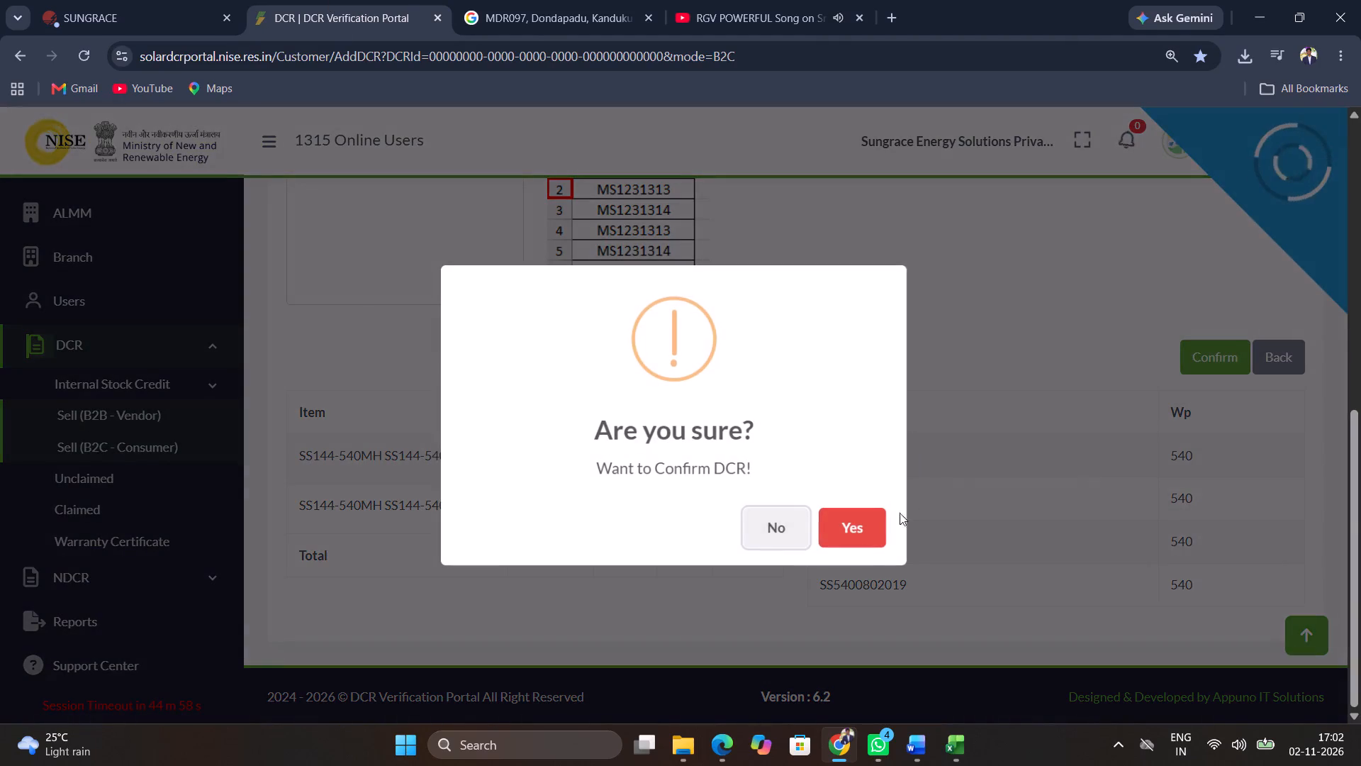
left_click(863, 531)
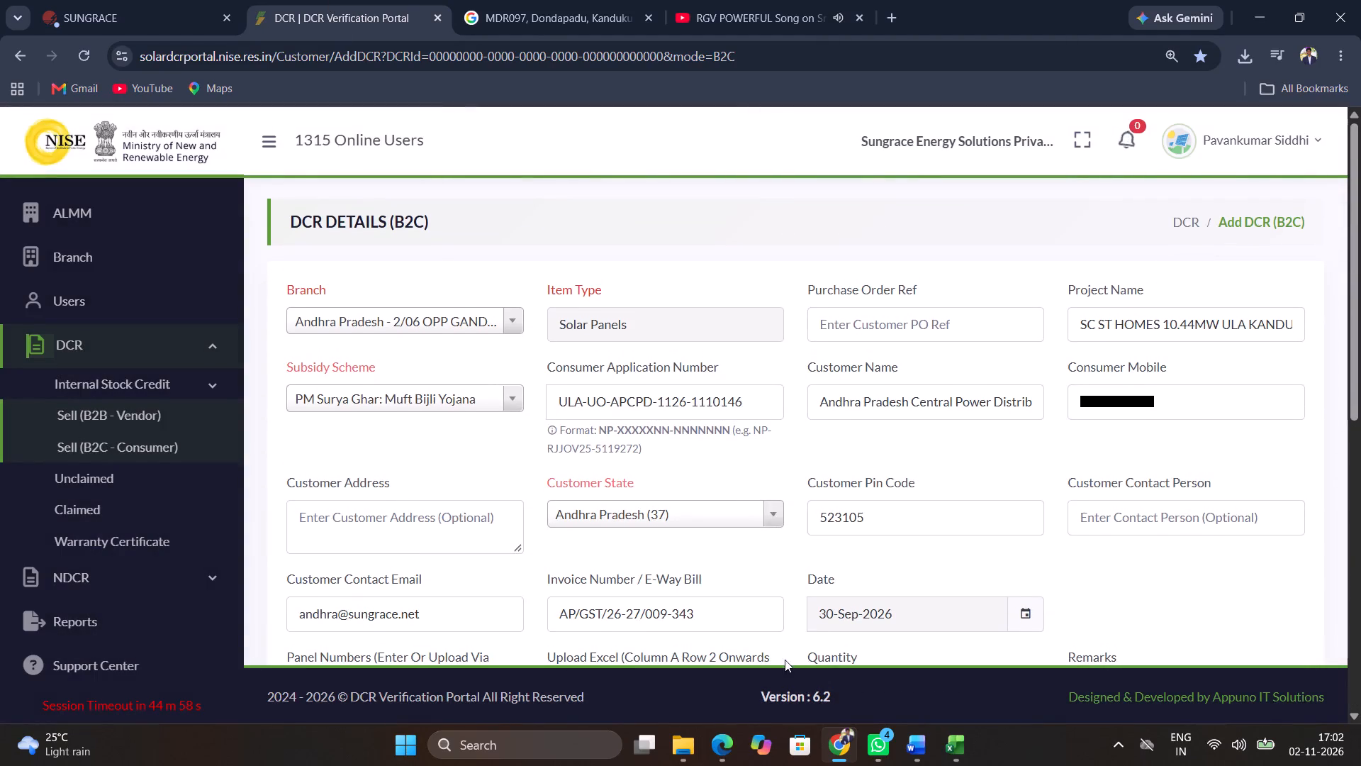
Switch to File Explorer and create a folder named 343_ inside the DCR009 folder.
left_click(698, 709)
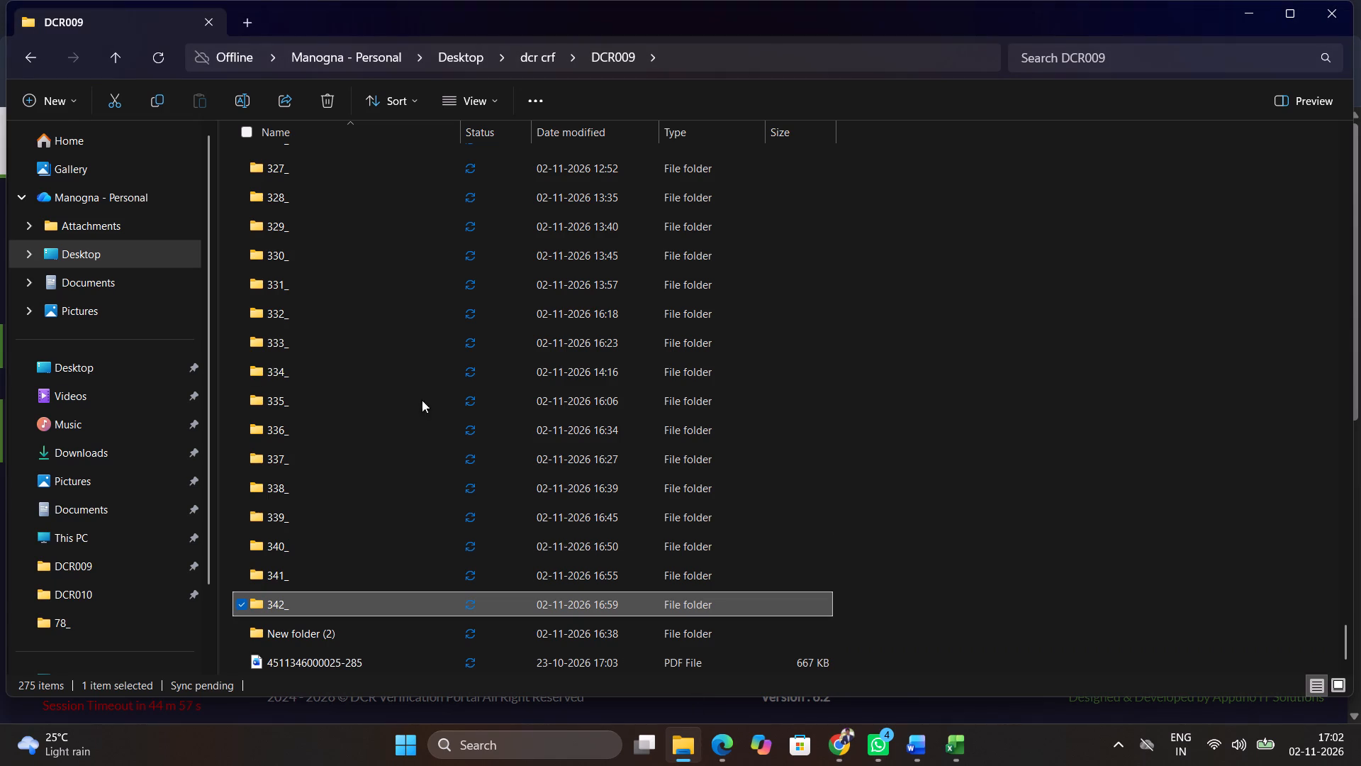
left_click(62, 103)
left_click(61, 132)
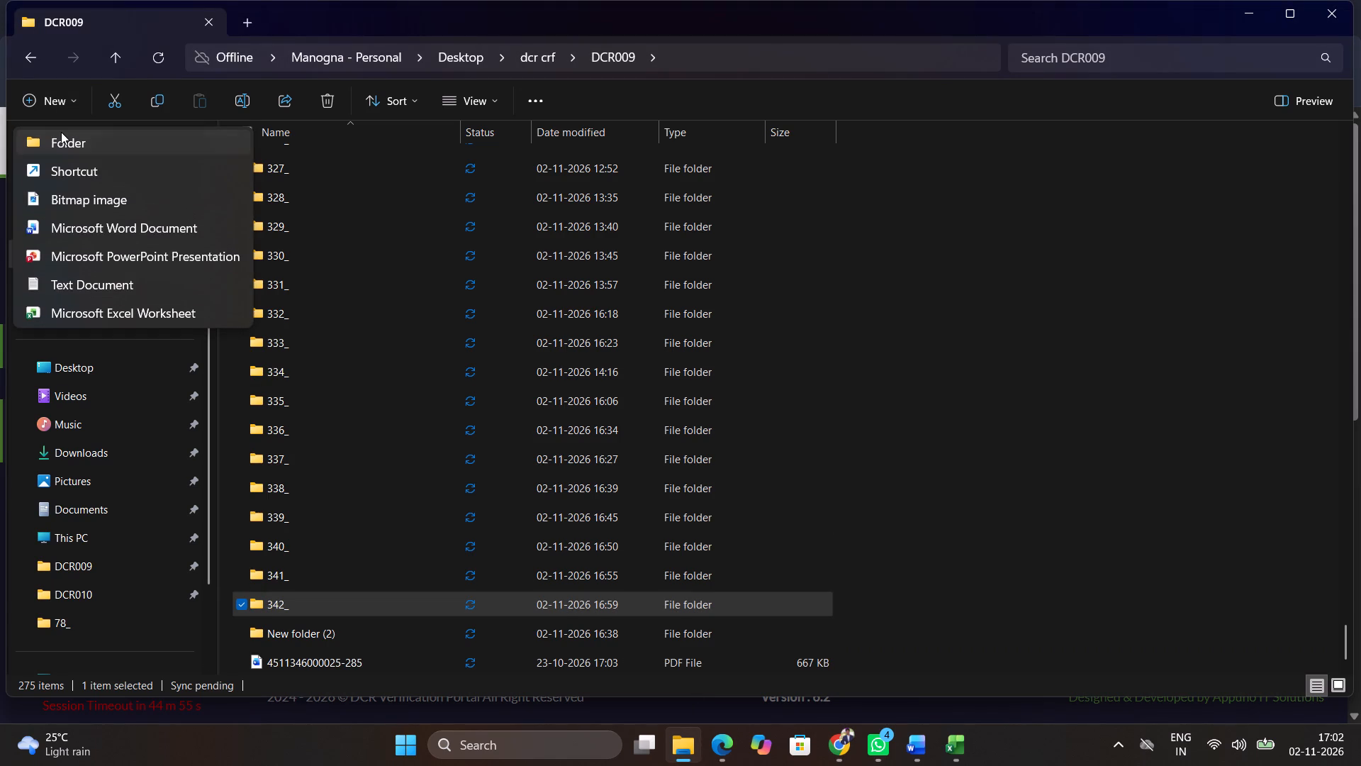
type("343")
key("shift+underscore")
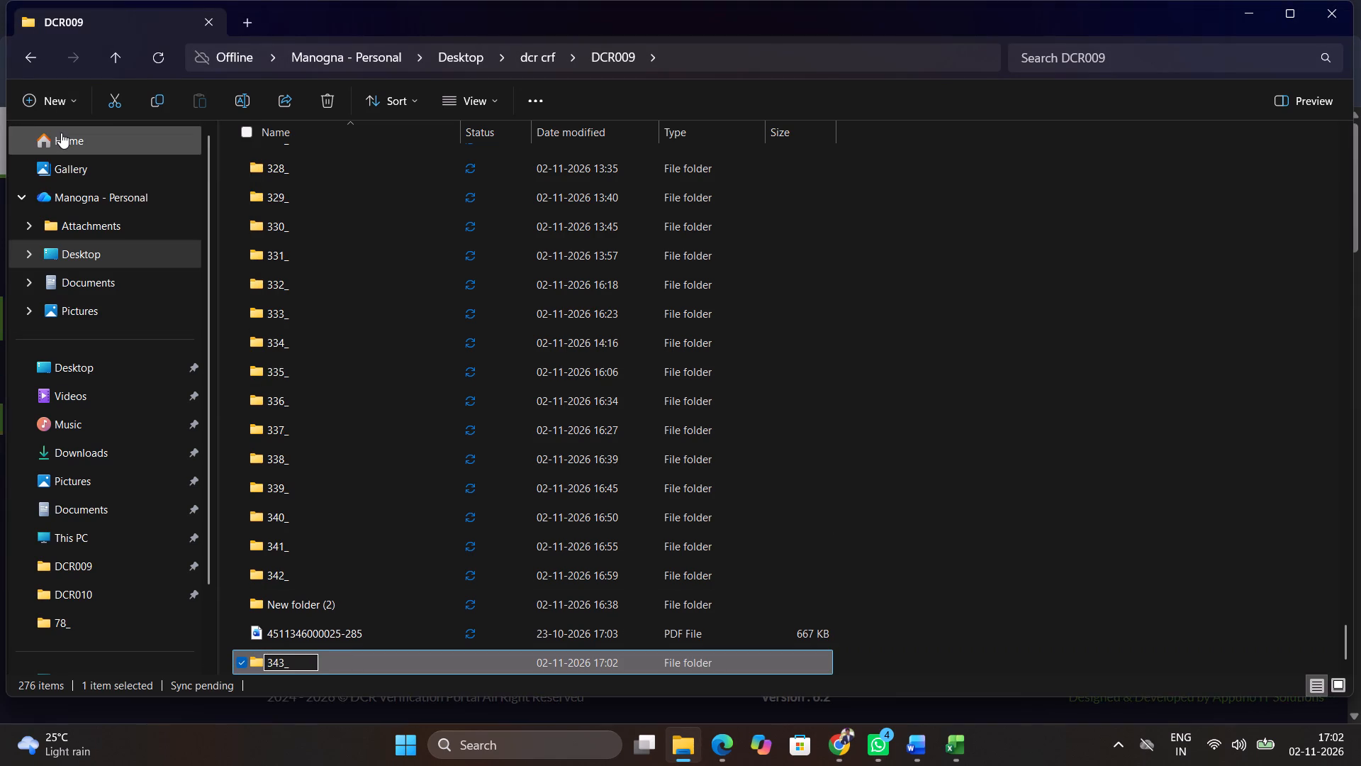
key("Return")
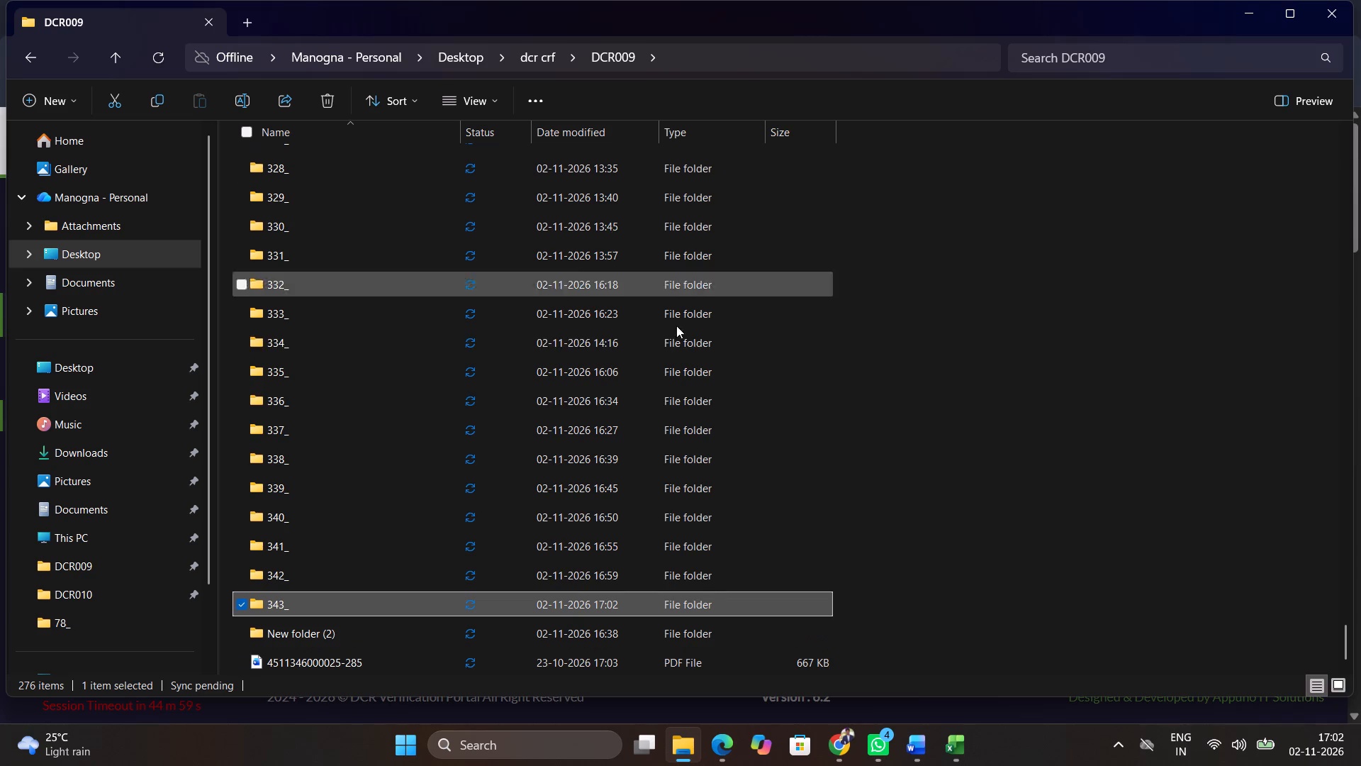
Copy the consumer's service number from the quick-copy details in SUNGRACE.
left_click(837, 702)
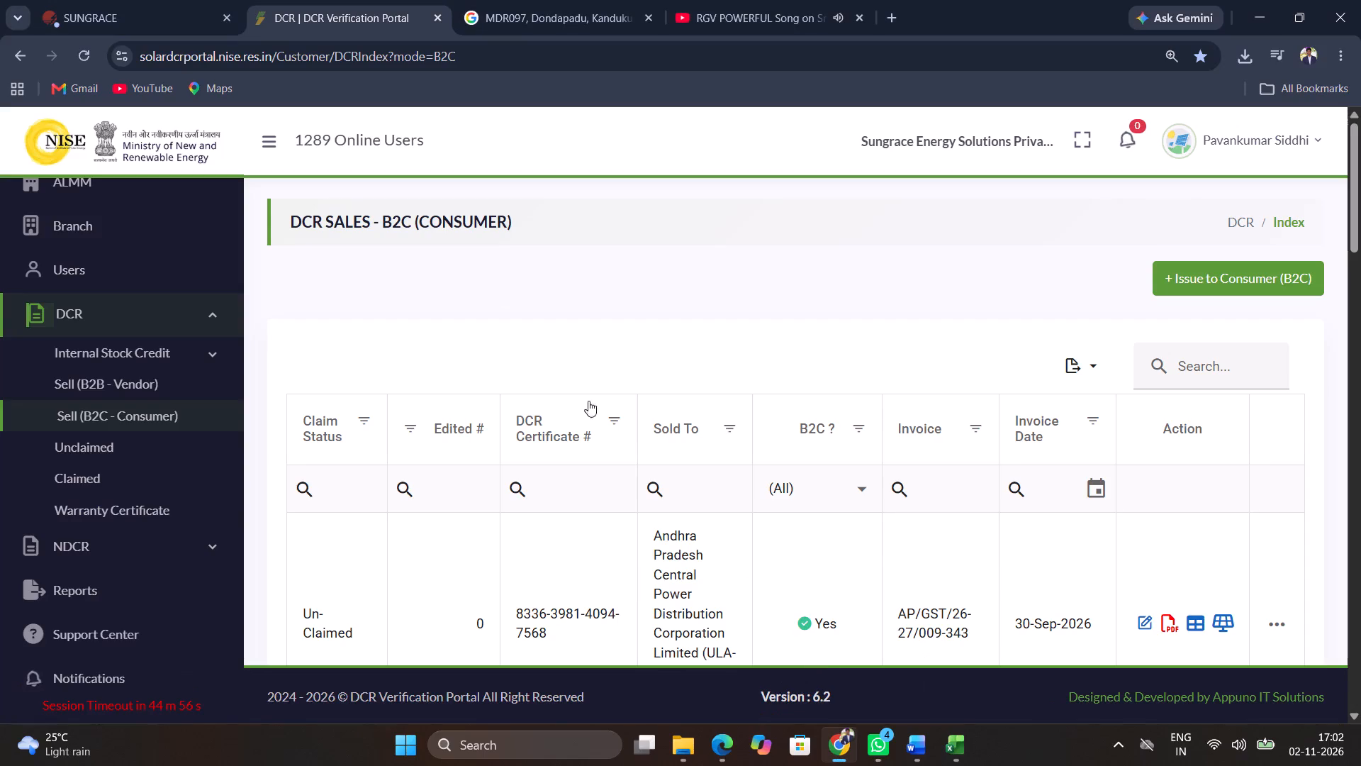
left_click(152, 0)
left_click(819, 172)
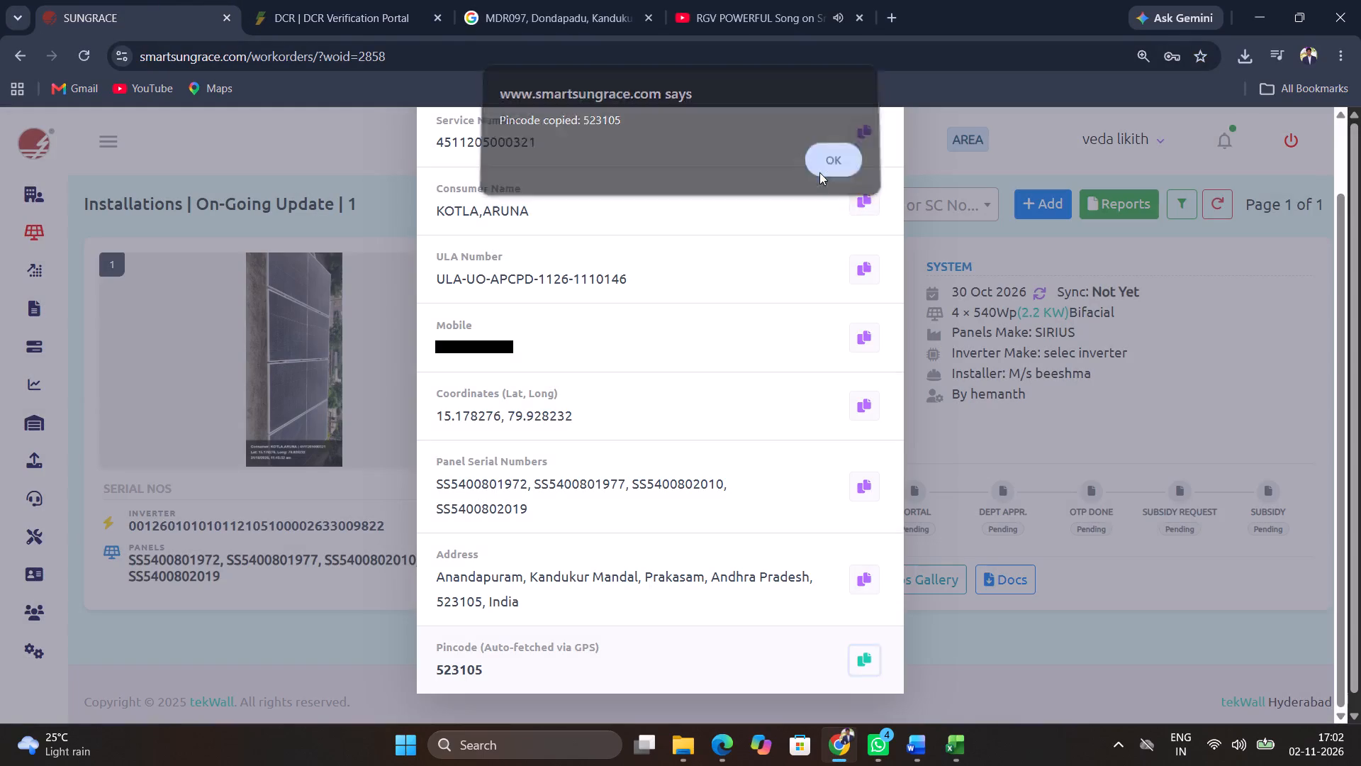
left_click(859, 138)
Download the certificate PDF of the invoice AP/GST/26-27/009-343 DCR into folder 343_ of DCR009, named with the copied service number followed by -343.
left_click(379, 0)
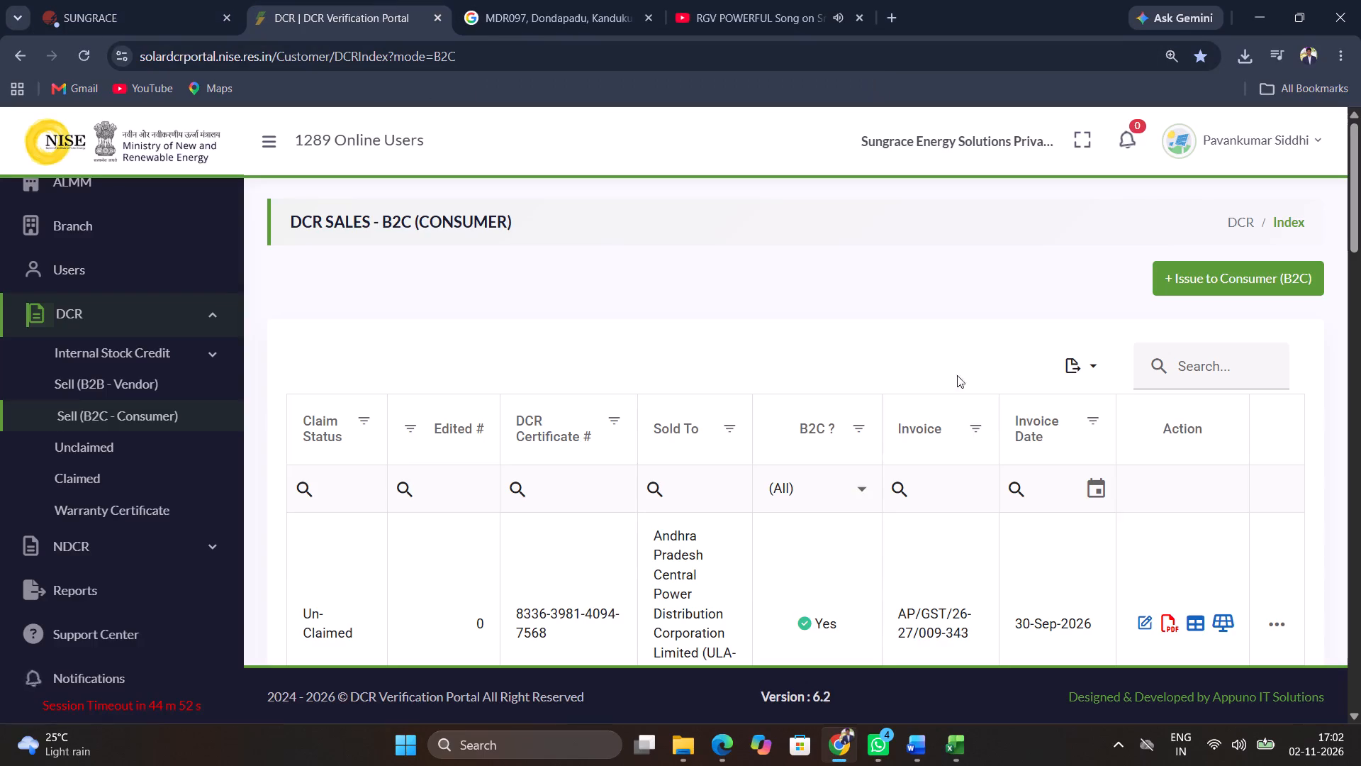
left_click(1170, 630)
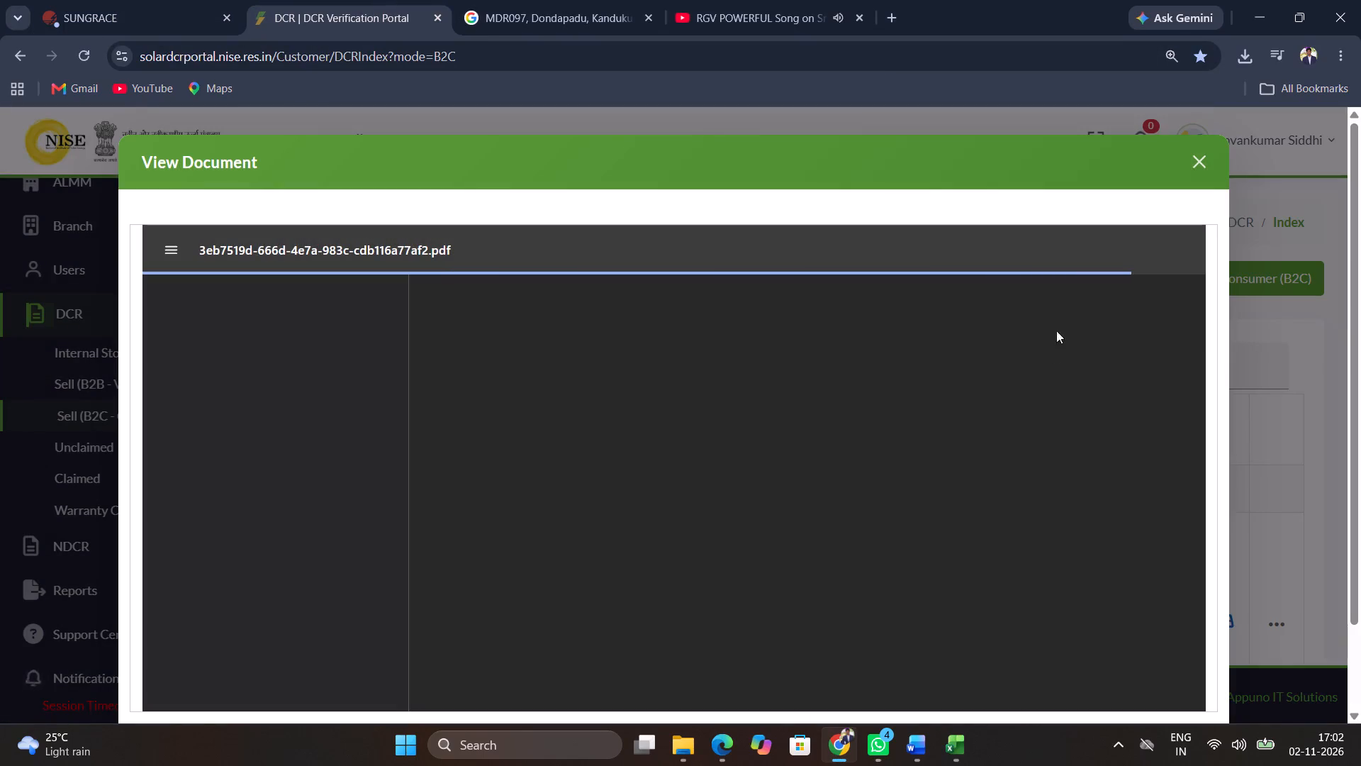
left_click(1117, 248)
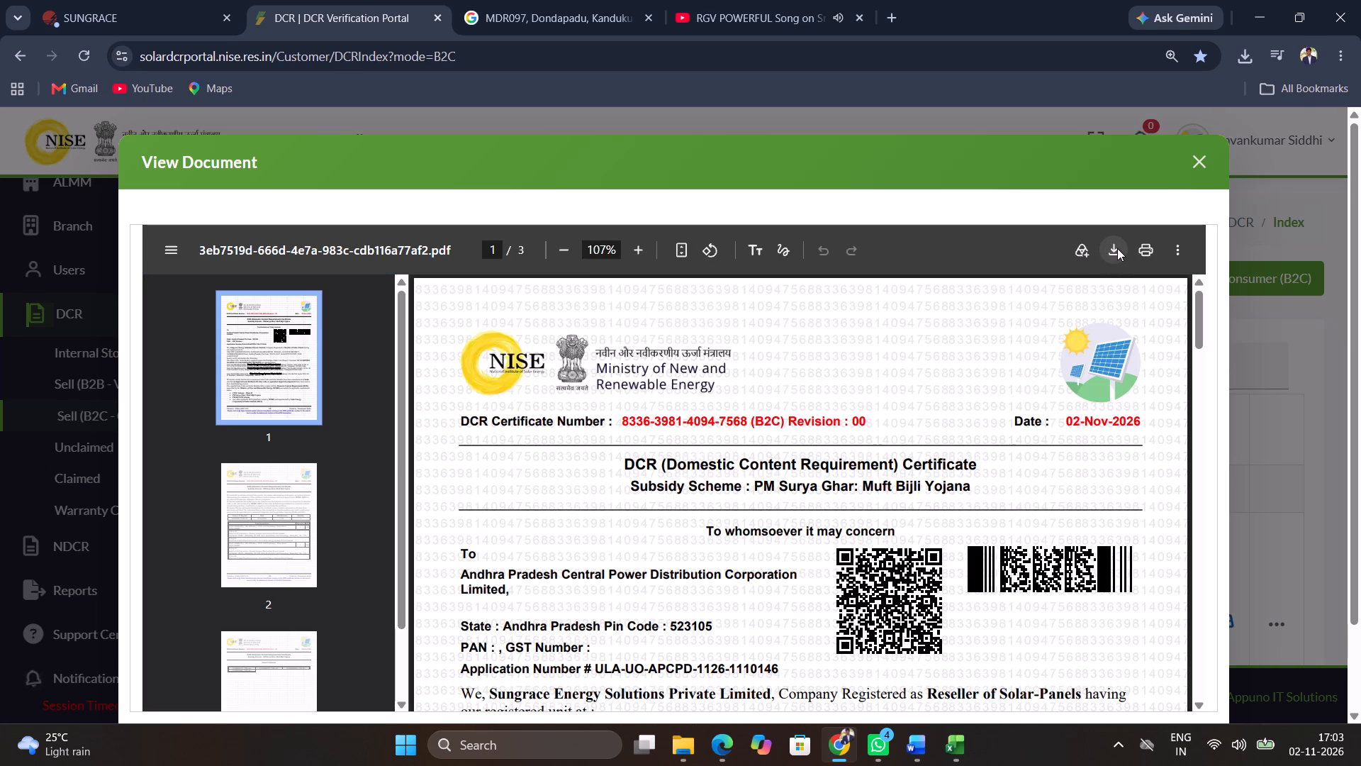
key("ctrl+v")
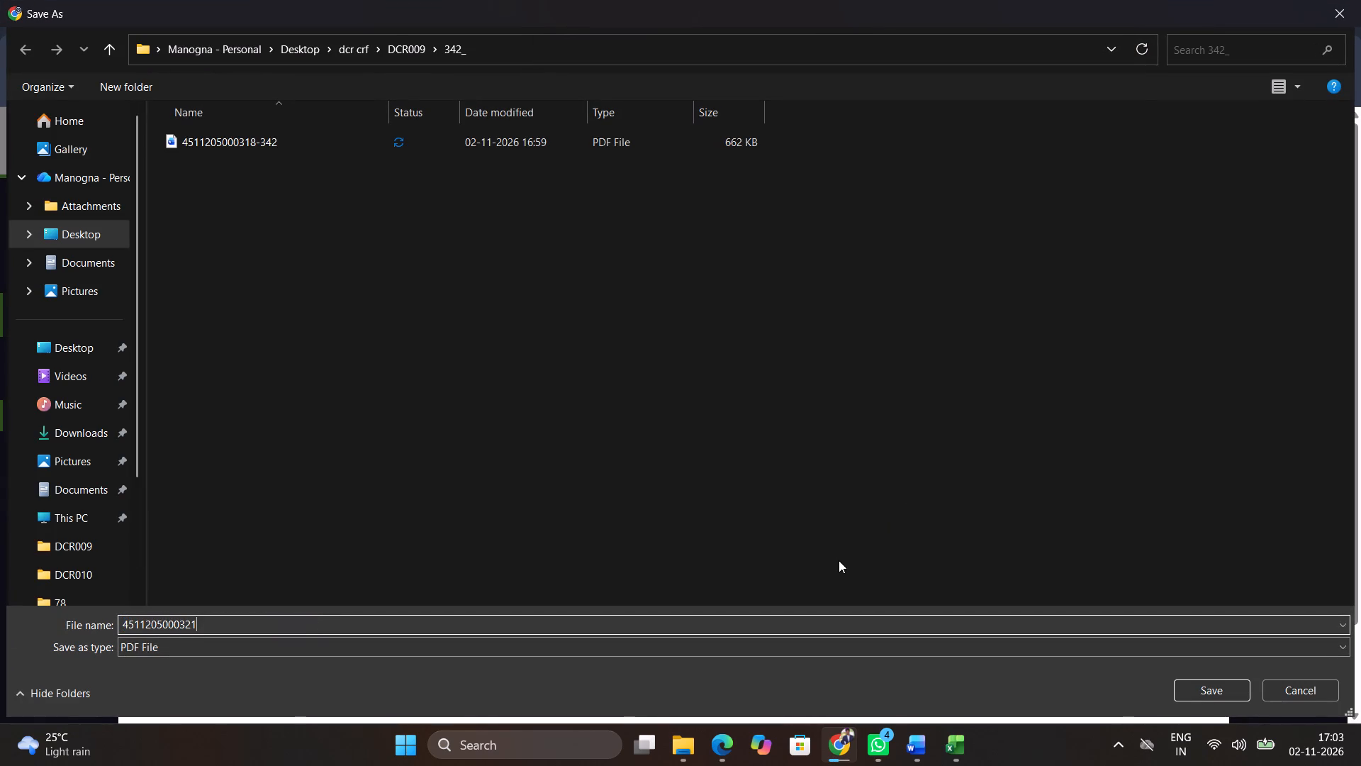
type("-343")
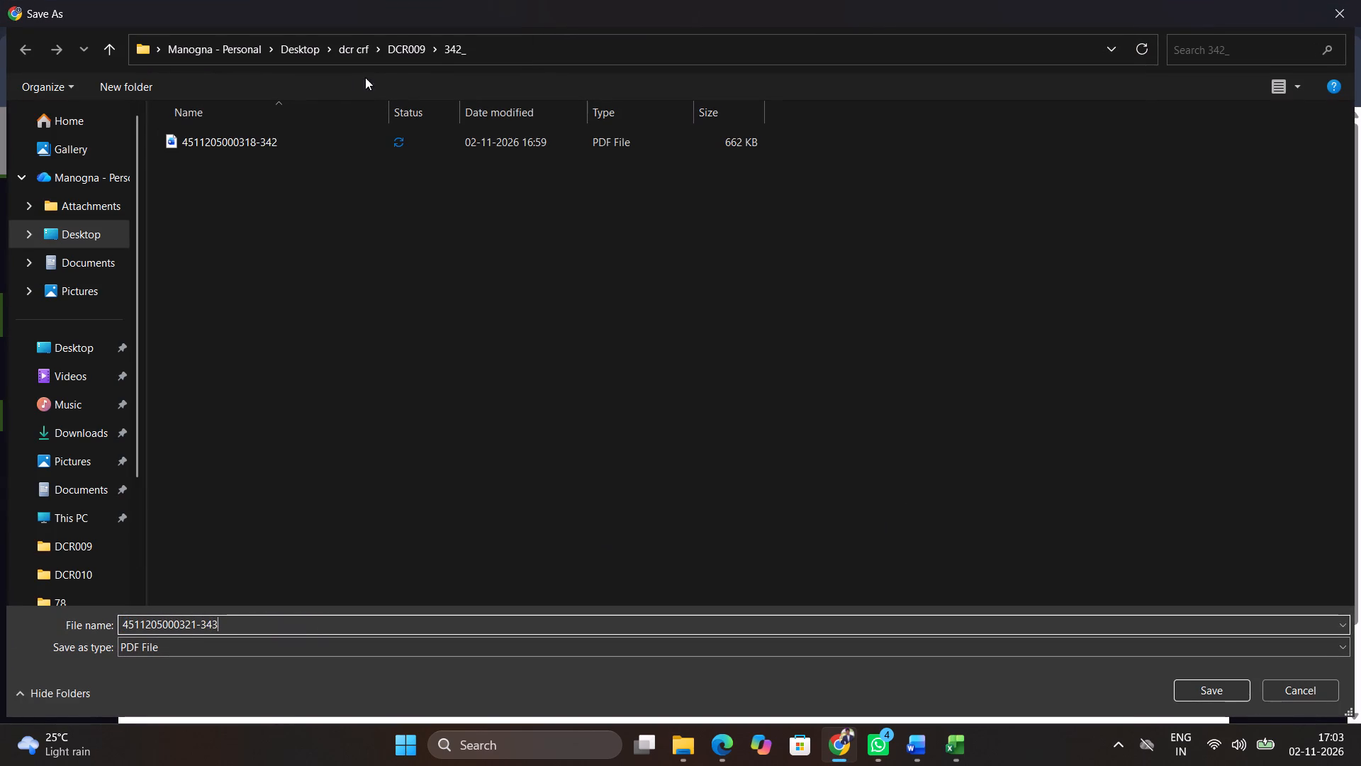
left_click(424, 43)
scroll(313, 280, "down", 6)
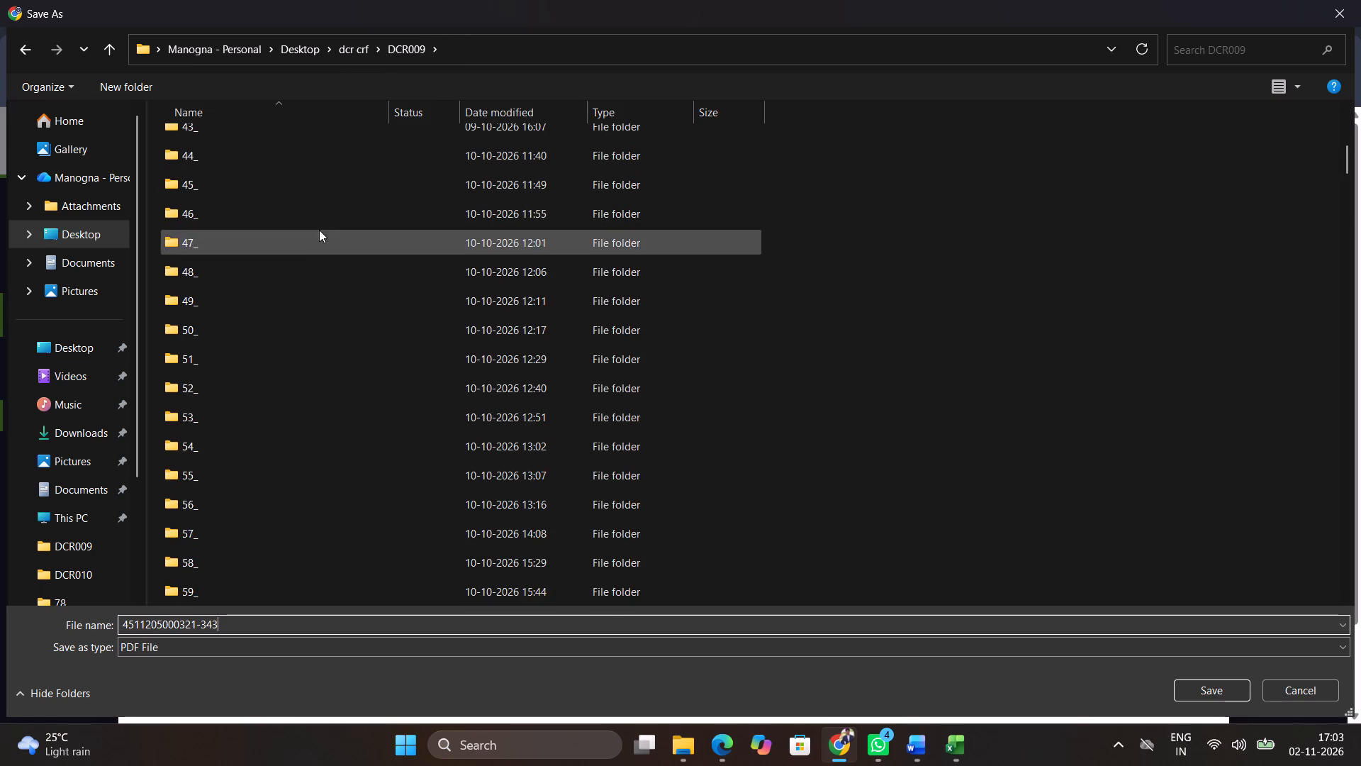
scroll(315, 257, "down", 19)
scroll(282, 260, "down", 14)
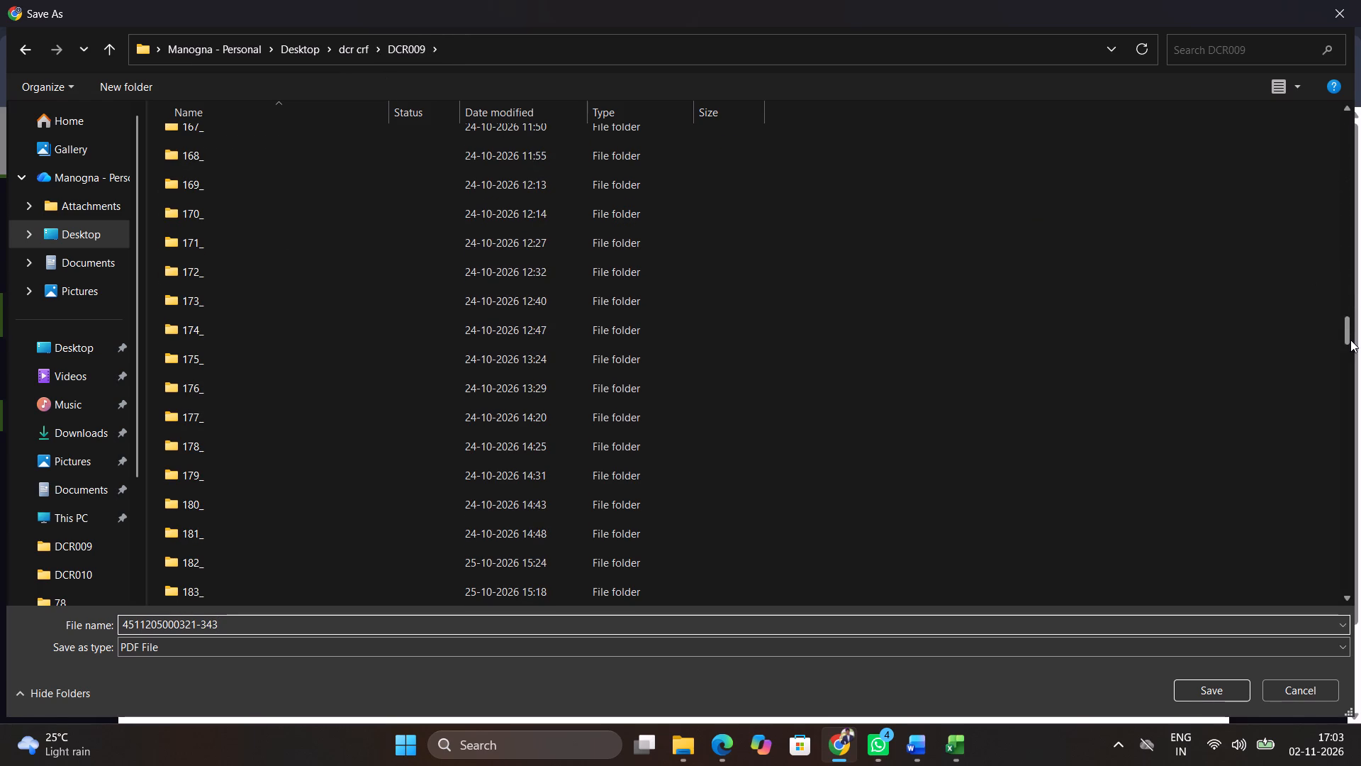
left_click_drag(1350, 340, 1360, 587)
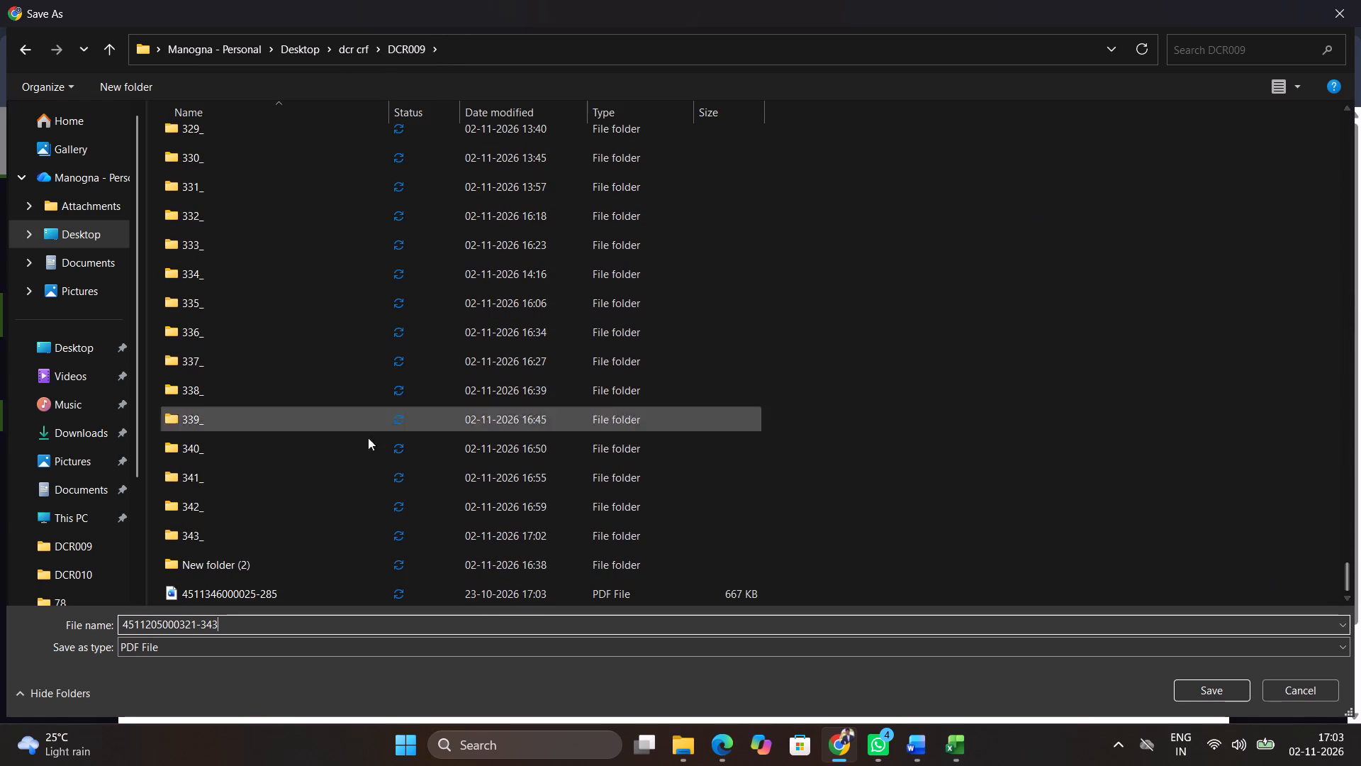
double_click(351, 535)
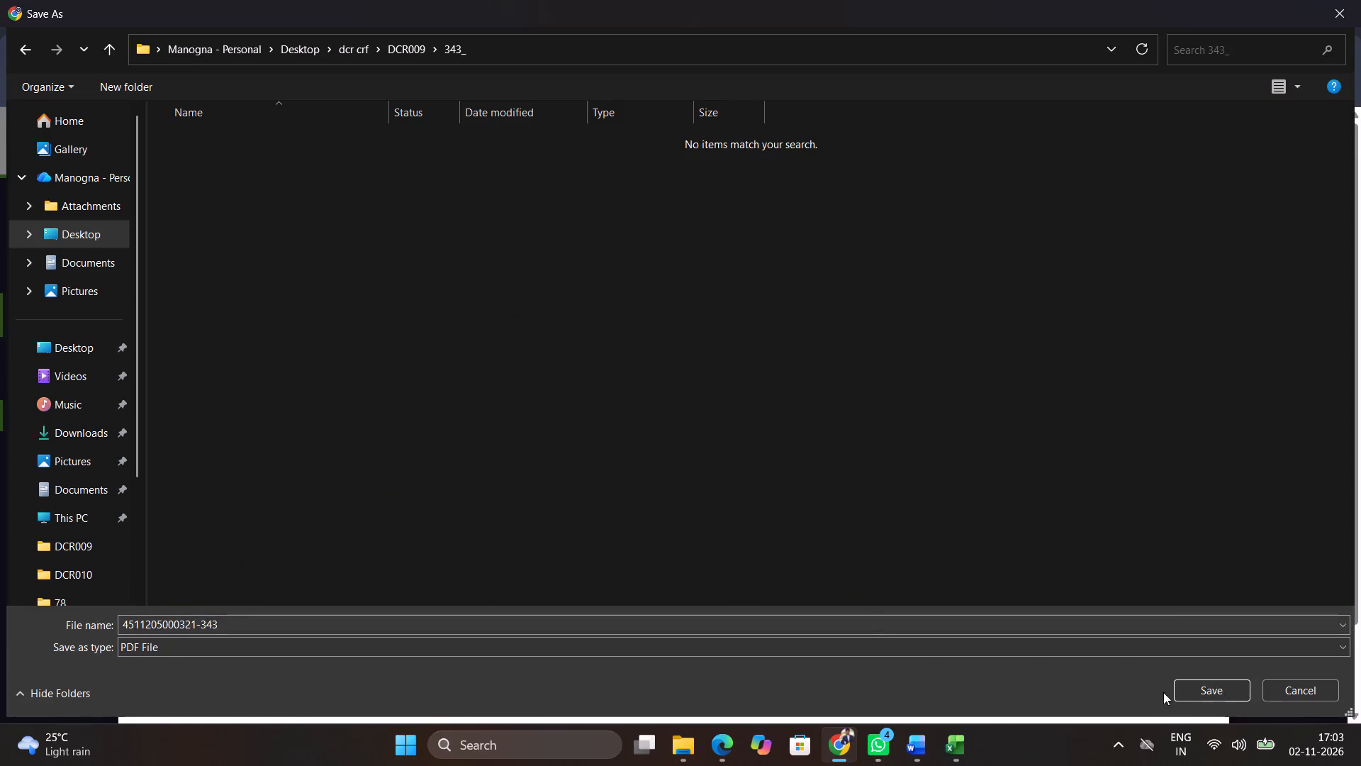
left_click(1191, 691)
Attach the certificate PDF from folder 343_ as the Dcr upload in the consumer's Project Stage form in SUNGRACE and submit the form.
left_click(159, 0)
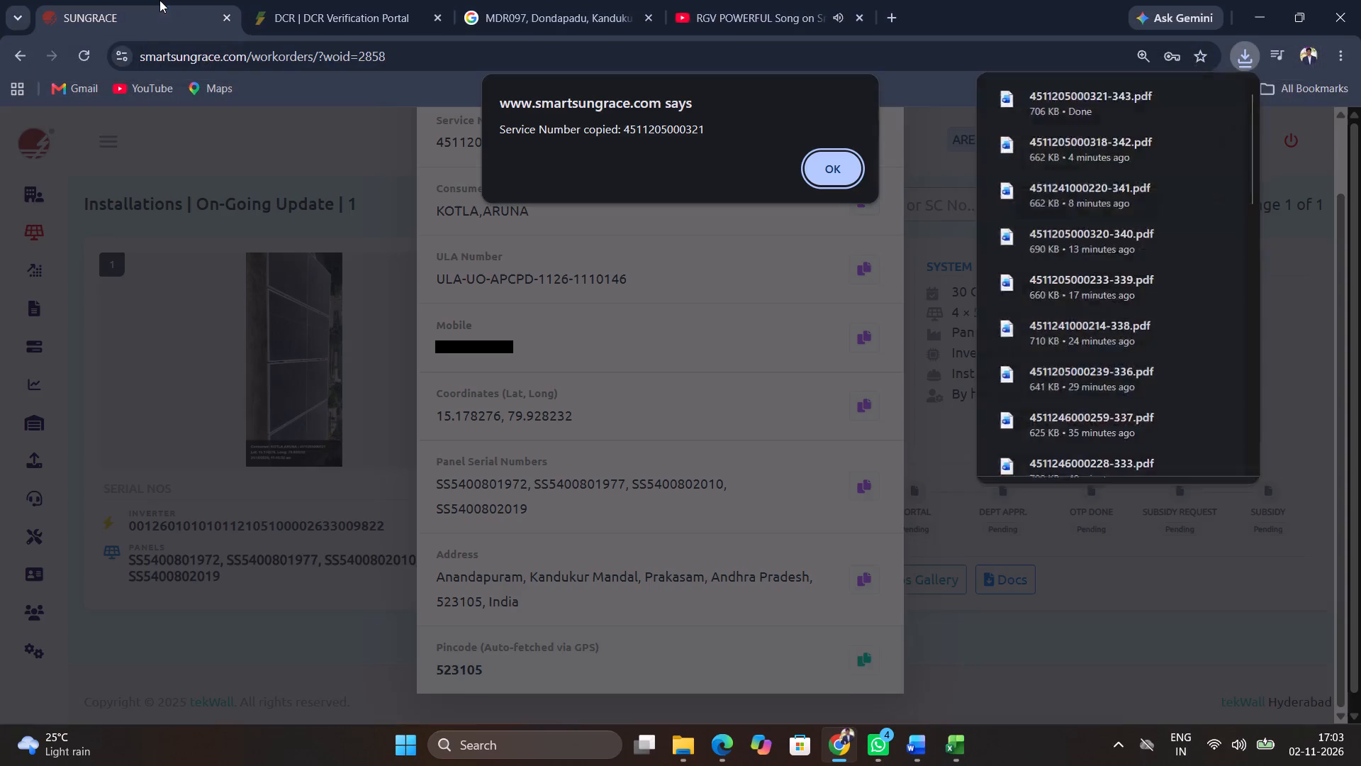
left_click(827, 172)
left_click(1043, 223)
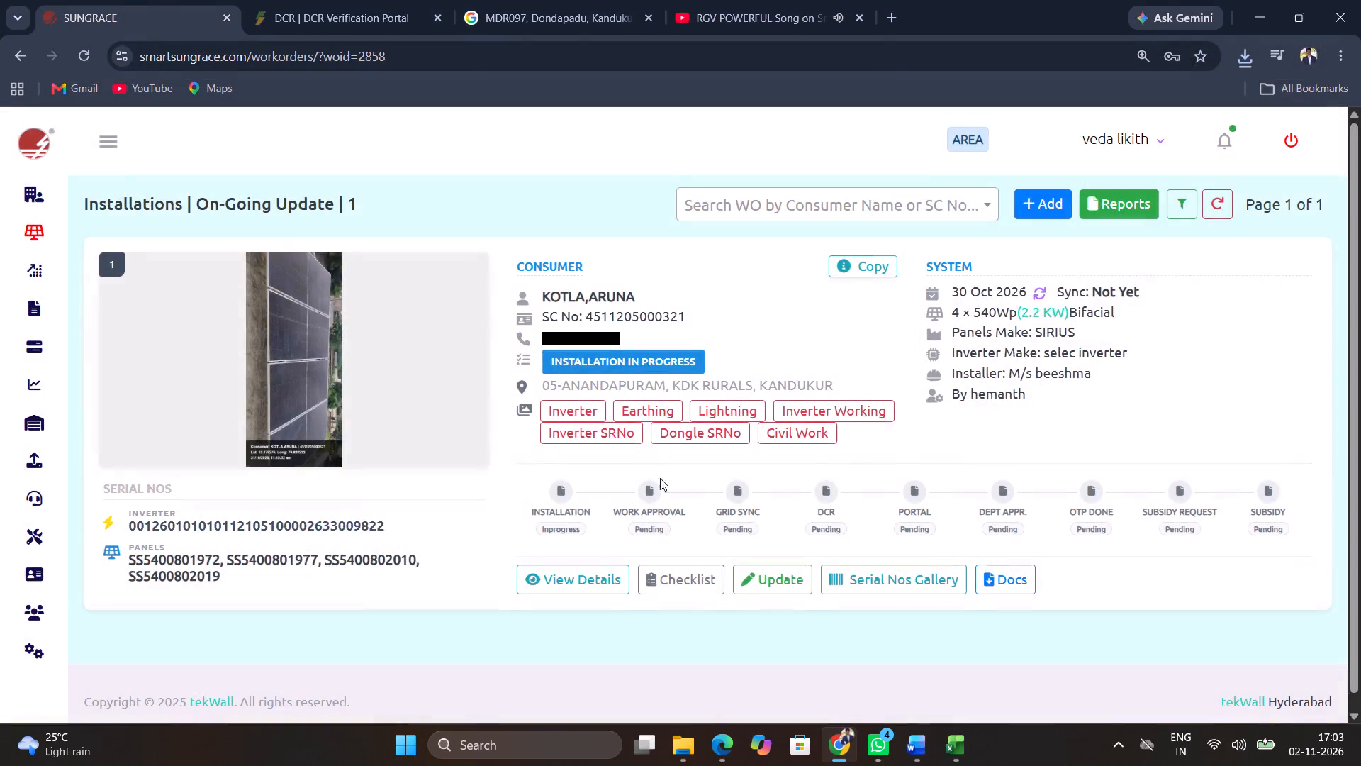
left_click(753, 568)
left_click(632, 502)
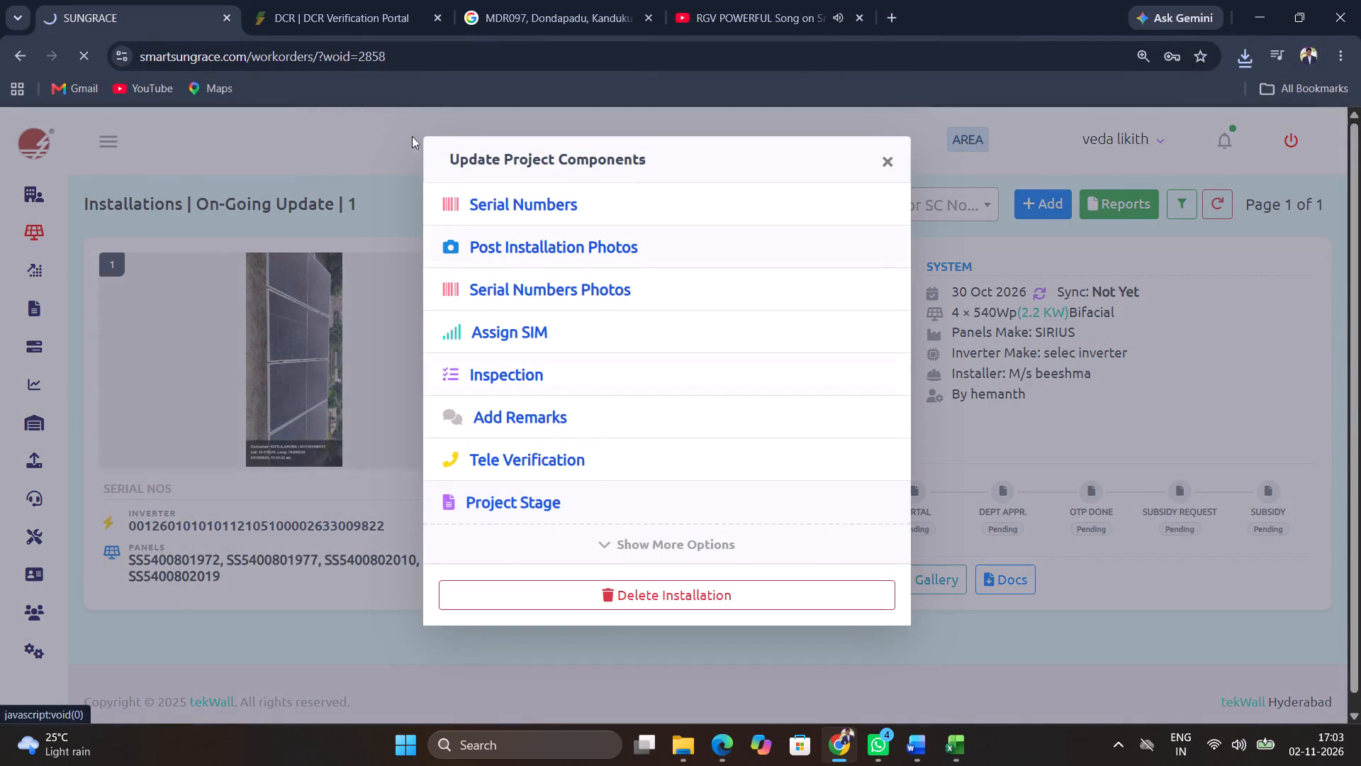
scroll(586, 224, "down", 6)
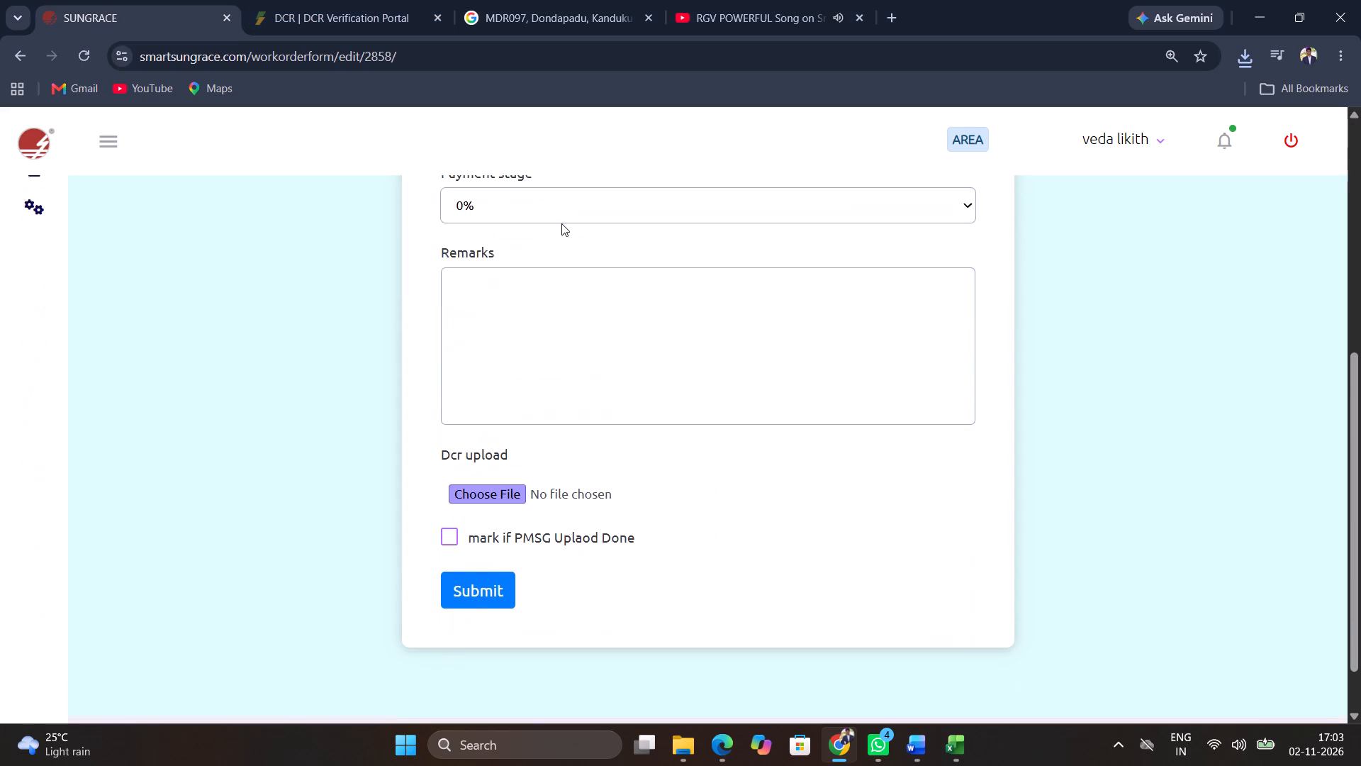
scroll(561, 223, "down", 1)
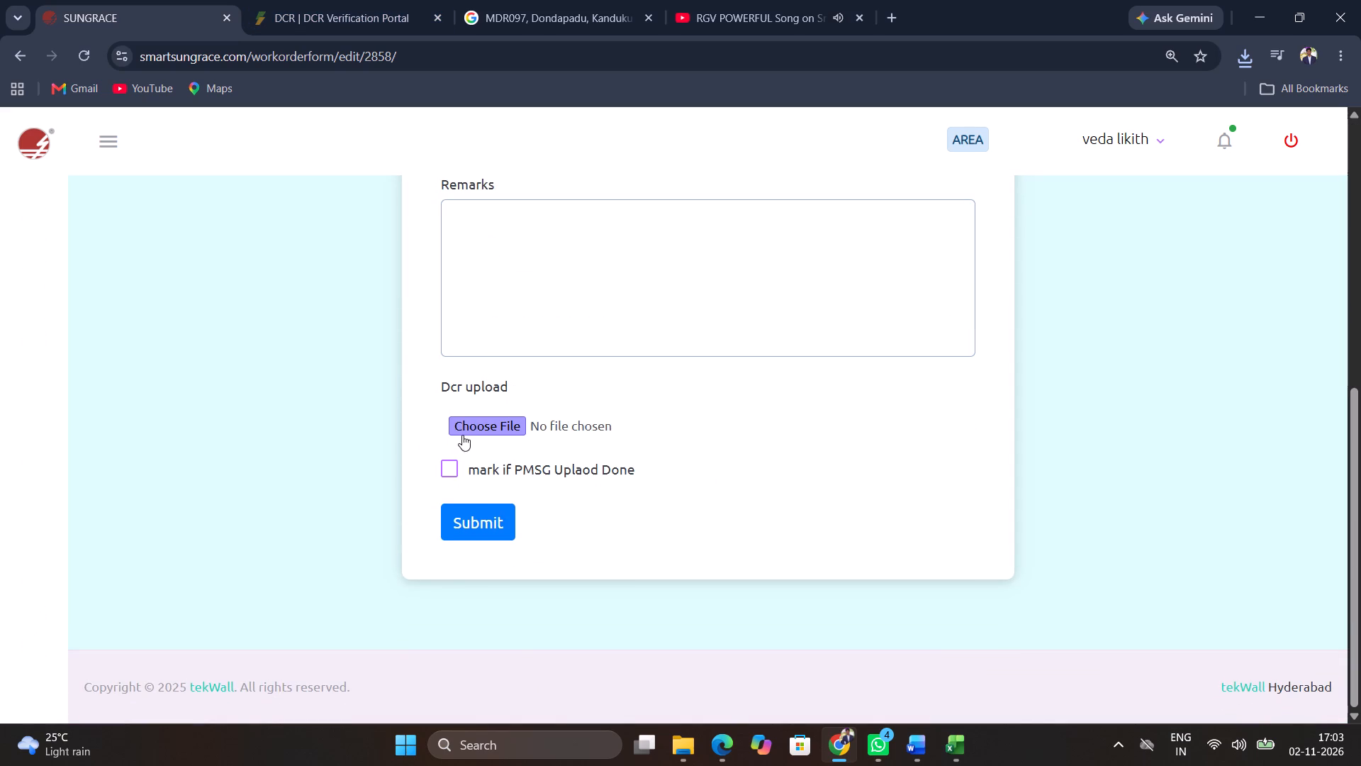
left_click(476, 427)
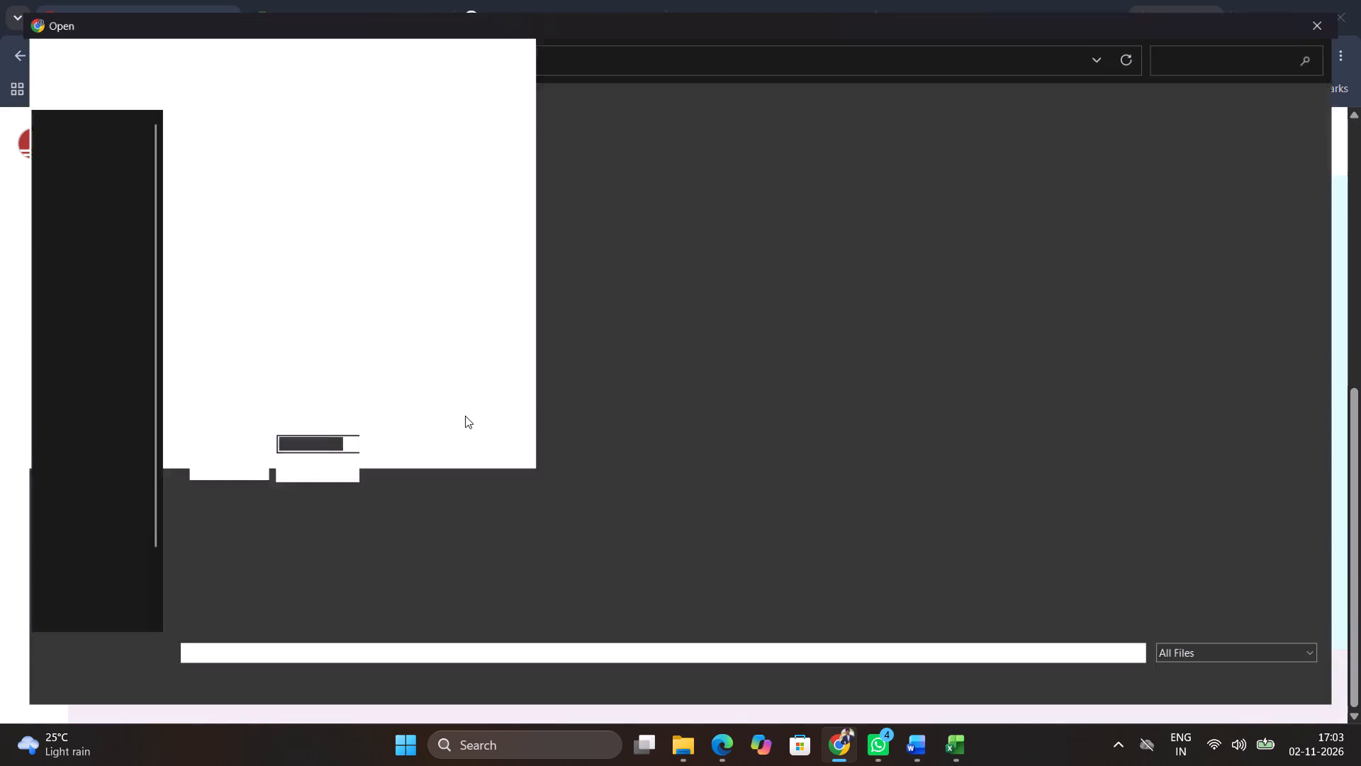
left_click(409, 59)
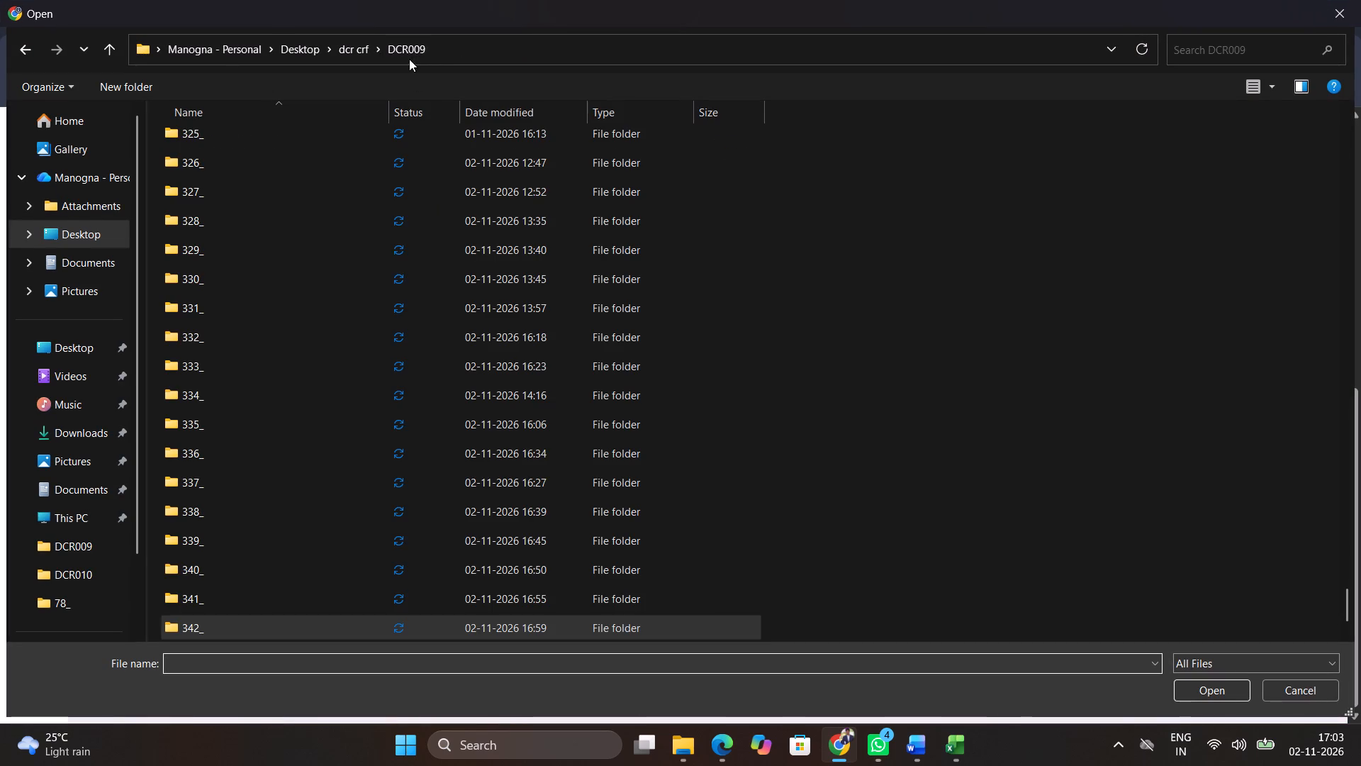
scroll(369, 516, "down", 2)
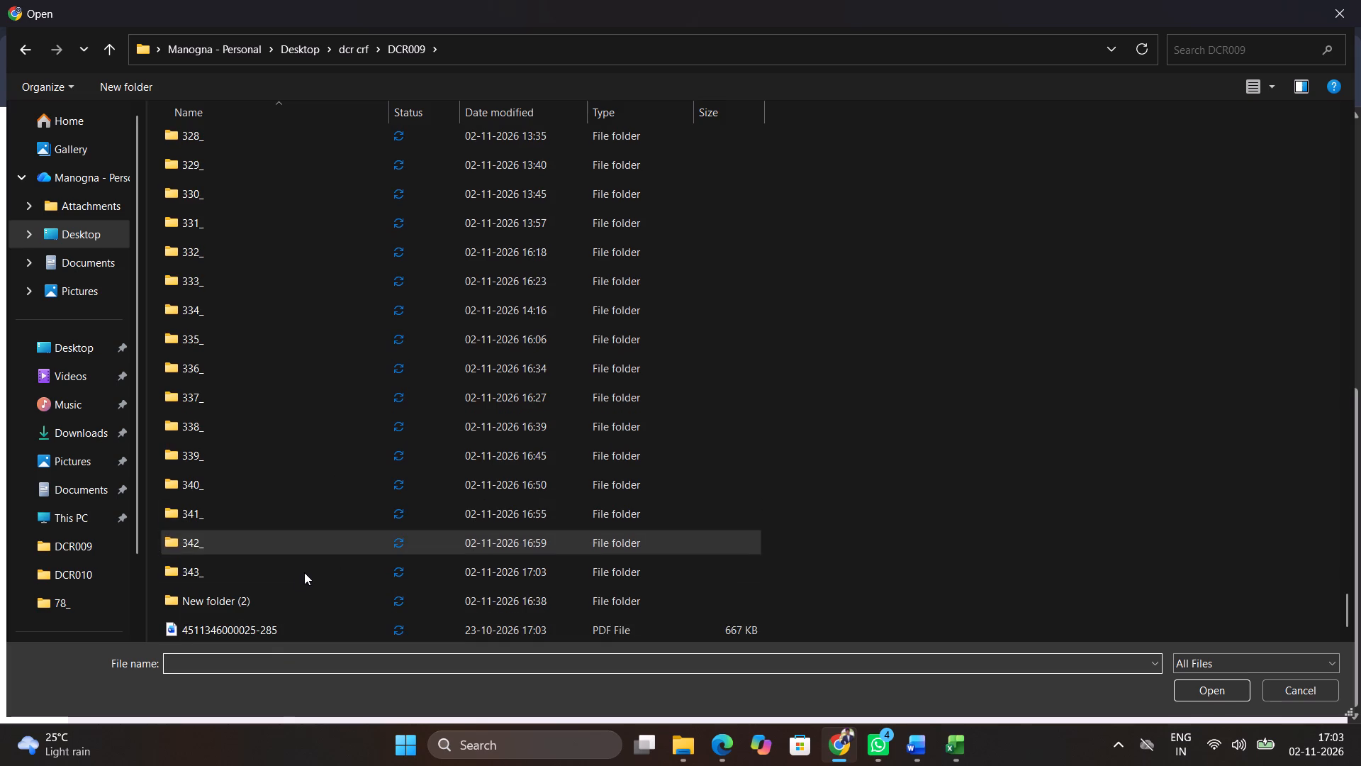
double_click(297, 576)
left_click(201, 126)
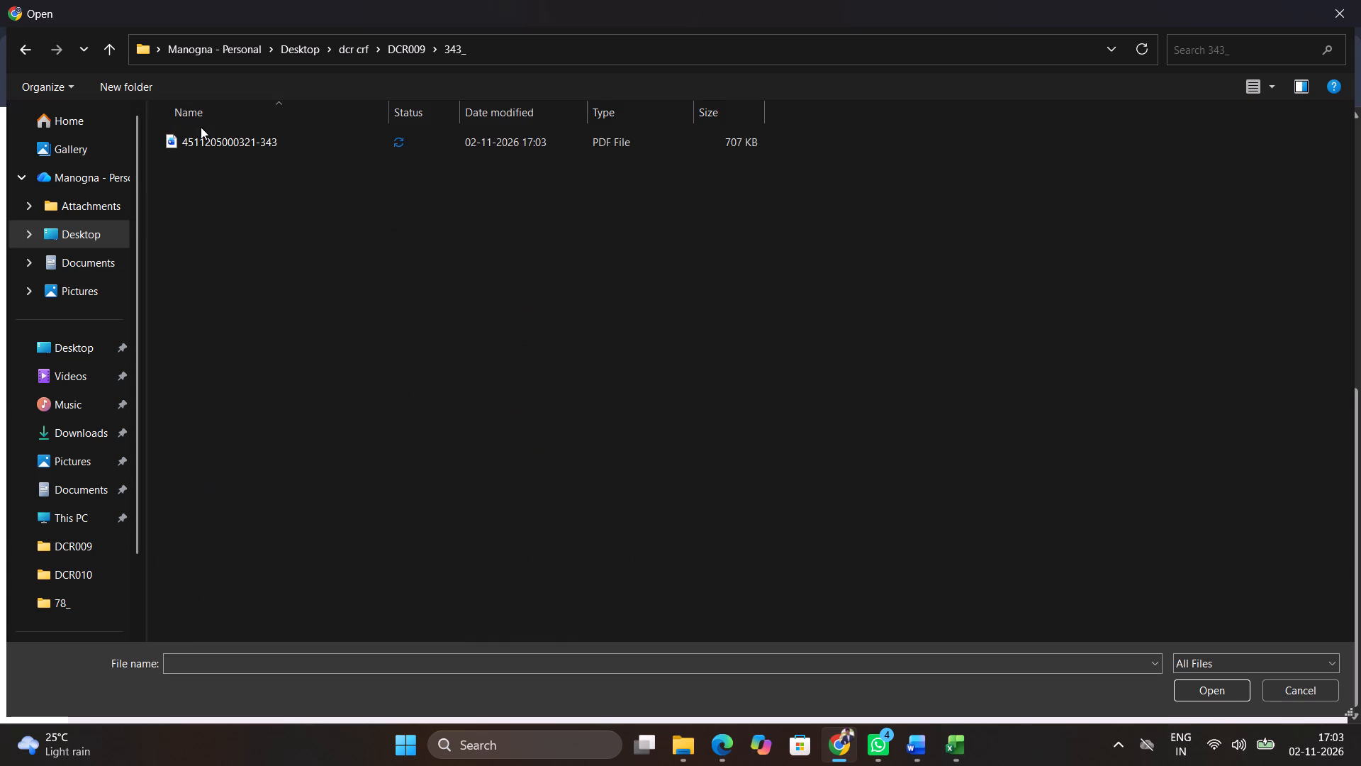
double_click(202, 145)
left_click(473, 530)
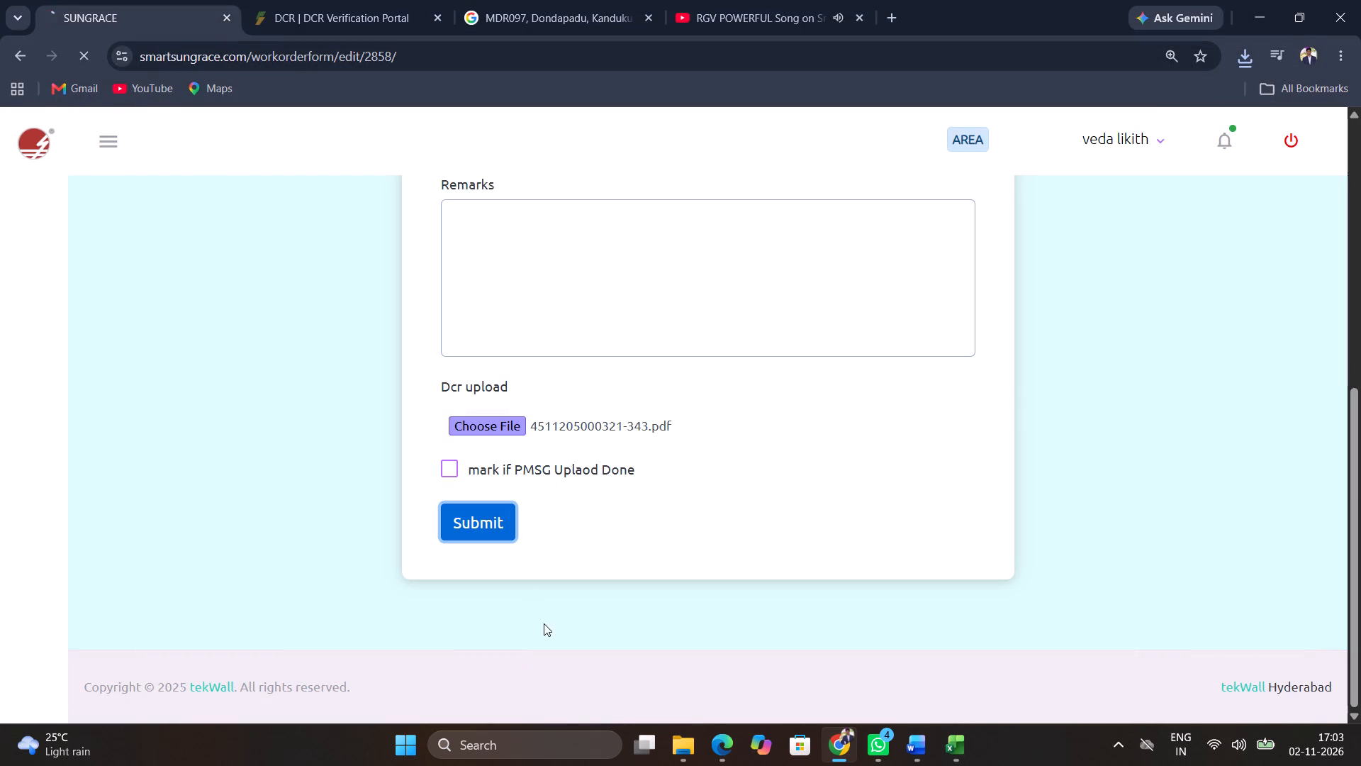
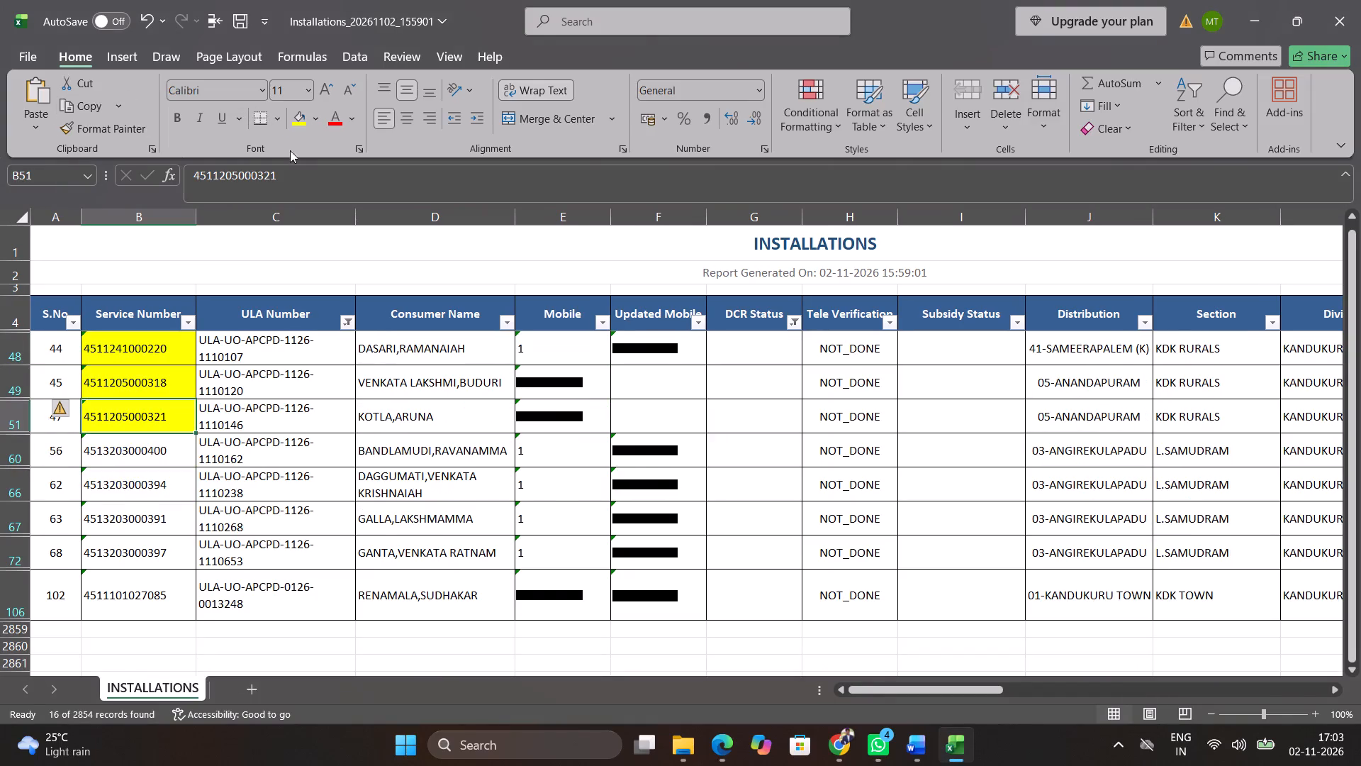
Copy the first unhighlighted service number from the INSTALLATIONS sheet and use it to open that consumer's work order in SUNGRACE.
key("Down")
key("ctrl+c")
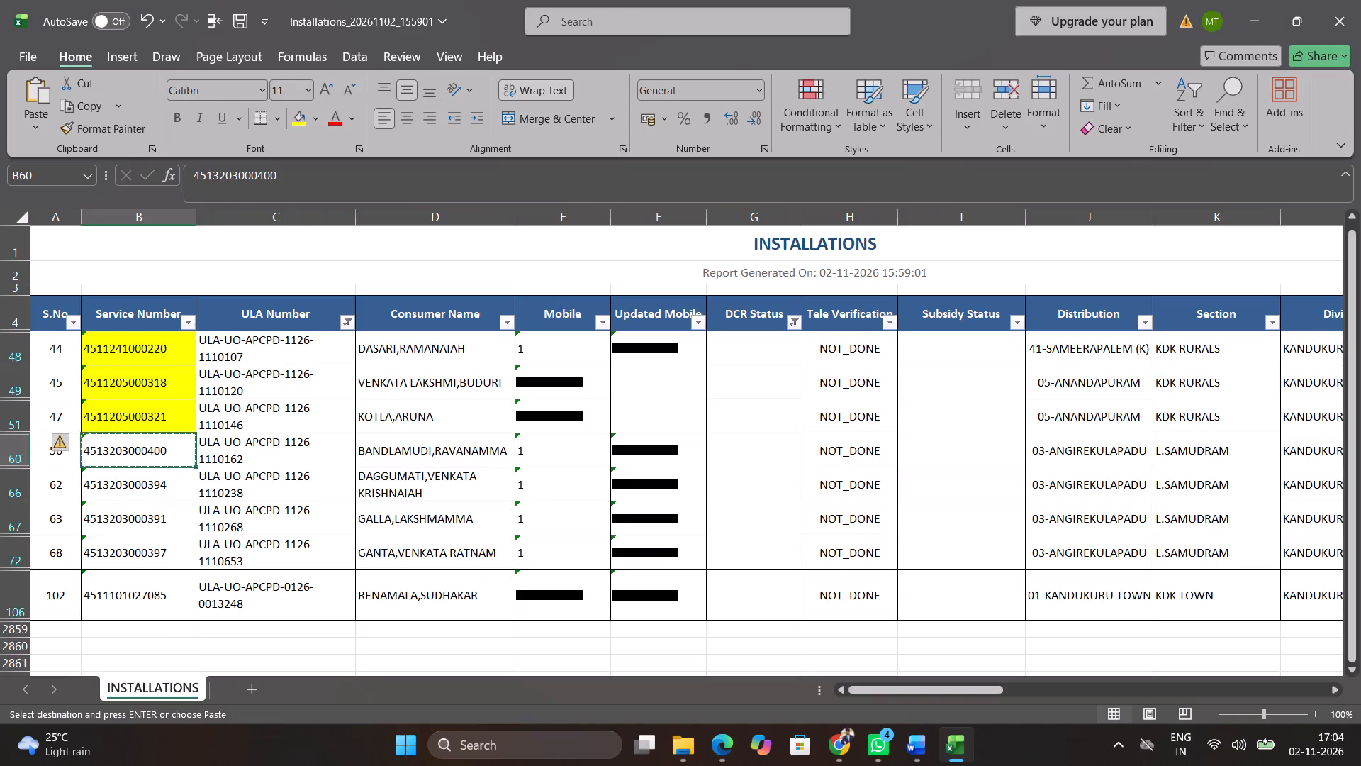
left_click(836, 684)
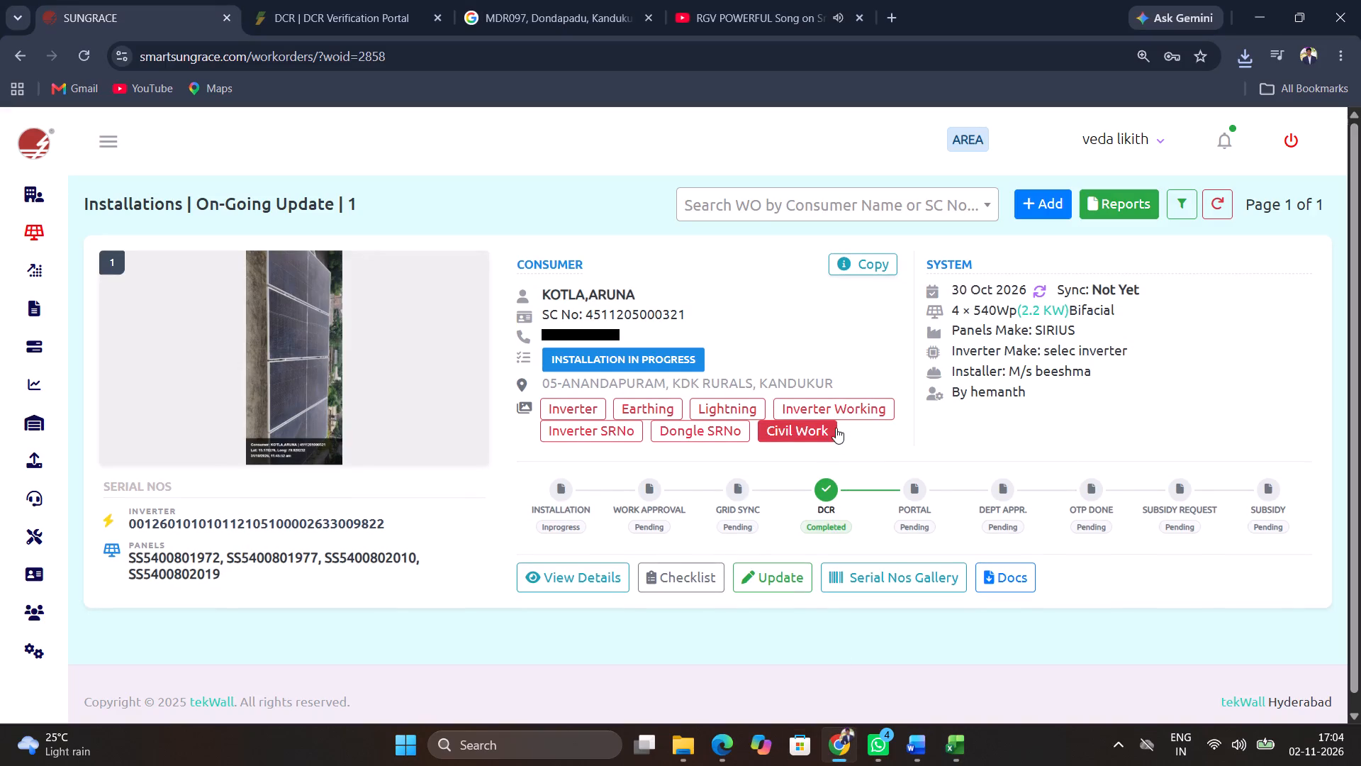
left_click(763, 195)
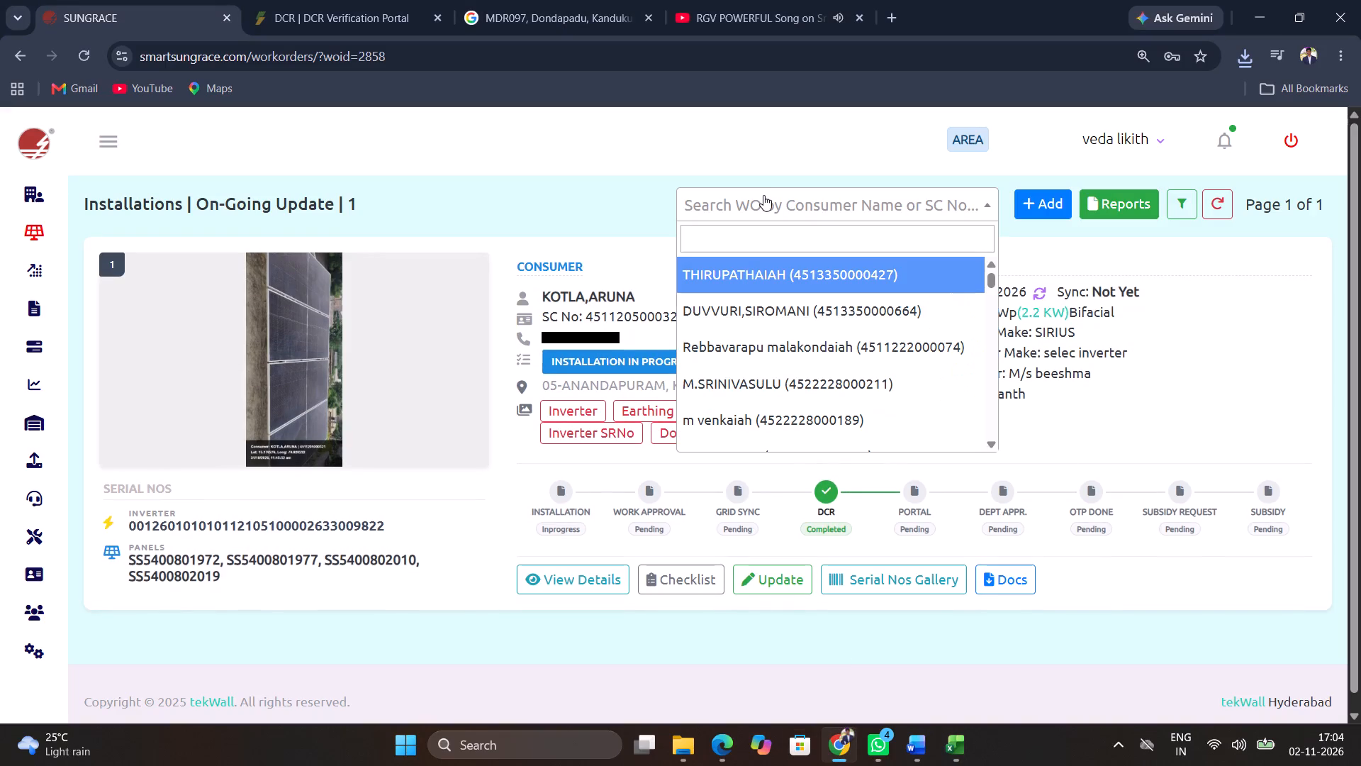
key("ctrl+v")
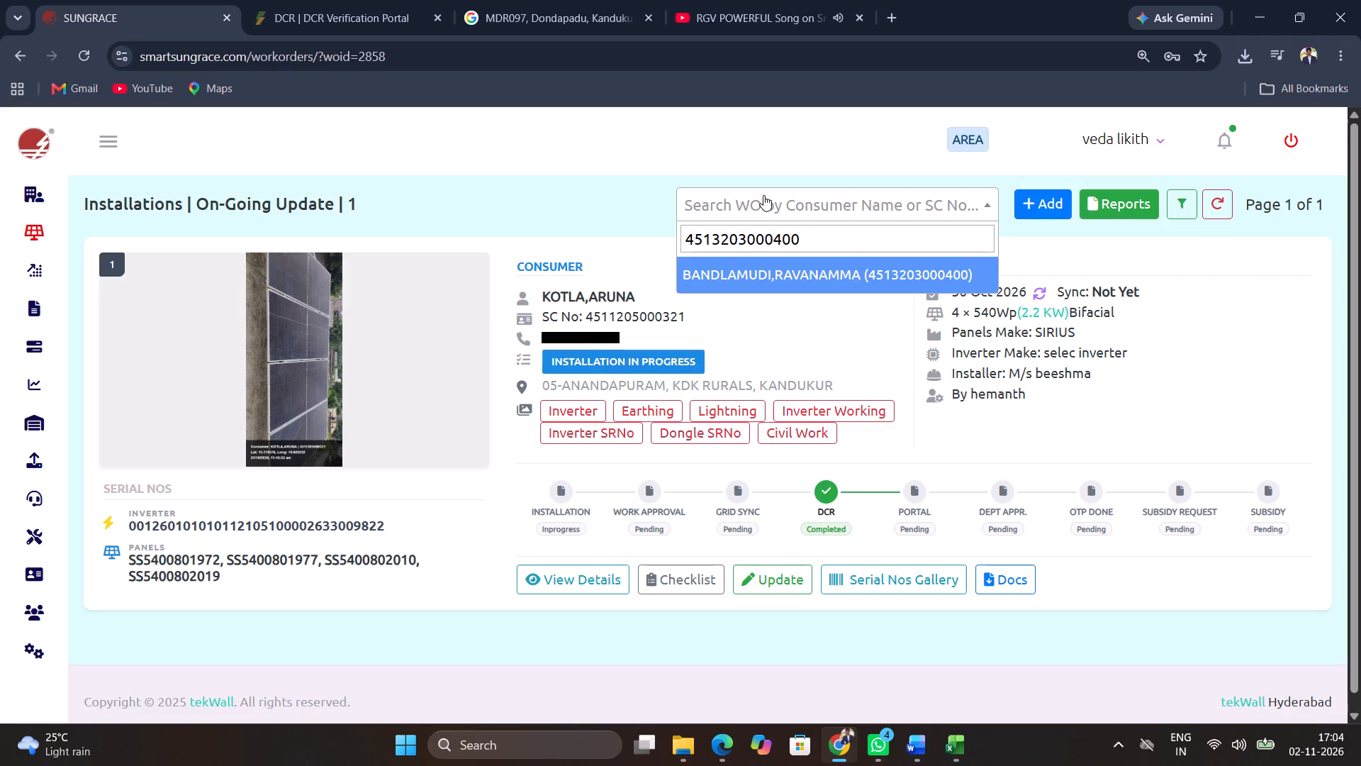
key("Return")
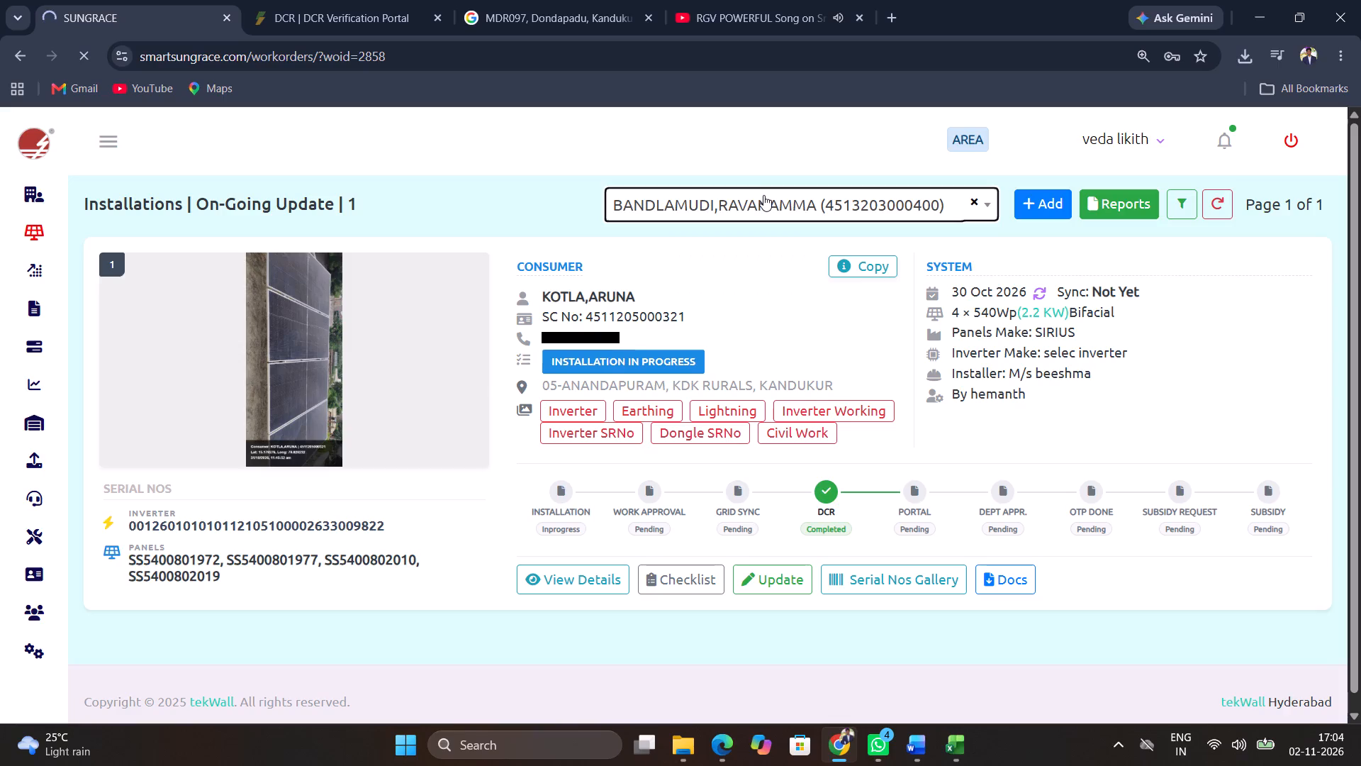
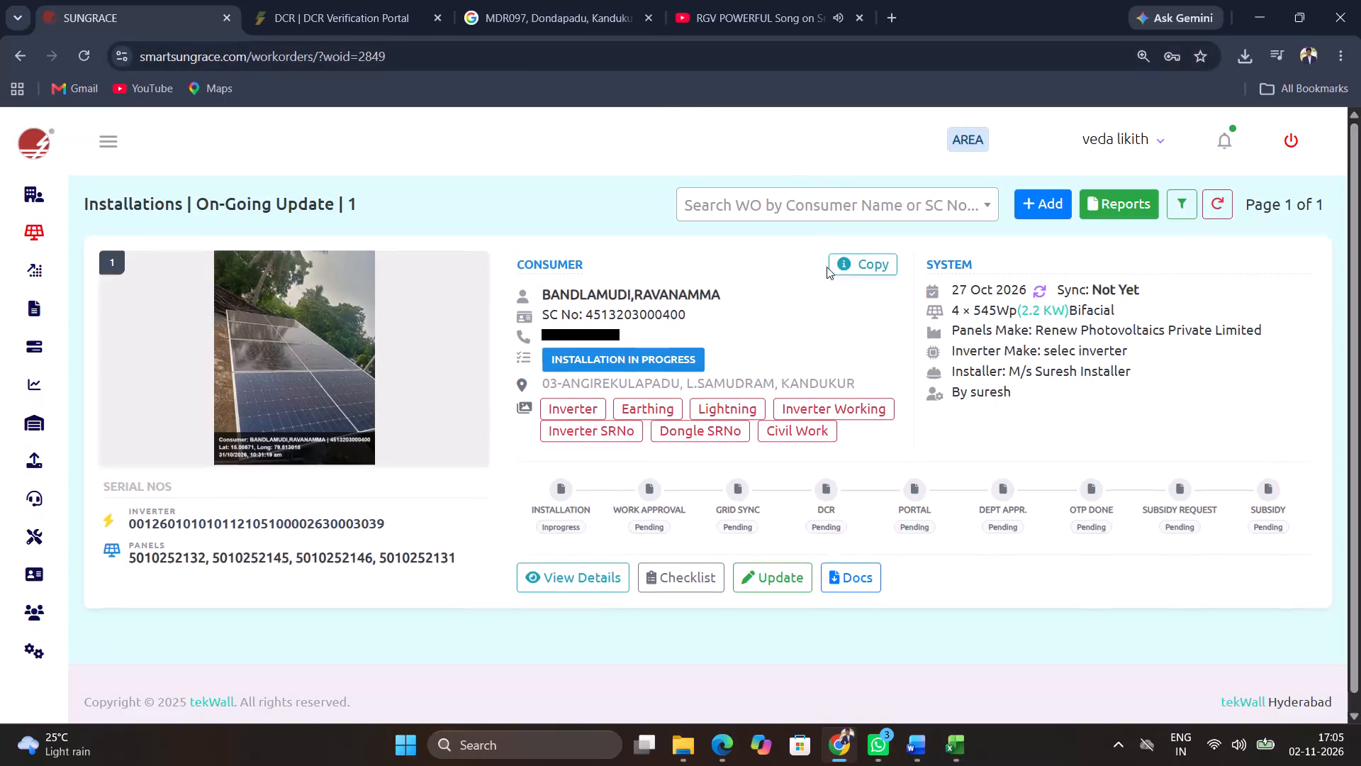
Open the quick copy details of the consumer's work order.
left_click(865, 270)
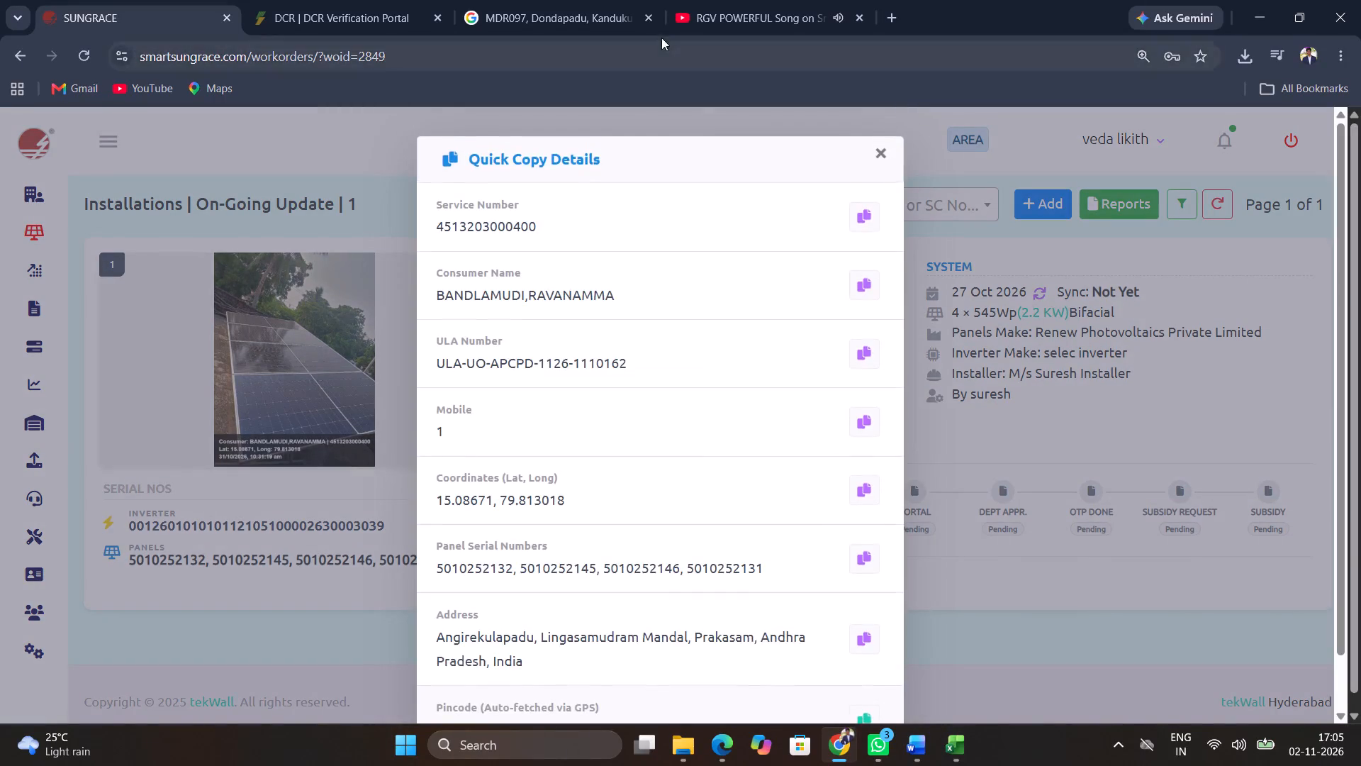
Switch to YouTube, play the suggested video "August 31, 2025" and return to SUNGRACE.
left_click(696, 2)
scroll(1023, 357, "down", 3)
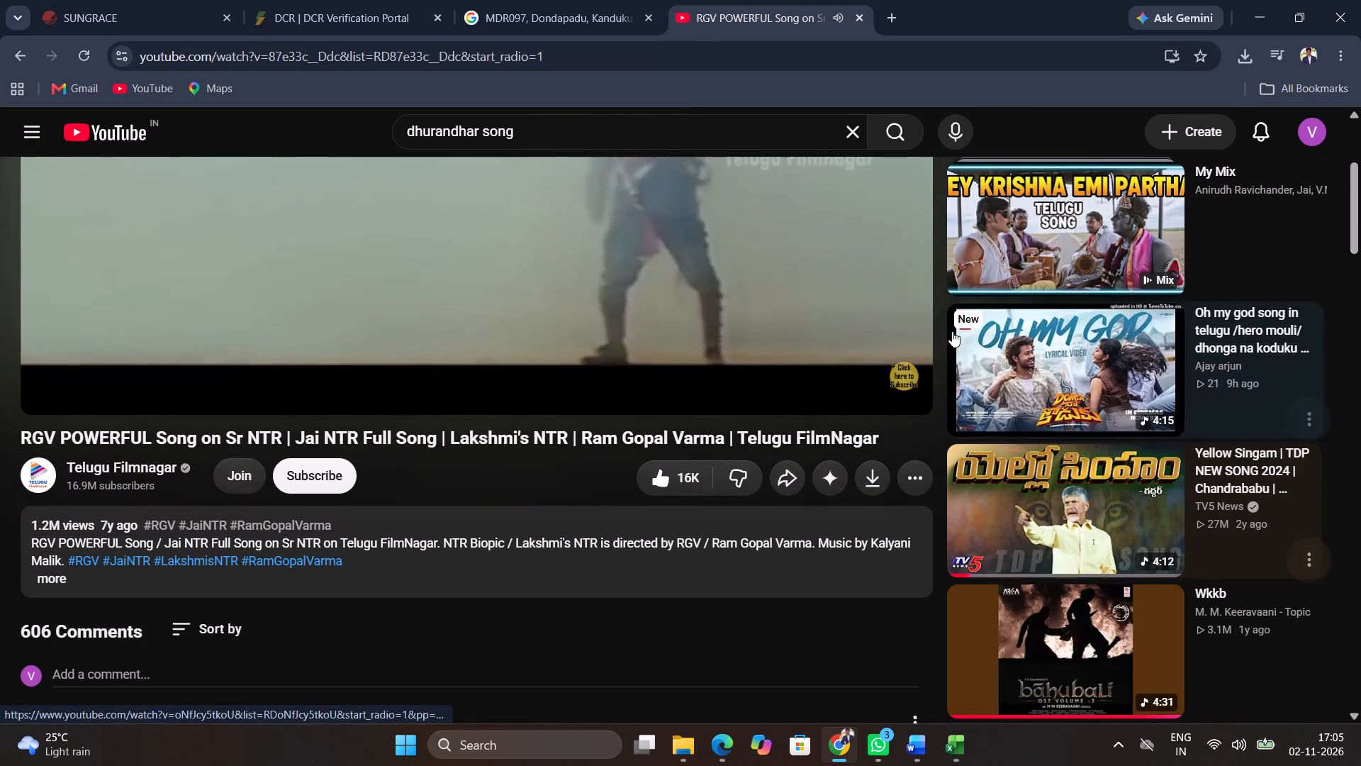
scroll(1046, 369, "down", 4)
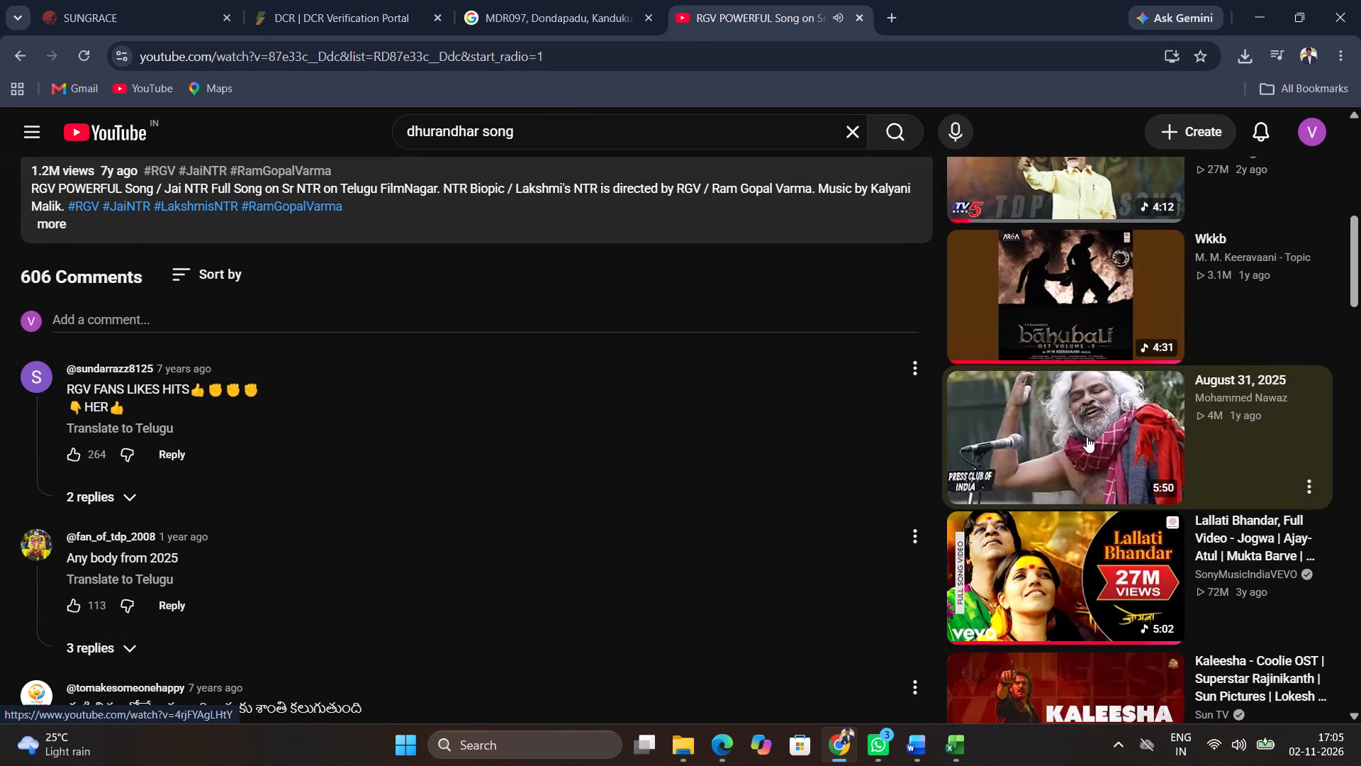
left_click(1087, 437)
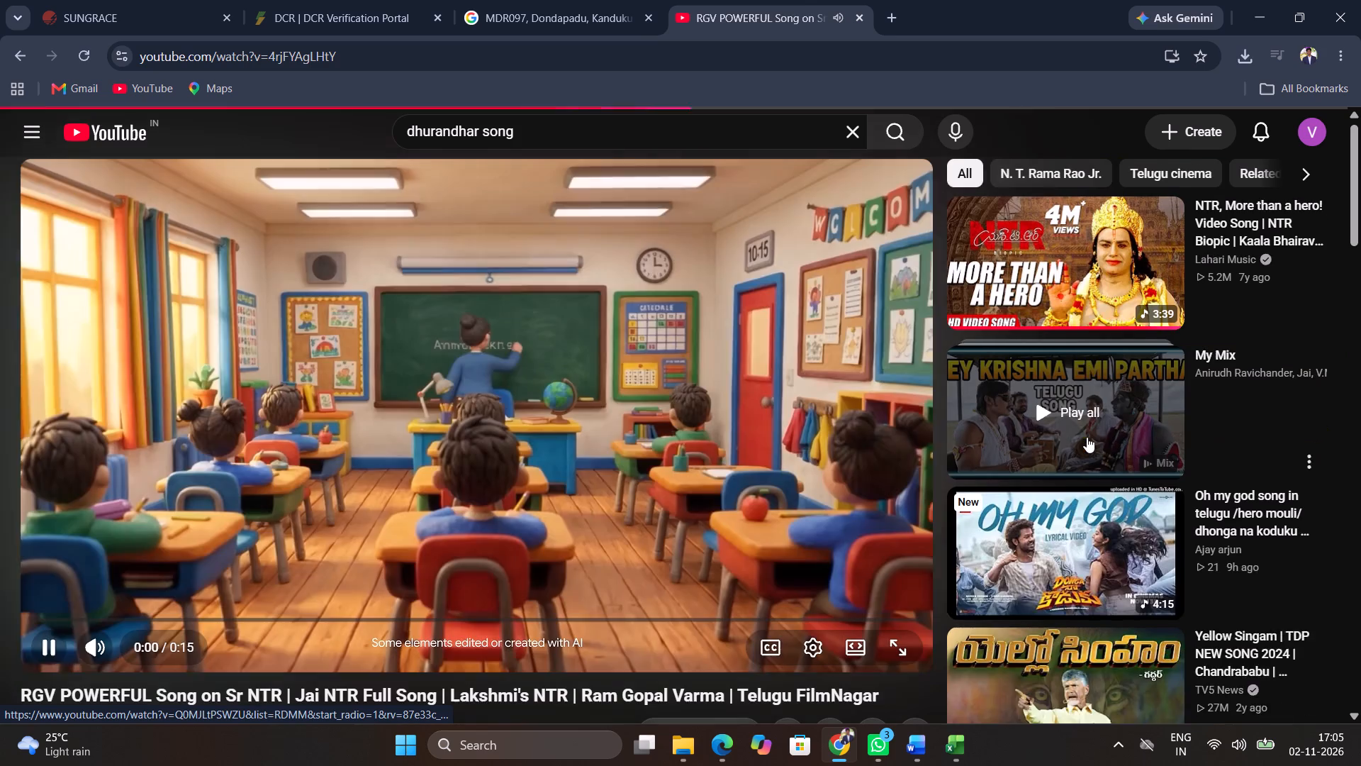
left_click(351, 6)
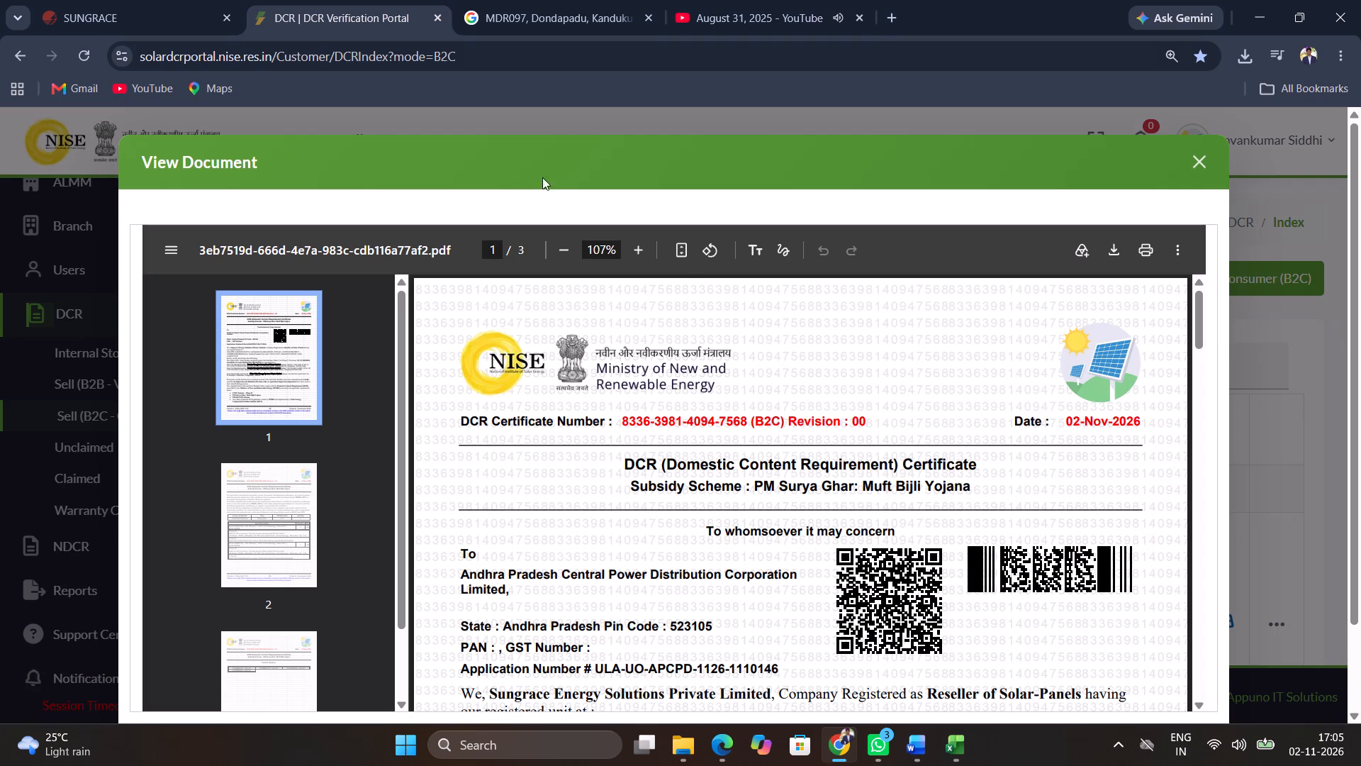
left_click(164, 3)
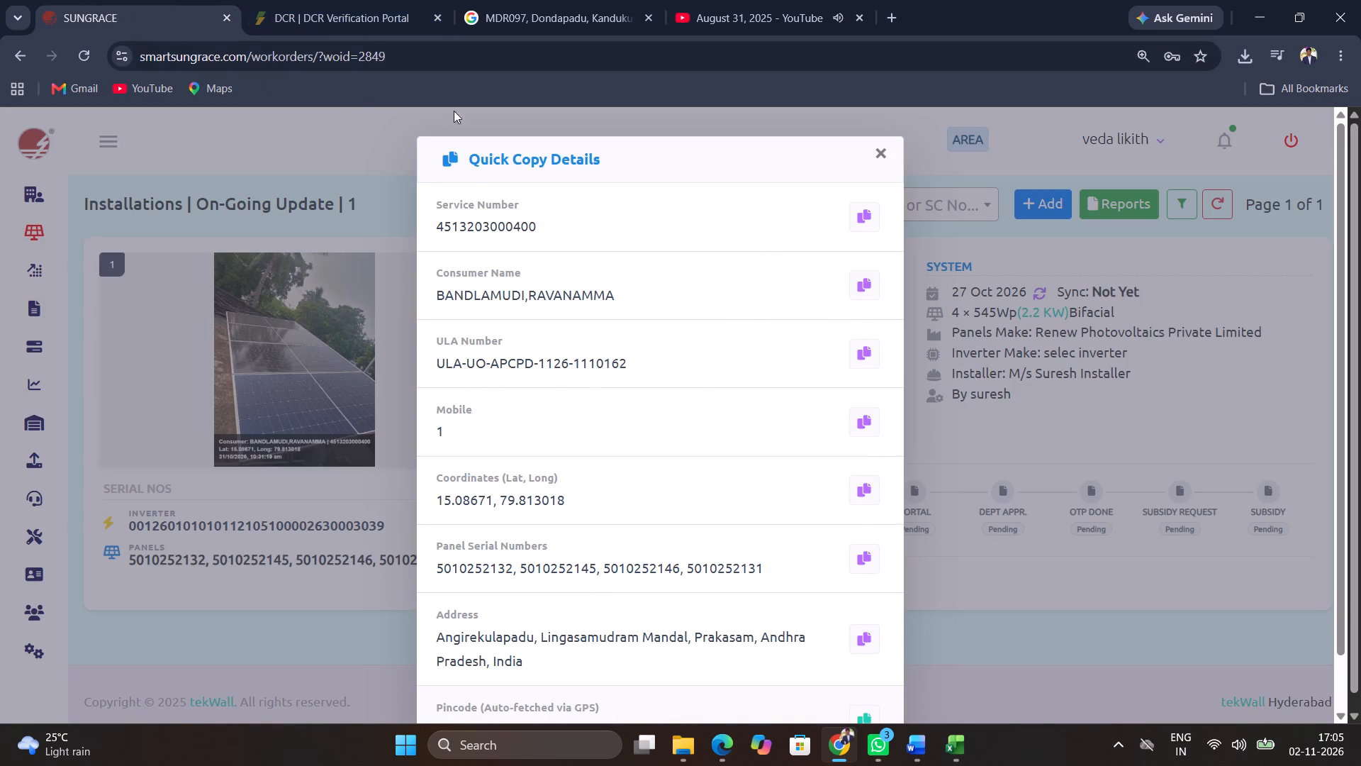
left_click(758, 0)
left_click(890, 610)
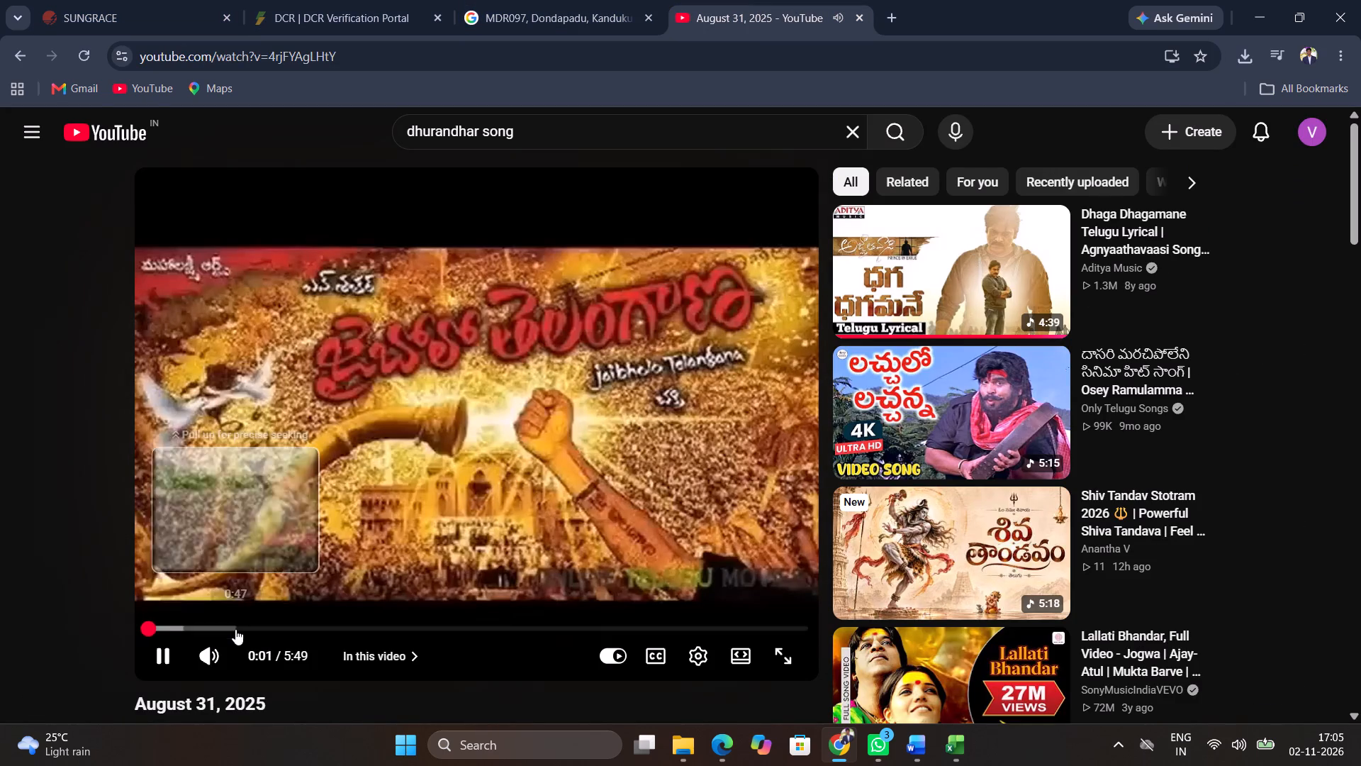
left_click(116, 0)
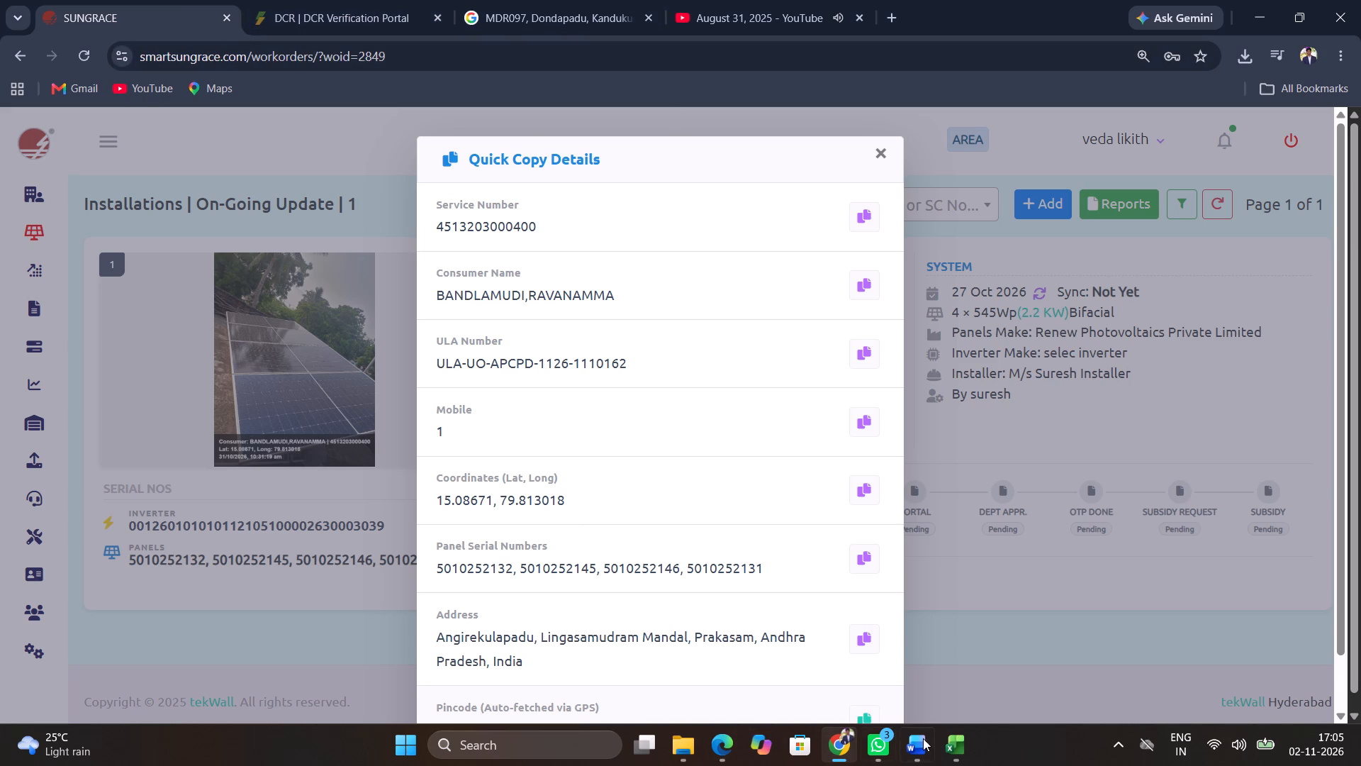
Start a new B2C consumer issue in the DCR portal with the work order's ULA number as the consumer application number.
left_click_drag(946, 684, 937, 675)
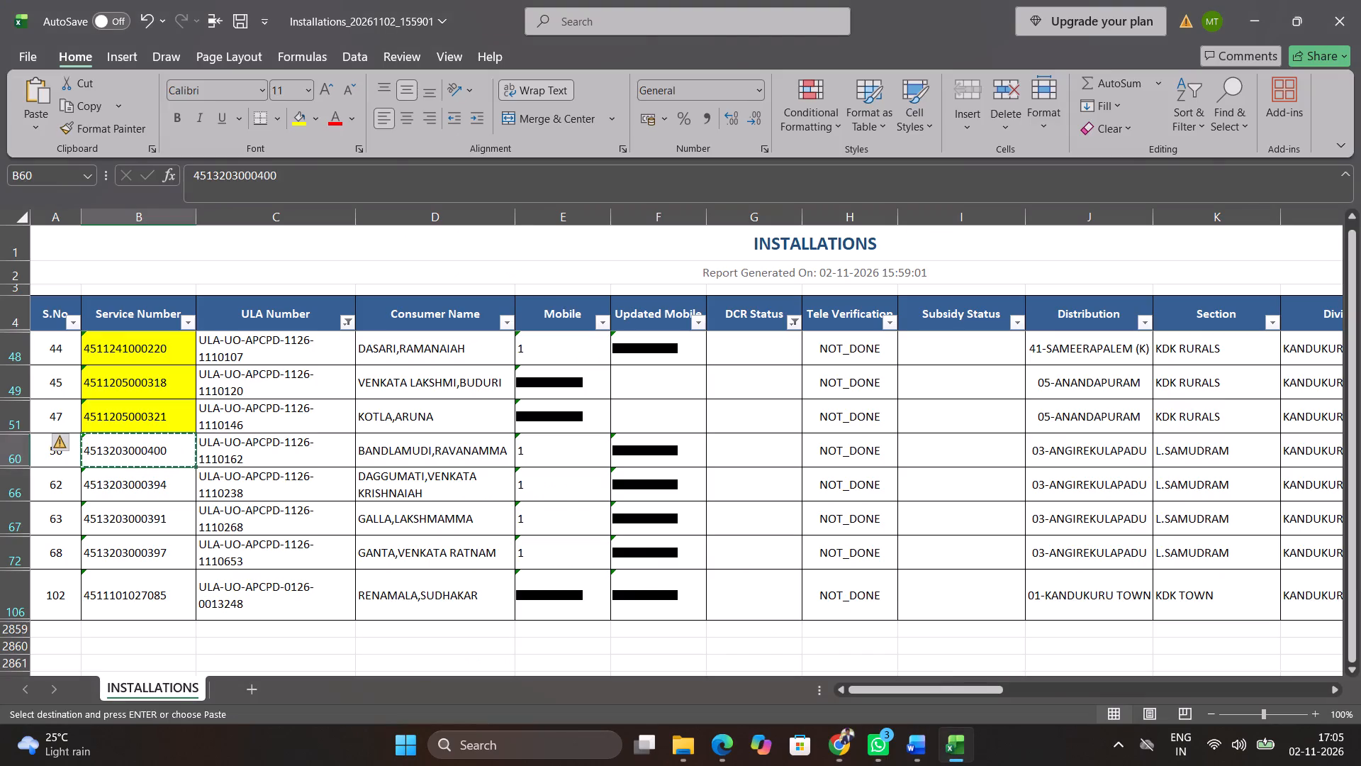
left_click(838, 744)
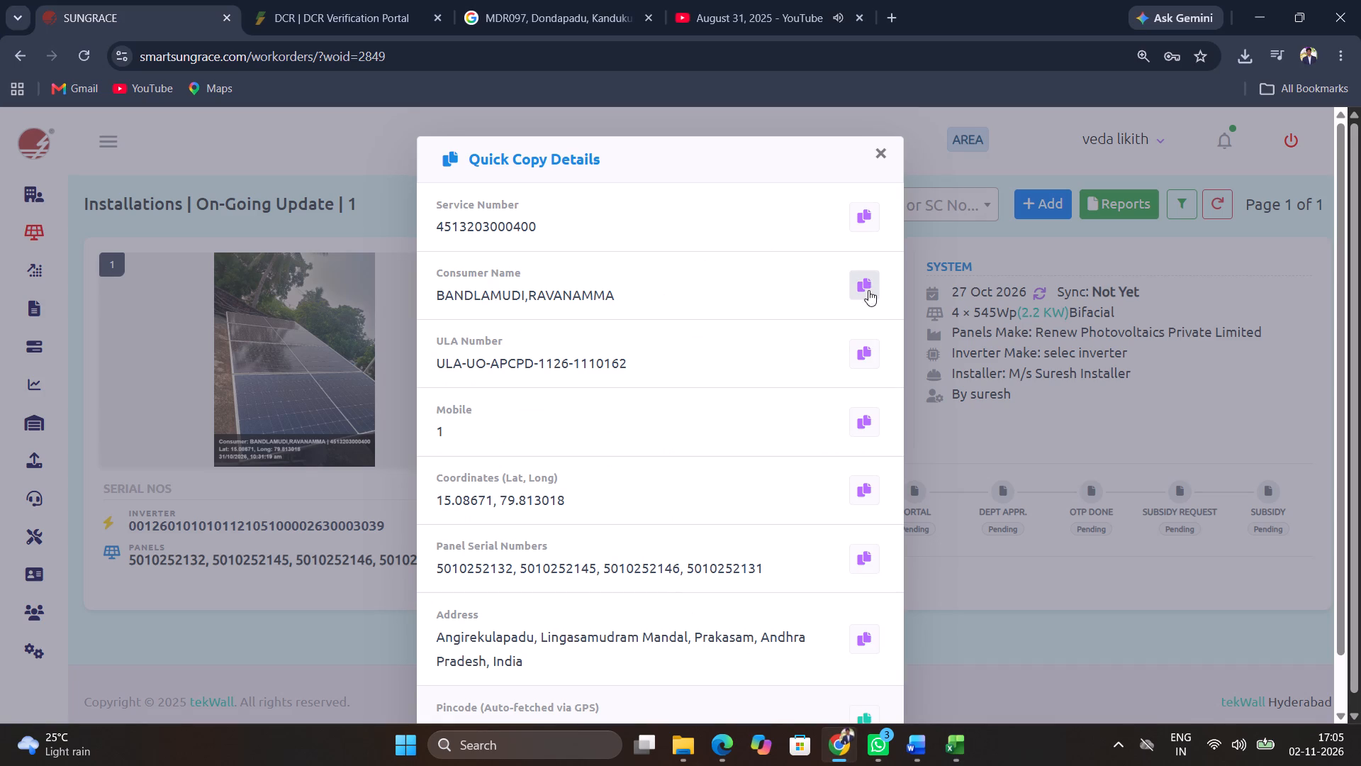
left_click(847, 344)
left_click(861, 353)
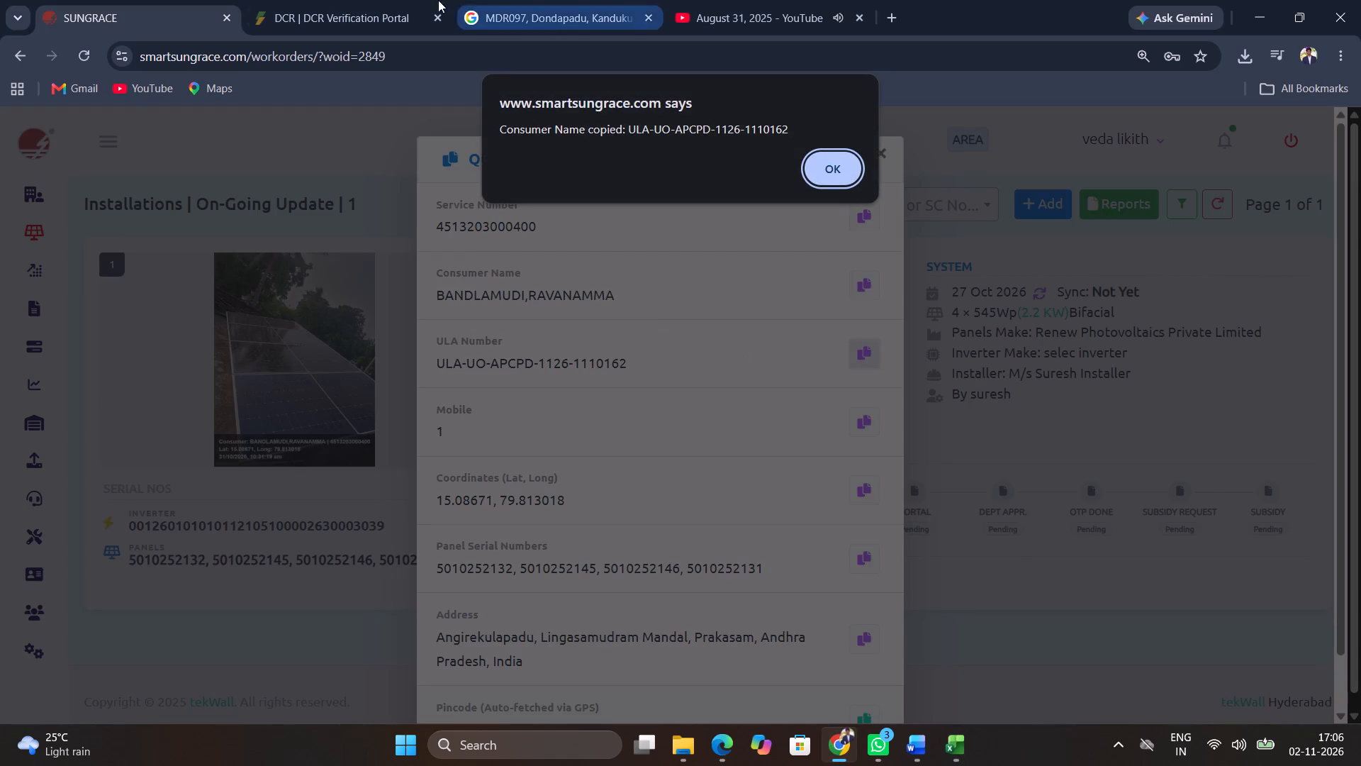
double_click(383, 0)
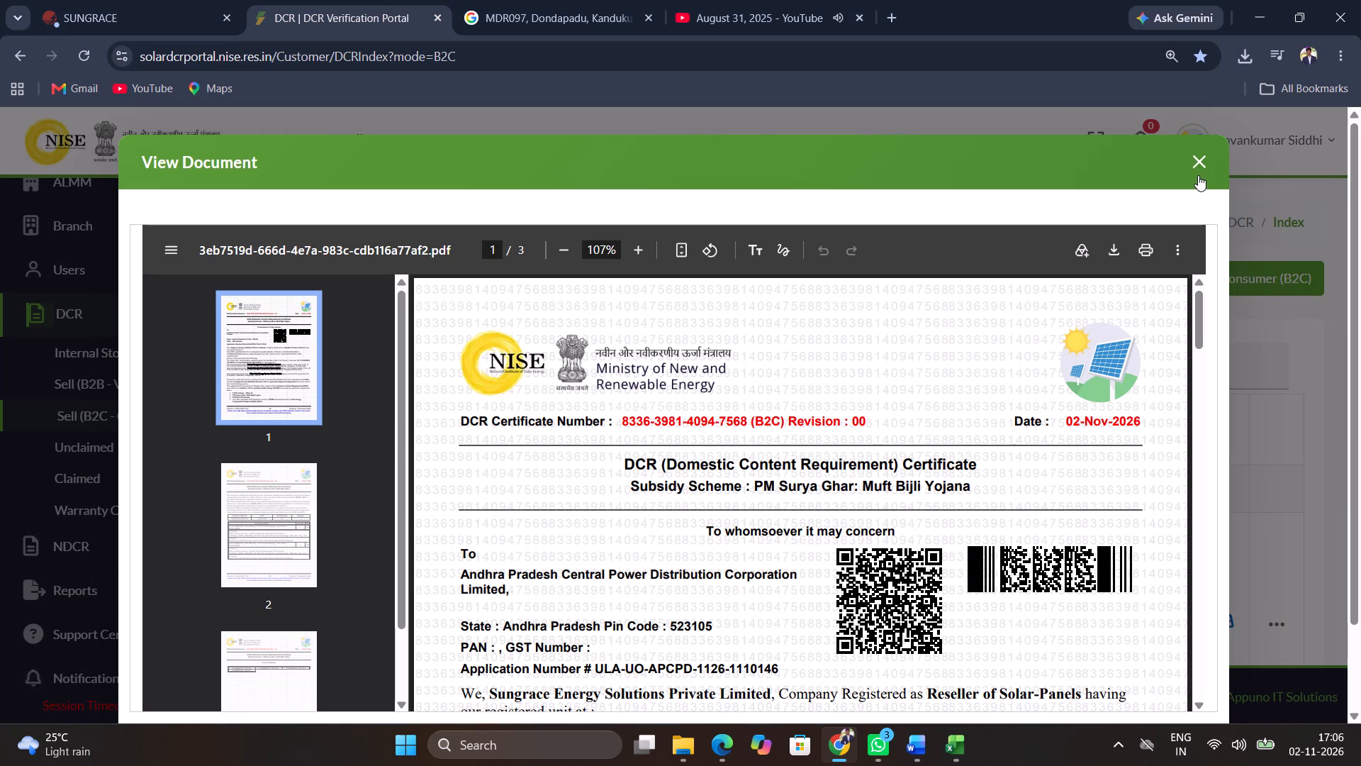
left_click(1197, 153)
left_click(1204, 290)
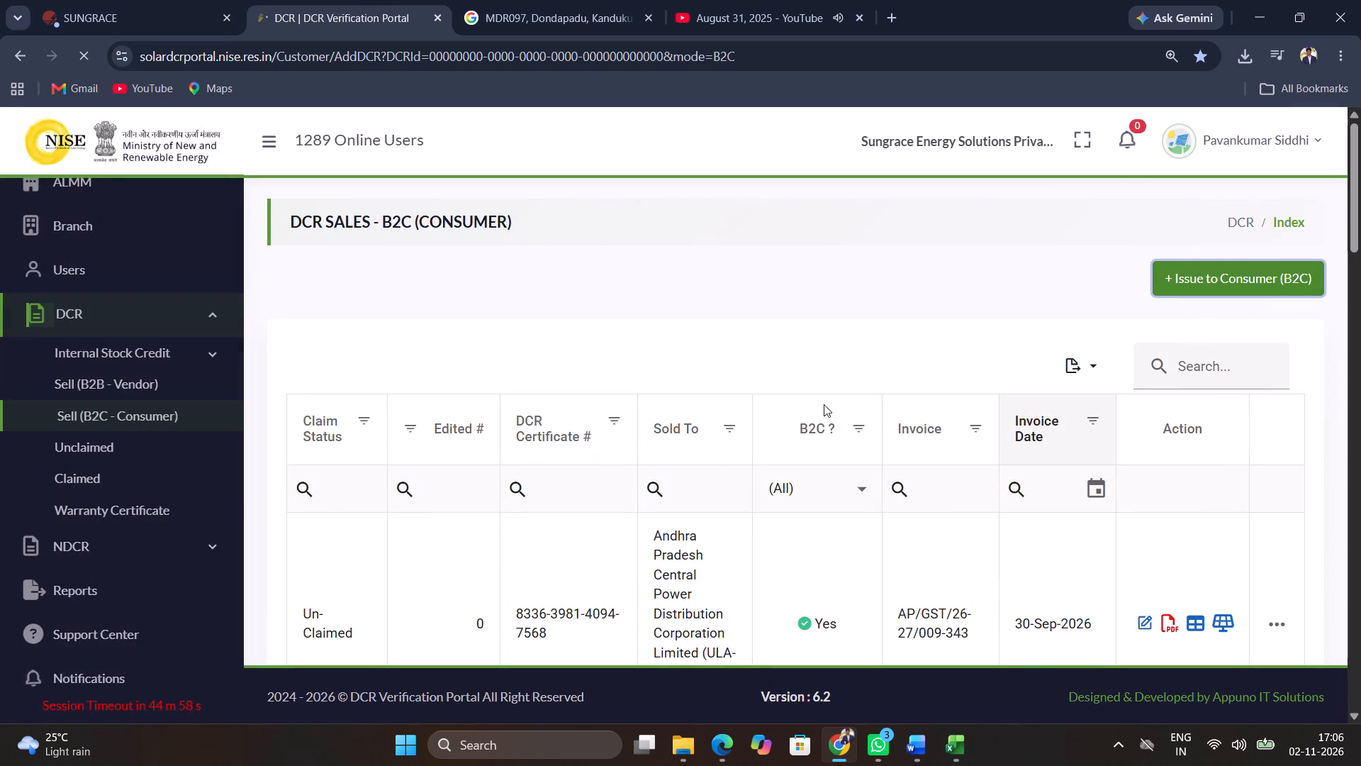
left_click(683, 388)
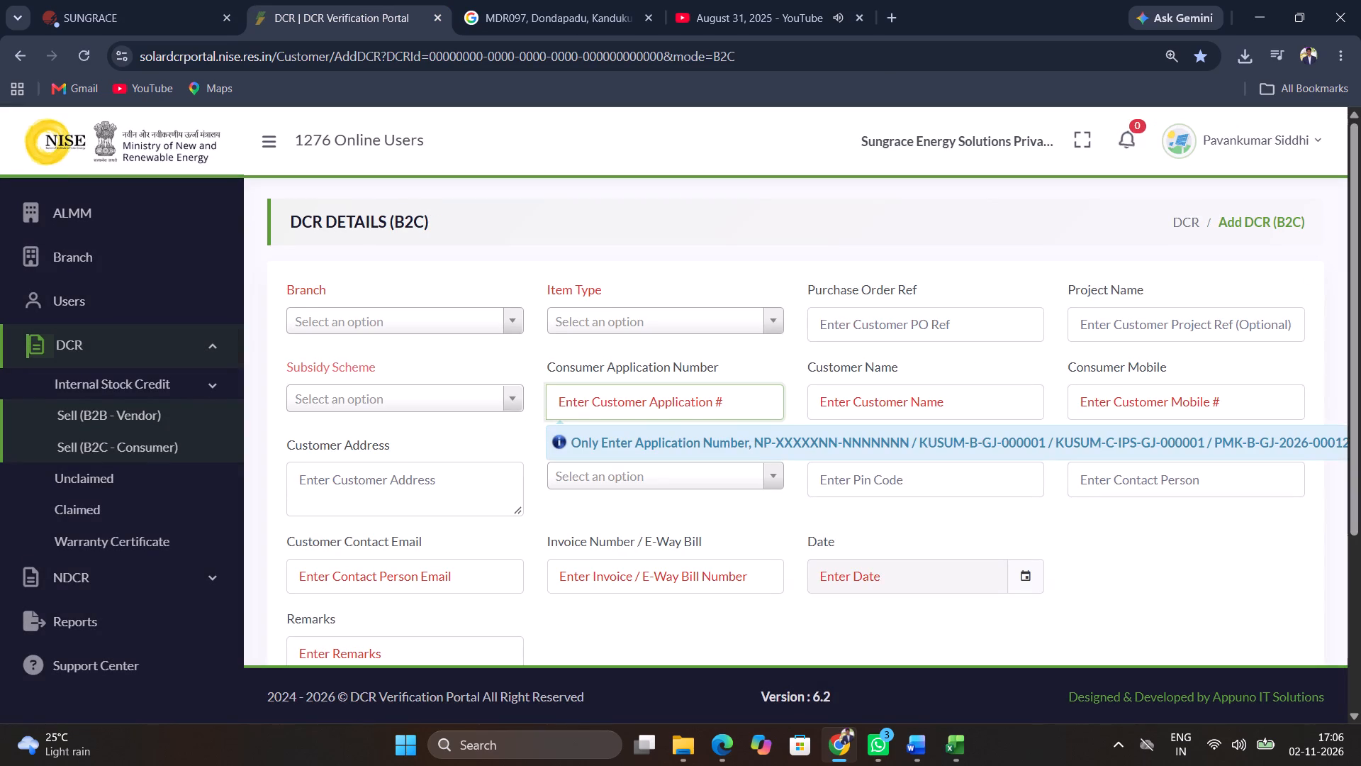
key("ctrl+v")
Set the branch to Andhra Pradesh, the subsidy scheme to PM Surya Ghar: Muft Bijli Yojana and the item type to Solar Panels.
left_click(348, 311)
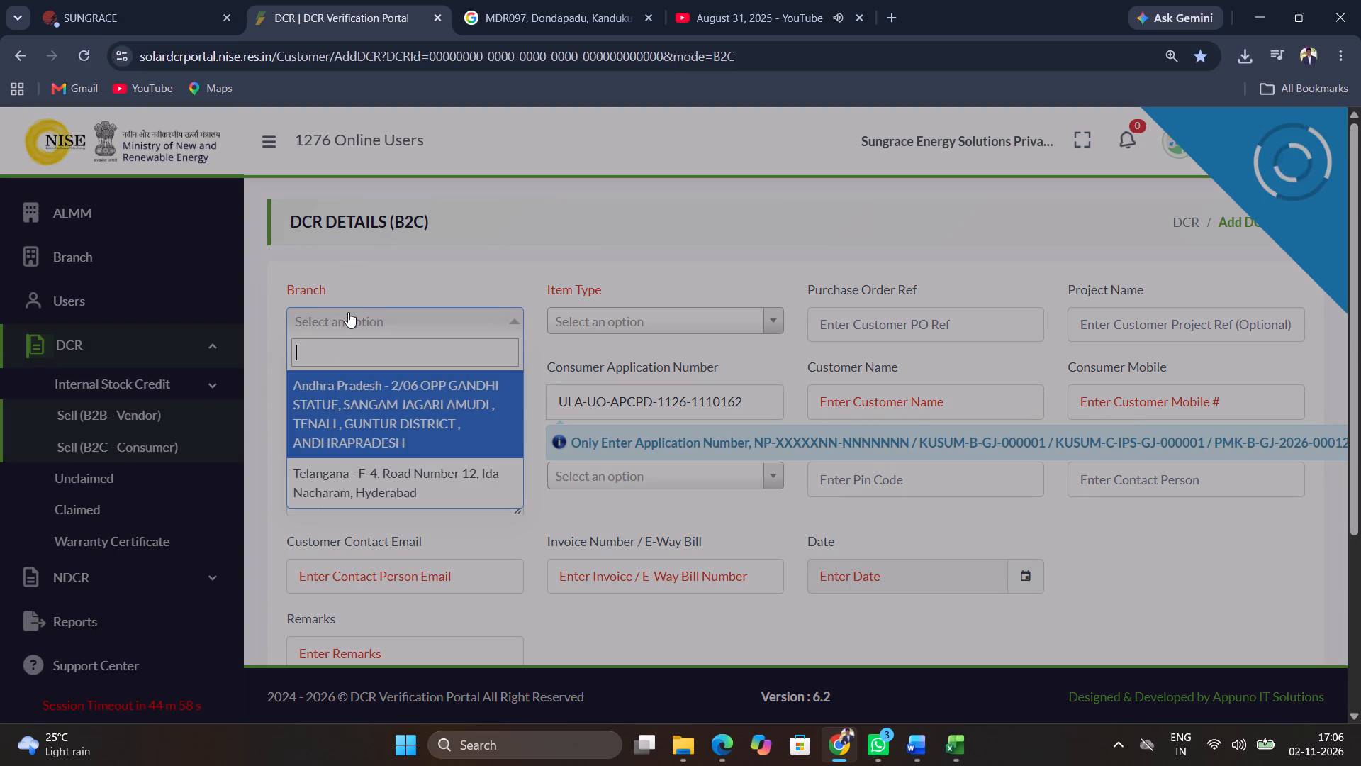
left_click(401, 415)
left_click_drag(400, 404, 405, 423)
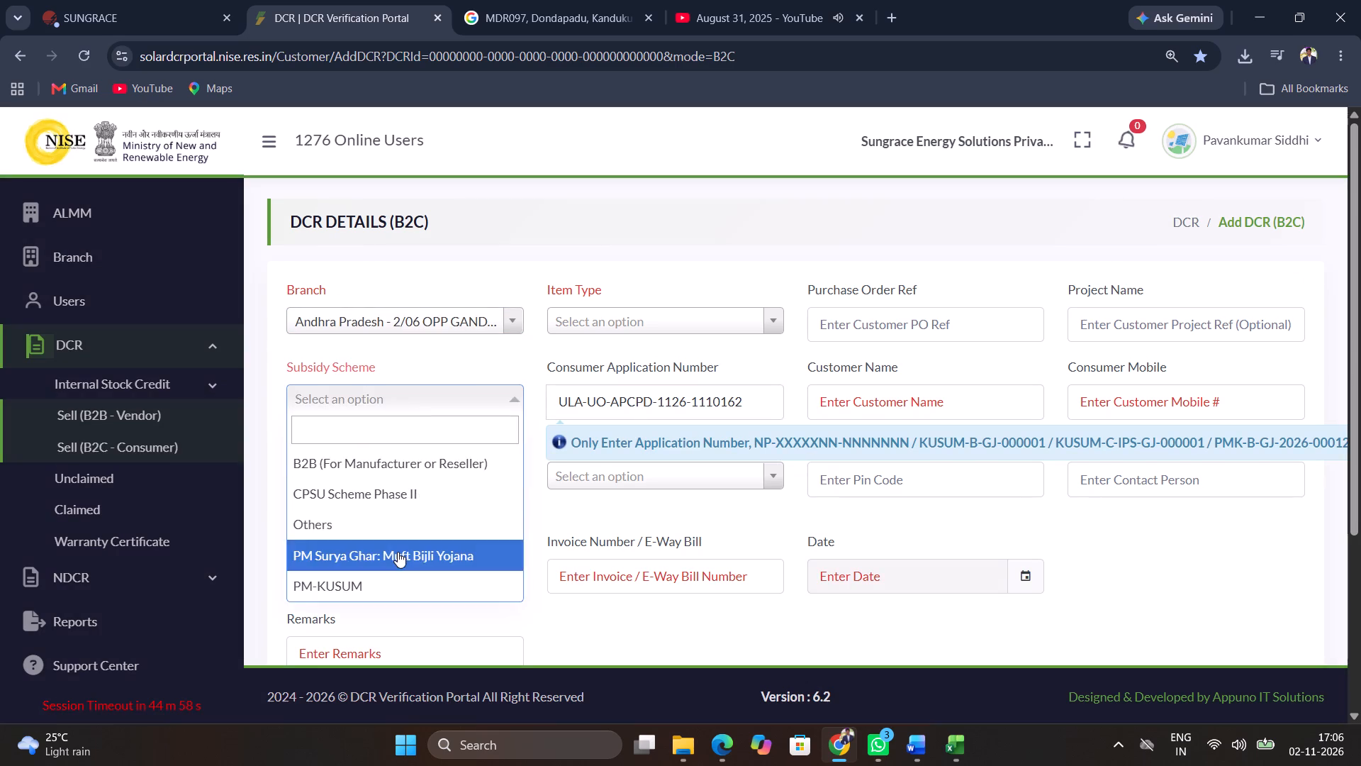
left_click(398, 552)
left_click(579, 316)
left_click(588, 375)
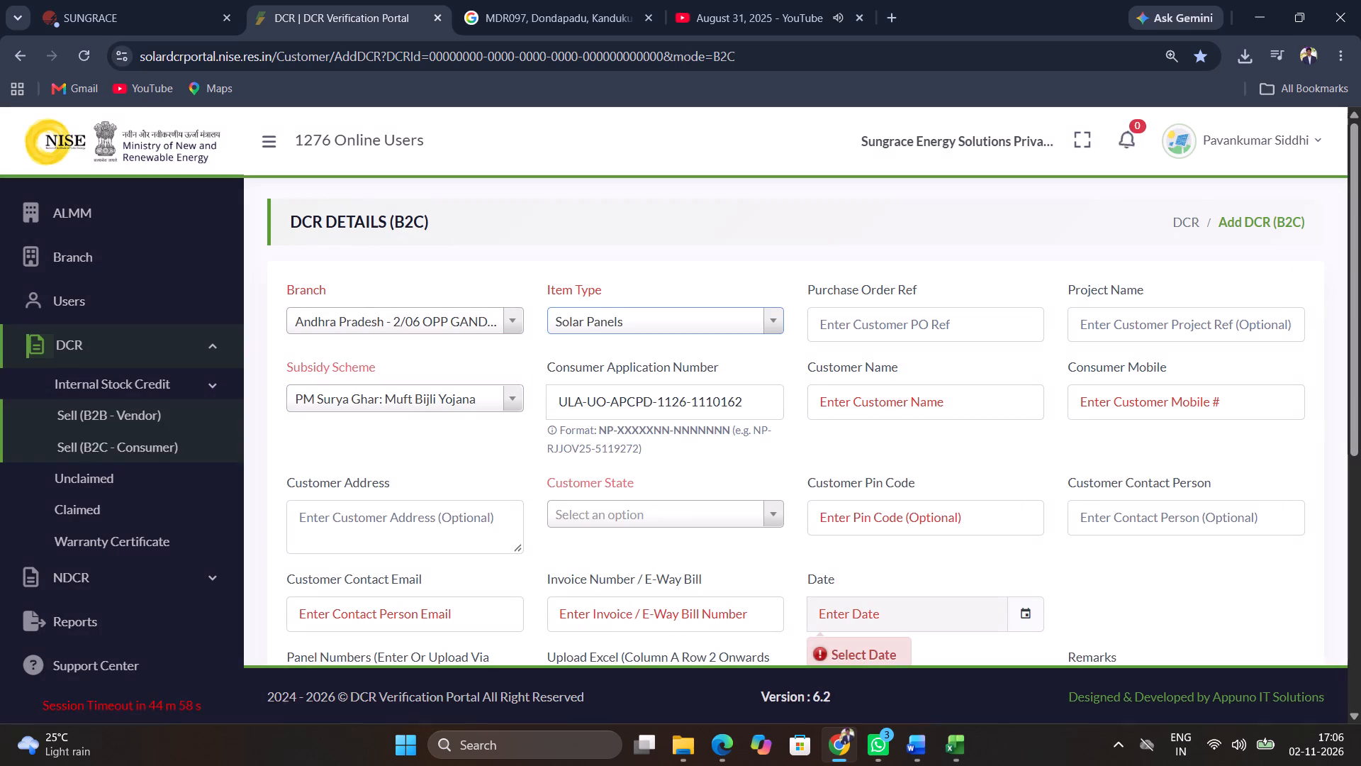
left_click(864, 416)
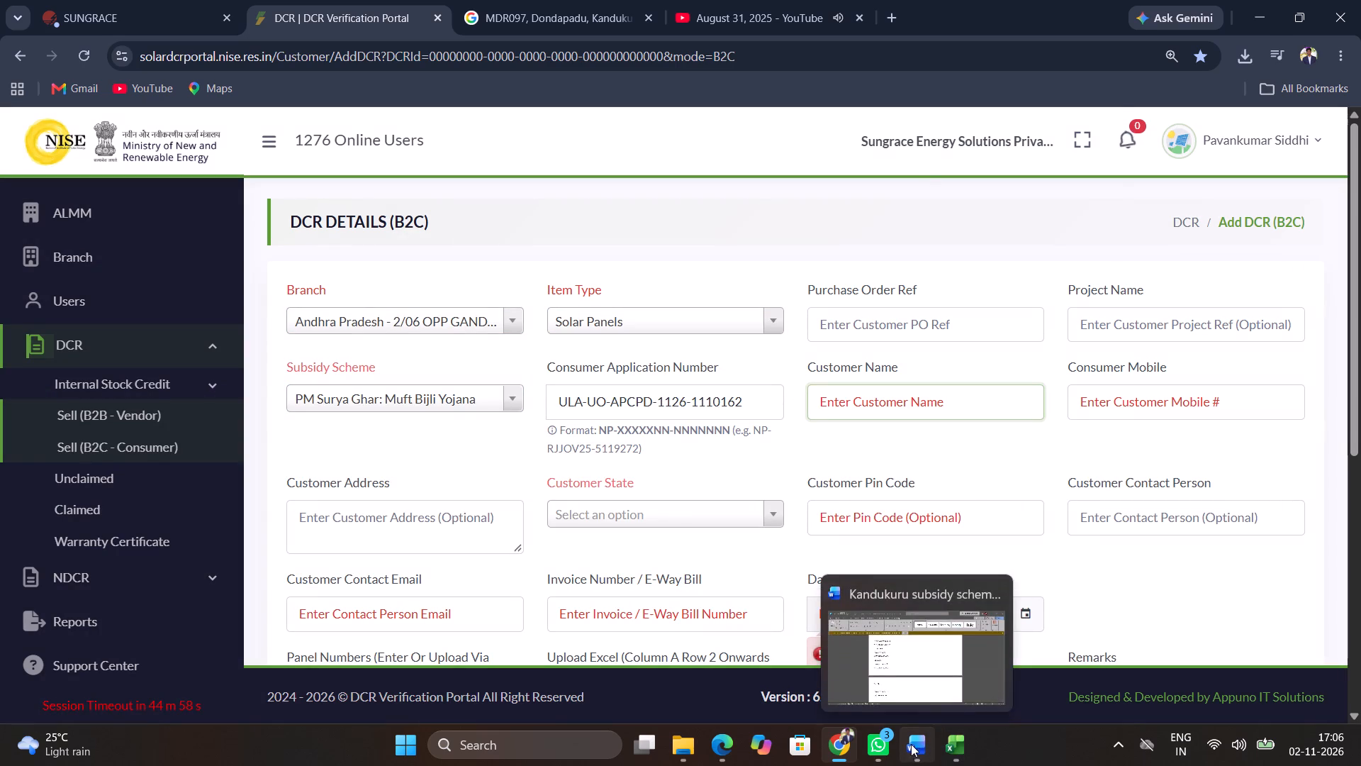
left_click(889, 669)
scroll(494, 363, "up", 13)
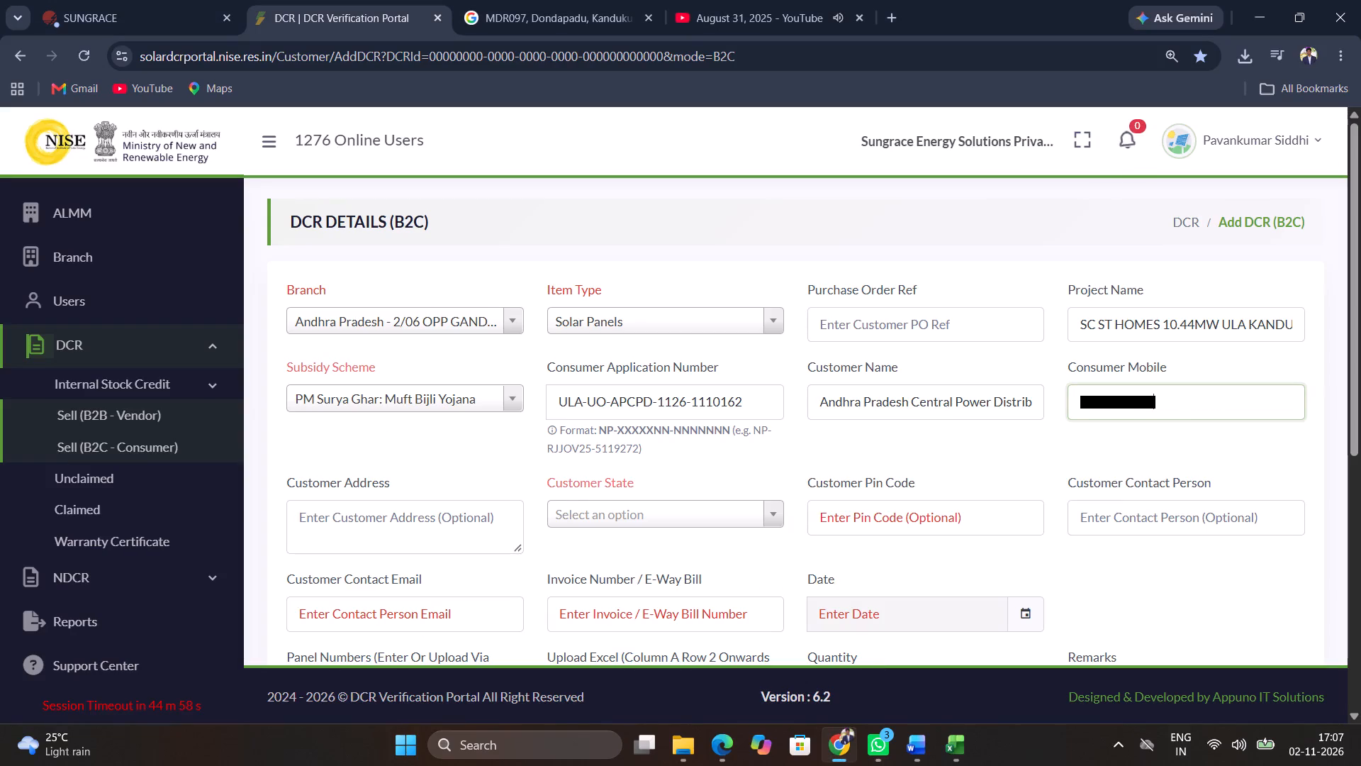
Set the customer state to Andhra Pradesh (37).
scroll(702, 226, "down", 3)
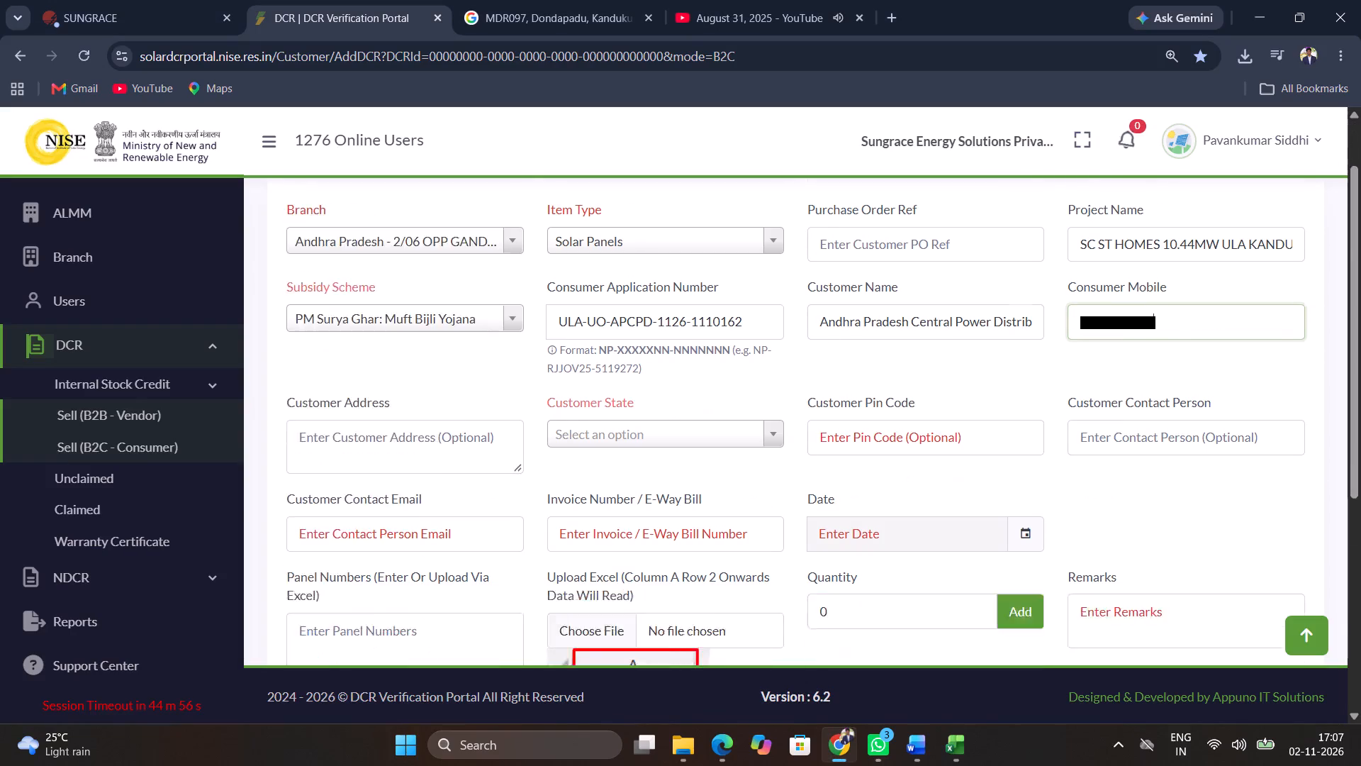
left_click(695, 250)
left_click(625, 373)
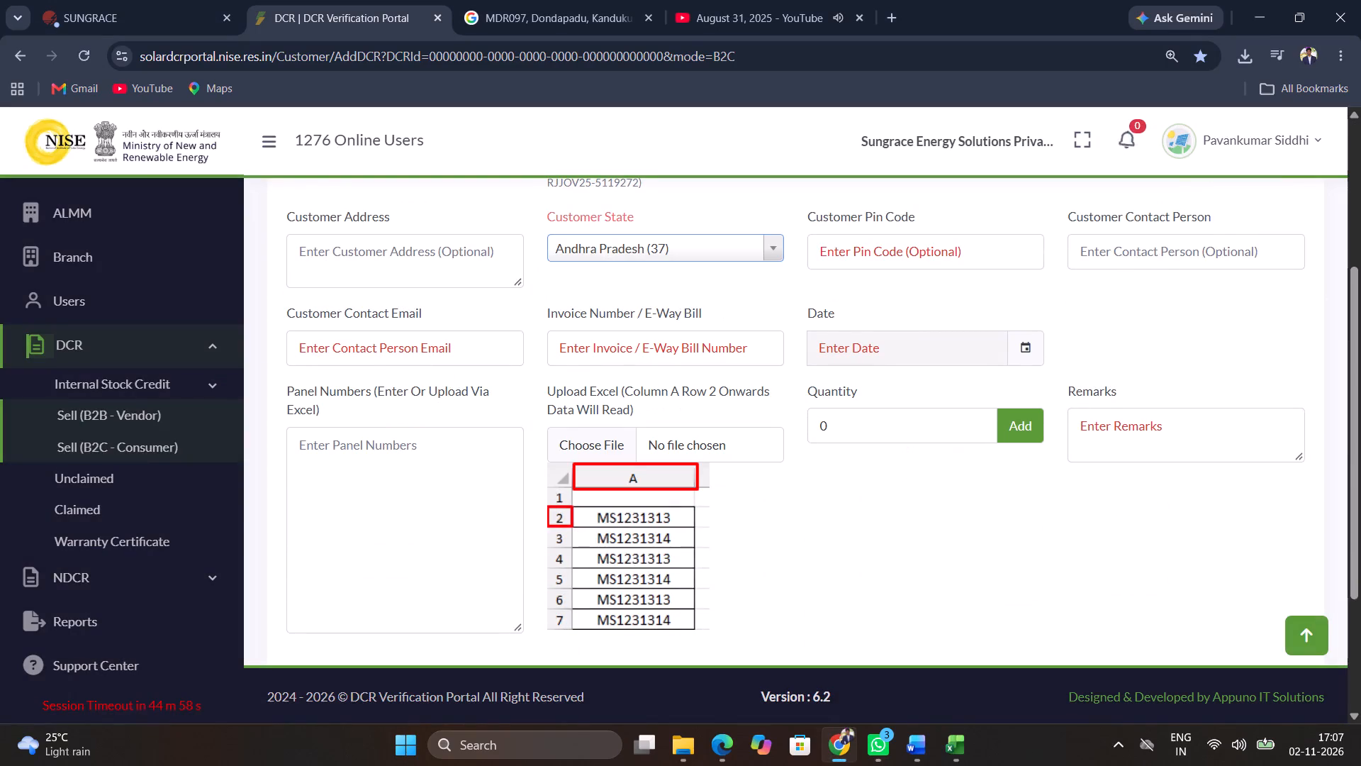
Fill in the customer contact email, copied from the Kandukuru subsidy scheme Word document.
left_click(458, 338)
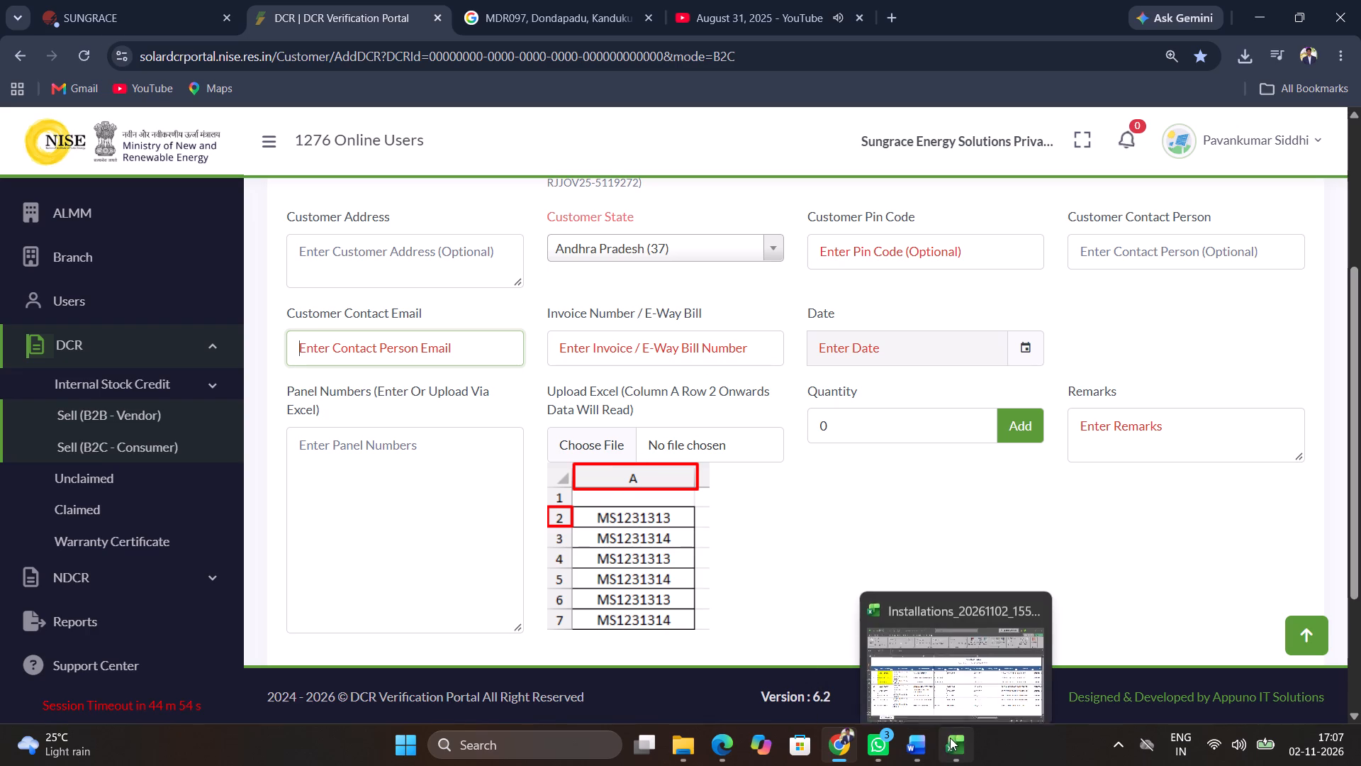
left_click(918, 632)
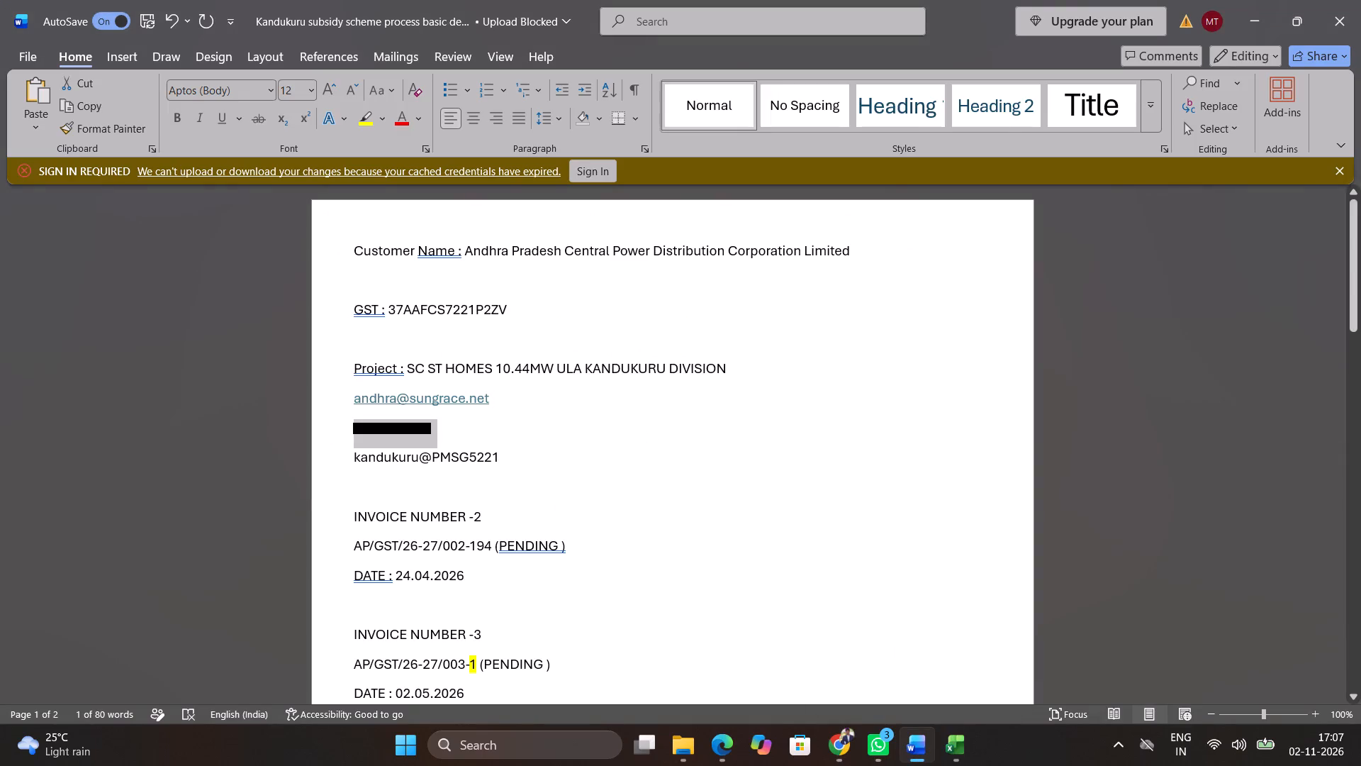
left_click_drag(507, 406, 357, 391)
key("ctrl+c")
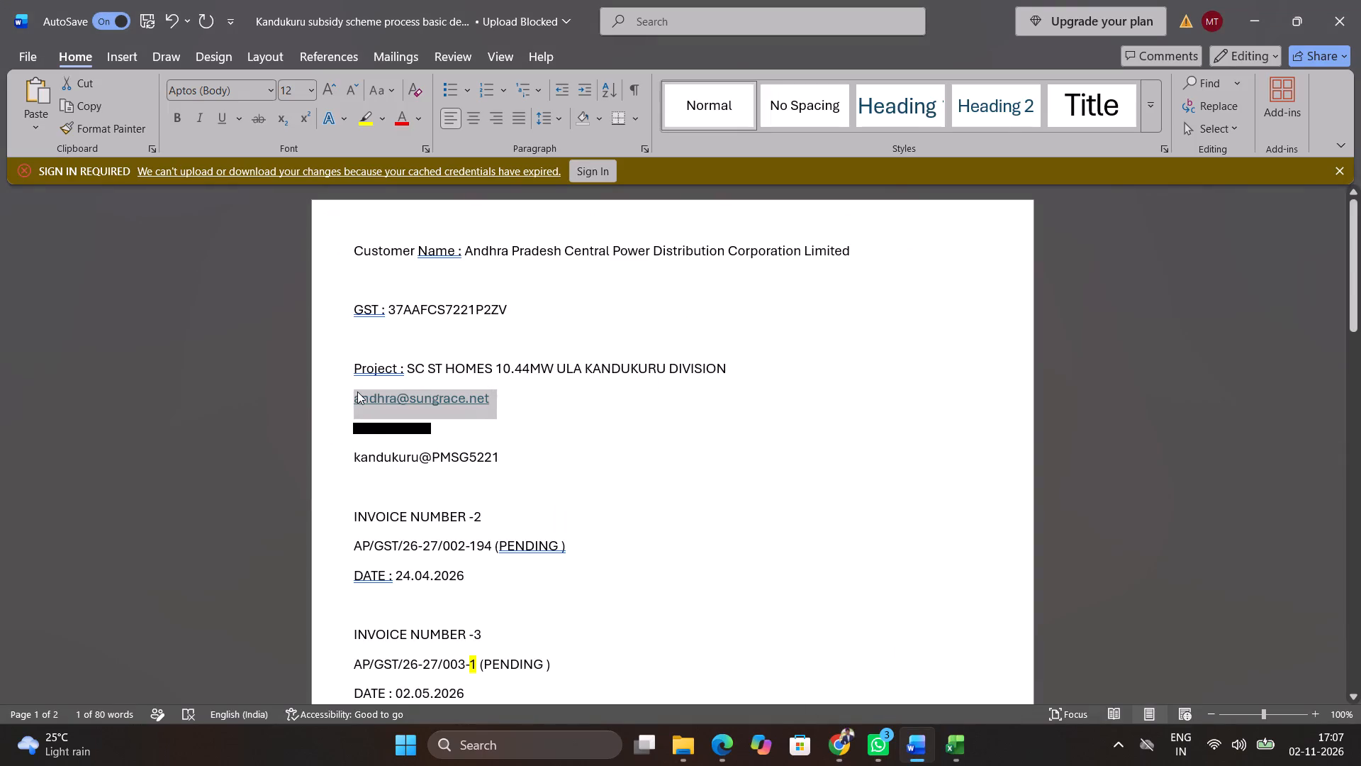
left_click(840, 669)
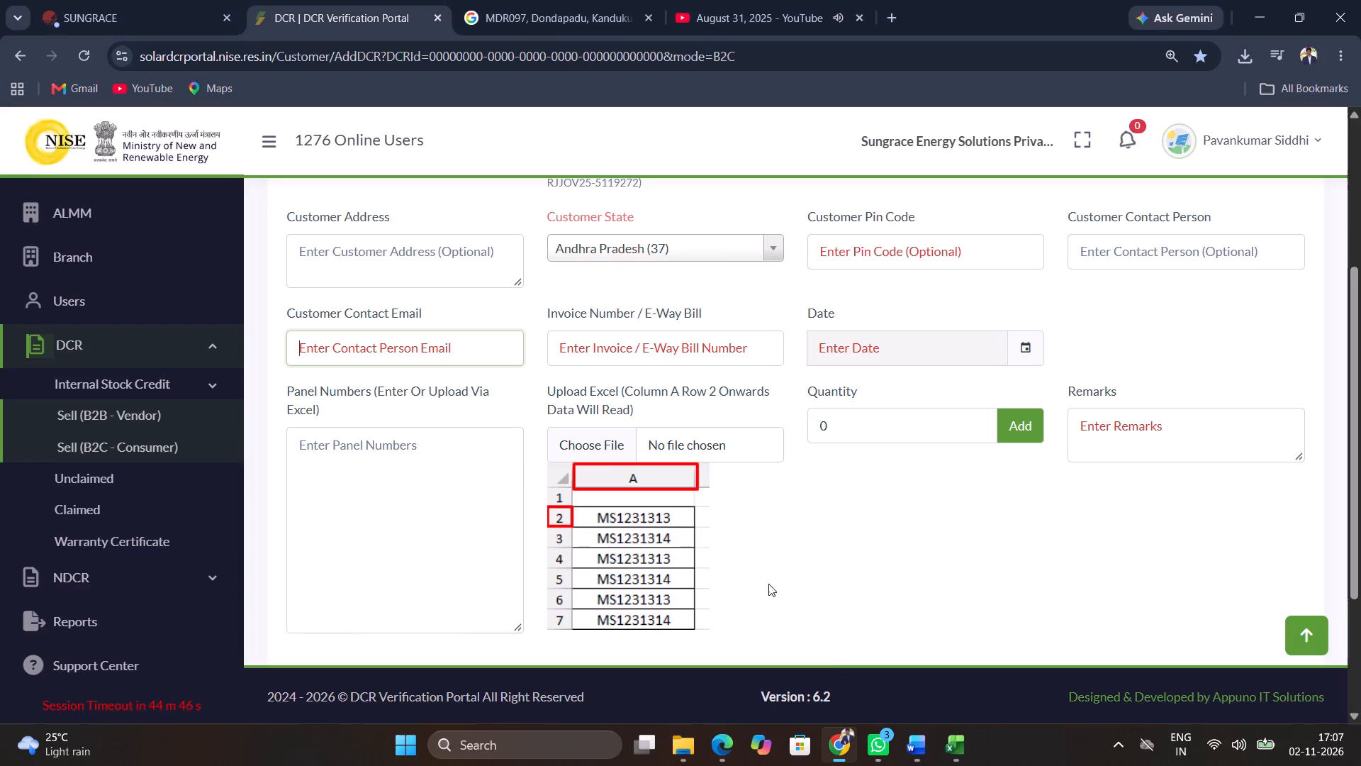
key("ctrl+v")
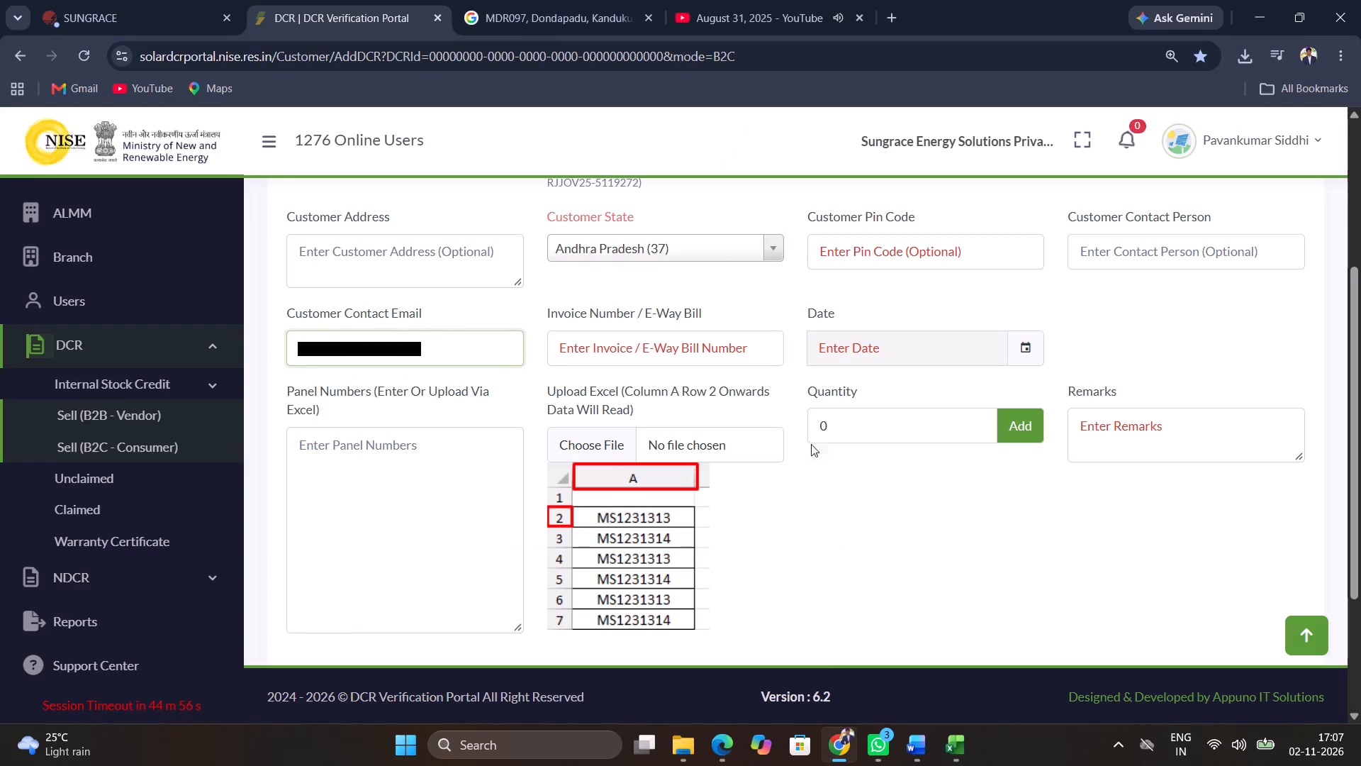
Enter the invoice number AP/GST/26-27/009-344, copying the invoice 9 prefix from the Word document and adding 344.
left_click(729, 347)
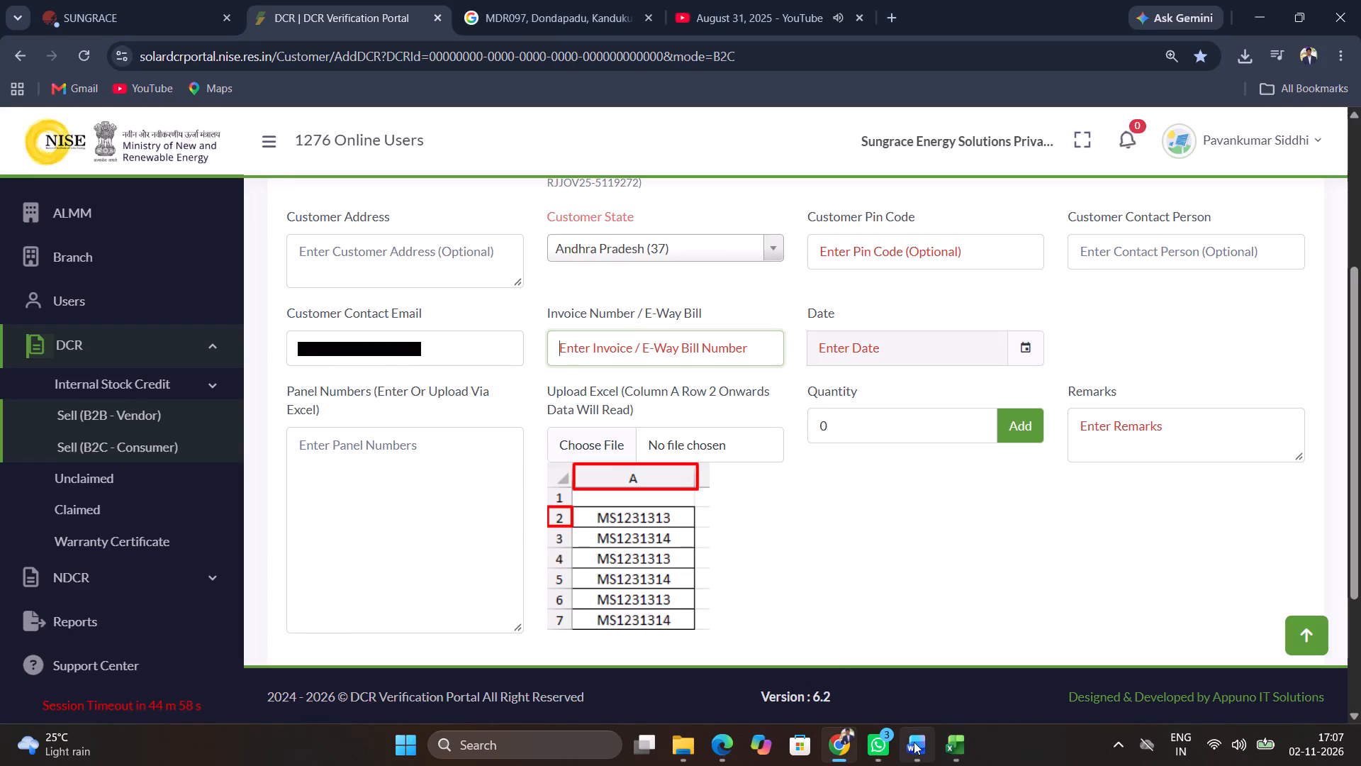
left_click(900, 675)
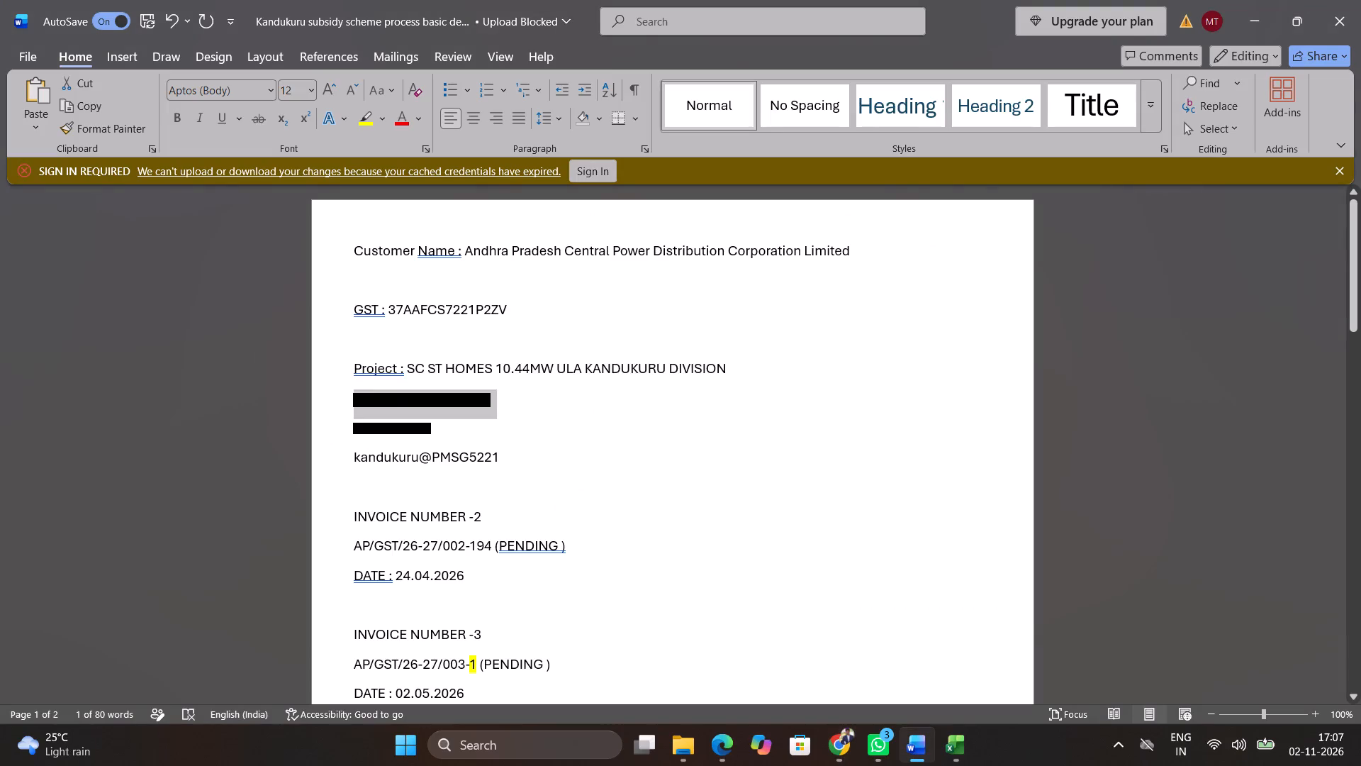
scroll(798, 432, "down", 5)
scroll(730, 499, "down", 5)
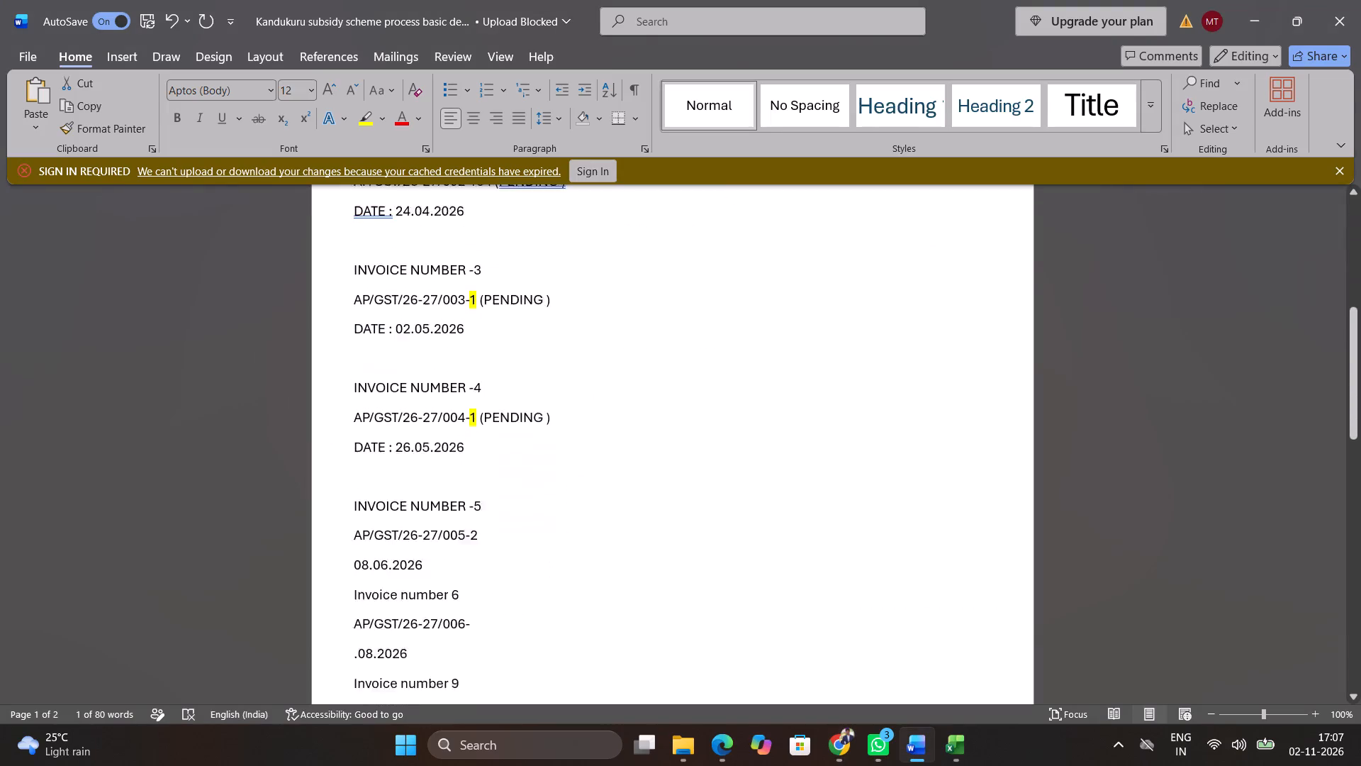
scroll(663, 615, "down", 2)
left_click_drag(515, 573, 314, 577)
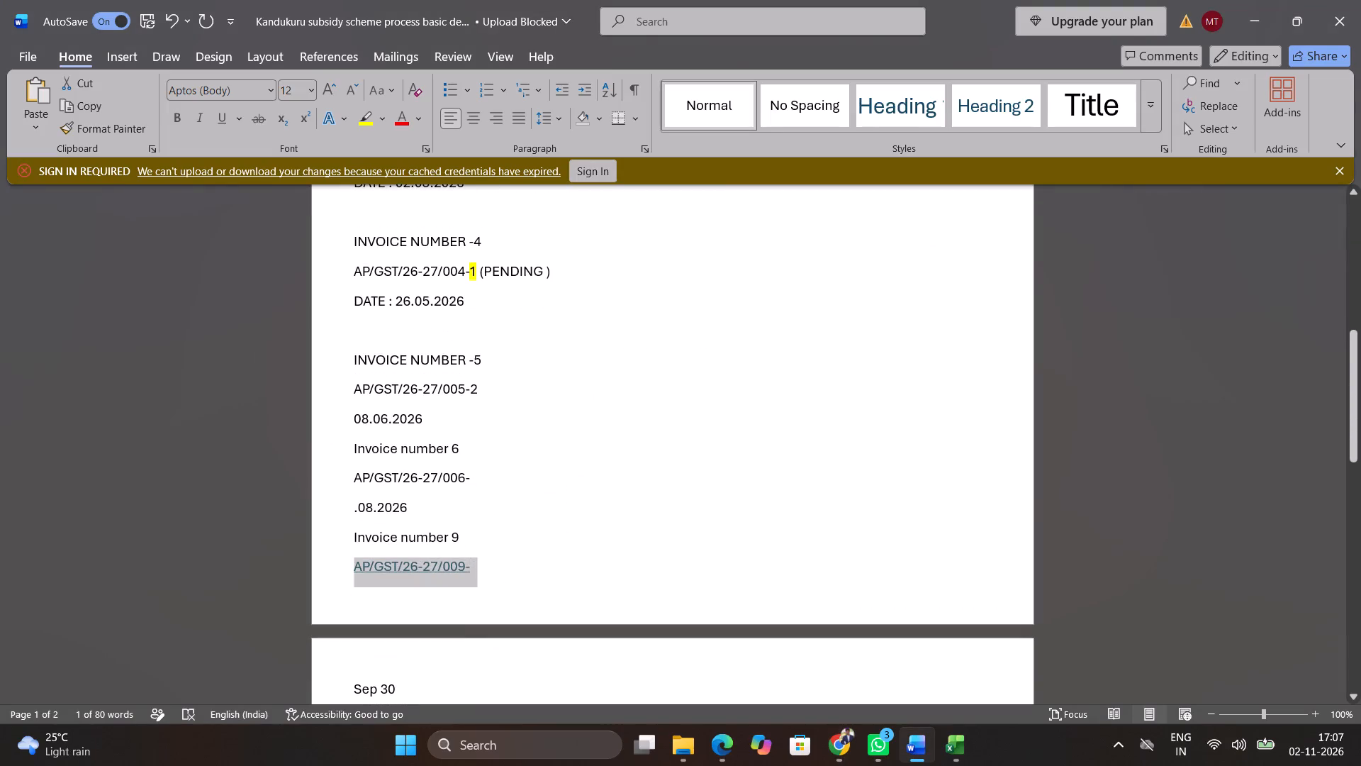
left_click_drag(314, 577, 282, 577)
key("ctrl+c")
left_click(827, 663)
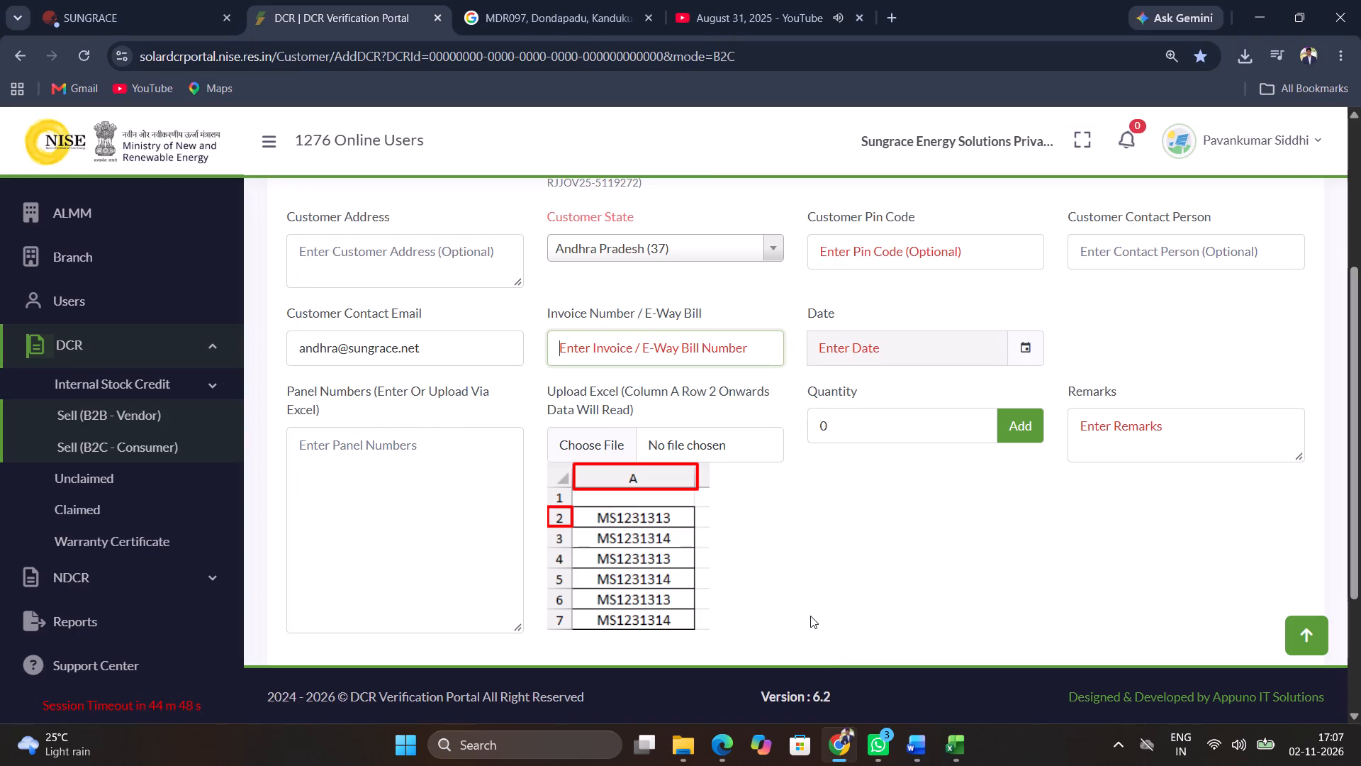
key("ctrl+v")
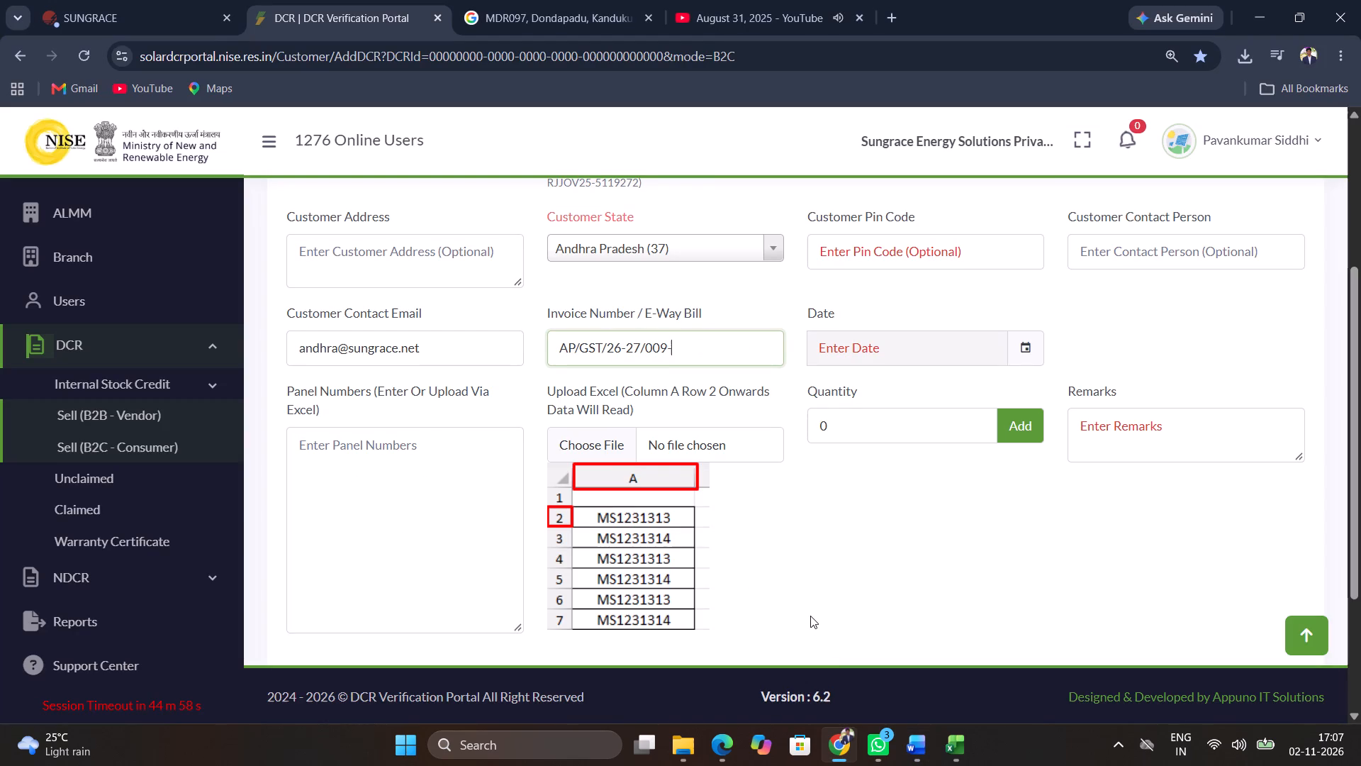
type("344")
Set the invoice date to 30 September 2026.
left_click(909, 352)
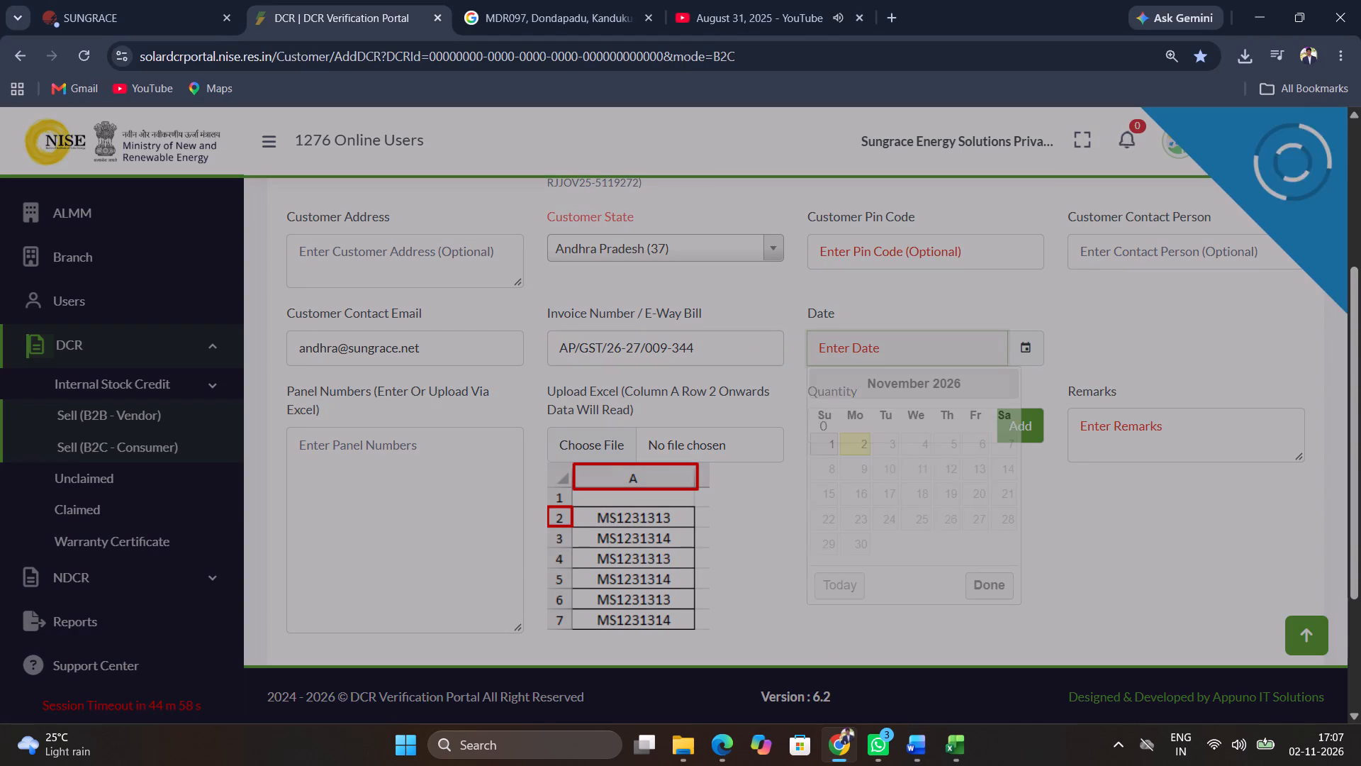
left_click(827, 381)
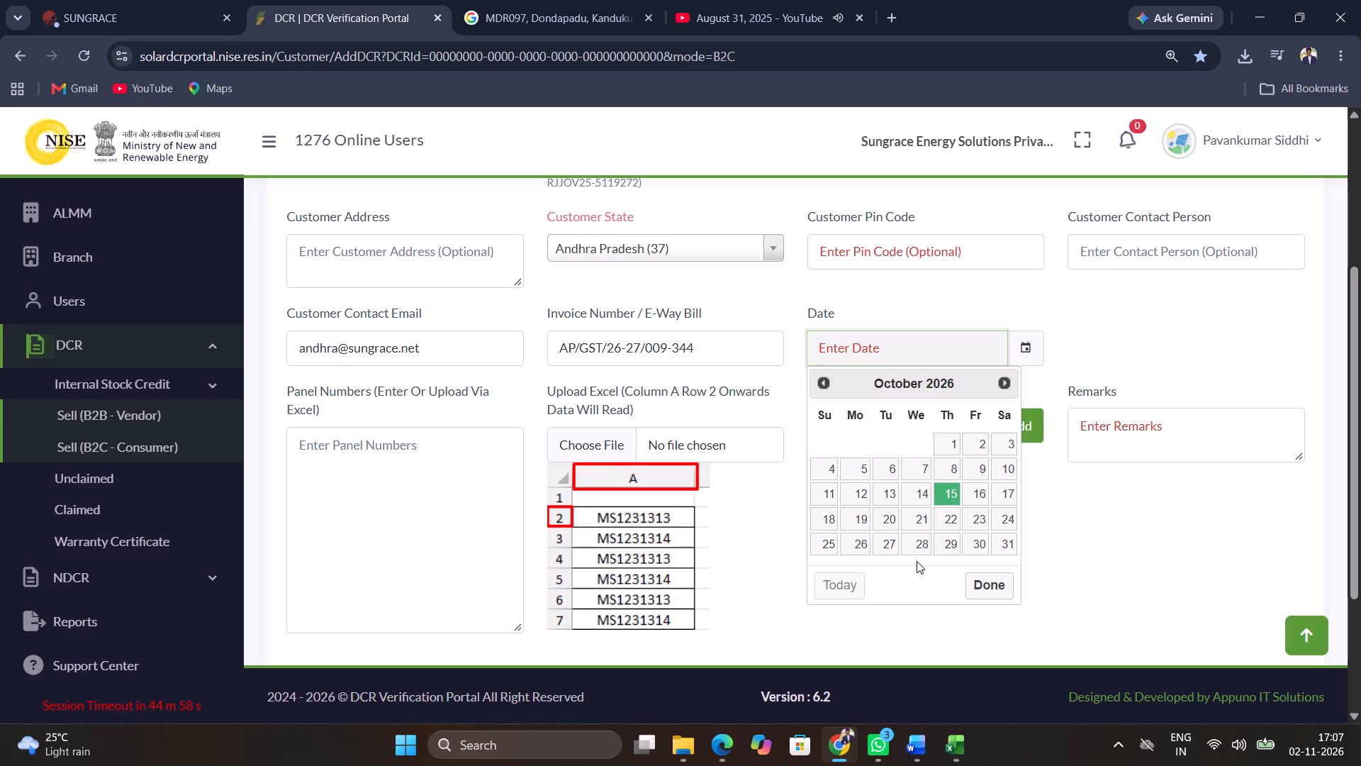
left_click(816, 384)
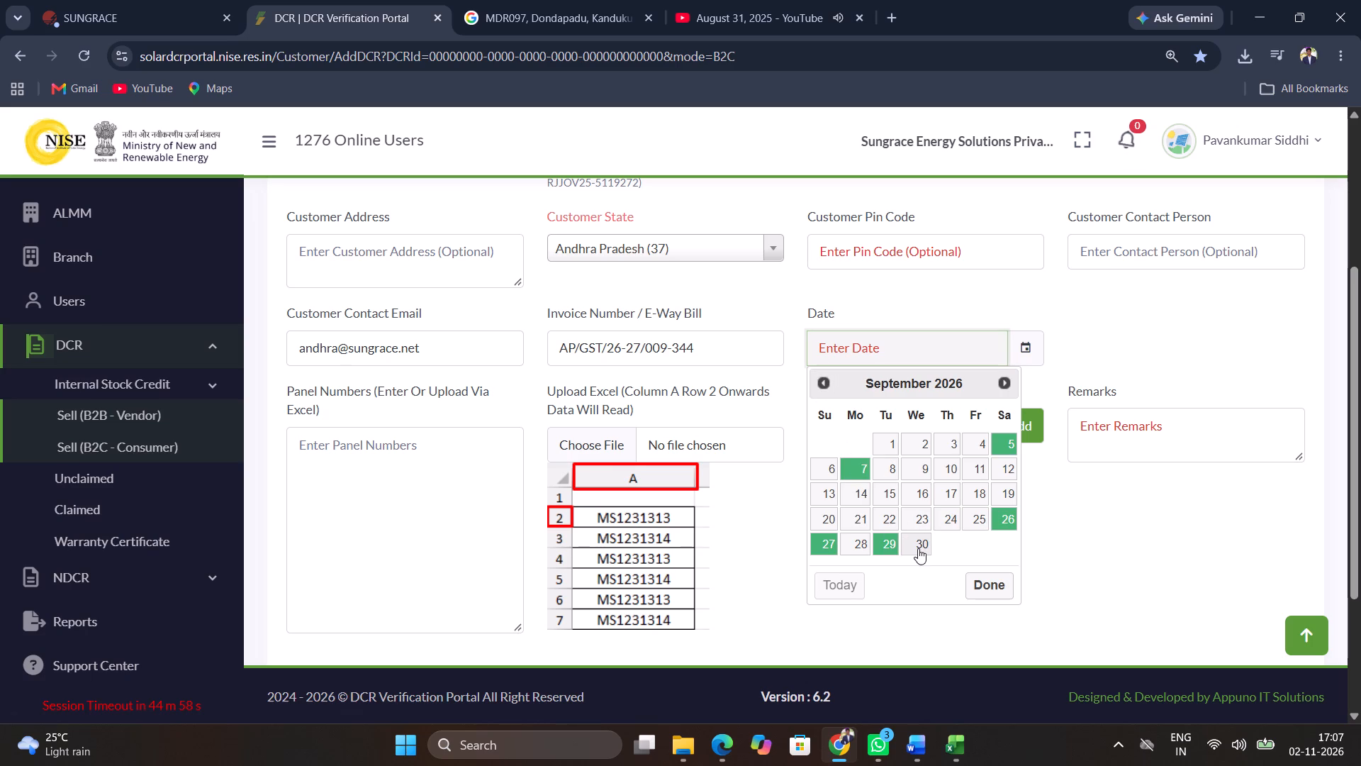
left_click(919, 548)
Fill in the panel numbers with the four panel serial numbers copied from the SUNGRACE work order's quick copy details.
left_click(481, 538)
left_click(135, 0)
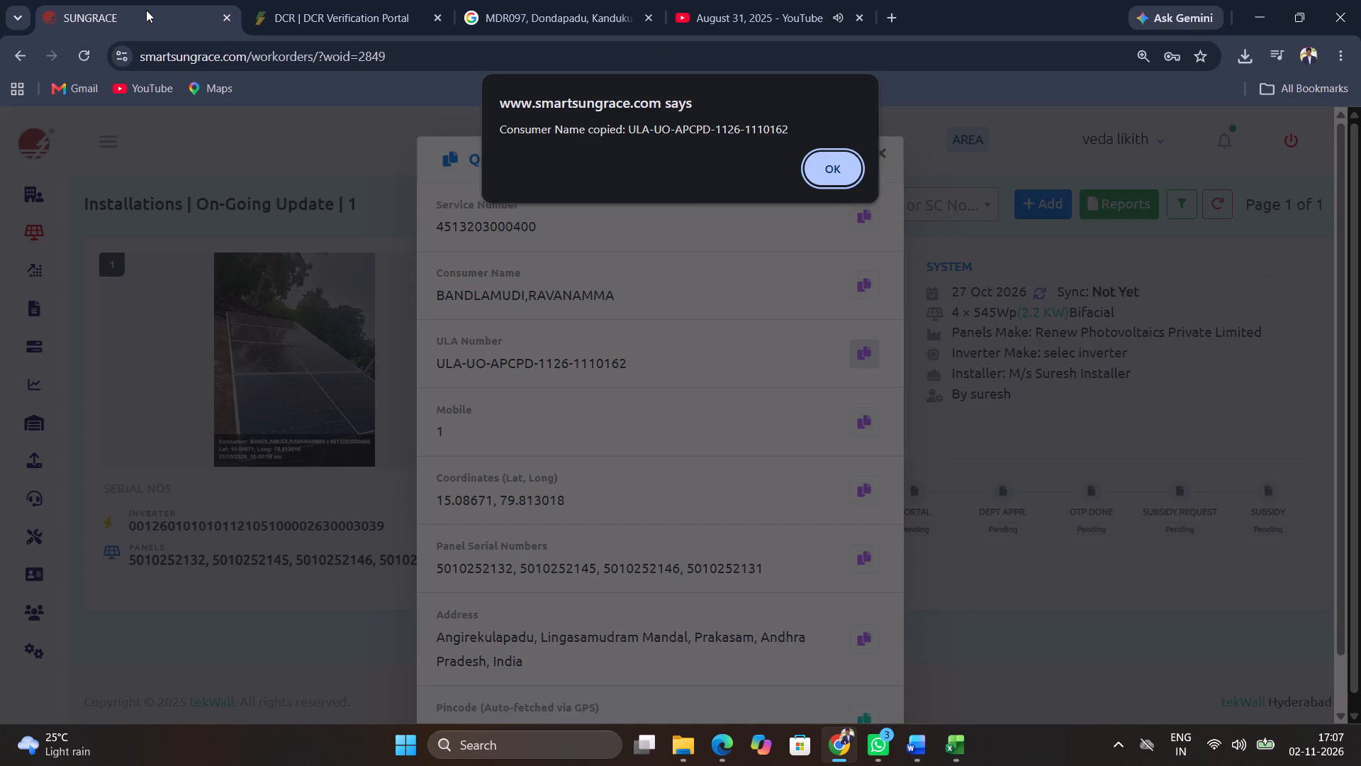
left_click(846, 173)
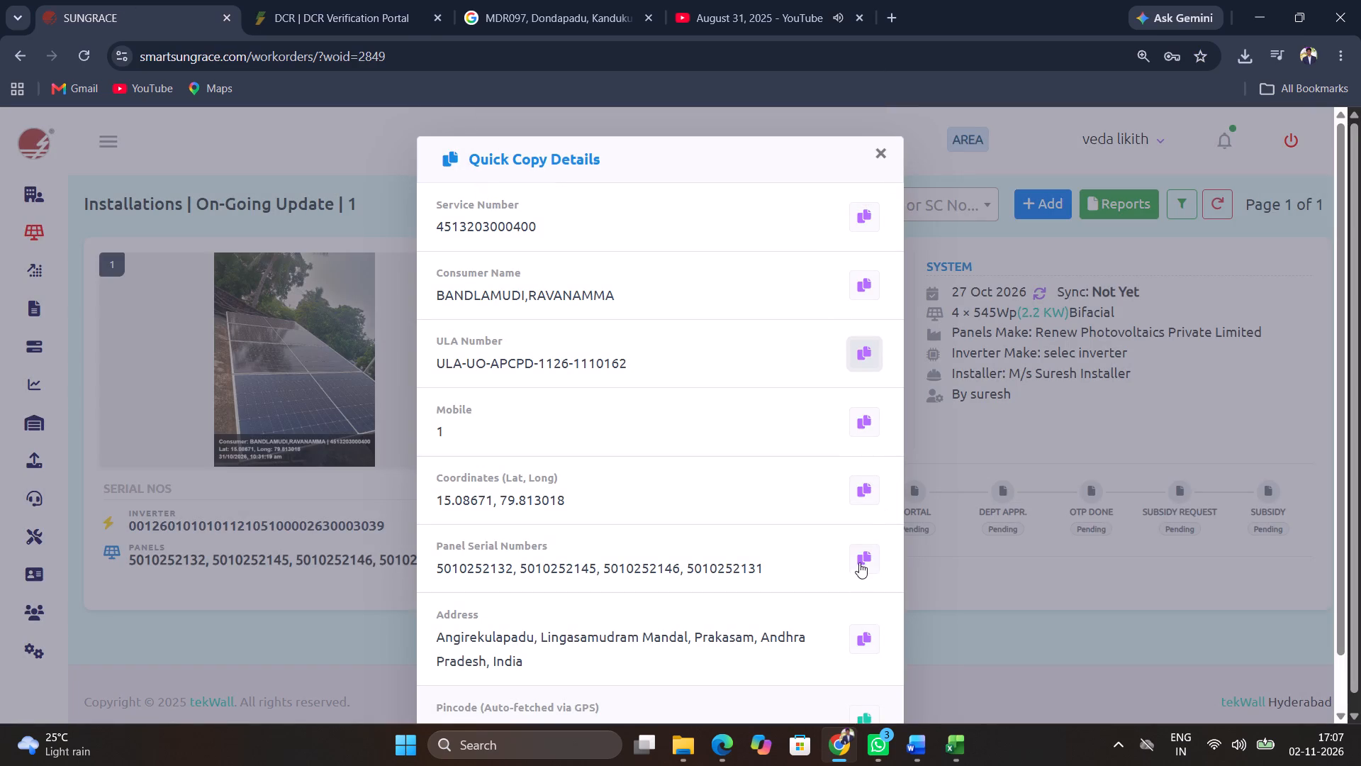
left_click(859, 559)
left_click_drag(344, 0, 345, 39)
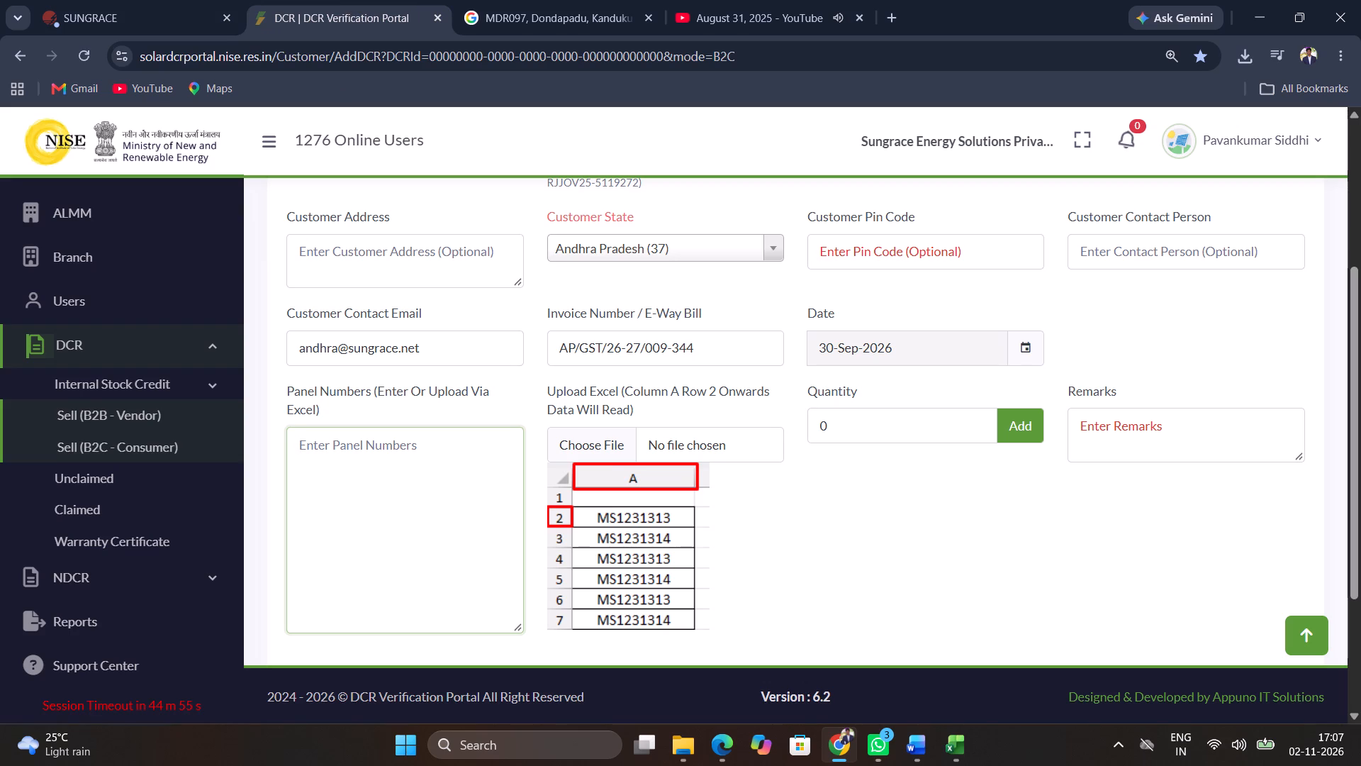
key("ctrl+v")
key("Left")
key("Left")
key("Left")
key("Left")
key("Left")
key("Left")
key("Left")
key("Left")
key("Left")
key("Left")
key("Left")
key("Left")
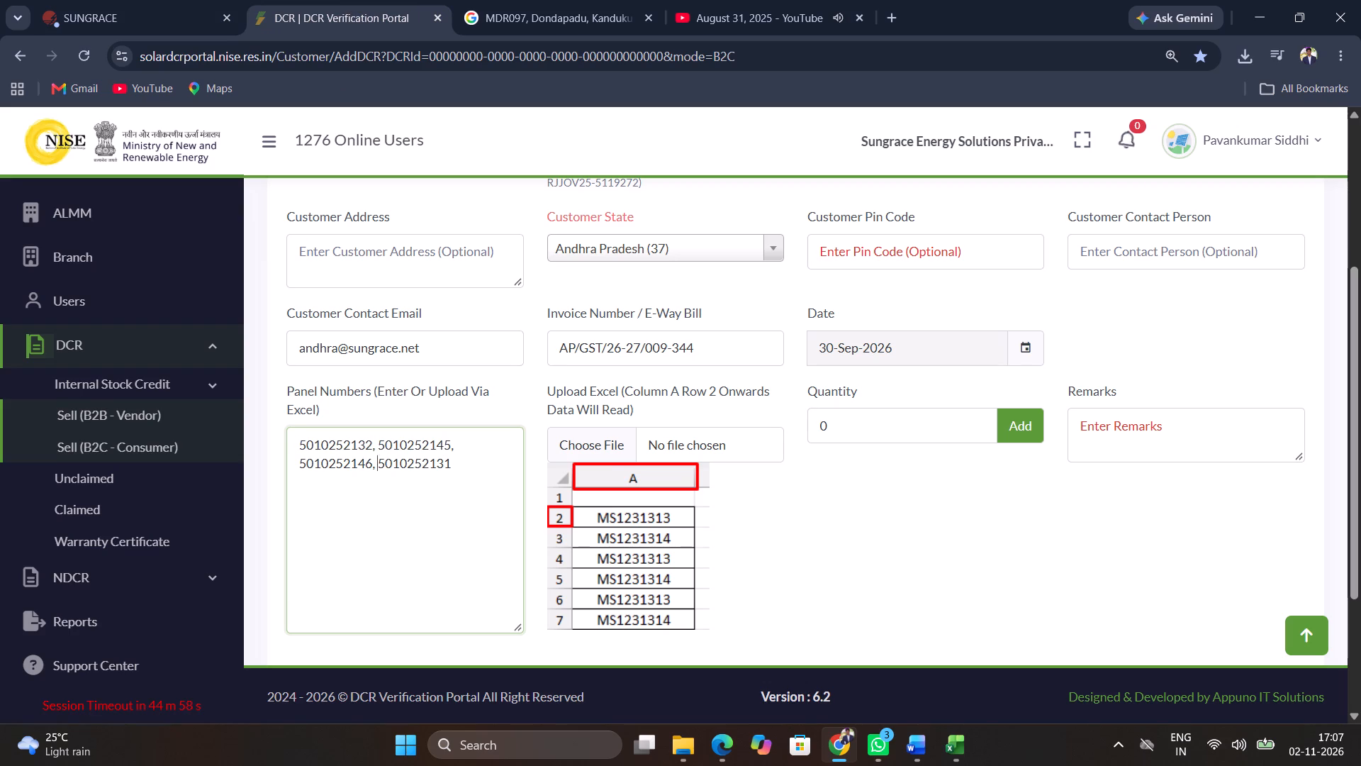
key("Right")
key("Right")
key("BackSpace")
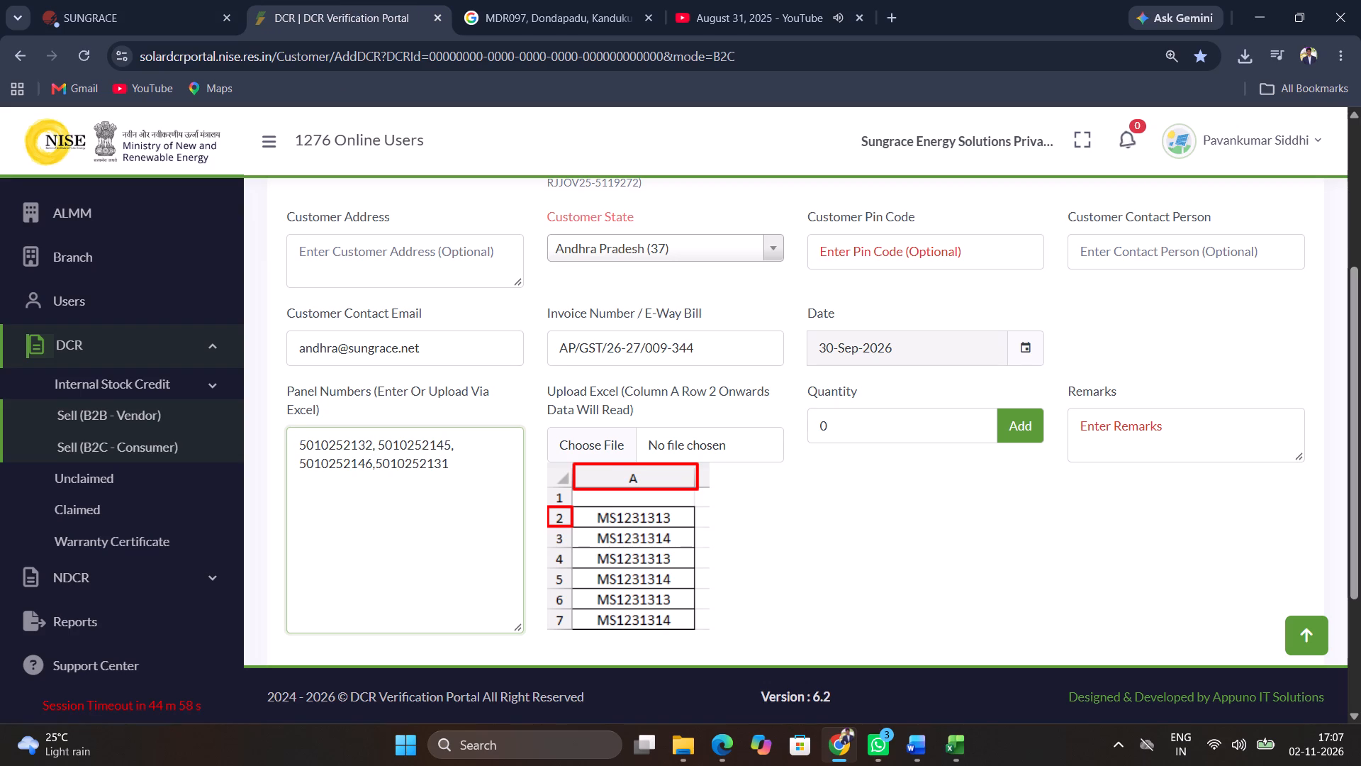
key("BackSpace")
key("Return")
key("Up")
key("Up")
key("Up")
key("Up")
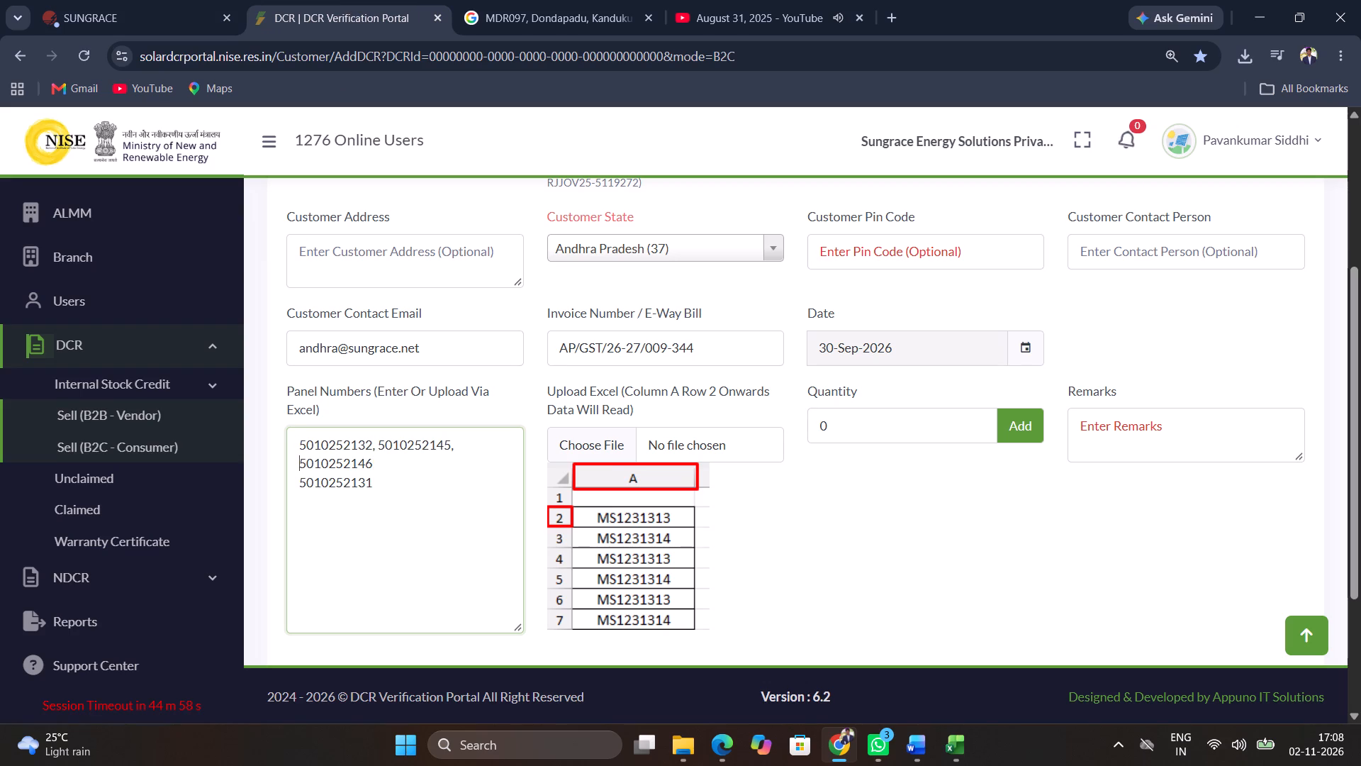
key("Right")
key("Right")
key("Right")
key("Right")
key("Right")
key("Right")
key("Right")
key("Right")
key("Right")
key("Right")
key("Right")
key("Right")
key("BackSpace")
key("BackSpace")
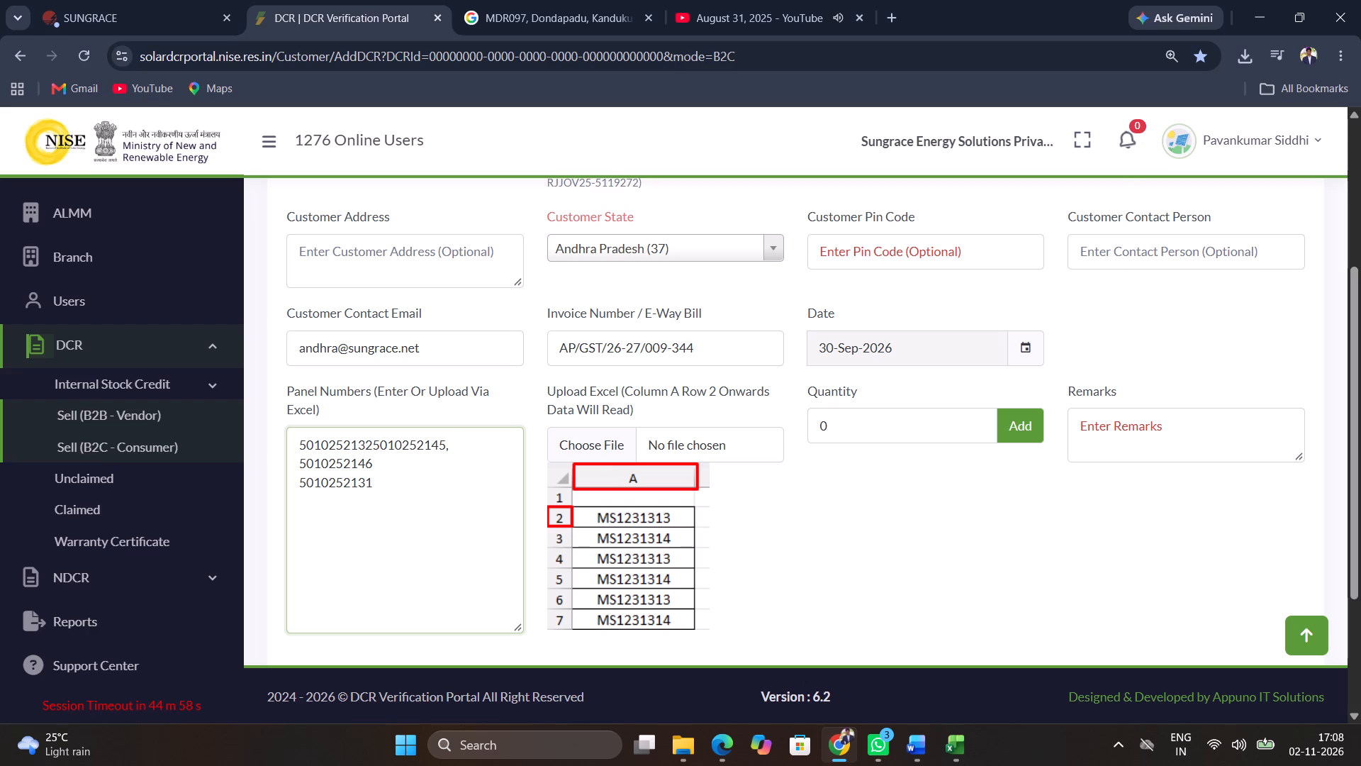
key("Return")
key("Right")
key("Right")
key("Right")
key("Right")
key("Right")
key("Right")
key("Right")
key("Right")
key("Right")
key("Right")
key("Right")
key("Right")
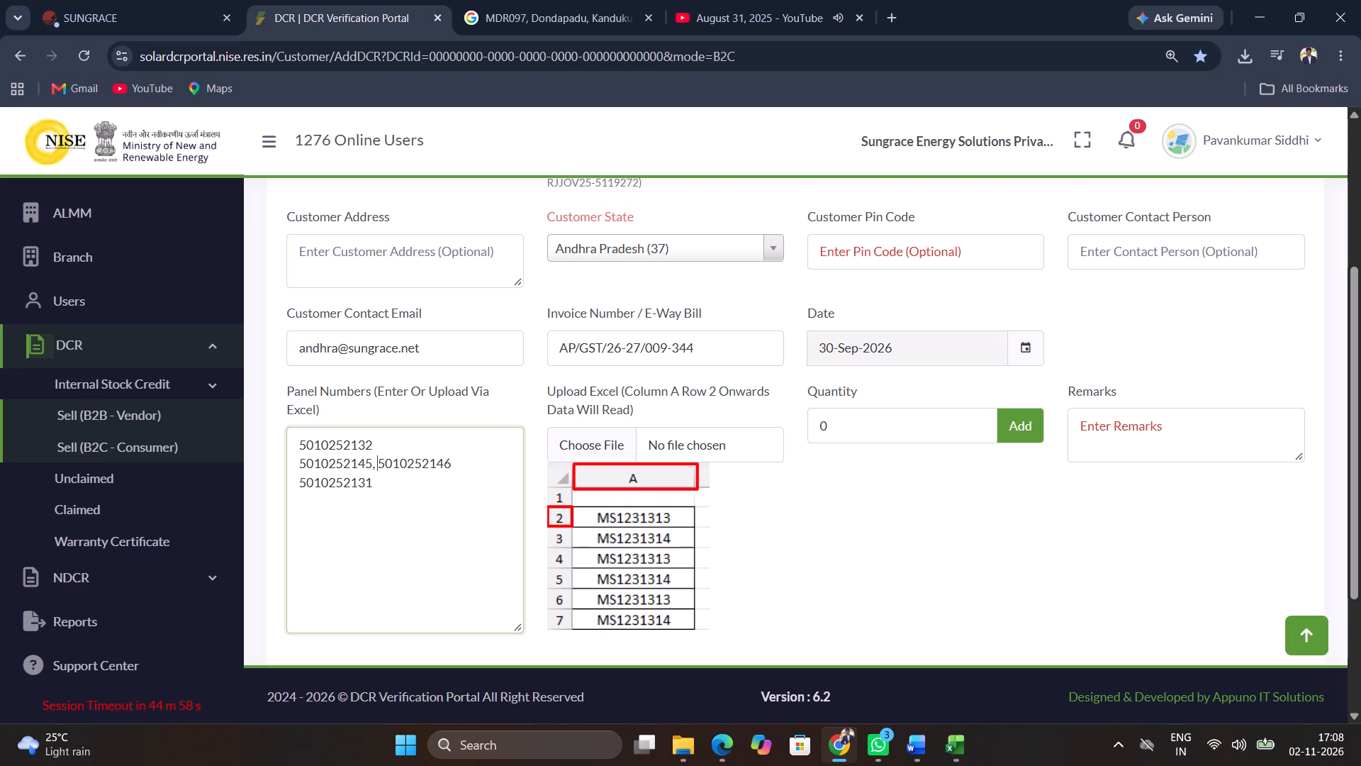
key("Right")
key("Left")
key("BackSpace")
key("BackSpace")
key("Return")
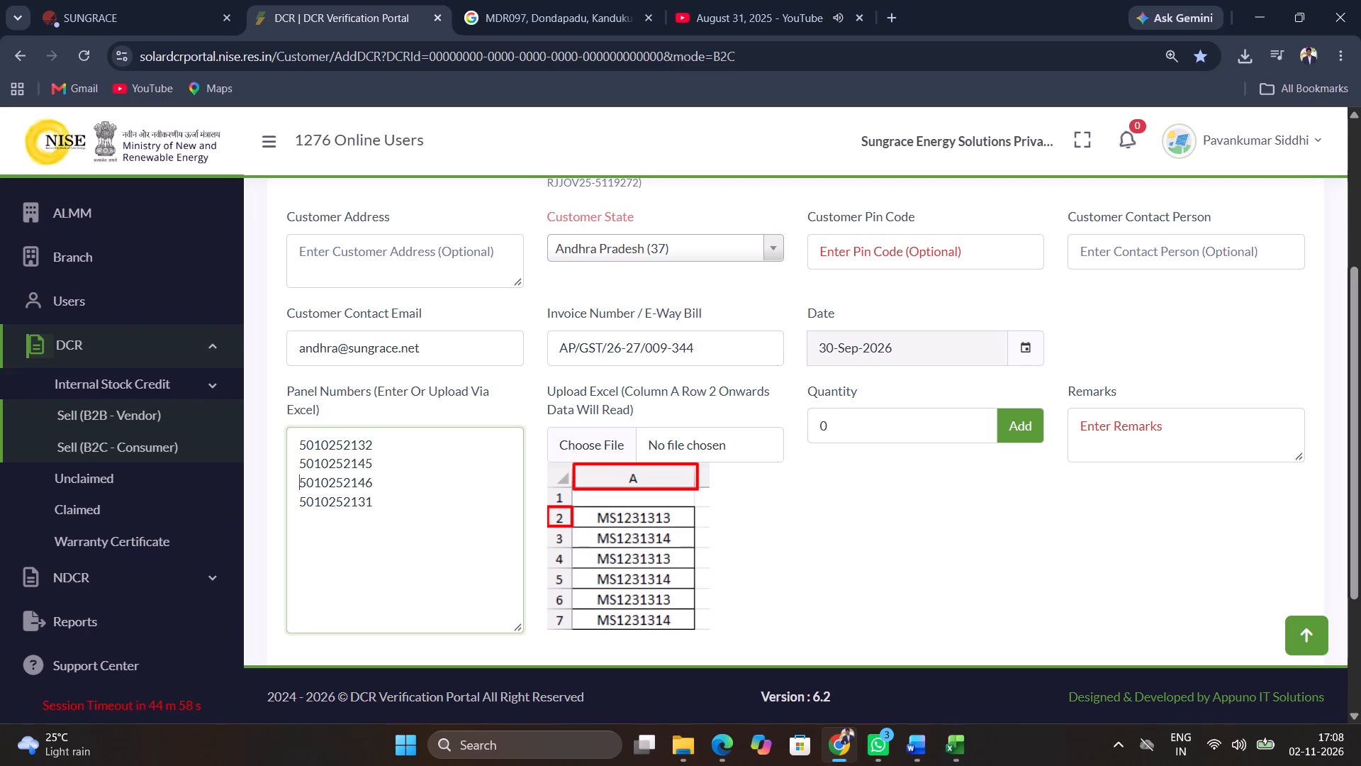
Set the quantity to match the listed panels and add them to the DCR issue.
left_click(886, 428)
scroll(887, 428, "up", 3)
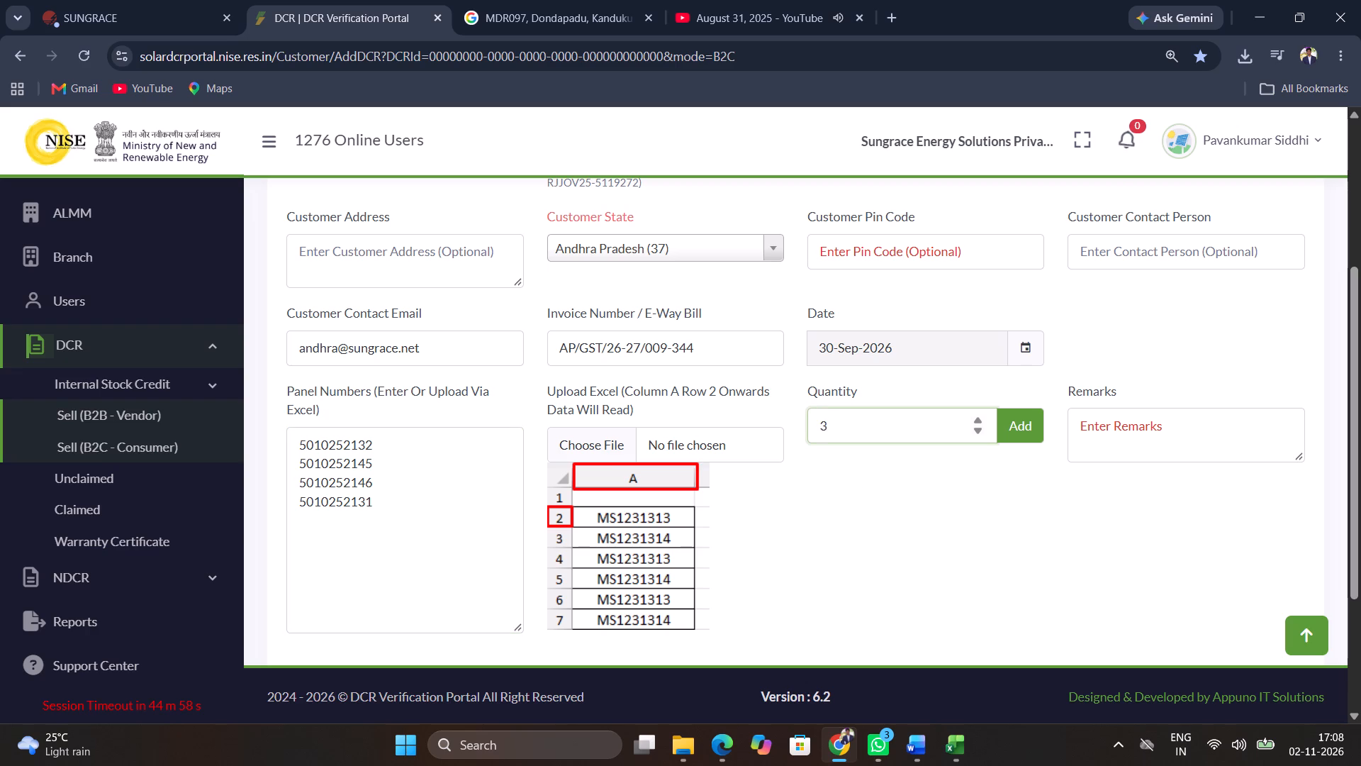
scroll(887, 428, "up", 1)
left_click(1006, 428)
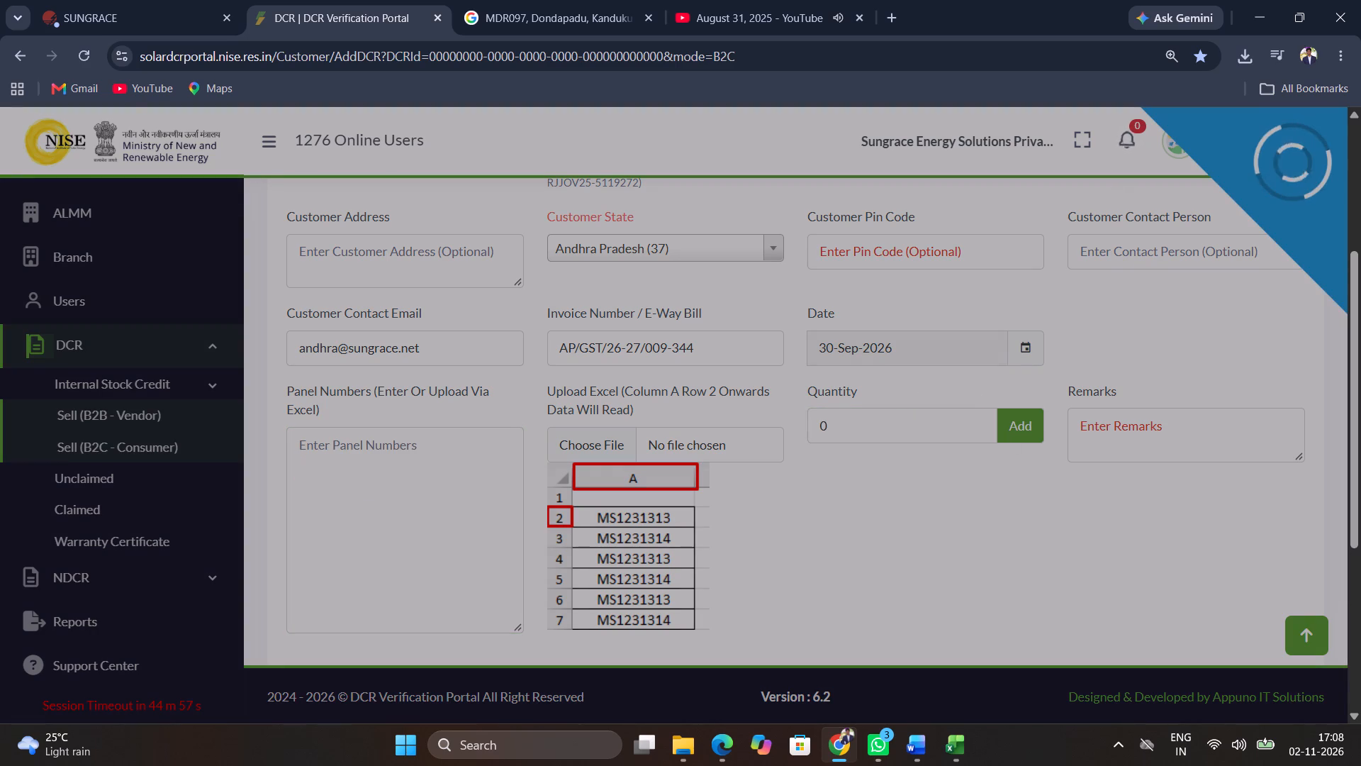
Fill in the remarks with the consumer's address, copied from the SUNGRACE work order's quick copy details.
left_click(1167, 440)
left_click(169, 0)
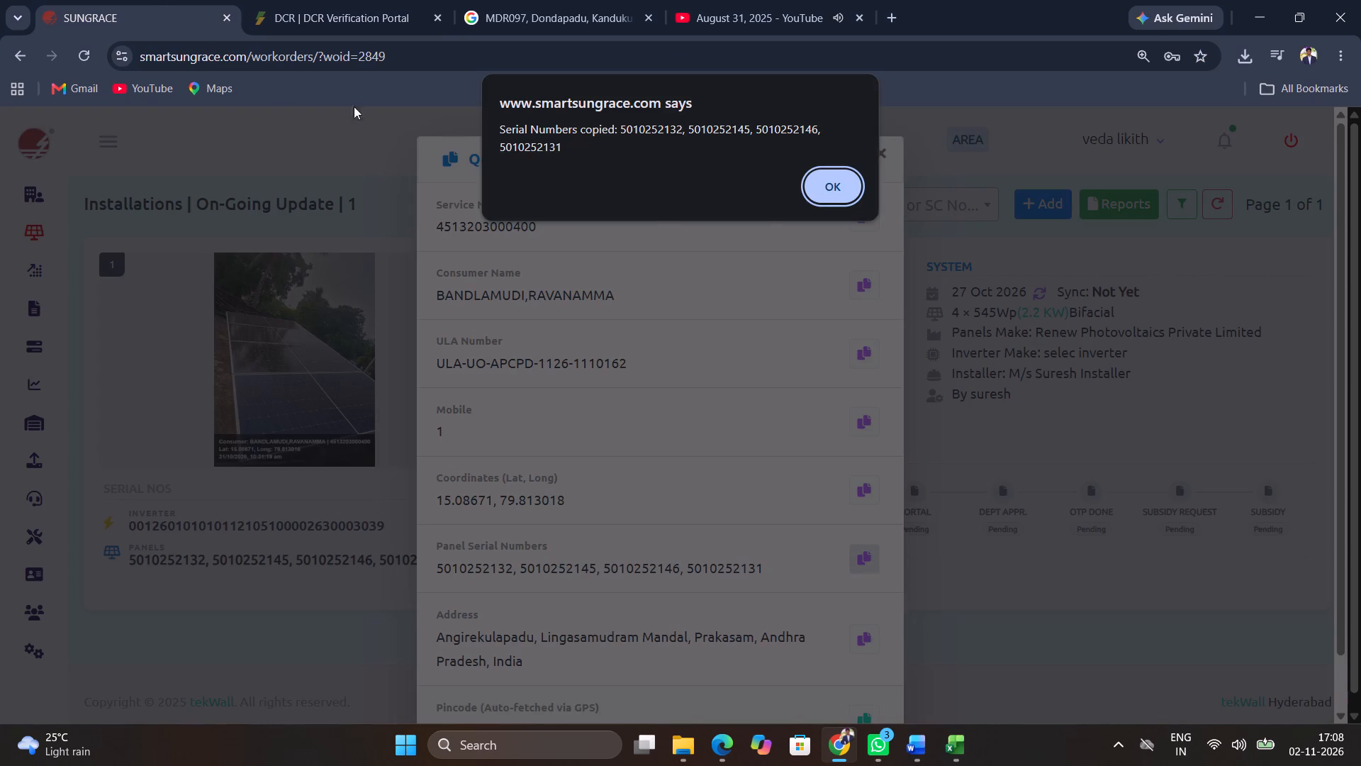
left_click(851, 195)
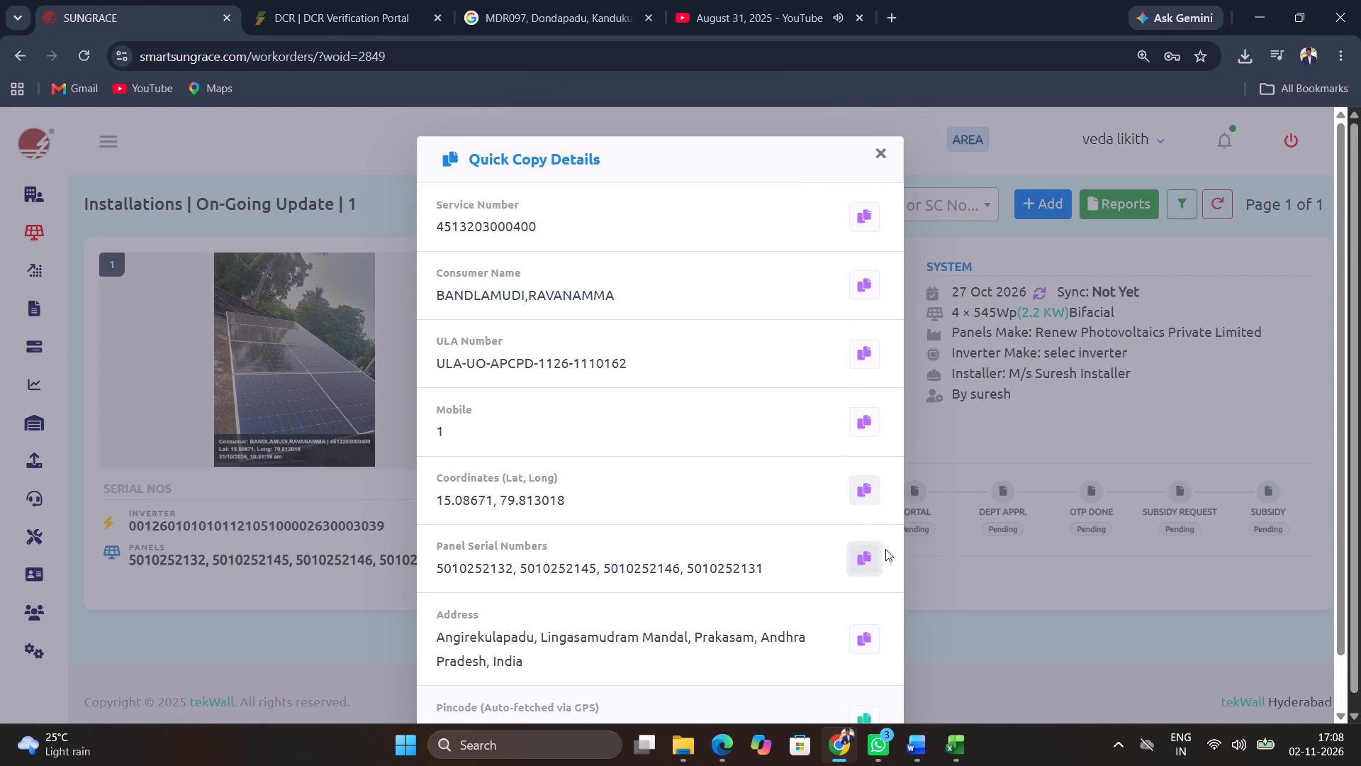
left_click(873, 640)
left_click(374, 0)
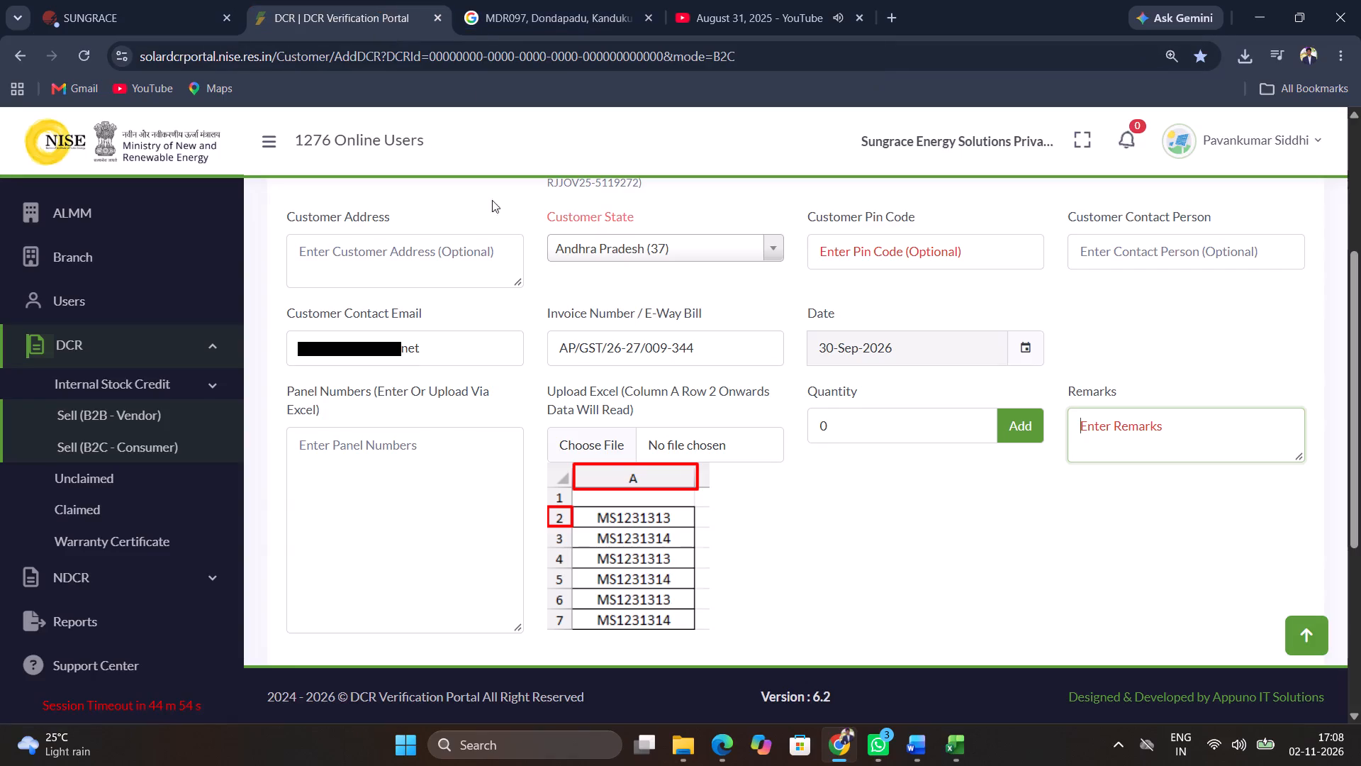
key("v")
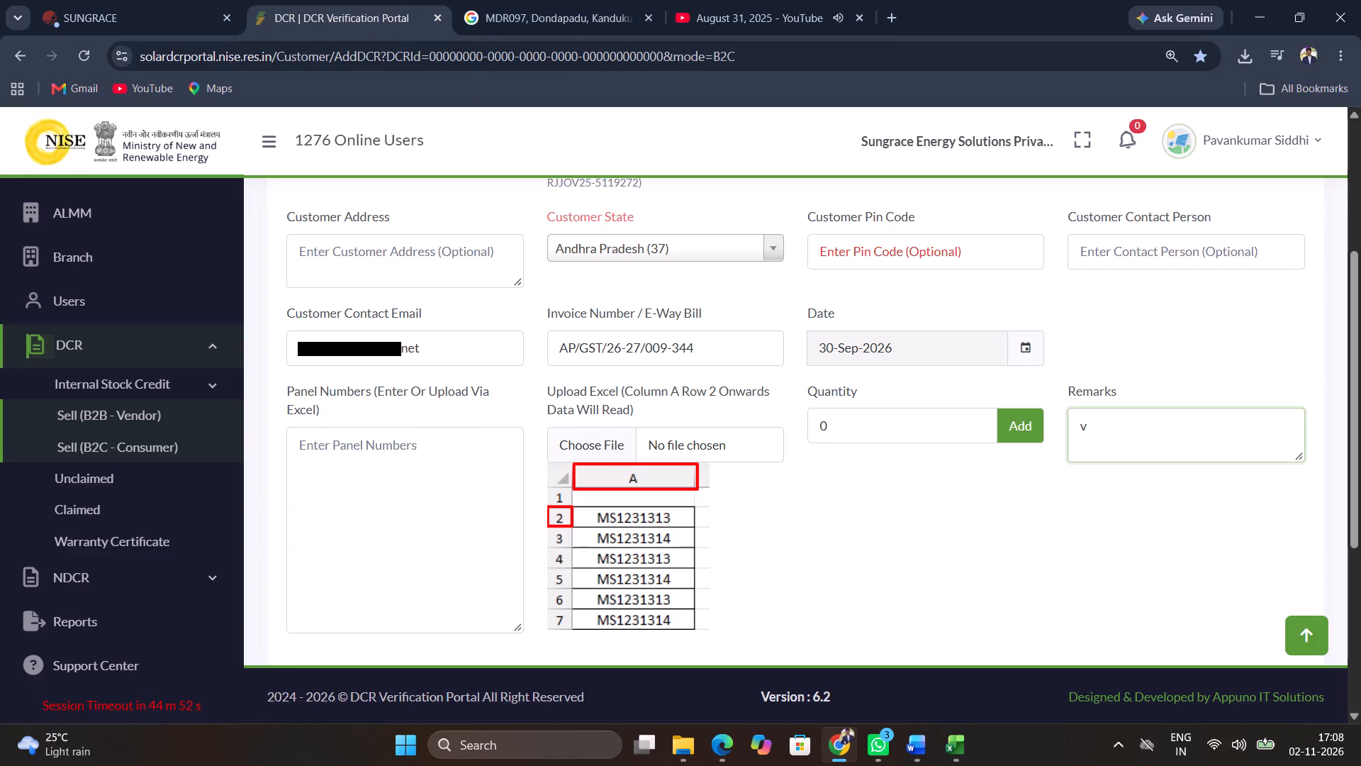
key("BackSpace")
key("ctrl+v")
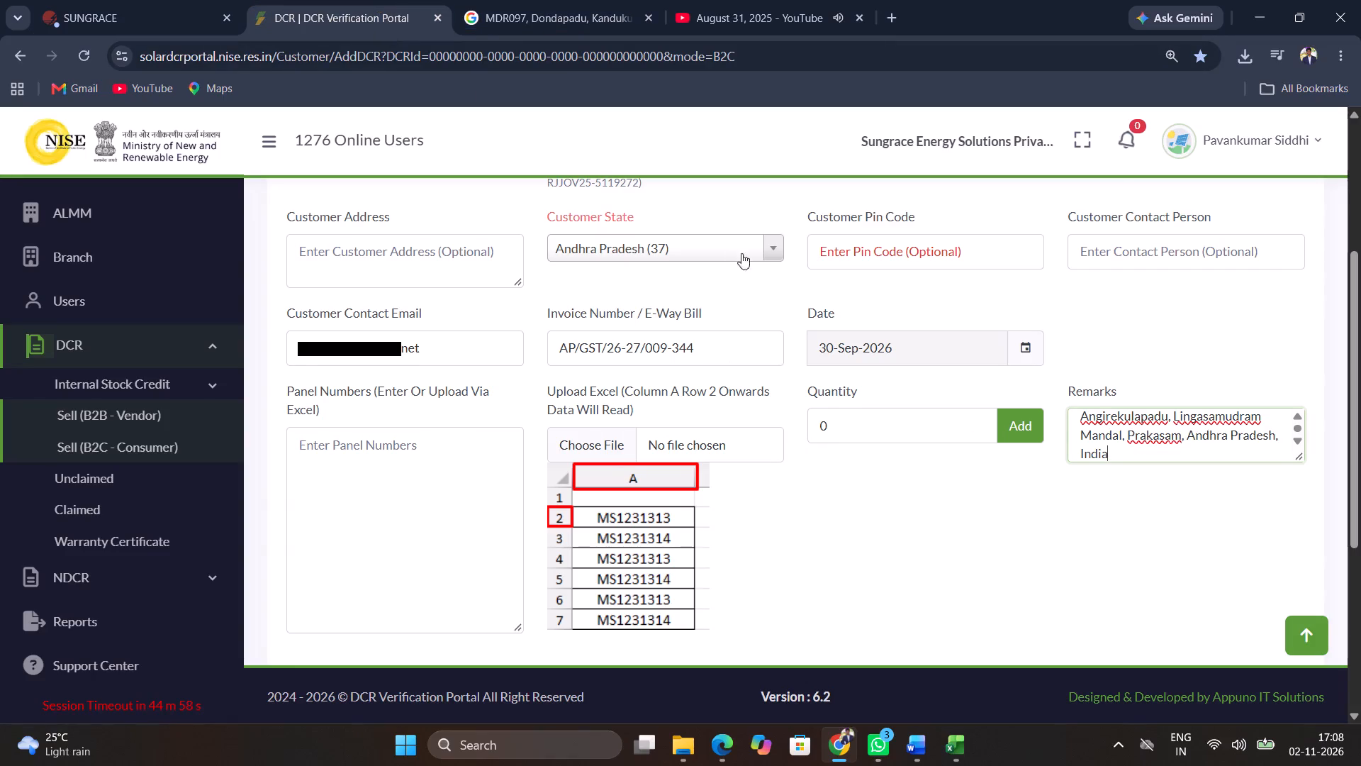
left_click(836, 253)
left_click(271, 23)
left_click(144, 0)
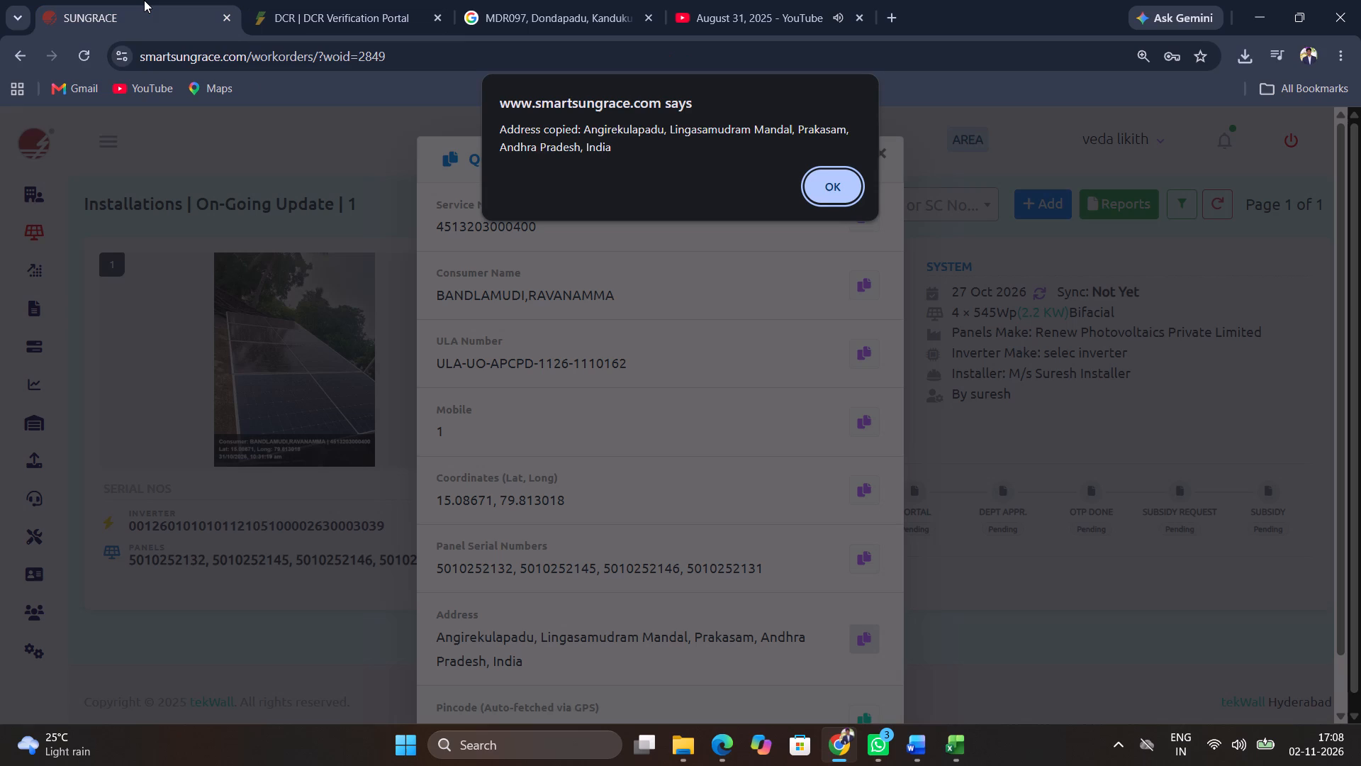
left_click(144, 0)
left_click(851, 200)
scroll(841, 242, "down", 2)
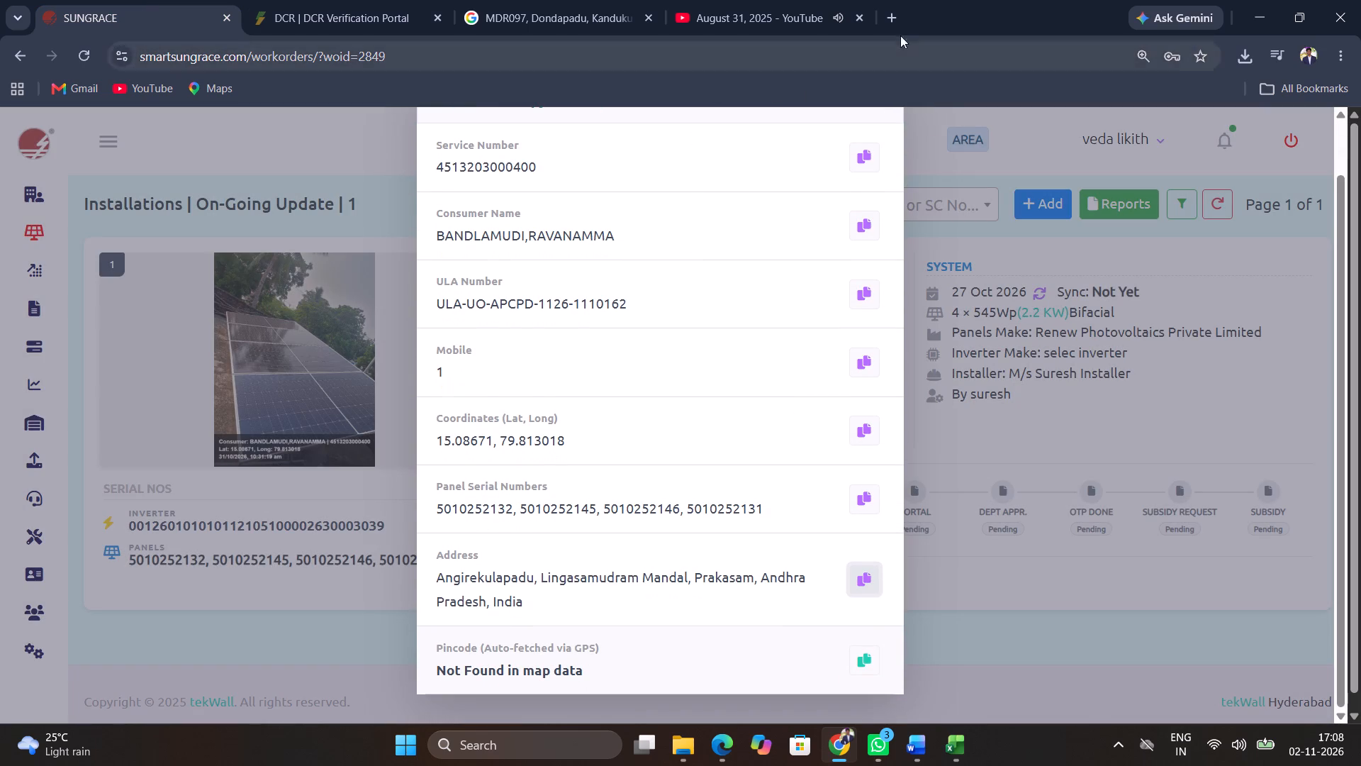
left_click(895, 11)
key("ctrl+v")
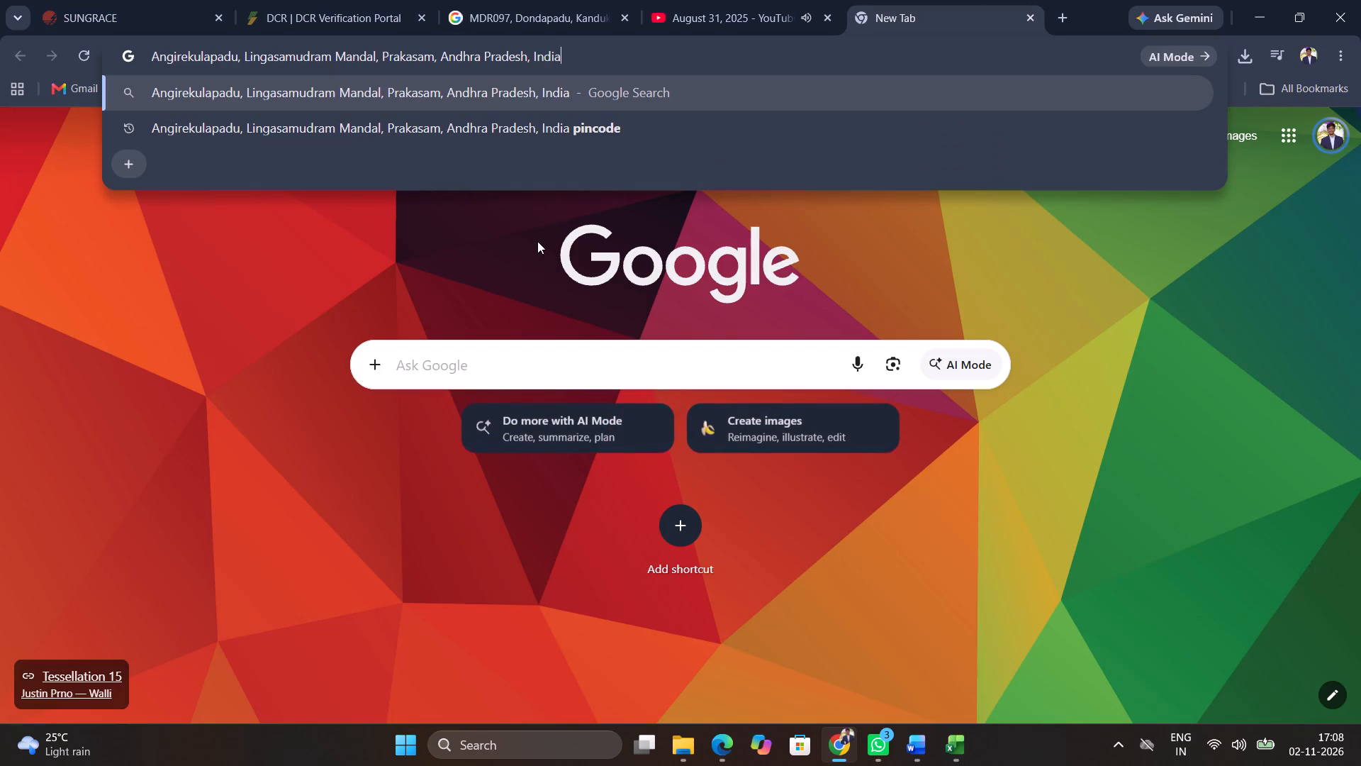
left_click(526, 140)
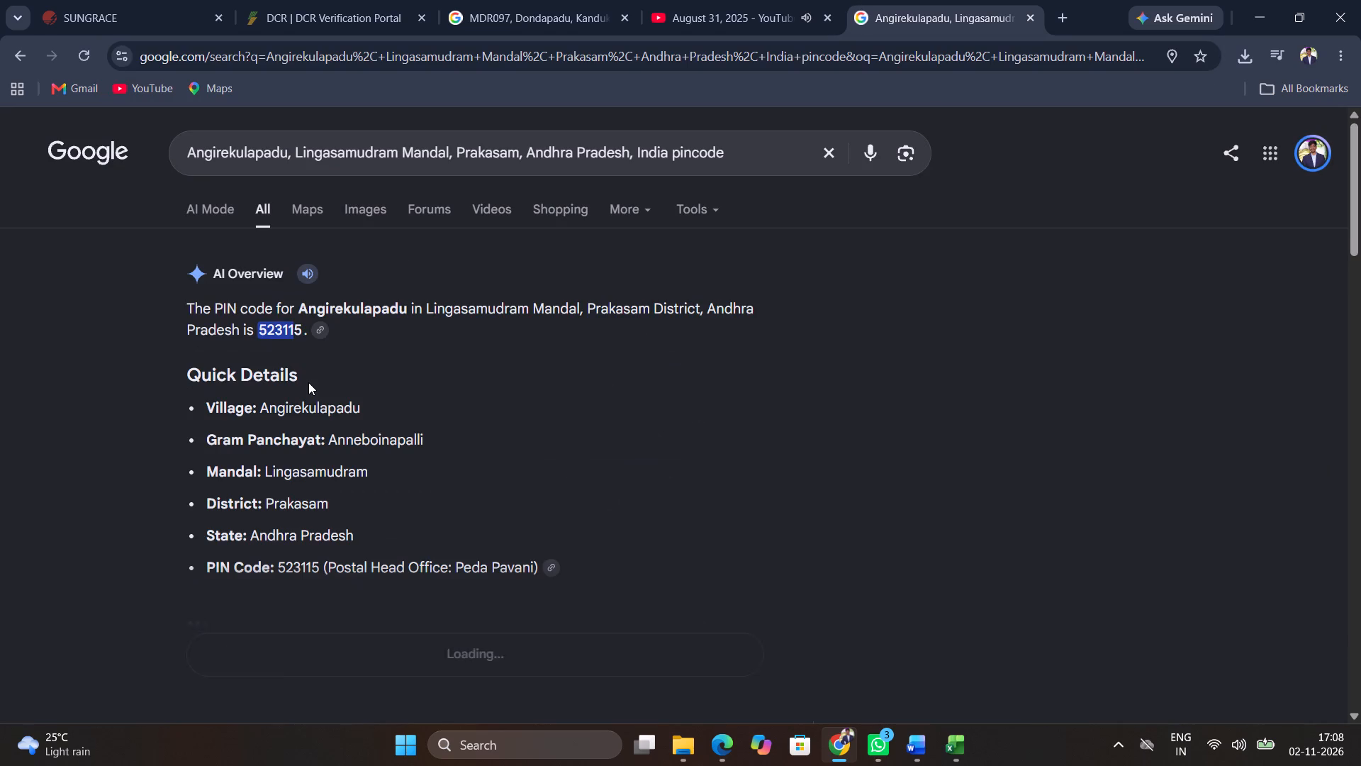
double_click(281, 332)
key("ctrl+c")
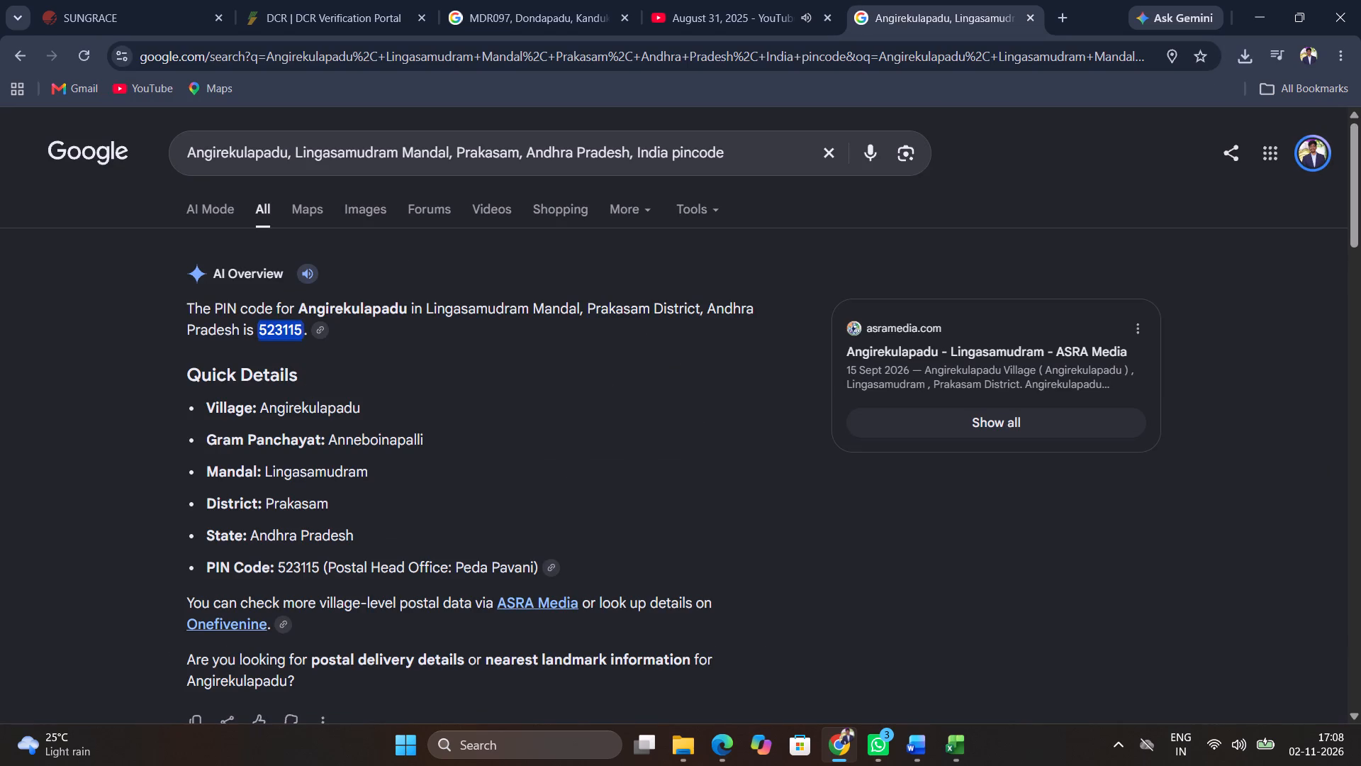
left_click(381, 0)
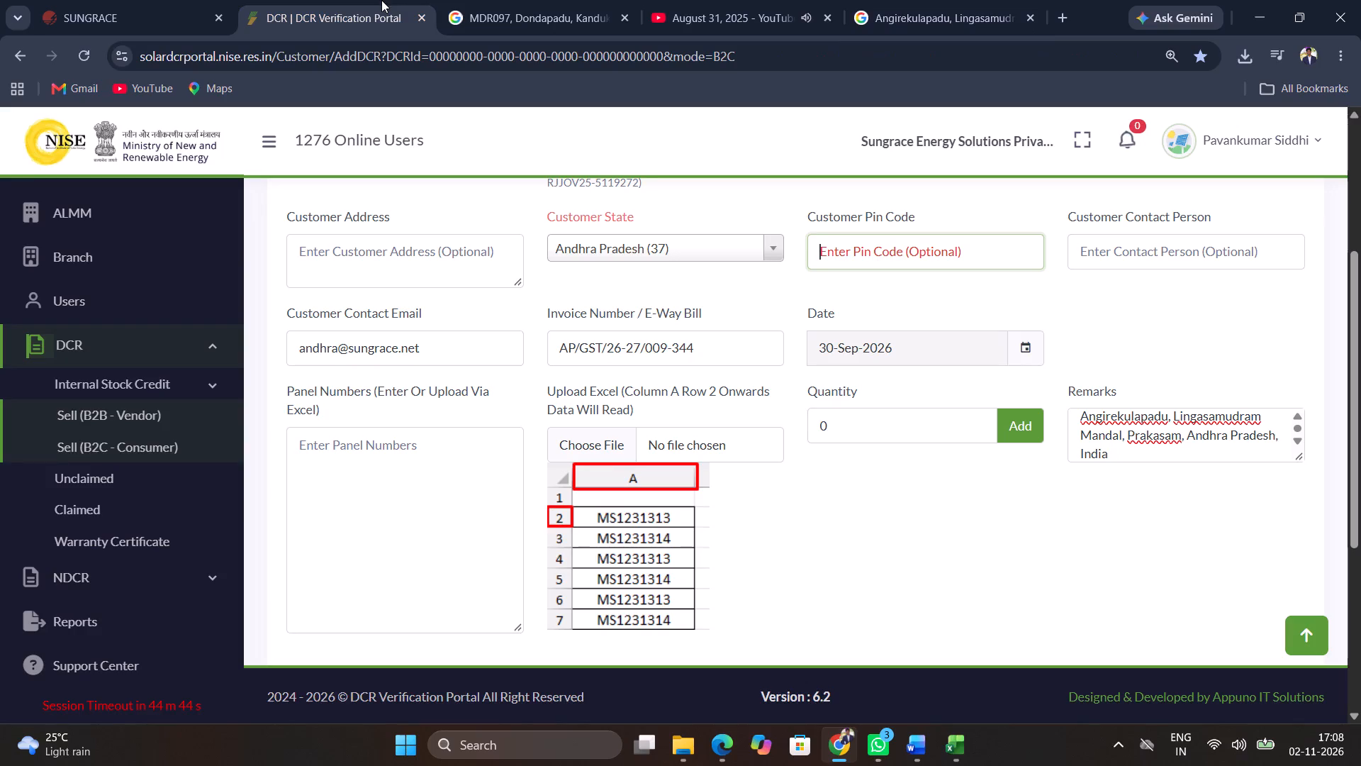
key("ctrl+v")
Confirm the completed B2C DCR issue.
scroll(791, 260, "down", 2)
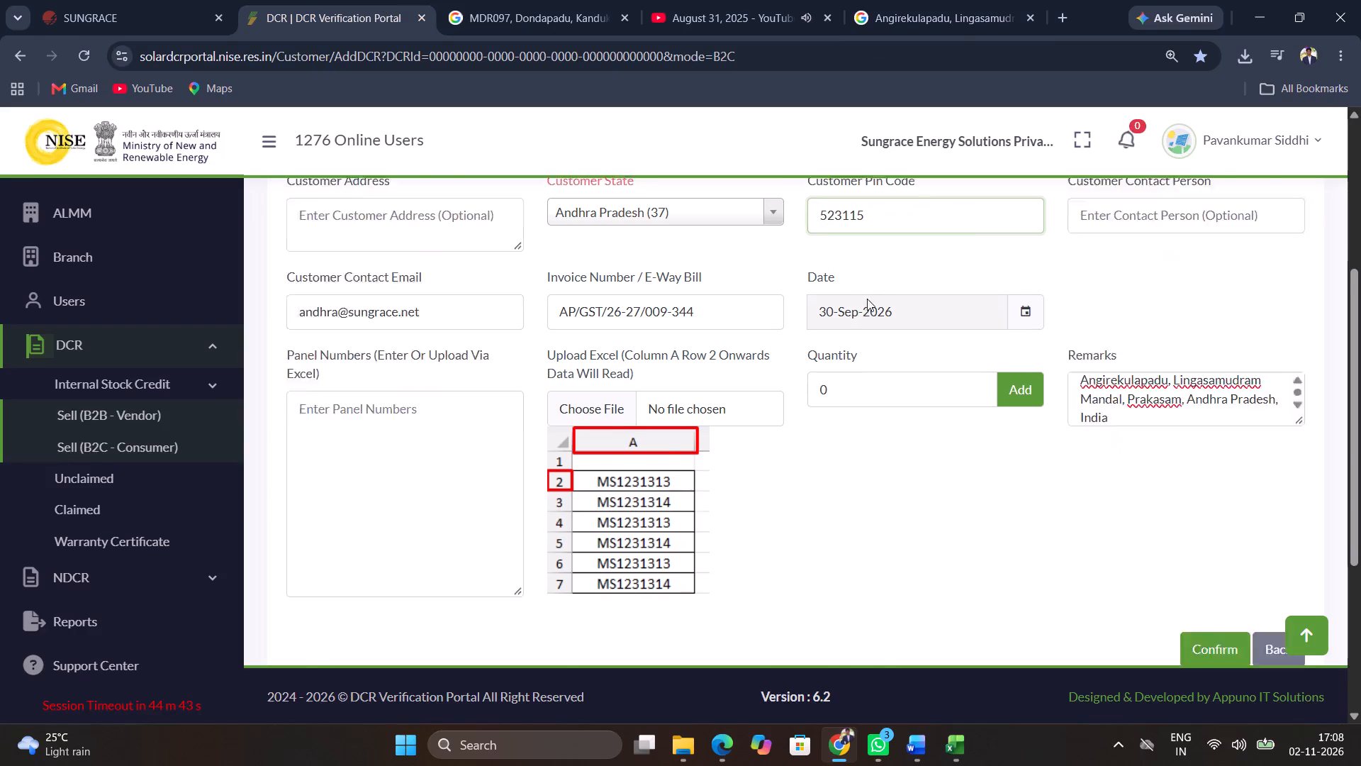
scroll(867, 299, "down", 1)
left_click(1189, 418)
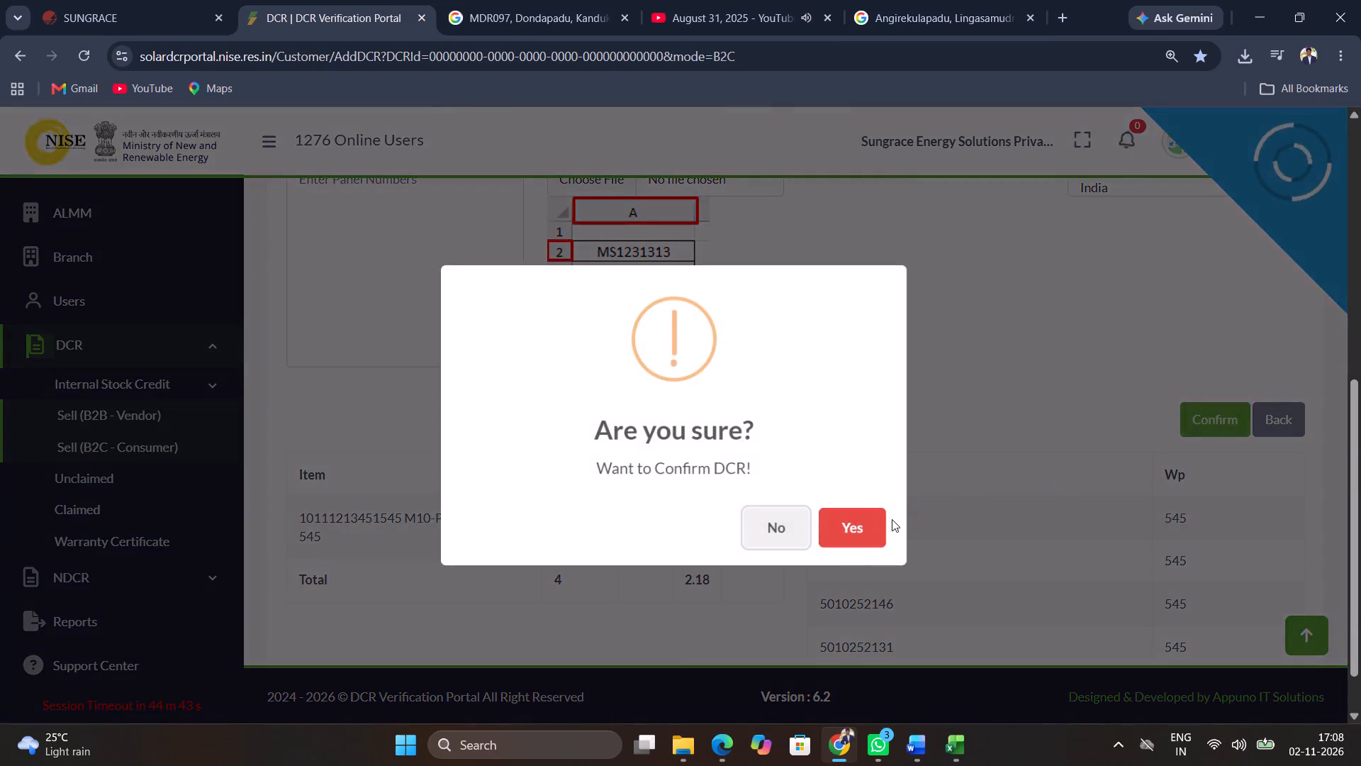
left_click(860, 517)
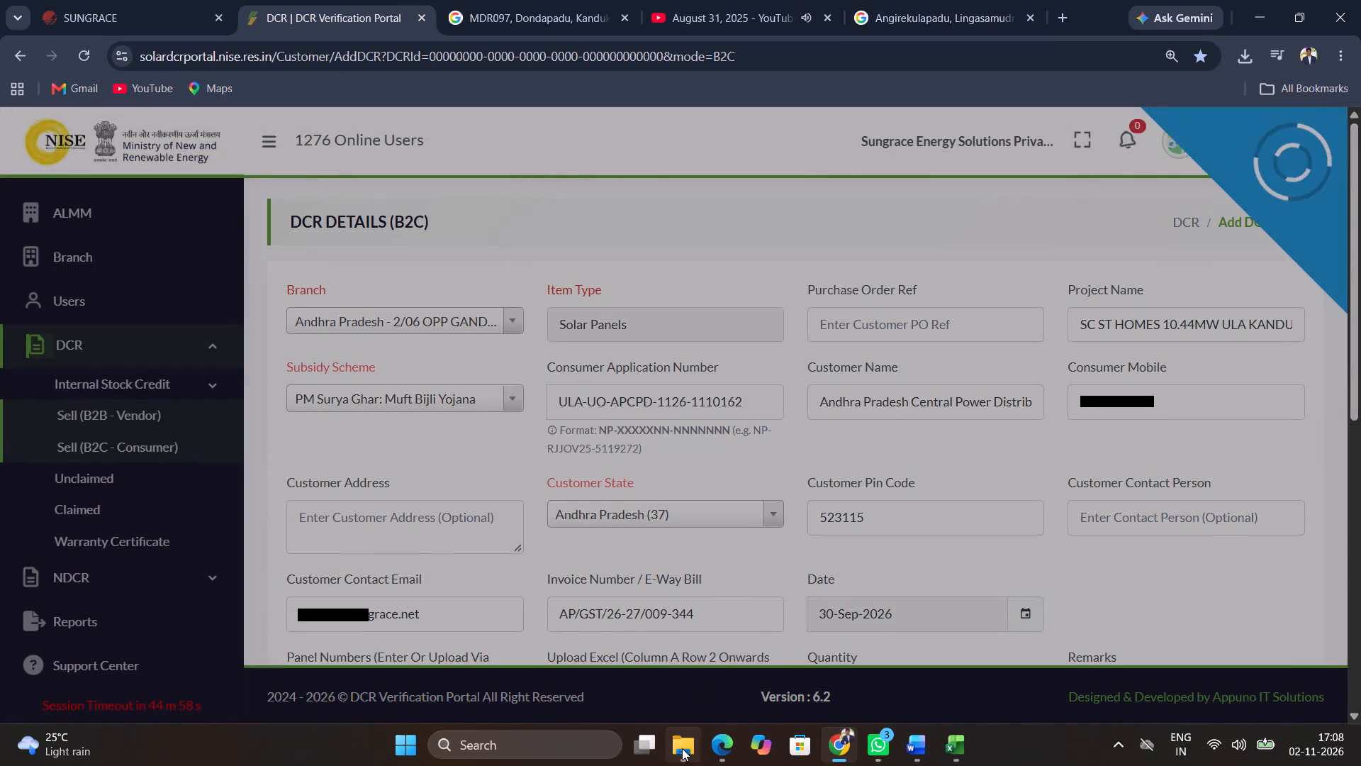
In File Explorer, create a new folder named 344_ inside DCR009.
left_click(680, 687)
left_click_drag(48, 104, 55, 110)
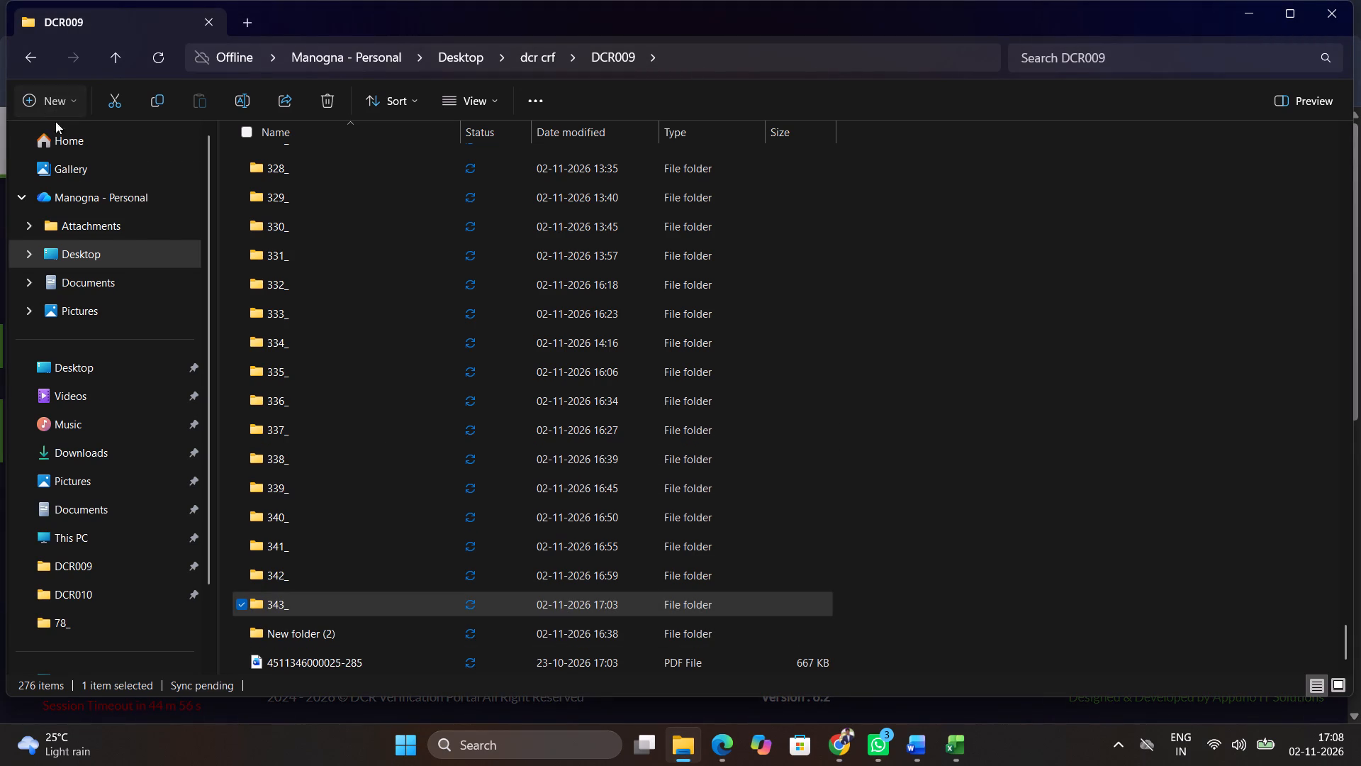
left_click(54, 145)
type("34")
key("4")
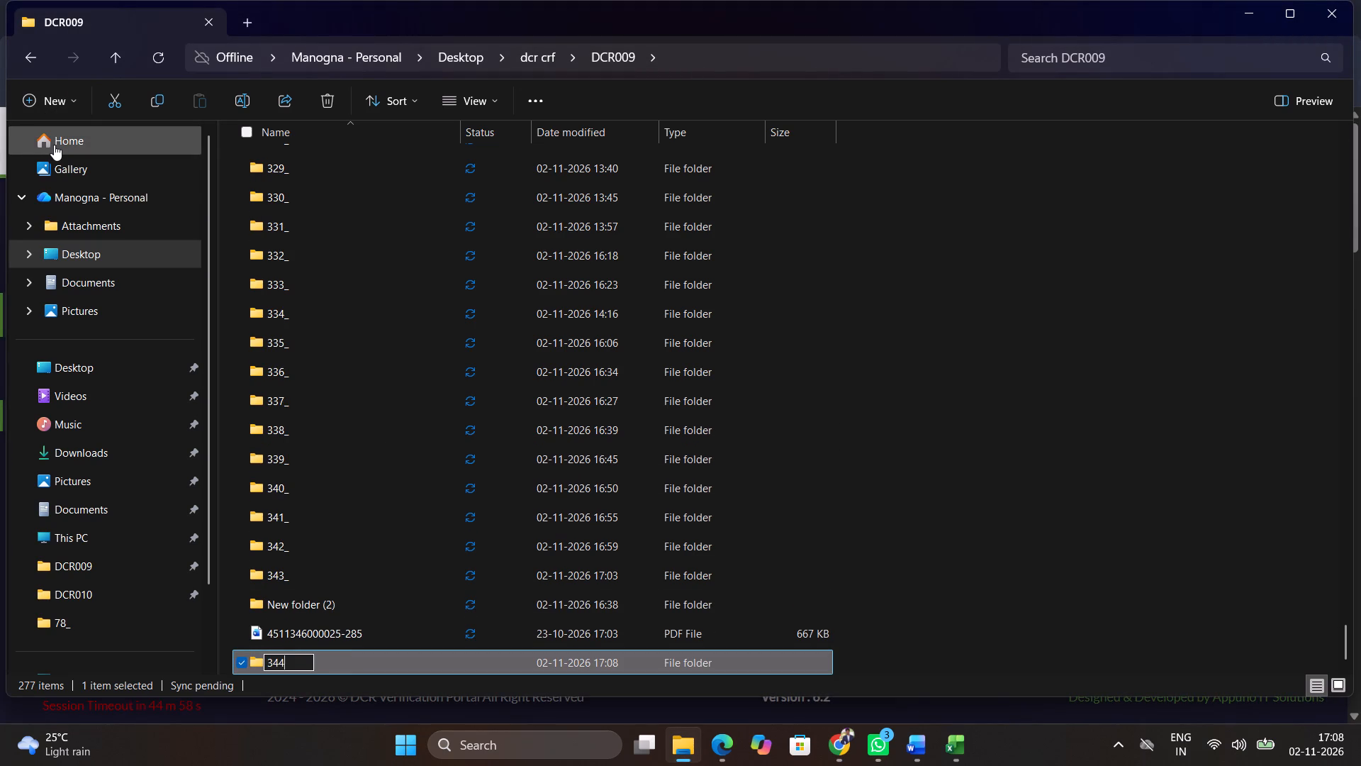
key("shift+underscore")
key("Return")
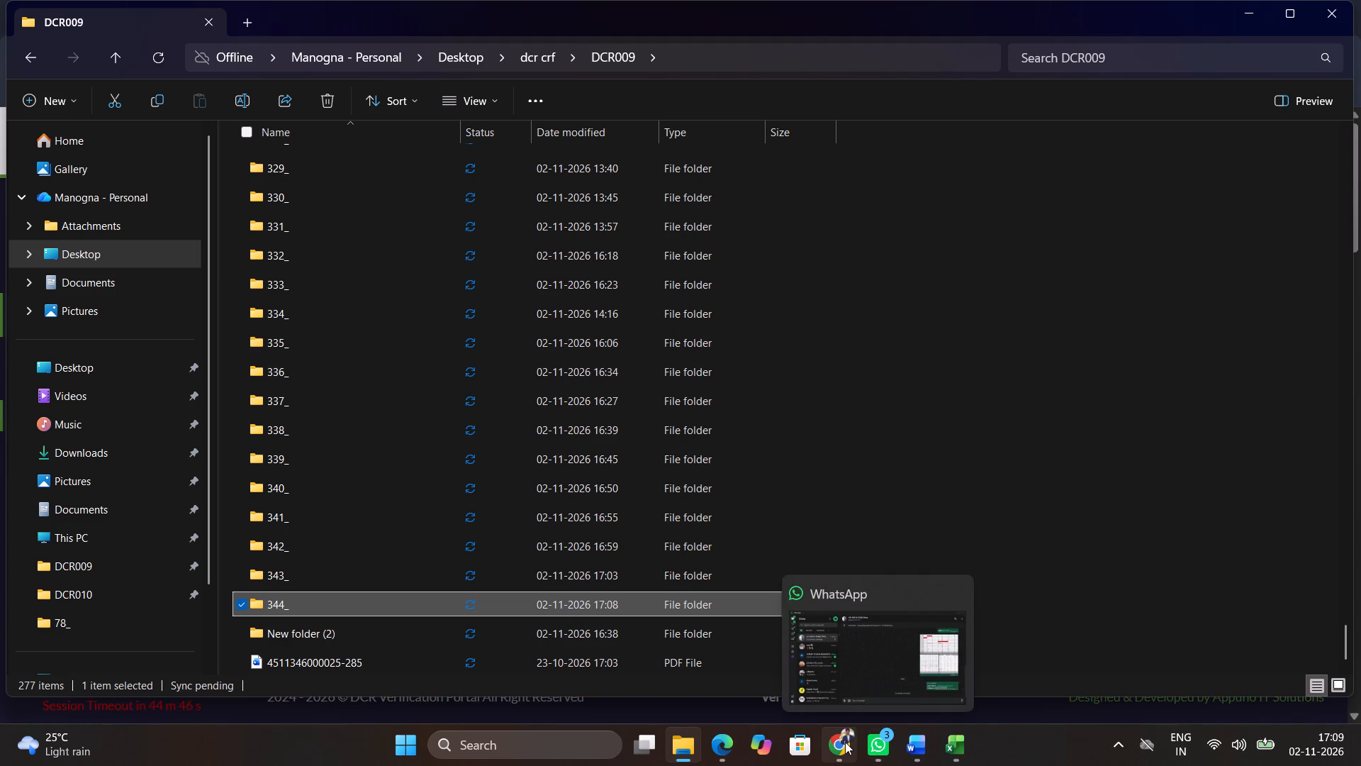
Download the certificate PDF for invoice AP/GST/26-27/009-344 into DCR009's 344_ folder, named with the service number copied from SUNGRACE plus -344.
left_click(857, 657)
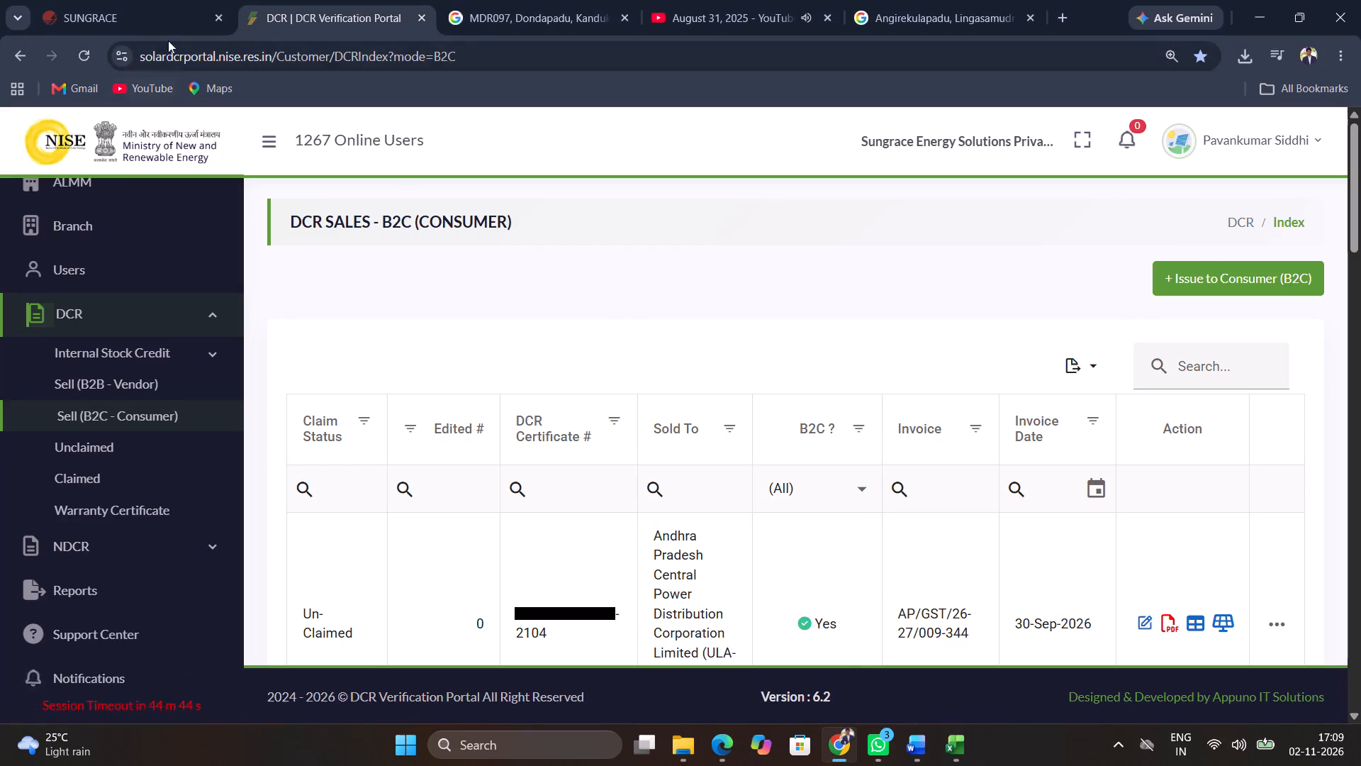
left_click(159, 7)
left_click(860, 151)
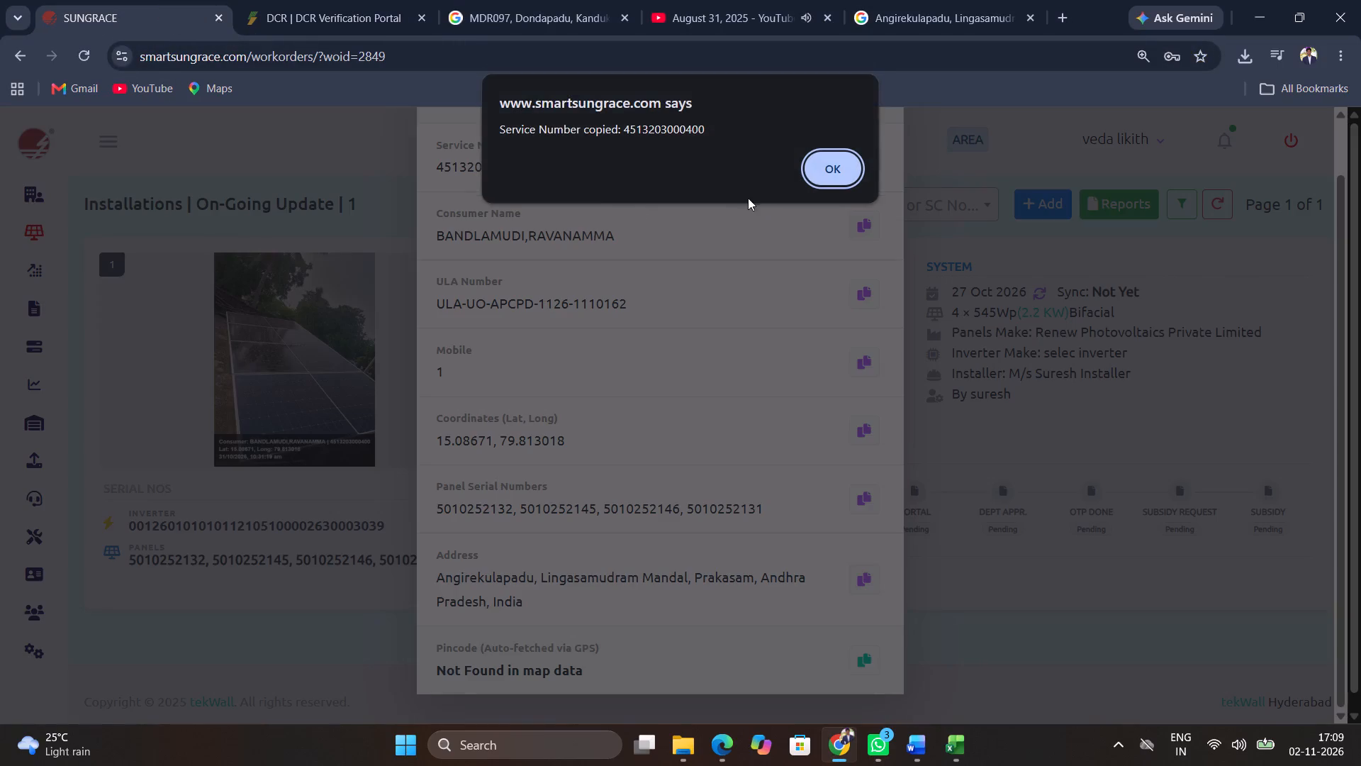
left_click(362, 0)
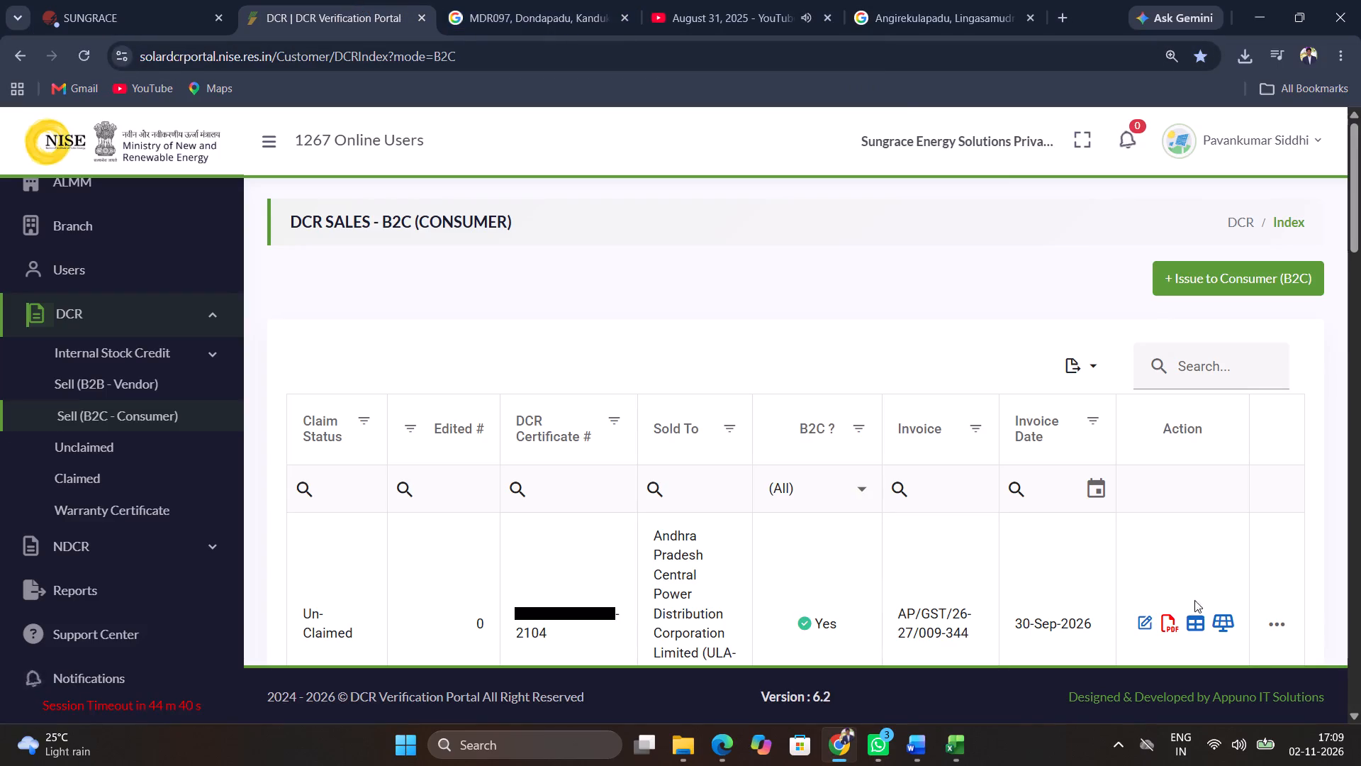
left_click(1172, 622)
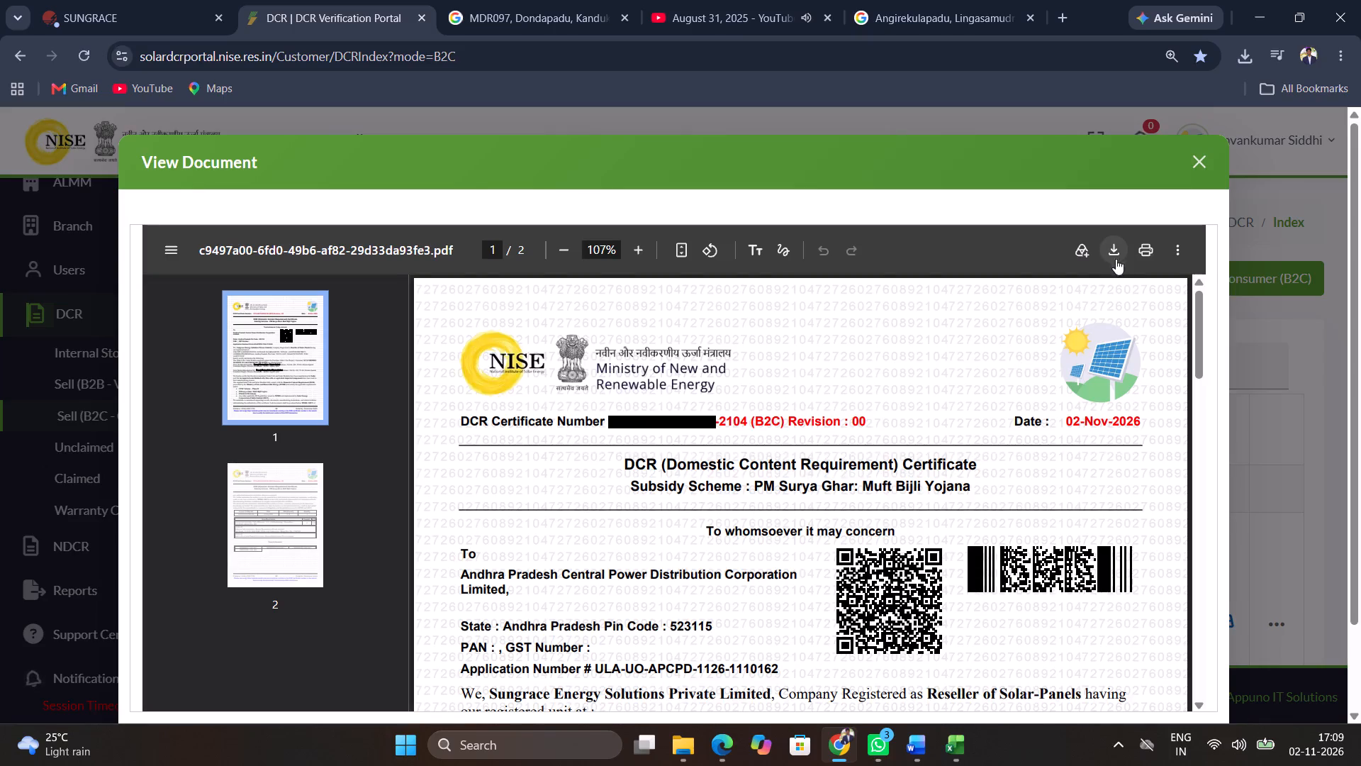
left_click(1115, 250)
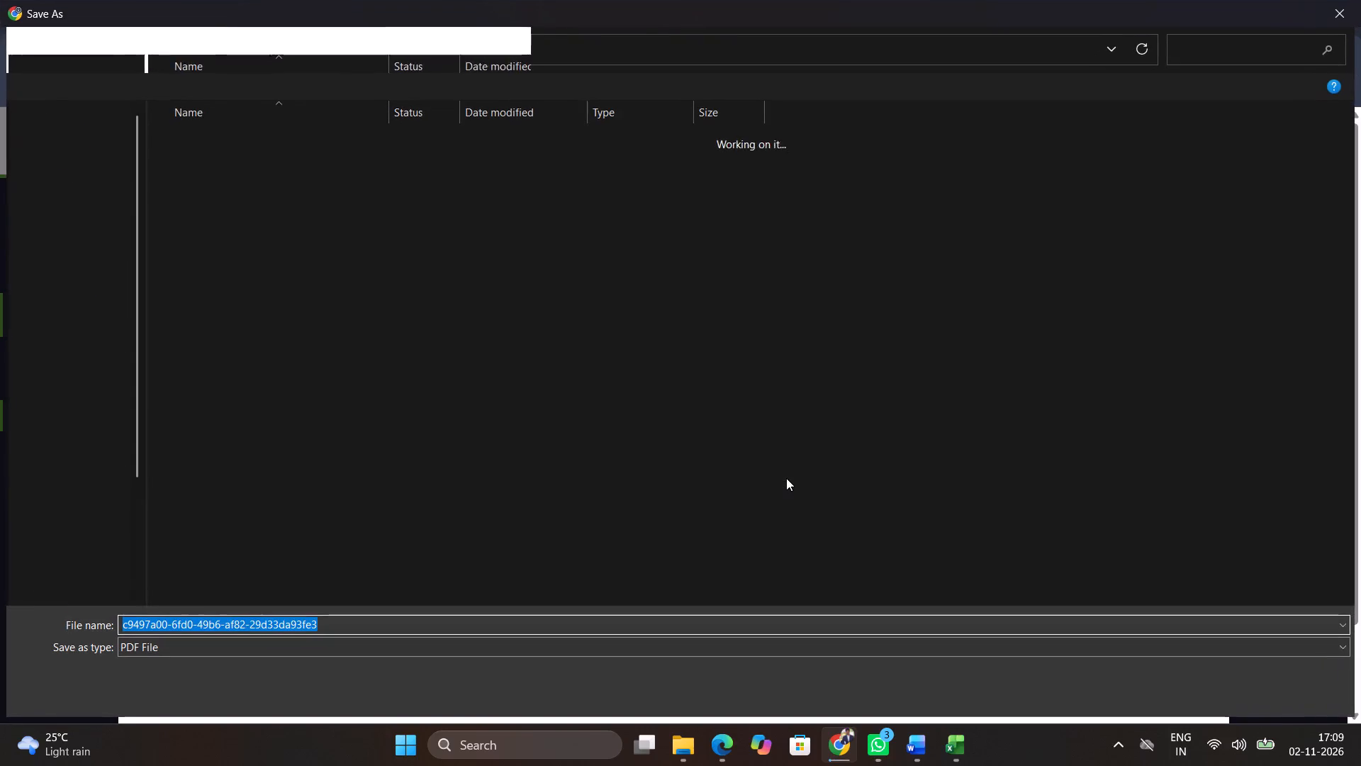
key("ctrl+v")
key("minus")
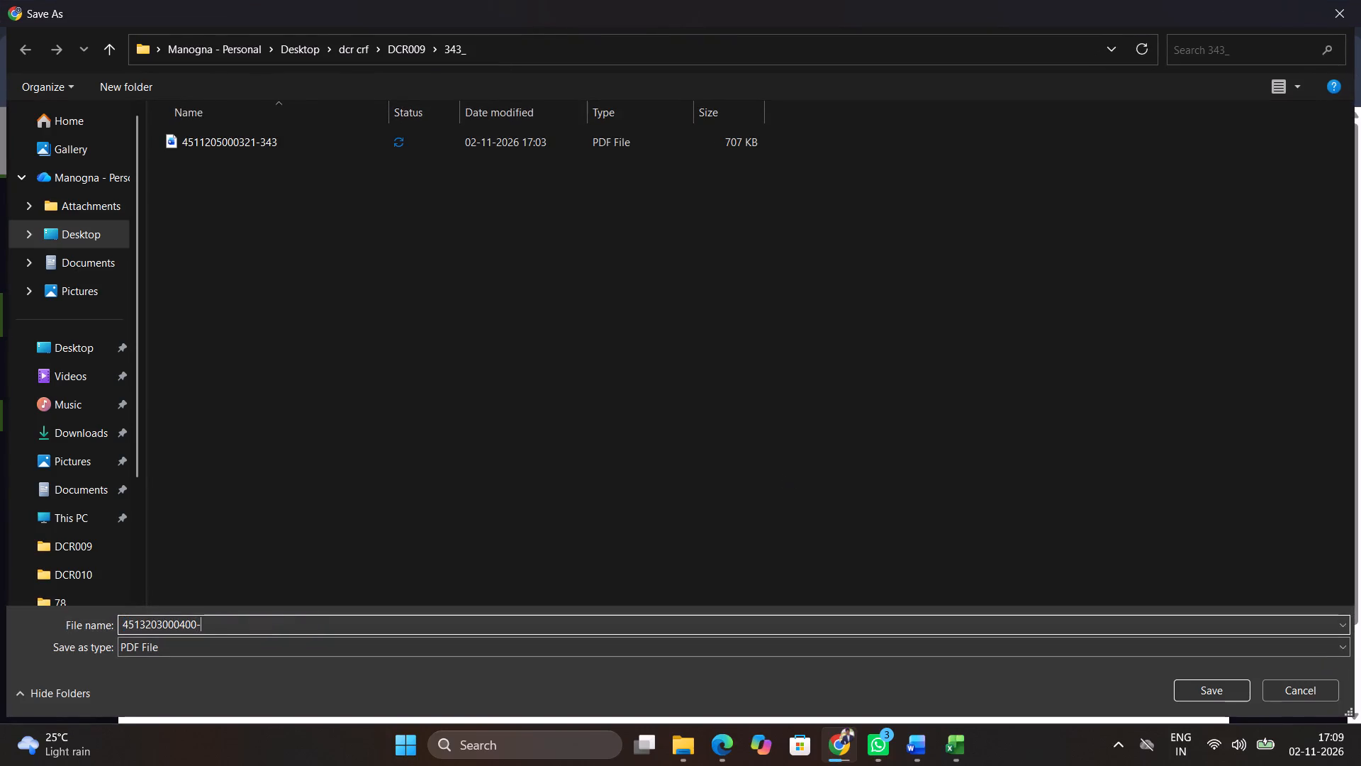
type("344")
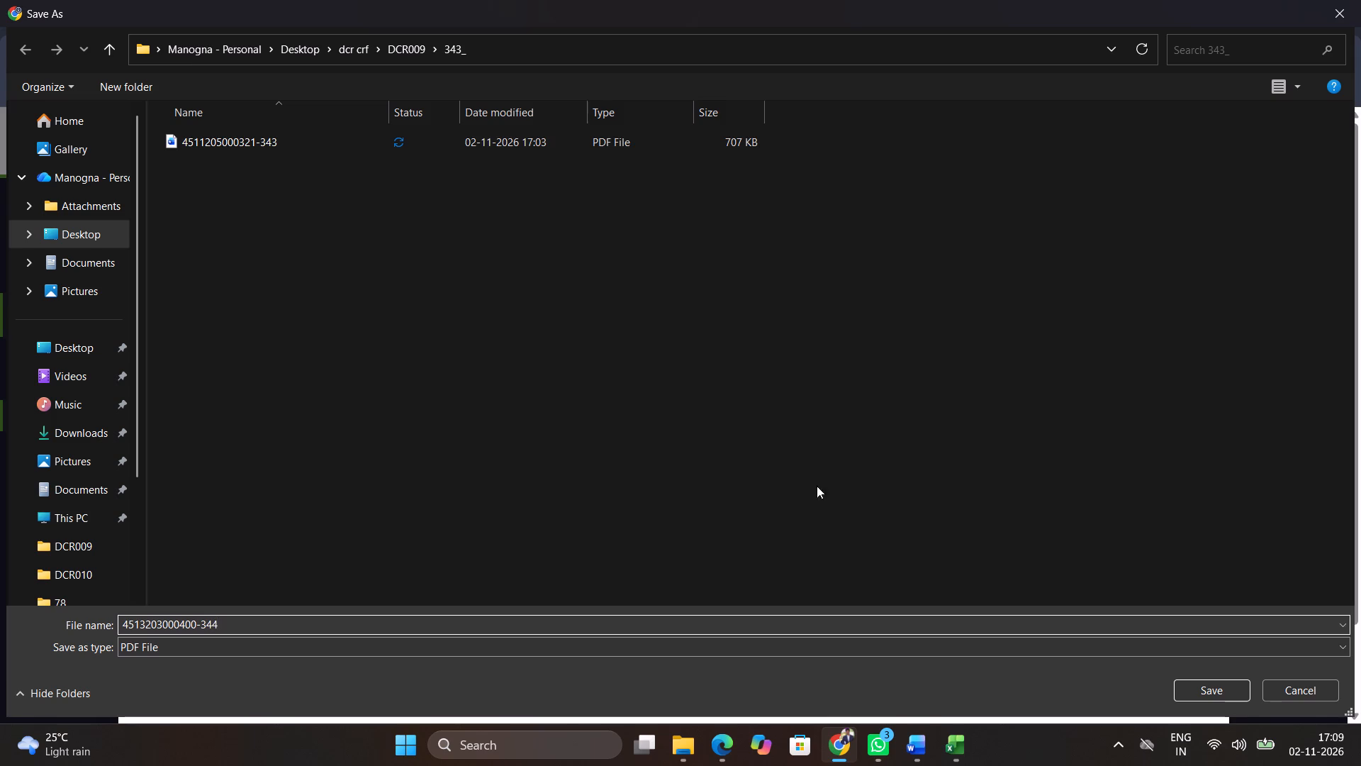
left_click(410, 37)
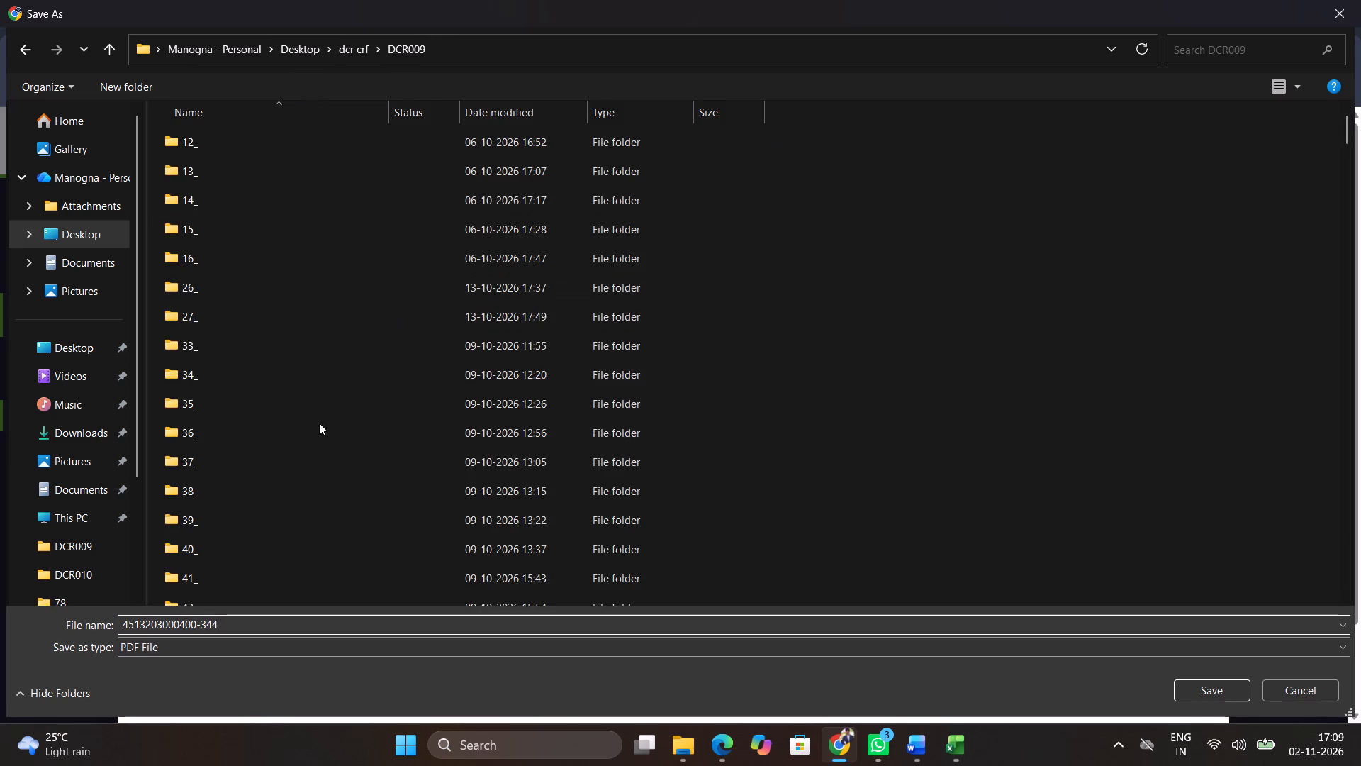
scroll(319, 423, "down", 11)
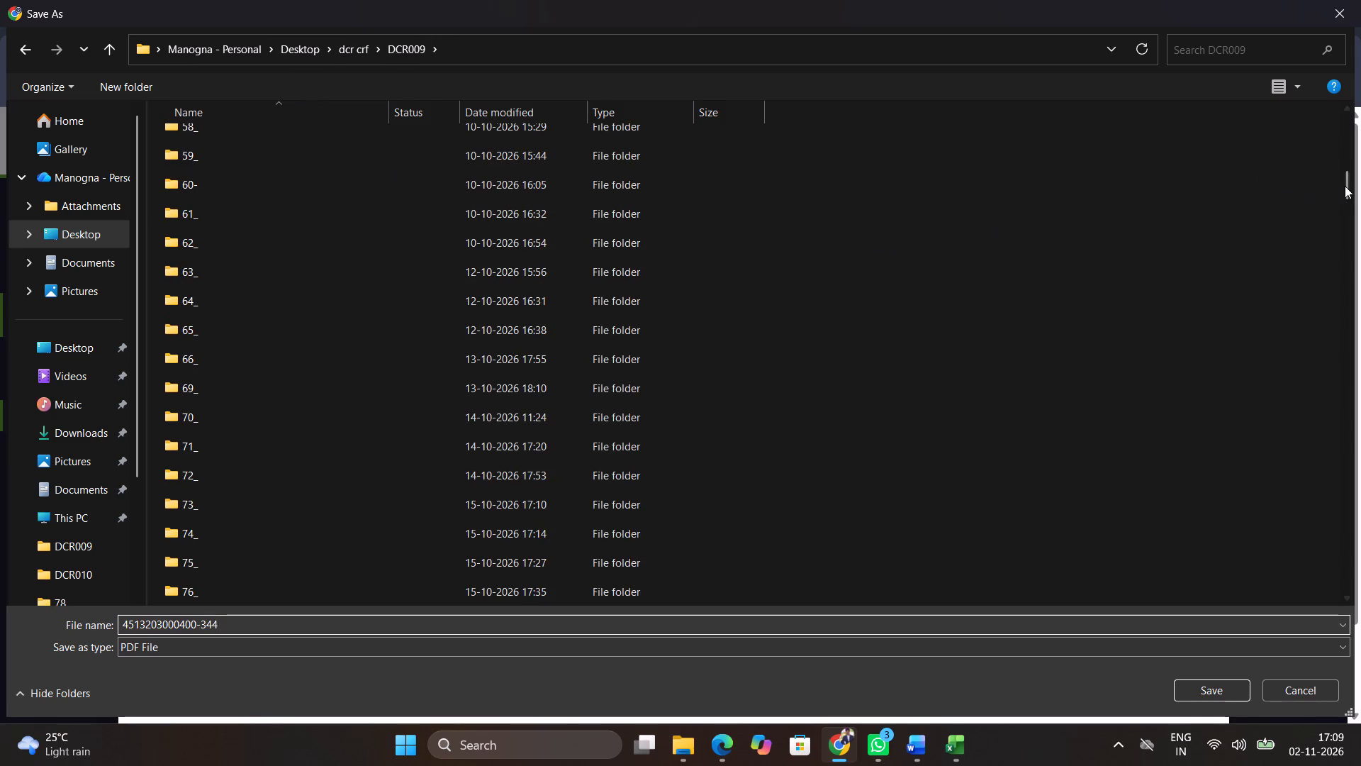
left_click_drag(1345, 184, 1345, 582)
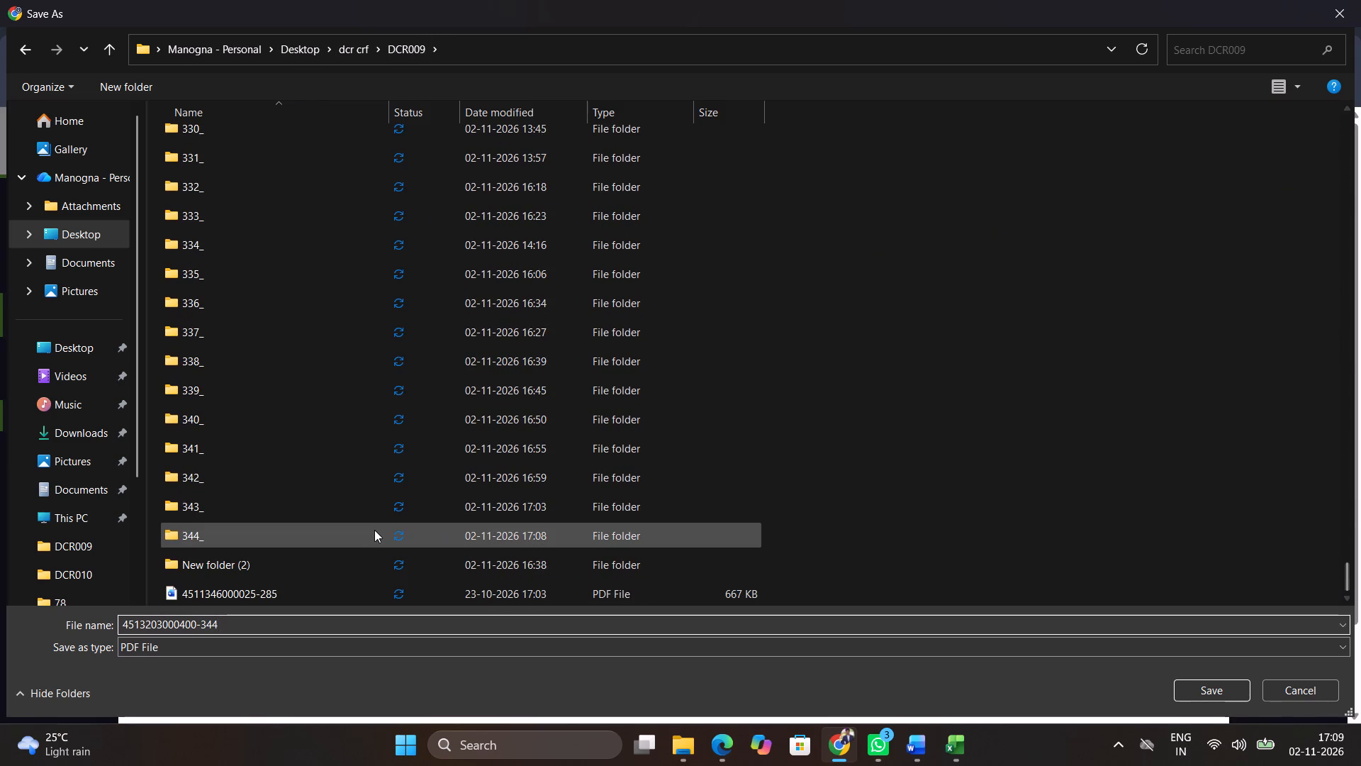
double_click(370, 531)
left_click(1213, 694)
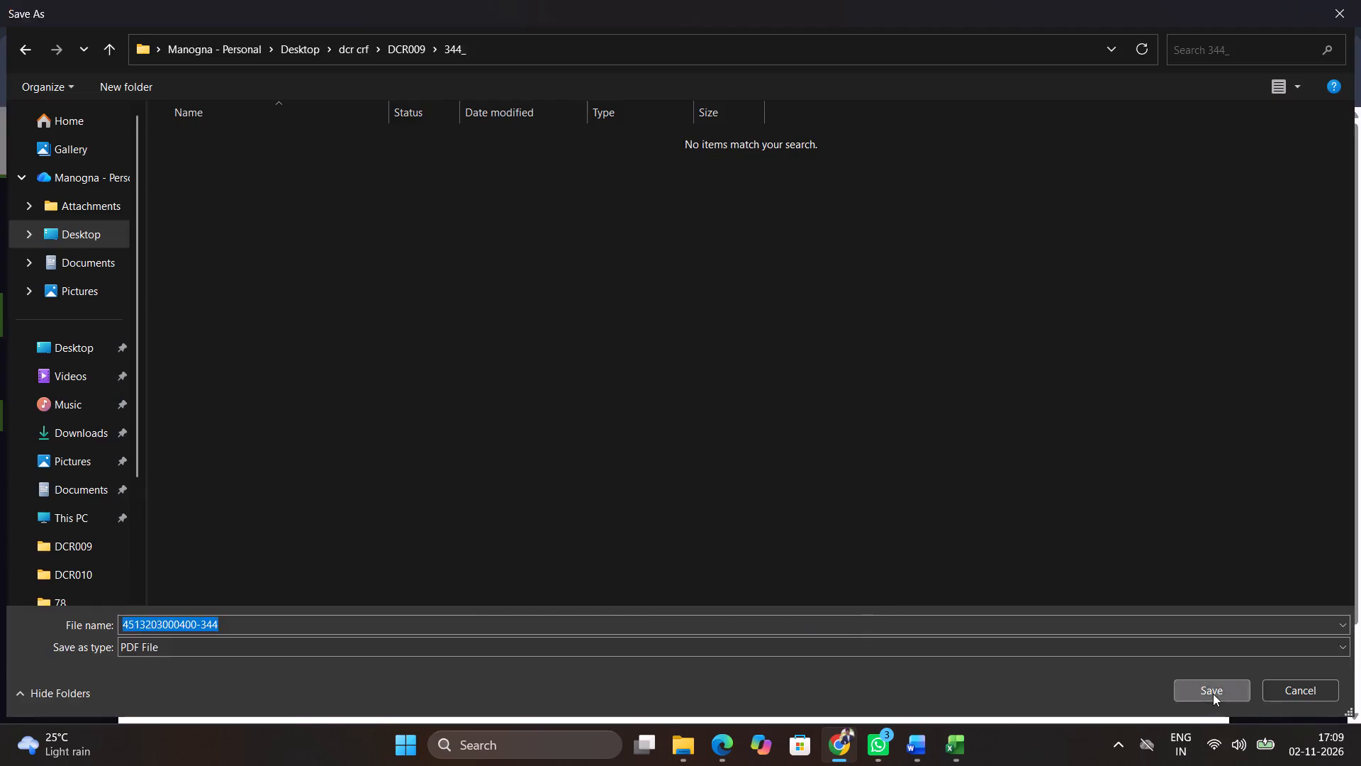
Update the consumer's SUNGRACE work order with the certificate PDF from the 344_ folder as its DCR upload and submit the form.
left_click(120, 0)
left_click(829, 154)
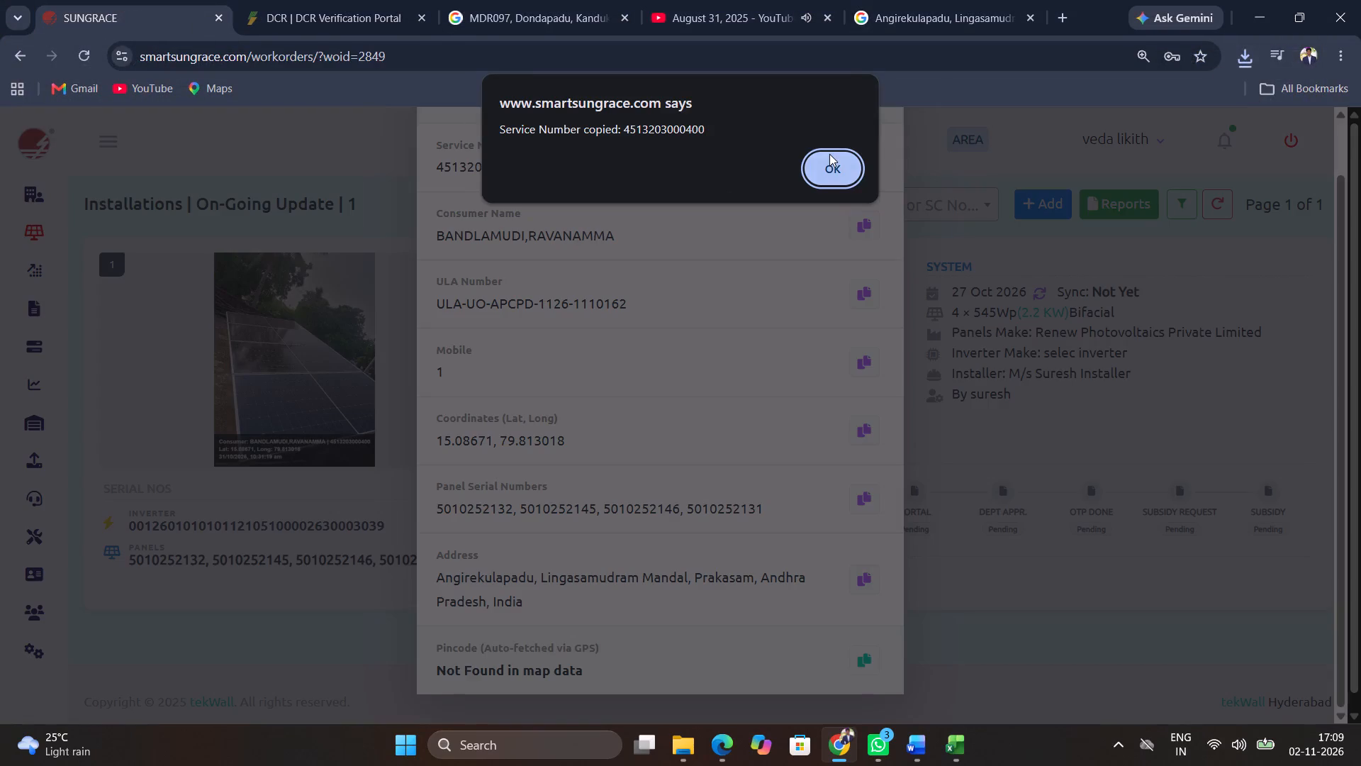
left_click_drag(954, 184, 956, 199)
left_click(762, 579)
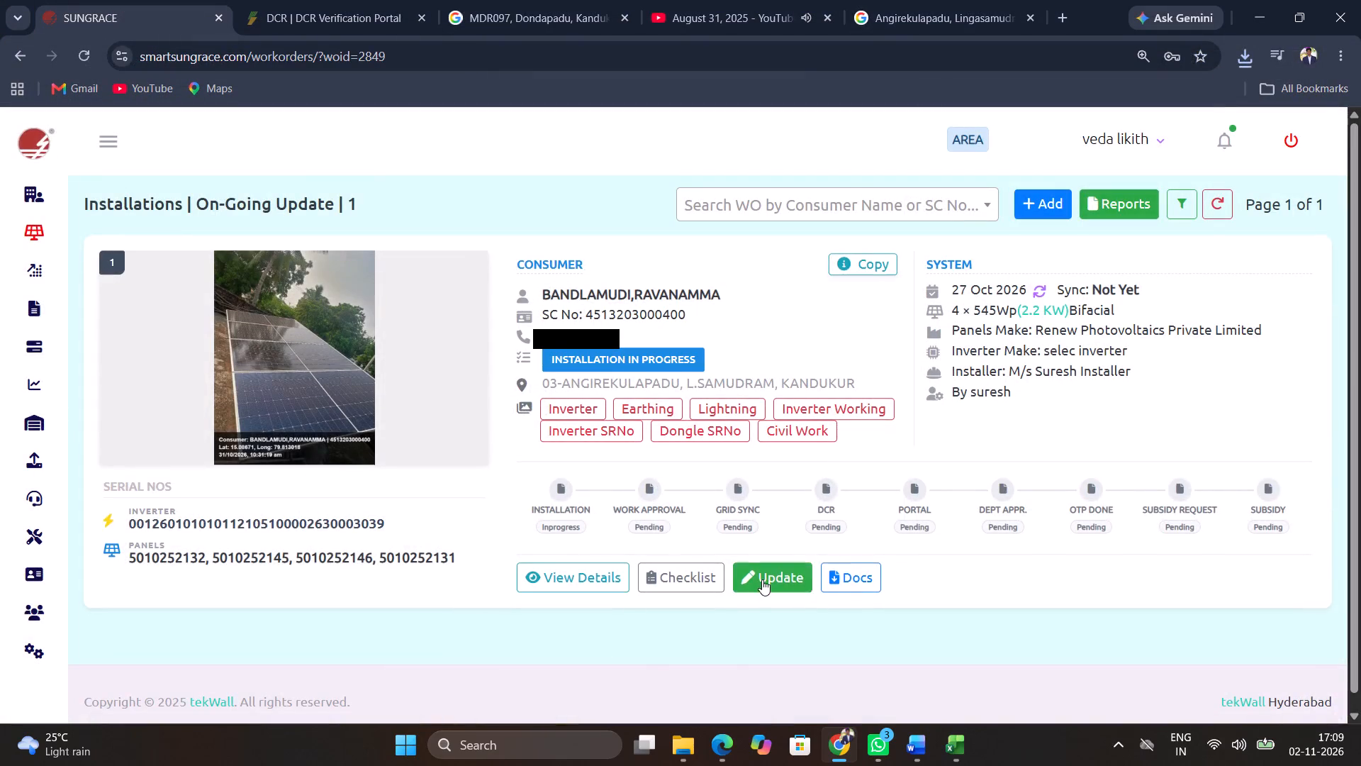
left_click(566, 509)
scroll(595, 484, "down", 1)
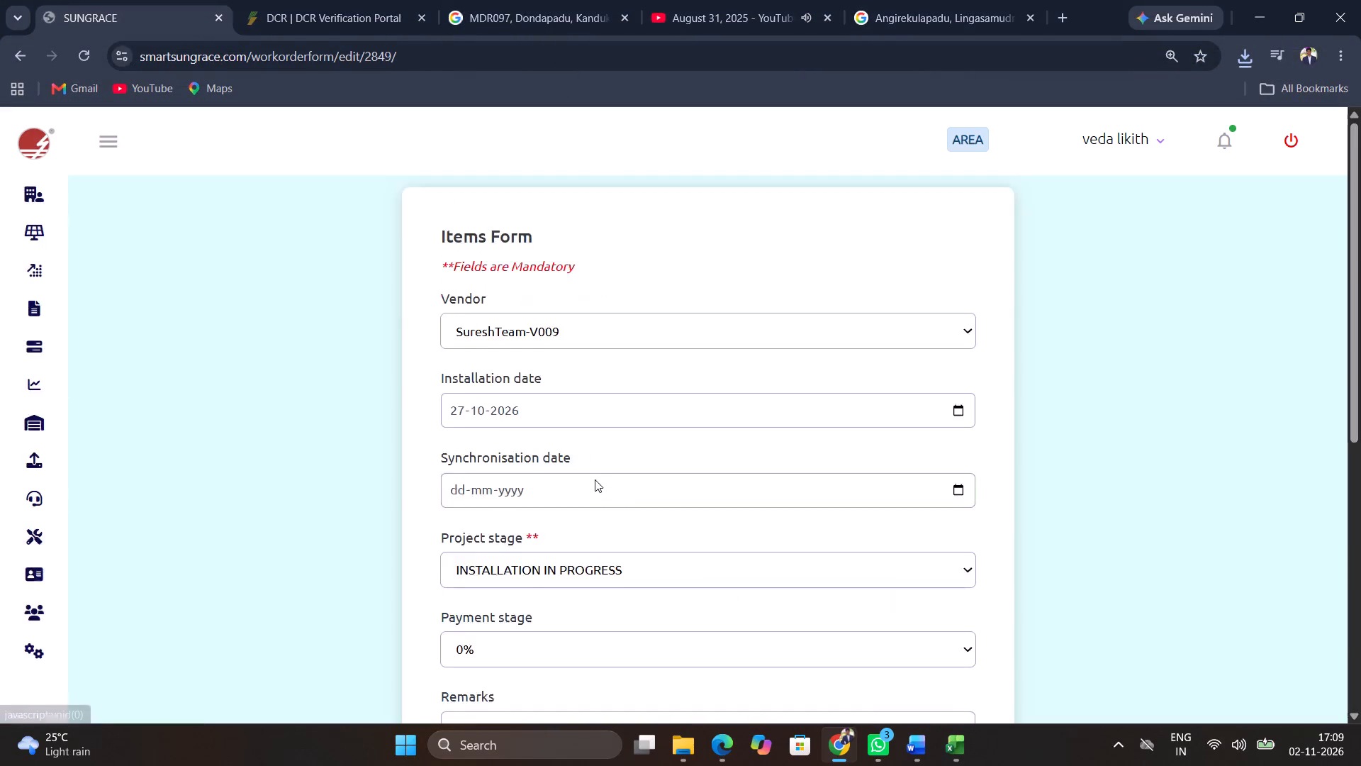
scroll(595, 479, "down", 5)
left_click(505, 487)
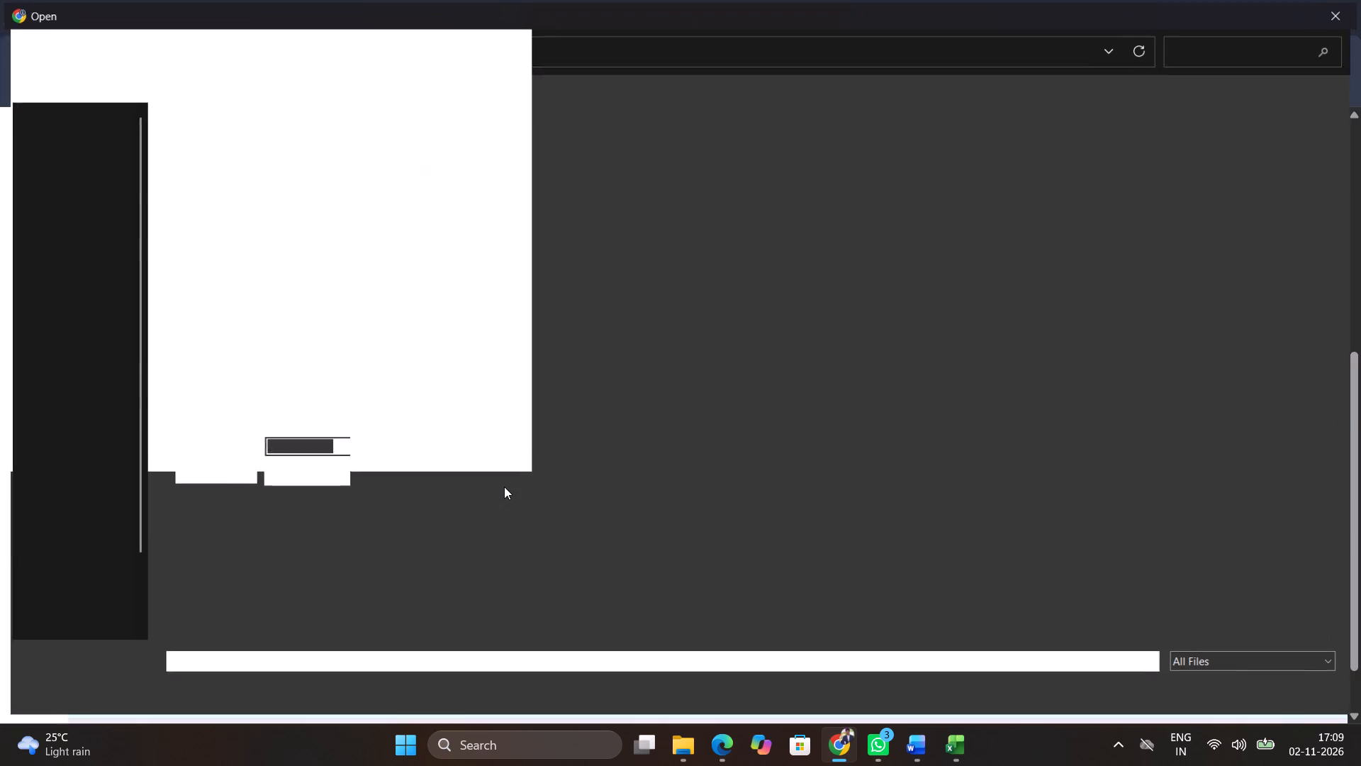
left_click(414, 51)
scroll(379, 218, "down", 6)
double_click(290, 565)
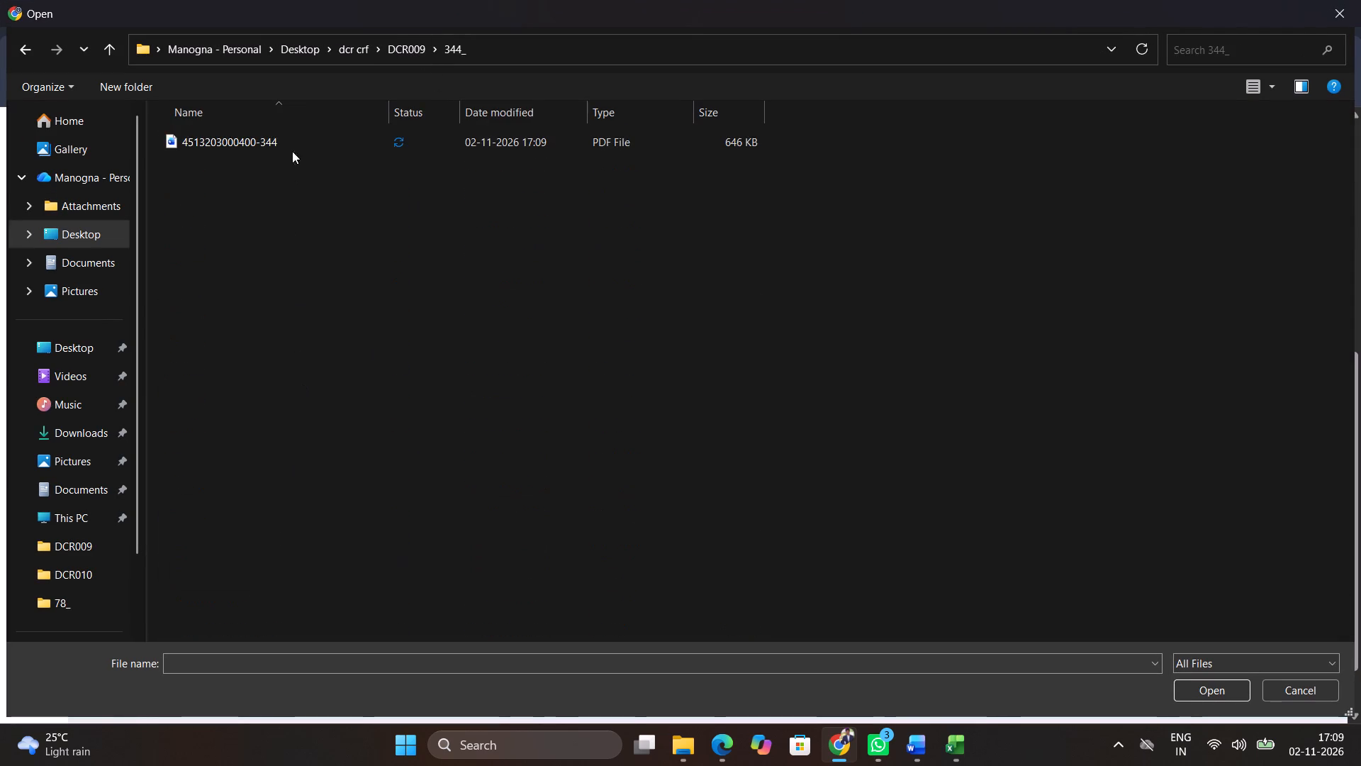
double_click(294, 142)
left_click(489, 599)
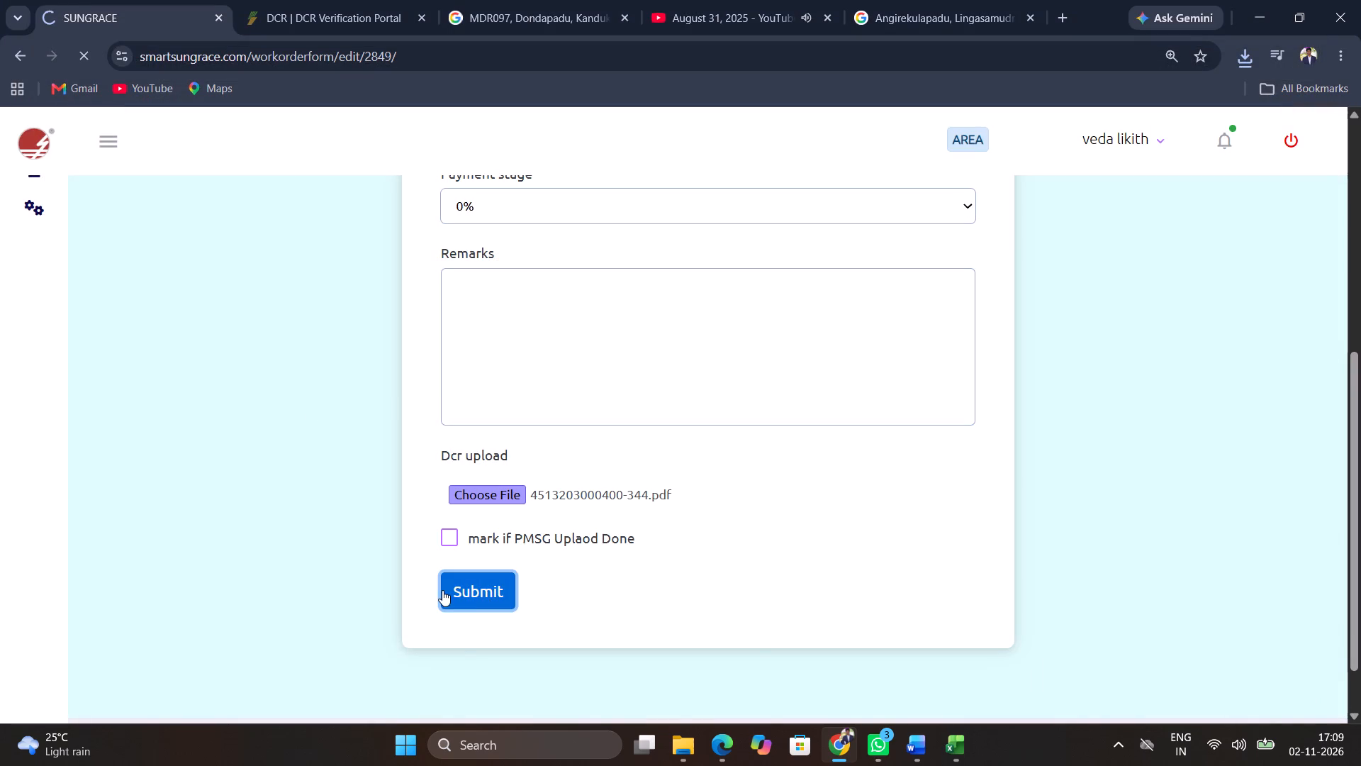
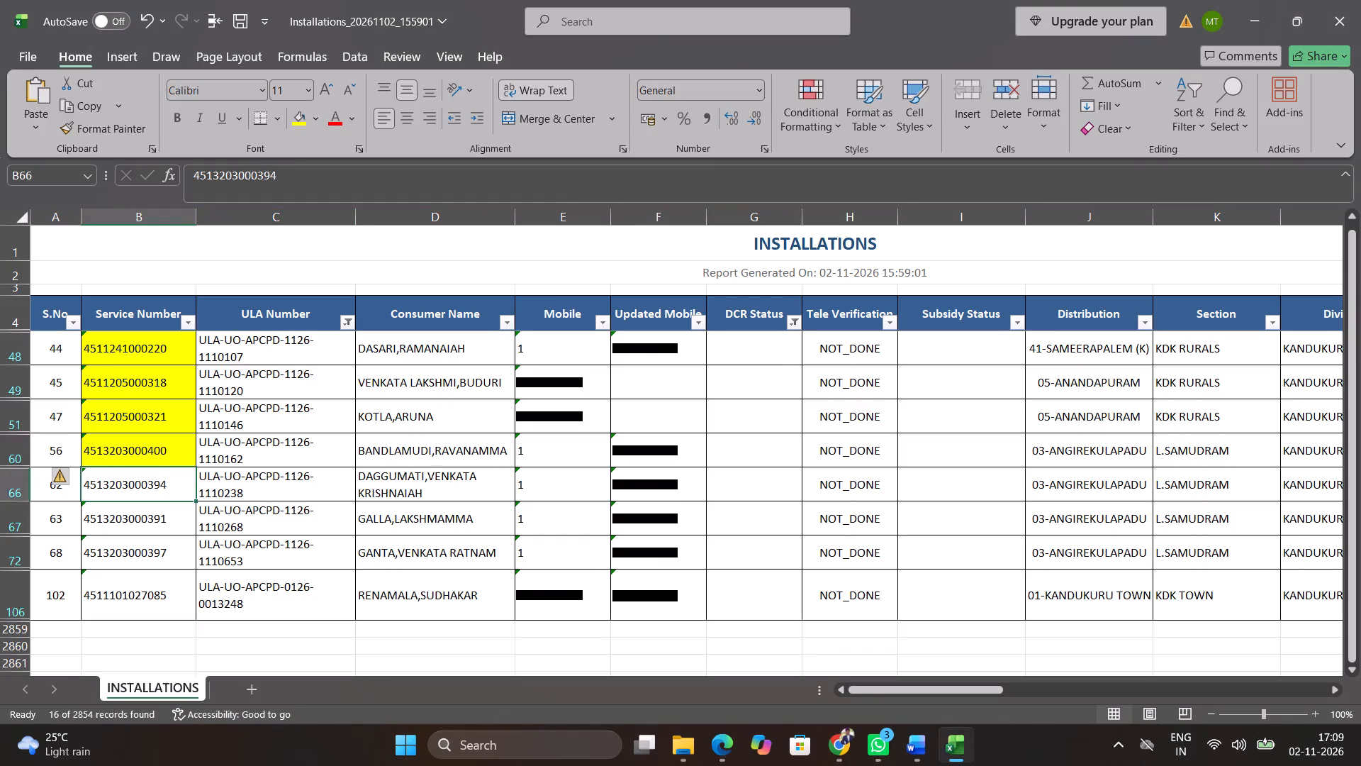
Copy the service number of the consumer at S.No 62 in the INSTALLATIONS sheet.
key("ctrl+c")
scroll(267, 467, "up", 2)
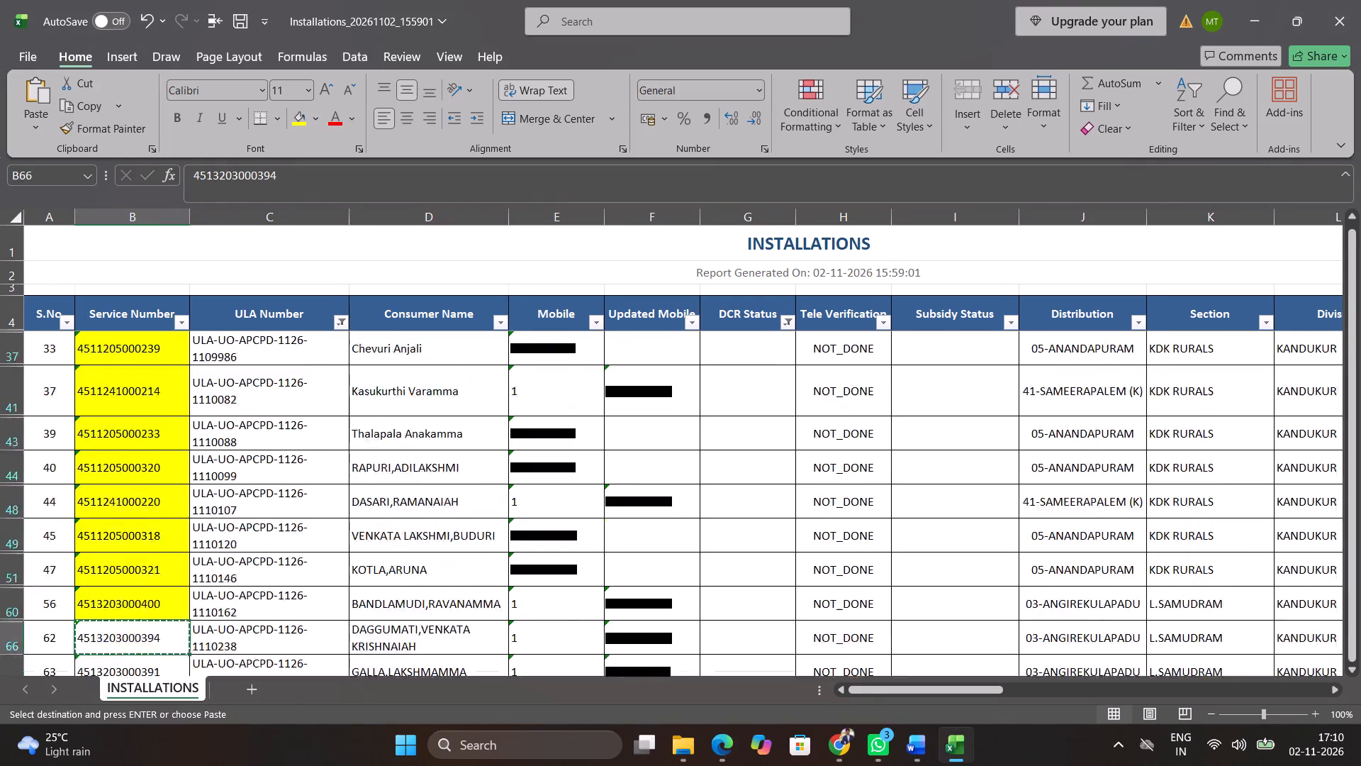
scroll(267, 467, "up", 11)
scroll(257, 457, "down", 4)
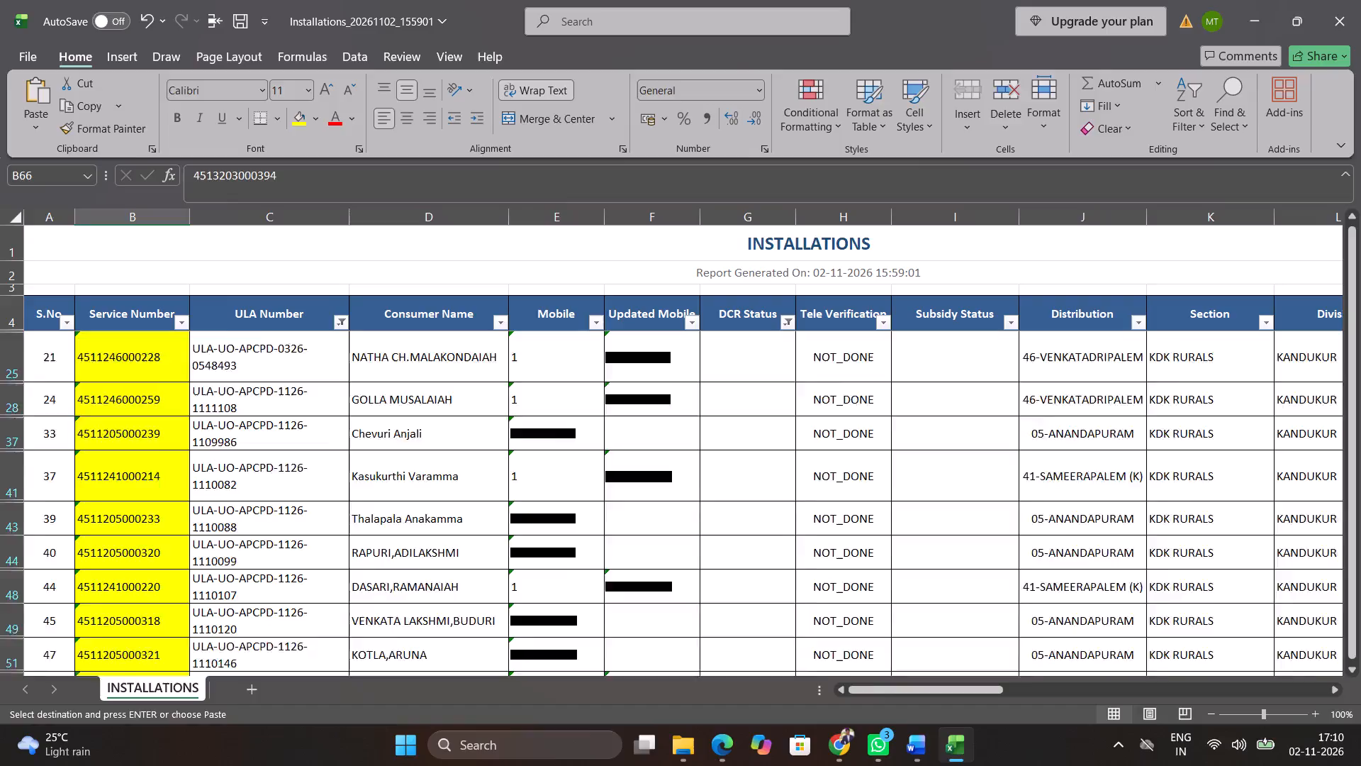
scroll(254, 446, "down", 6)
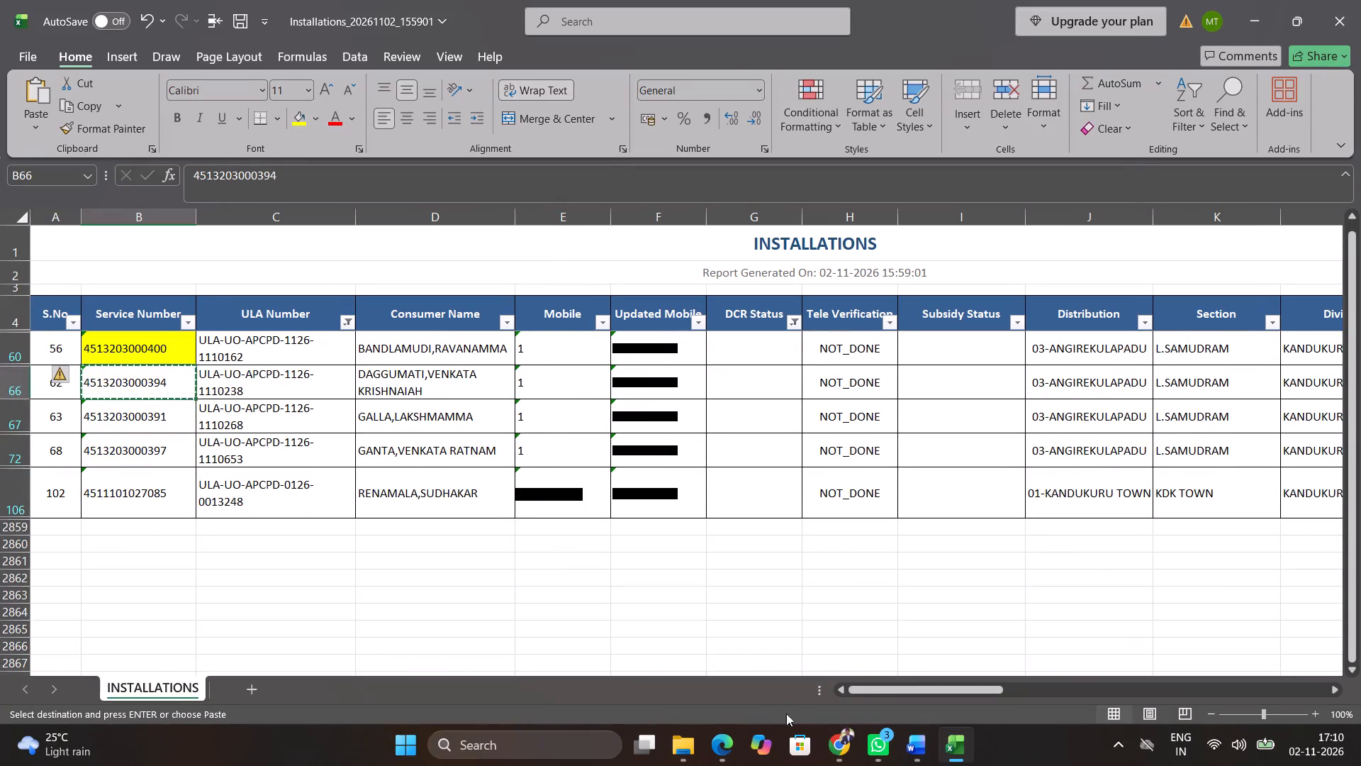
Switch to YouTube in Chrome, browse the suggested videos and play the Mahaan (Telugu) Sooryudalle Raa Raa song video.
left_click(830, 664)
left_click(668, 3)
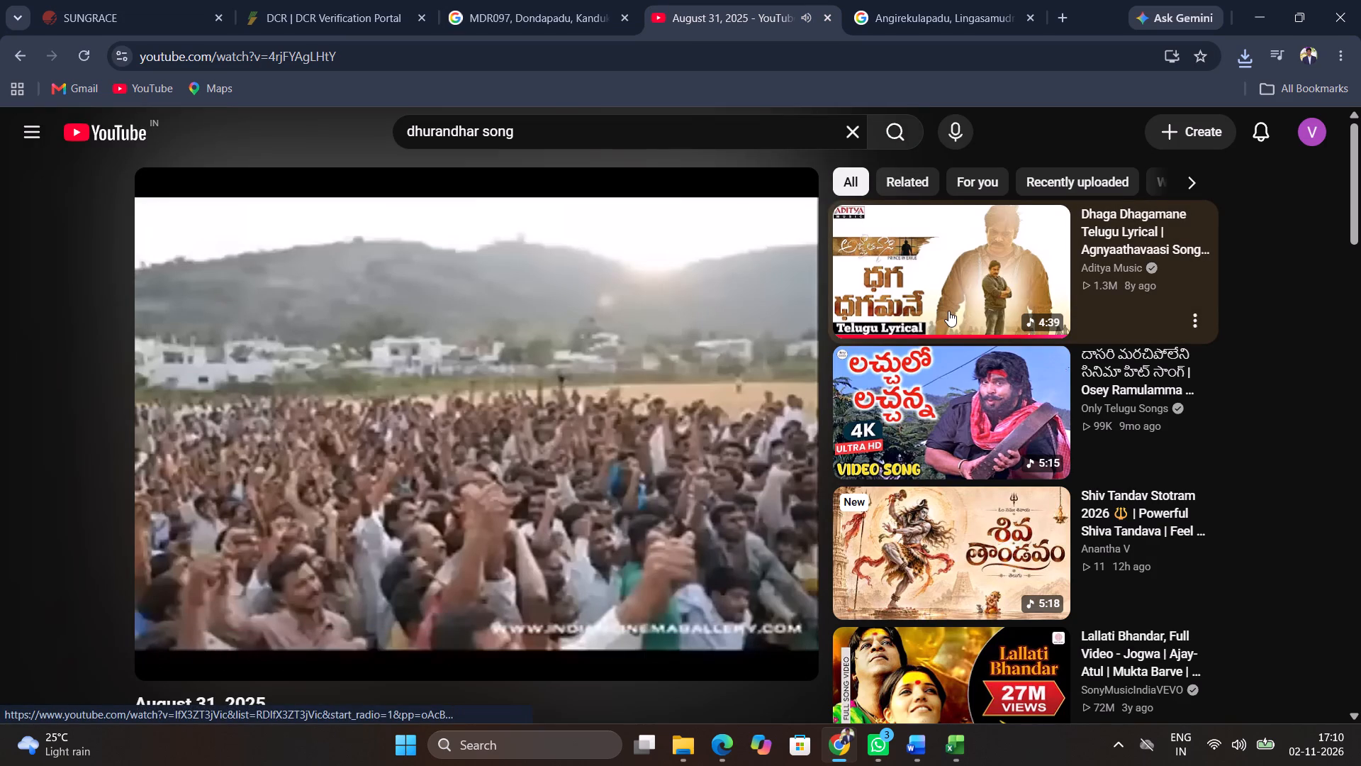
scroll(1007, 356, "down", 1)
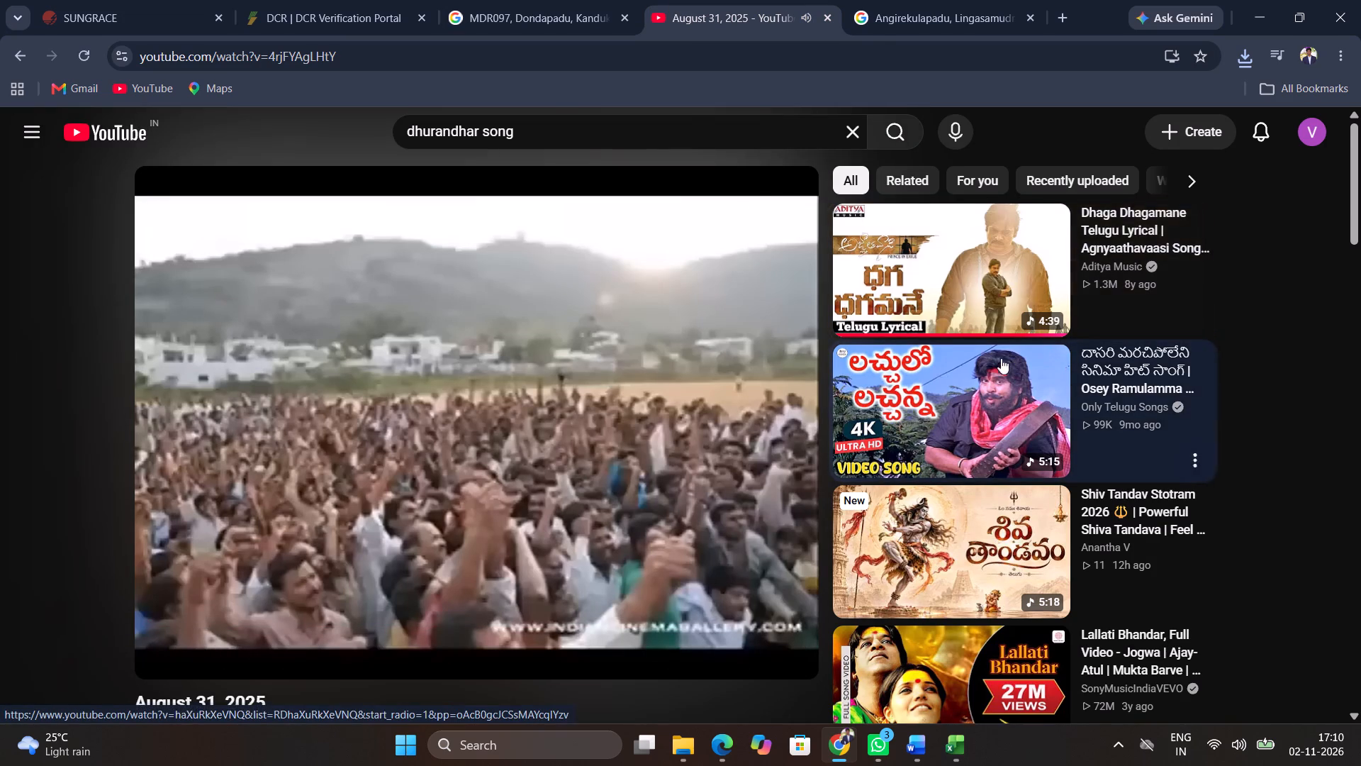
scroll(971, 350, "down", 3)
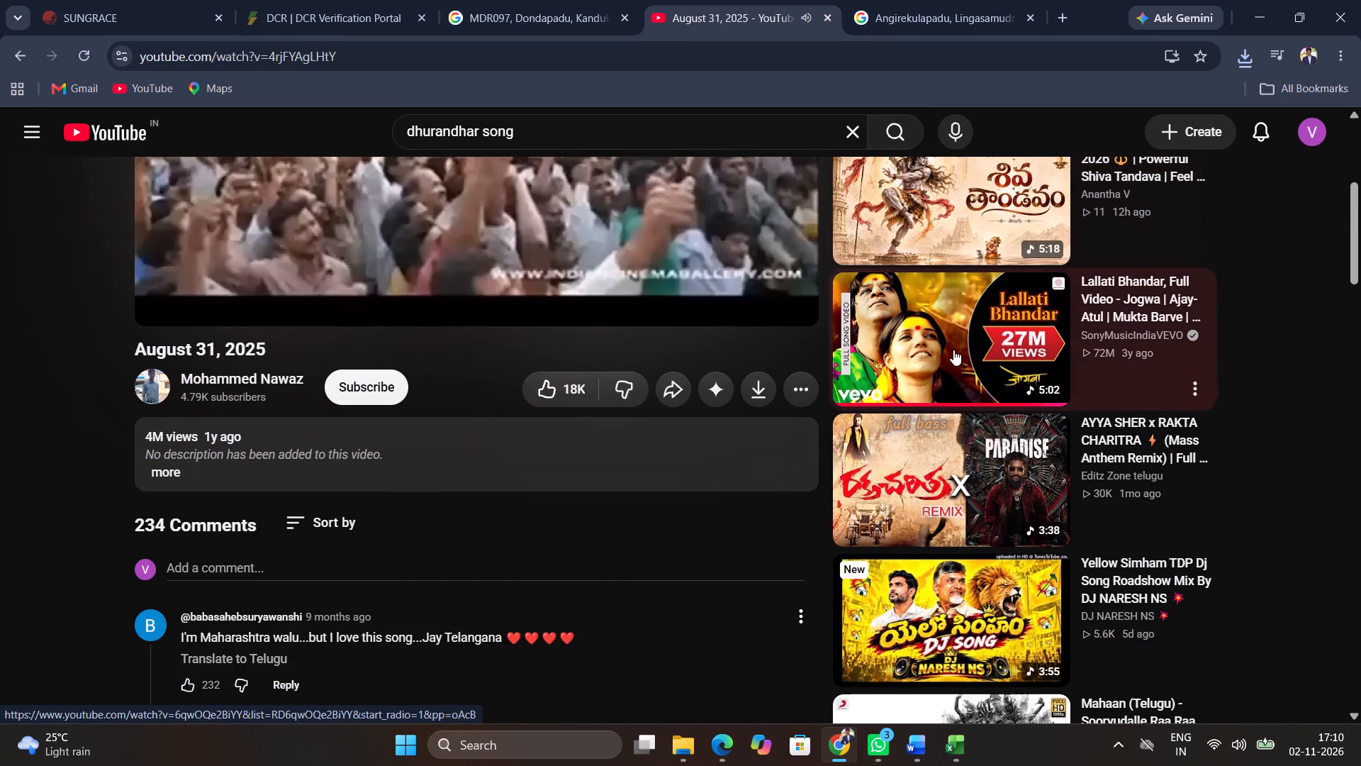
scroll(943, 342, "down", 4)
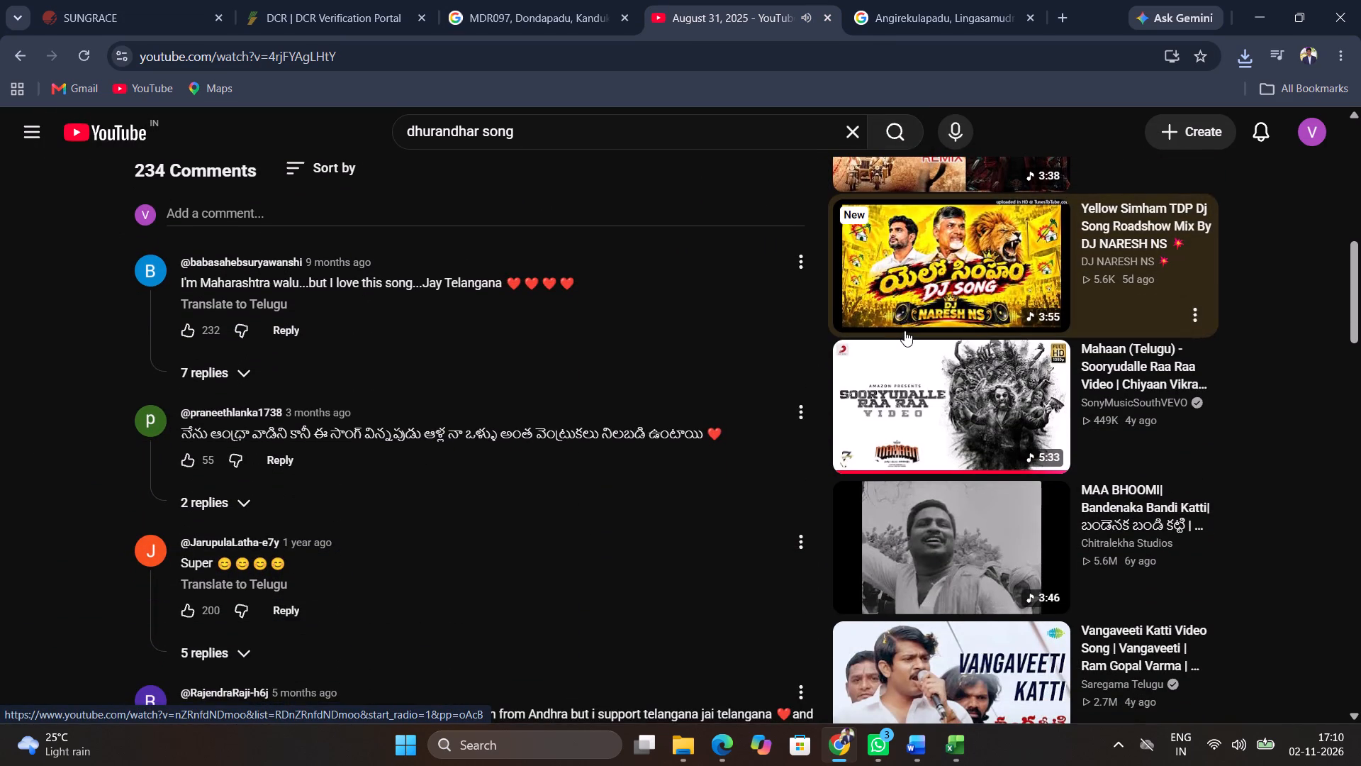
scroll(910, 347, "down", 1)
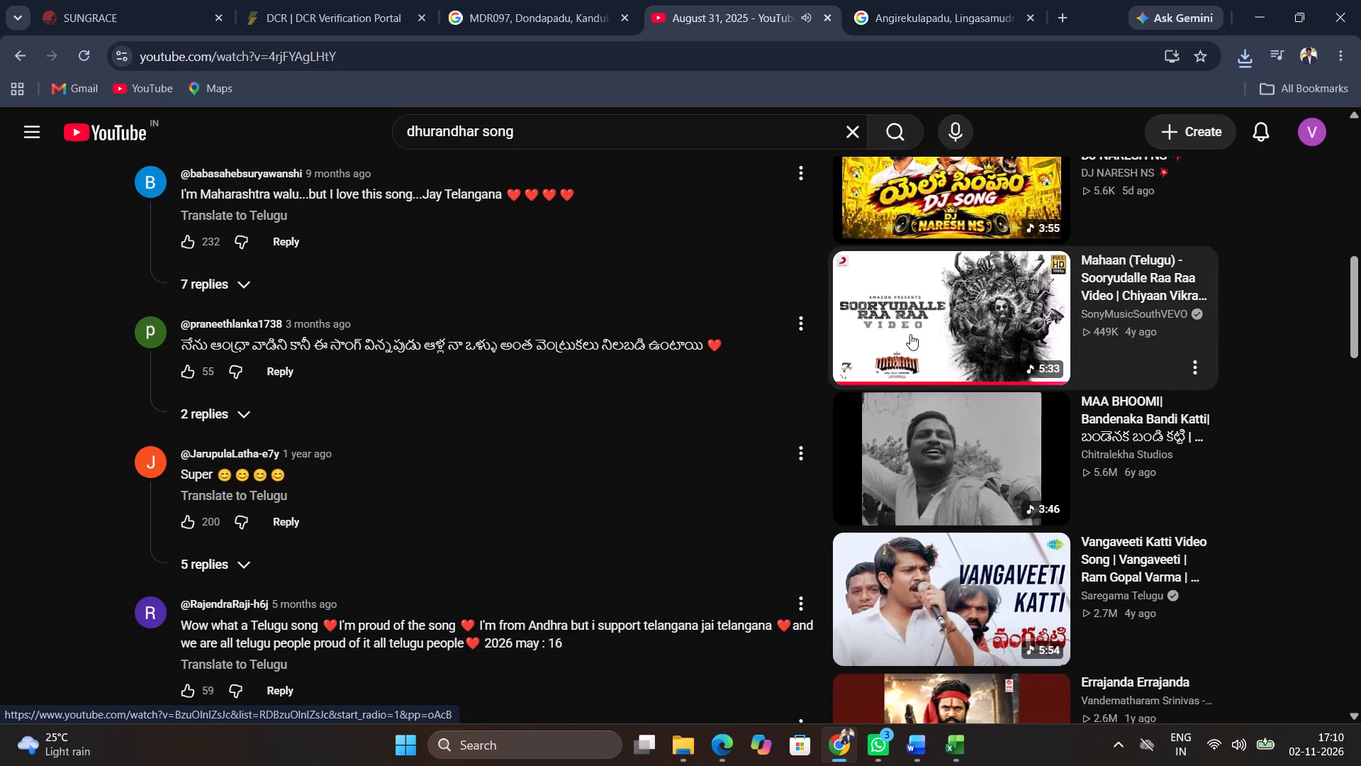
scroll(919, 331, "down", 3)
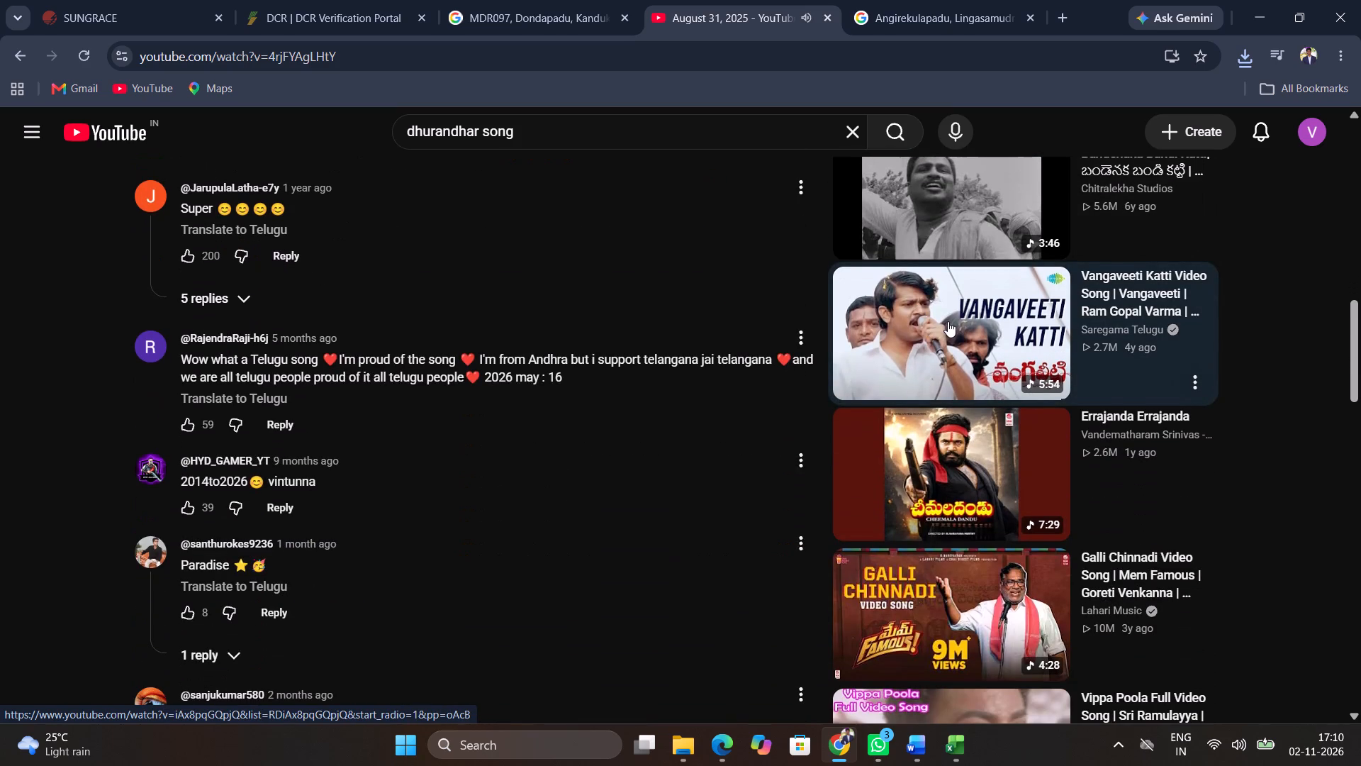
scroll(948, 320, "up", 5)
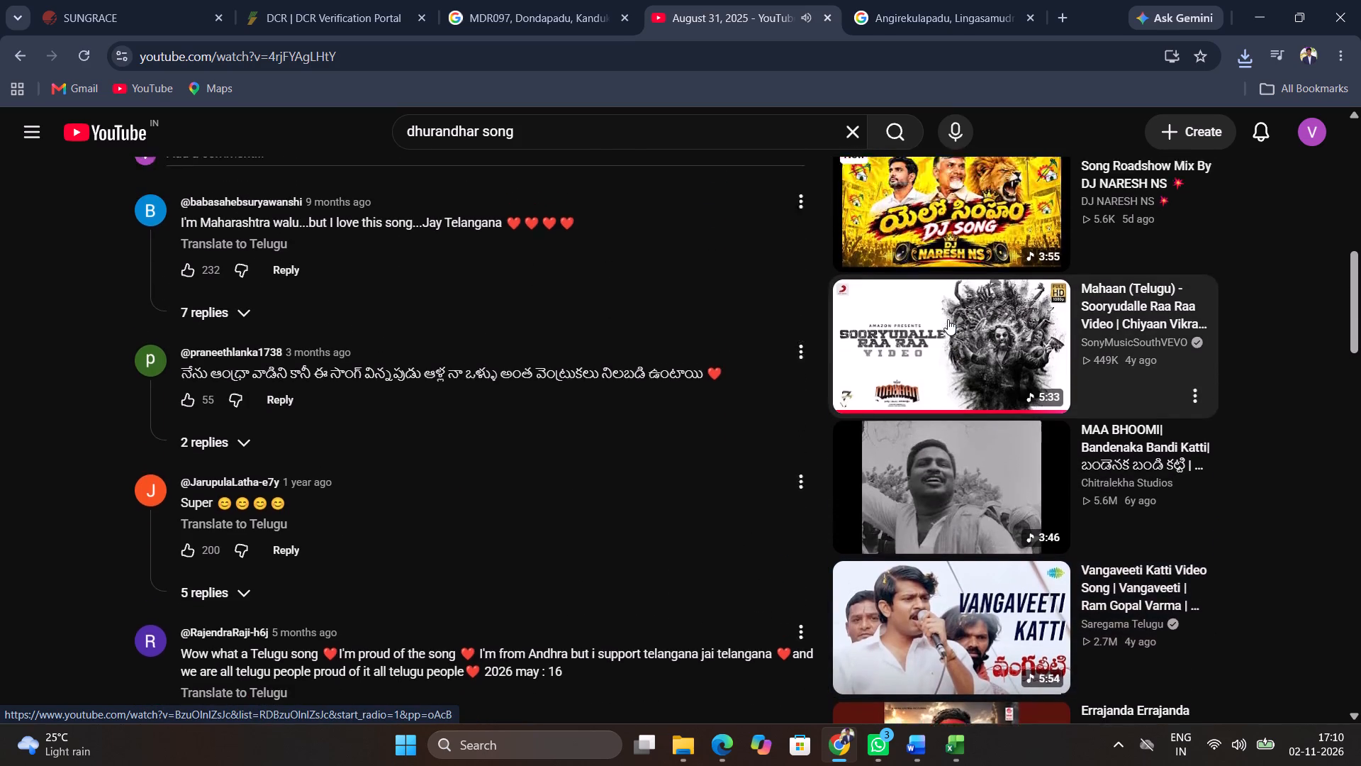
scroll(948, 319, "up", 7)
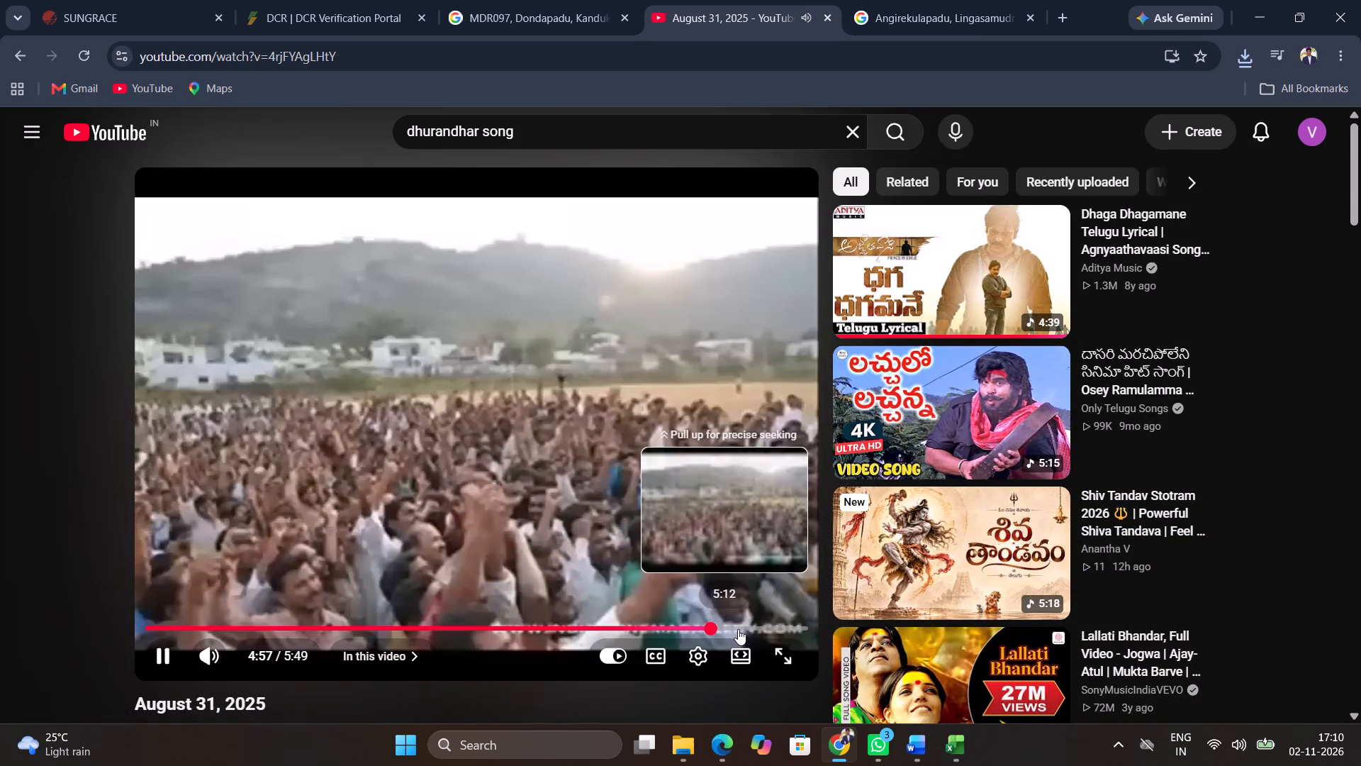
key("Right")
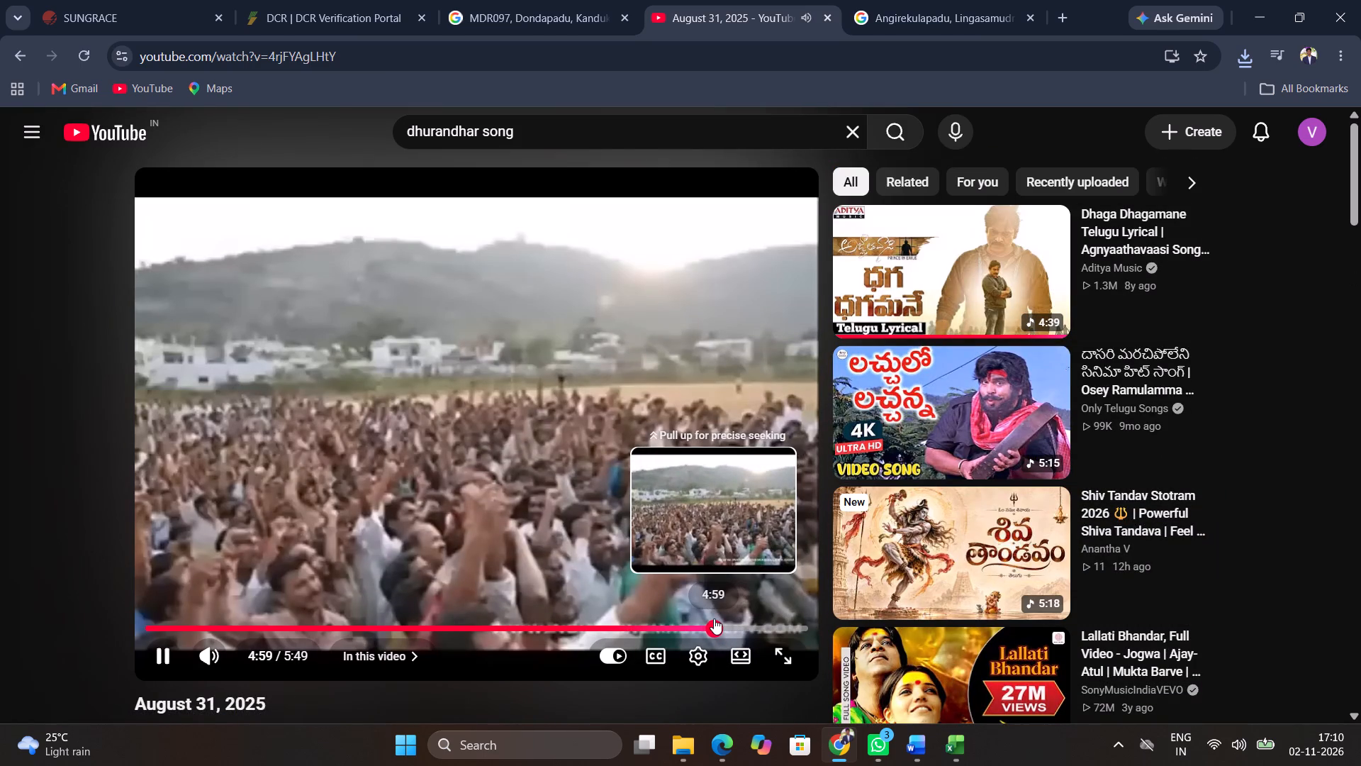
key("Right")
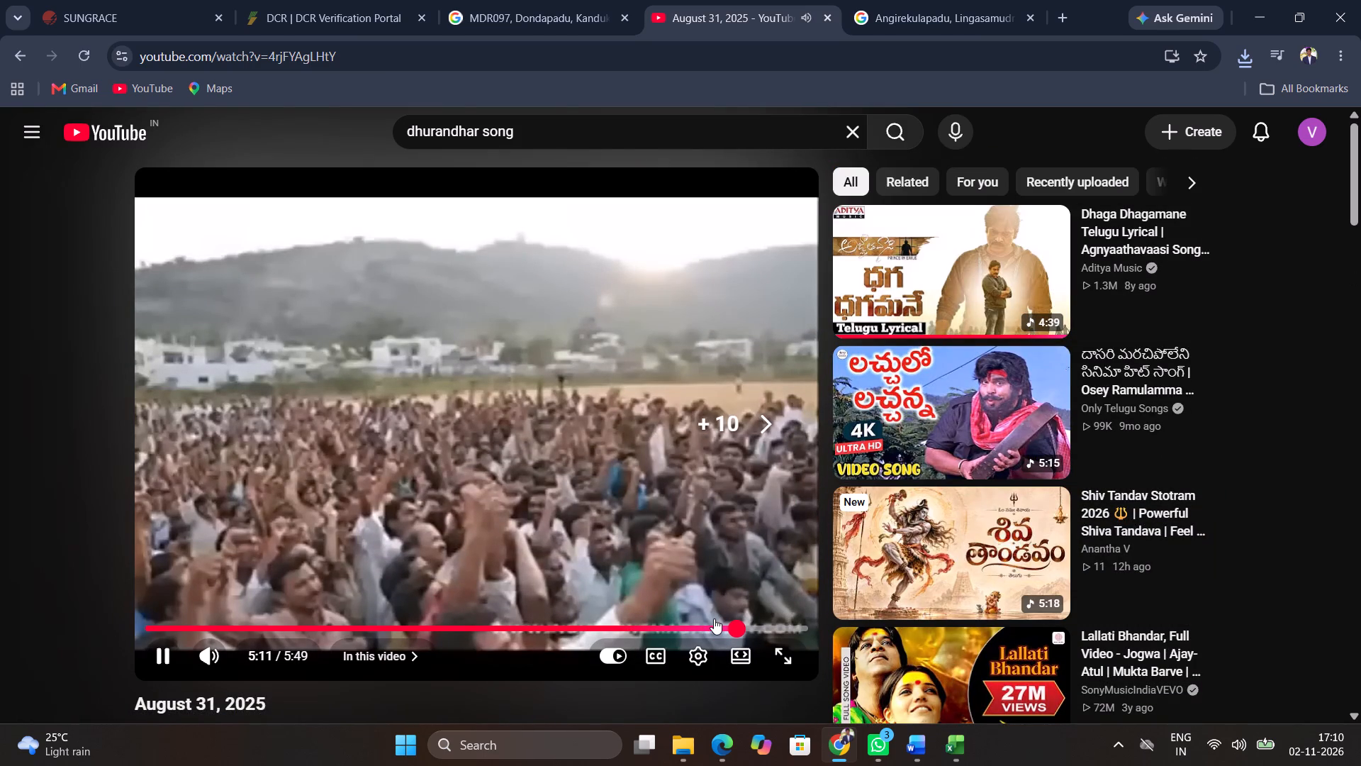
scroll(911, 582, "down", 7)
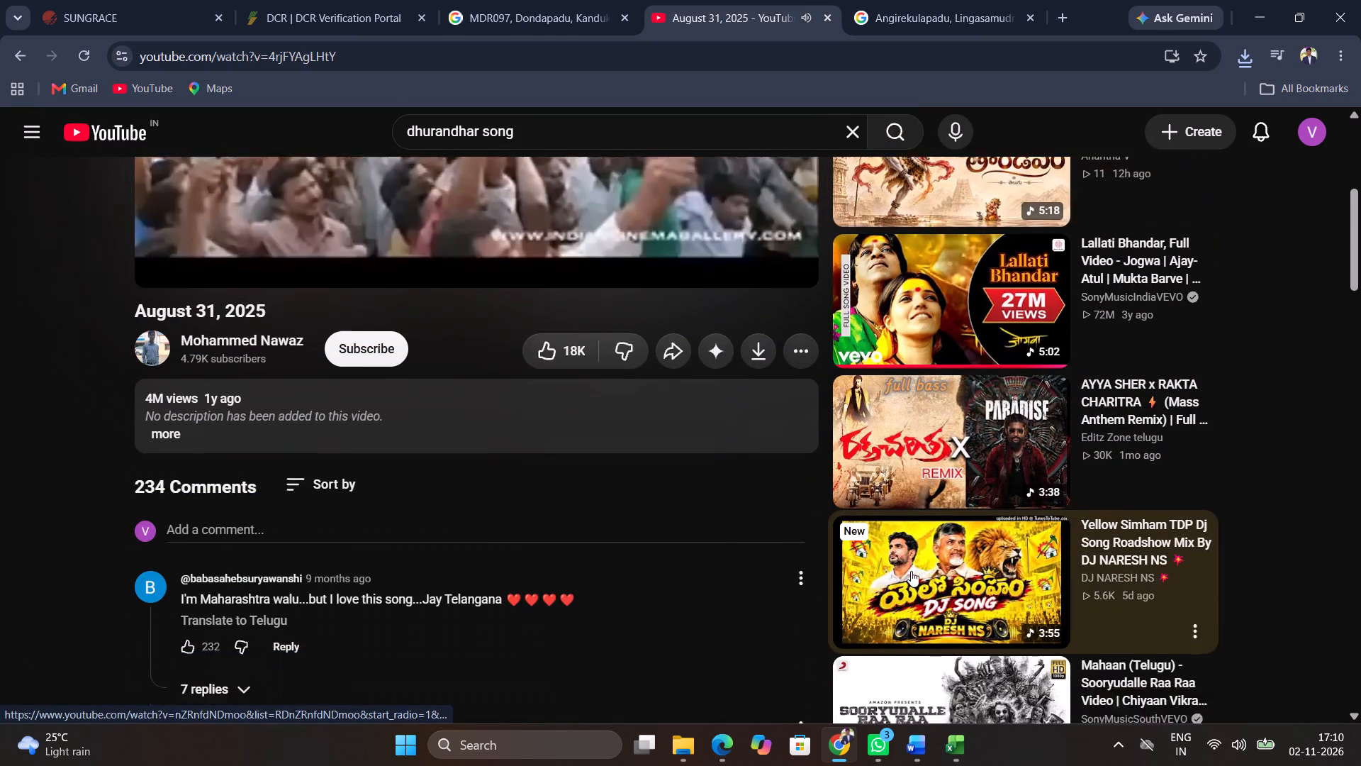
left_click(918, 529)
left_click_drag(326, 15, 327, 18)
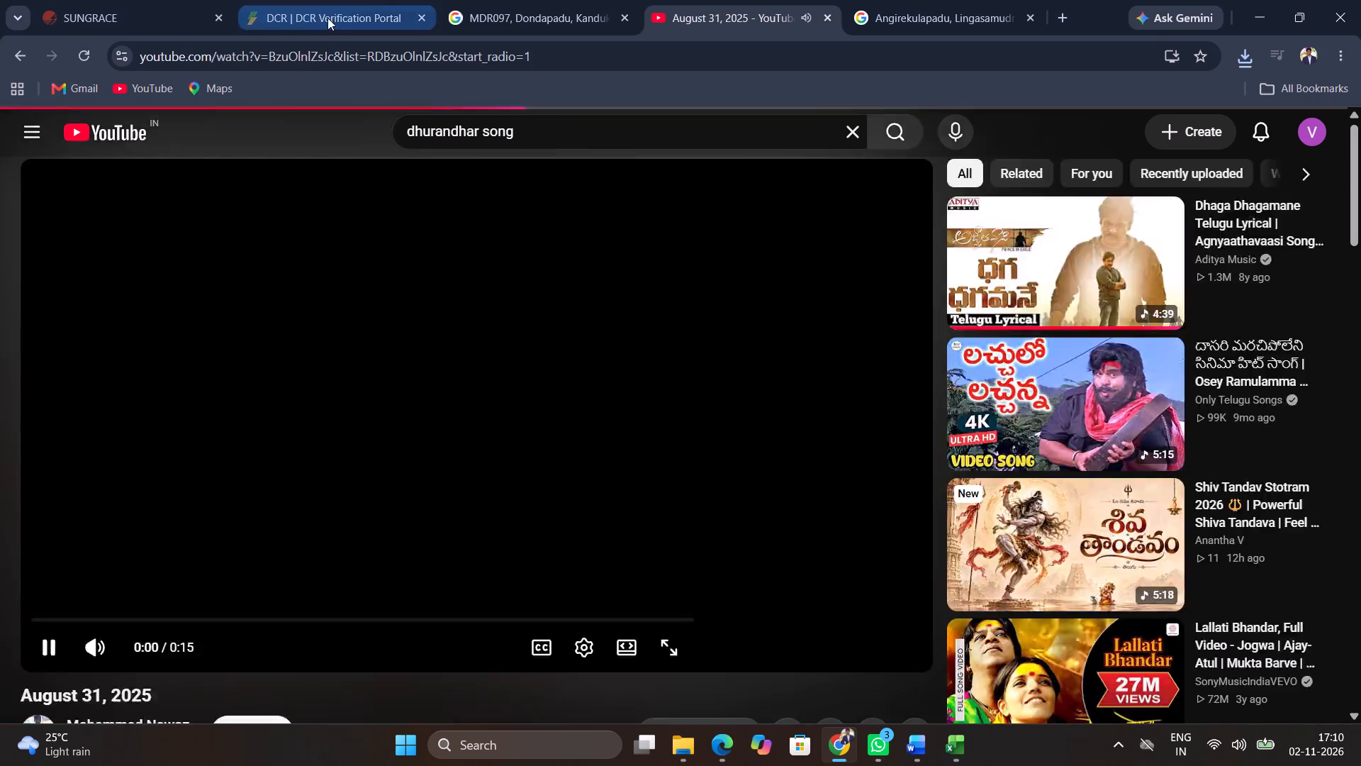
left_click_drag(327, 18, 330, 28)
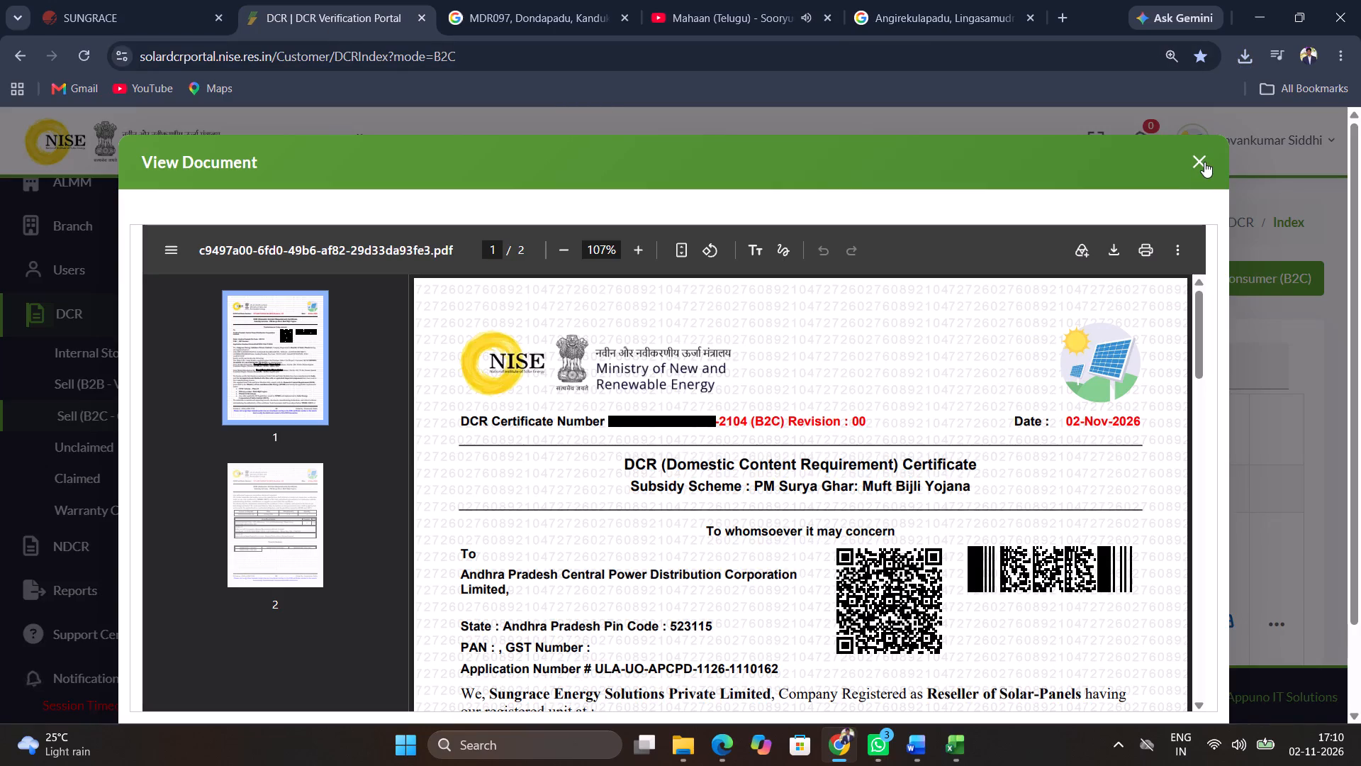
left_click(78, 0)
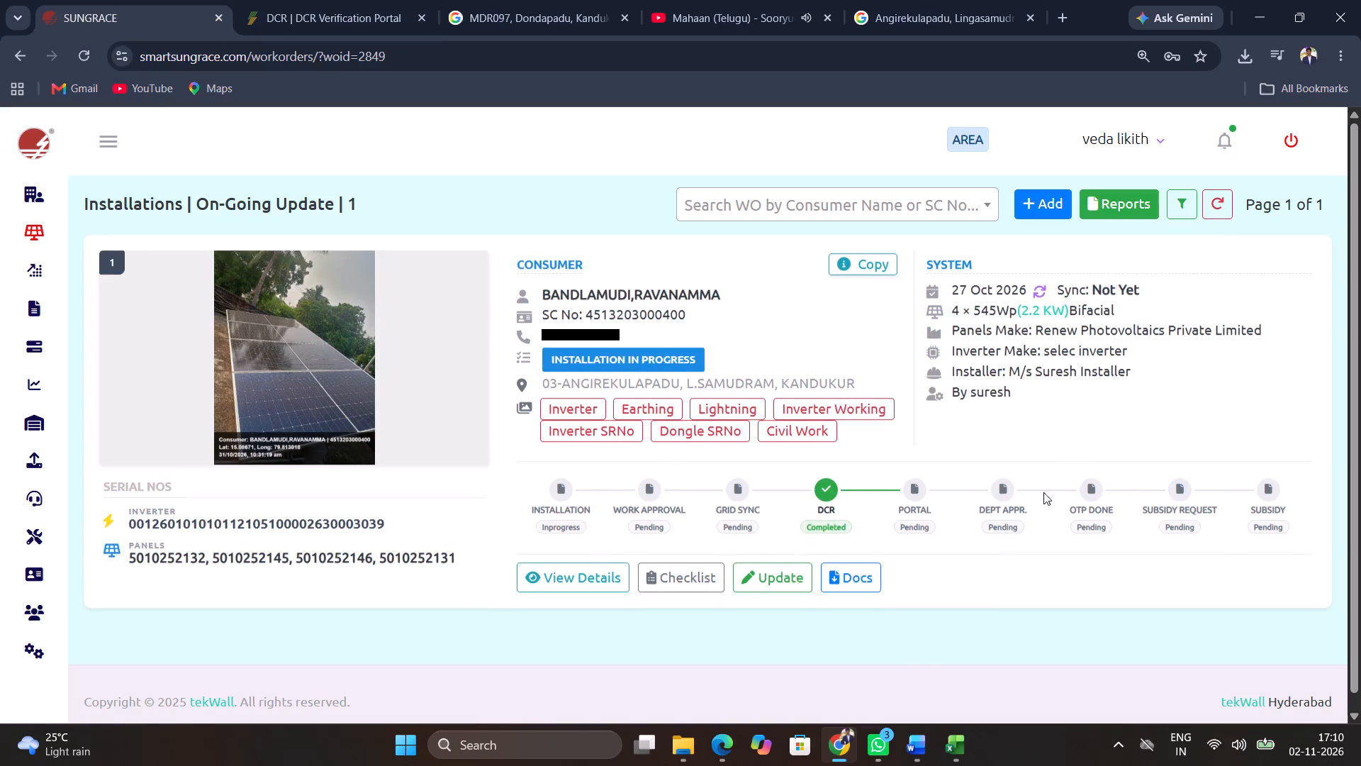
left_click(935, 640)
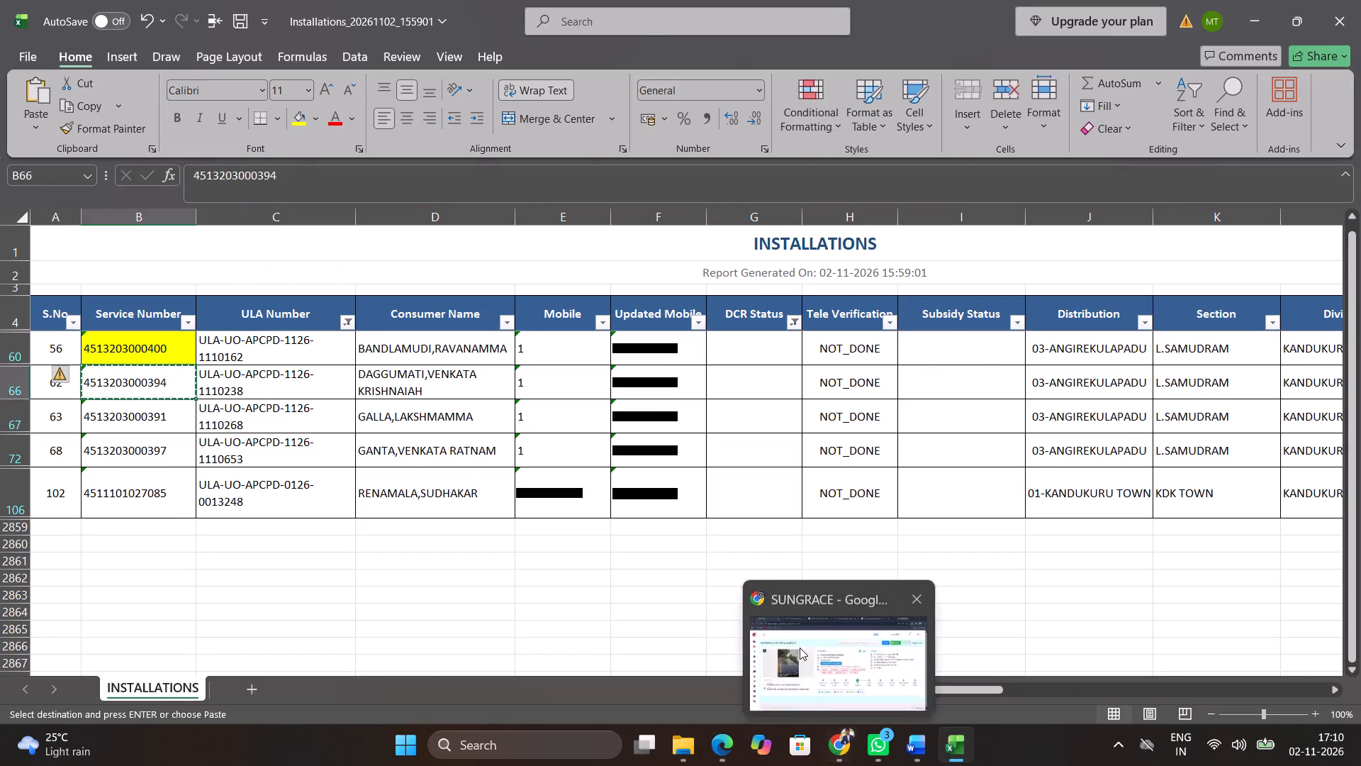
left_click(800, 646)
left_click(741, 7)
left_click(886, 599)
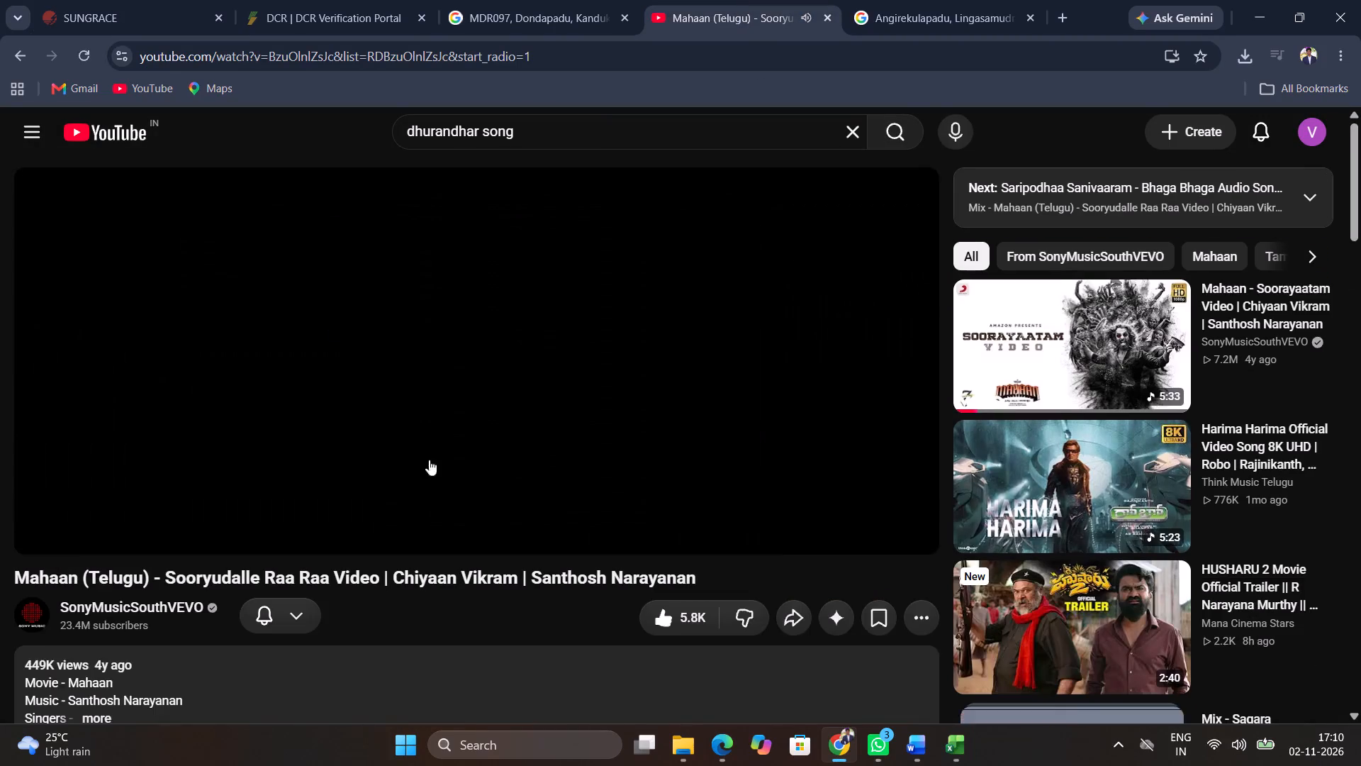
Open the consumer's work order in SUNGRACE by searching with the copied service number.
left_click(189, 0)
left_click(812, 205)
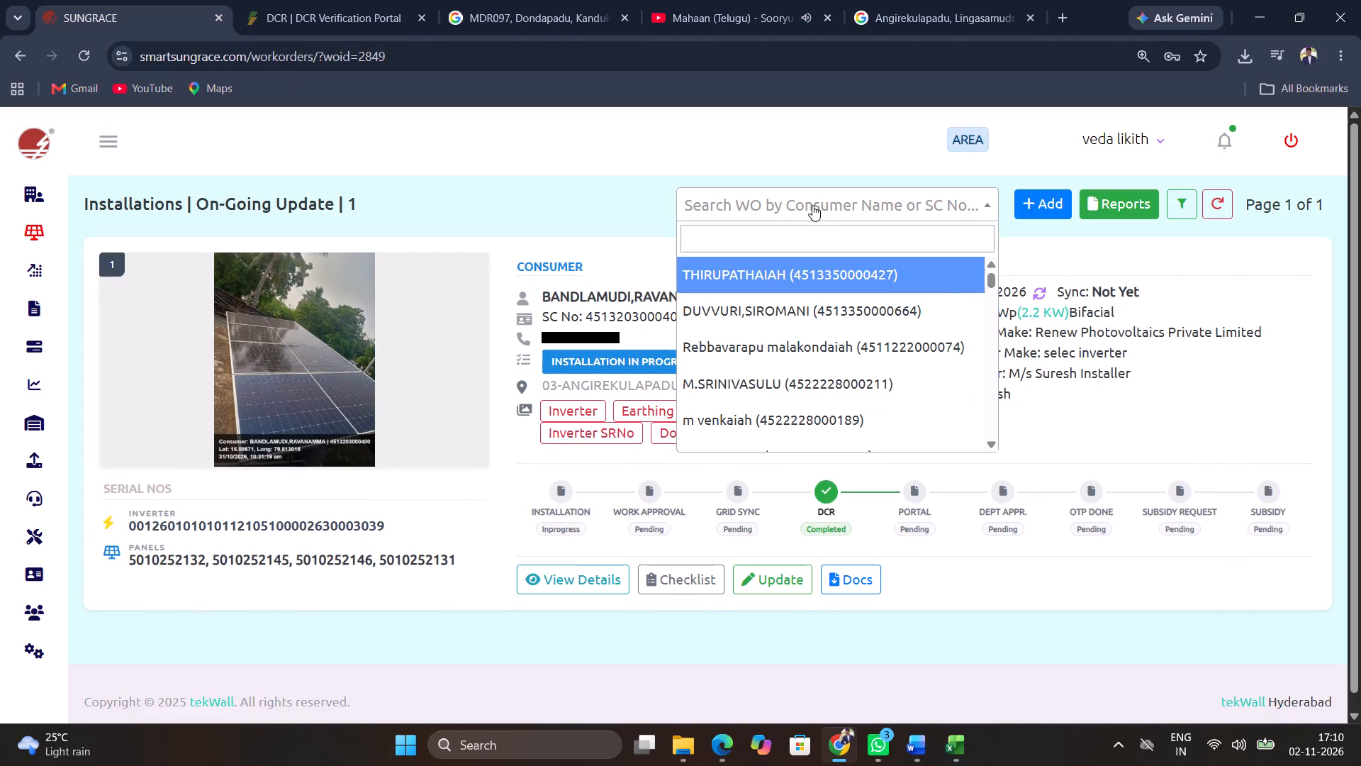
key("ctrl+v")
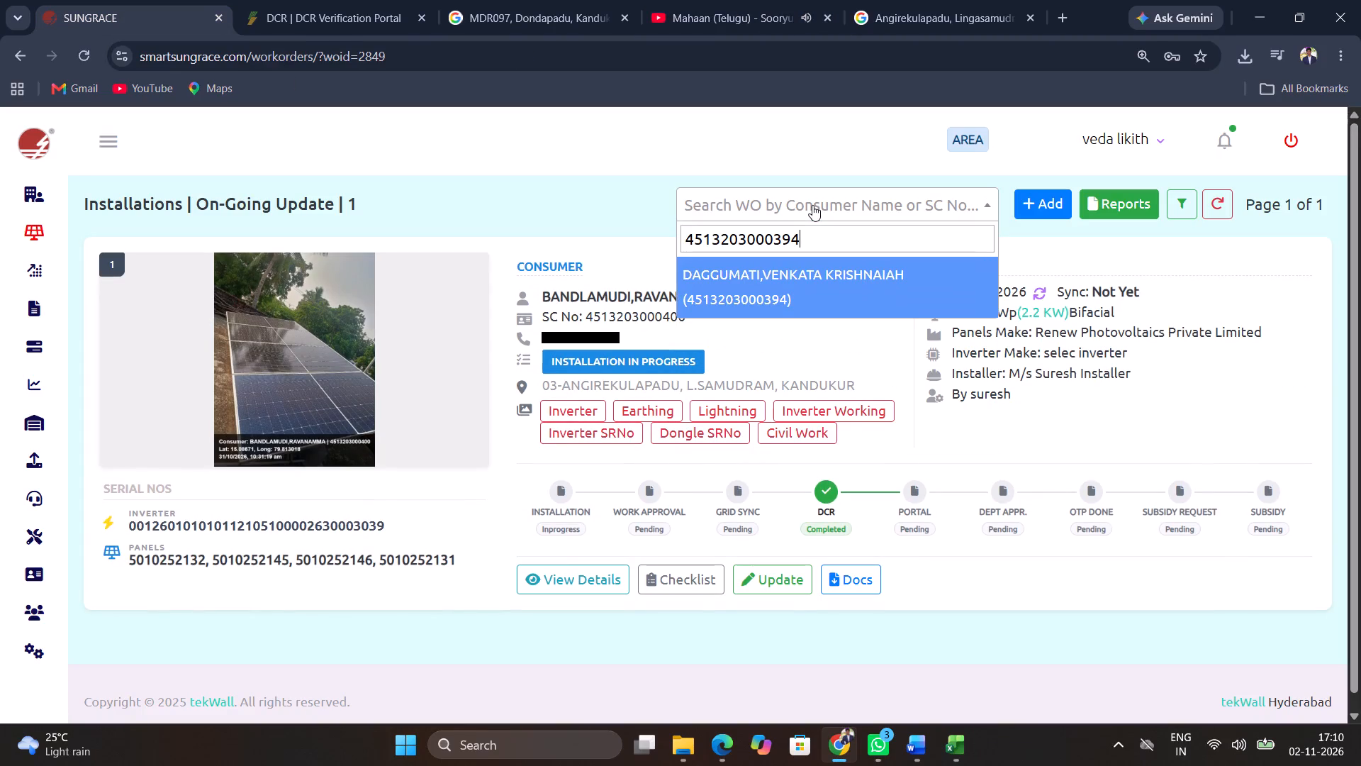
key("Return")
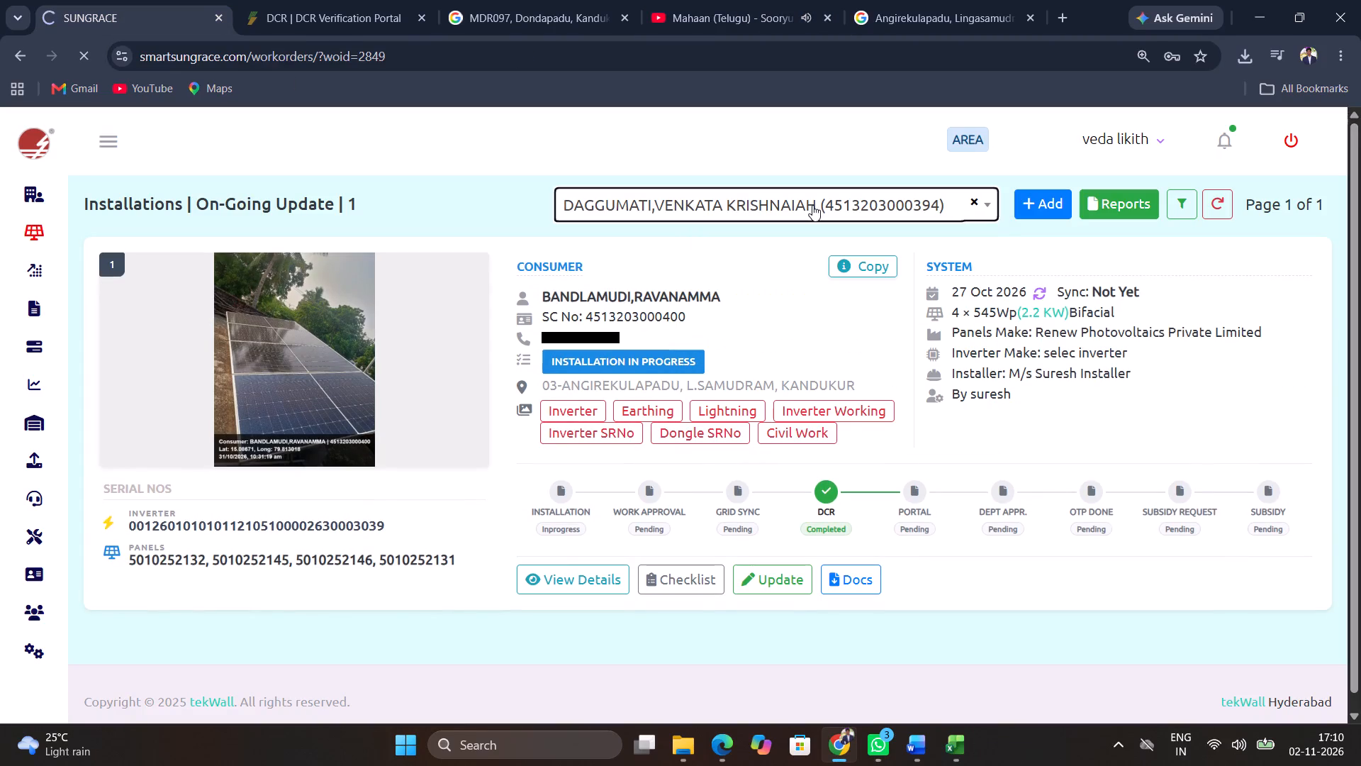
Copy the ULA number from the quick-copy details of the consumer's work order.
left_click(864, 267)
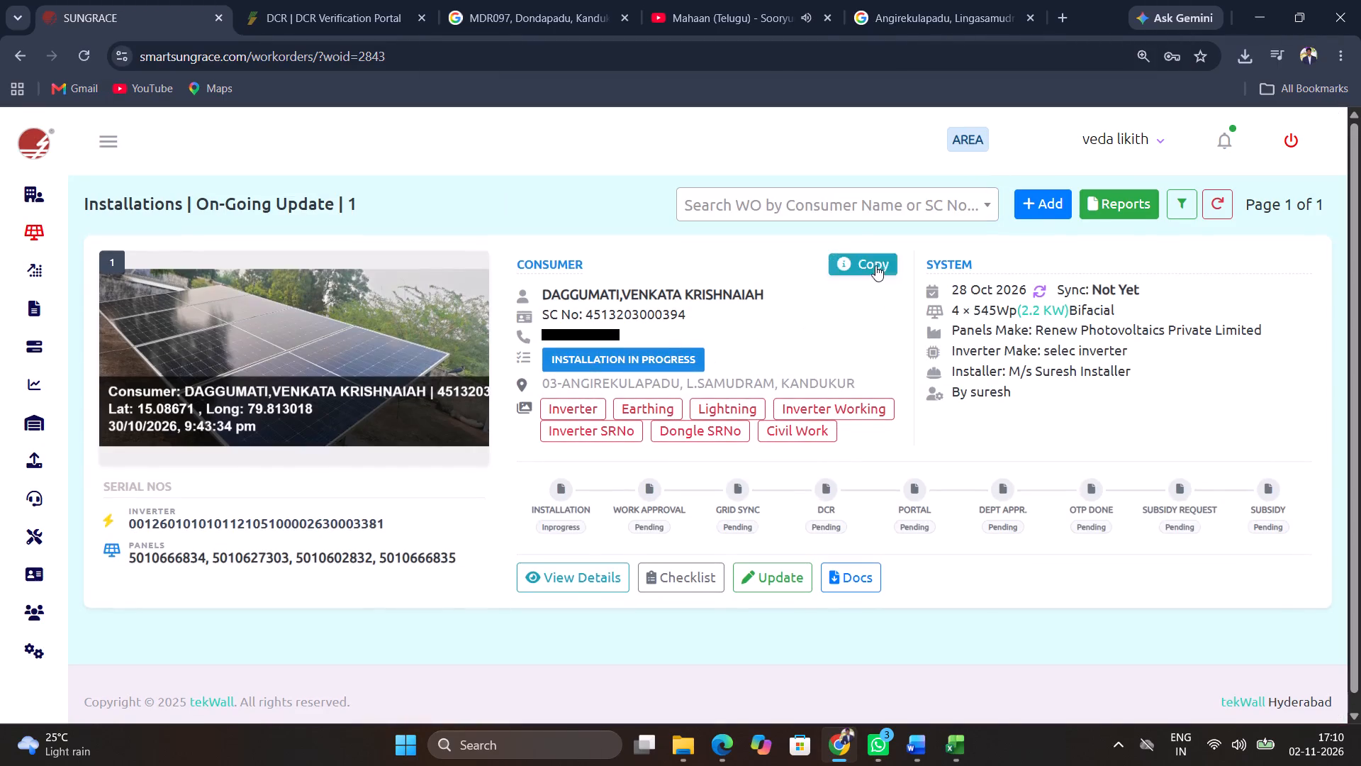
left_click(874, 264)
left_click(854, 355)
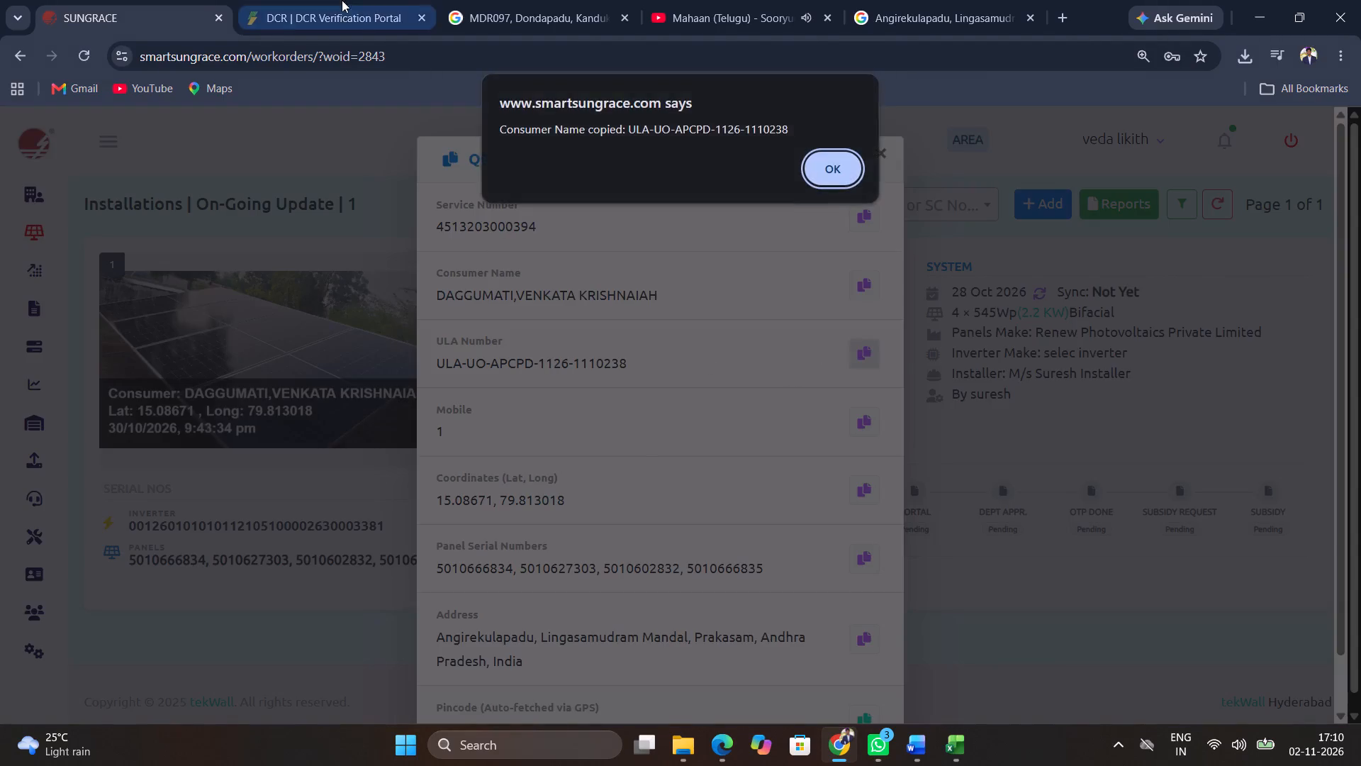
In the DCR portal, close the viewed certificate, start a new B2C consumer issue and enter the copied ULA number as the Consumer Application Number.
left_click(342, 0)
left_click(1197, 155)
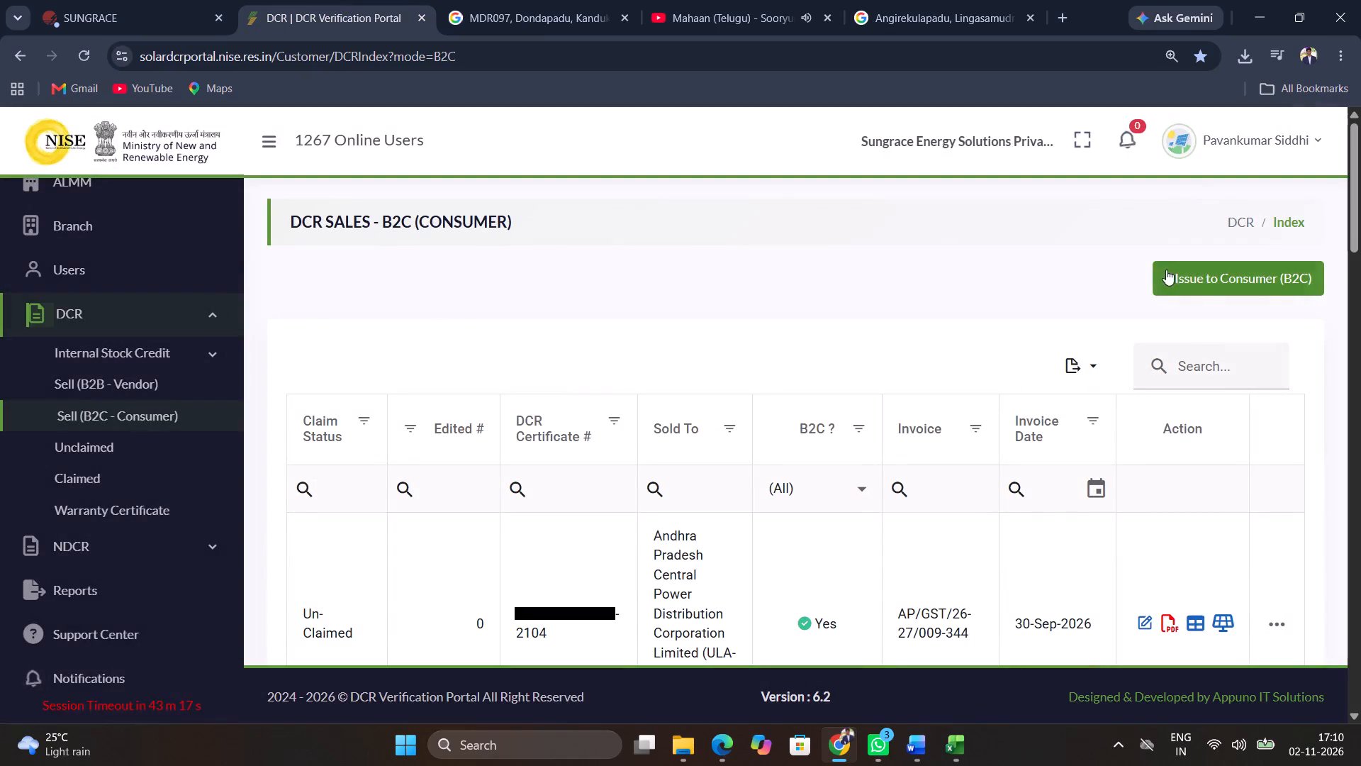
left_click(1167, 269)
left_click(707, 410)
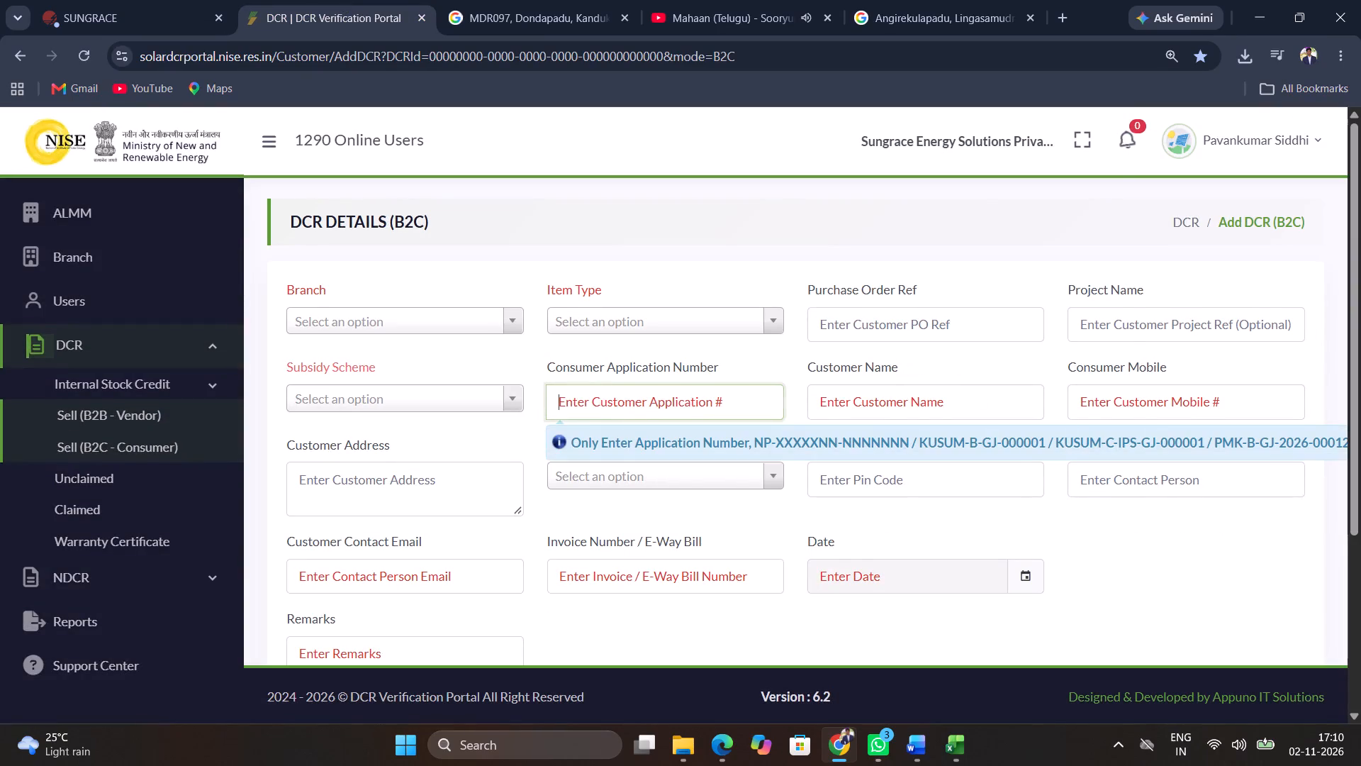
key("ctrl+v")
Set the branch to Andhra Pradesh, the subsidy scheme to PM Surya Ghar: Muft Bijli Yojana and the item type to Solar Panels.
left_click(437, 315)
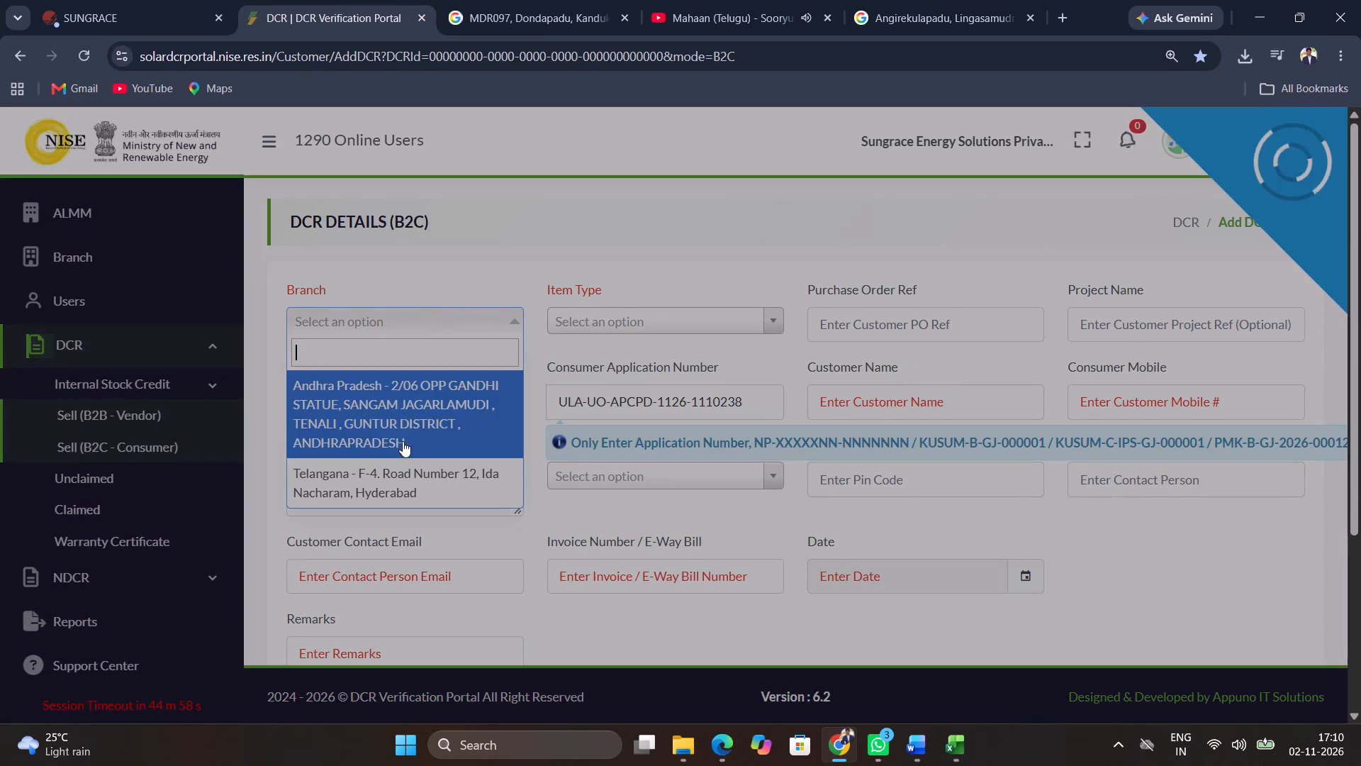
left_click(403, 441)
left_click(395, 392)
left_click(370, 562)
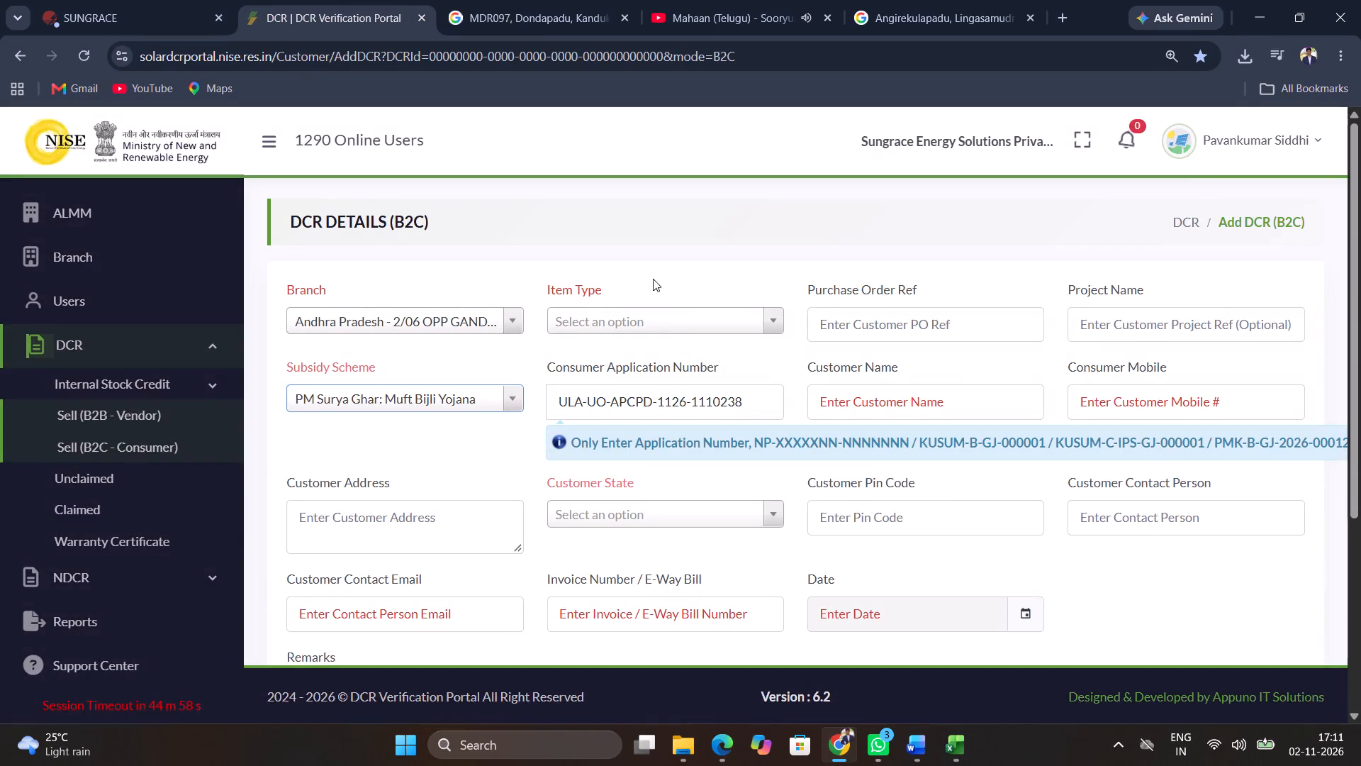
left_click(661, 321)
left_click(625, 382)
Fill in the Customer Name with Andhra Pradesh Central Power Distribution Corporation Limited, copied from the Word reference document.
left_click(836, 404)
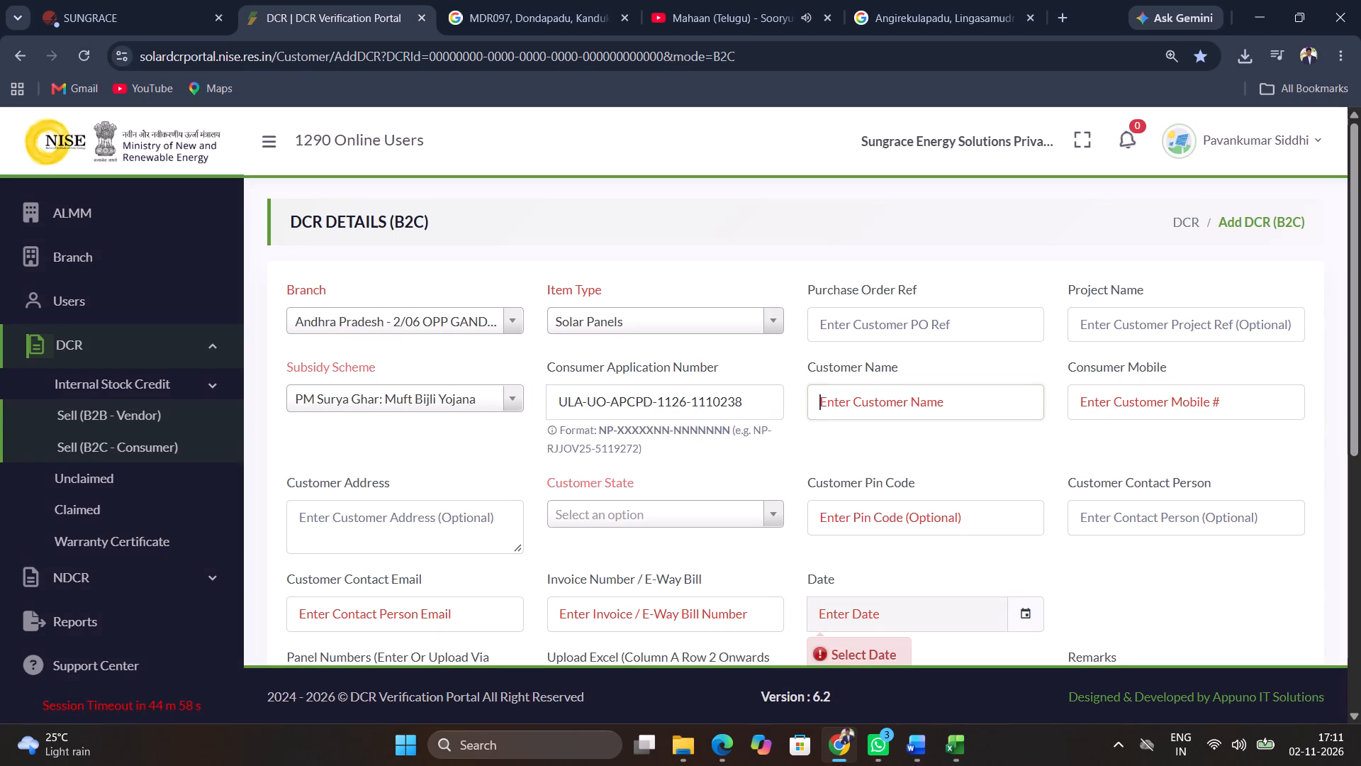
left_click(893, 682)
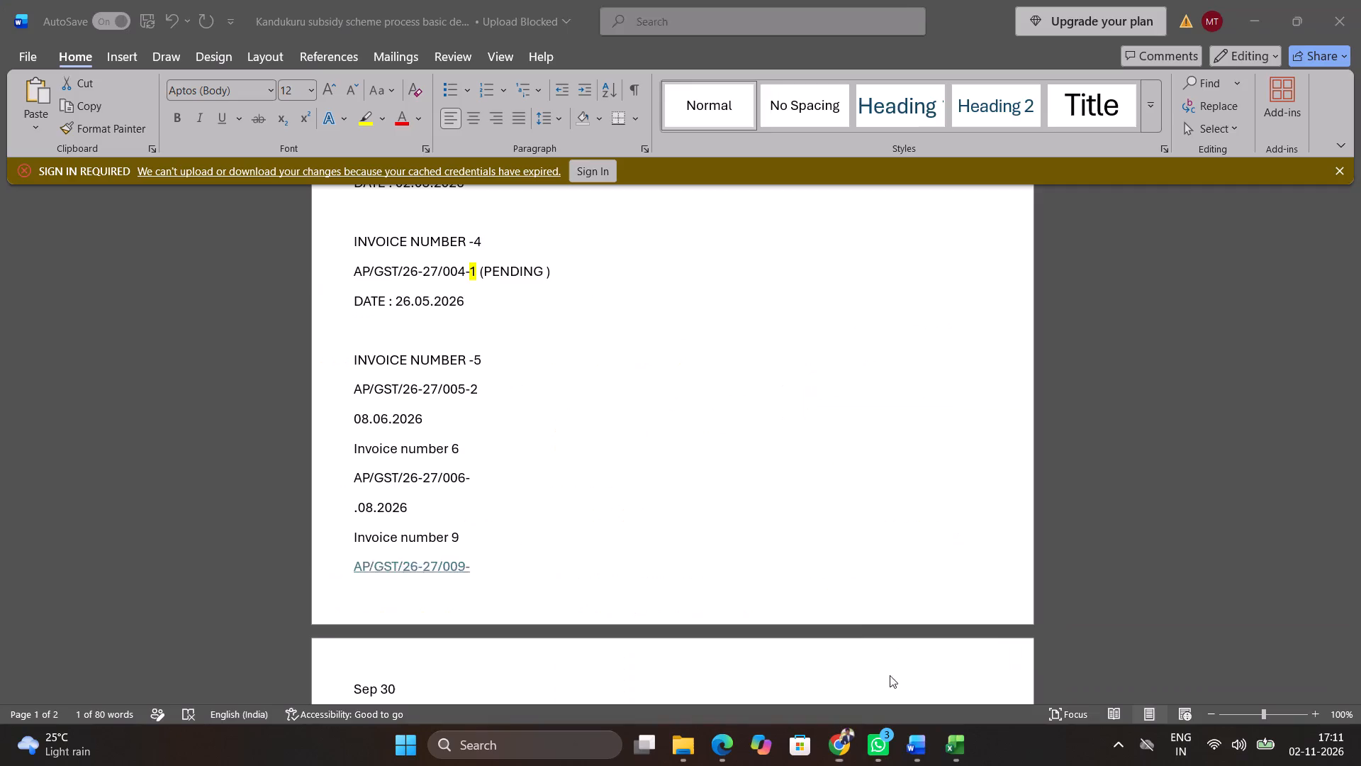
scroll(460, 260, "up", 14)
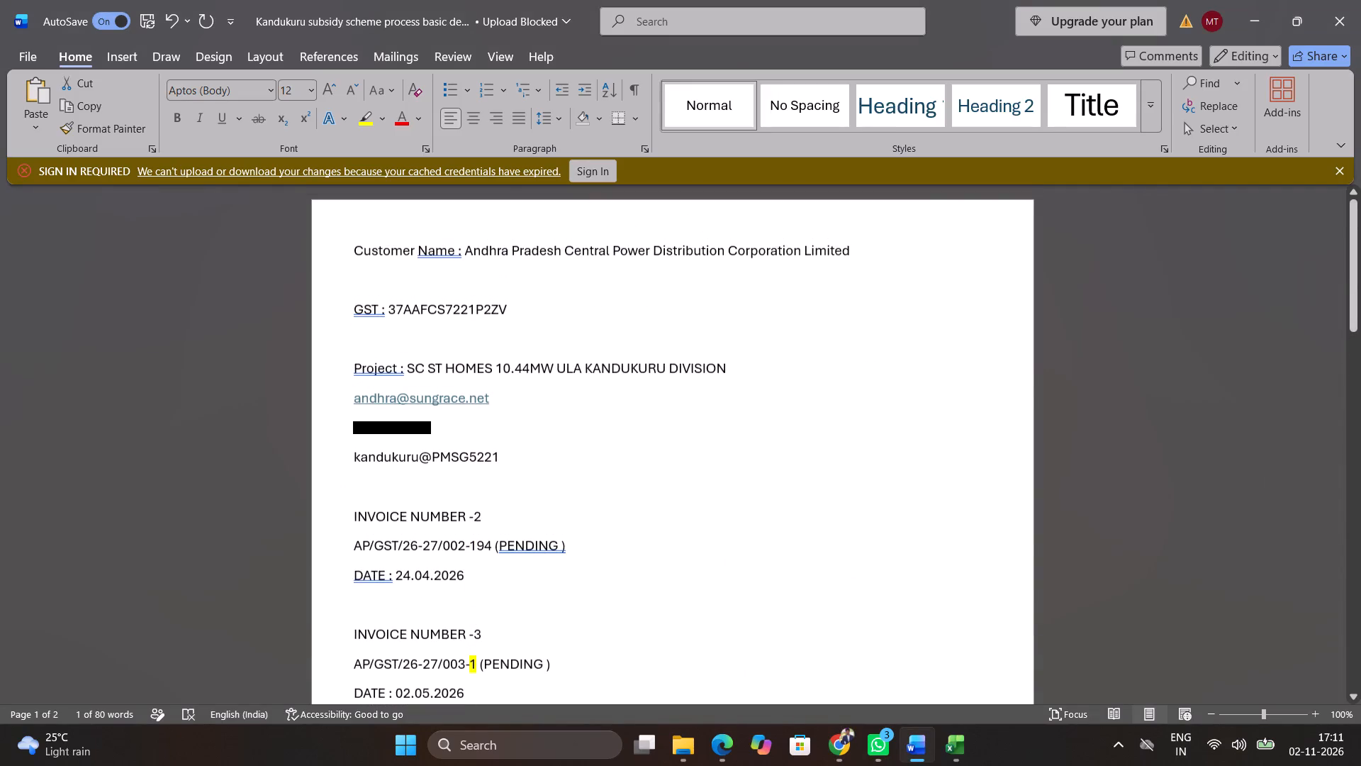
left_click_drag(470, 251, 880, 261)
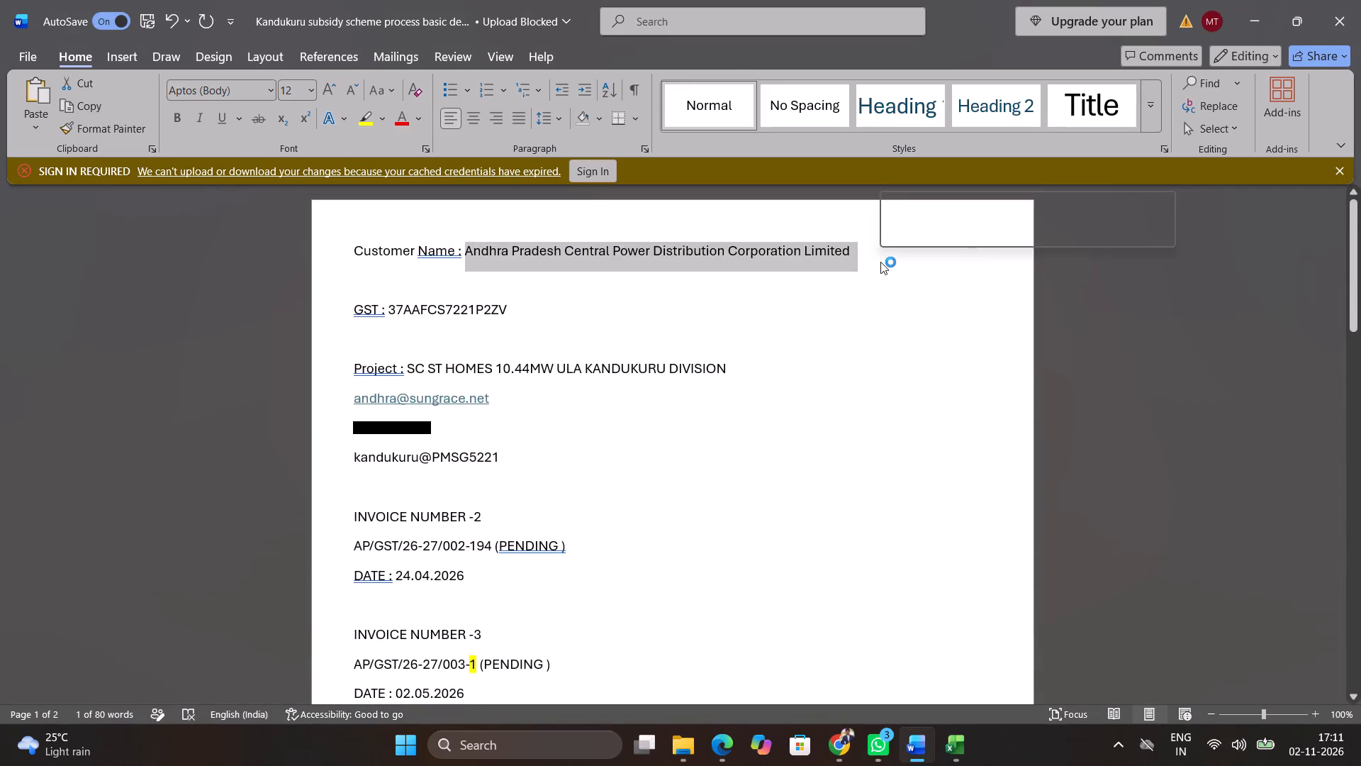
key("ctrl+c")
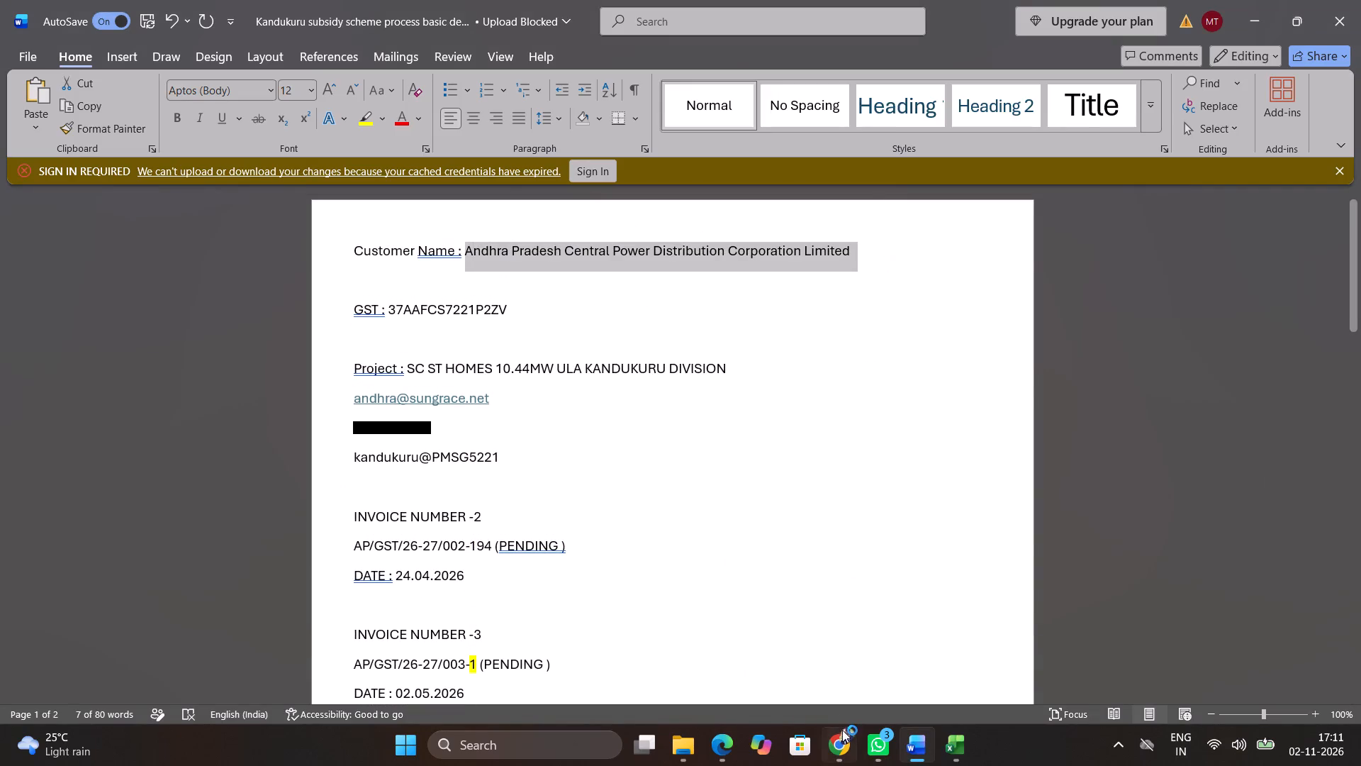
left_click(809, 672)
key("ctrl+v")
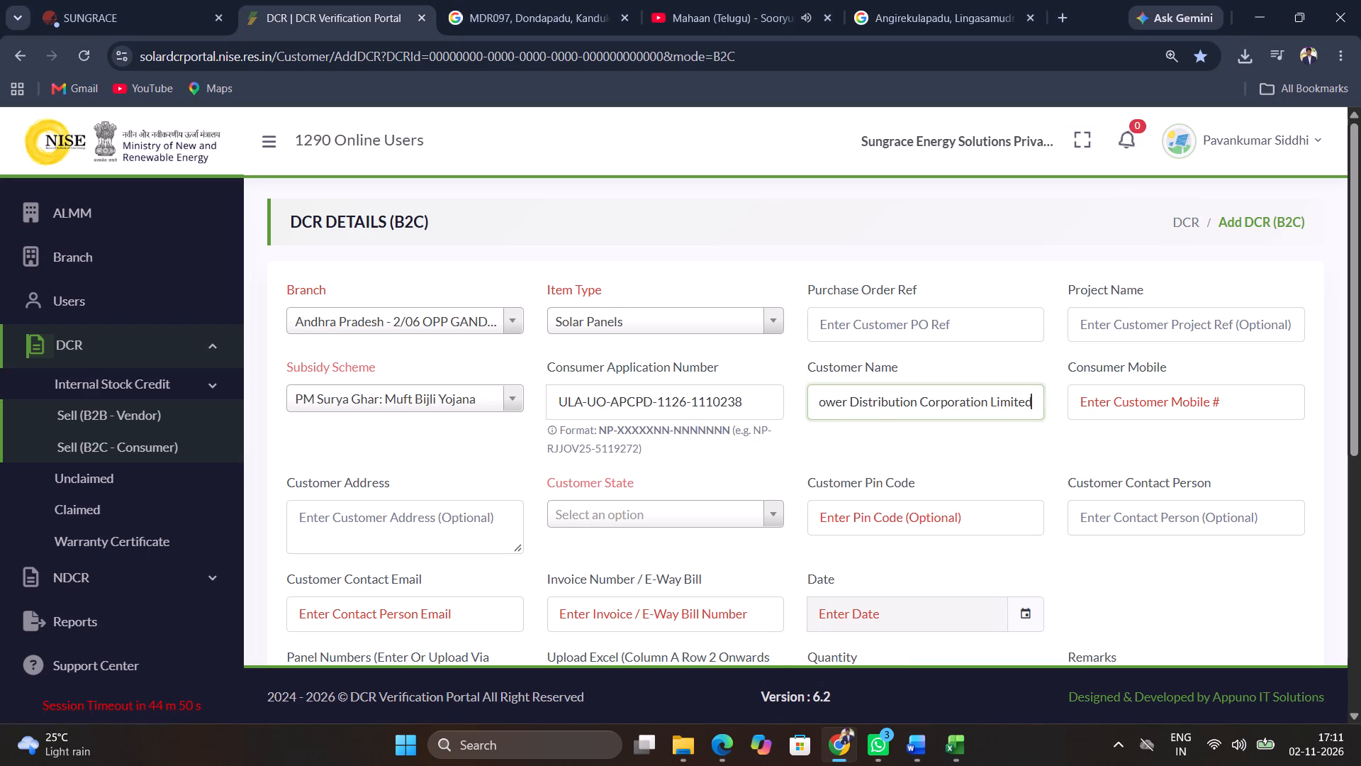
left_click(1194, 325)
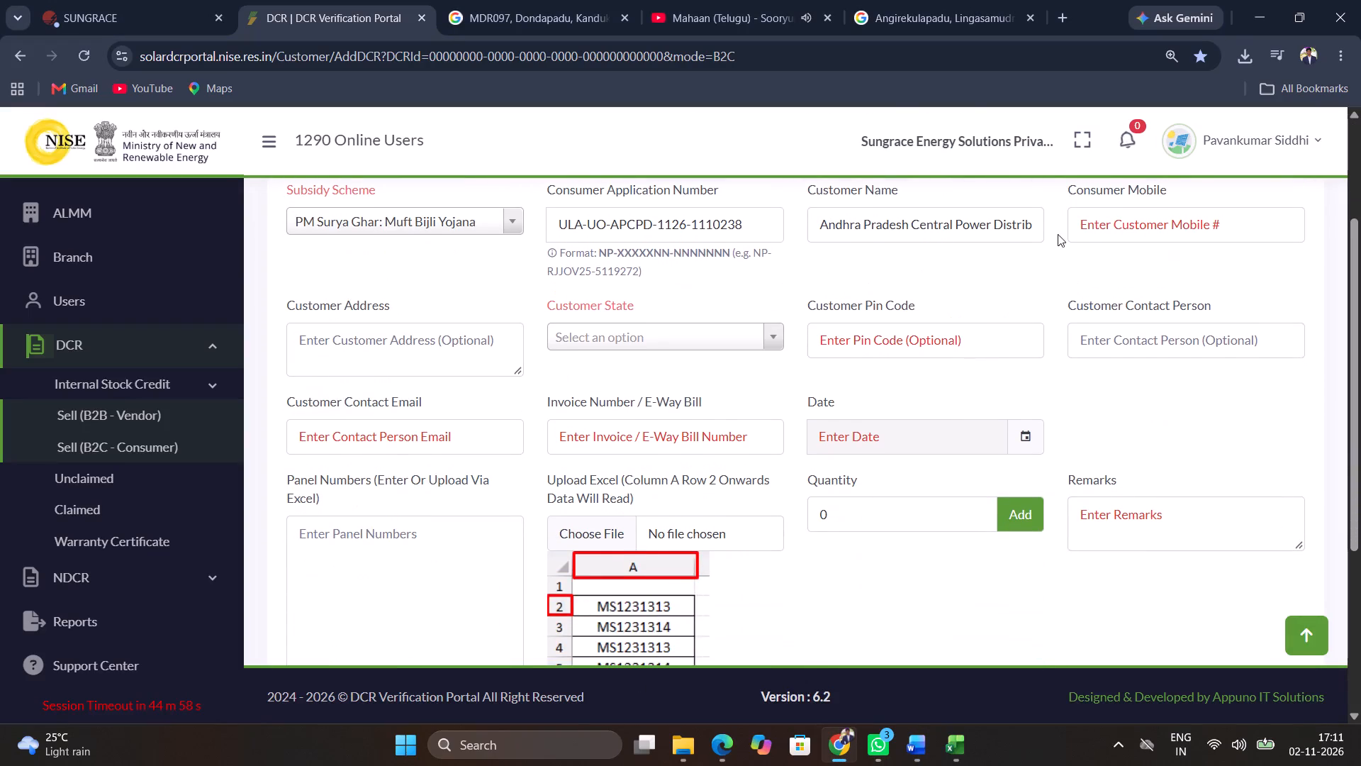
Fill in the Customer Contact Email with the e-mail address copied from the Word reference document.
left_click(1108, 218)
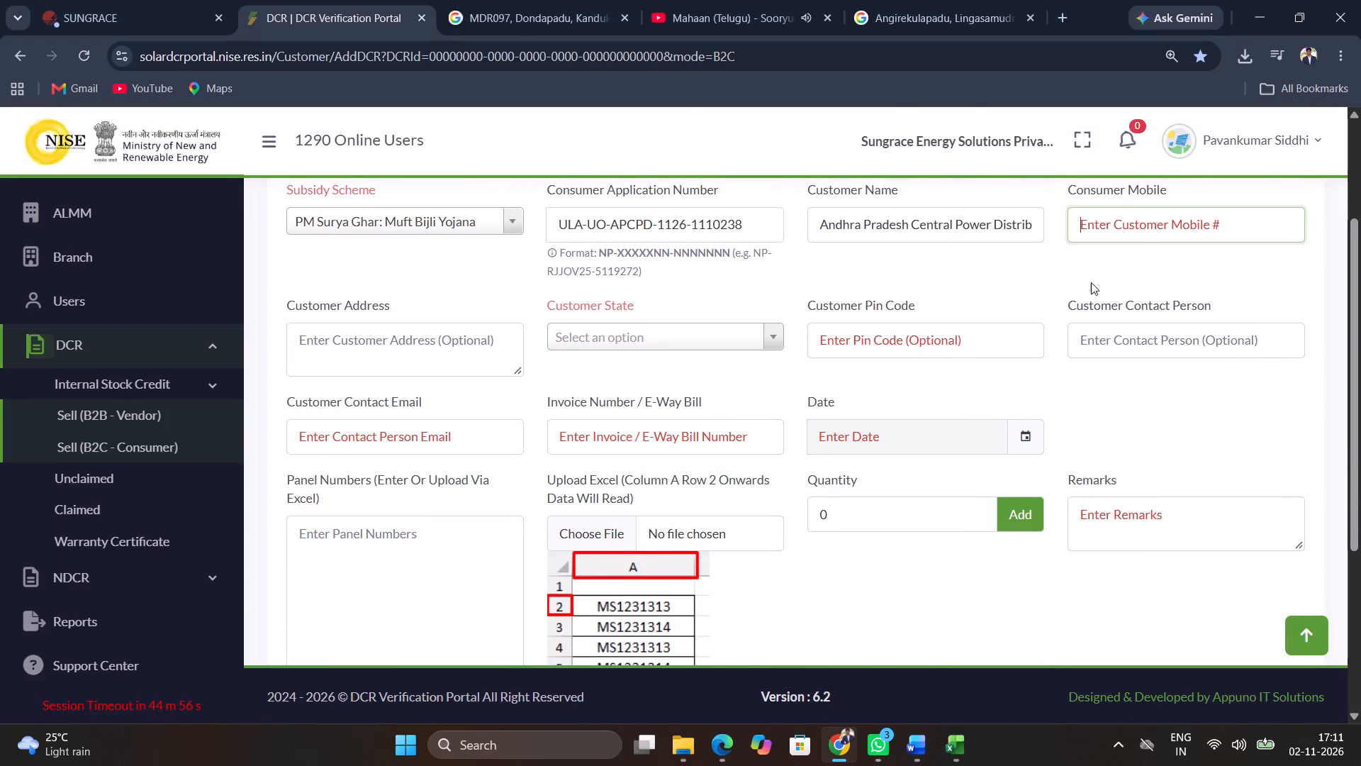
scroll(1058, 324, "up", 1)
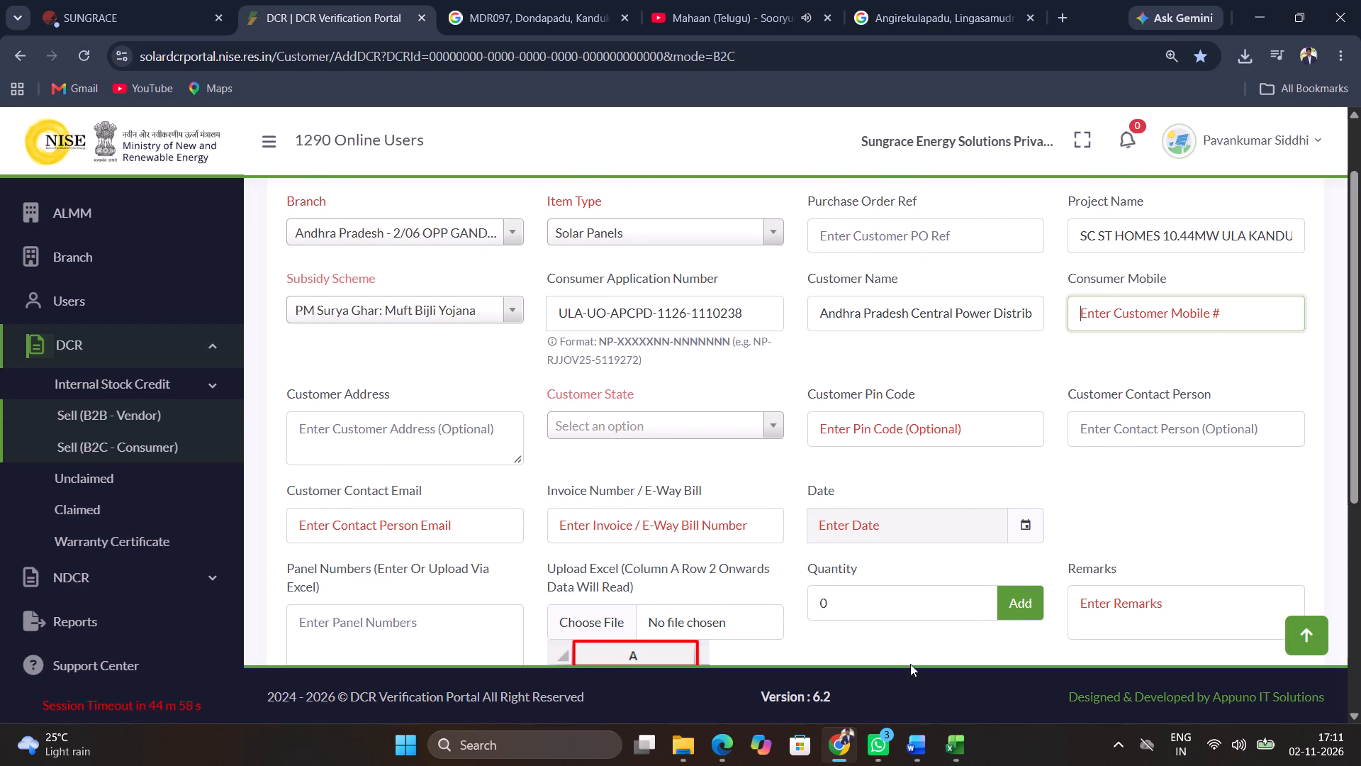
left_click_drag(893, 672, 886, 670)
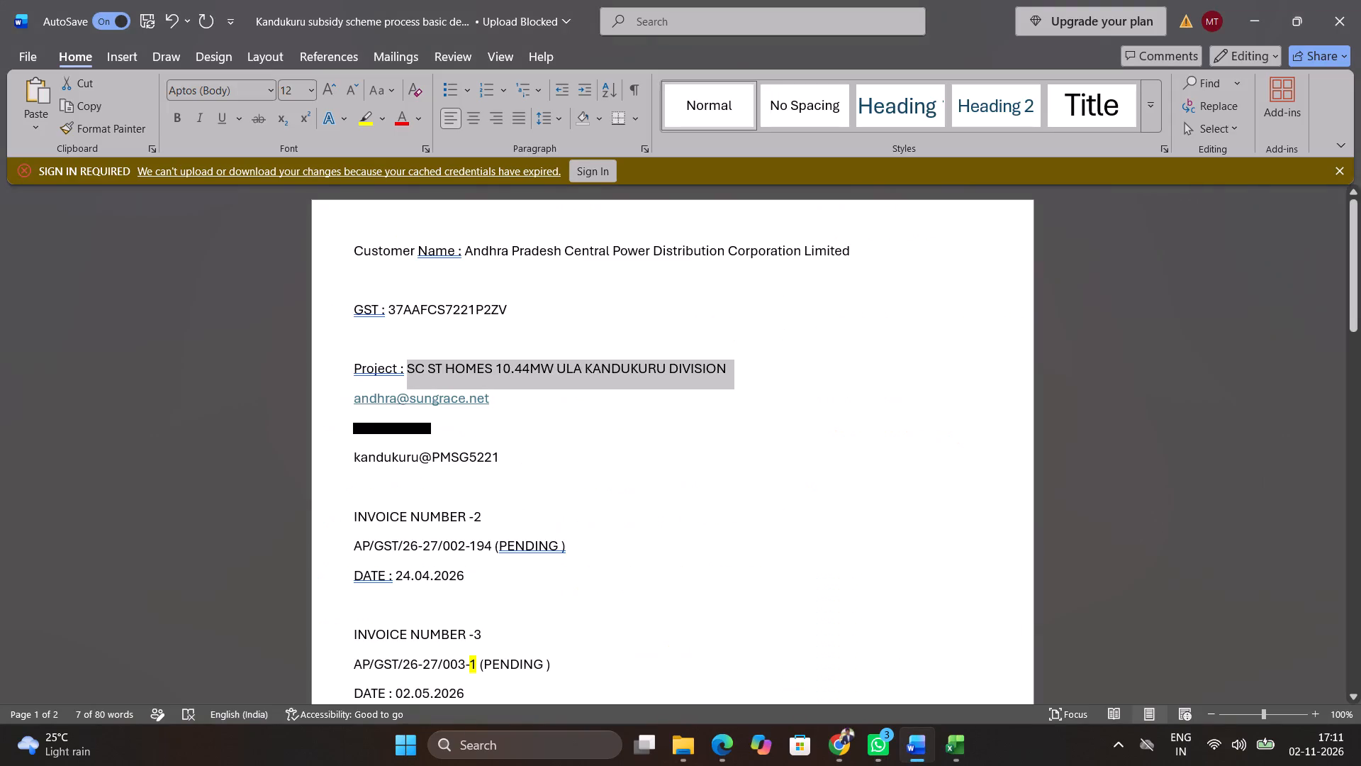
left_click_drag(498, 404, 341, 407)
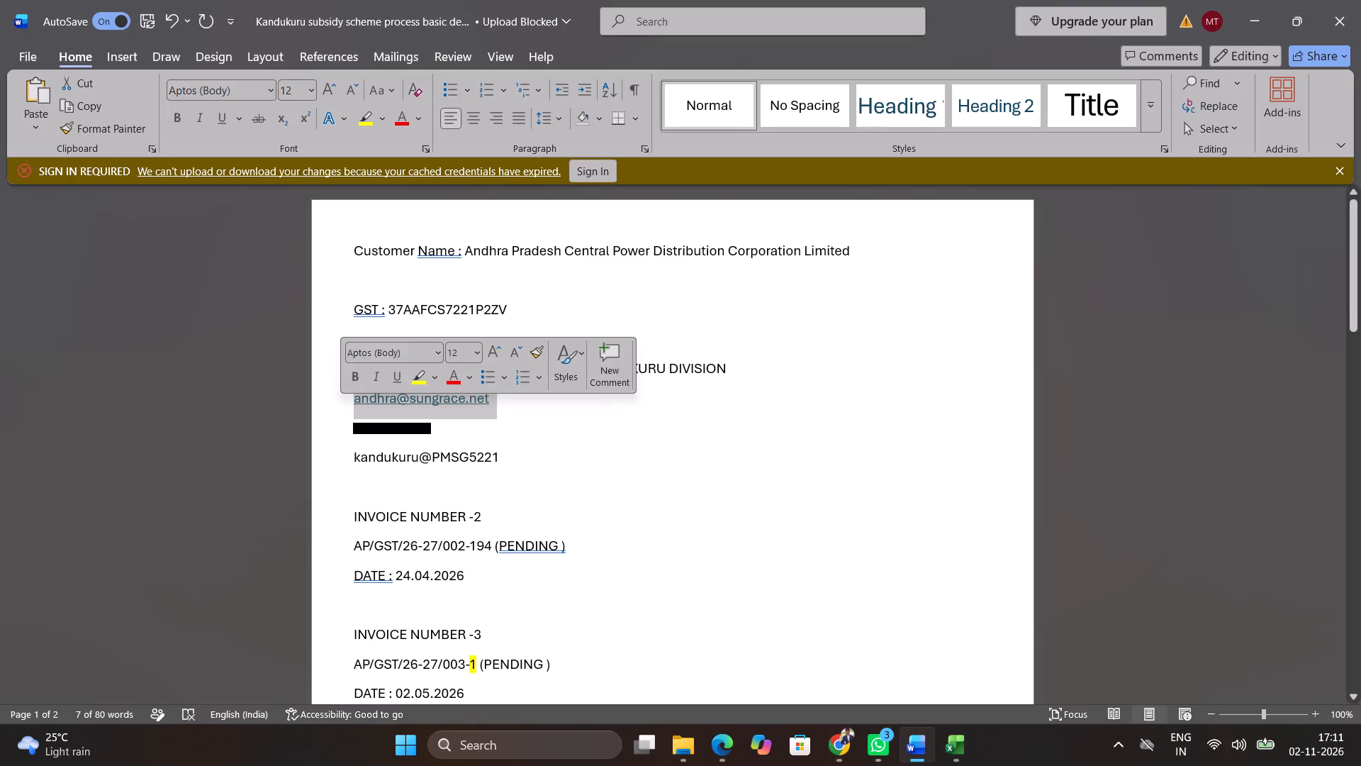
key("ctrl+c")
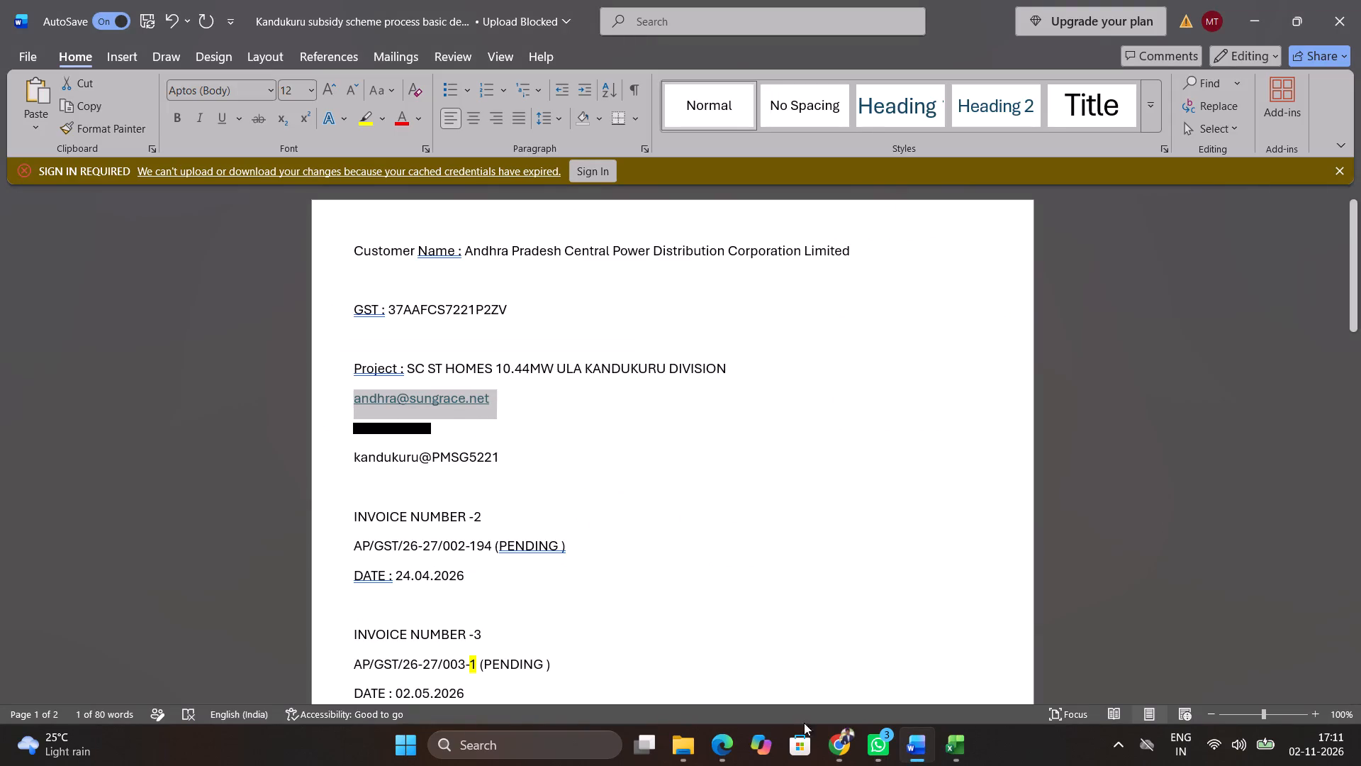
left_click(819, 667)
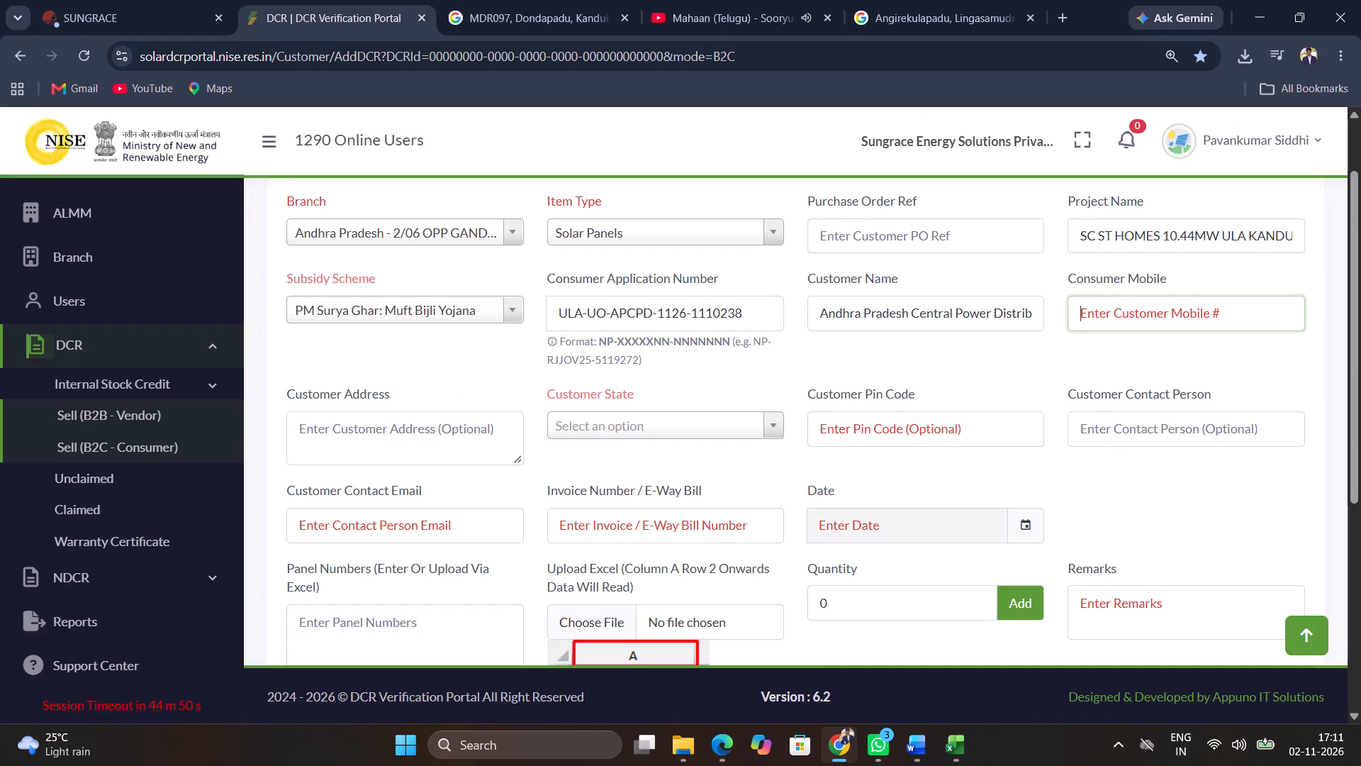
left_click(349, 517)
key("ctrl+v")
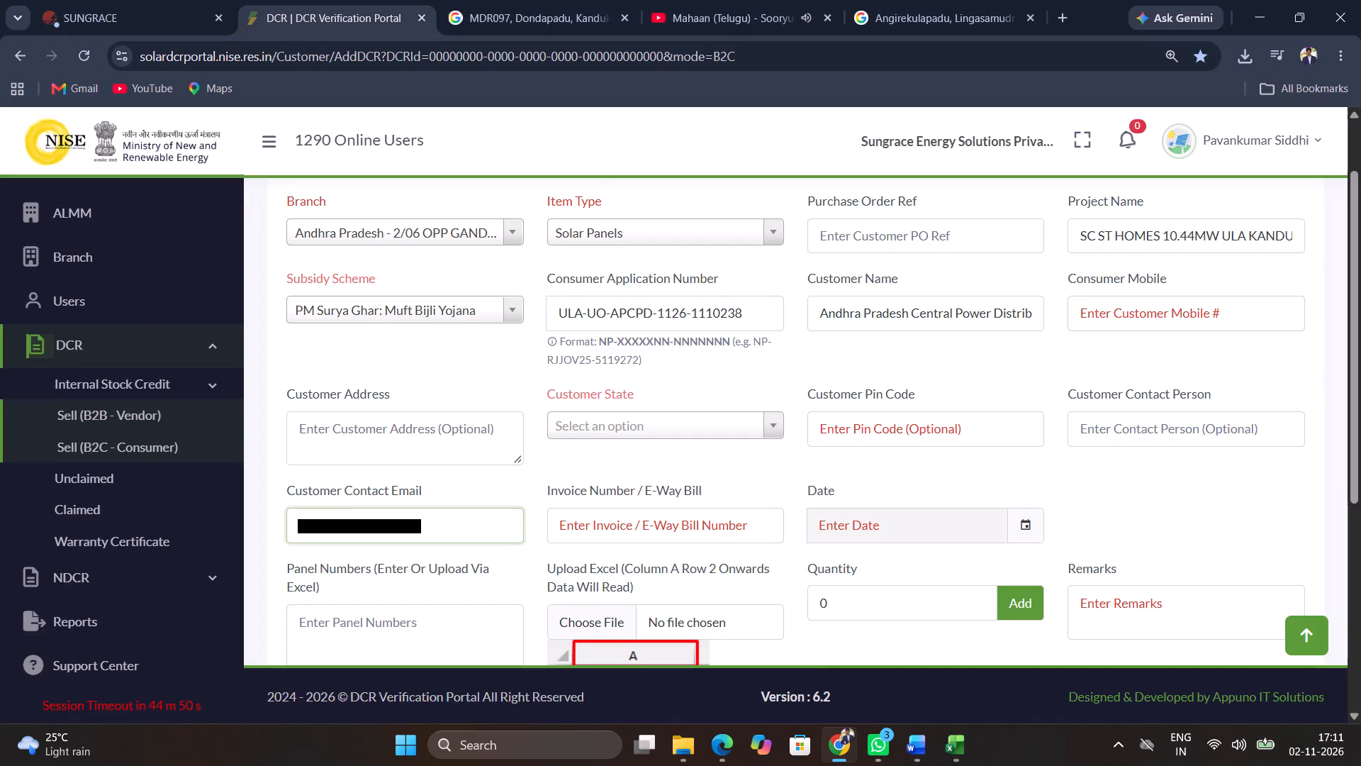
Set the Customer State to Andhra Pradesh (37).
left_click(607, 425)
left_click(591, 545)
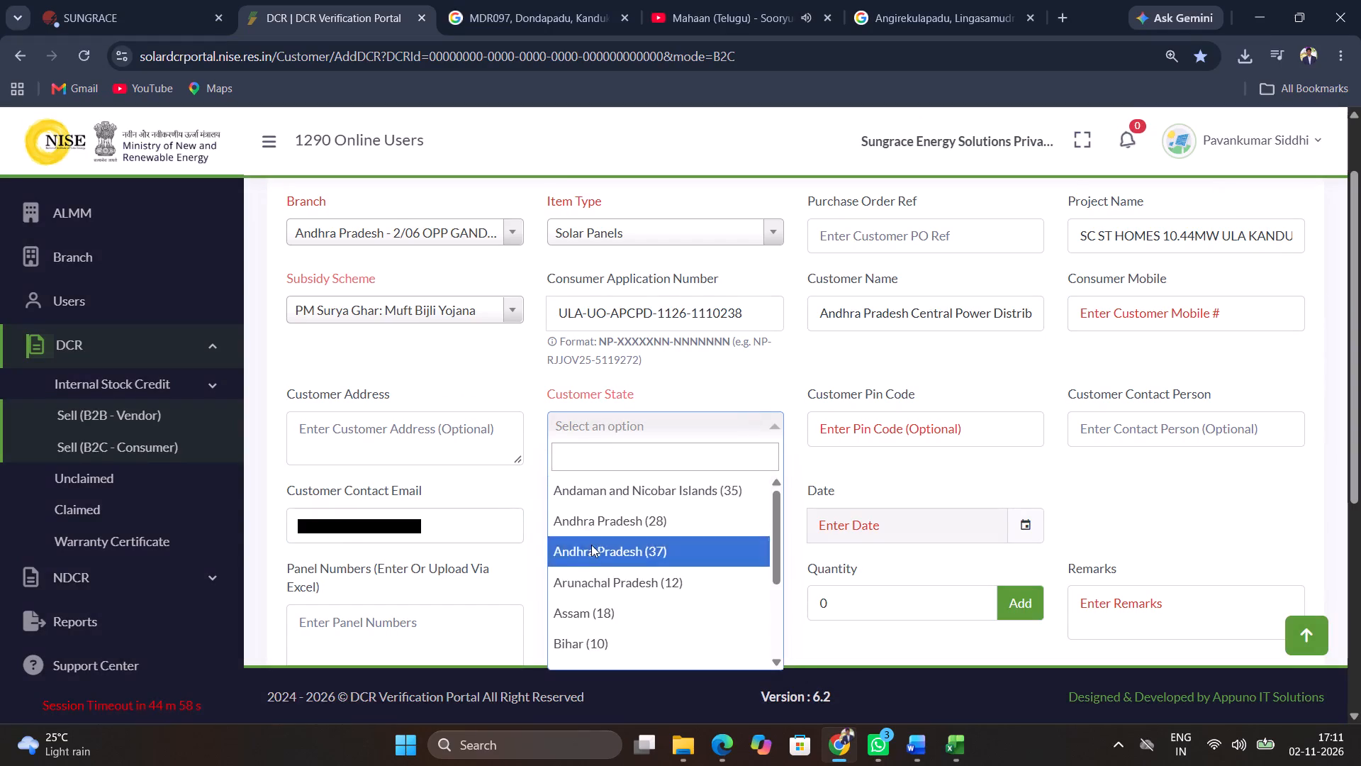
Fill in the Consumer Mobile field with the phone number copied from the Word reference document.
left_click(1148, 316)
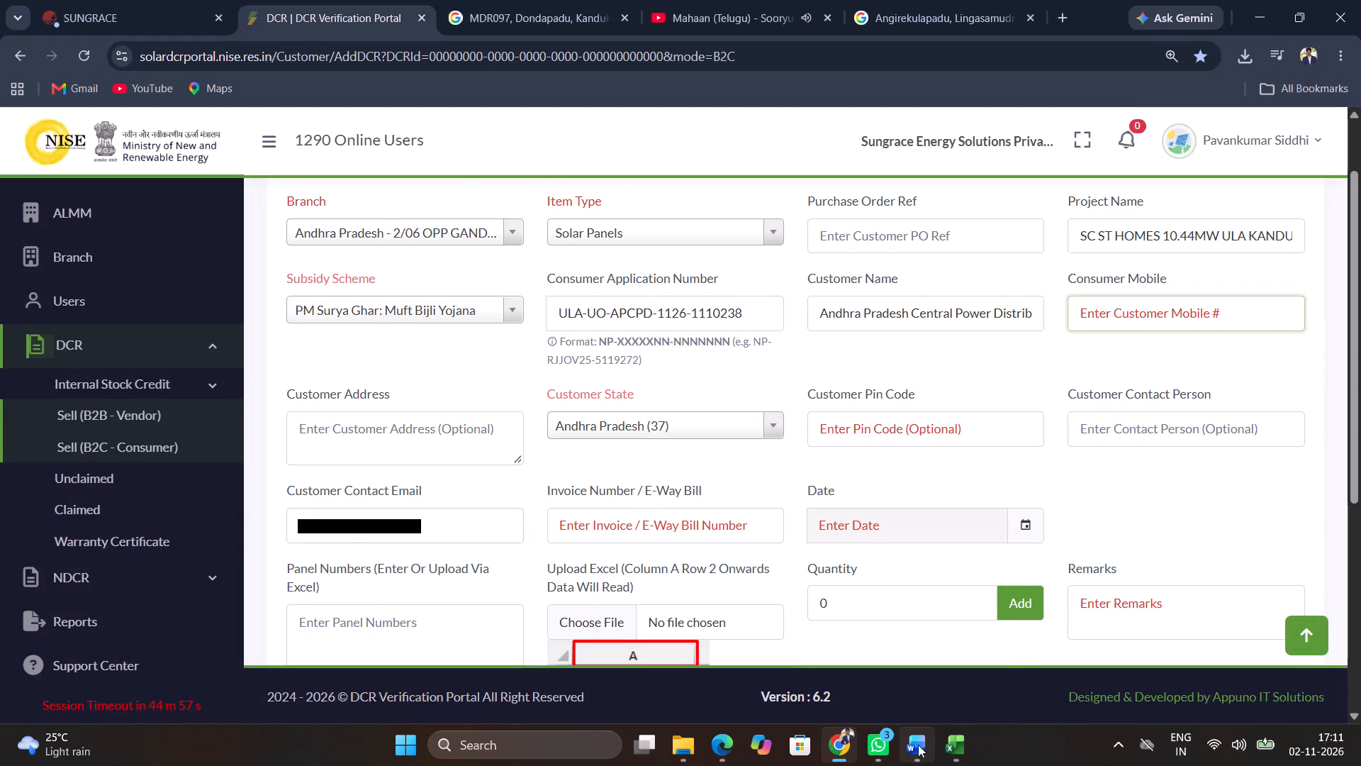
left_click(896, 660)
left_click_drag(481, 442, 297, 438)
key("ctrl+c")
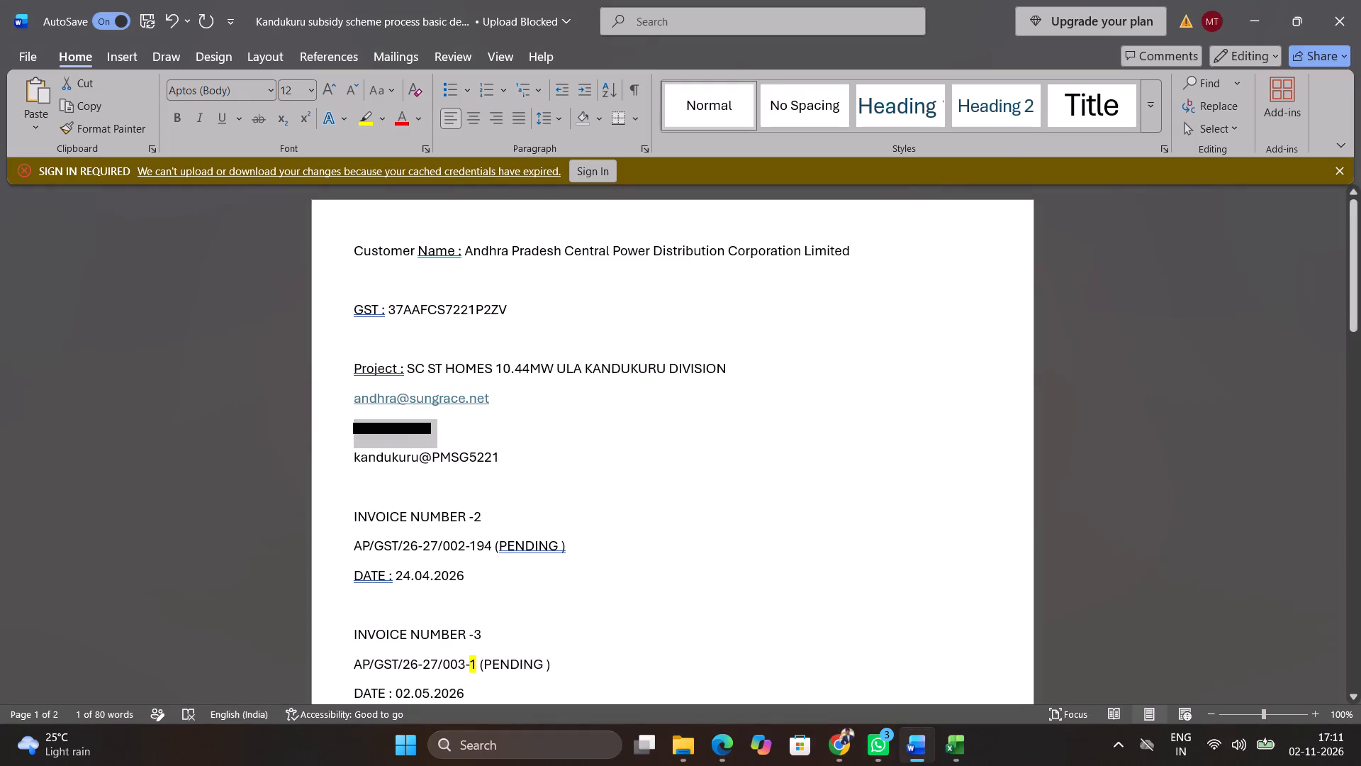
left_click(865, 668)
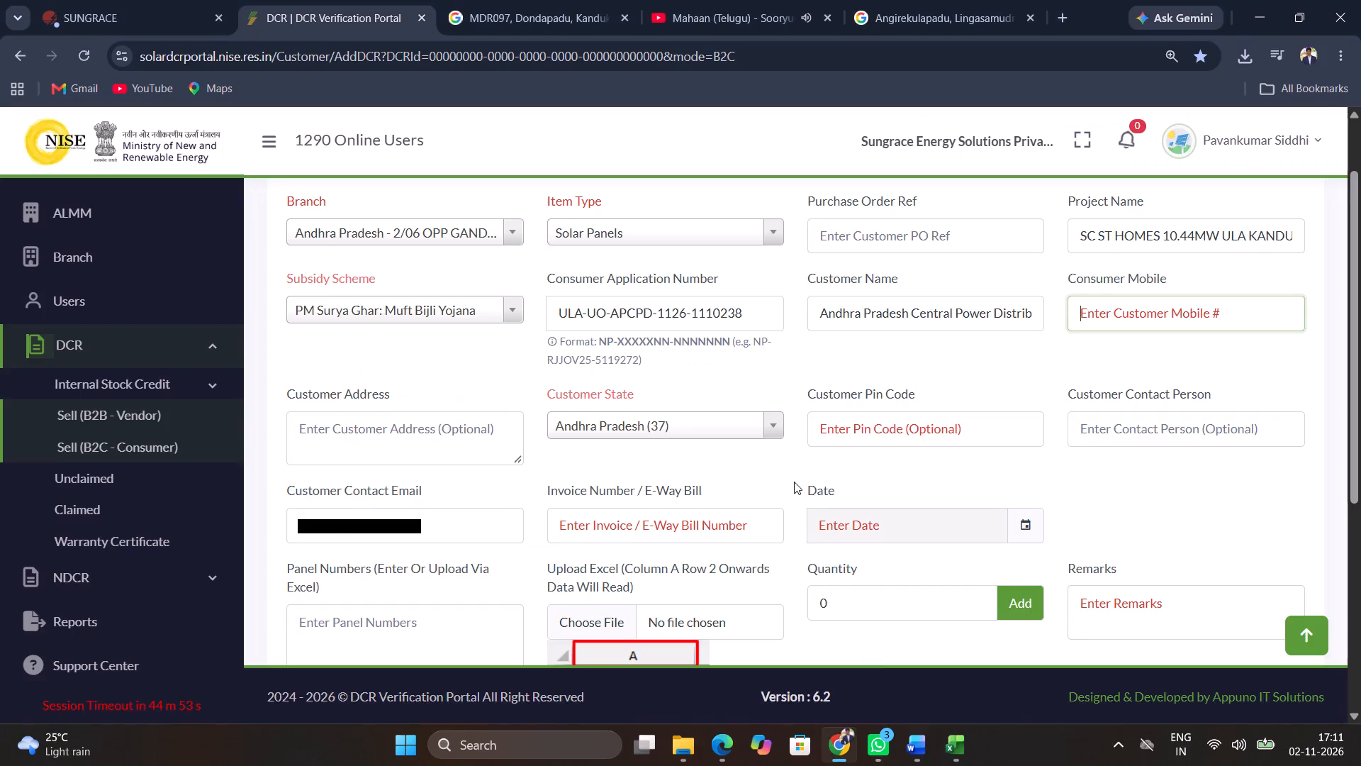
key("ctrl+v")
scroll(786, 341, "down", 1)
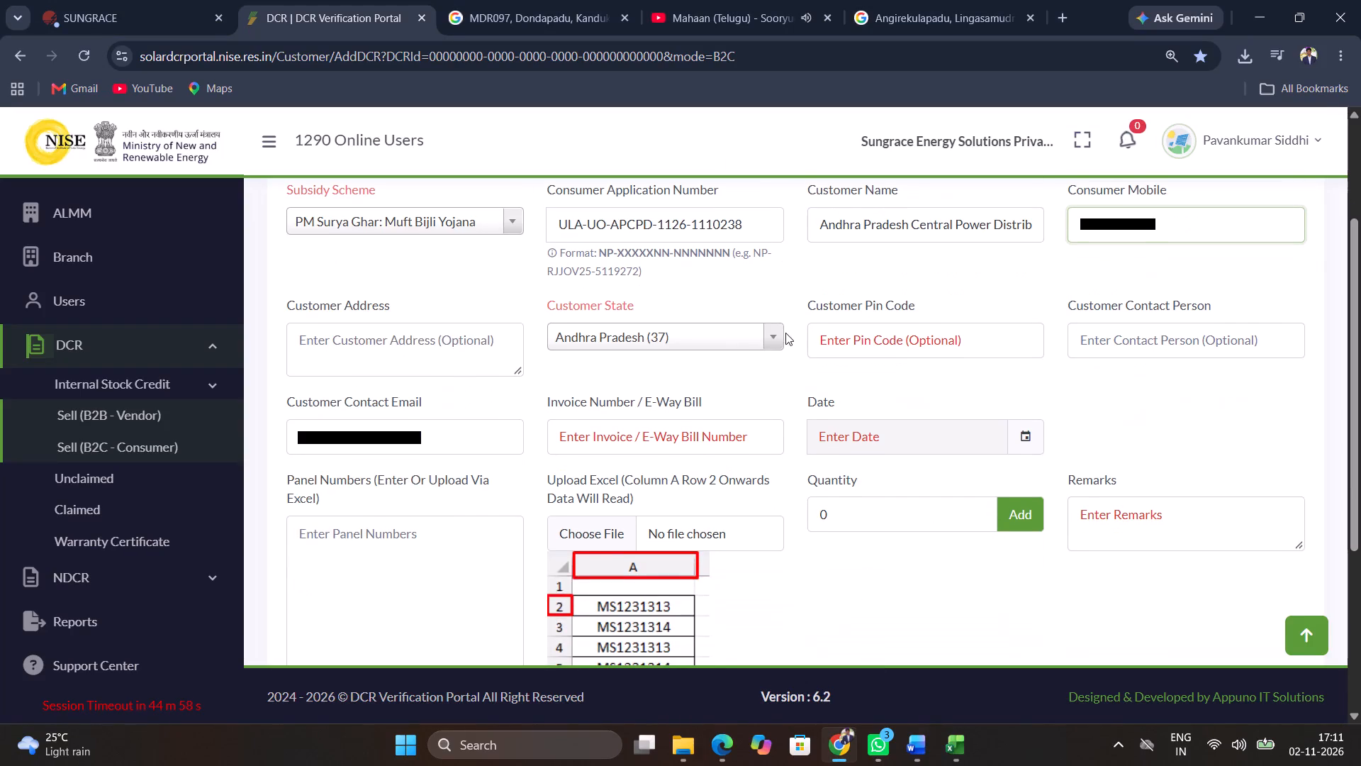
Enter invoice number AP/GST/26-27/009-345, copying the Invoice number 9 prefix from the Word reference document and adding 345.
left_click(659, 440)
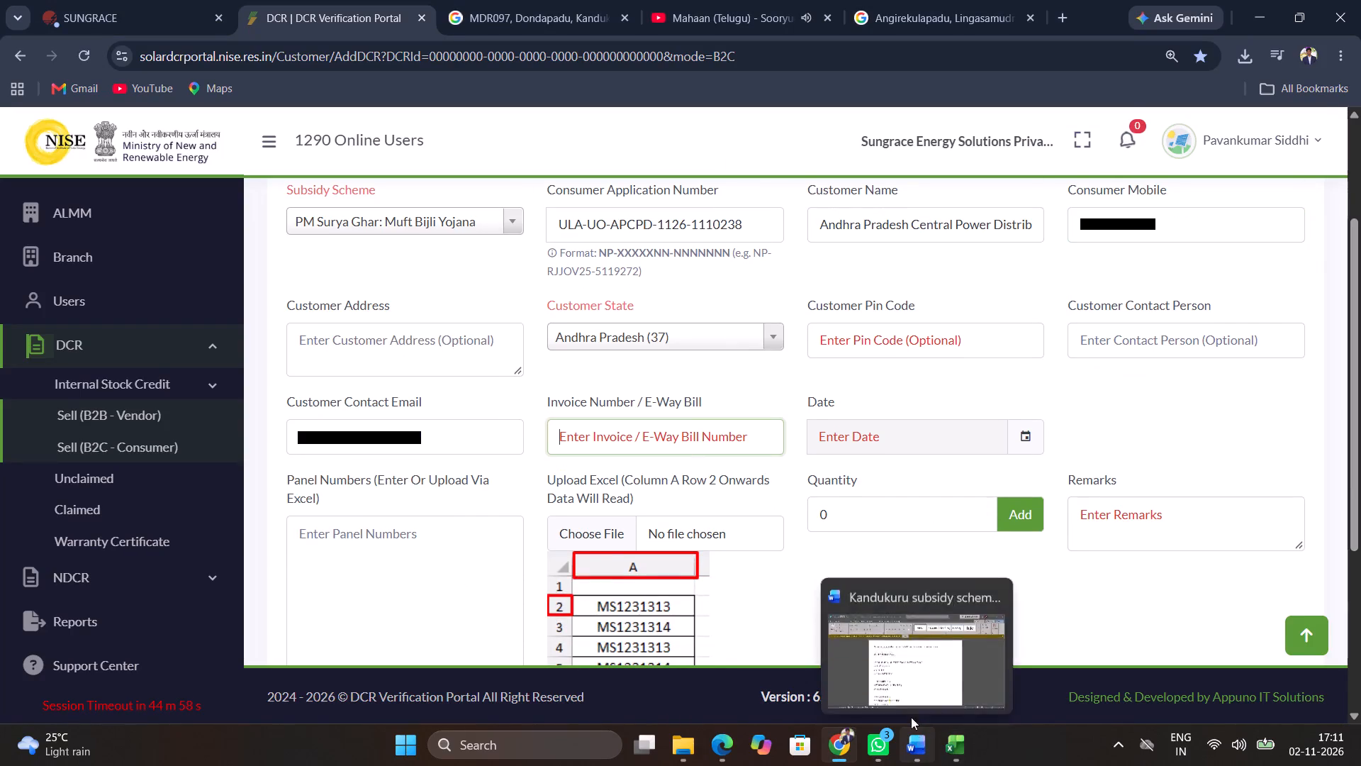
left_click(905, 701)
scroll(643, 404, "down", 6)
scroll(582, 383, "down", 5)
scroll(545, 489, "down", 5)
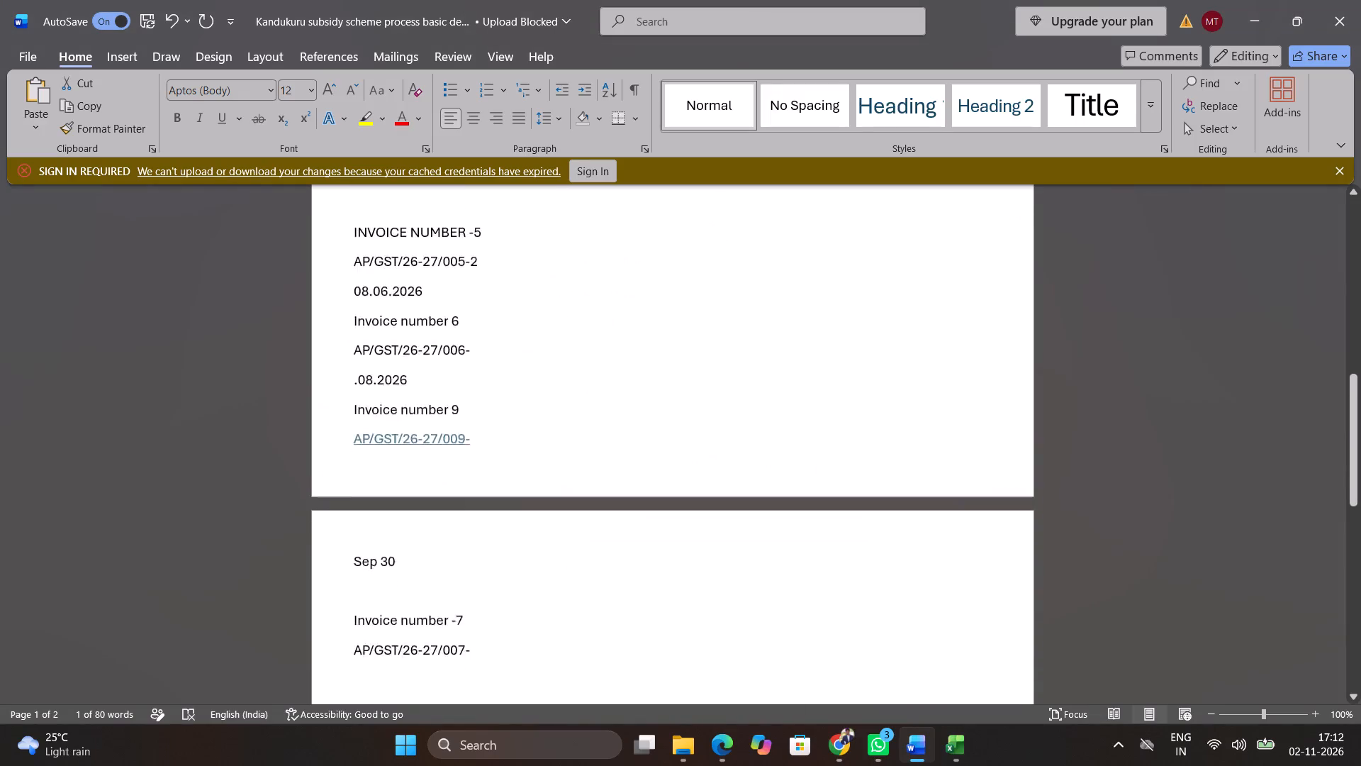
left_click_drag(485, 392, 280, 420)
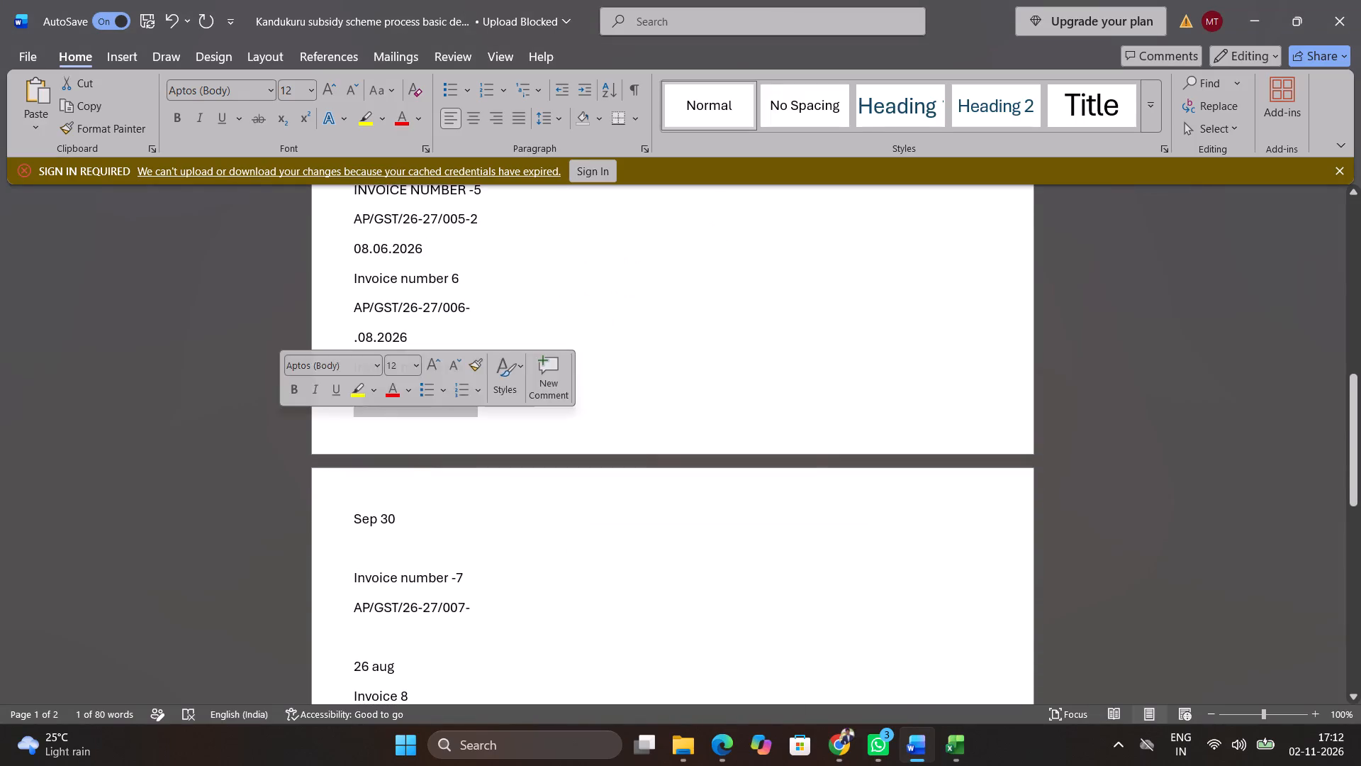
key("ctrl+c")
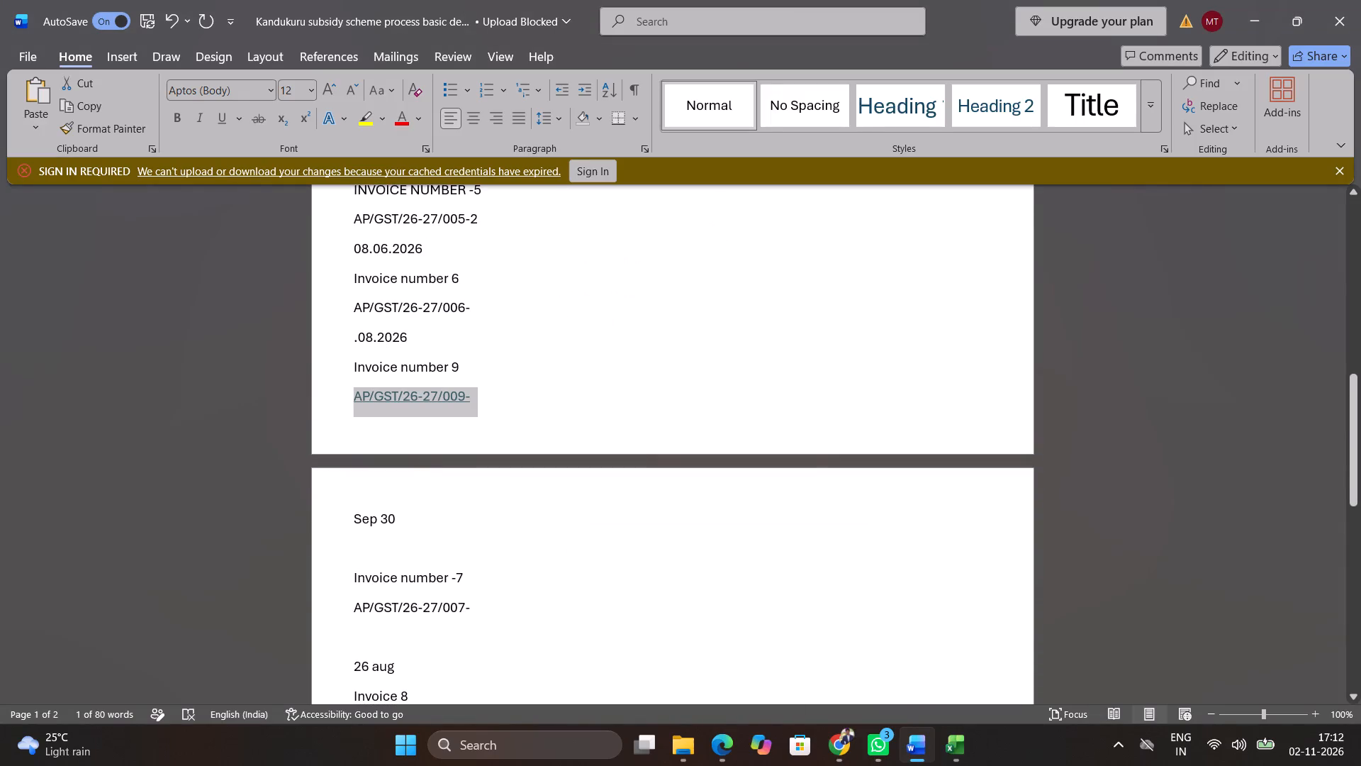
left_click(823, 658)
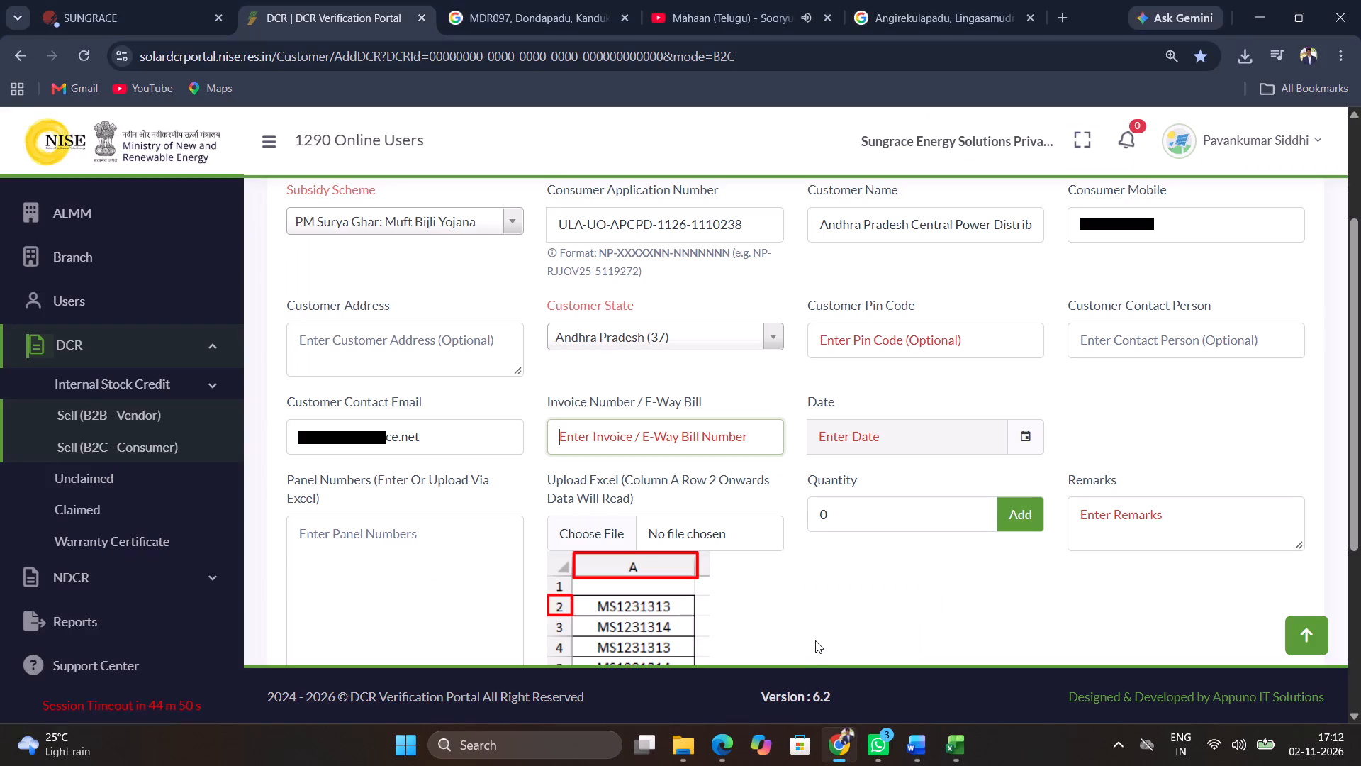
key("ctrl+v")
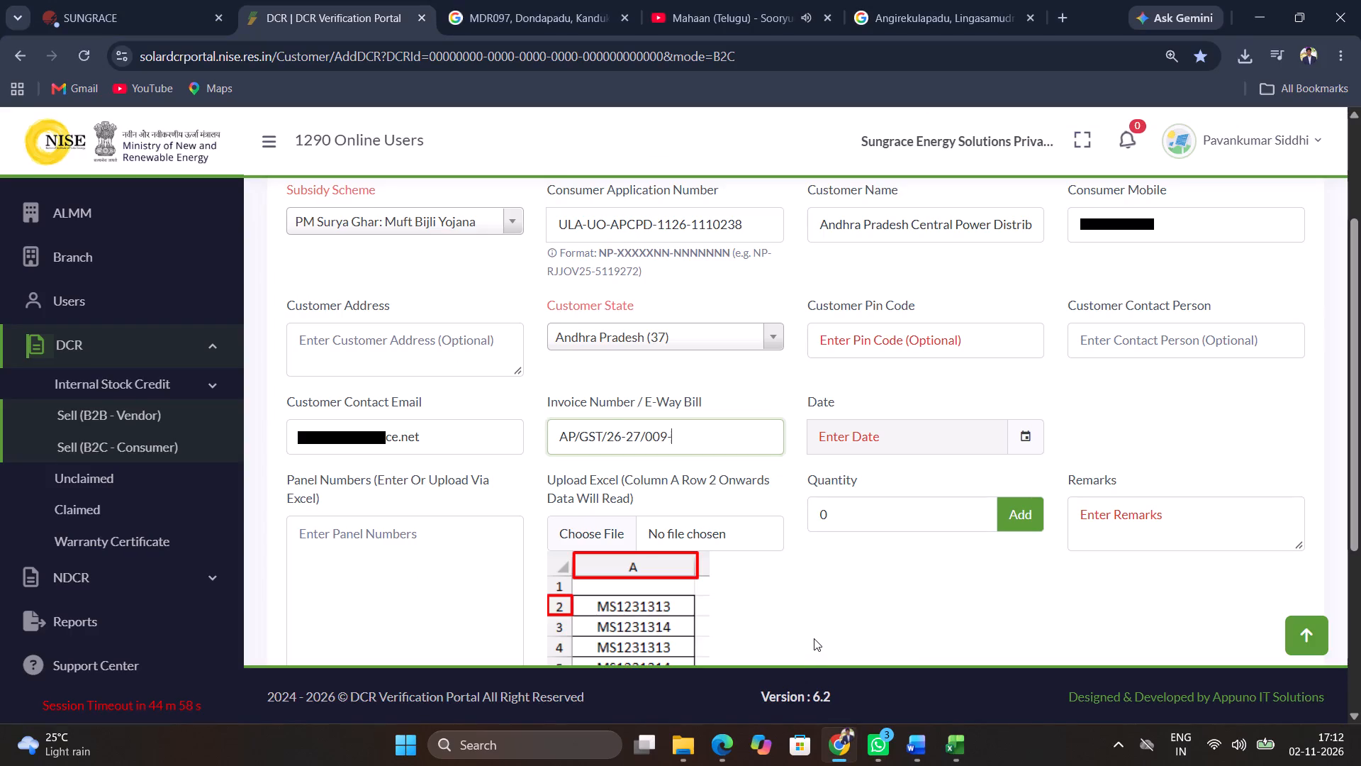
key("3")
key("4")
key("6")
key("BackSpace")
key("5")
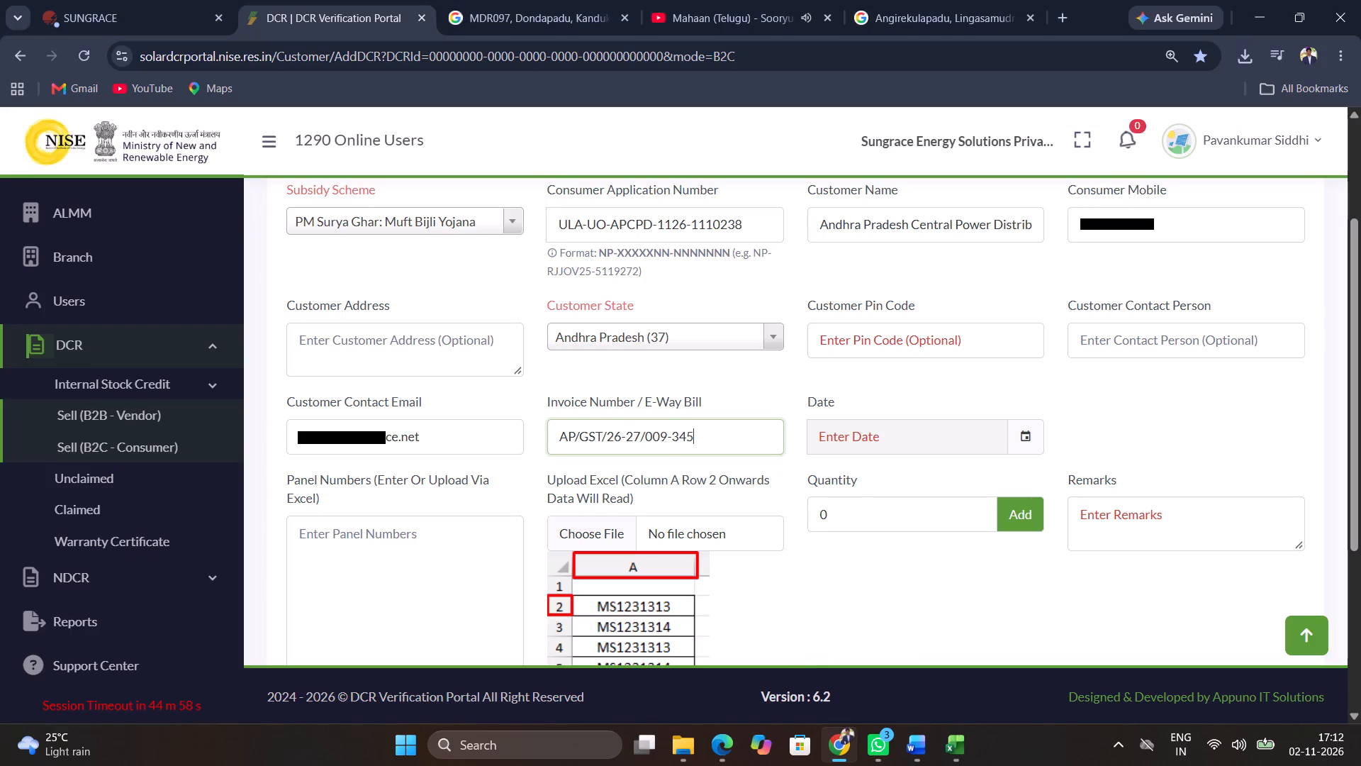
Set the invoice date to 30-Sep-2026.
left_click(874, 439)
left_click(833, 466)
left_click(831, 467)
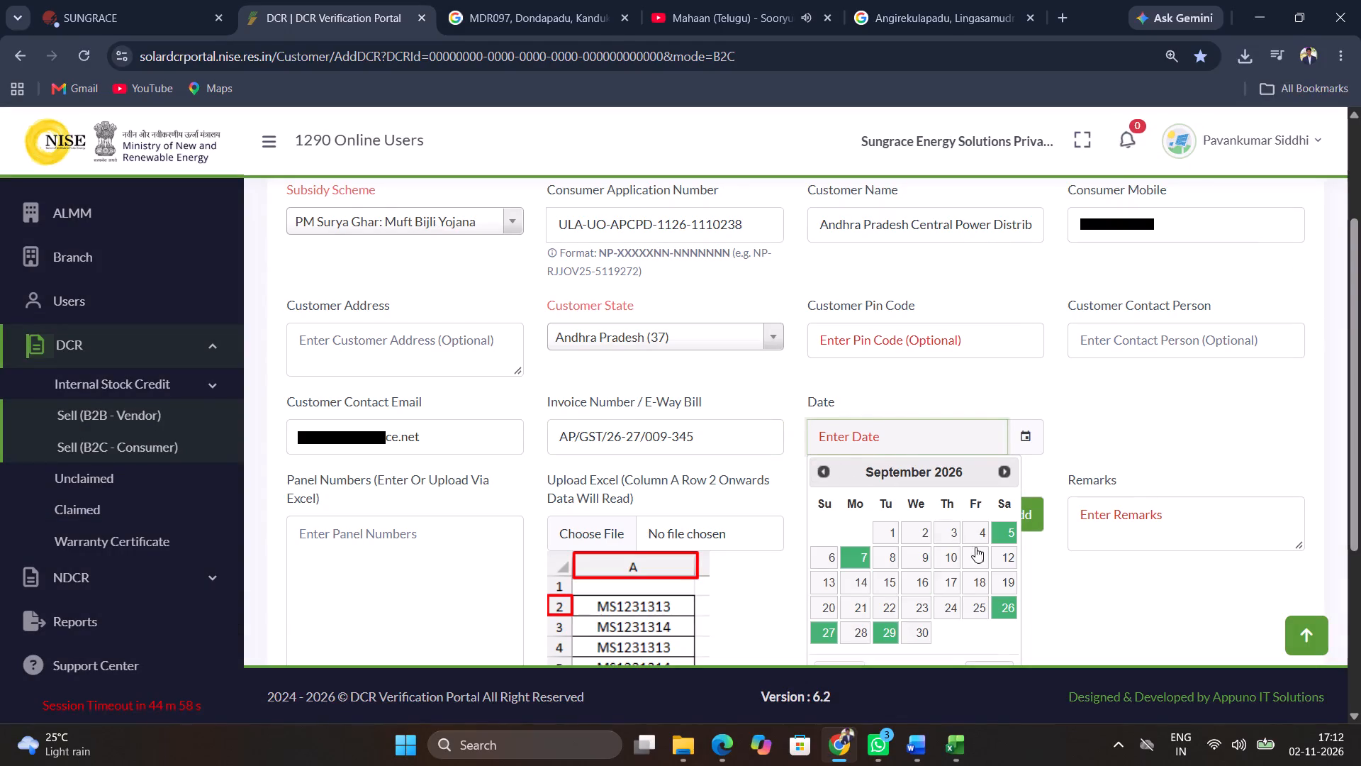
left_click(924, 640)
Copy the panel serial numbers from the consumer's quick-copy details in SUNGRACE into the Panel Numbers field of the DCR form.
scroll(765, 370, "down", 2)
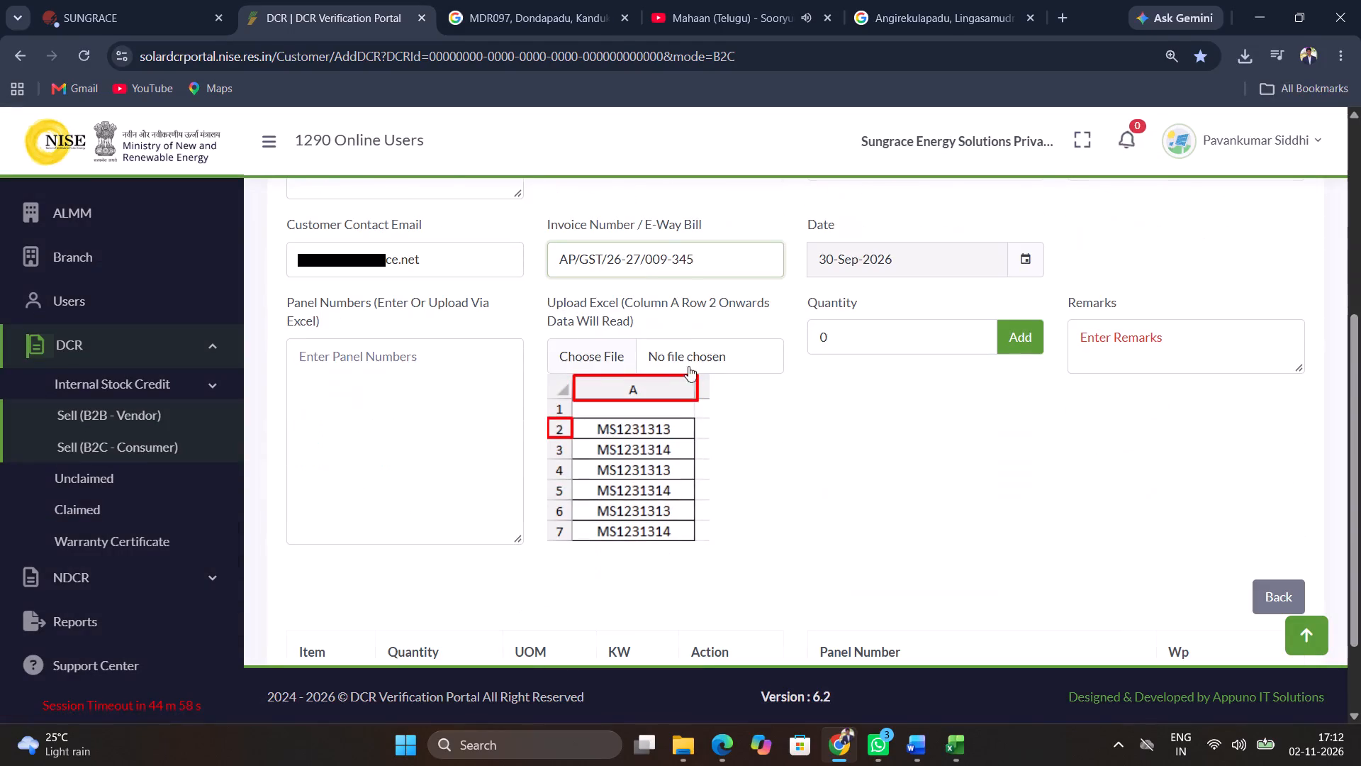
left_click_drag(379, 403, 381, 411)
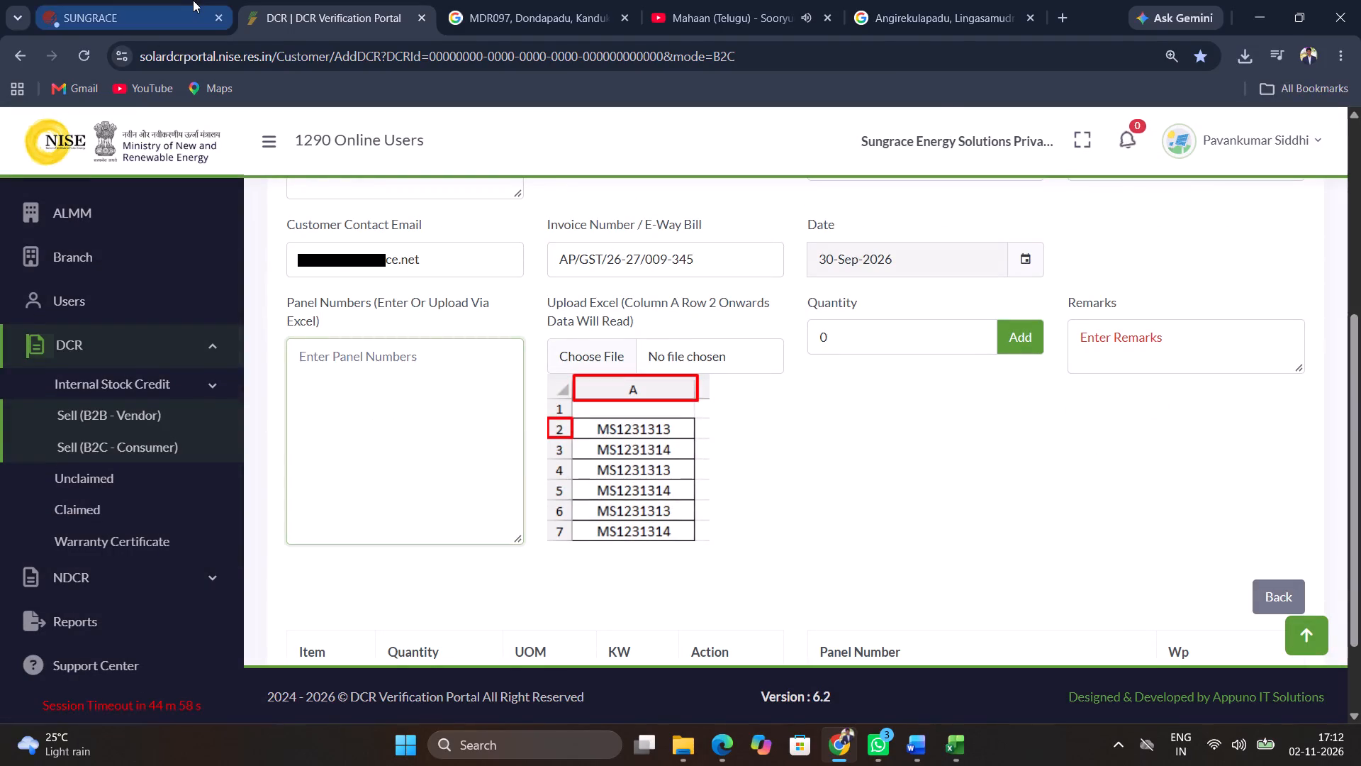
left_click(193, 0)
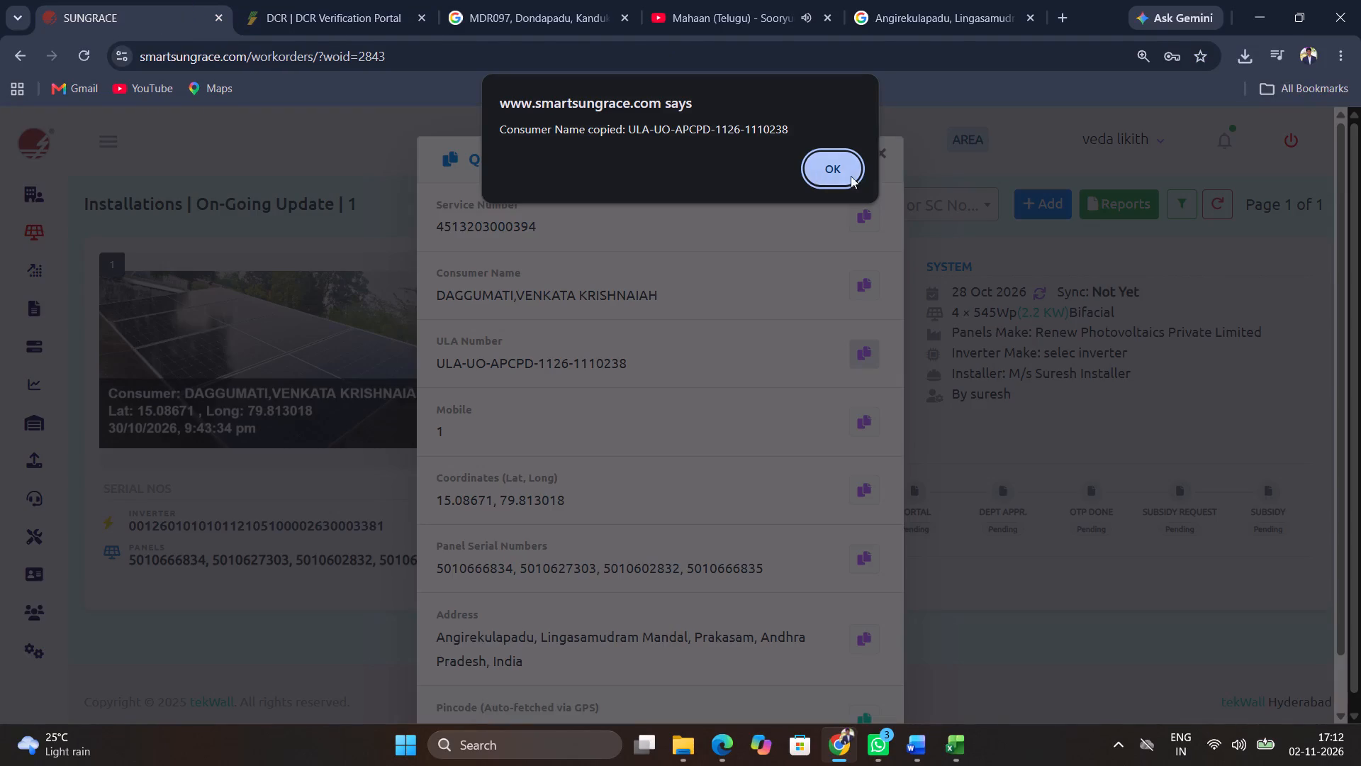
left_click(856, 176)
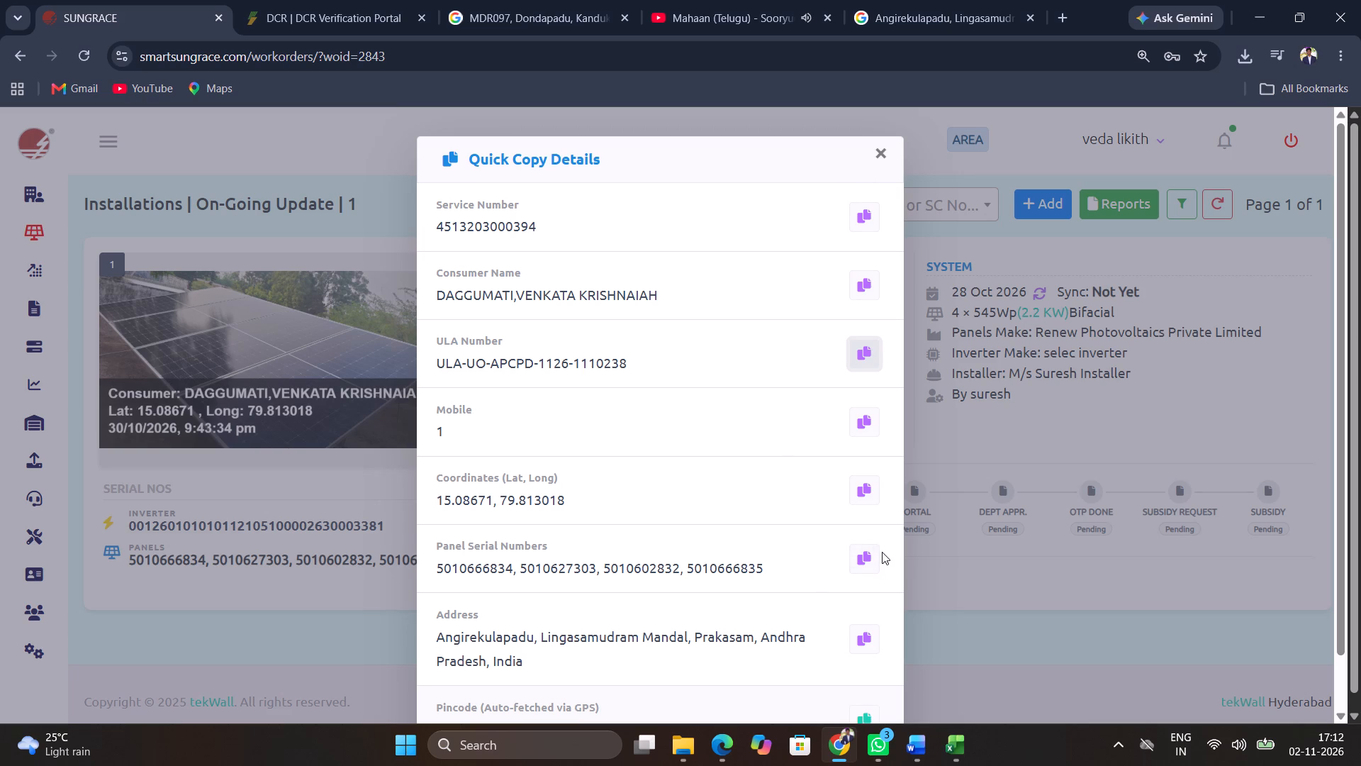
left_click(871, 562)
left_click(401, 0)
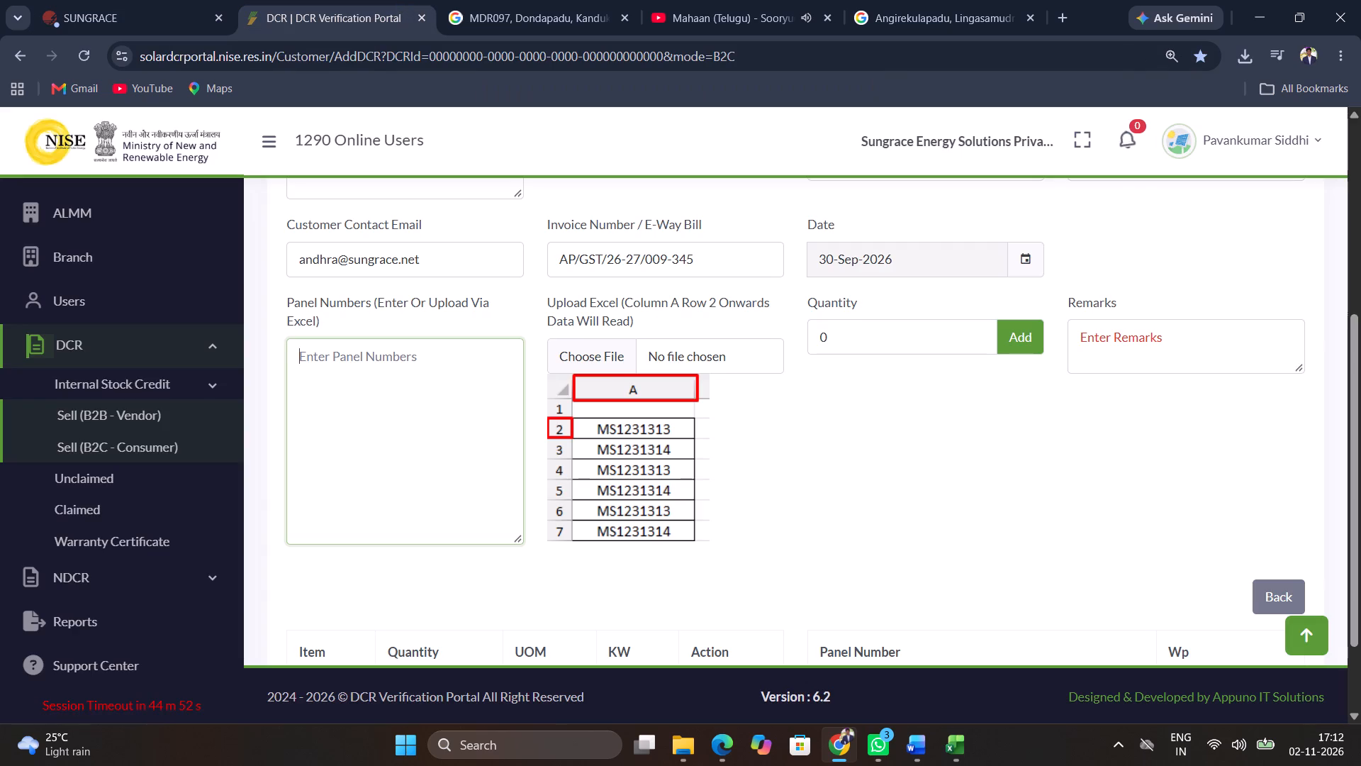
key("ctrl+v")
Remove the commas and spaces between the four panel numbers and put each number on its own line.
key("Left")
key("Left")
key("Left")
key("Left")
key("Left")
key("Left")
key("Left")
key("Left")
key("Left")
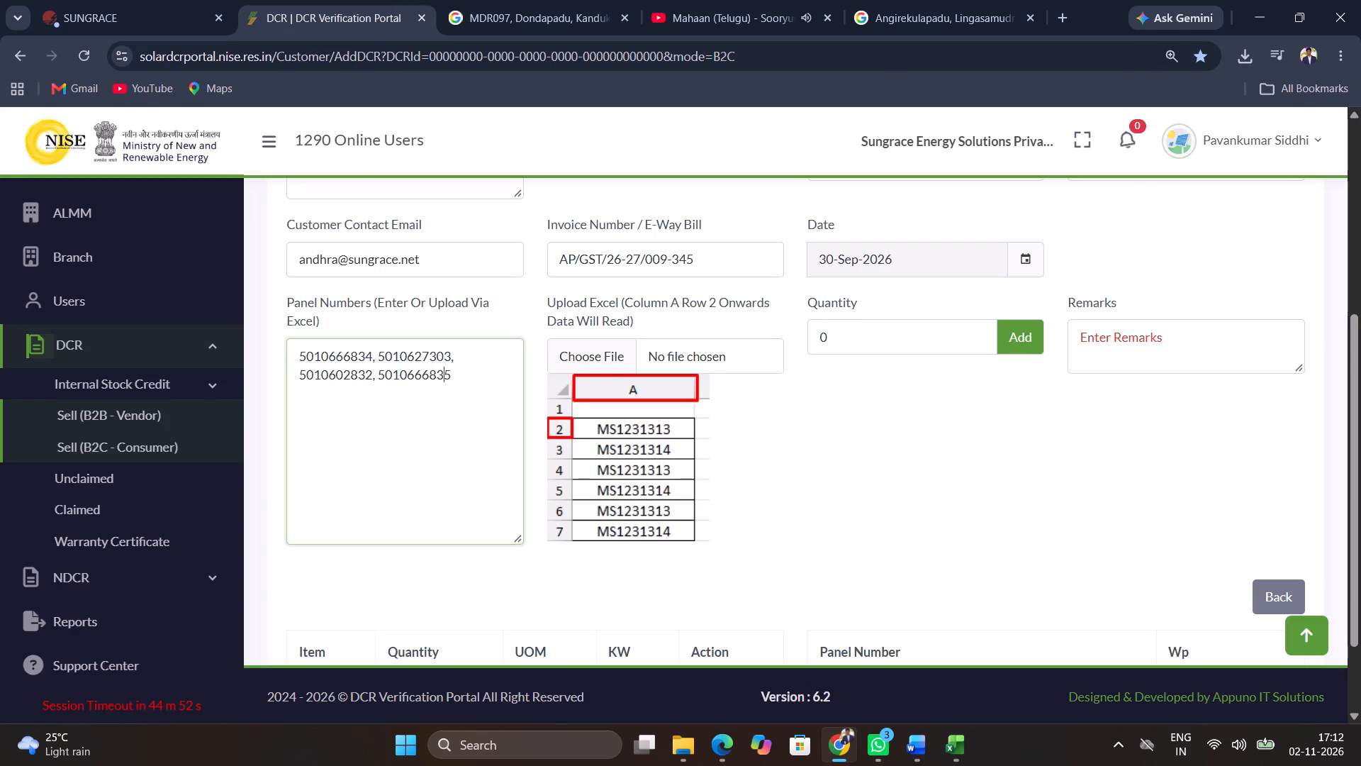
key("Left")
key("BackSpace")
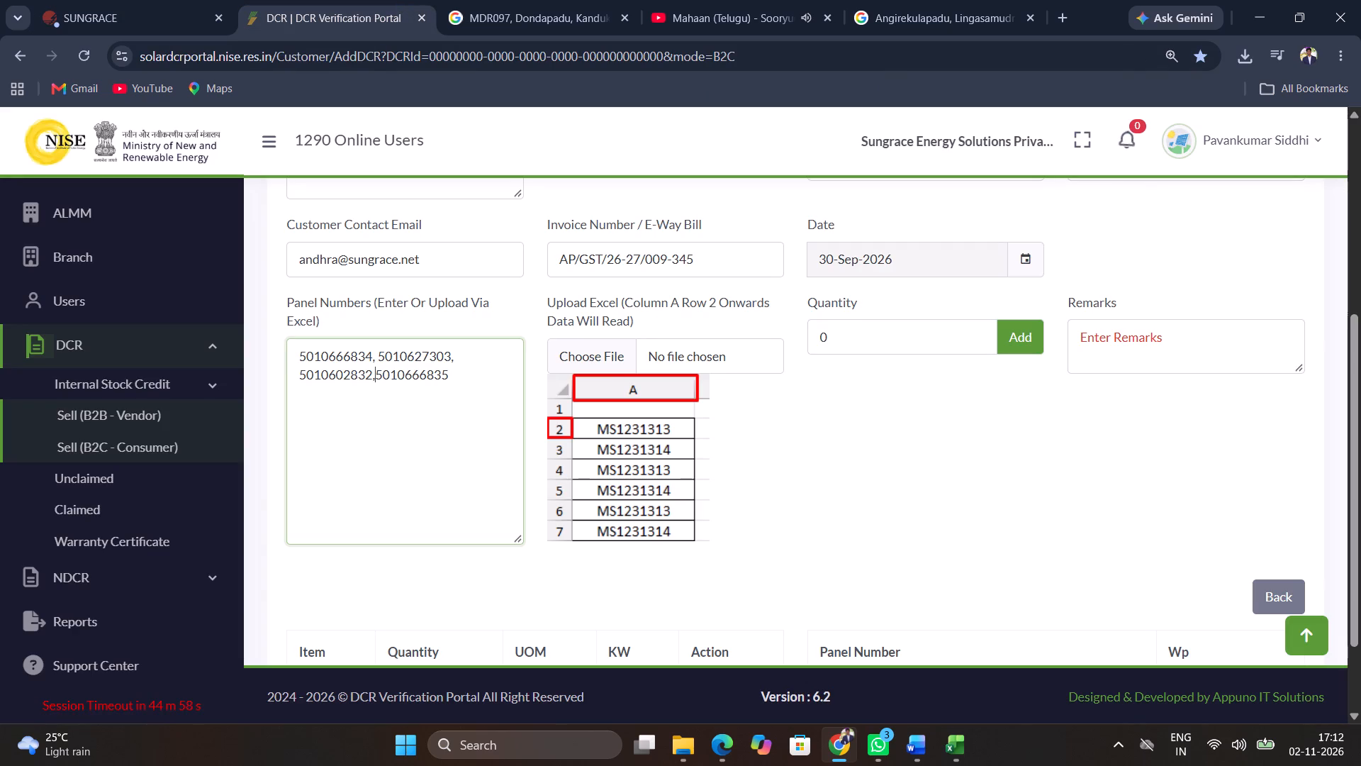
key("BackSpace")
key("Return")
key("Up")
key("Up")
key("Up")
key("Up")
key("Up")
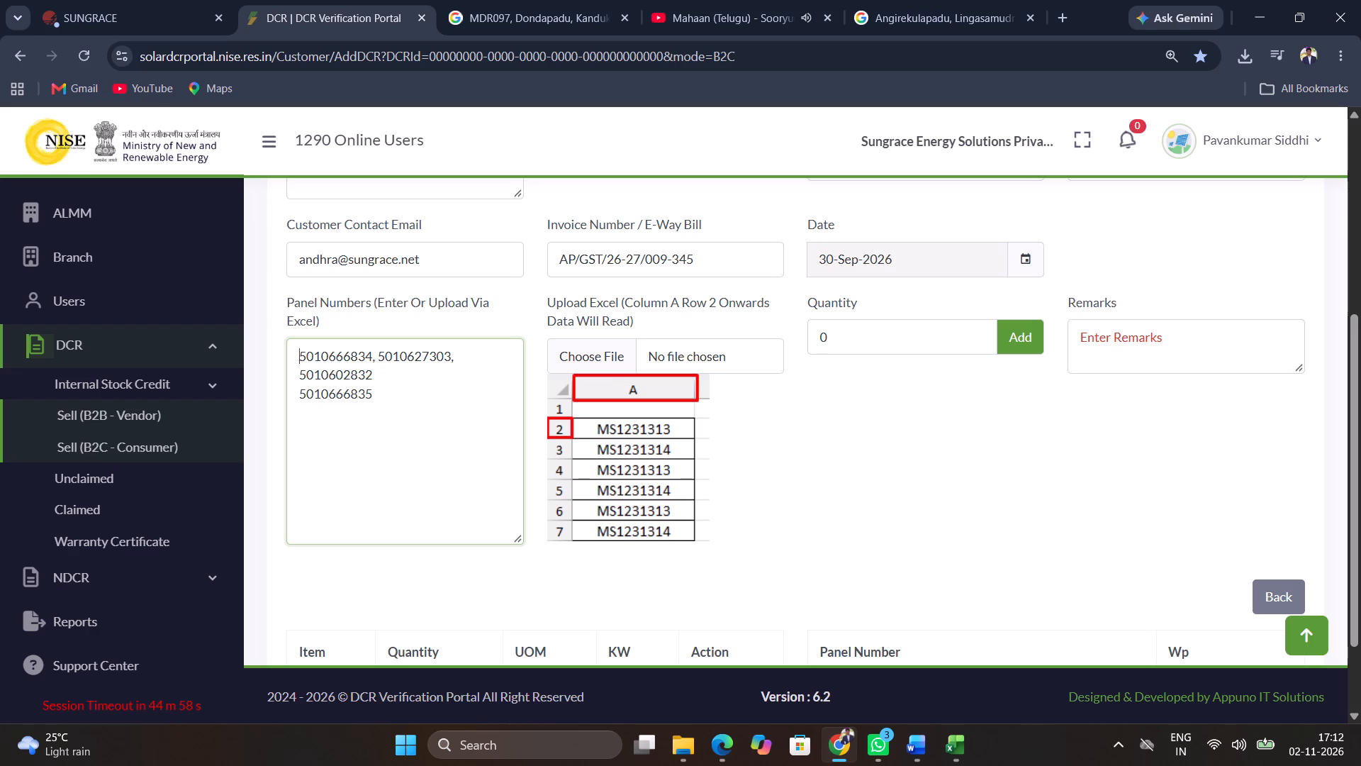
key("Right")
key("Right")
key("Right")
key("Right")
key("Right")
key("Right")
key("Right")
key("Right")
key("Right")
key("Right")
key("Right")
key("Right")
key("Right")
key("Left")
key("BackSpace")
key("BackSpace")
key("Return")
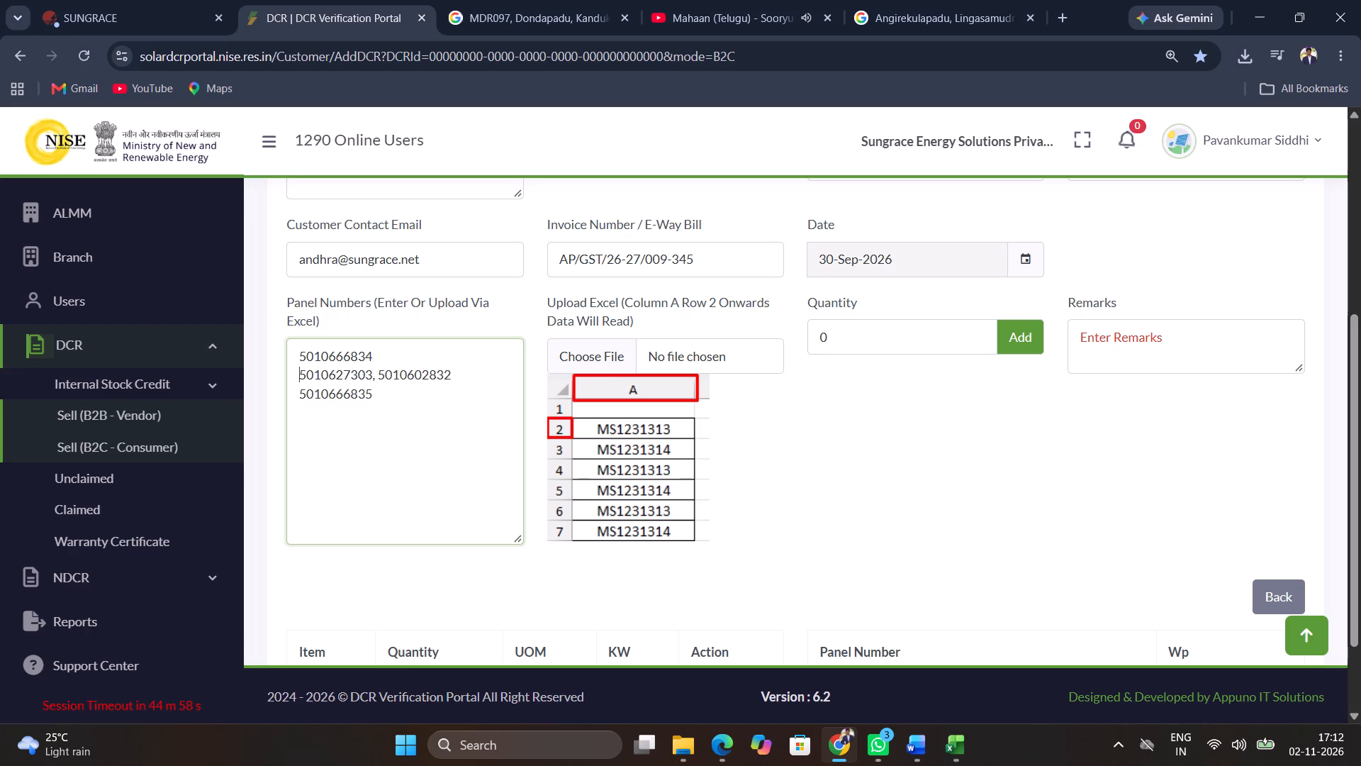
key("Right")
key("Right")
key("Right")
key("Right")
key("Right")
key("Right")
key("Right")
key("Right")
key("Right")
key("Right")
key("Right")
key("Right")
key("BackSpace")
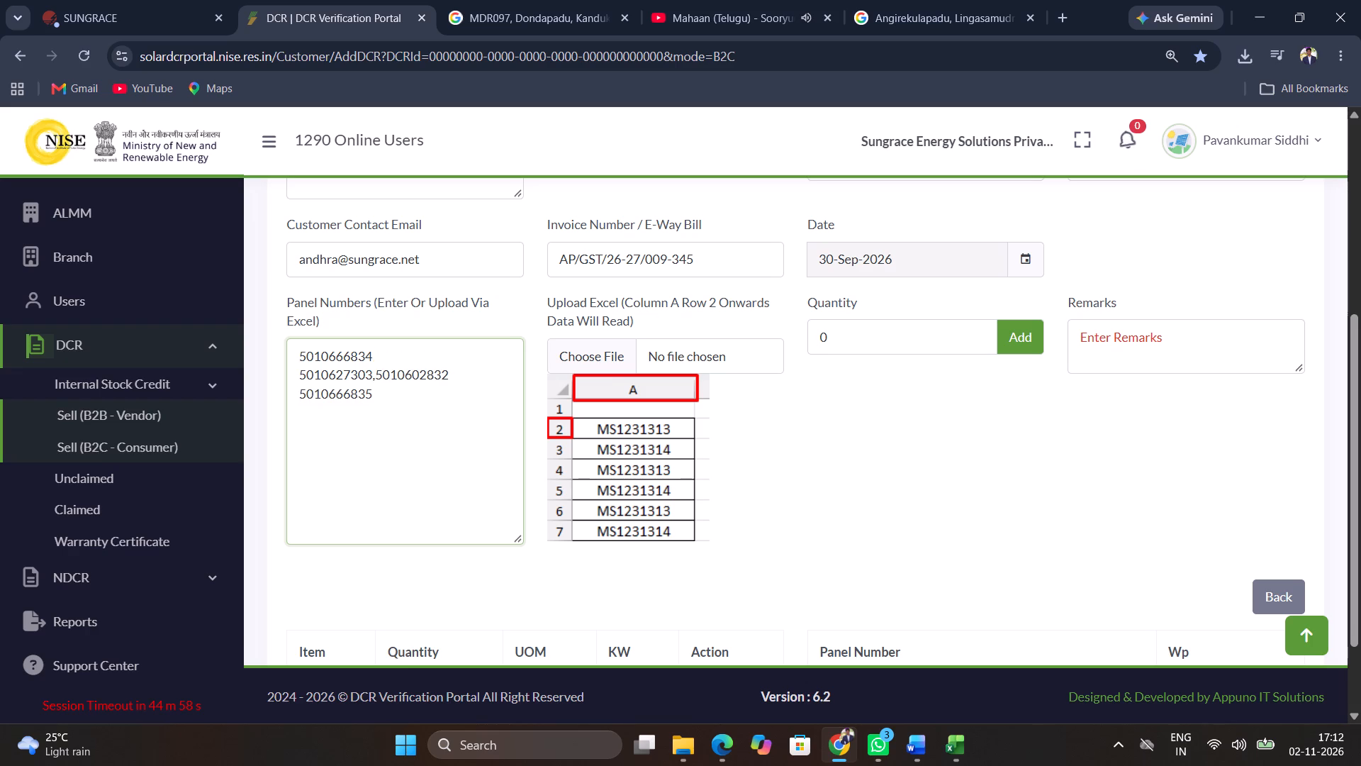
key("BackSpace")
key("Return")
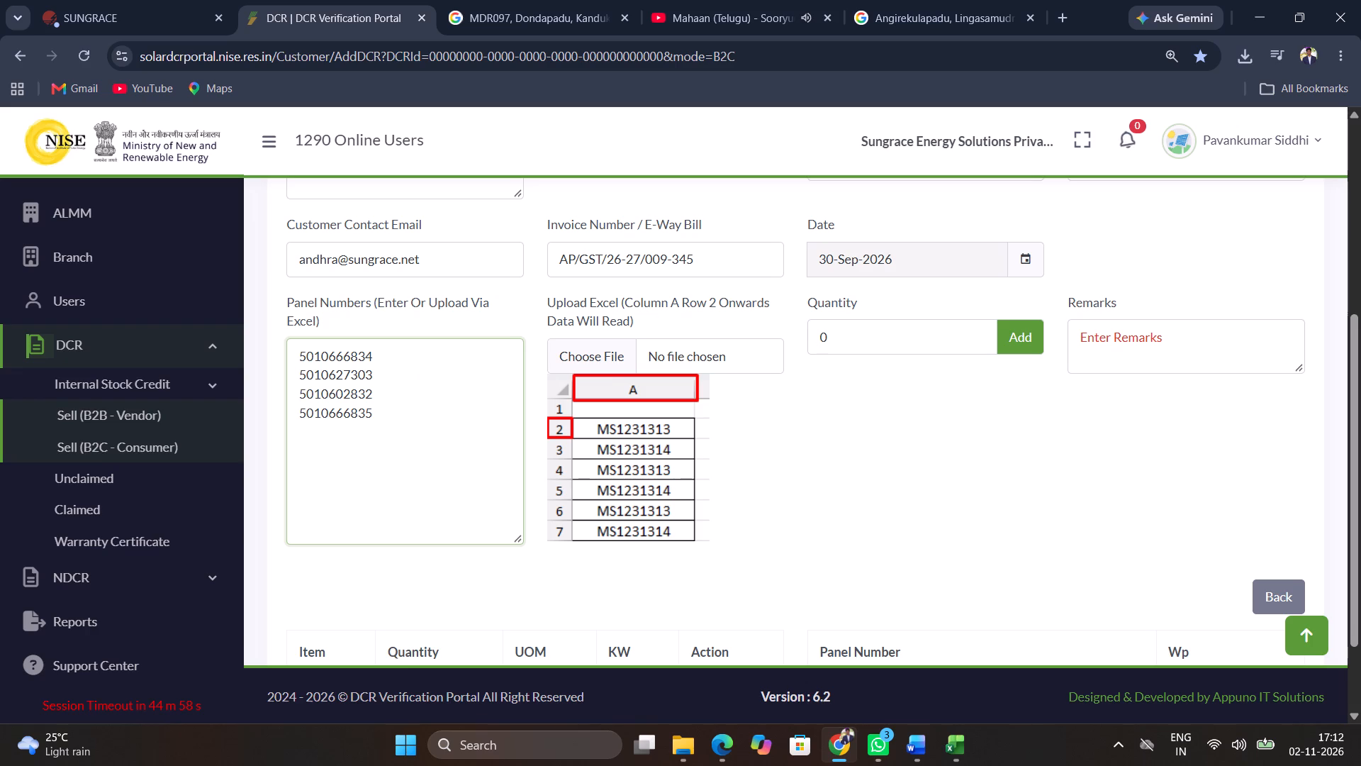
Set the panel quantity and add the four listed solar panels to the DCR.
left_click(897, 331)
scroll(897, 332, "up", 6)
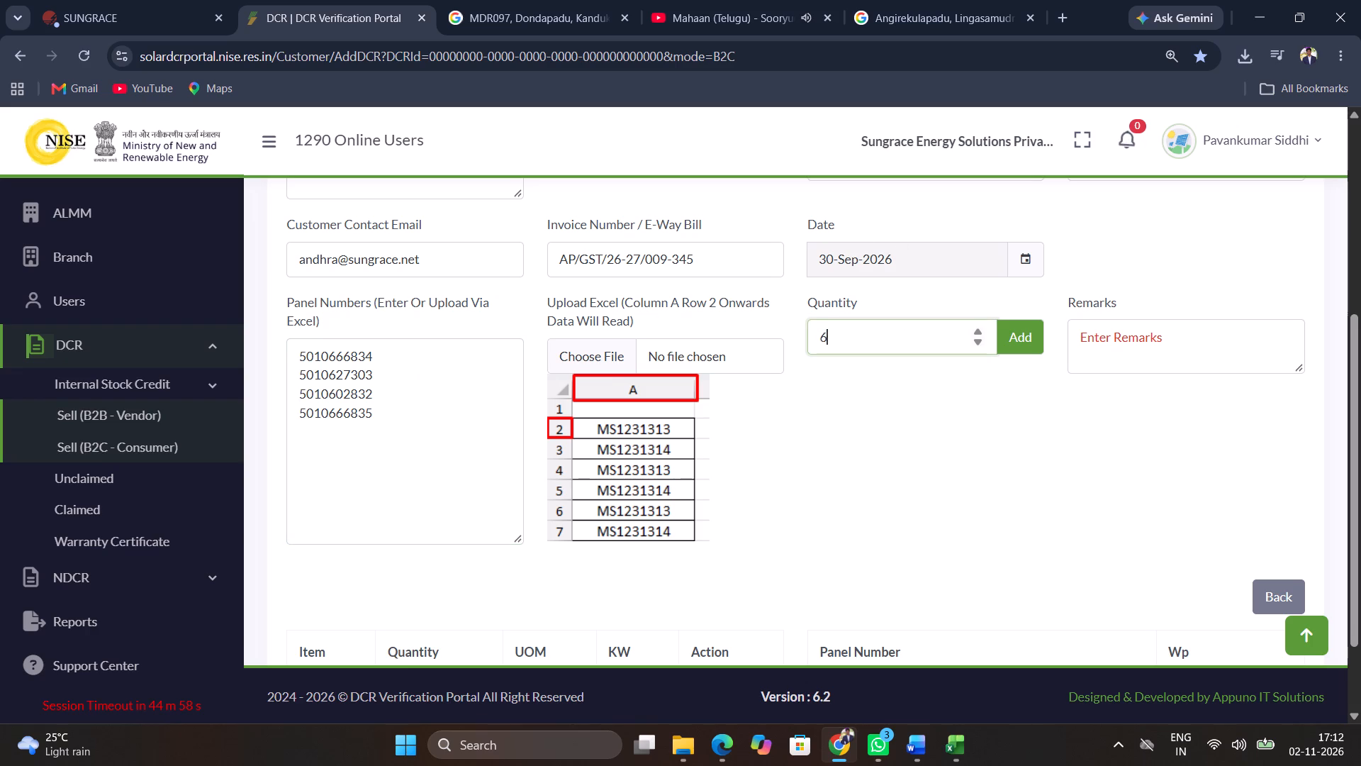
scroll(897, 332, "down", 2)
left_click(1036, 348)
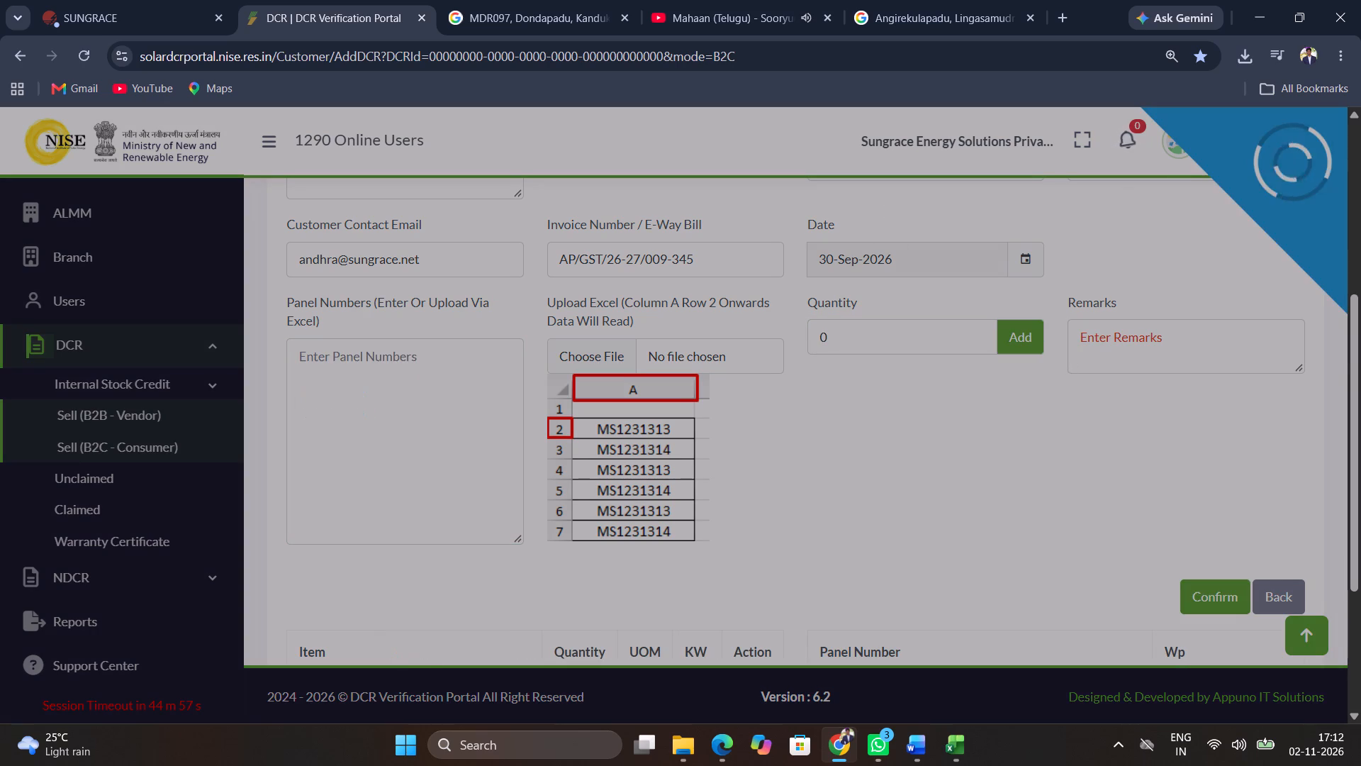
Start the Remarks entry and return to the consumer's quick-copy details in SUNGRACE for the text to copy.
left_click(1153, 377)
left_click(1152, 362)
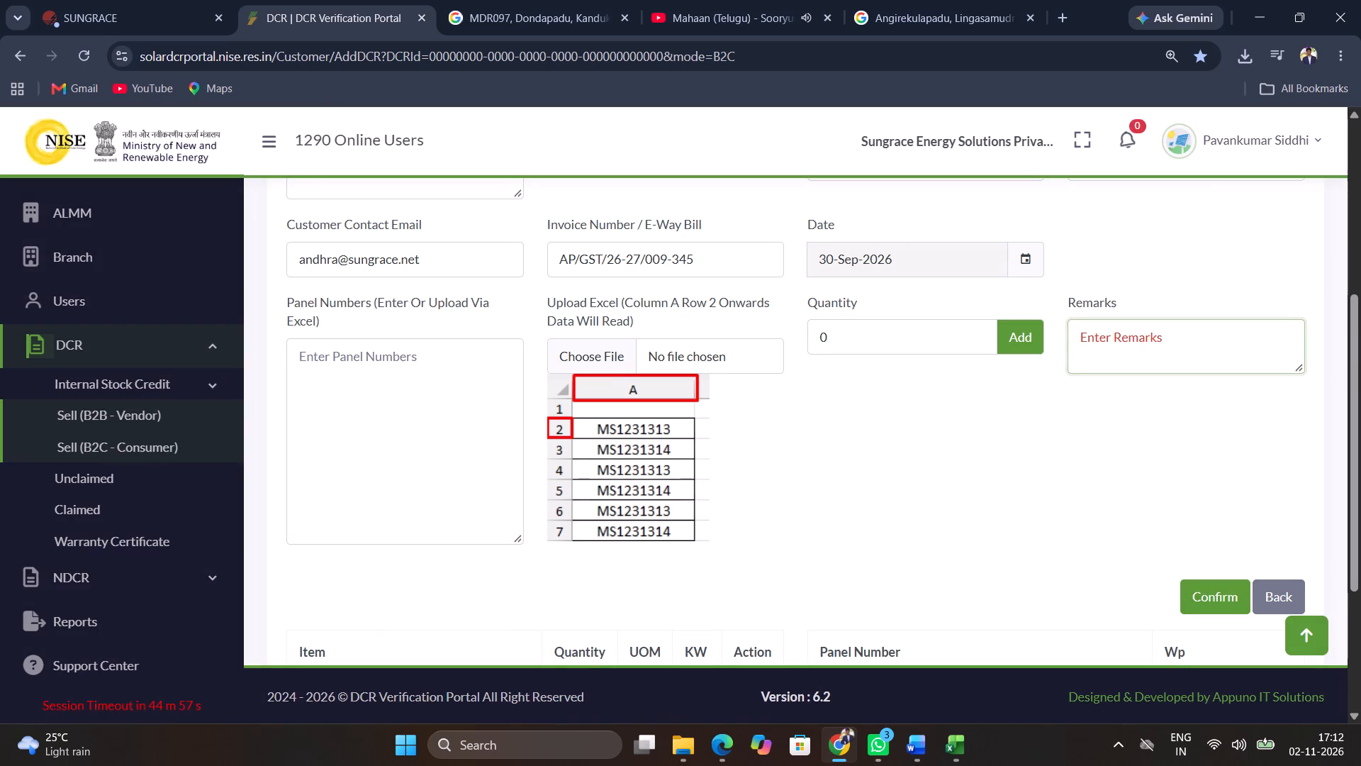
left_click(188, 0)
left_click(833, 202)
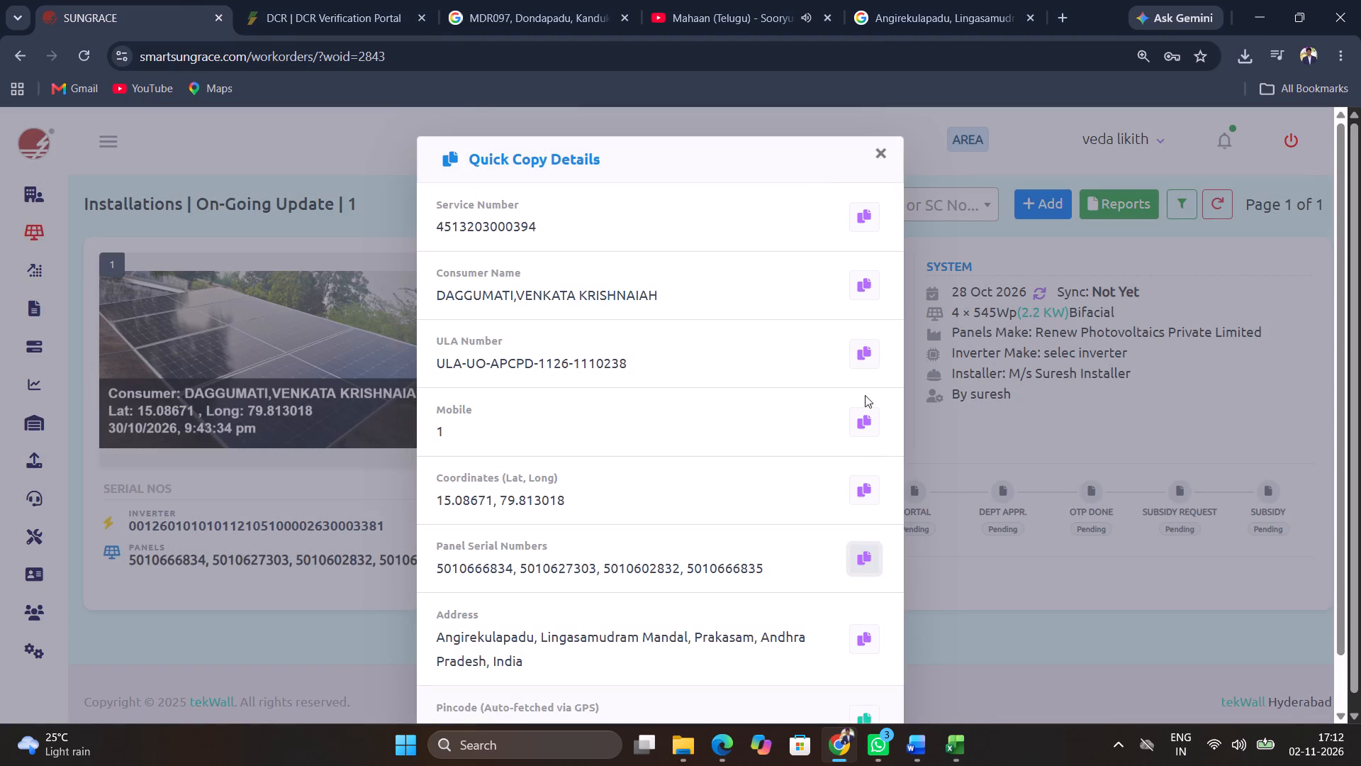
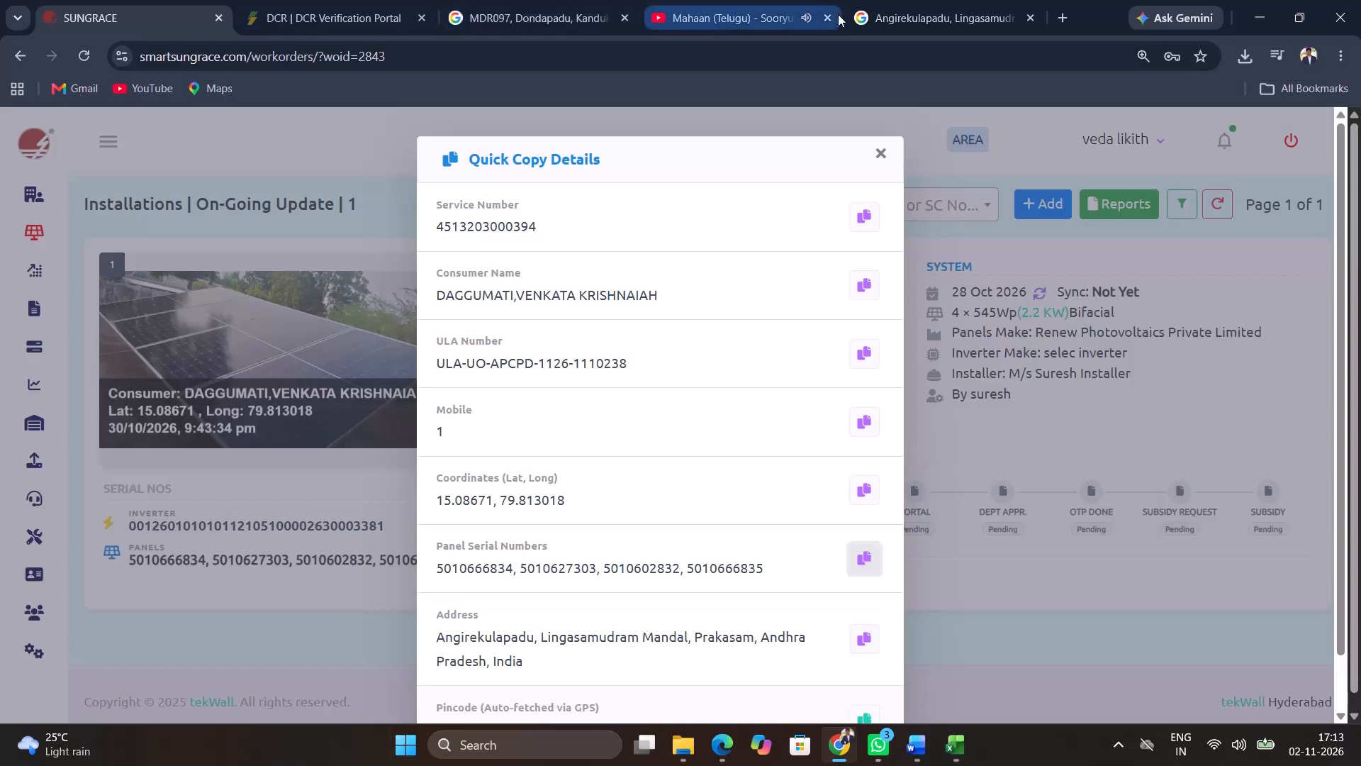
Switch to YouTube and play the Jagame Tantram Rakita Rakita Rakita Telugu lyric video from the suggested videos.
left_click(788, 0)
scroll(1118, 437, "down", 2)
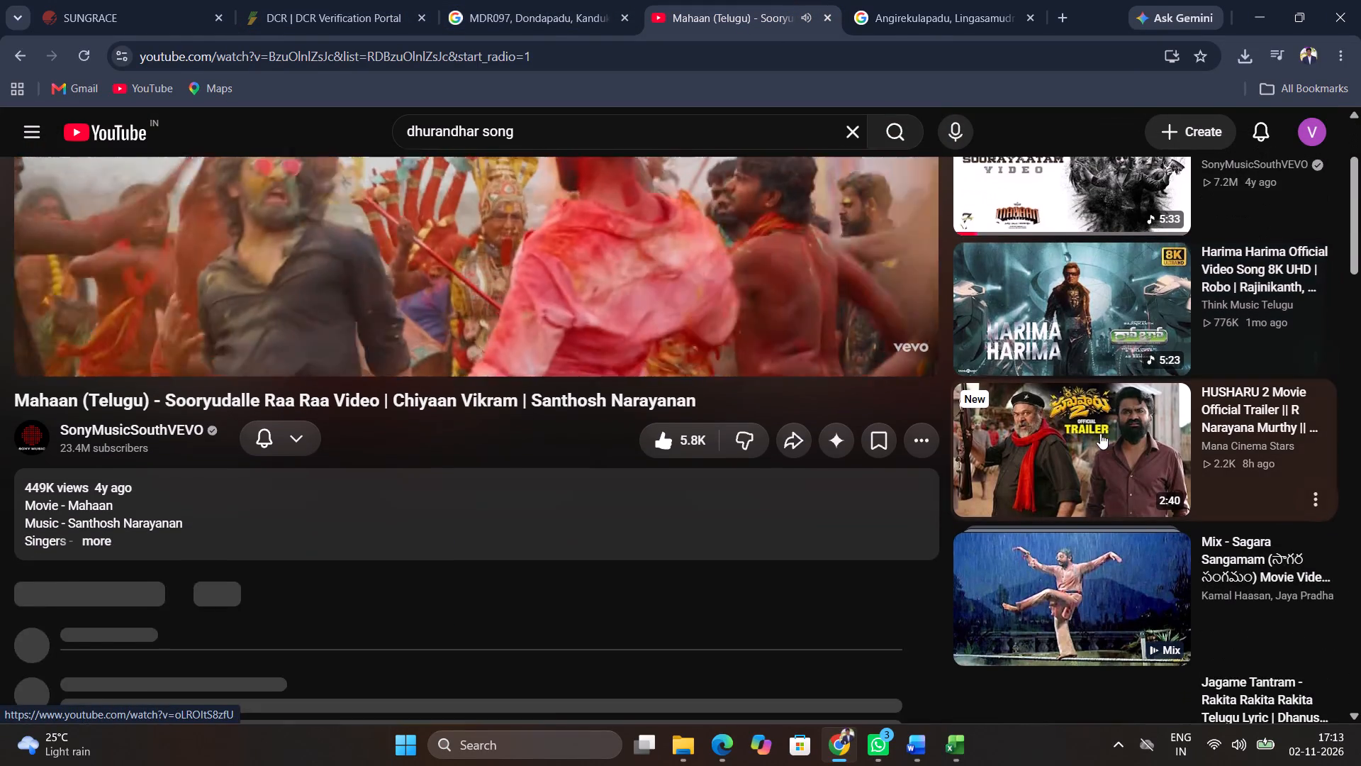
scroll(1085, 389, "down", 3)
scroll(1046, 307, "up", 1)
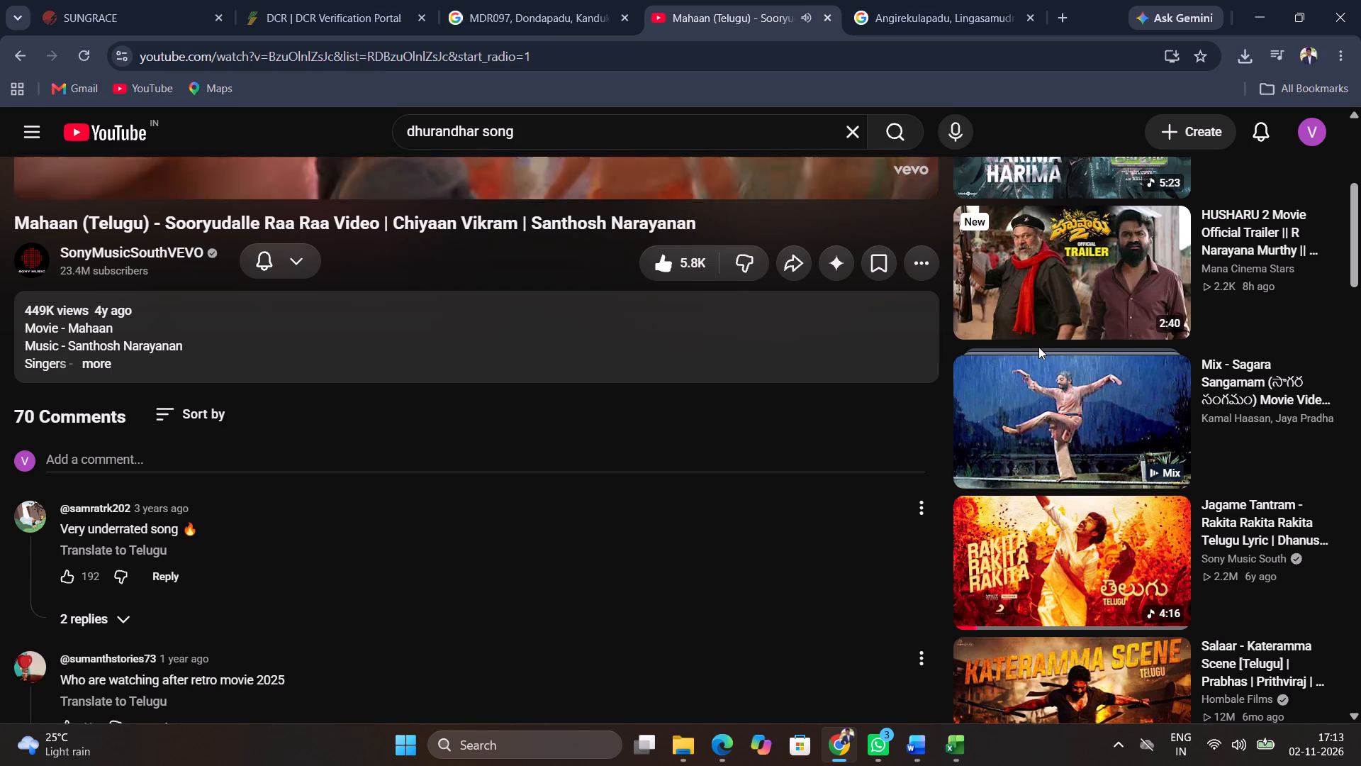
scroll(1043, 350, "down", 3)
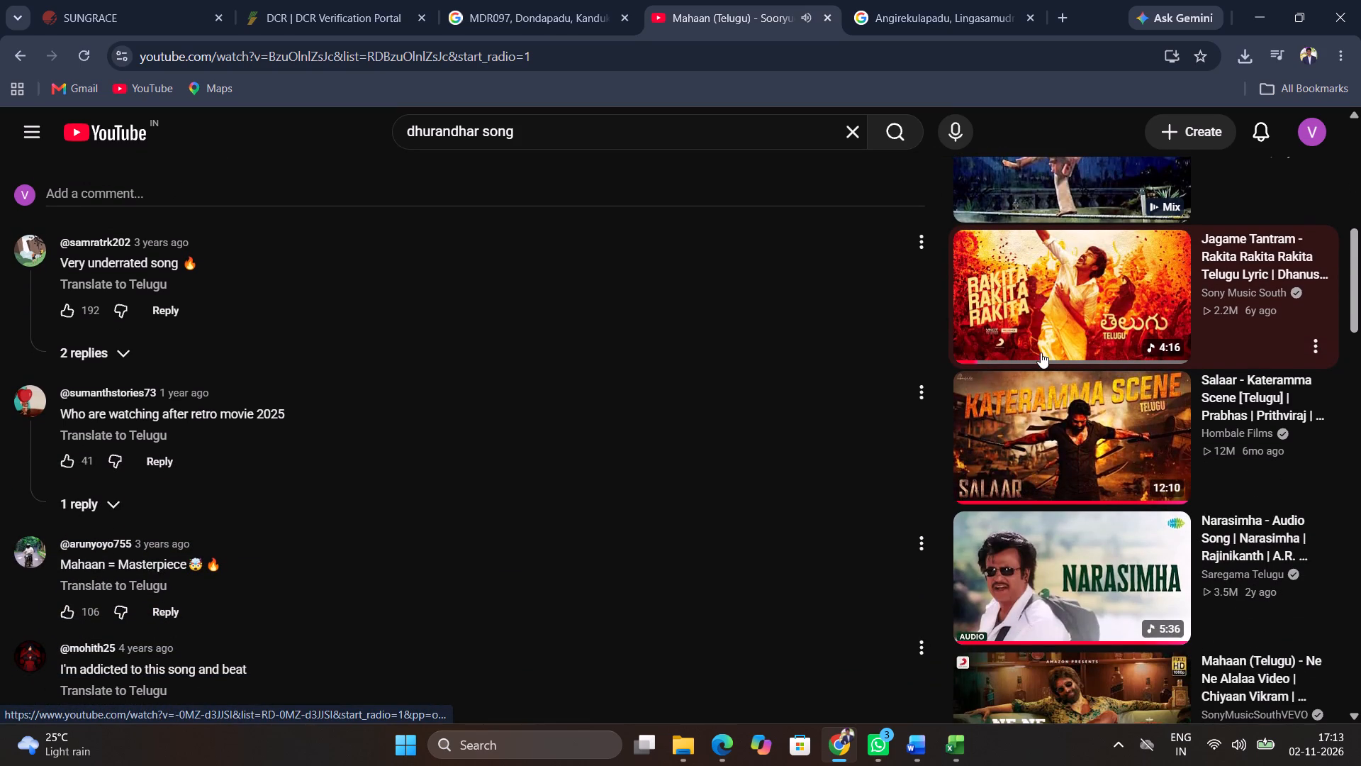
scroll(1045, 357, "down", 3)
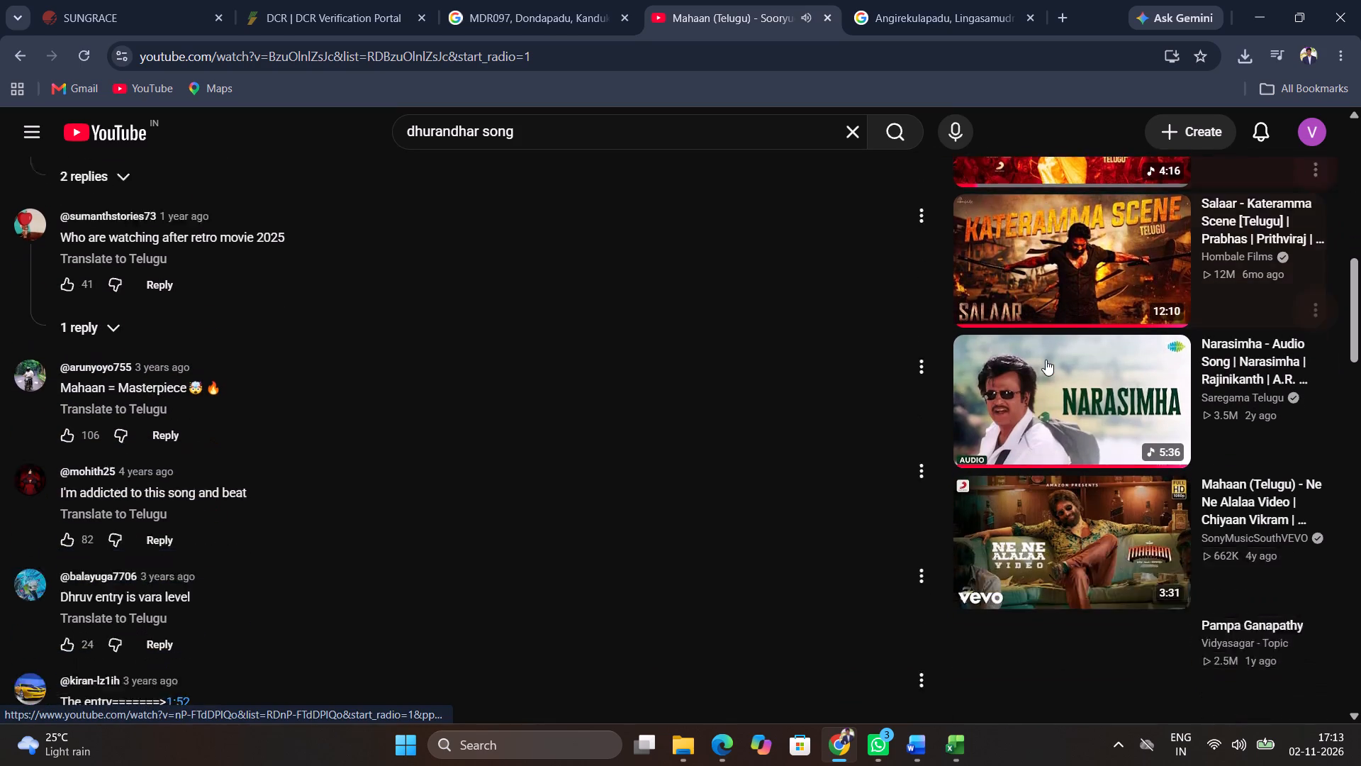
scroll(1048, 357, "down", 4)
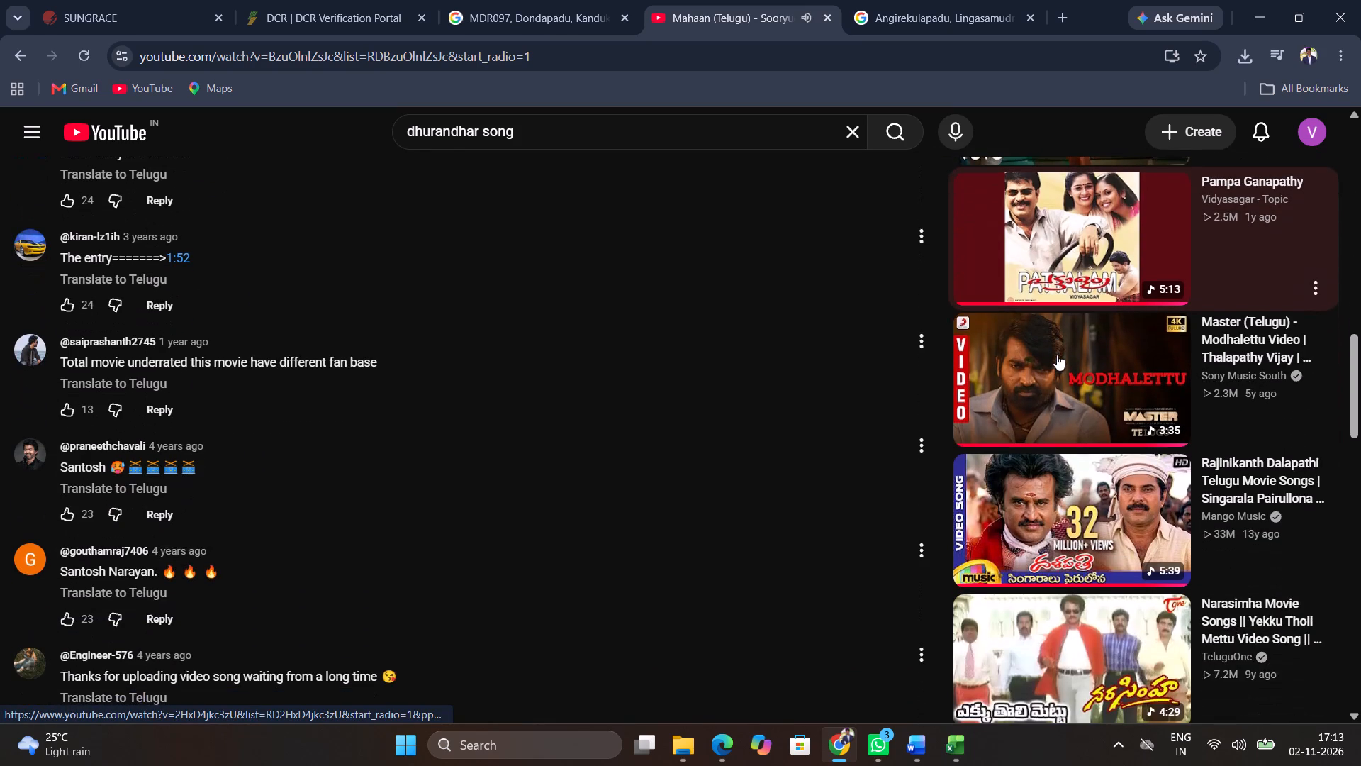
scroll(1057, 355, "down", 3)
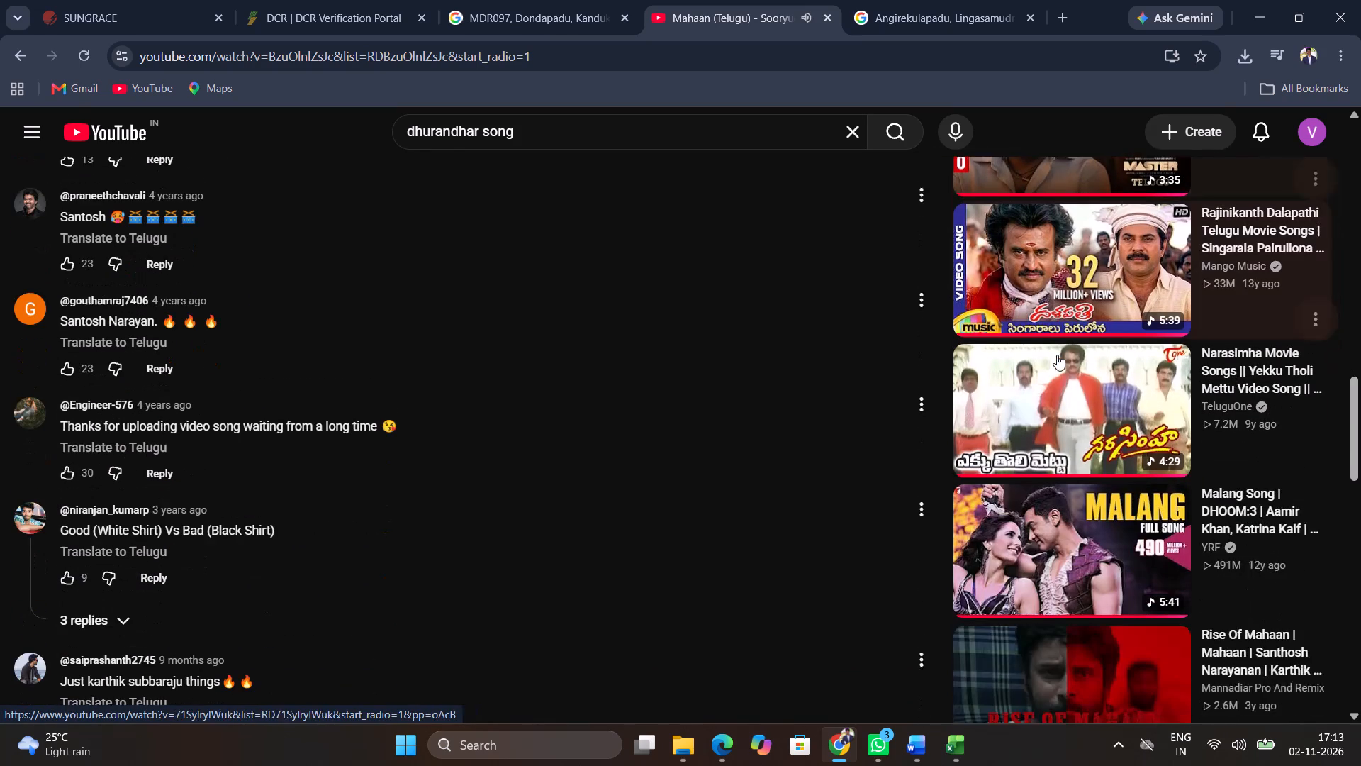
scroll(1057, 355, "down", 2)
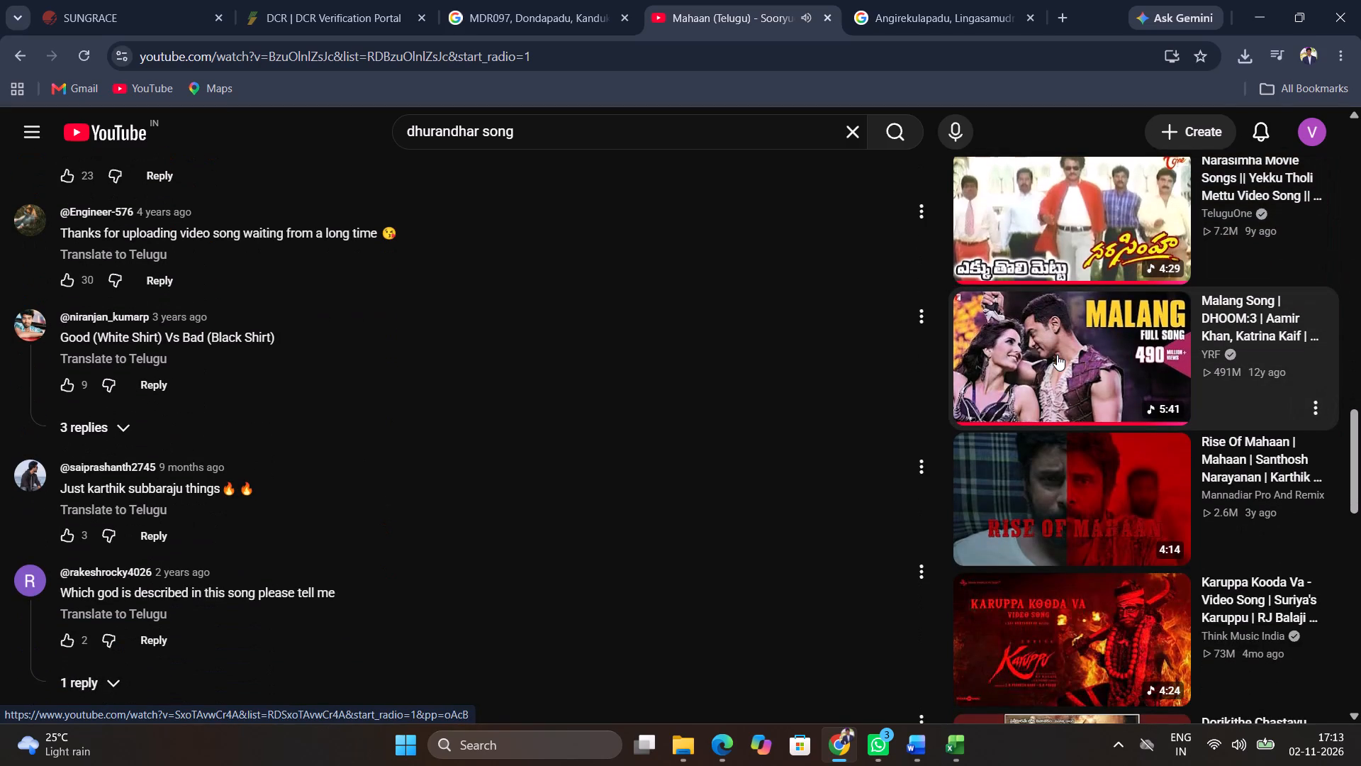
scroll(1057, 355, "up", 8)
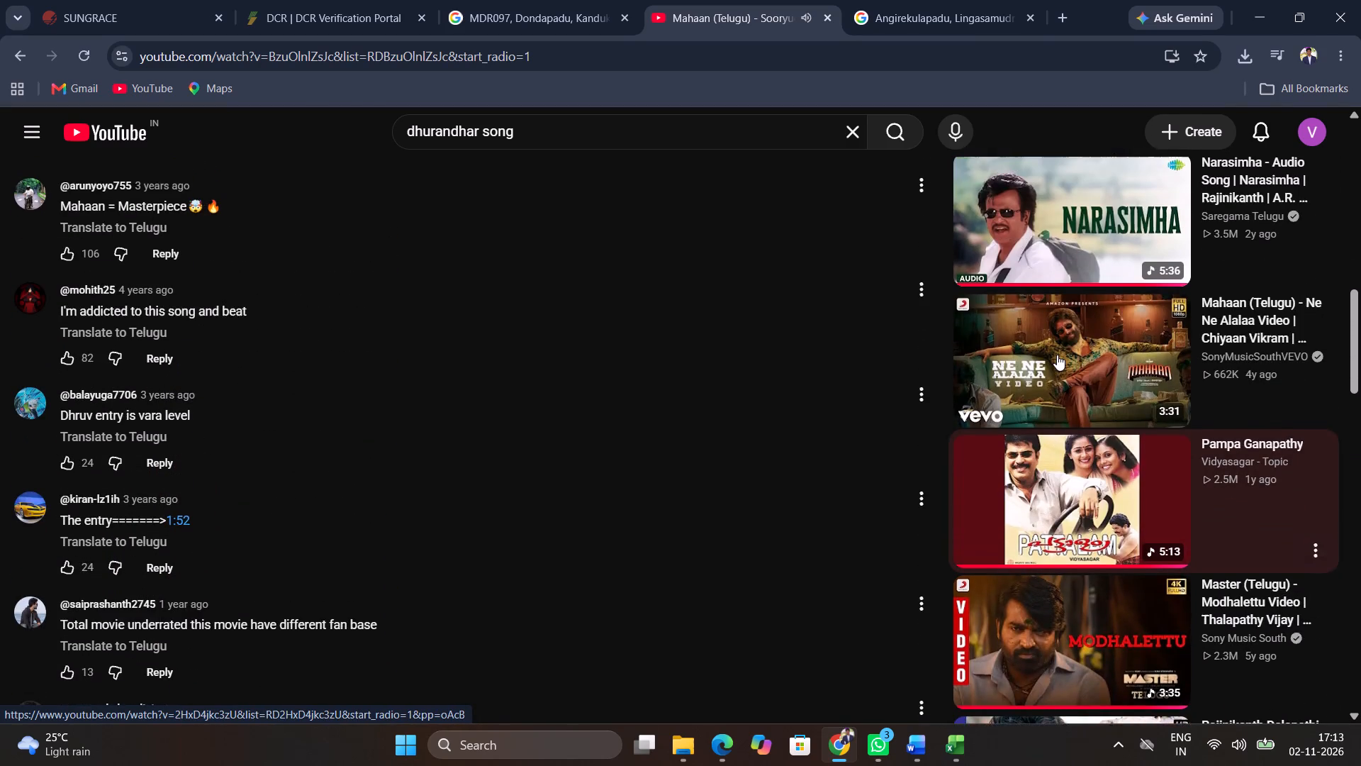
scroll(1057, 355, "up", 4)
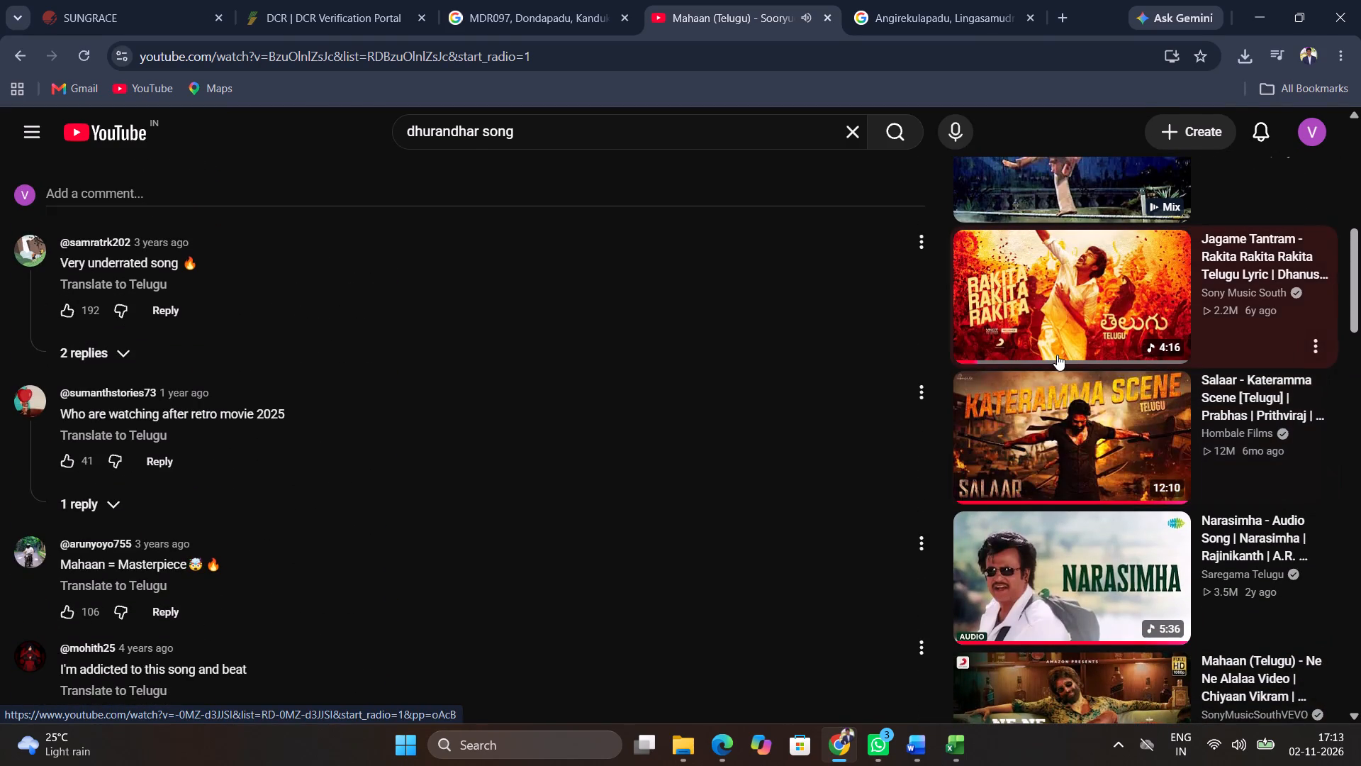
left_click(1048, 300)
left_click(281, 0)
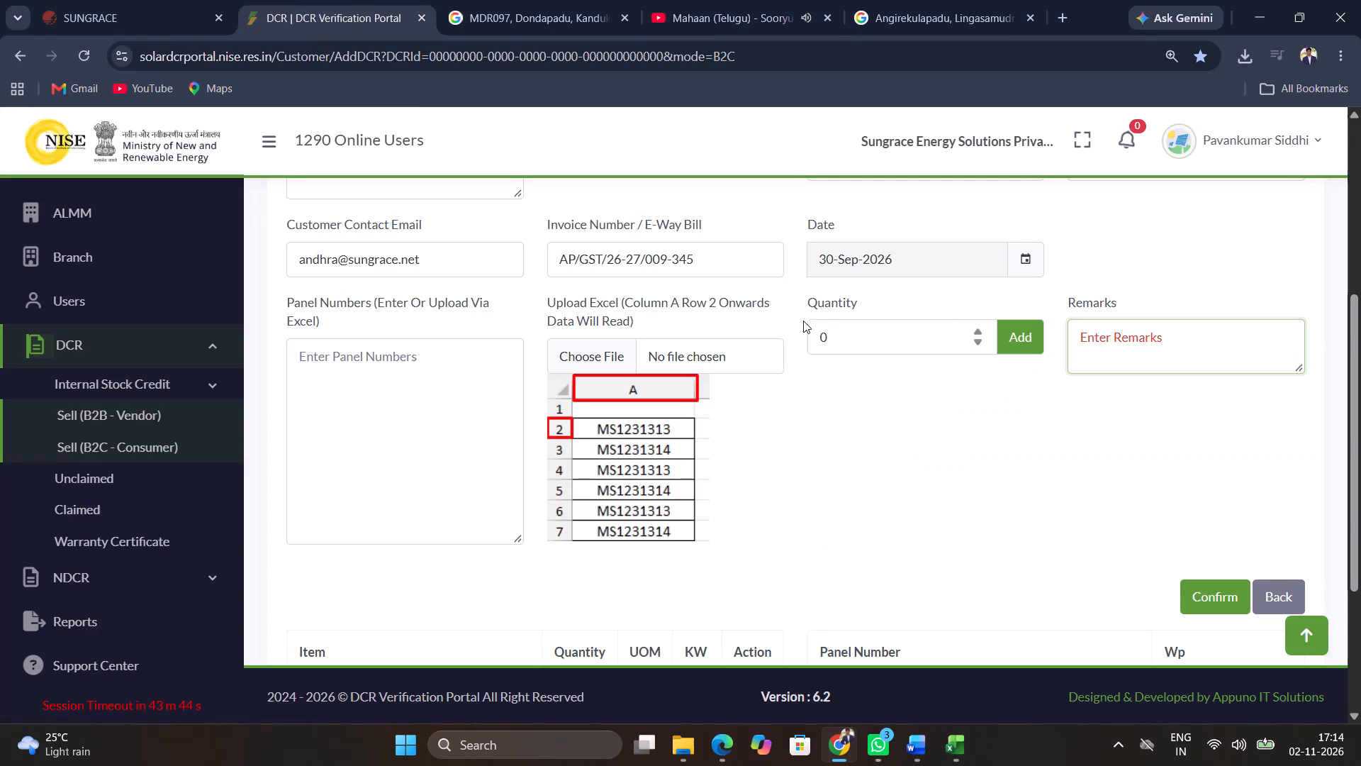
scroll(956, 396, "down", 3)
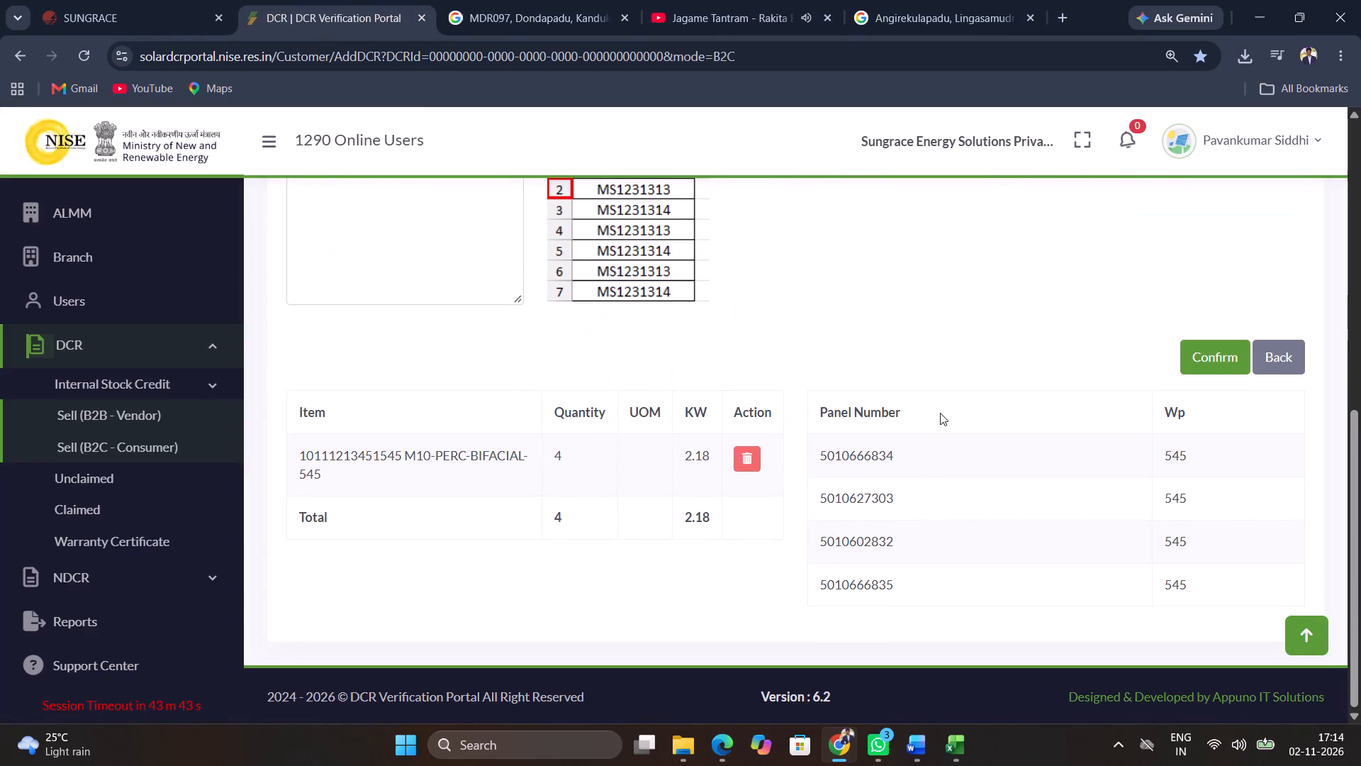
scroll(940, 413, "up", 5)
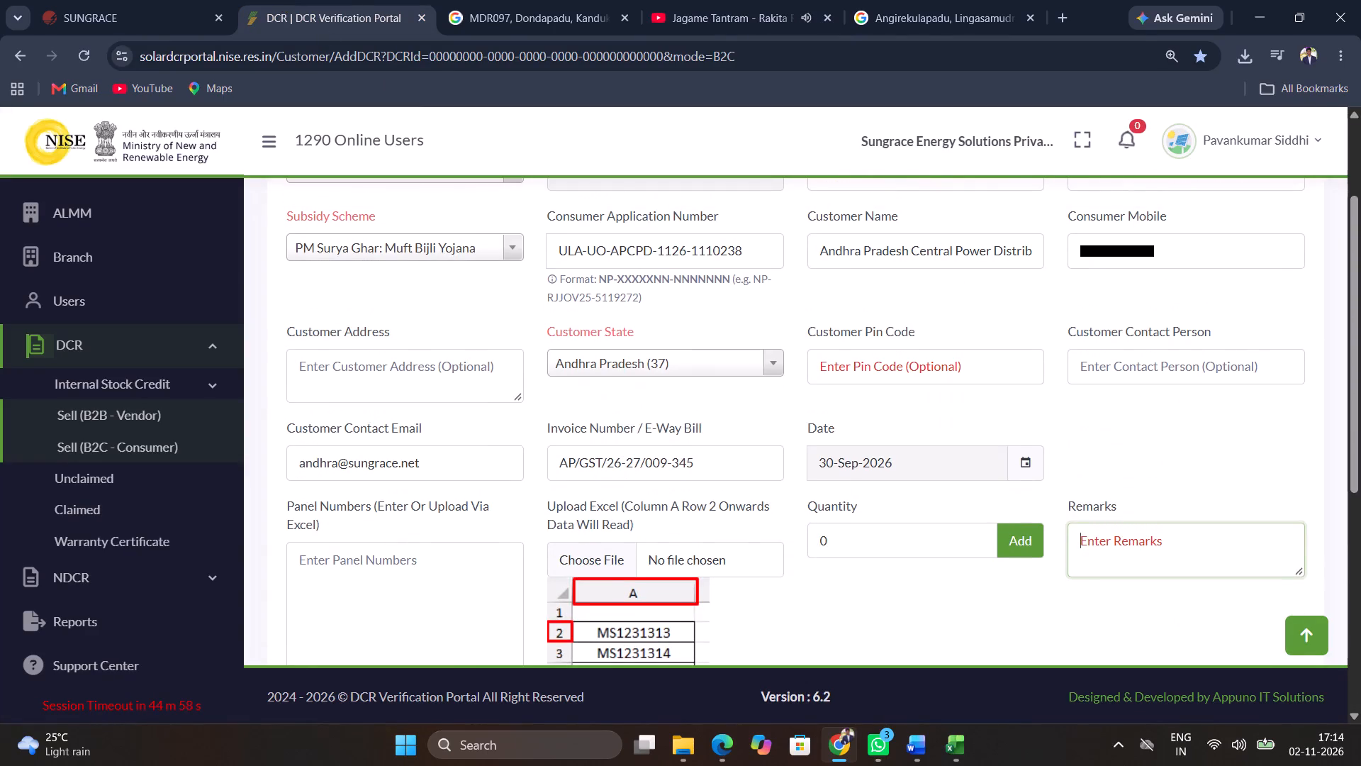
Return to YouTube and skip the advertisement before the song.
left_click(721, 0)
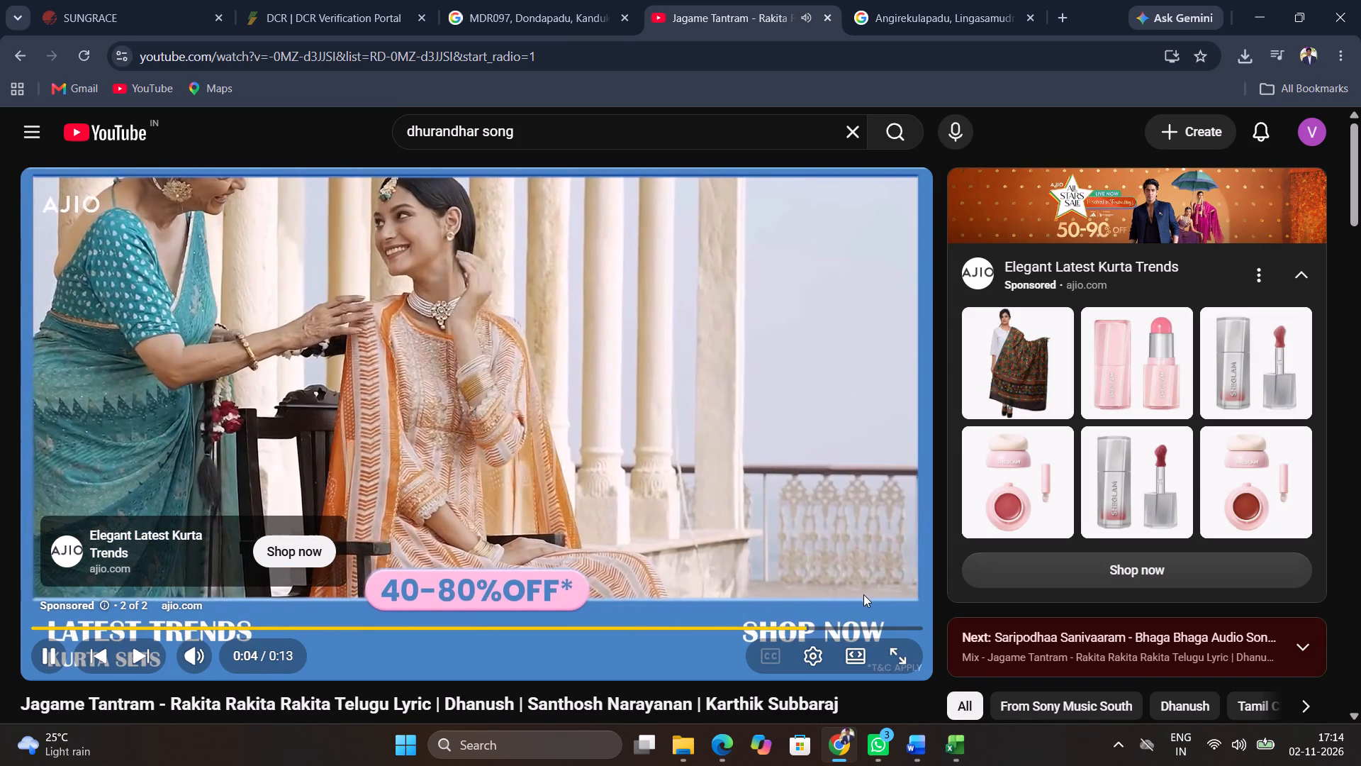
left_click(878, 594)
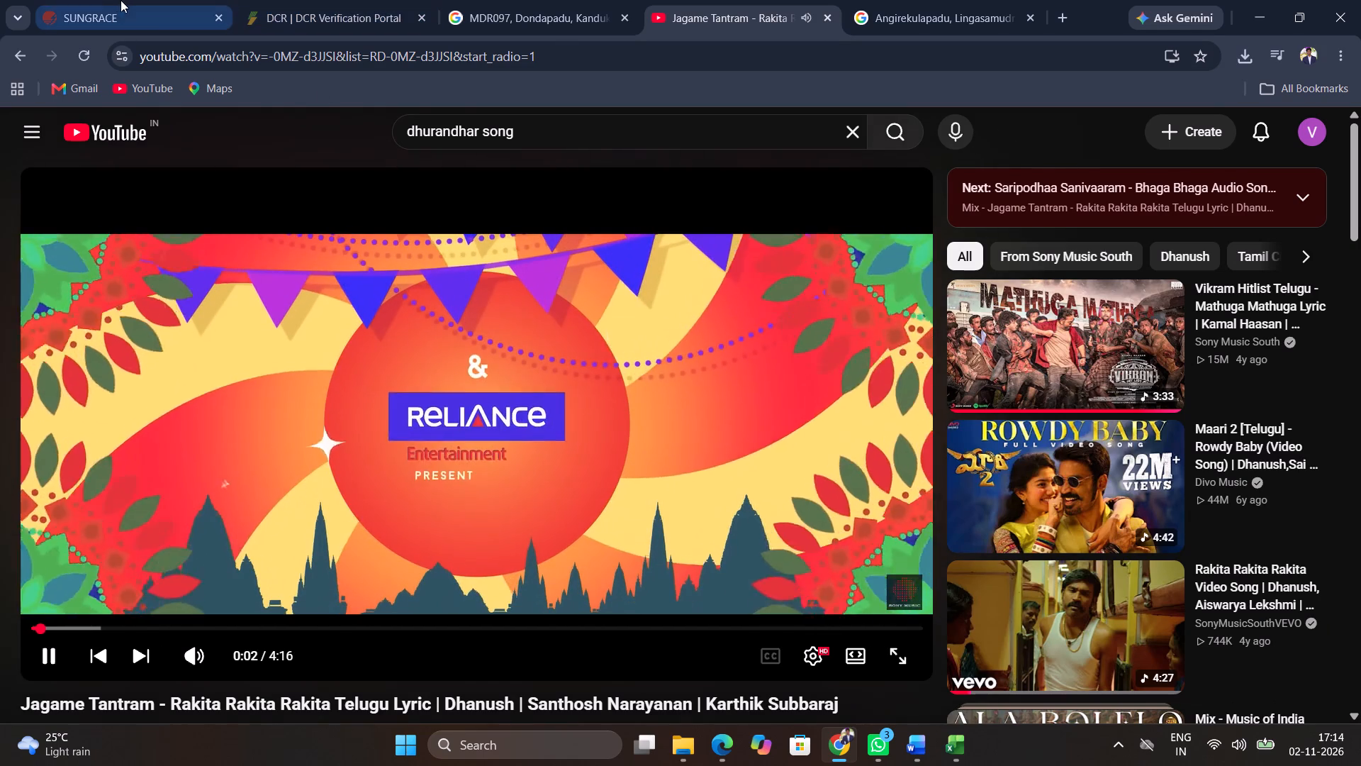
Copy the consumer's address from the quick-copy details in SUNGRACE into the Remarks field of the DCR form.
left_click(106, 0)
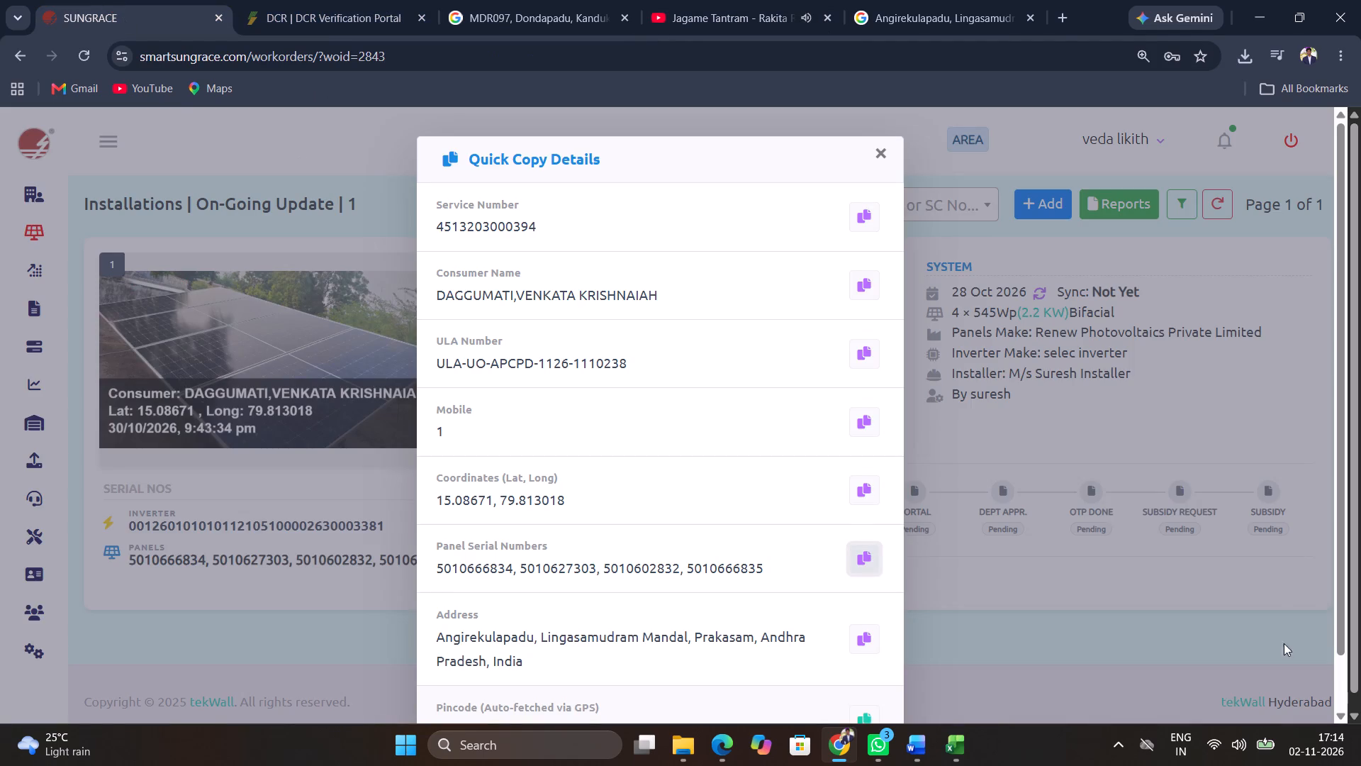
scroll(884, 554, "down", 2)
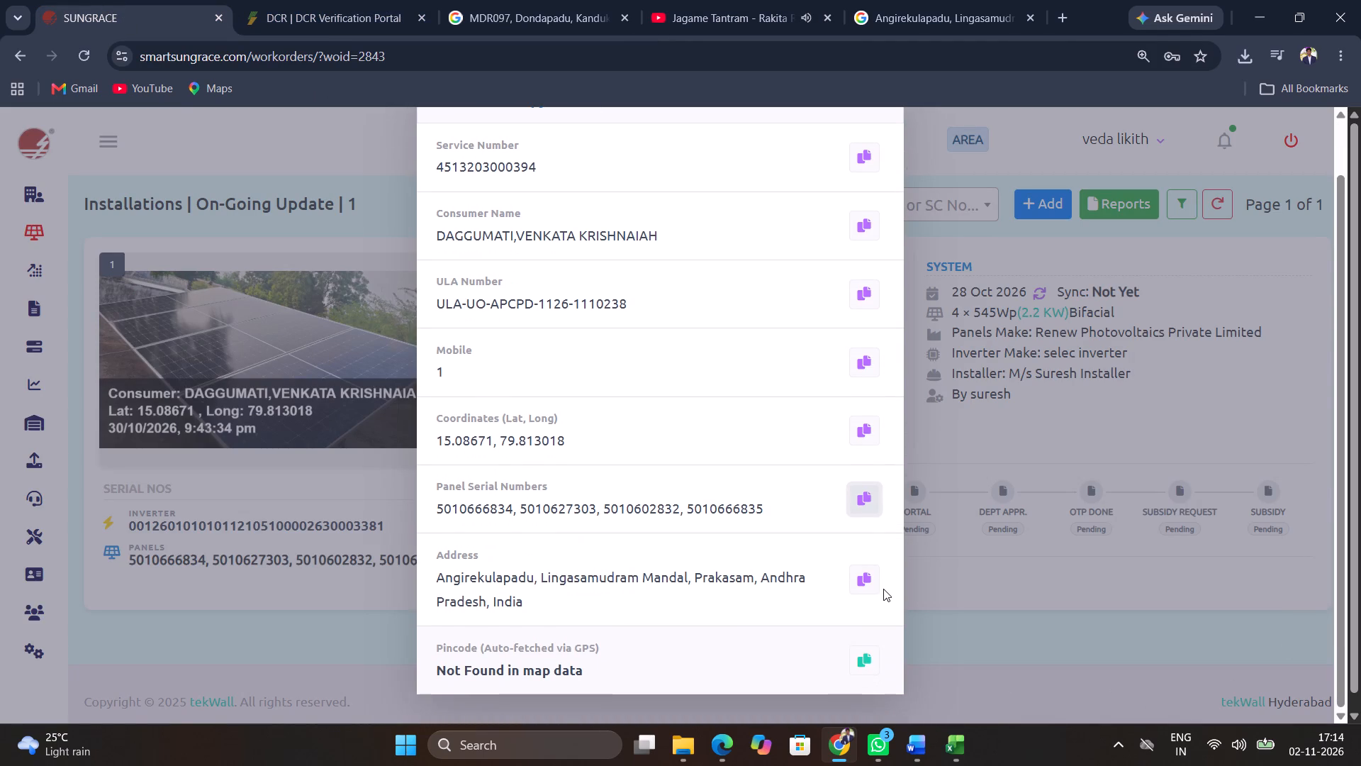
left_click(861, 575)
left_click(311, 0)
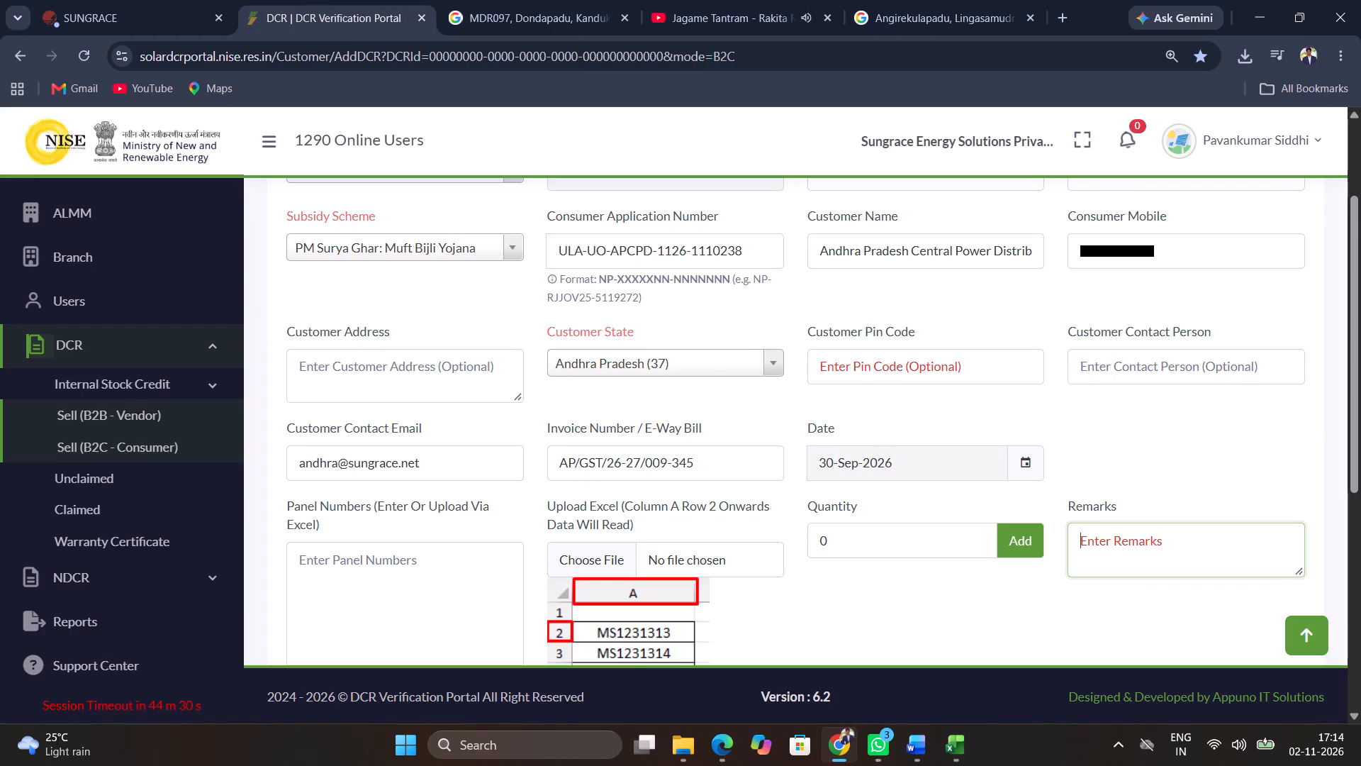
key("ctrl+v")
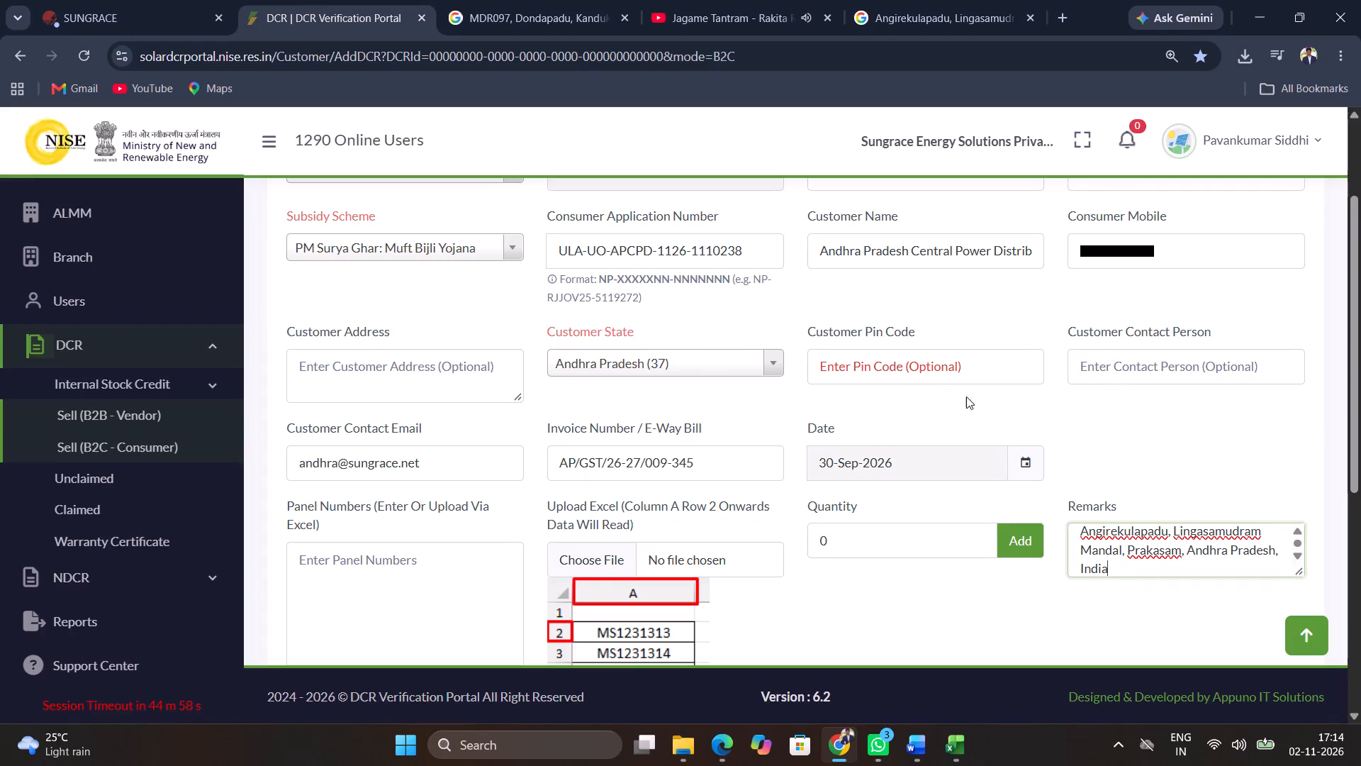
Copy the village's postal code from the open Google search results into the Customer Pin Code field of the DCR form.
left_click(951, 376)
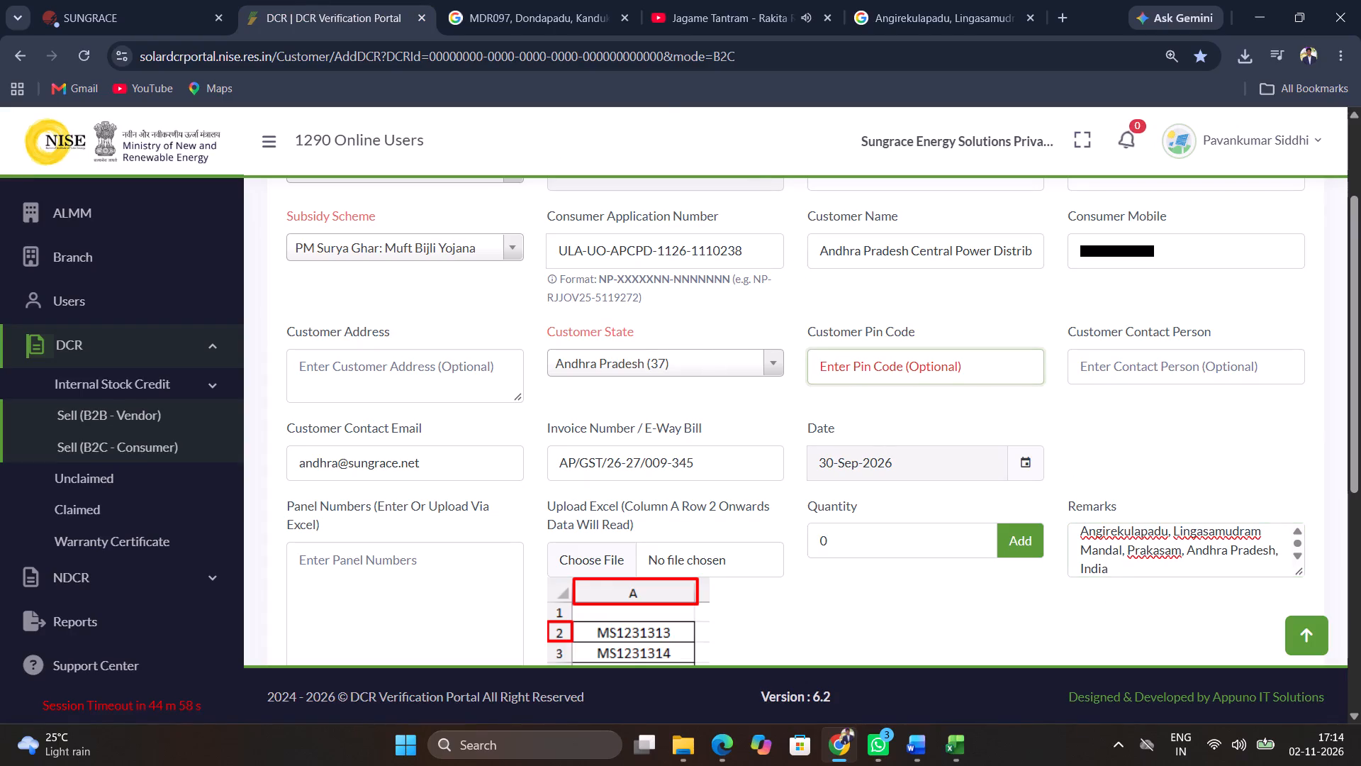
left_click(911, 4)
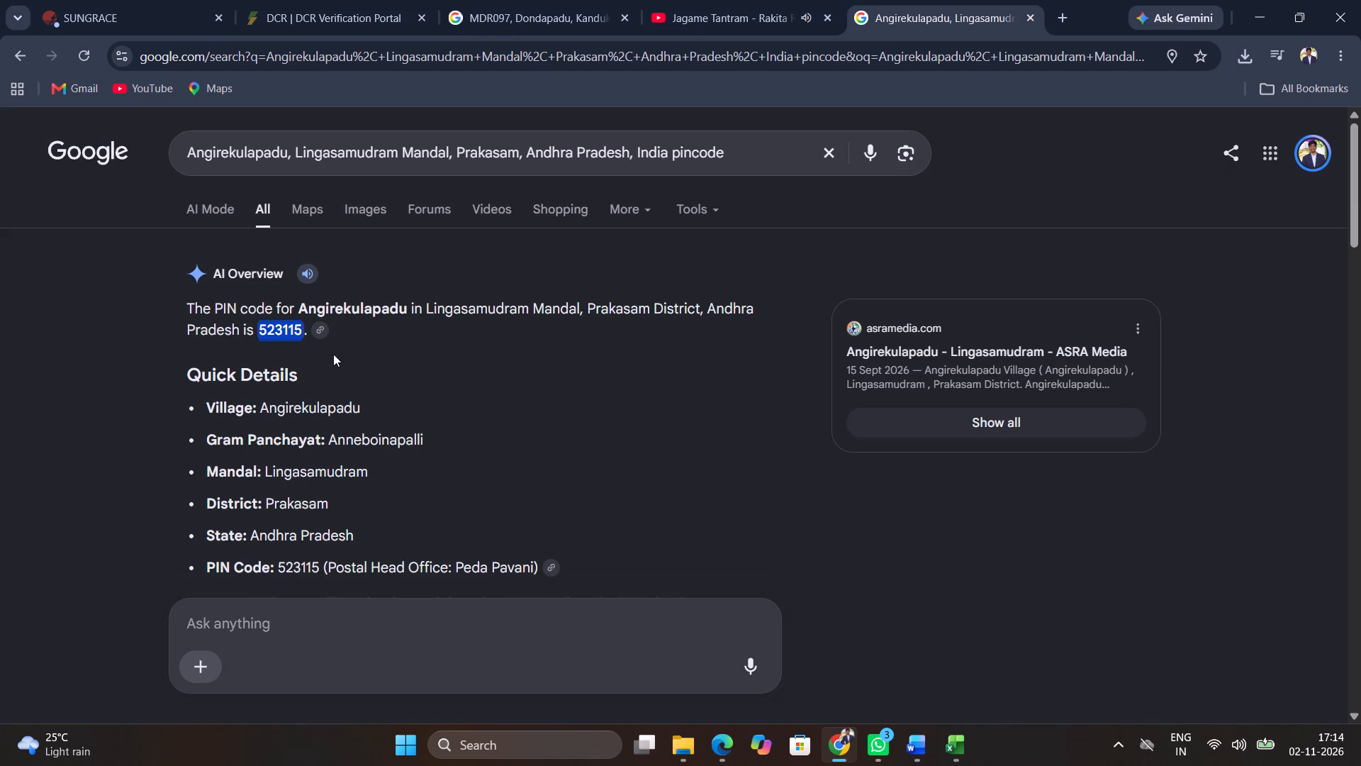
double_click(285, 329)
key("ctrl+c")
left_click(316, 1)
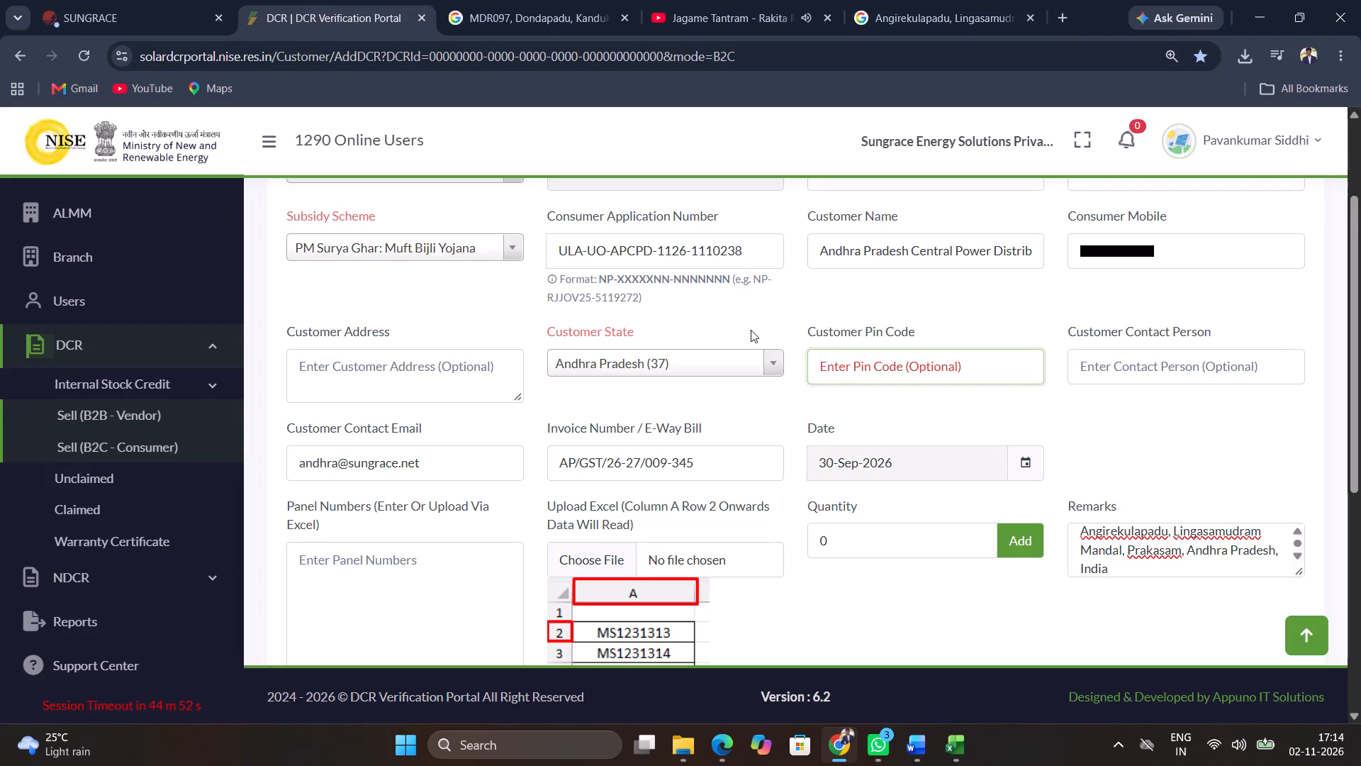
key("ctrl+v")
Submit the completed B2C DCR form and approve its confirmation.
scroll(786, 325, "down", 4)
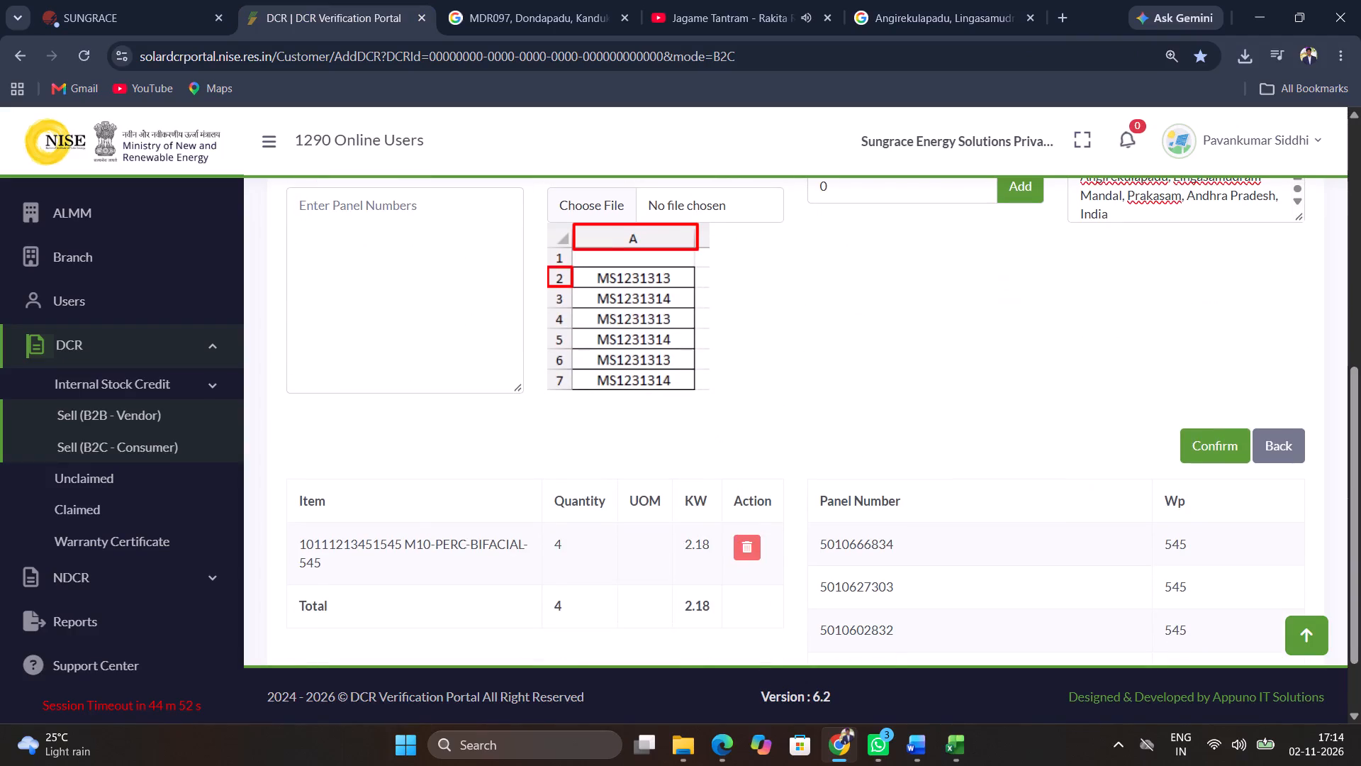
left_click(1207, 443)
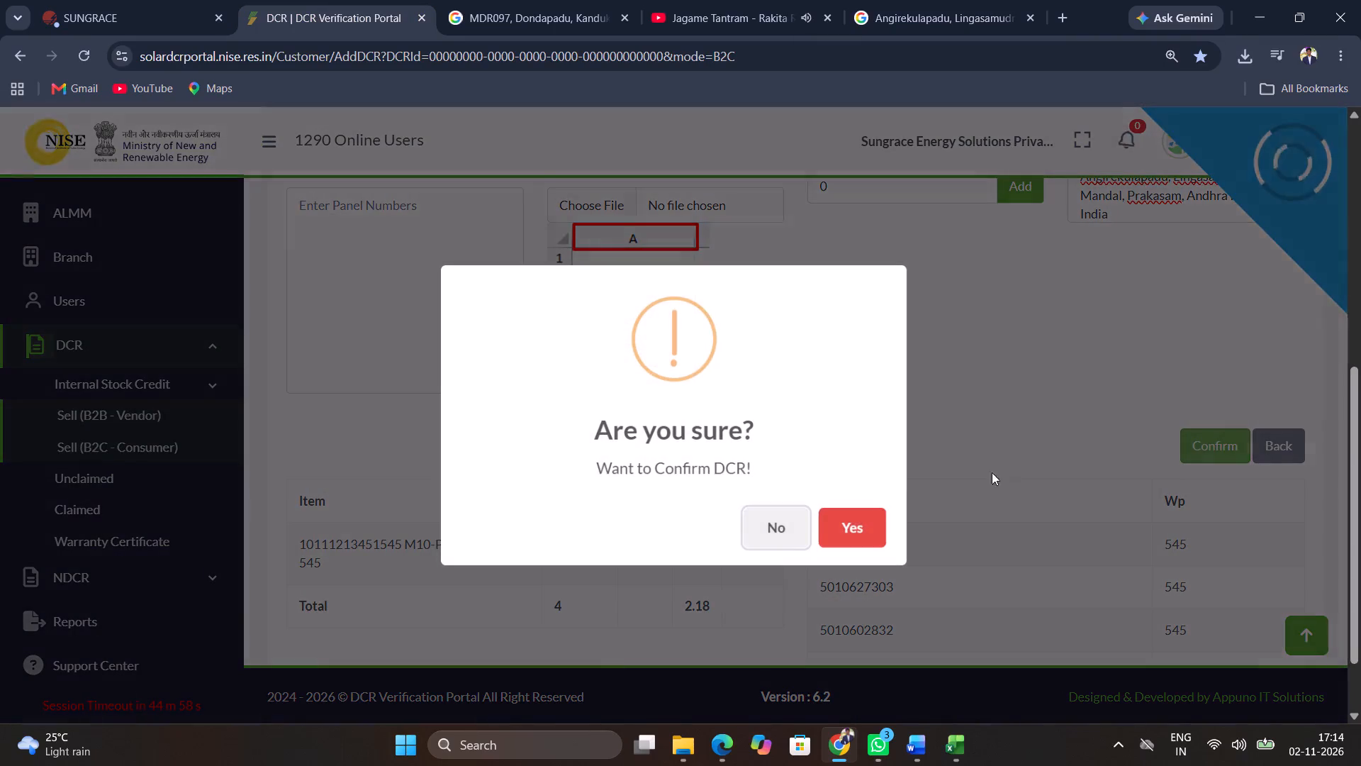
left_click(880, 528)
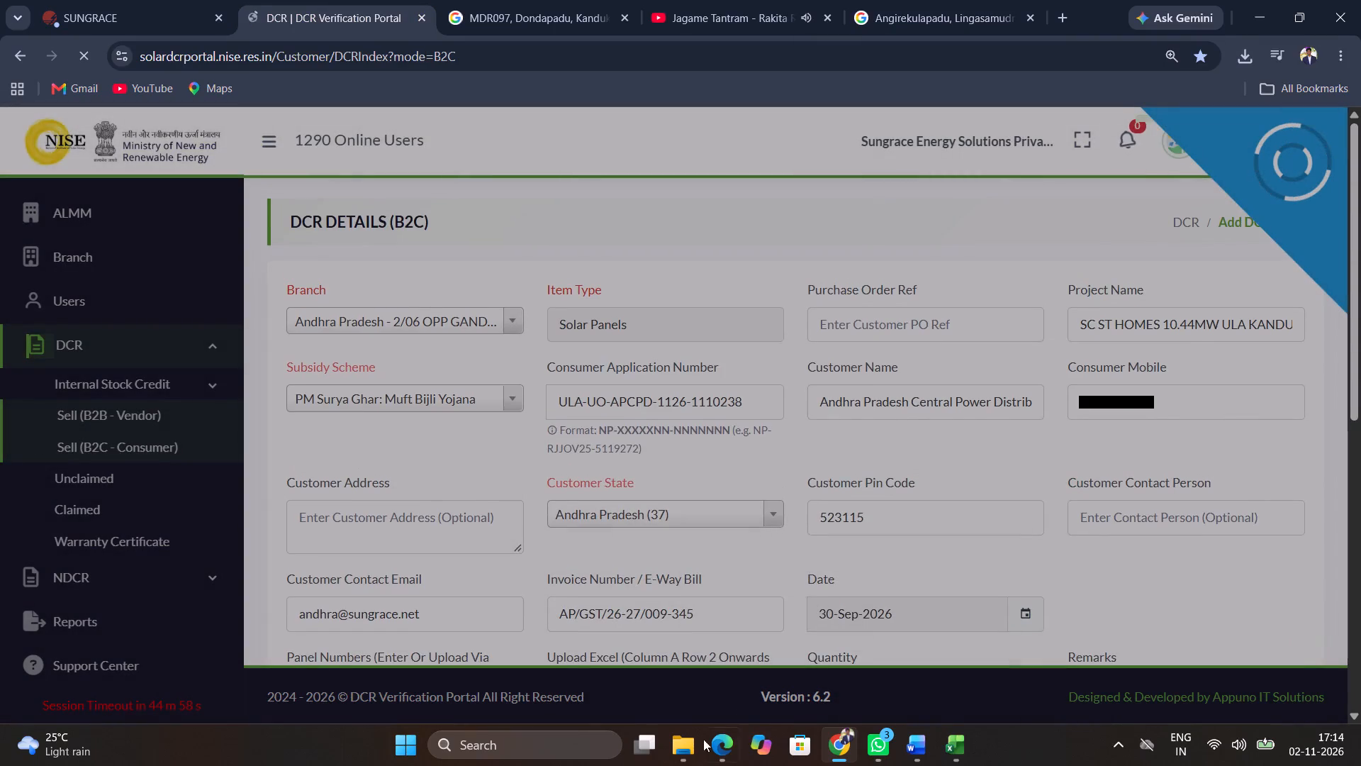
Create a new folder named 345_ inside the DCR009 folder in File Explorer.
left_click(676, 641)
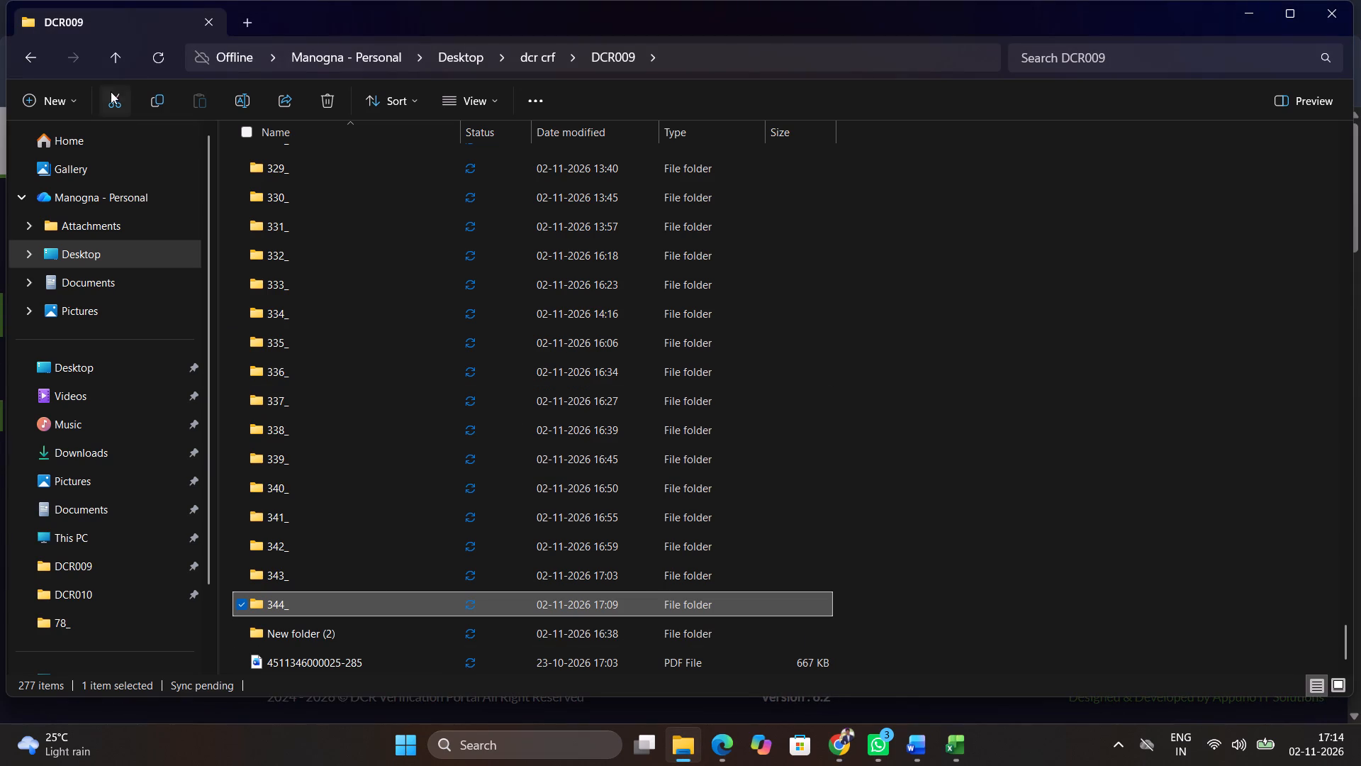
left_click(48, 96)
left_click(33, 142)
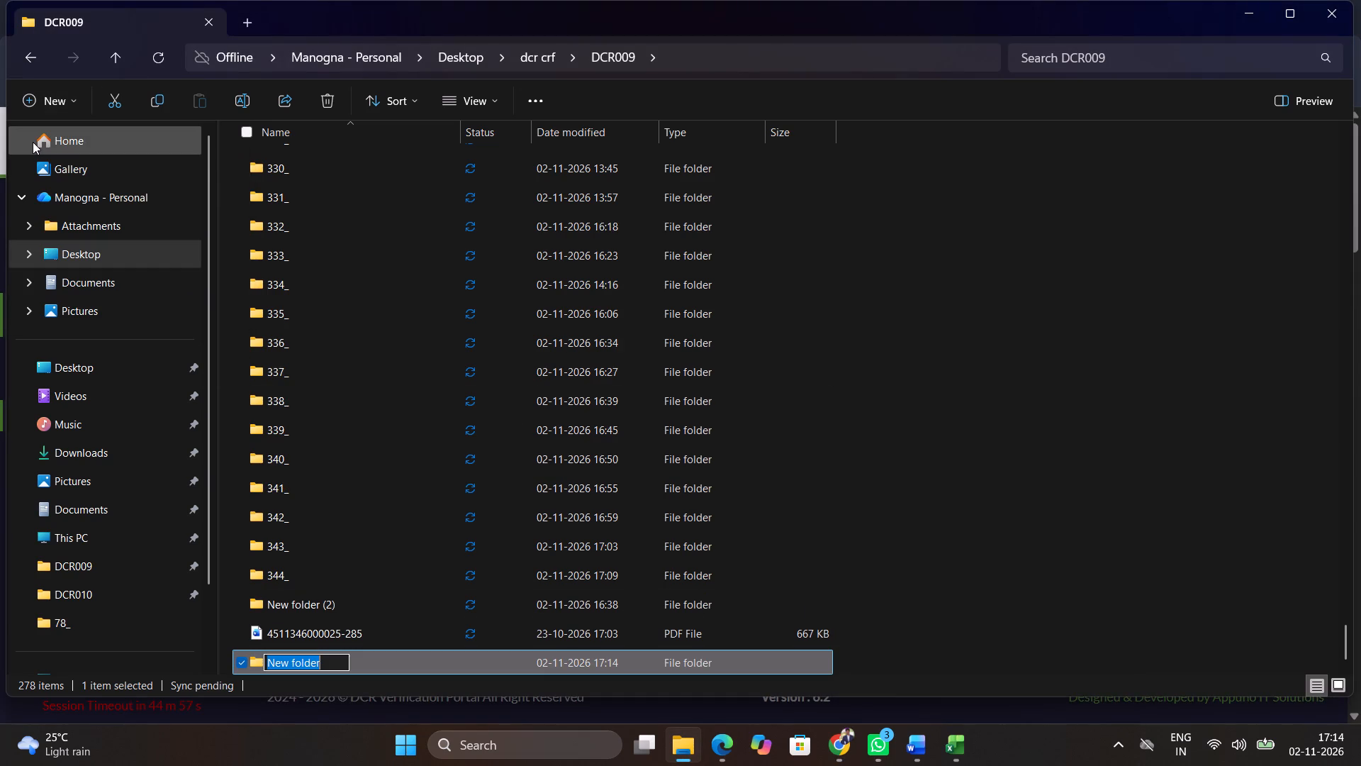
type("345")
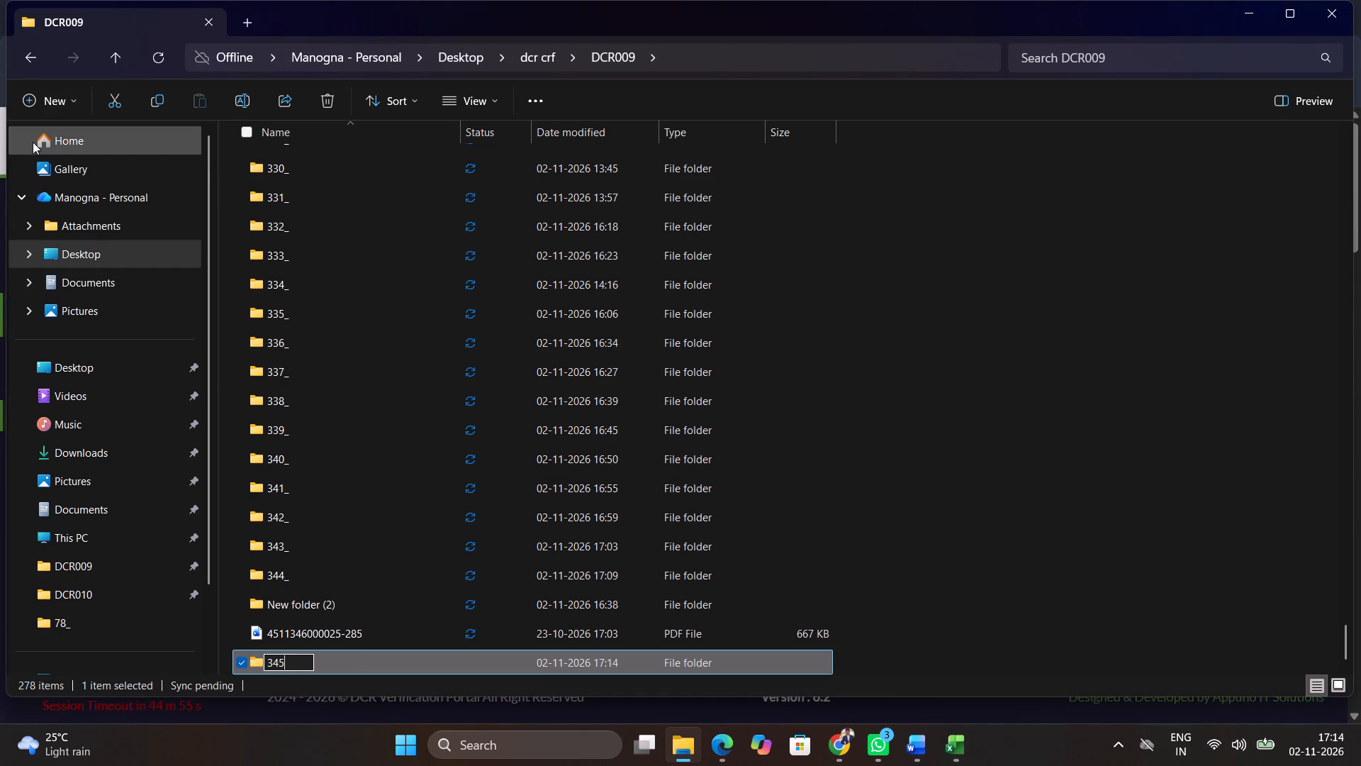
key("shift+underscore")
key("Return")
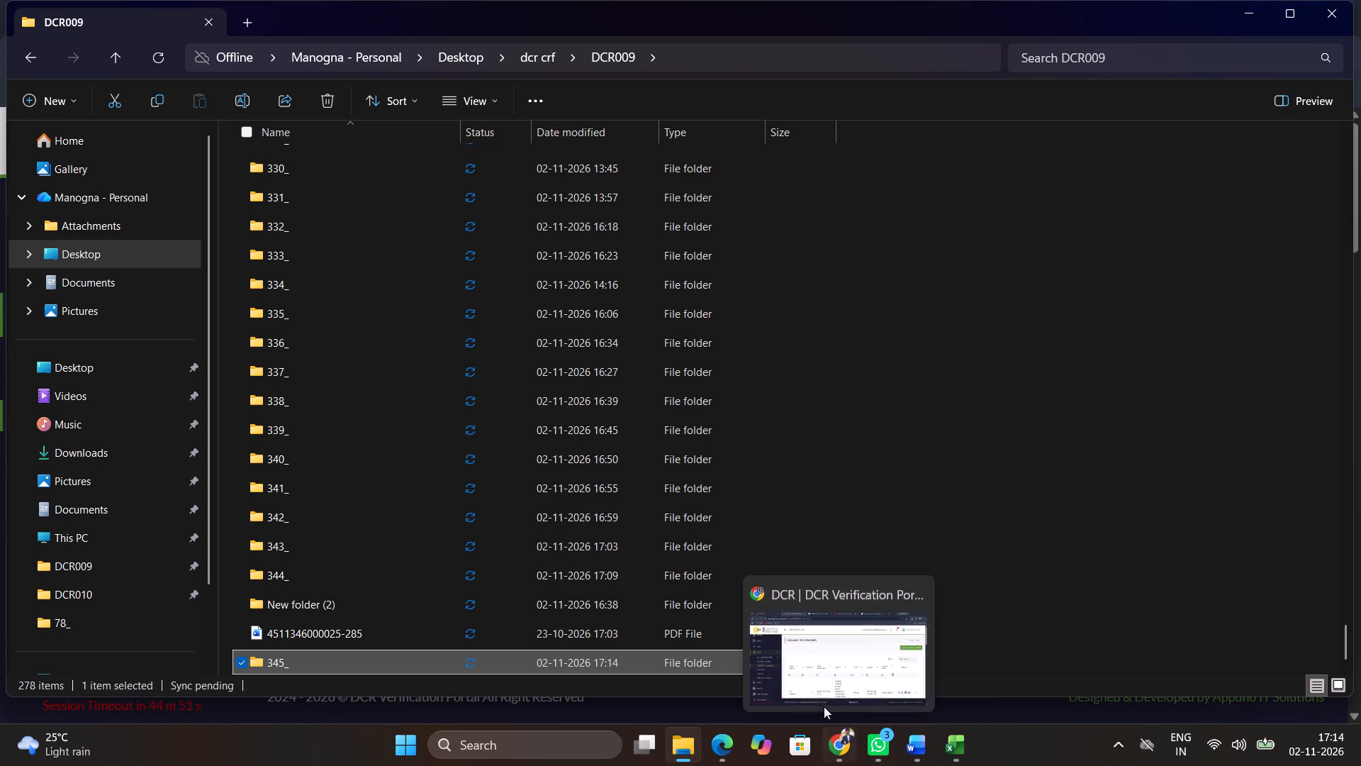
Dismiss the address message in SUNGRACE and copy the consumer's service number from the quick-copy details.
left_click(808, 683)
left_click(103, 0)
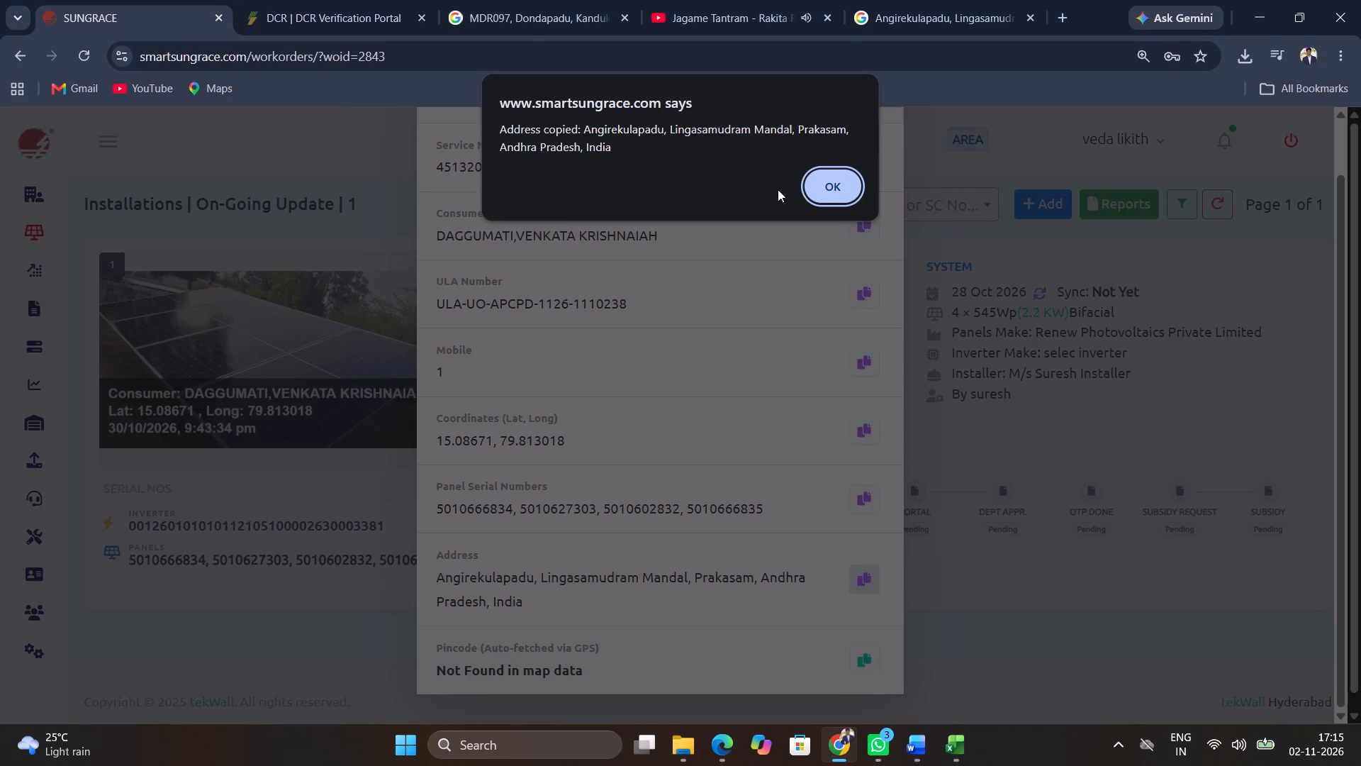
left_click(821, 189)
left_click(858, 157)
Open the PDF certificate of the new DCR with invoice AP/GST/26-27/009-345 in the DCR portal and download it.
left_click_drag(291, 0, 298, 8)
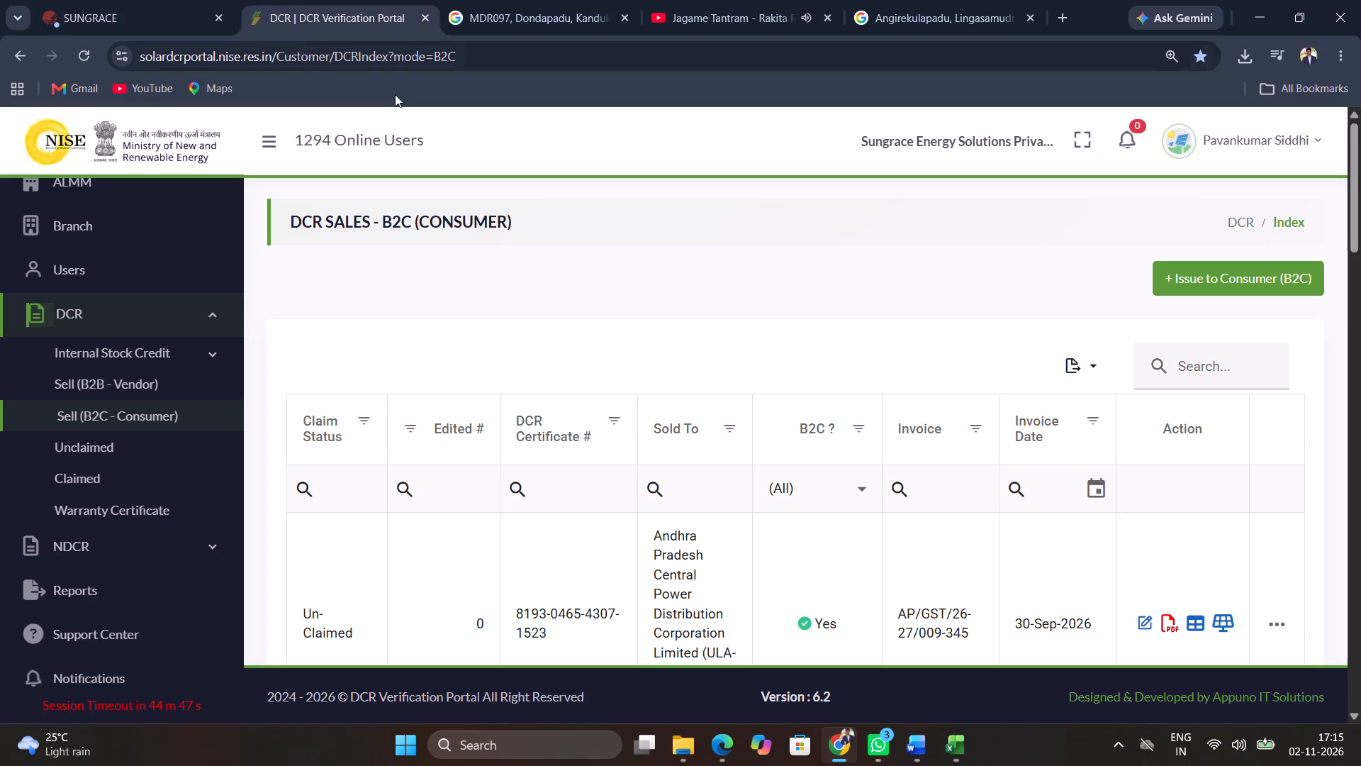
left_click(1175, 624)
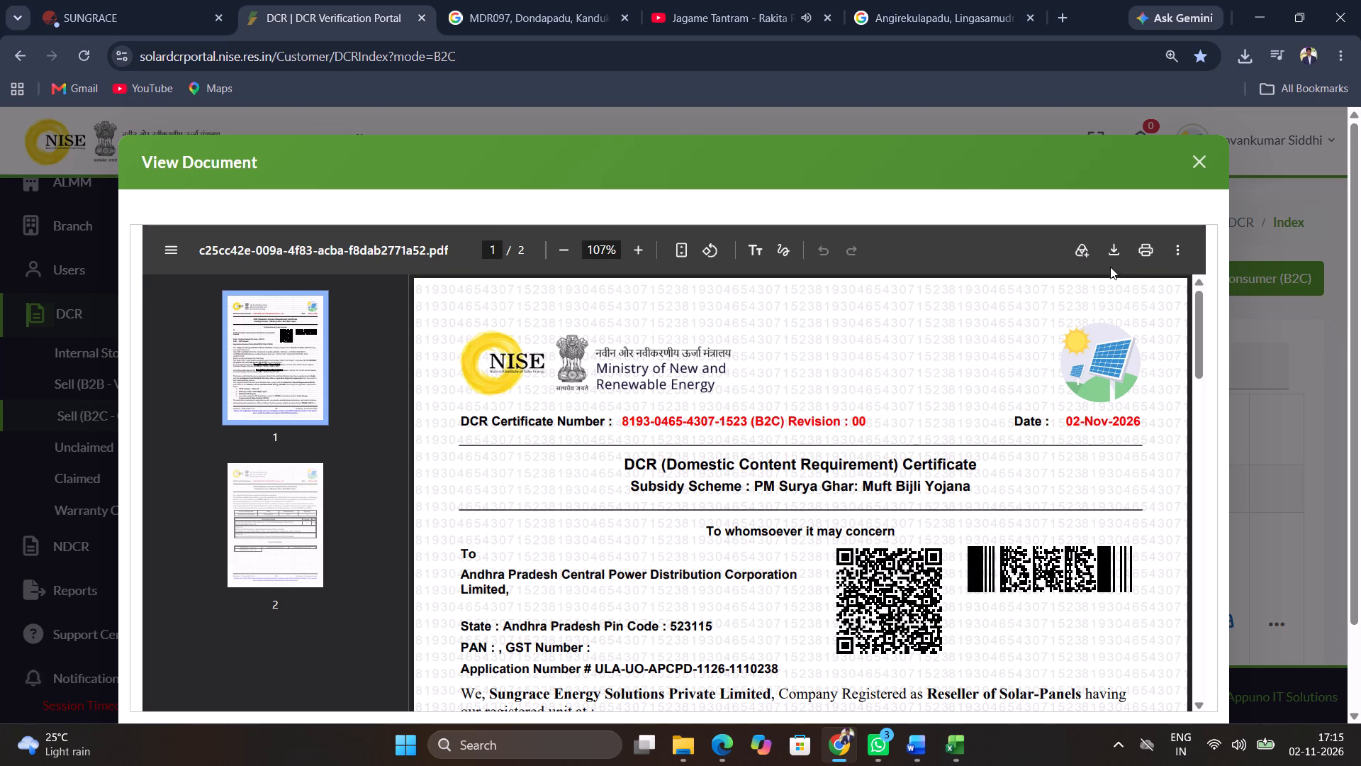
left_click(1116, 252)
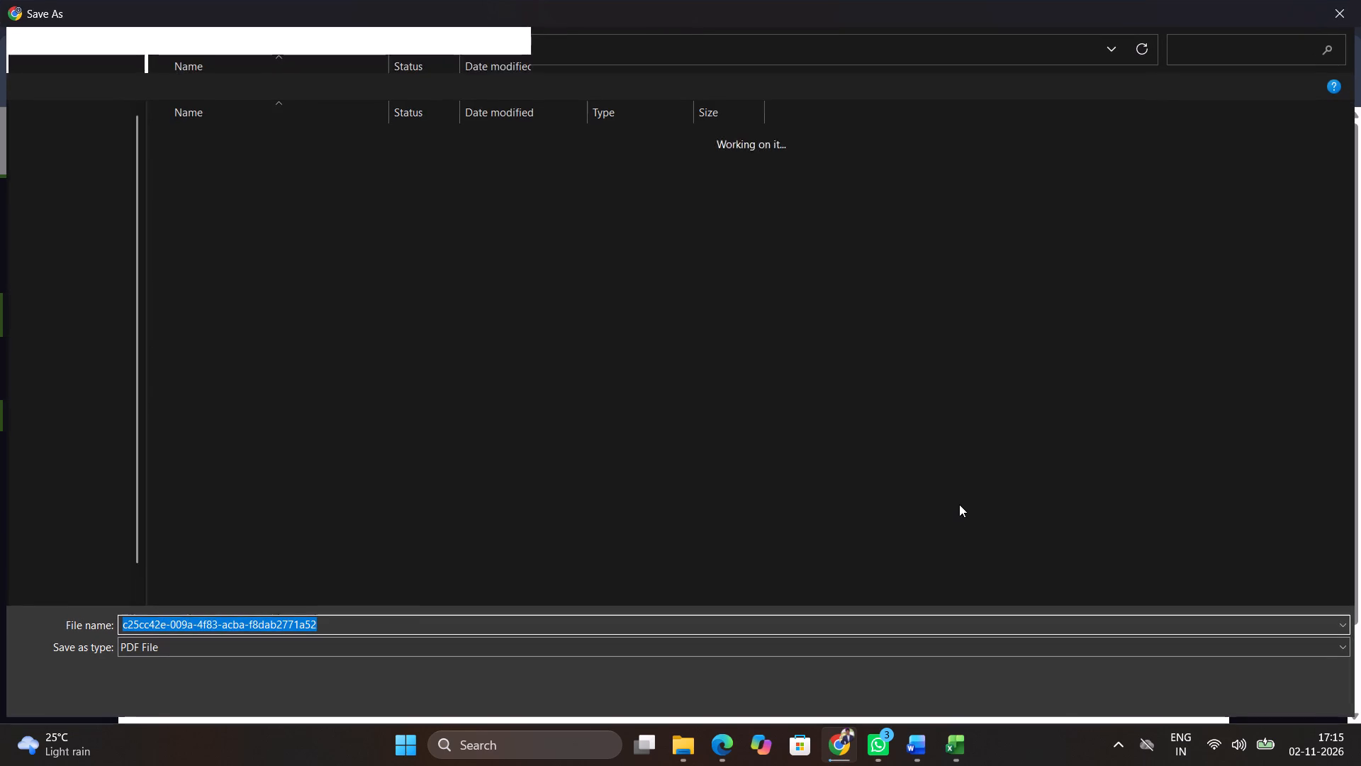
Save the certificate PDF in the 345_ folder inside DCR009, named with the copied service number followed by -345.
key("ctrl+v")
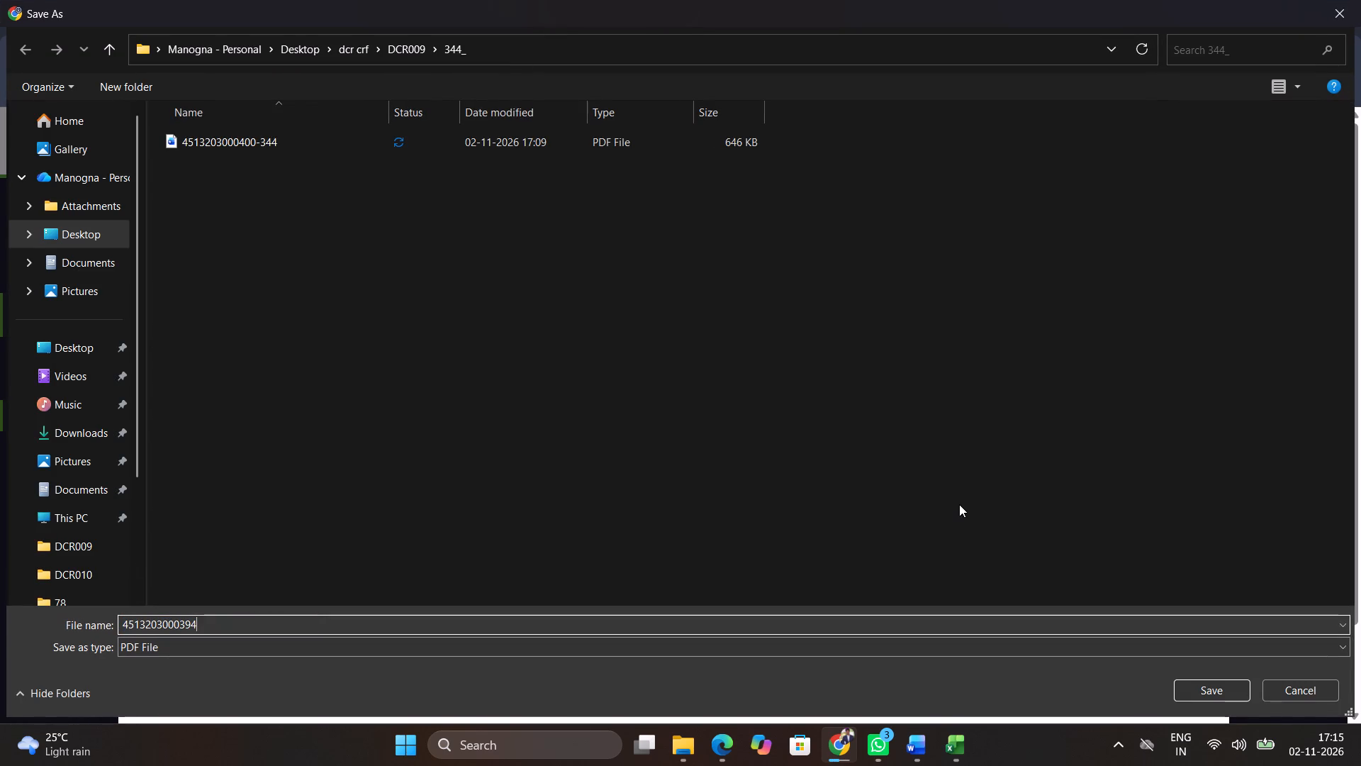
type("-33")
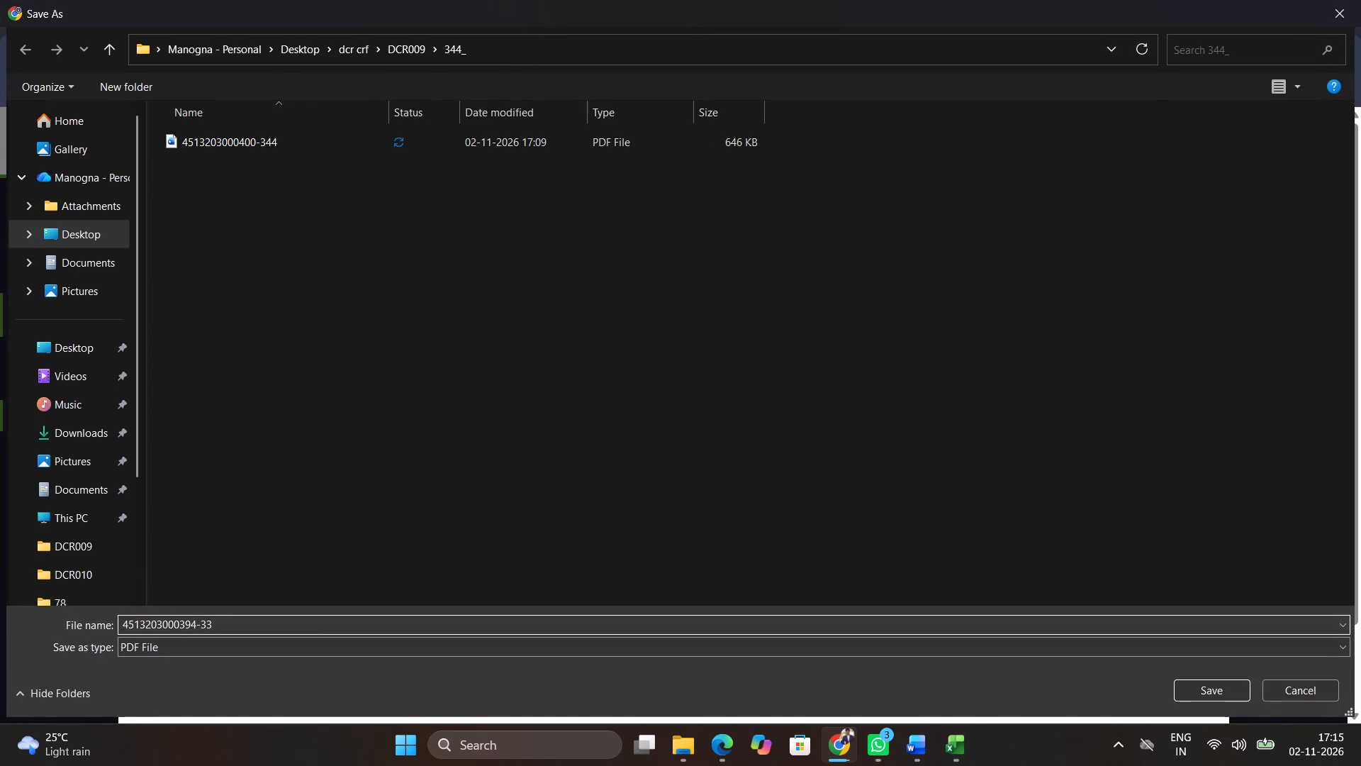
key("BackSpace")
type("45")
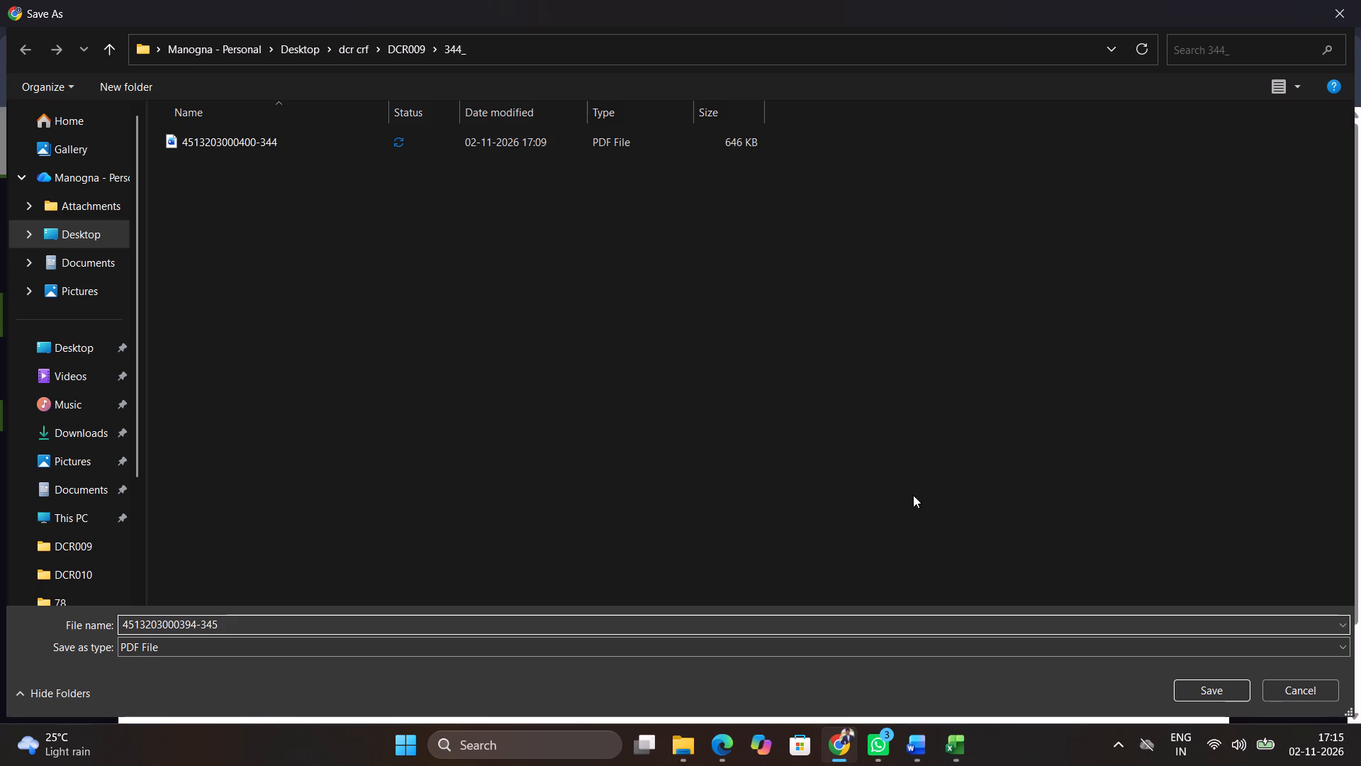
left_click(400, 55)
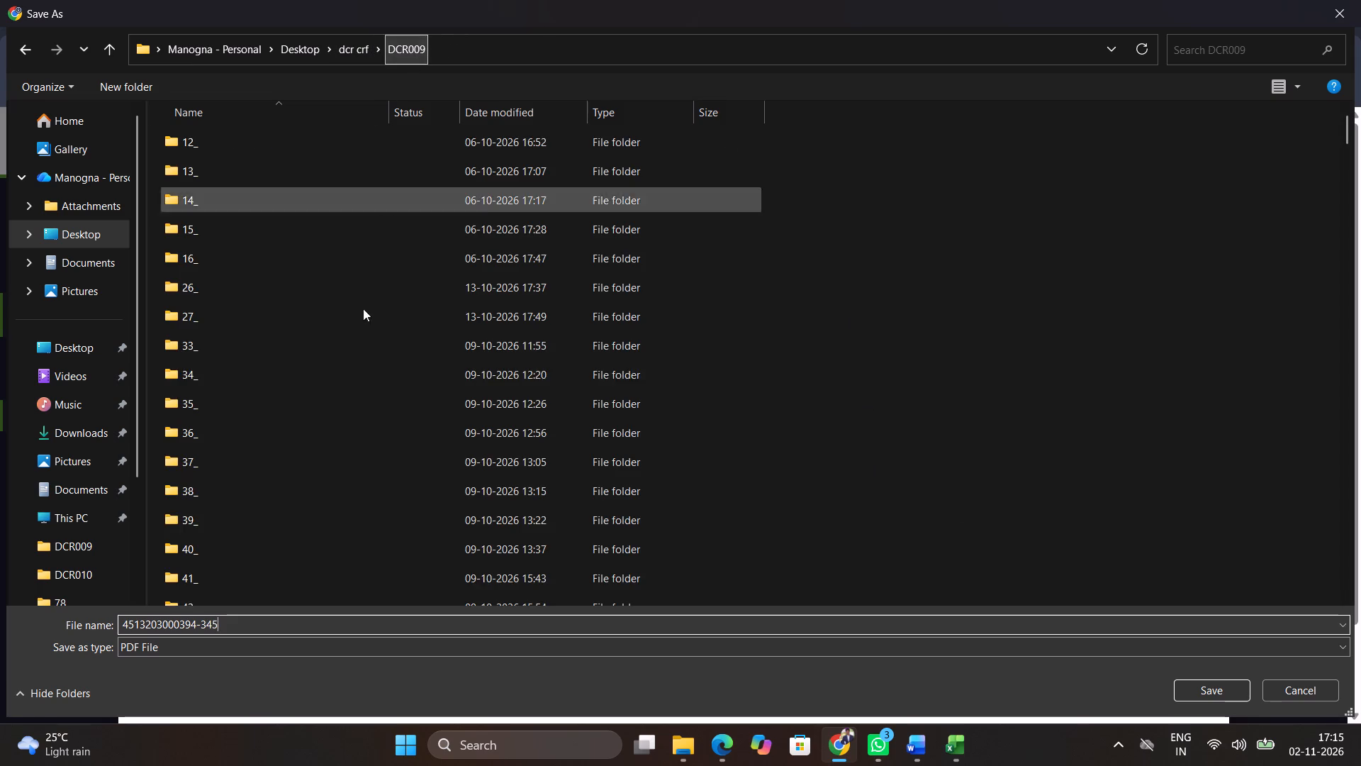
scroll(269, 514, "down", 5)
scroll(443, 353, "down", 3)
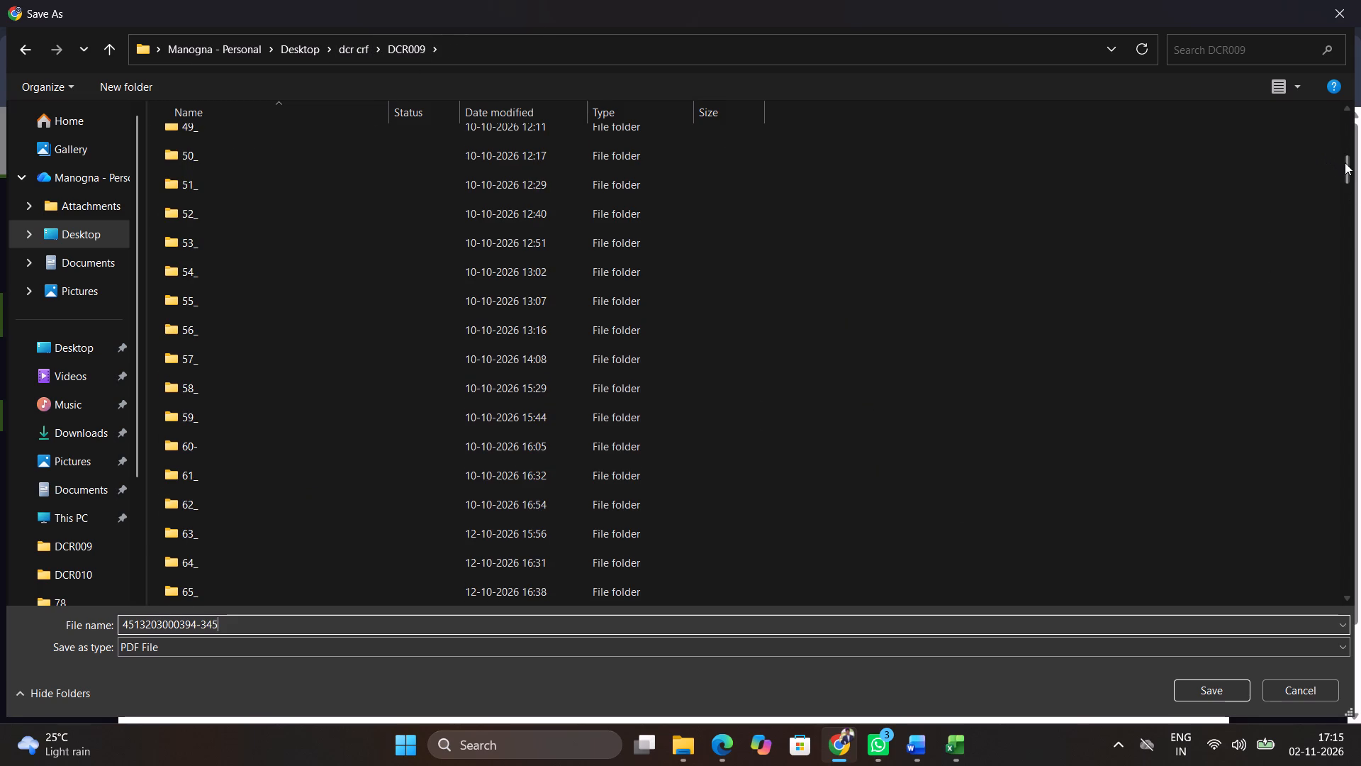
left_click_drag(1345, 162, 1359, 573)
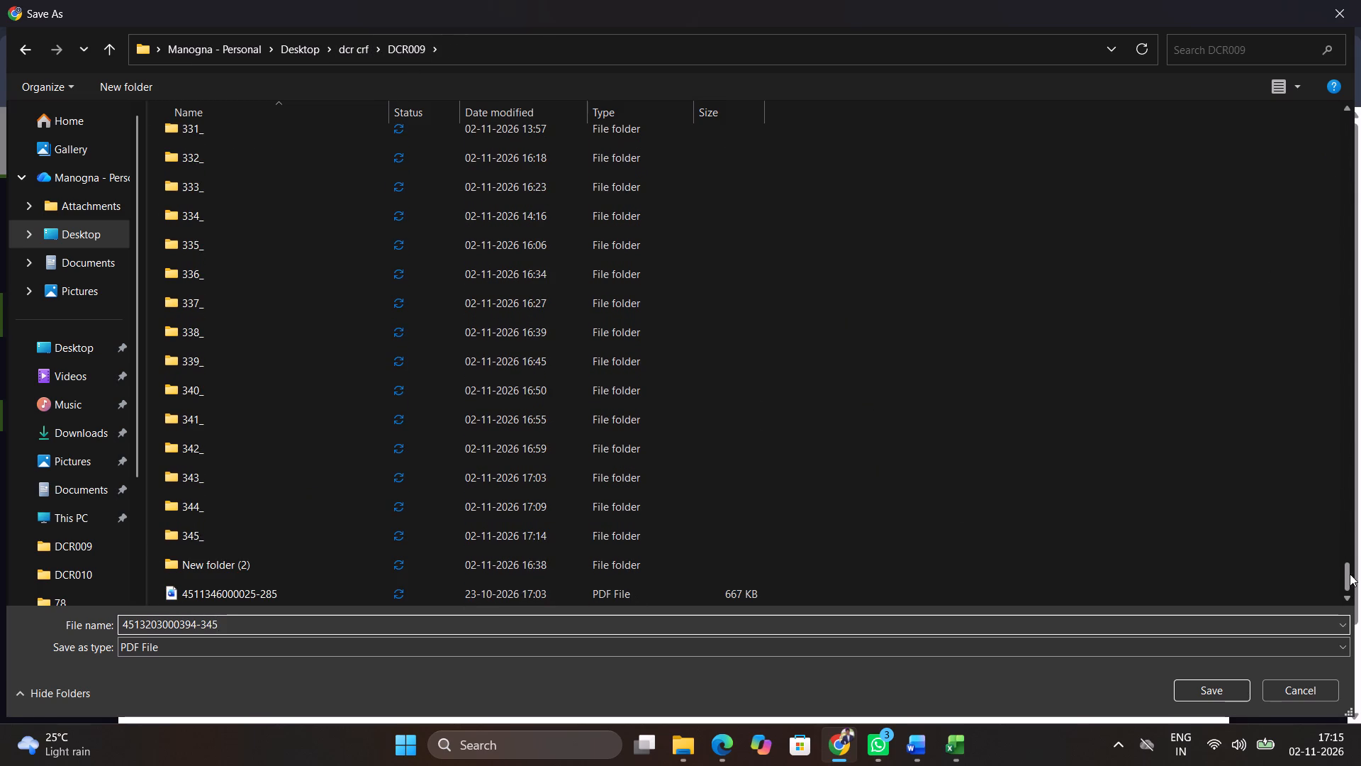
double_click(308, 538)
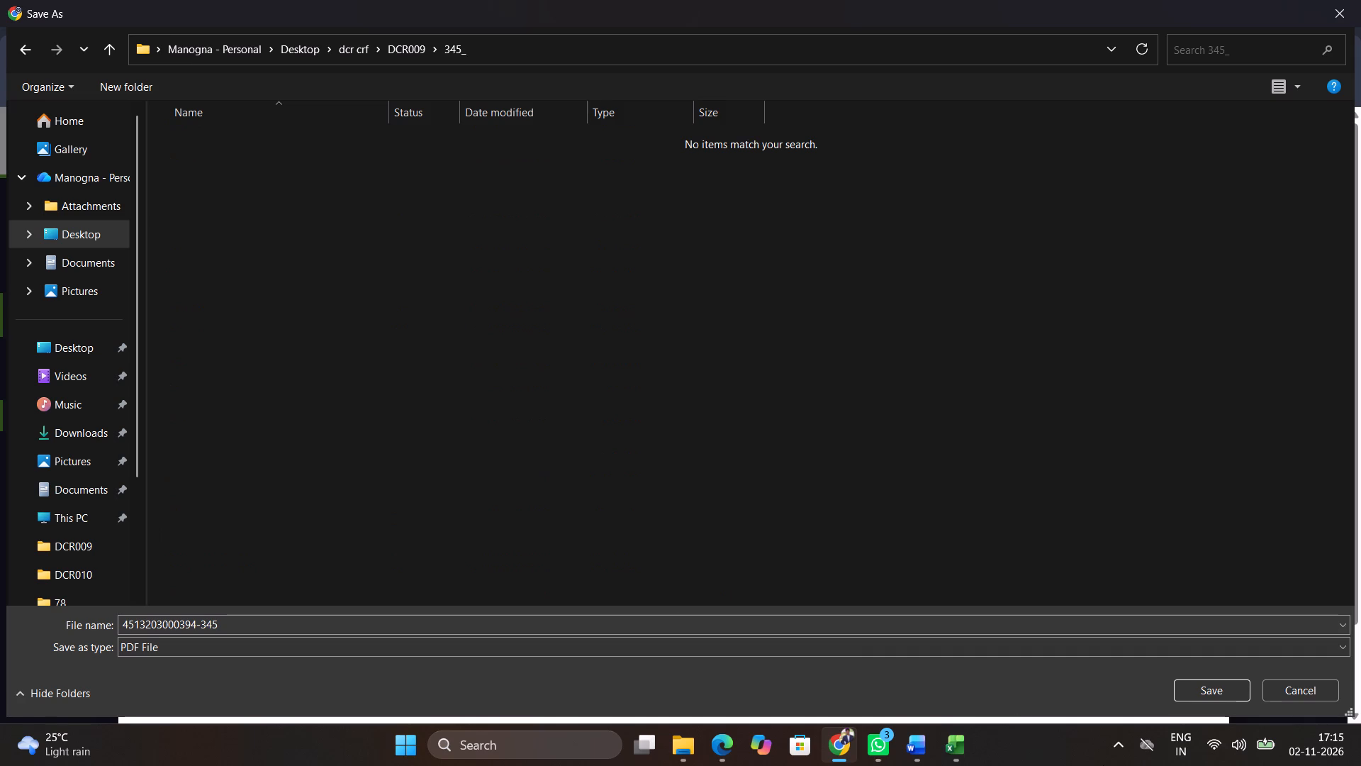
left_click(1201, 688)
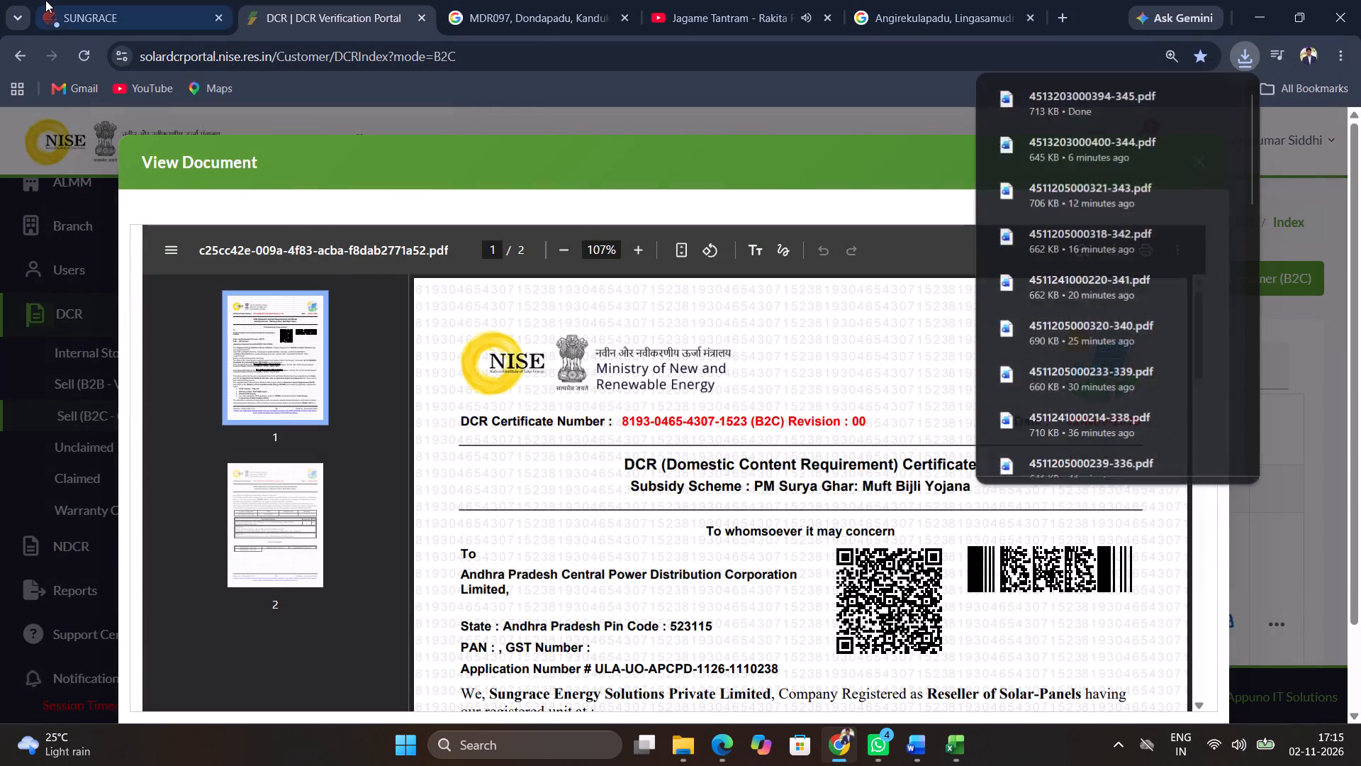
Switch to SUNGRACE, dismiss the WhatsApp notification, leave the quick-copy details and open the installation's Project Stage form.
left_click(45, 0)
left_click(818, 176)
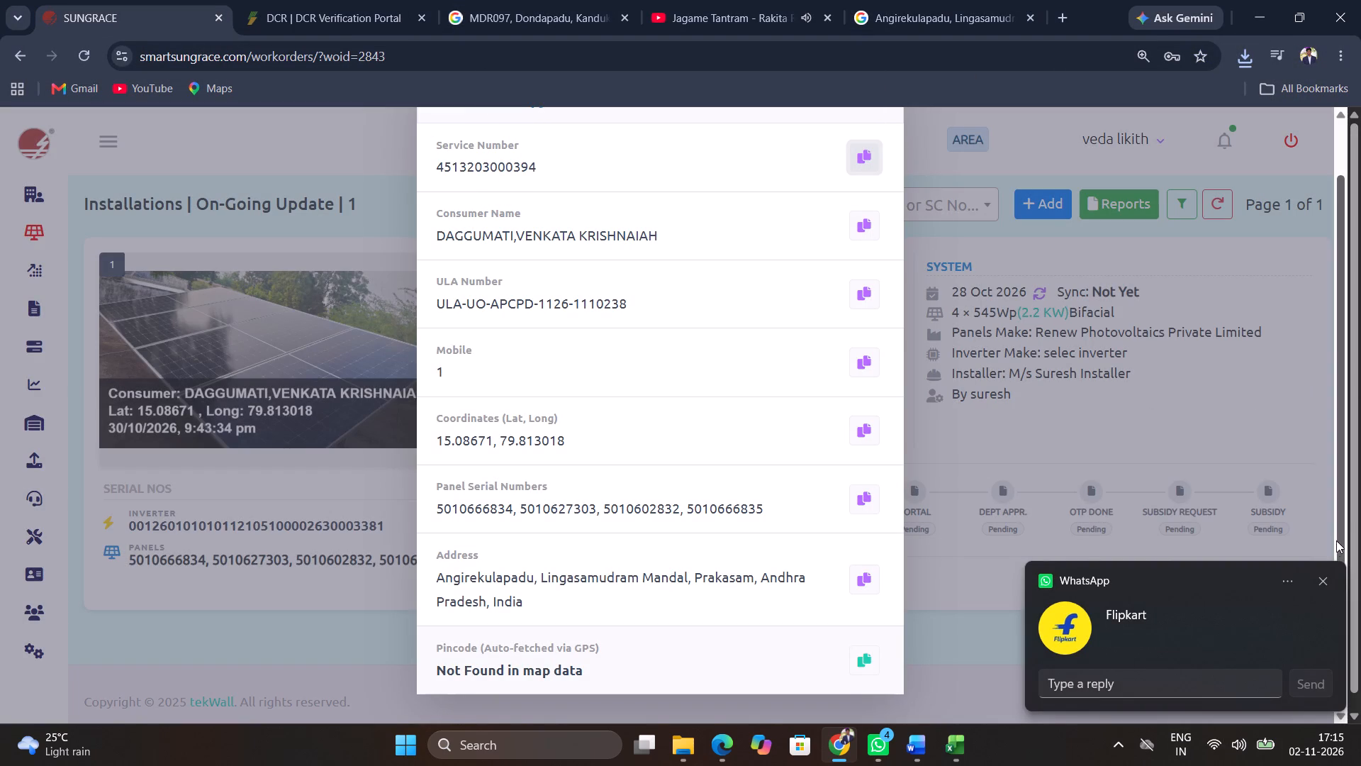
left_click(1324, 579)
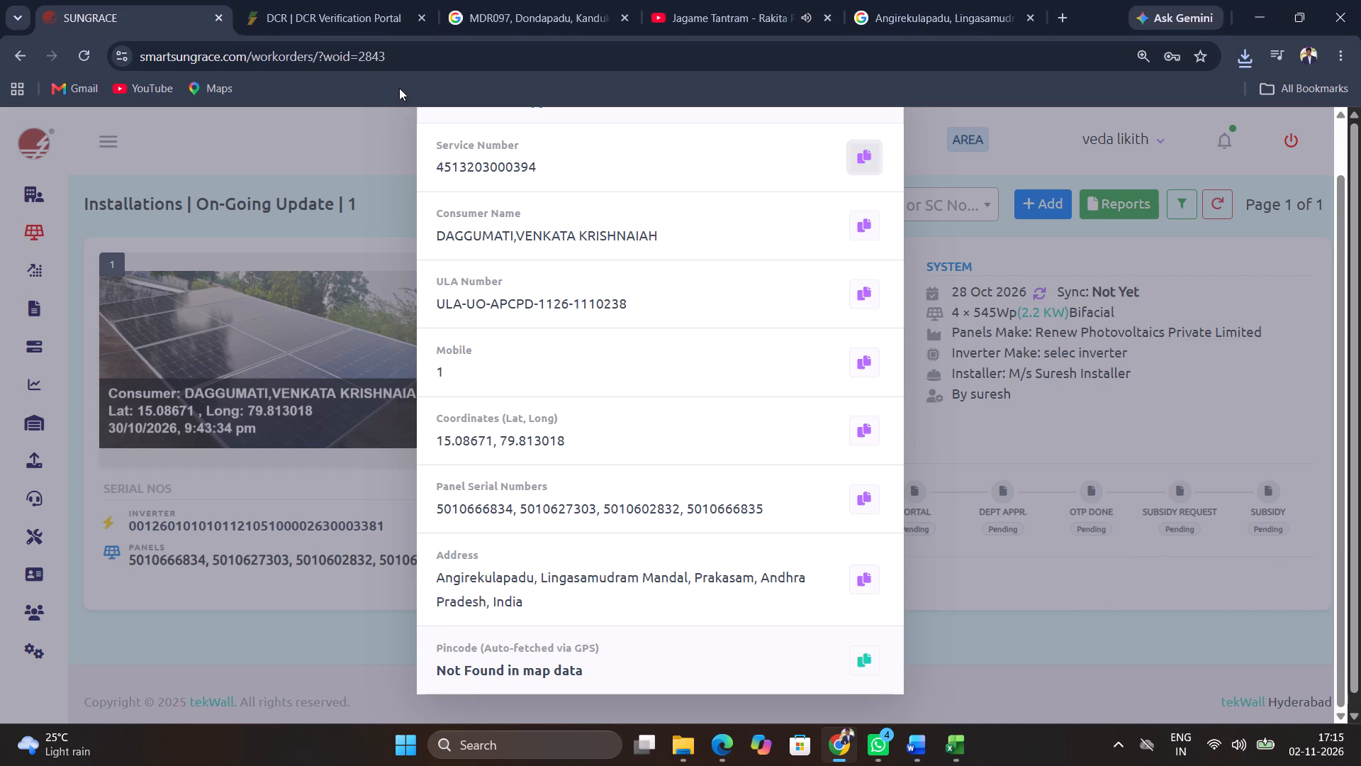
left_click(344, 0)
left_click(89, 0)
left_click_drag(1026, 490, 1014, 511)
left_click(774, 574)
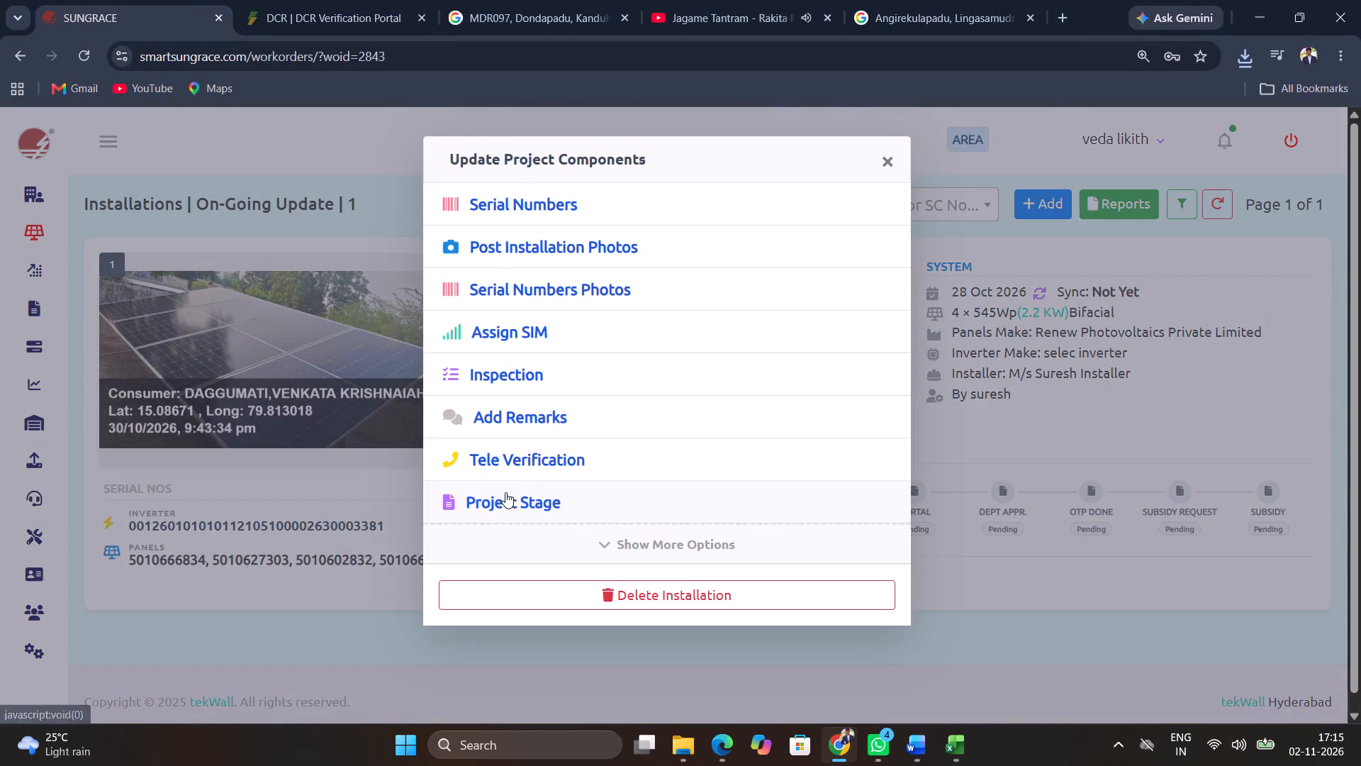
left_click(505, 492)
Start choosing a file for the Dcr upload field of the project stage form.
scroll(523, 399, "down", 6)
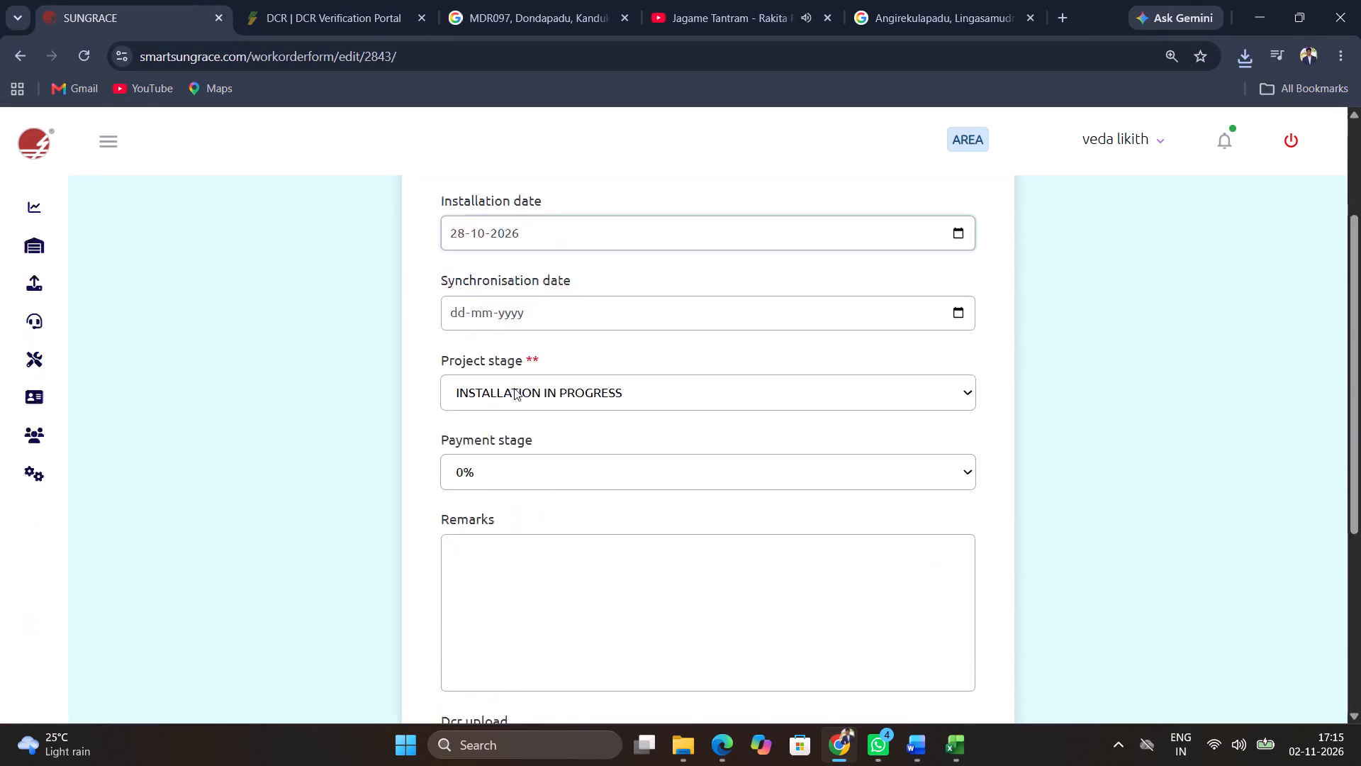
scroll(514, 388, "down", 1)
left_click(510, 439)
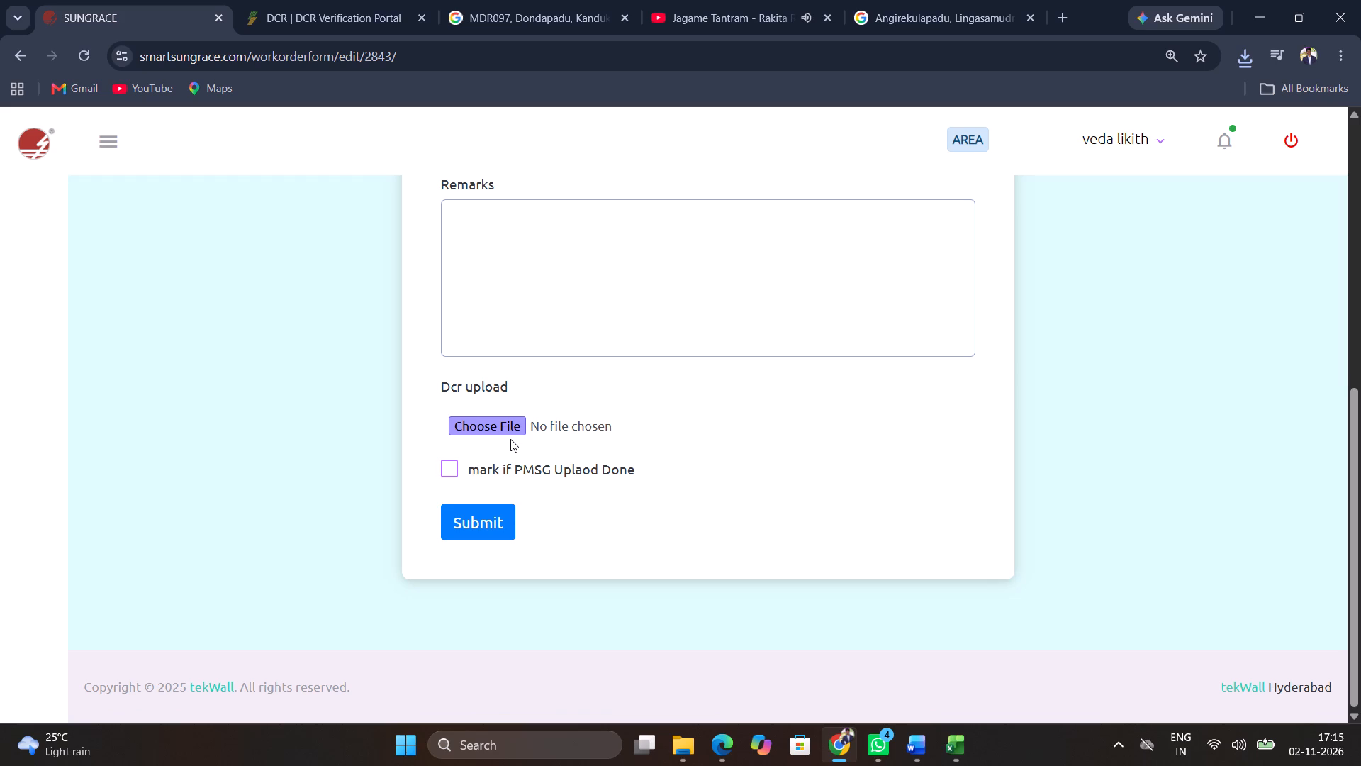
left_click(501, 425)
scroll(445, 421, "down", 5)
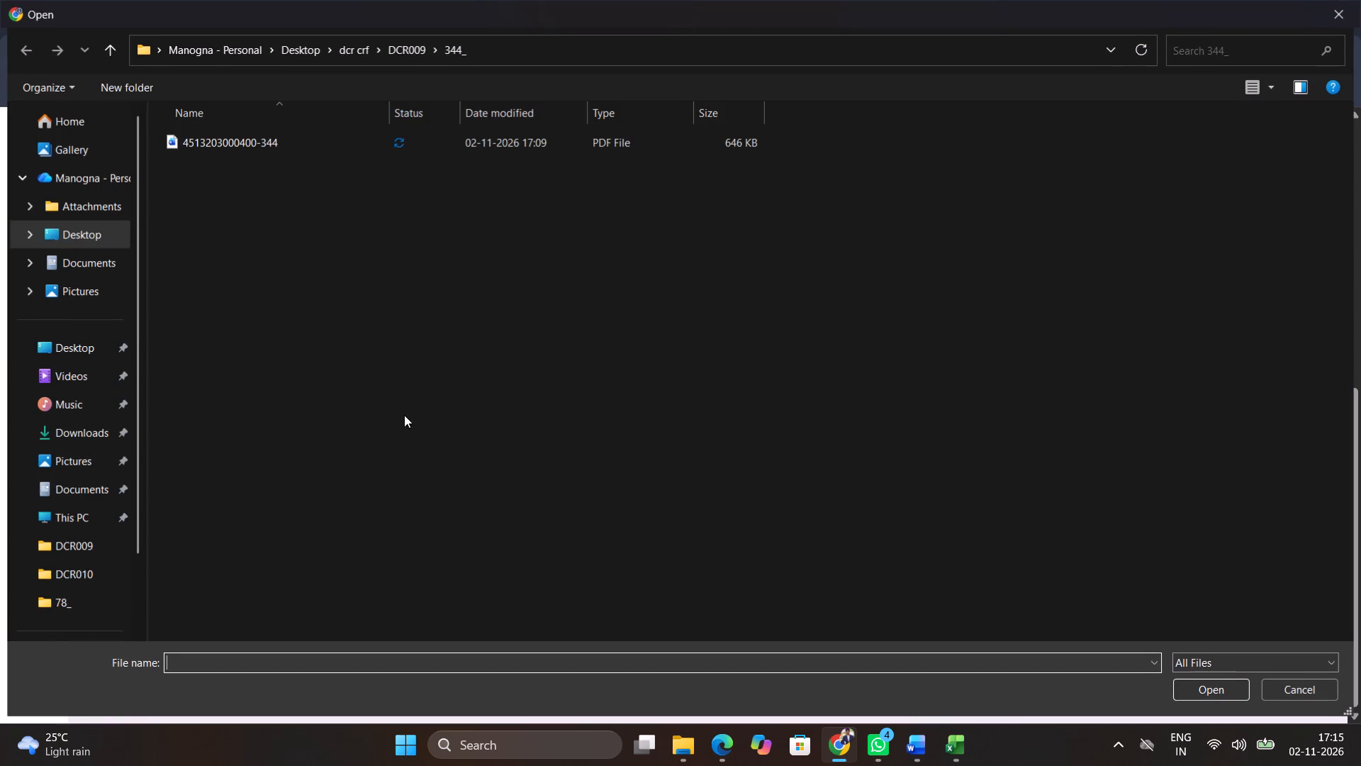
Attach the certificate PDF from folder 345_ in DCR009 as the DCR upload of the SUNGRACE work order and submit the form.
left_click(408, 48)
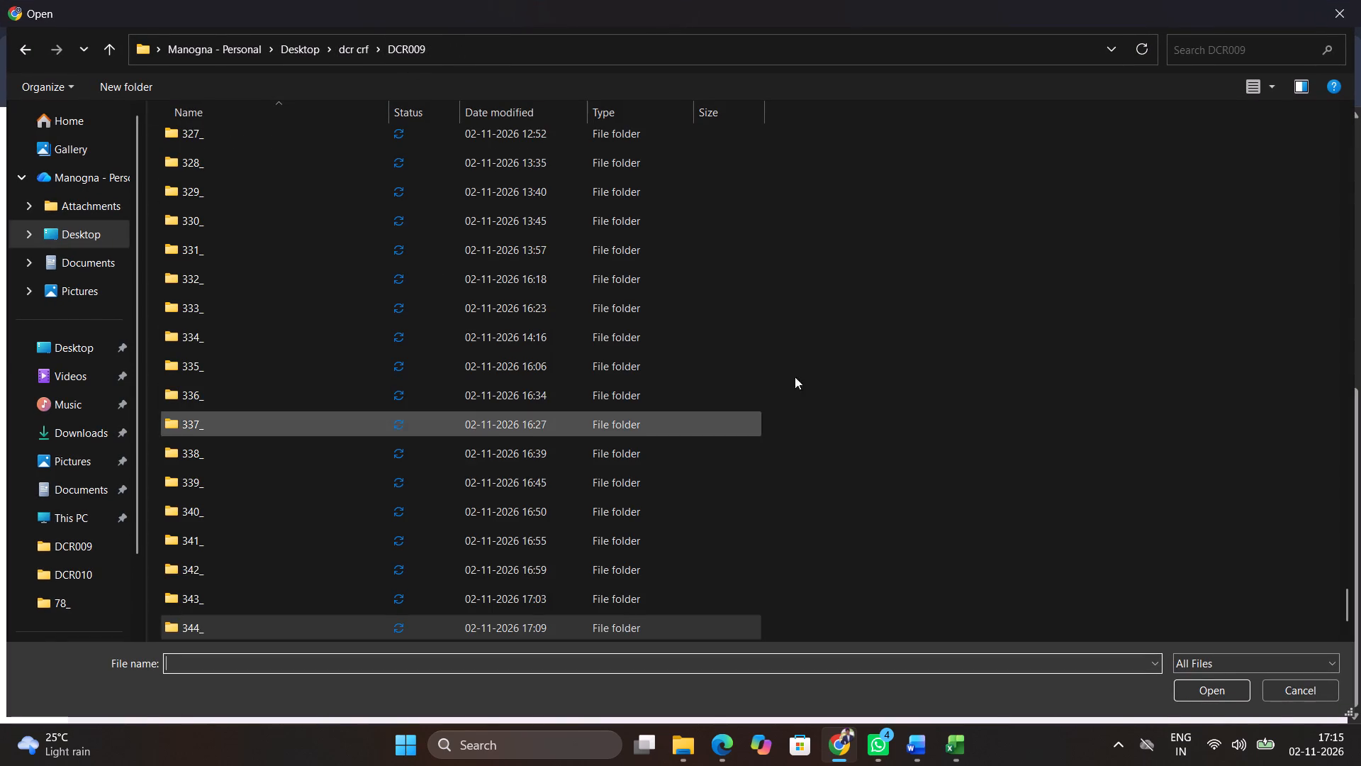
scroll(318, 561, "down", 1)
double_click(308, 579)
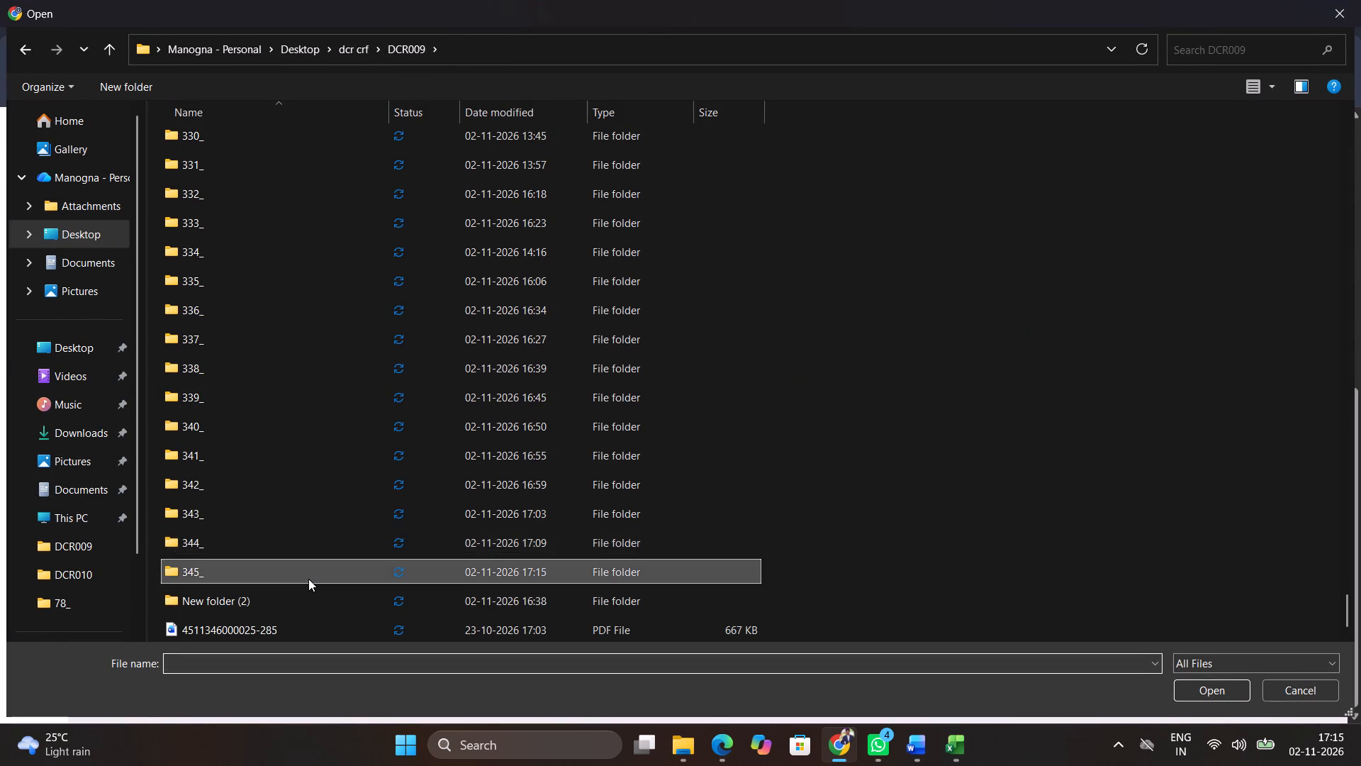
double_click(332, 146)
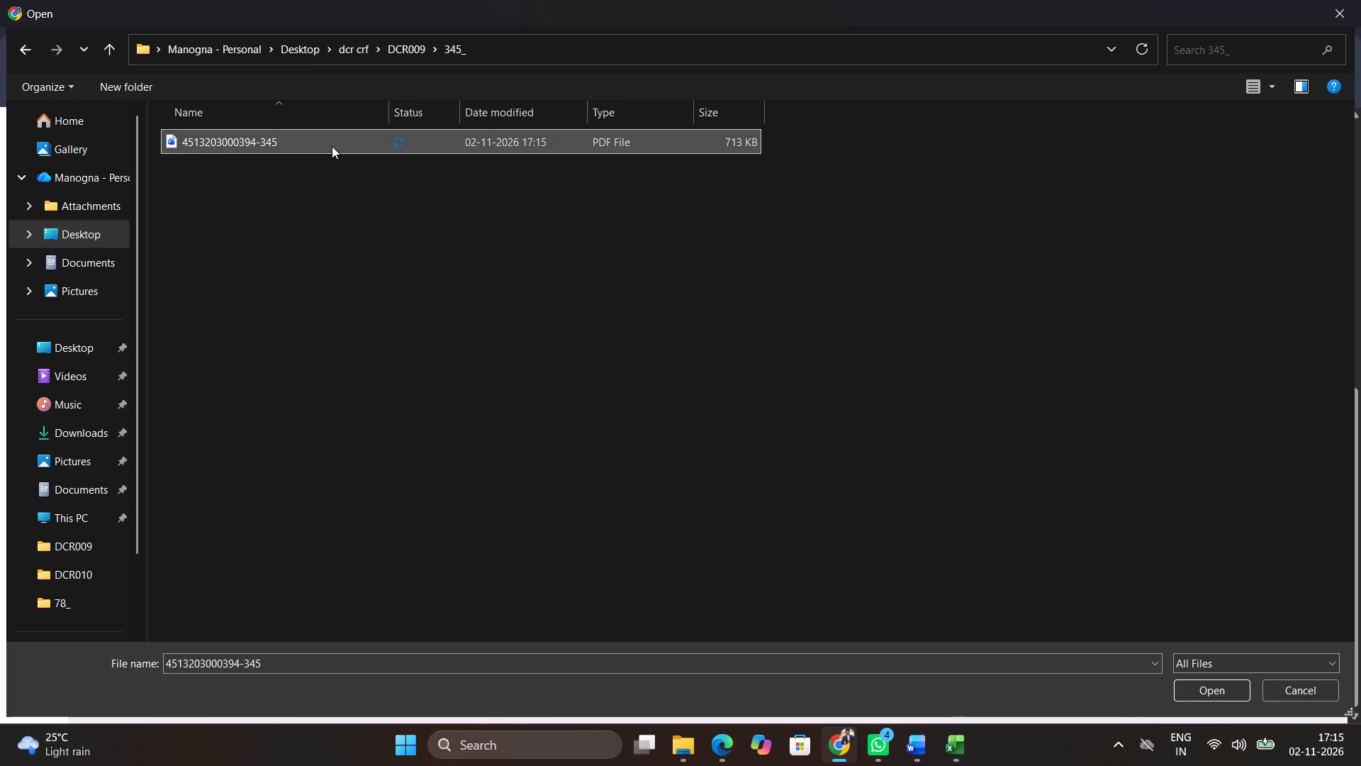
left_click(467, 512)
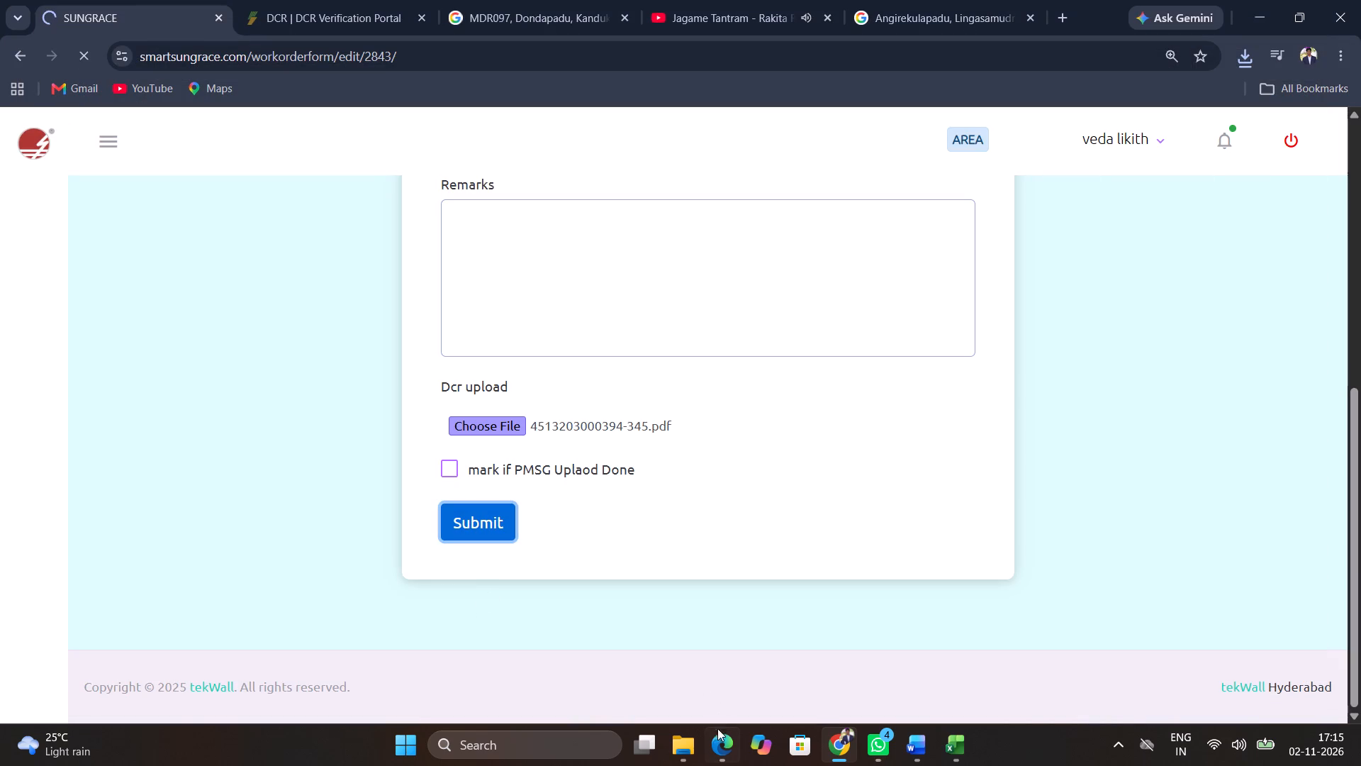
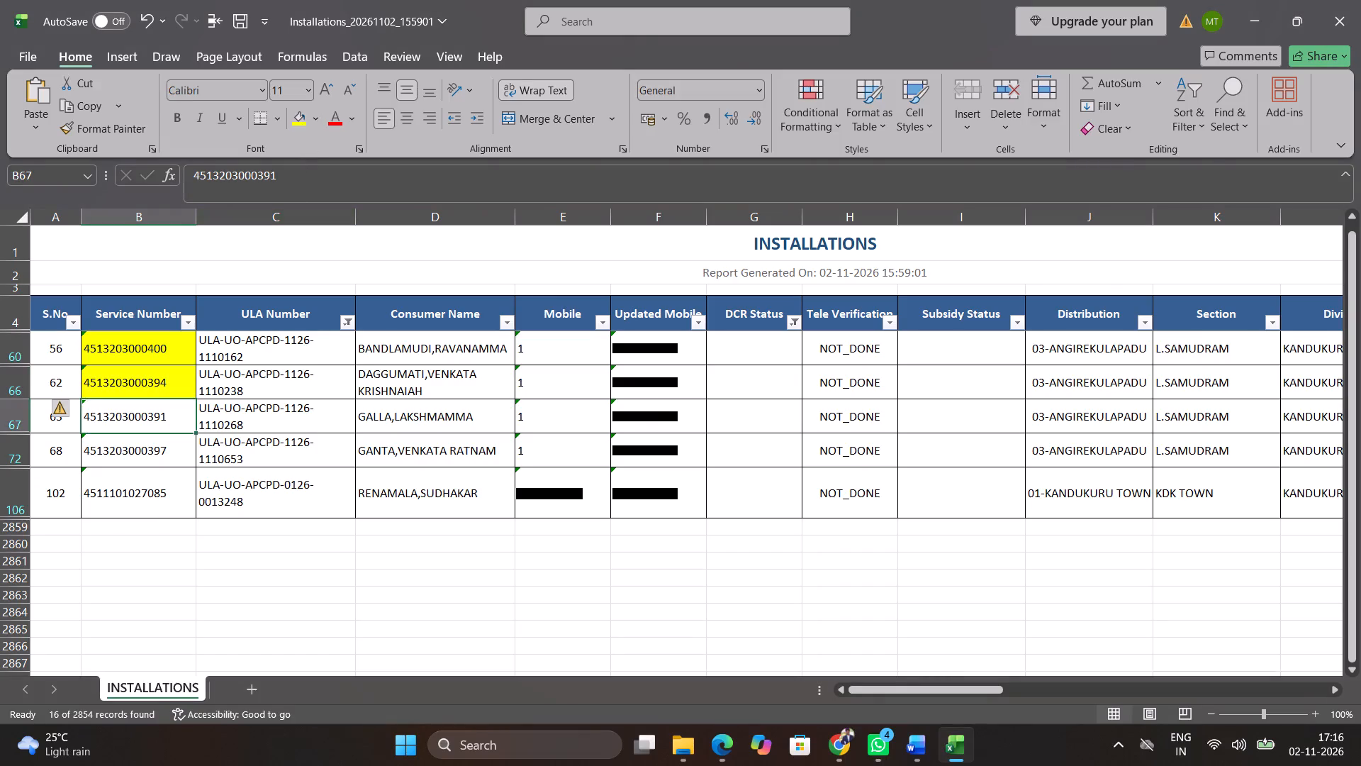
Copy the service number in cell B67 of the installations sheet and find its work order in SUNGRACE.
key("ctrl+c")
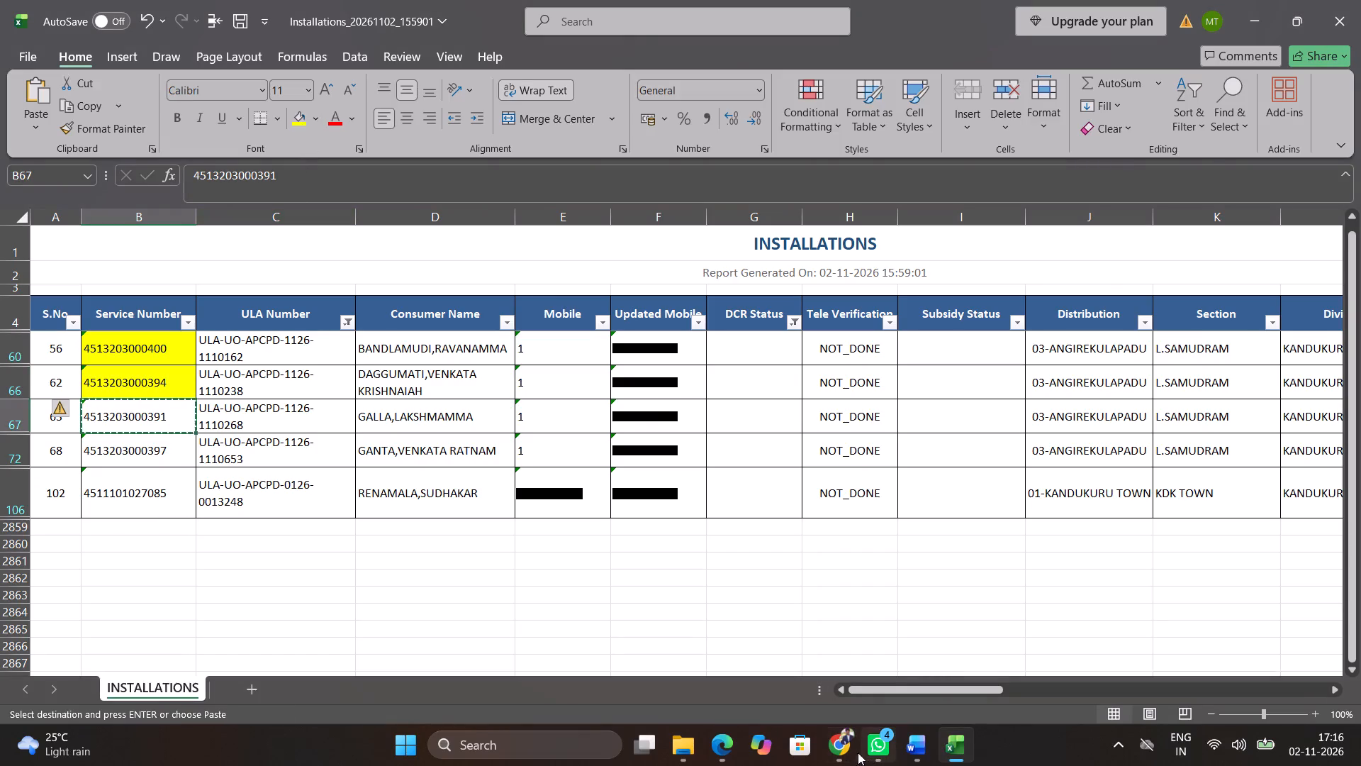
left_click_drag(831, 660, 831, 652)
left_click(757, 211)
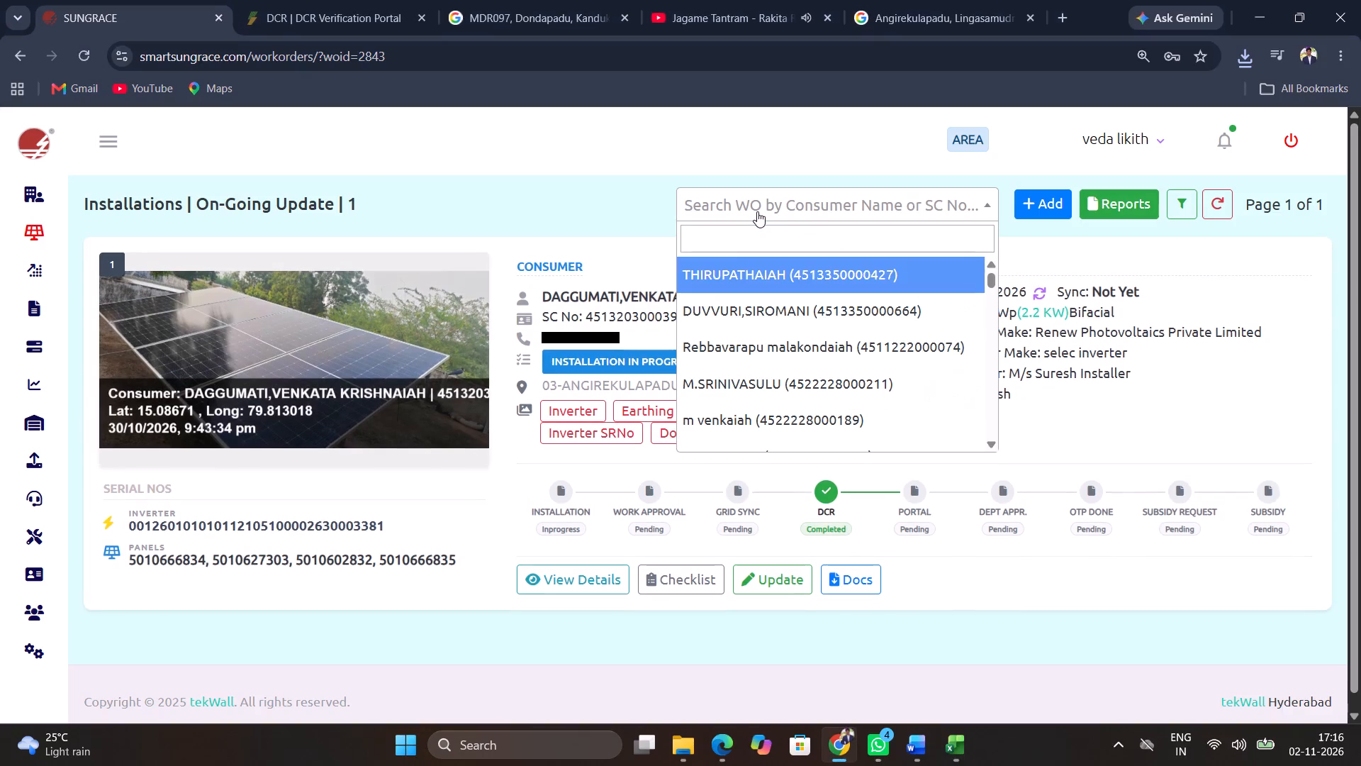
key("ctrl+v")
key("Return")
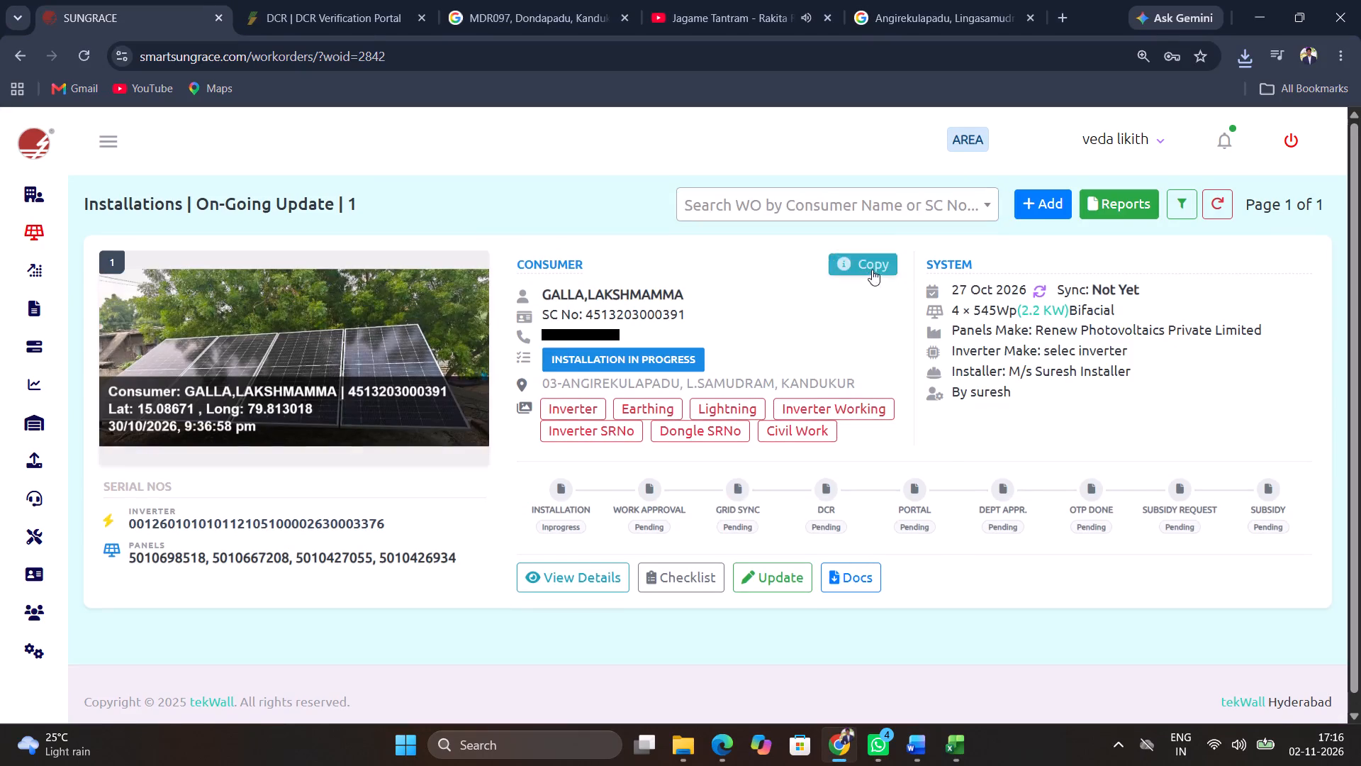
Copy the application number from the SUNGRACE work order and enter it in a new Issue to Consumer (B2C) form on the DCR portal.
left_click(872, 270)
left_click(853, 349)
left_click(332, 0)
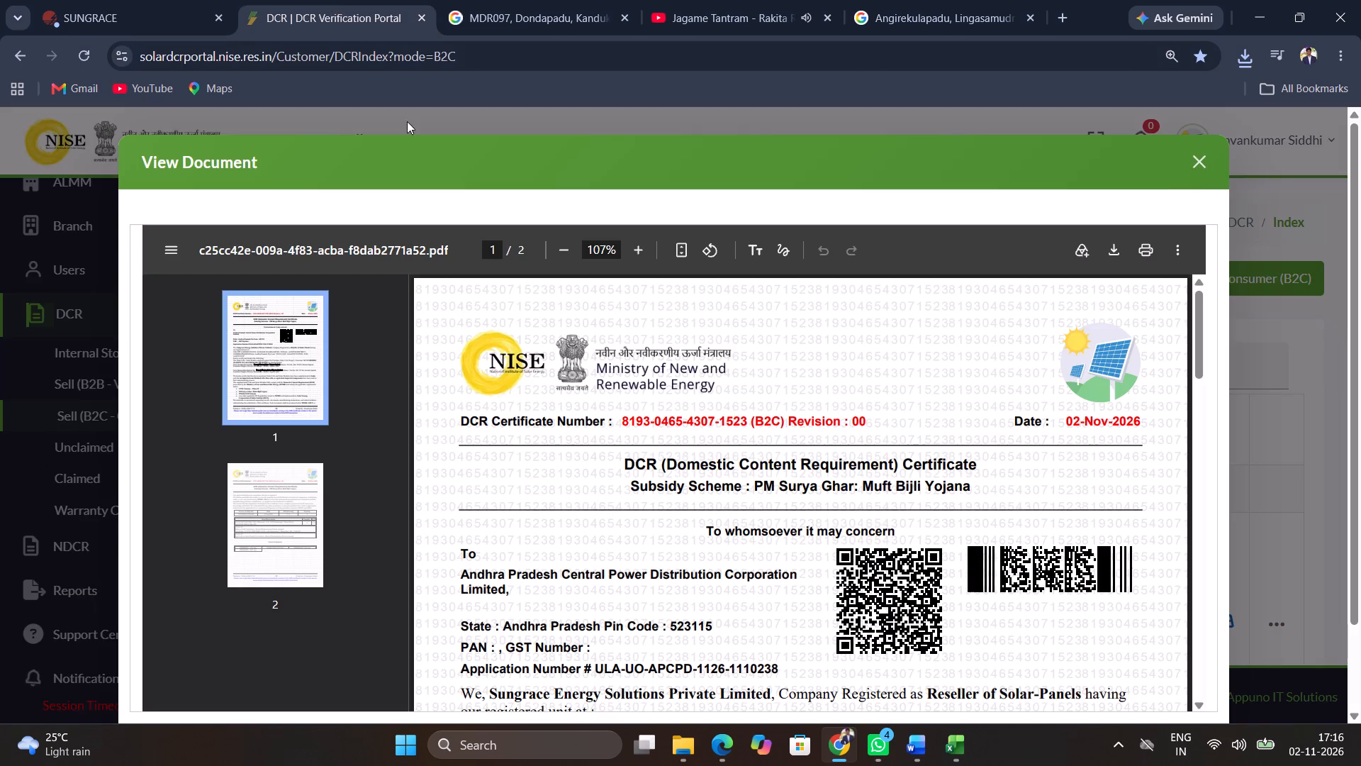
left_click(1197, 166)
left_click_drag(1177, 262, 1180, 271)
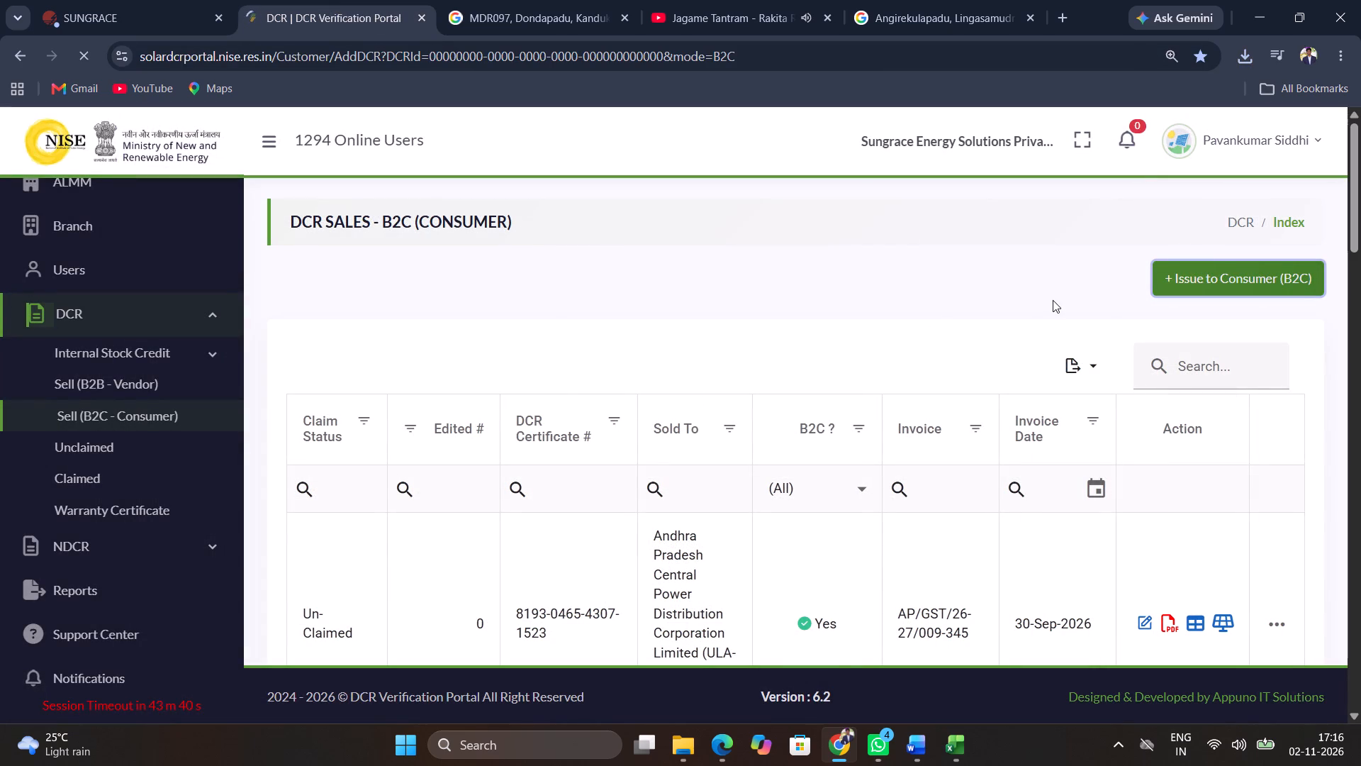
left_click(702, 404)
key("ctrl+v")
left_click(701, 406, "ctrl")
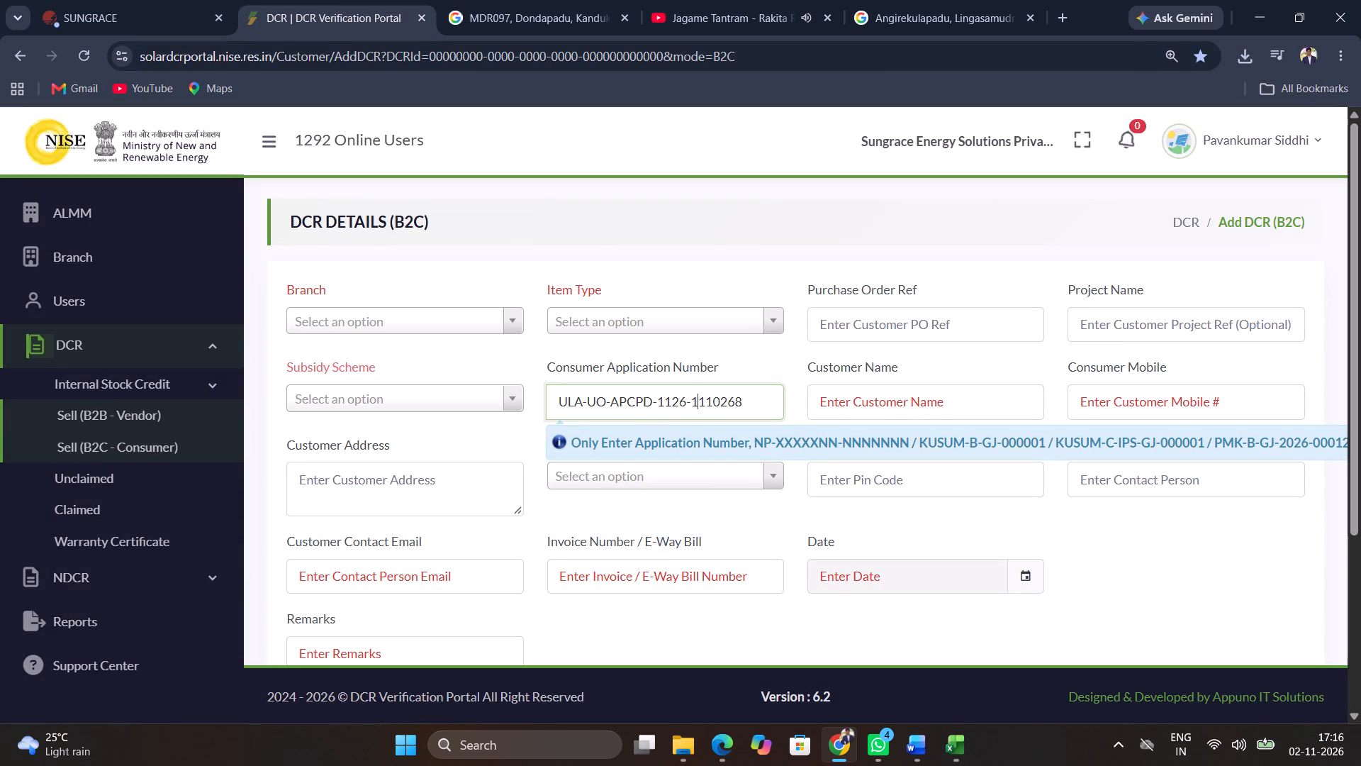
Set the Andhra Pradesh branch, subsidy scheme PM Surya Ghar: Muft Bijli Yojana and item type Solar Panels in the DCR form.
left_click_drag(458, 300, 460, 316)
left_click(461, 322)
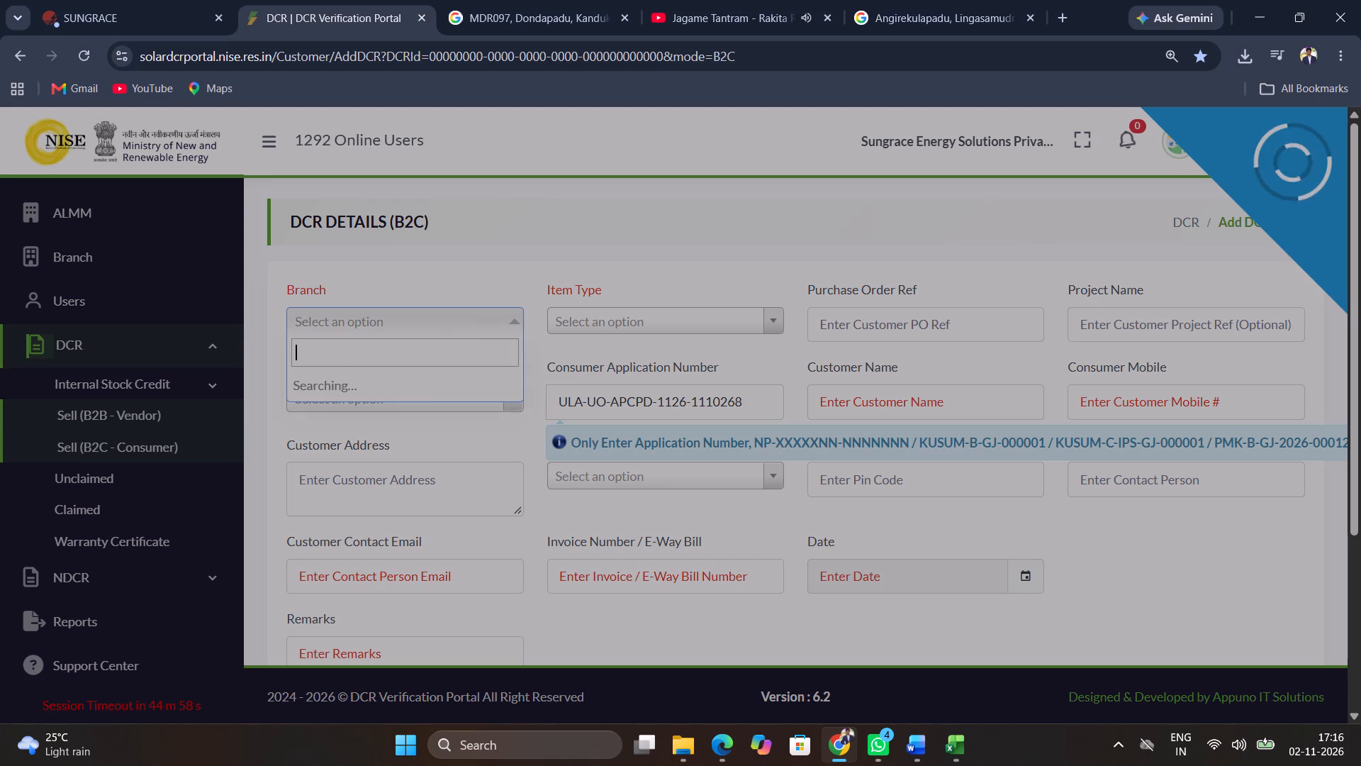
left_click(431, 402)
left_click(431, 402)
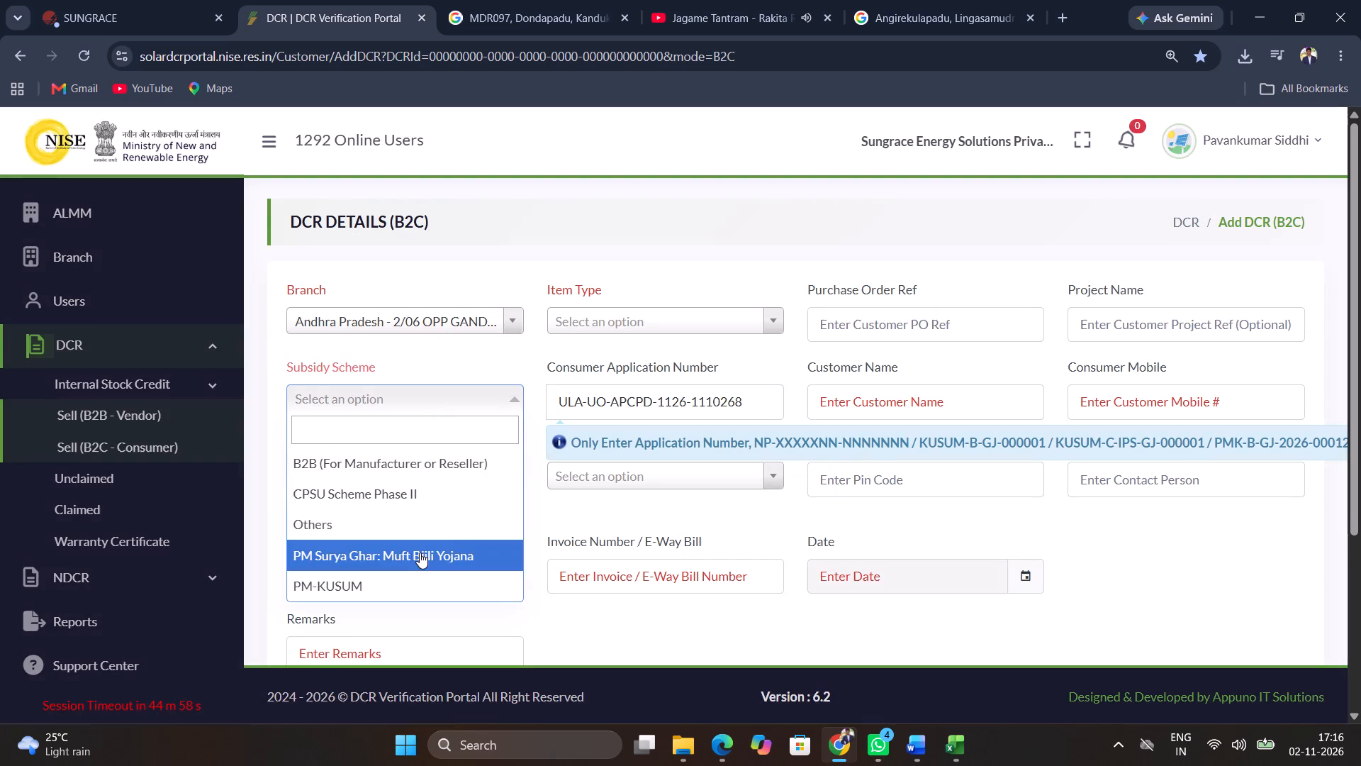
left_click(421, 555)
left_click(634, 319)
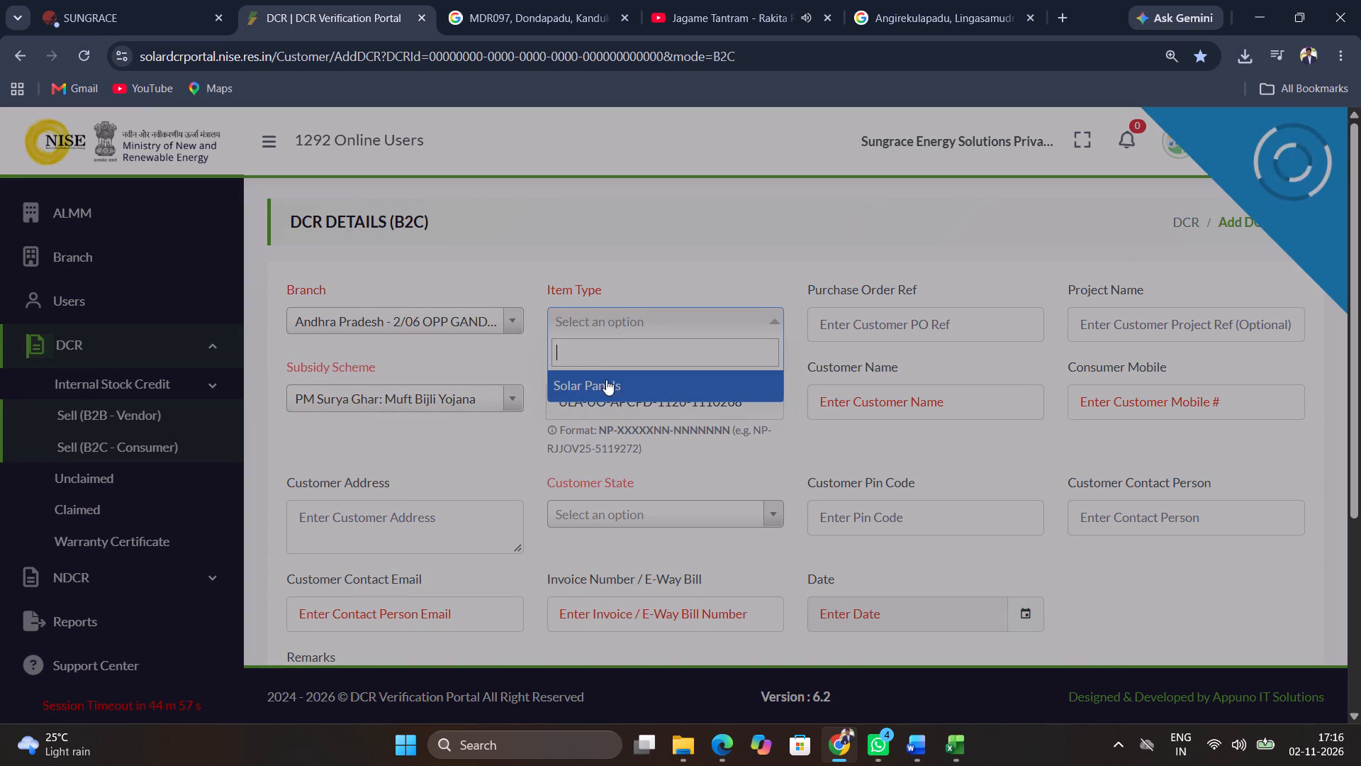
left_click(605, 384)
left_click(872, 406)
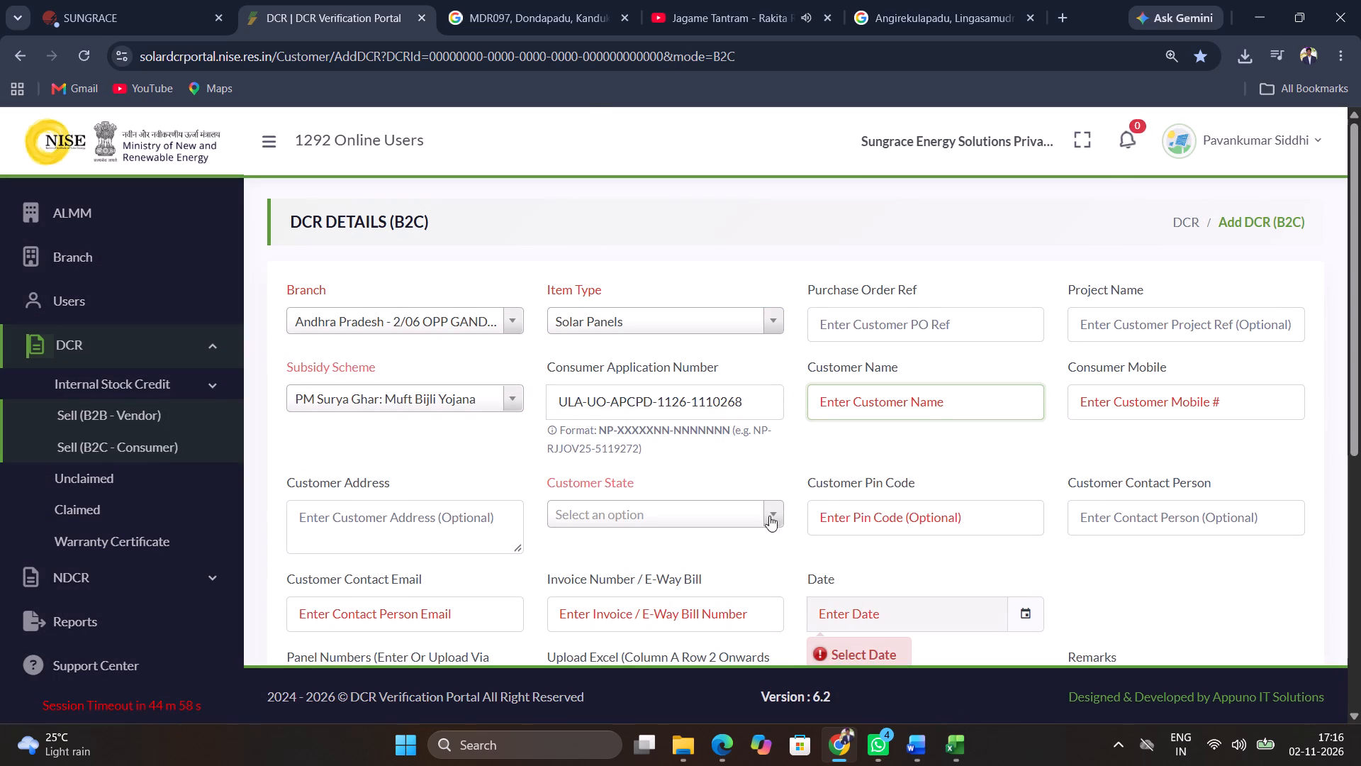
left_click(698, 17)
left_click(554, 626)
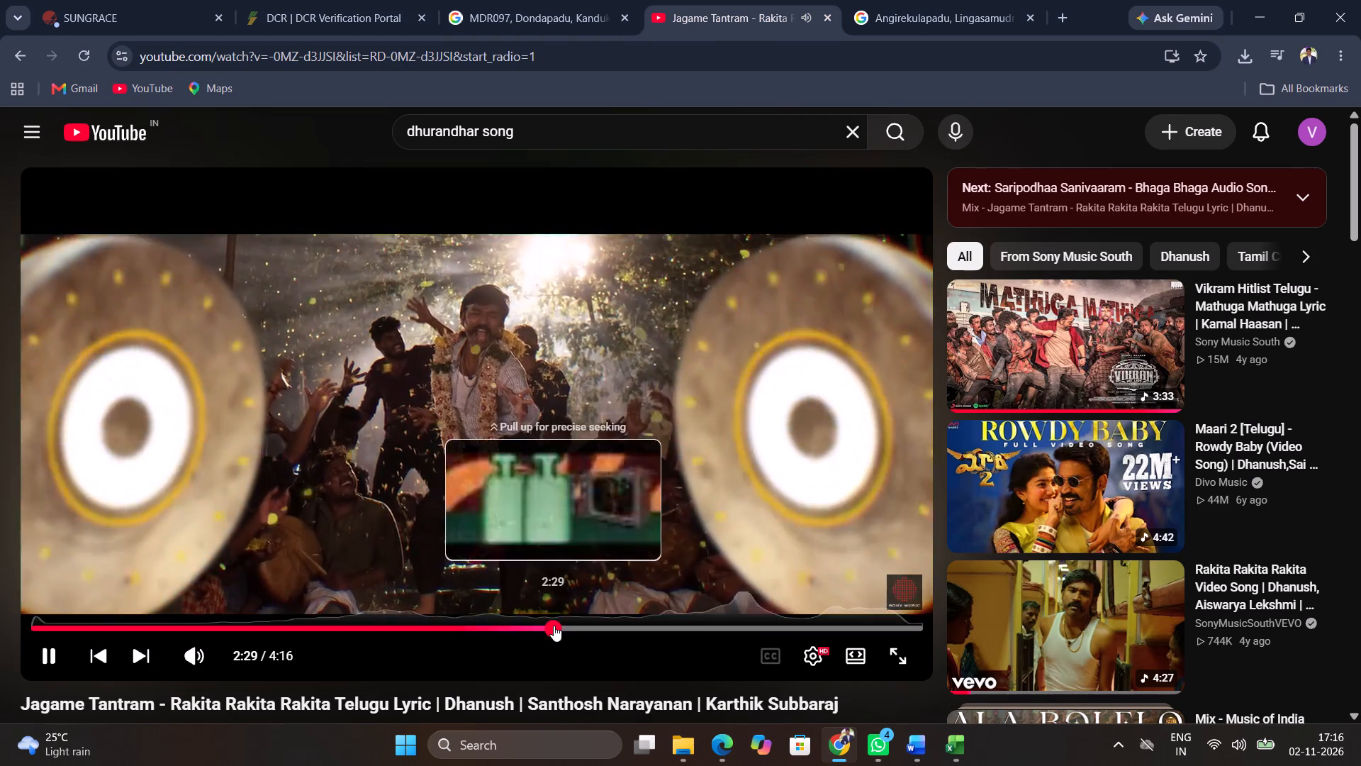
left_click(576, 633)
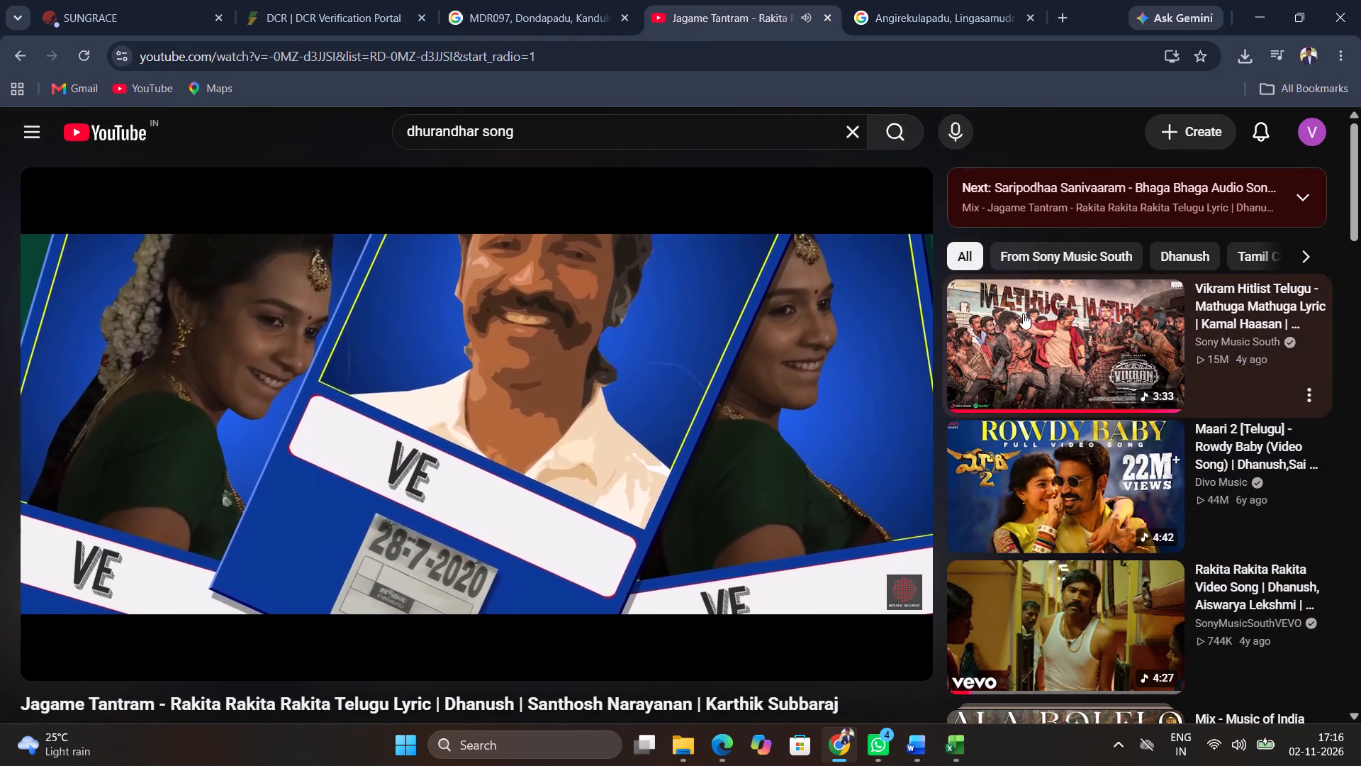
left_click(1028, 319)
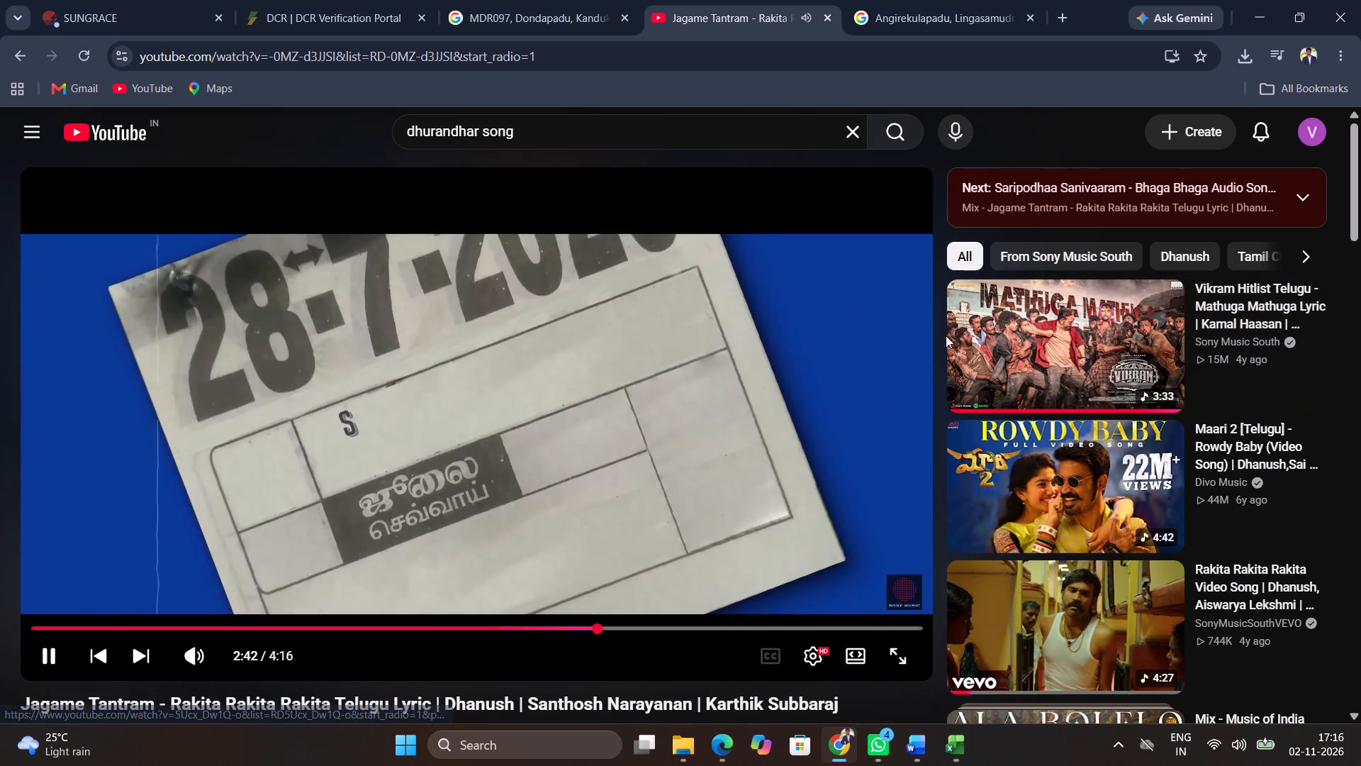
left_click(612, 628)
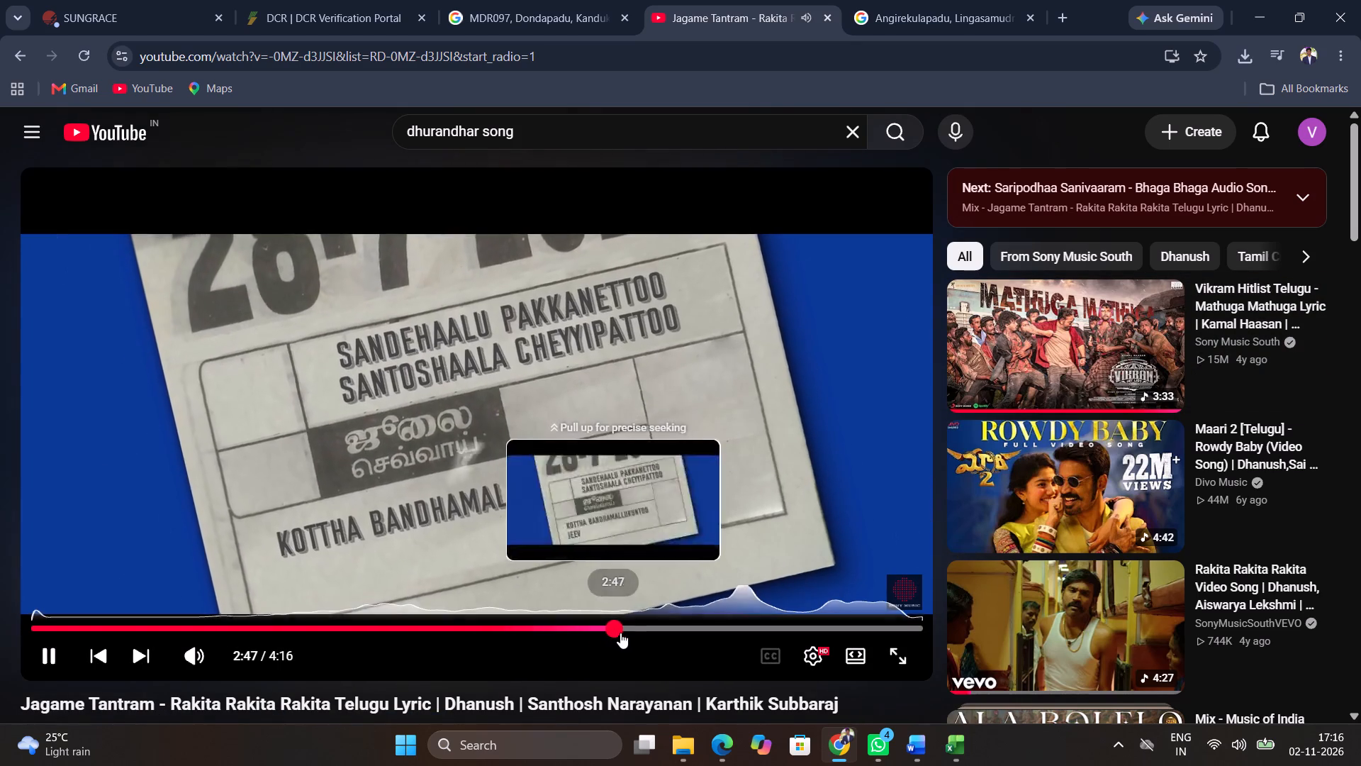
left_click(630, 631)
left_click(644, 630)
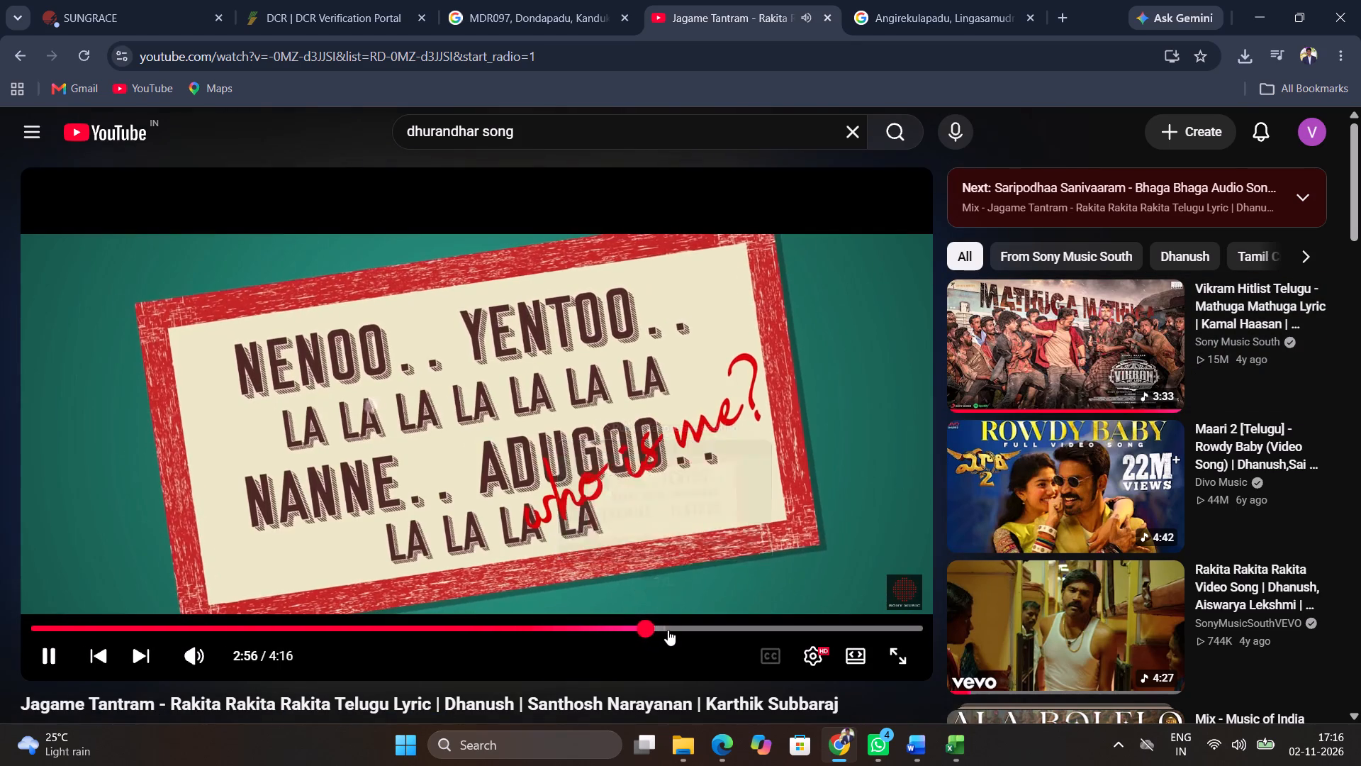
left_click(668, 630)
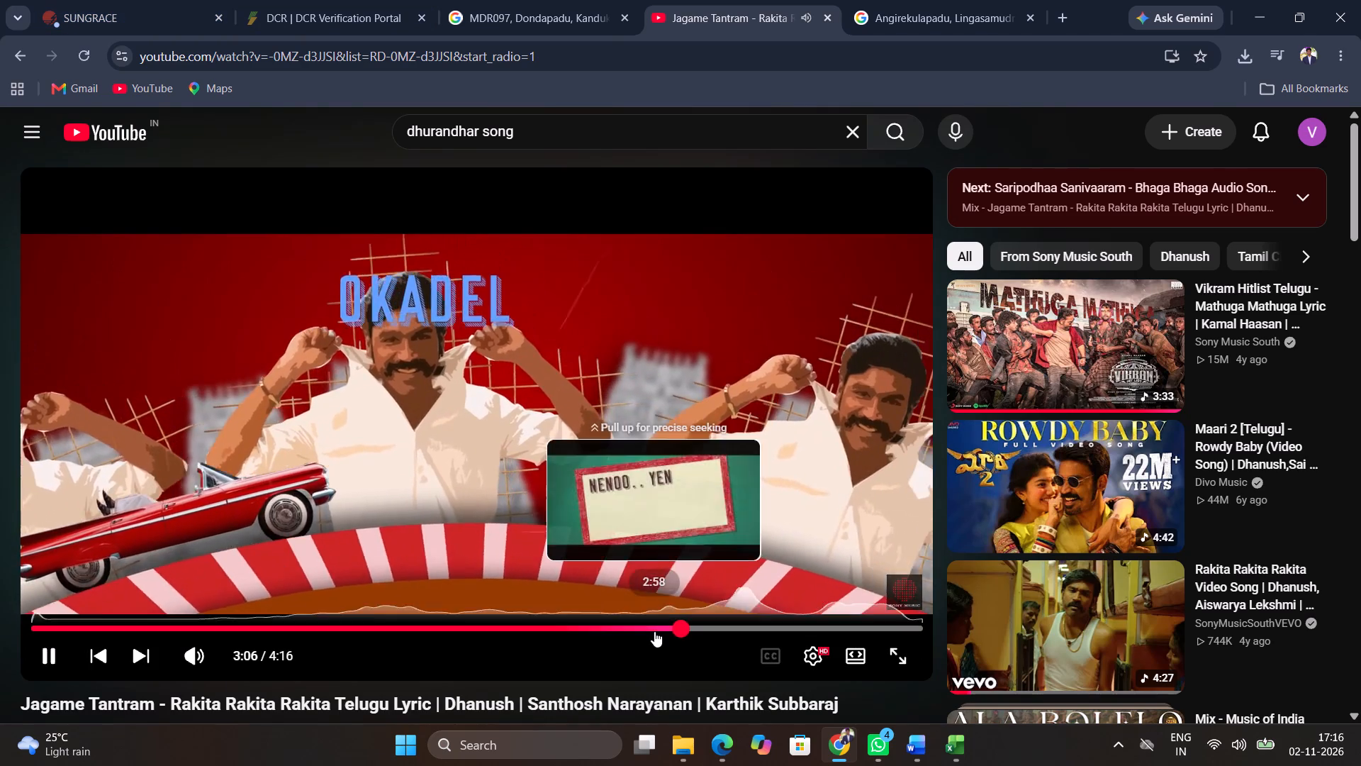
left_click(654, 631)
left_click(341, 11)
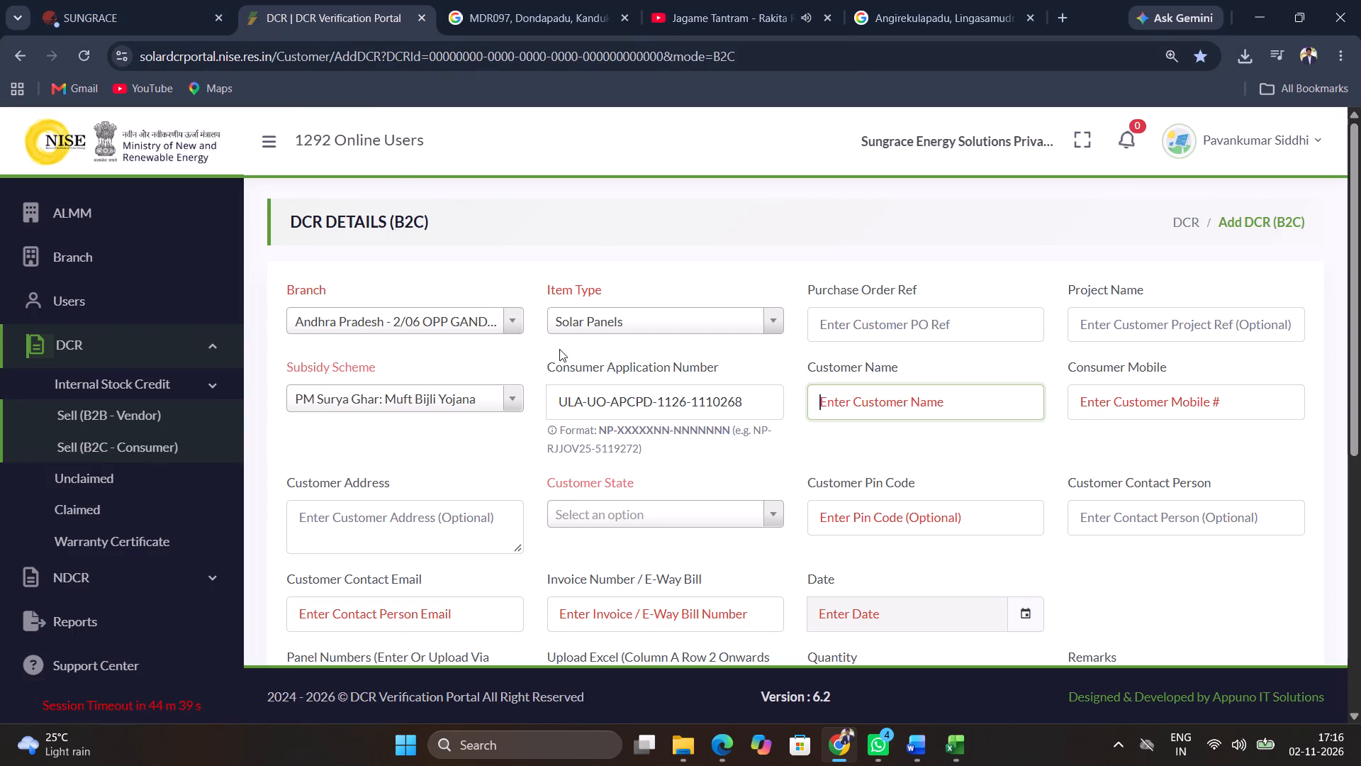
left_click(892, 657)
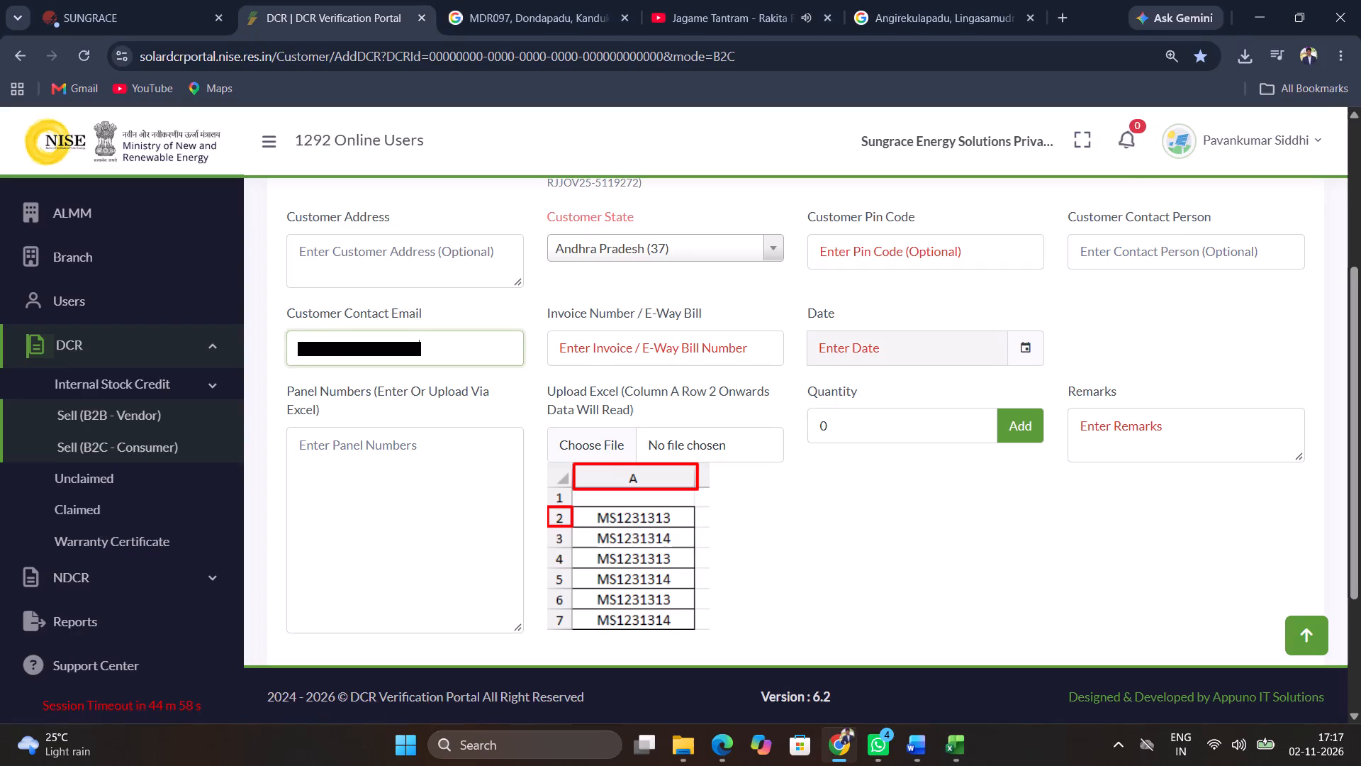
Look through the Word details document for the invoice number to use in the DCR form.
left_click(582, 355)
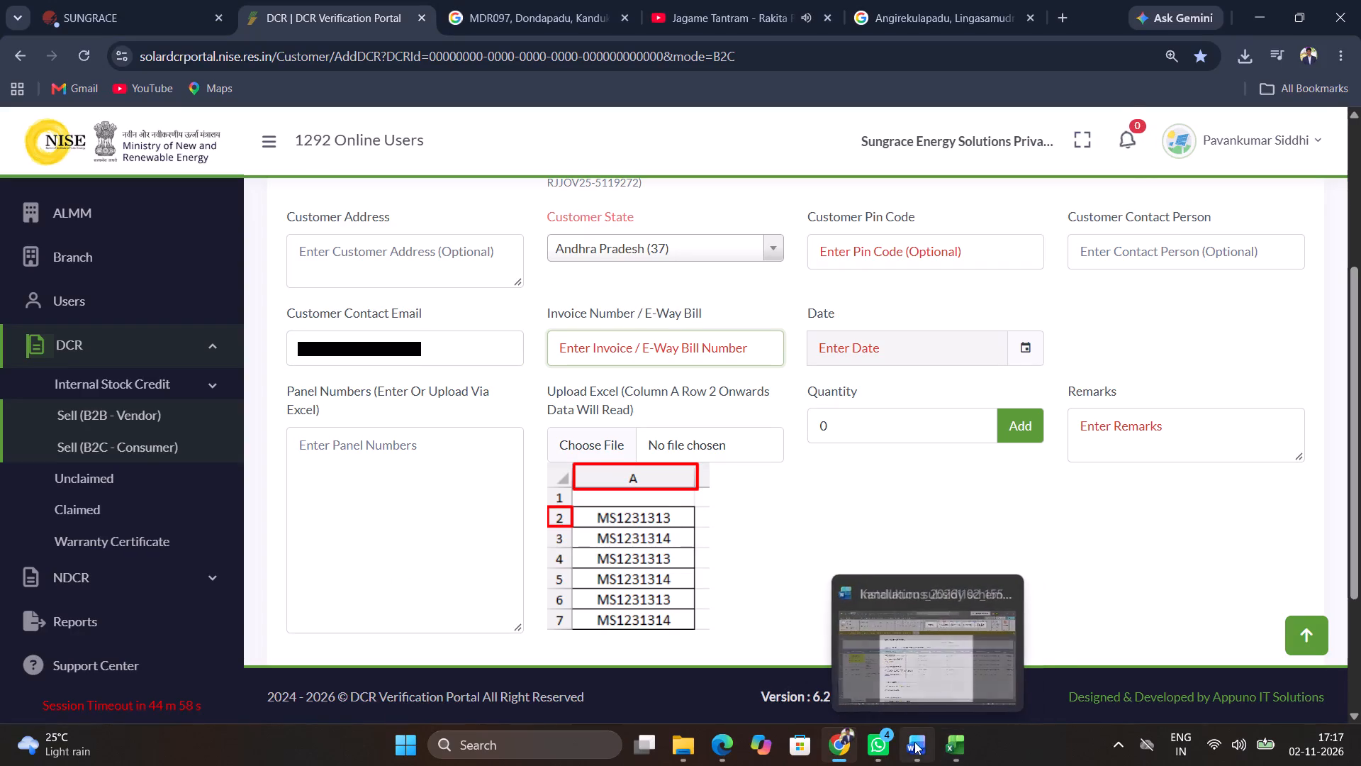
left_click(894, 676)
scroll(635, 396, "down", 7)
scroll(547, 372, "down", 9)
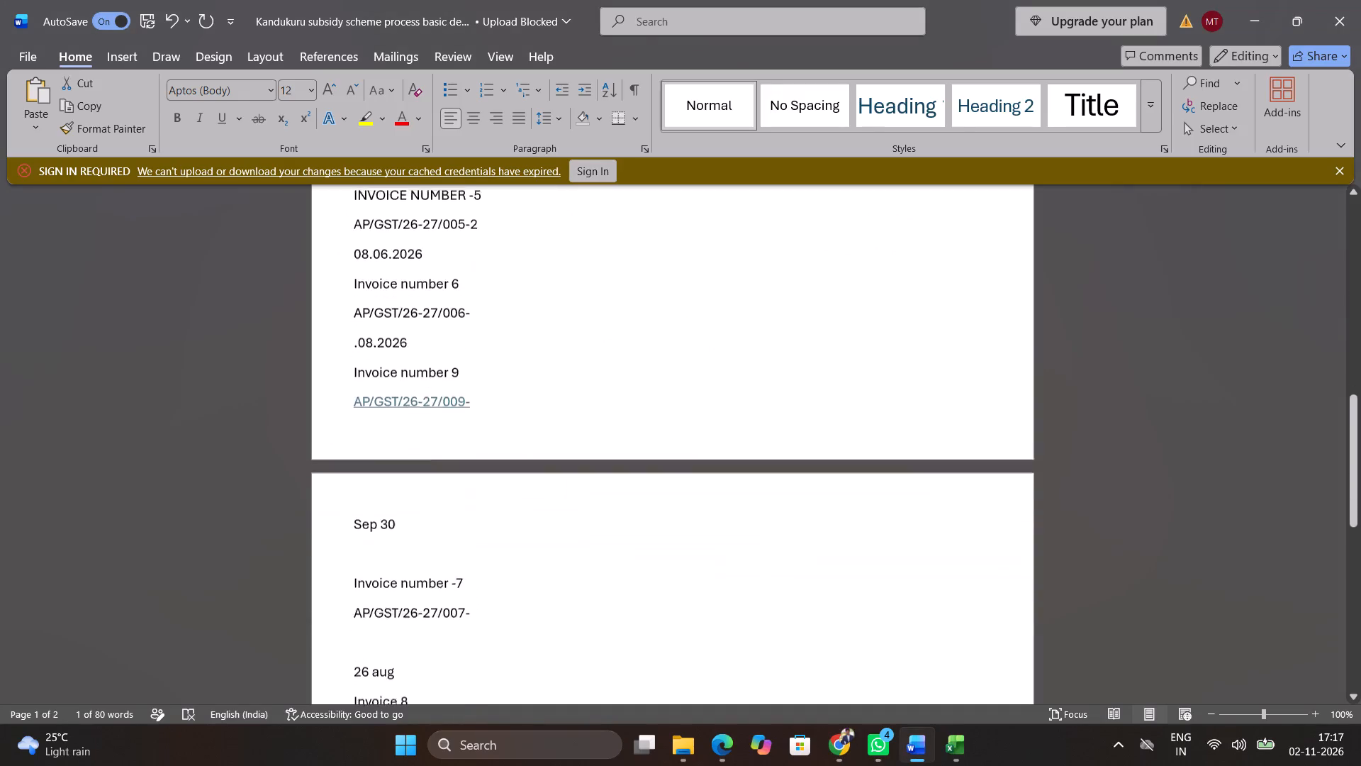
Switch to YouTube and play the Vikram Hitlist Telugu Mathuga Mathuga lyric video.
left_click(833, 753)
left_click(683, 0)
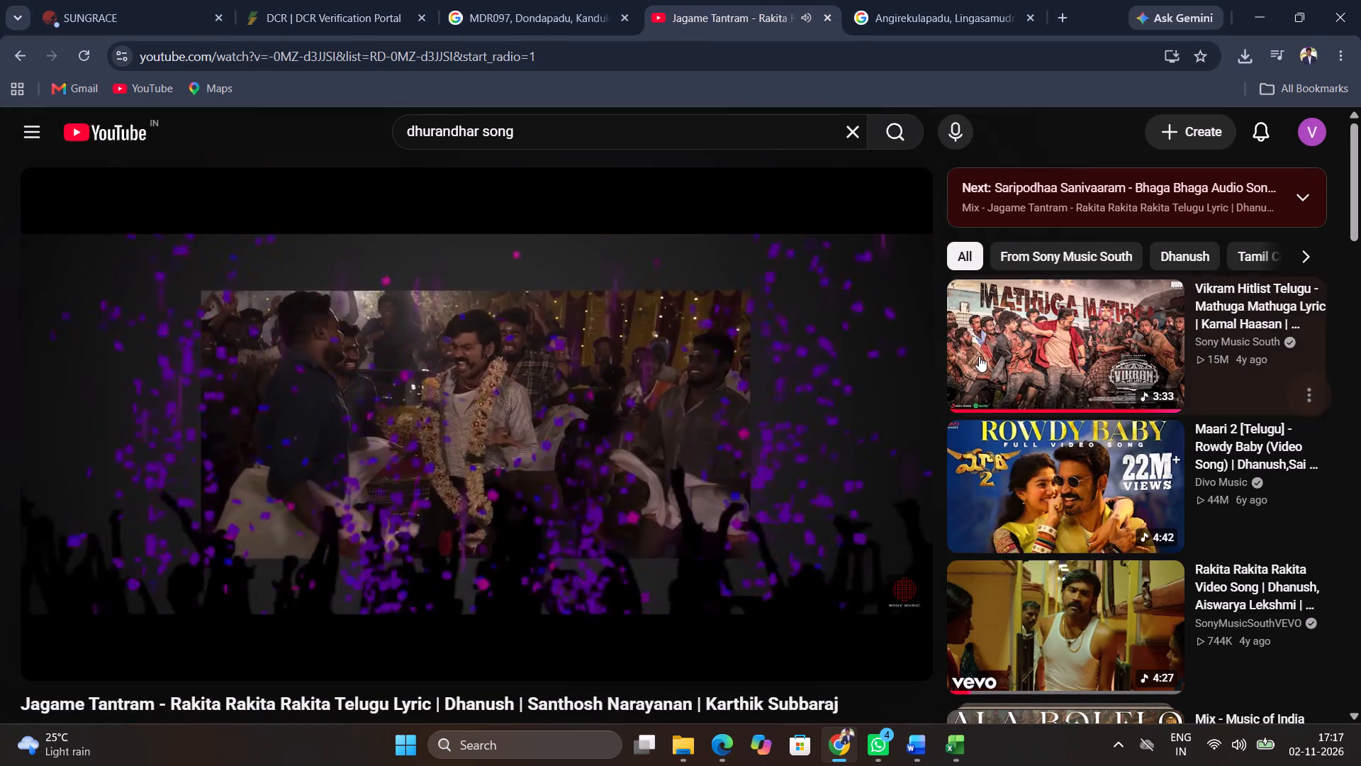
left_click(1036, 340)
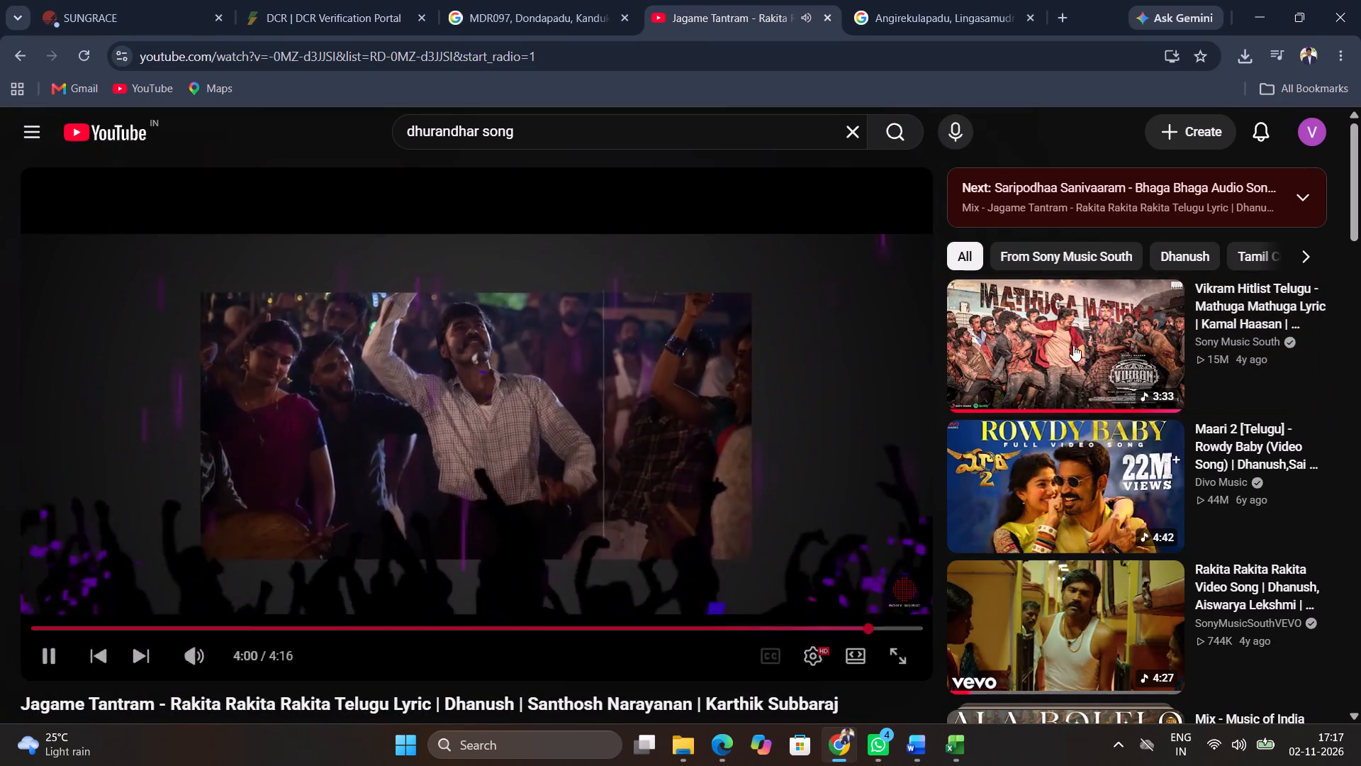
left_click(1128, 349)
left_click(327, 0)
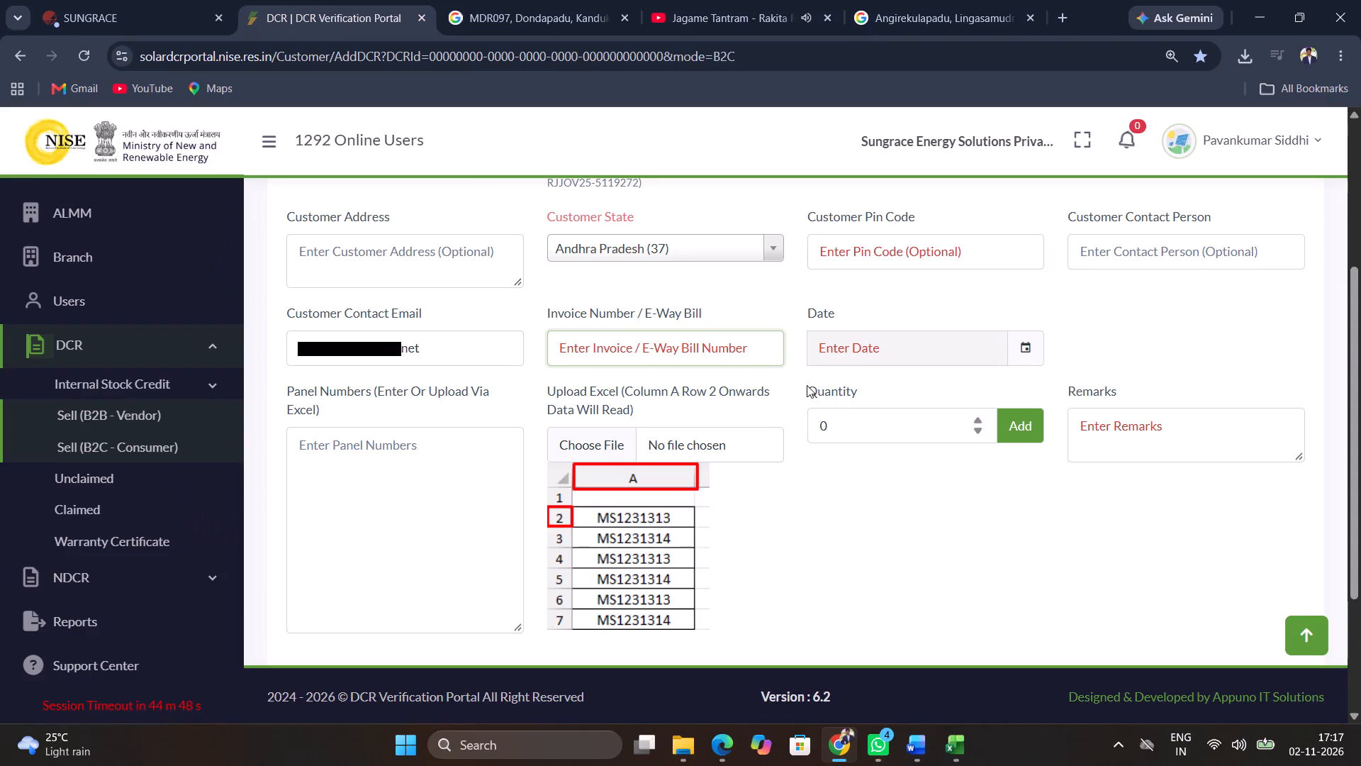
Copy the Invoice number 9 prefix AP/GST/26-27/009- from the Word details document.
left_click(905, 672)
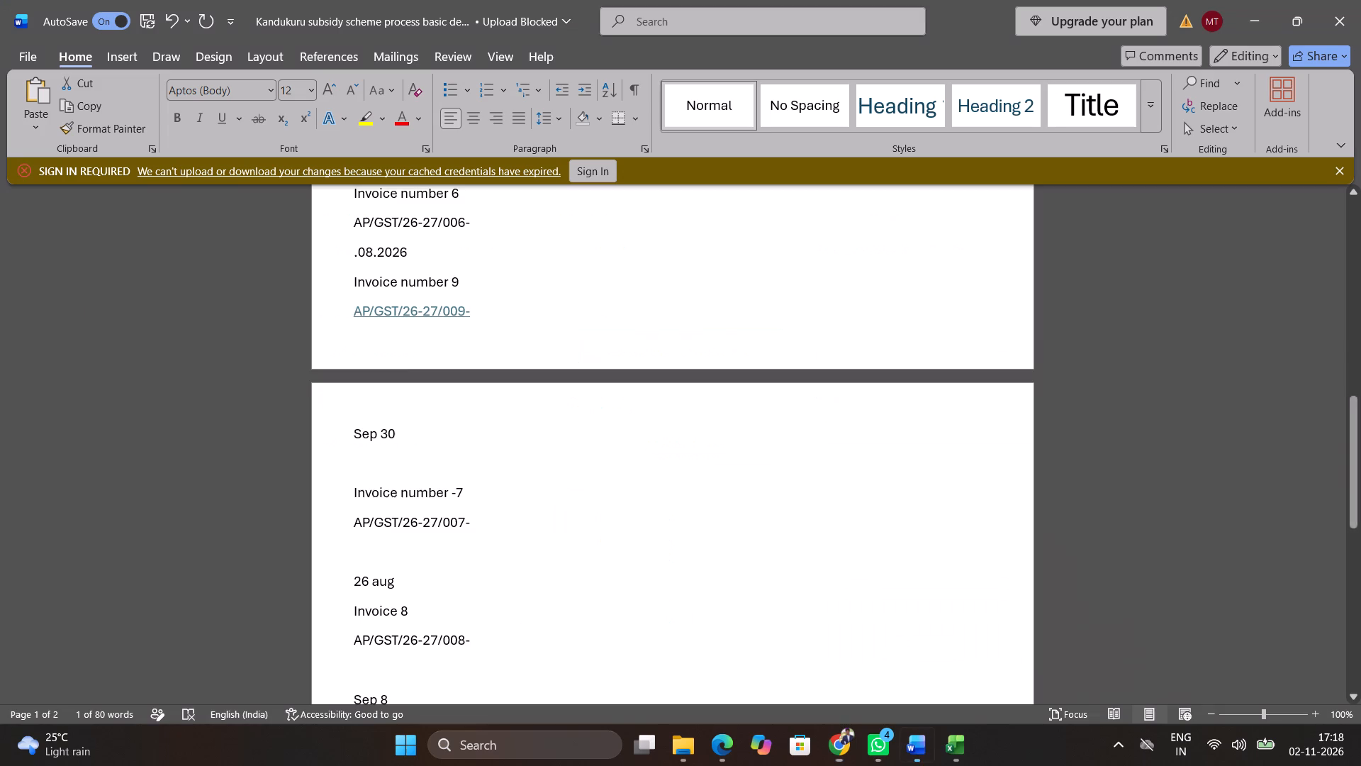
scroll(695, 323, "down", 6)
scroll(590, 345, "up", 4)
left_click_drag(491, 236, 245, 233)
key("ctrl+c")
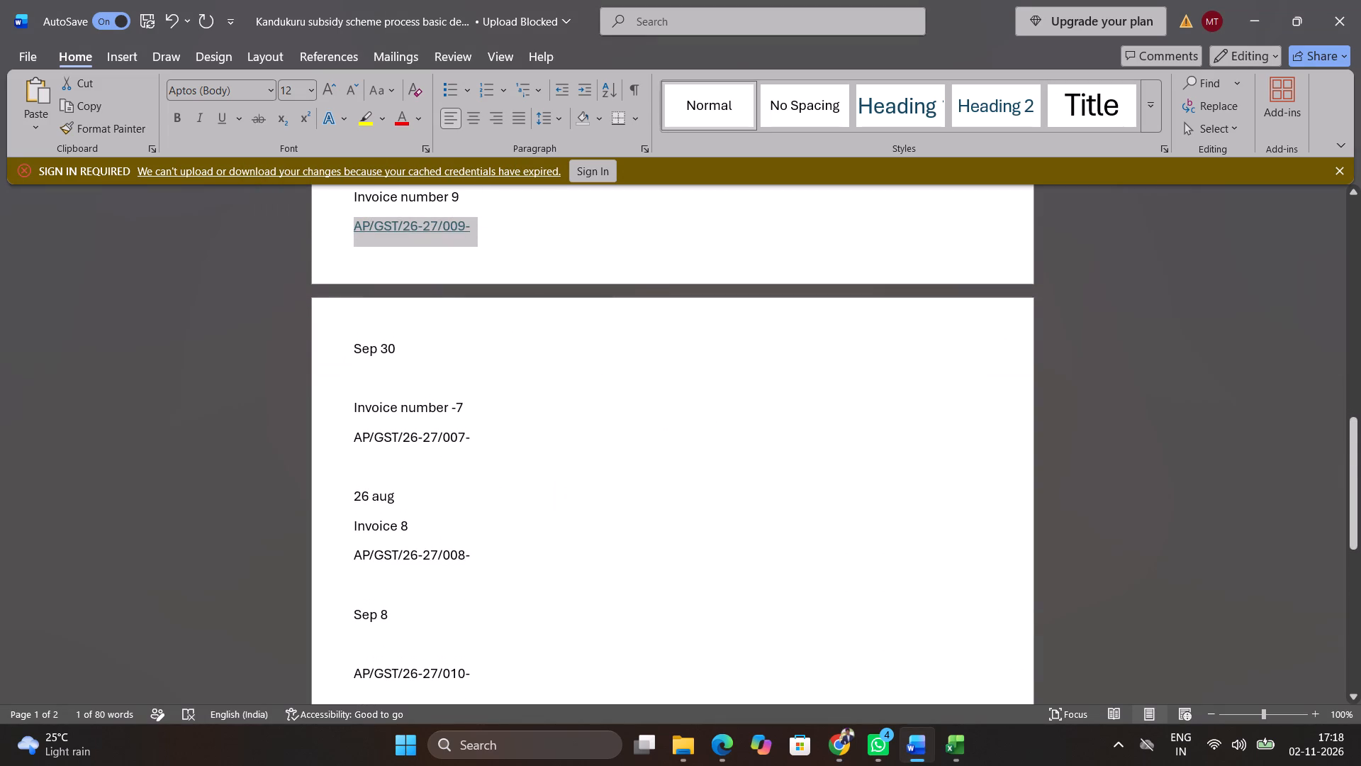
left_click(831, 739)
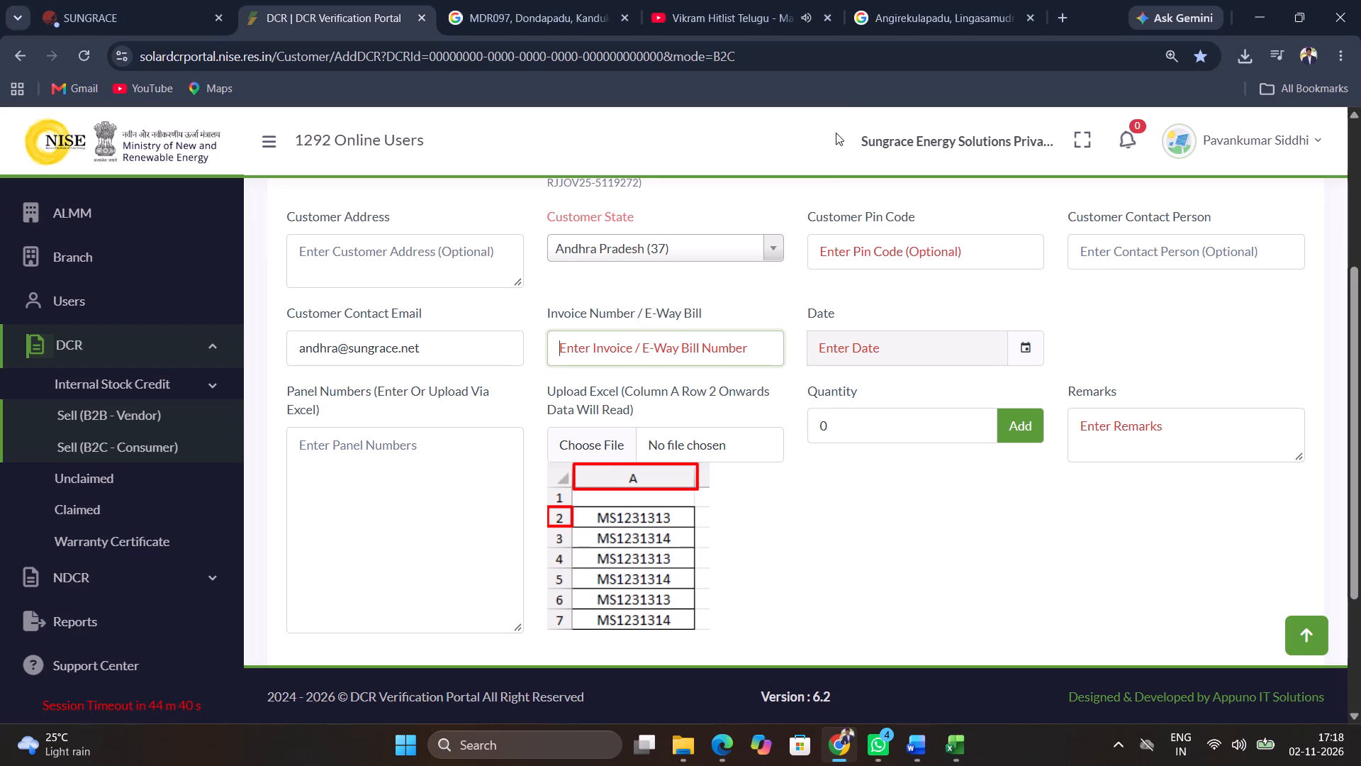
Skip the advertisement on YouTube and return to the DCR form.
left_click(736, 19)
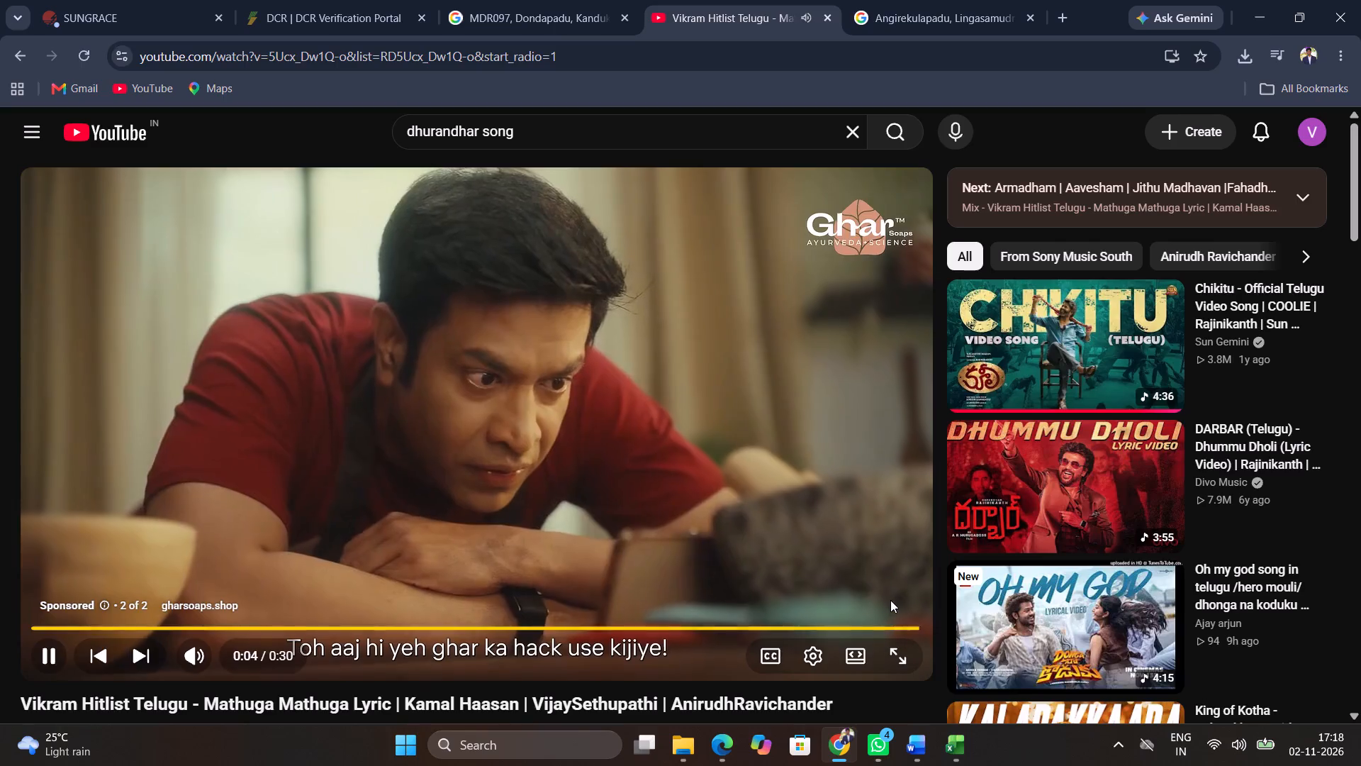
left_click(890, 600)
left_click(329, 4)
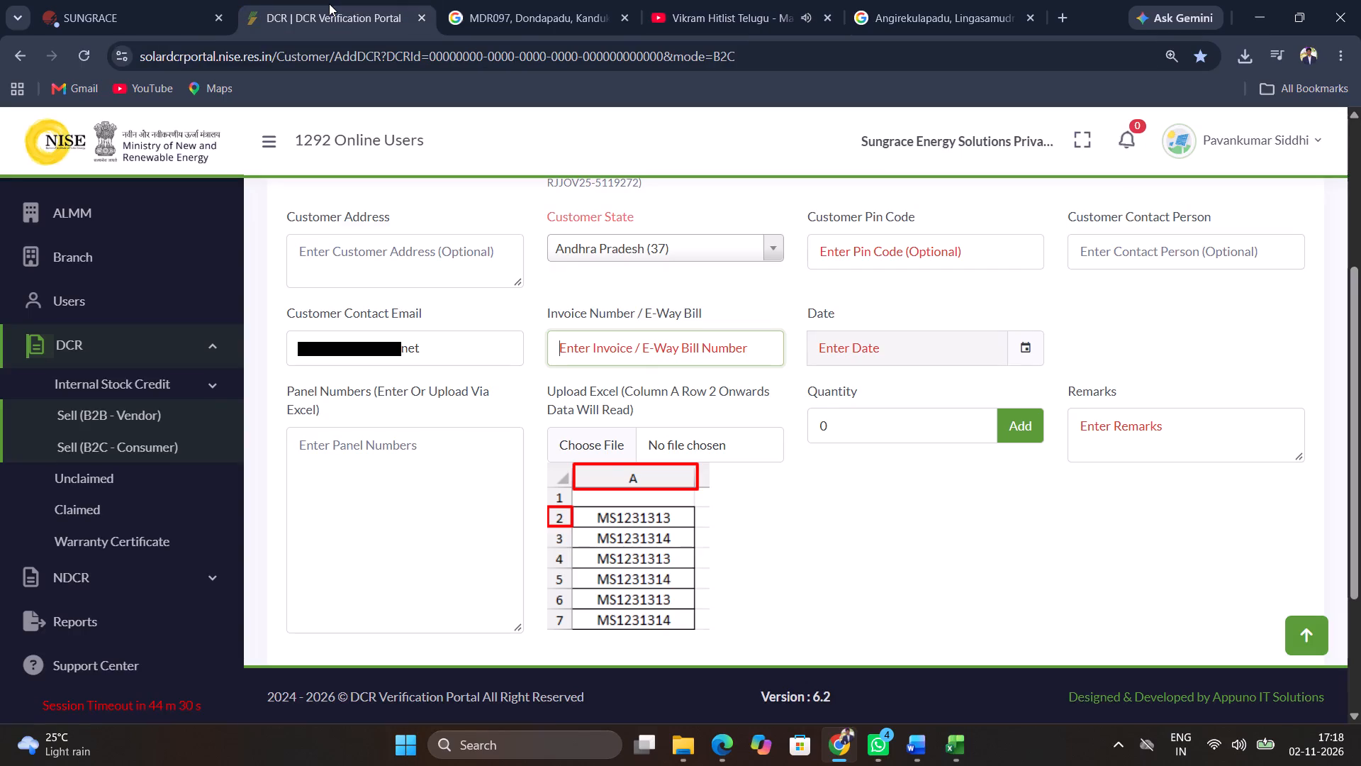
Enter AP/GST/26-27/009-346 as the DCR form's Invoice Number, using the copied prefix.
key("ctrl+v")
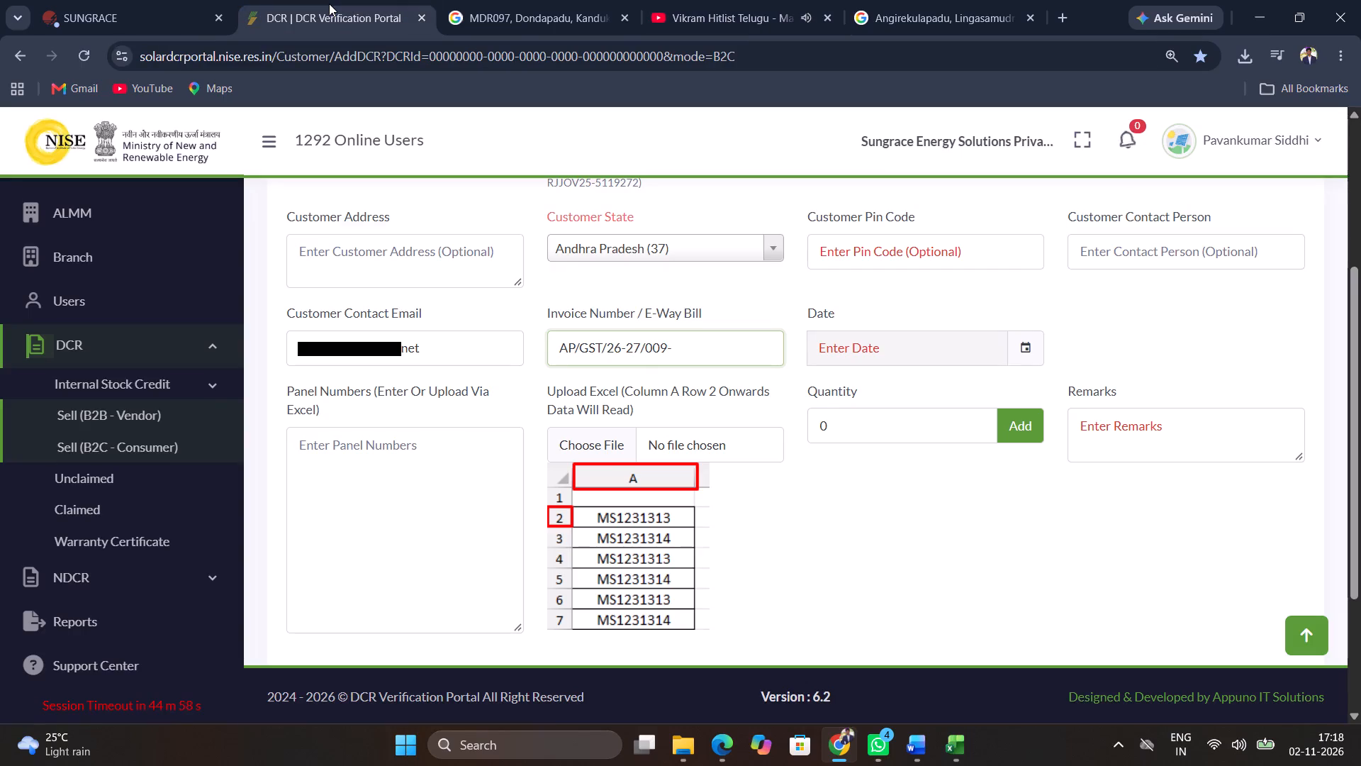
type("34")
key("6")
Set the DCR form's Date to 30-Sep-2026.
left_click(975, 344)
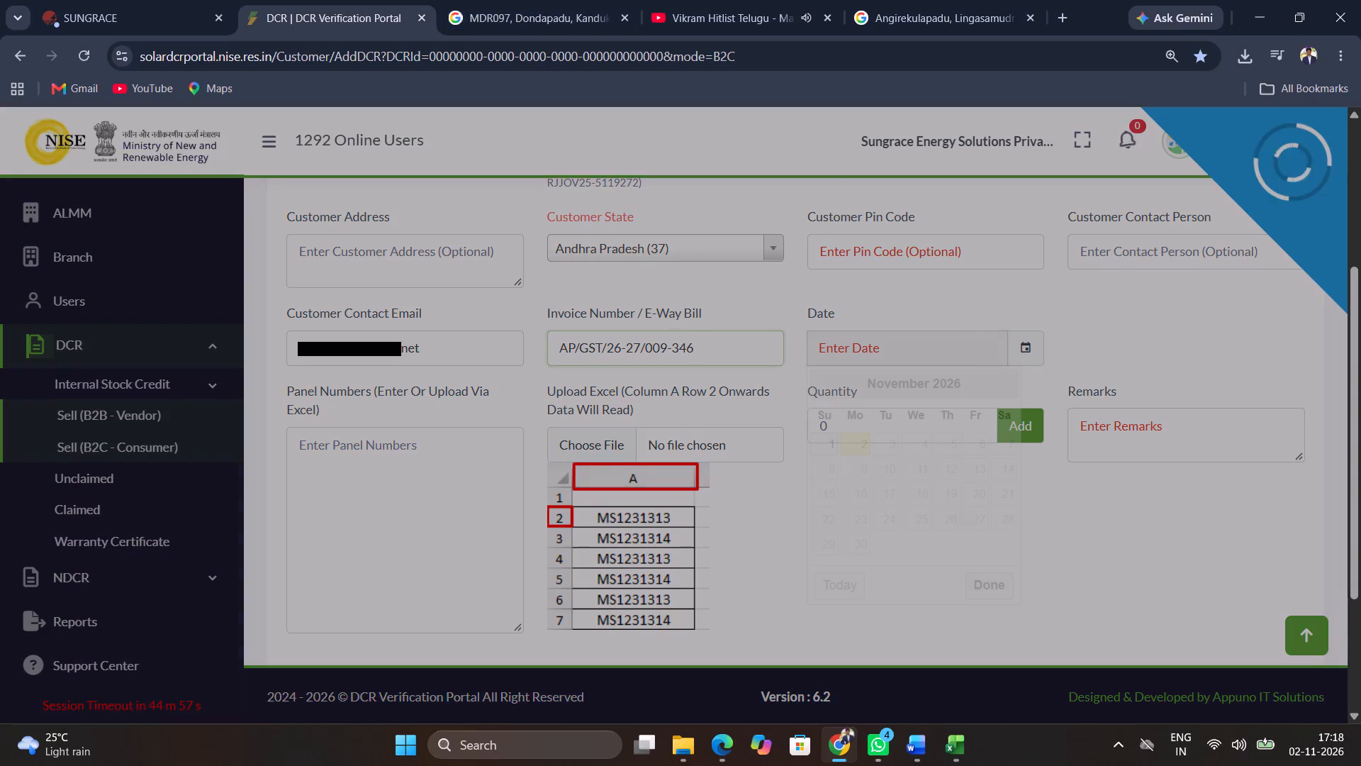
left_click(830, 377)
left_click(831, 377)
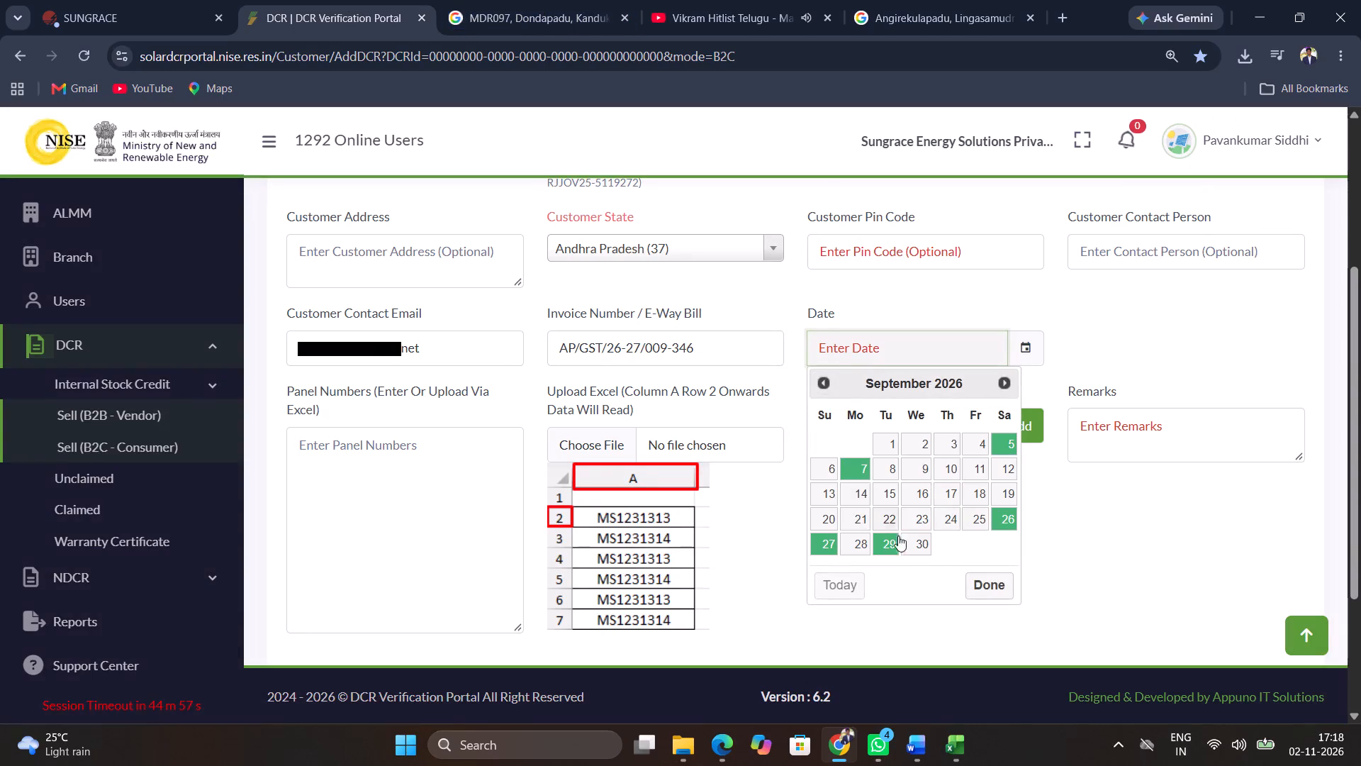
left_click(922, 548)
left_click_drag(459, 477, 462, 487)
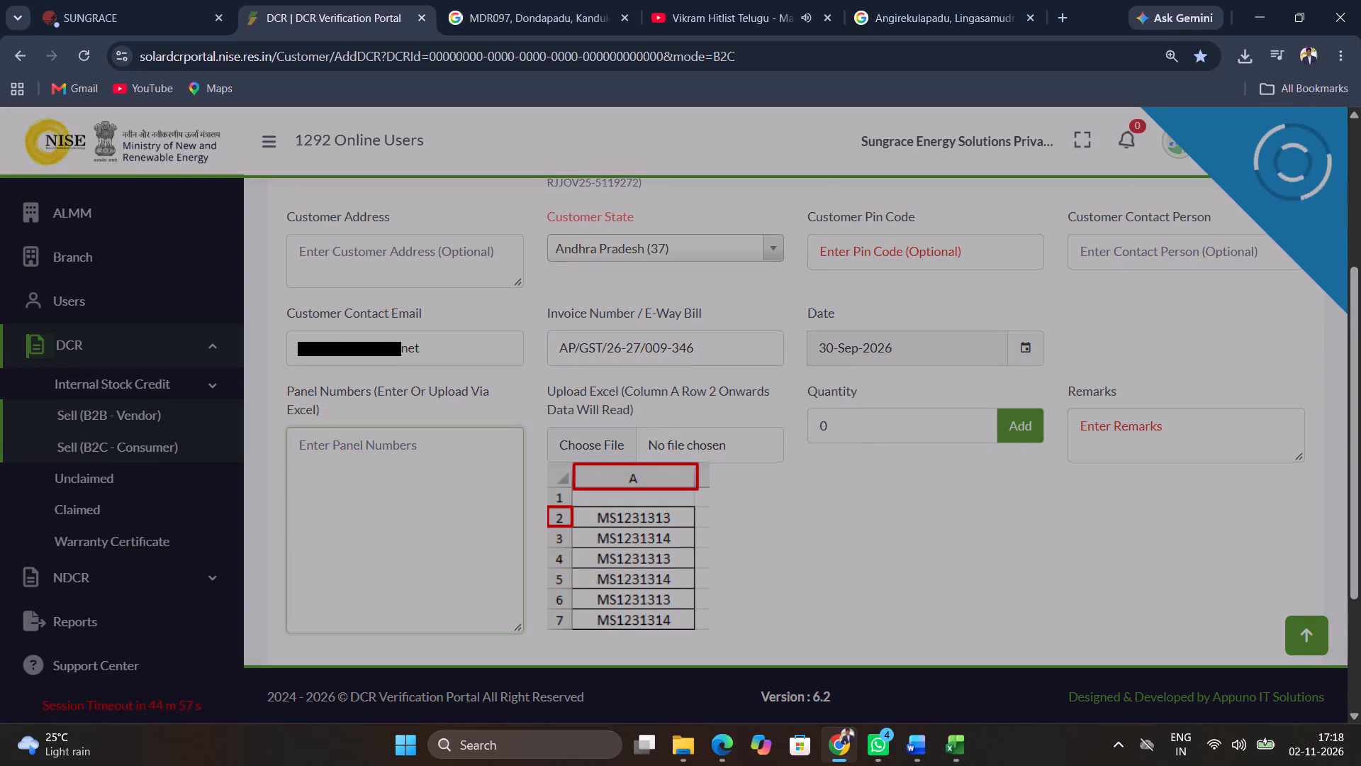
left_click(136, 18)
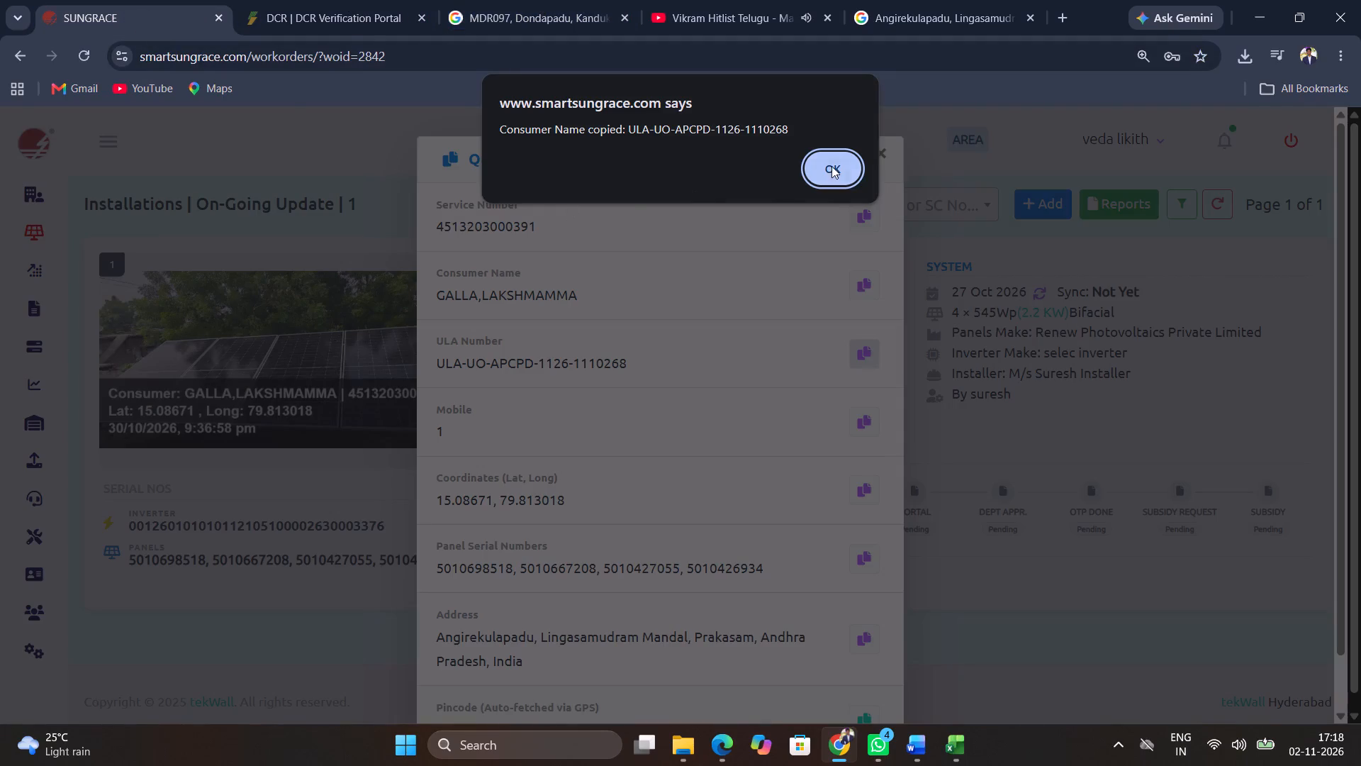
left_click(831, 165)
scroll(707, 383, "down", 1)
left_click(859, 506)
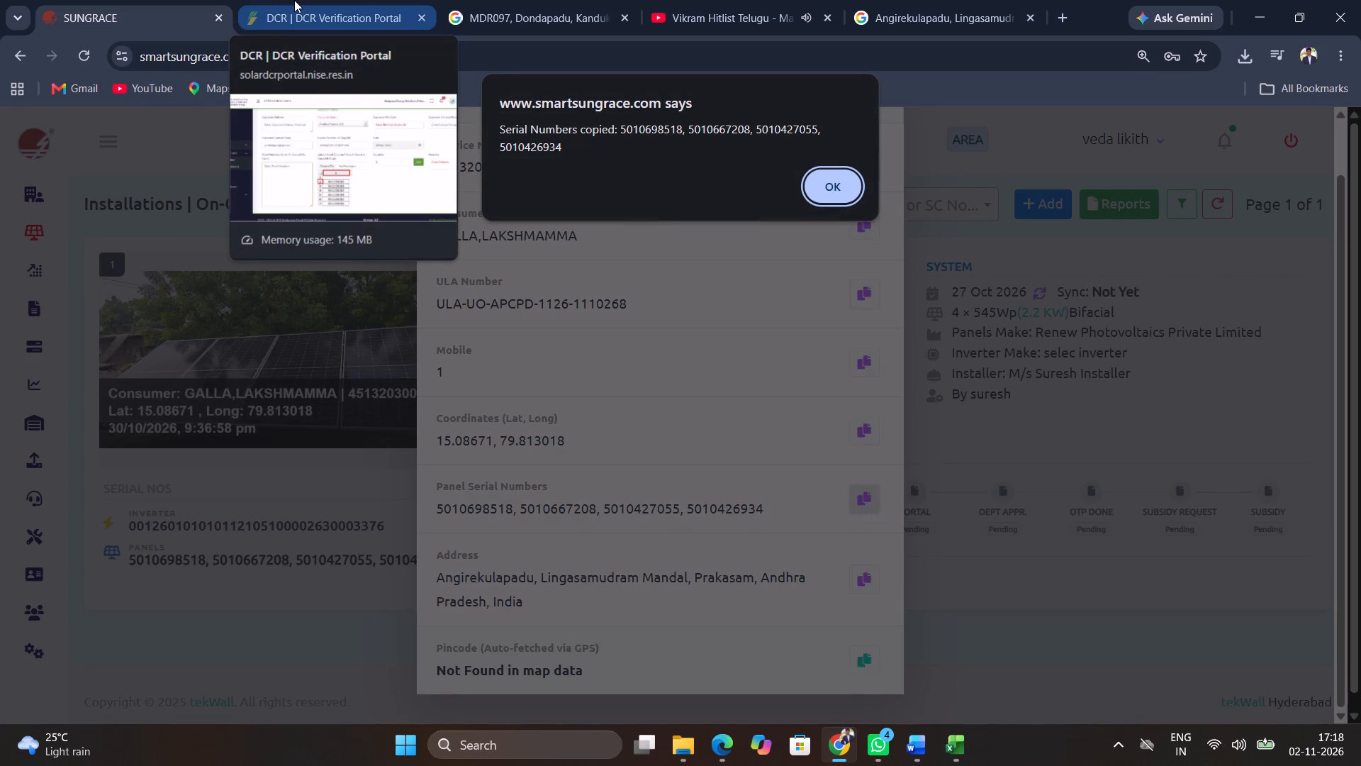
left_click(303, 3)
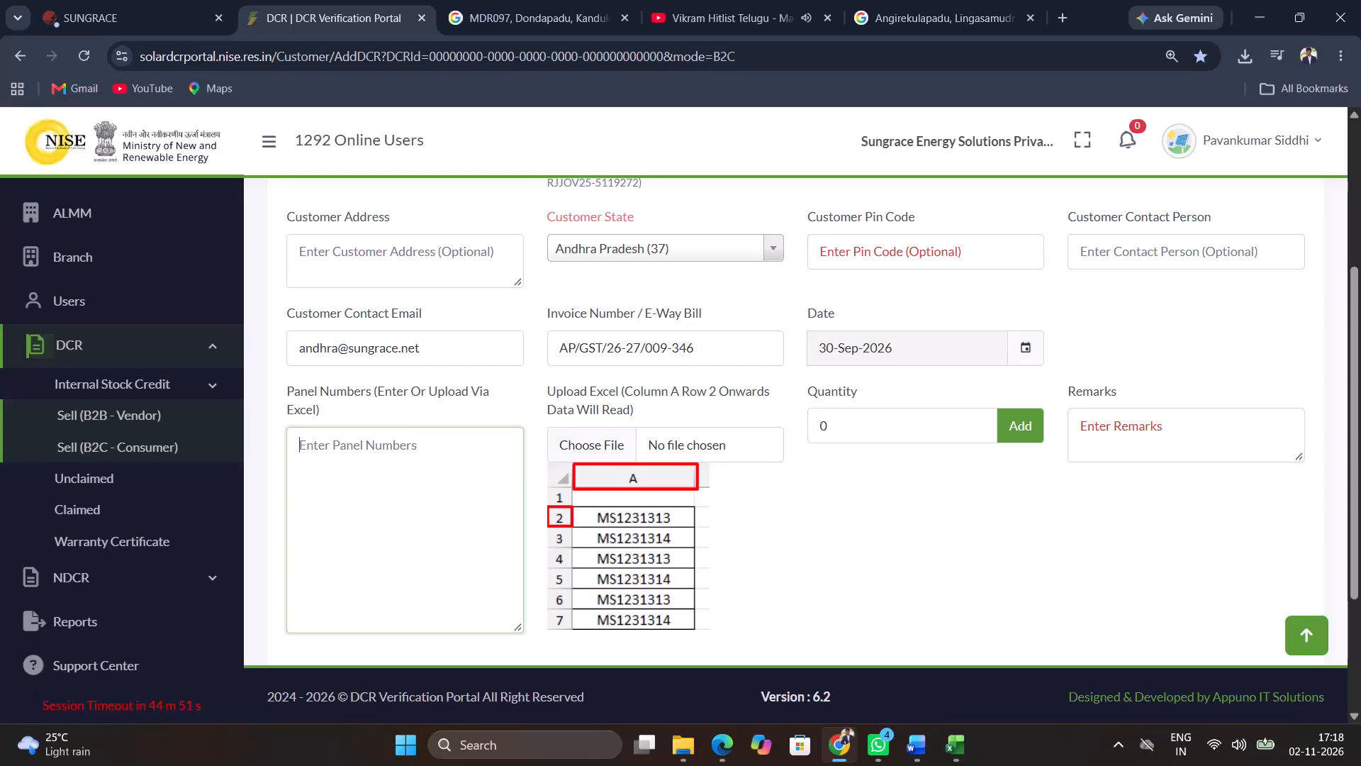
key("ctrl+v")
Put each of the four panel numbers on its own line, removing the commas and spaces between them.
key("Left")
key("Left")
key("Left")
key("Left")
key("Left")
key("Left")
key("Left")
key("Left")
key("Left")
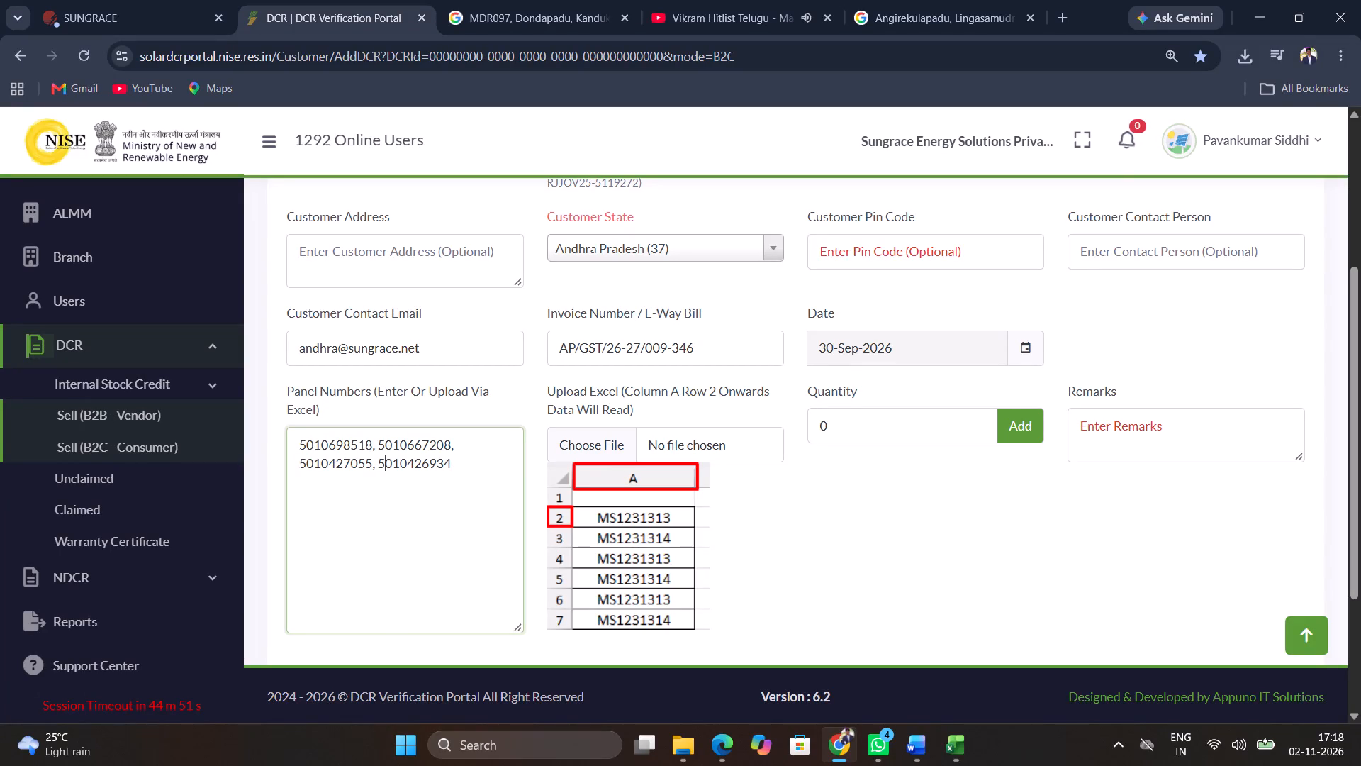
key("Left")
key("BackSpace")
key("BackSpace")
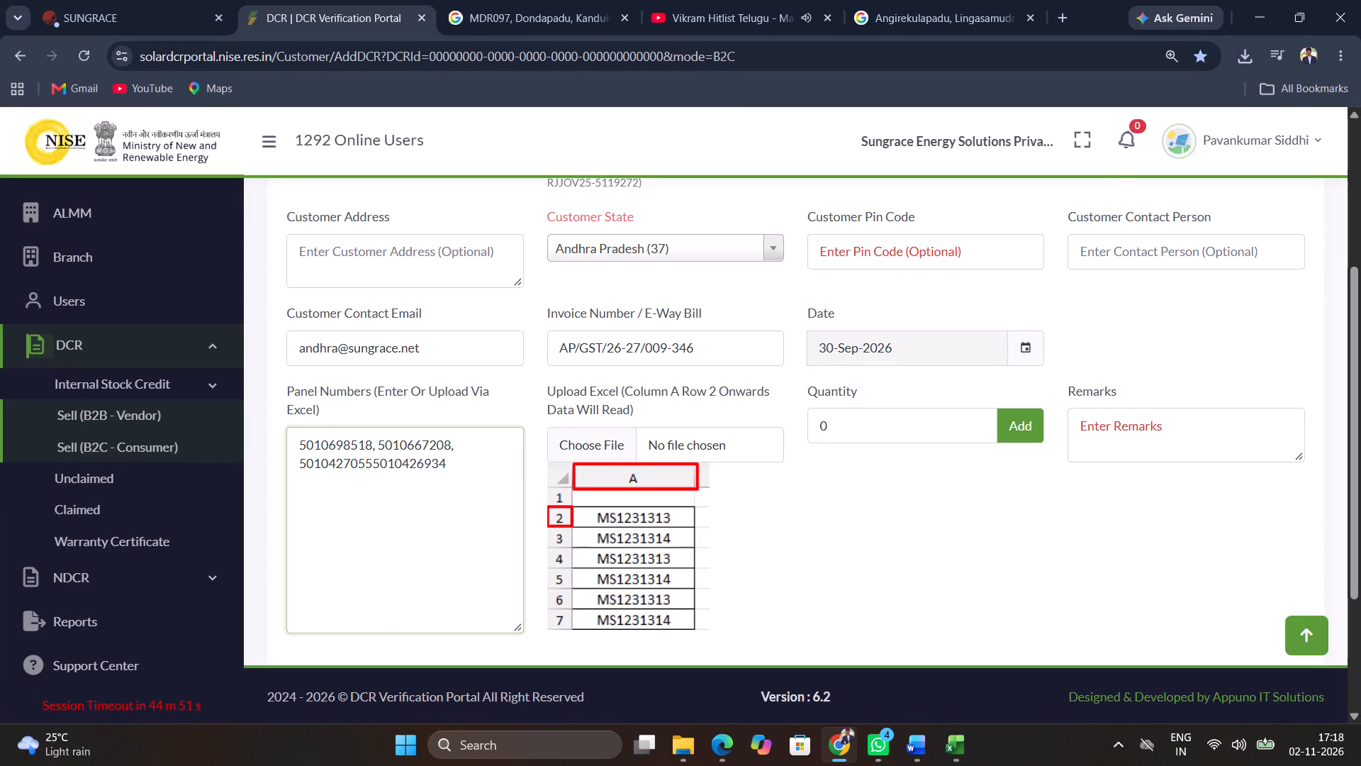
key("Return")
key("Up")
key("Up")
key("Up")
key("Up")
key("Up")
key("Up")
key("Right")
key("Right")
key("Right")
key("Right")
key("Right")
key("Right")
key("Right")
key("Right")
key("Right")
key("Right")
key("Right")
key("Right")
key("Right")
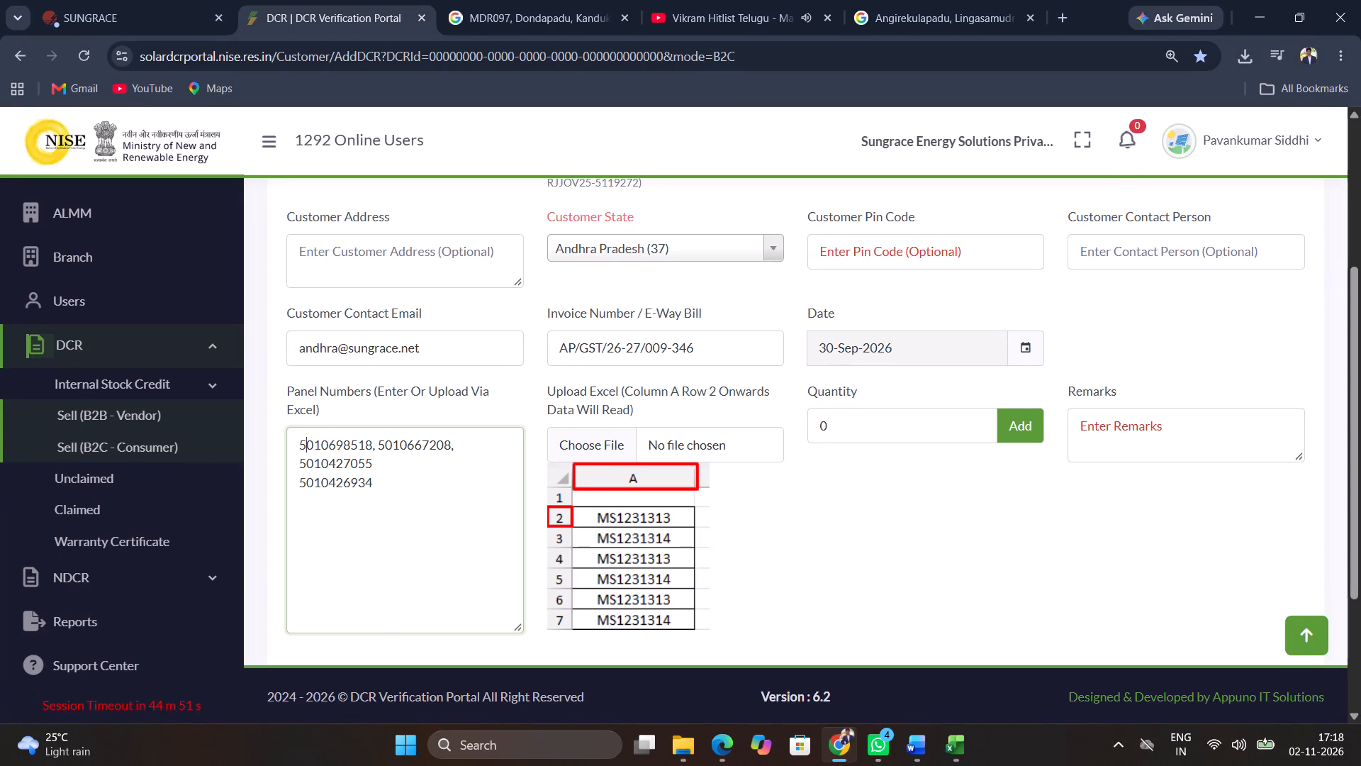
key("Left")
key("BackSpace")
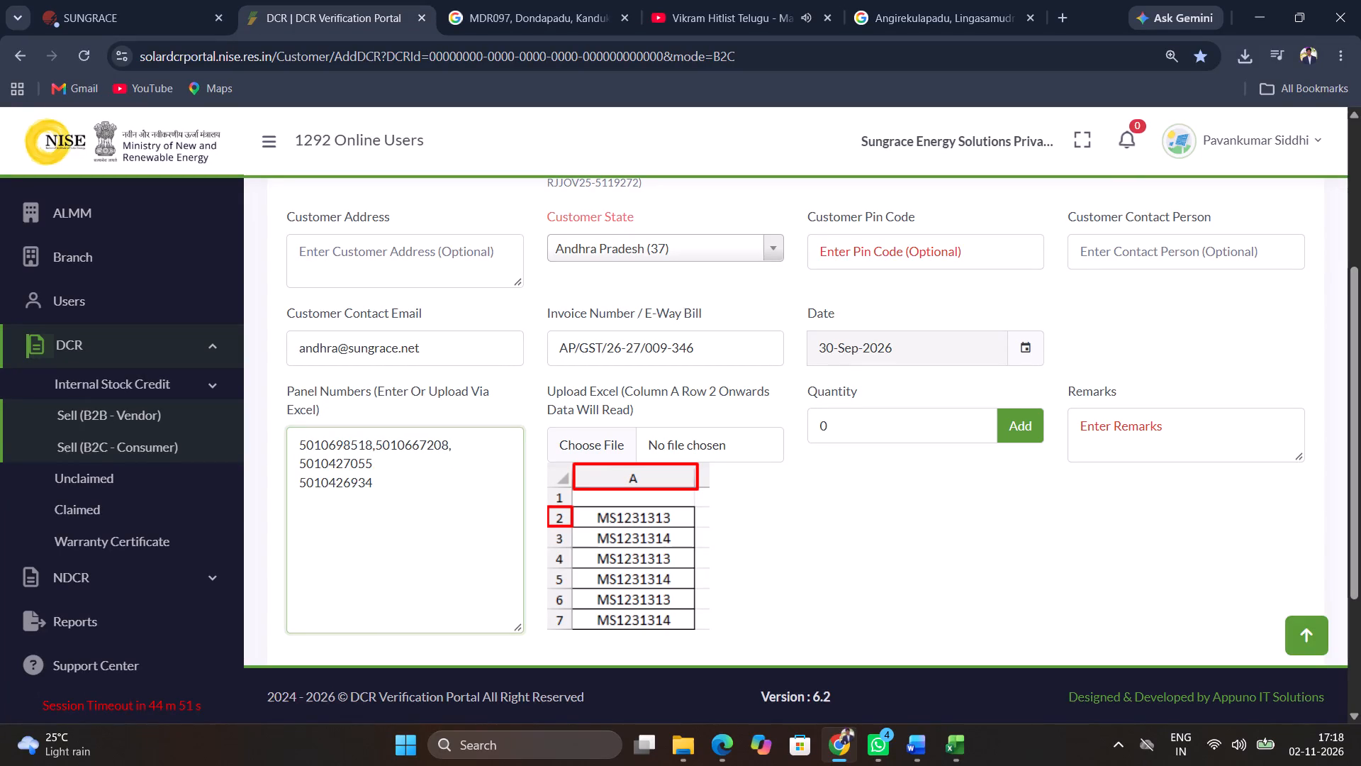
key("BackSpace")
key("Return")
key("Right")
key("Right")
key("Right")
key("Right")
key("Right")
key("Right")
key("Right")
key("Right")
key("Right")
key("Right")
key("Right")
key("Right")
key("Right")
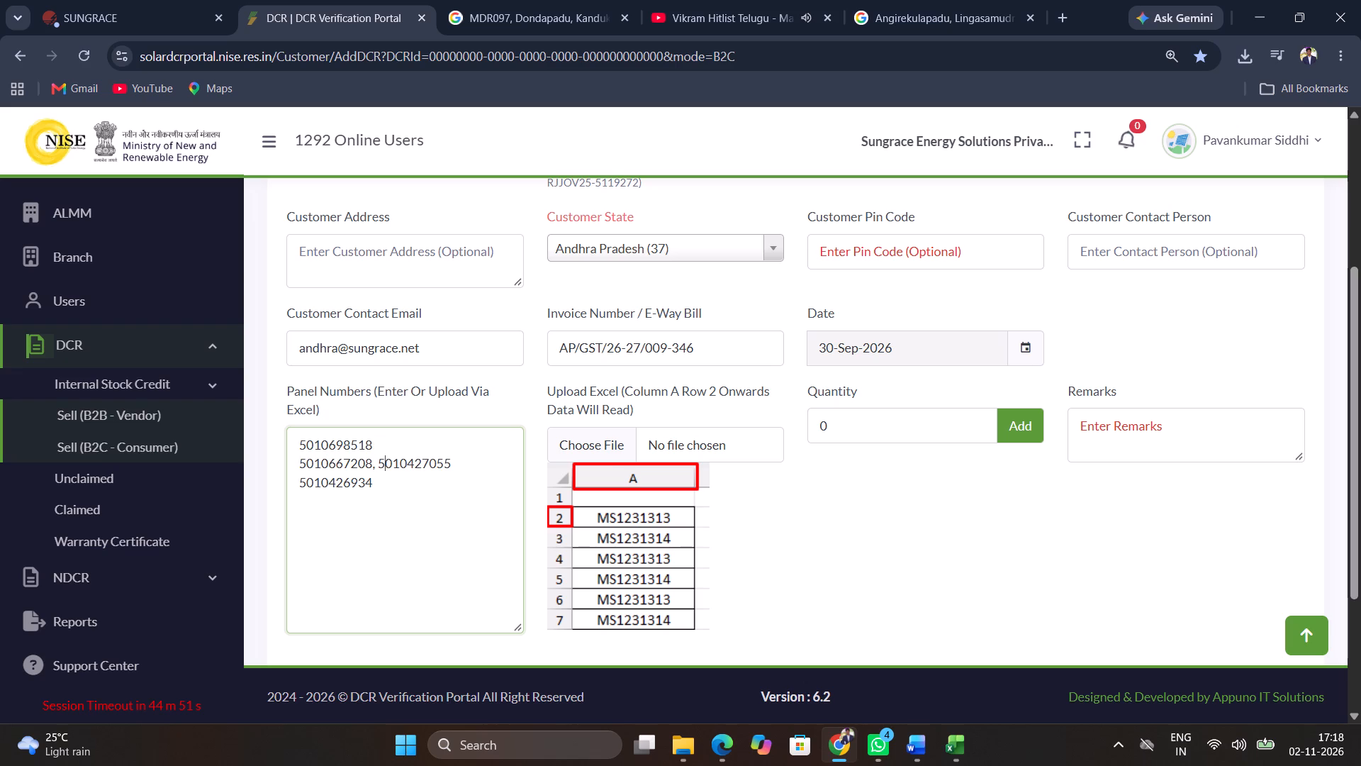
key("Left")
key("BackSpace")
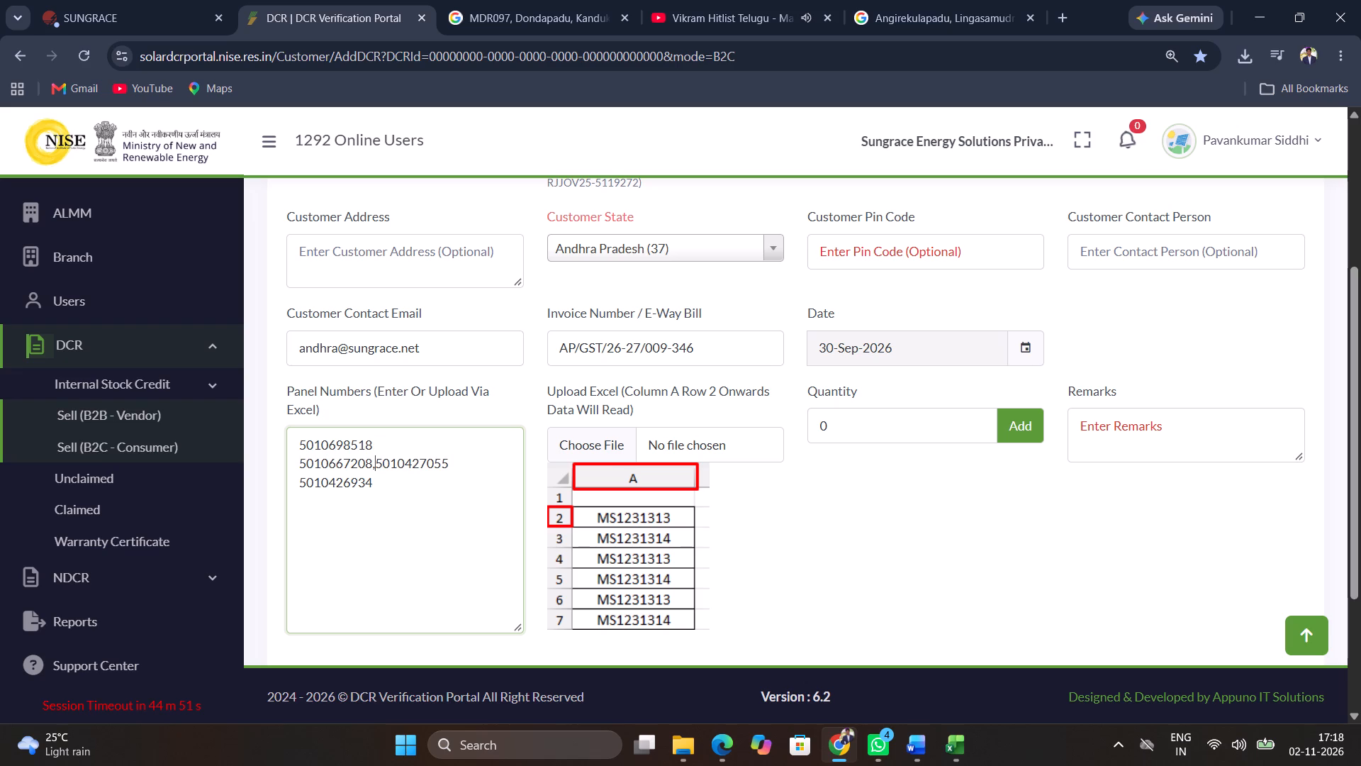
key("BackSpace")
key("Return")
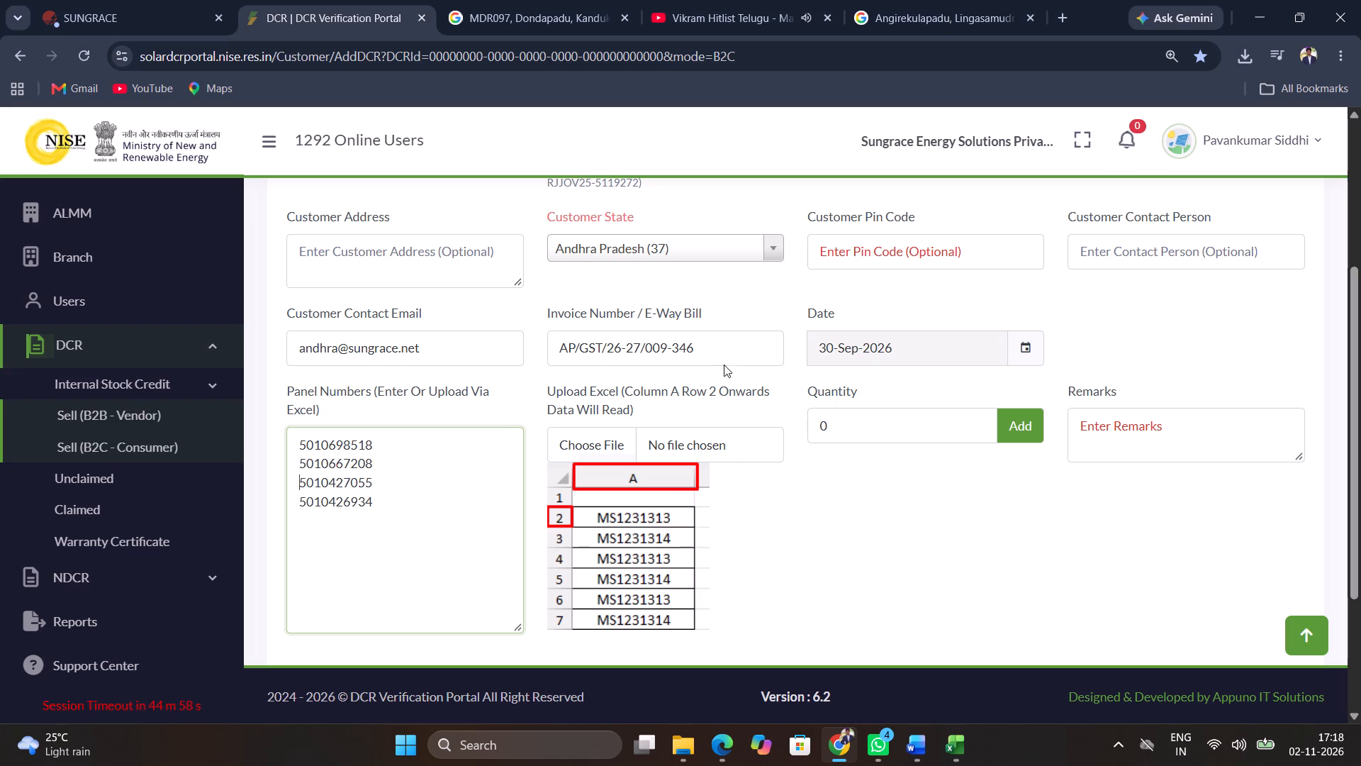
Change the DCR form's Invoice Number to AP/GST/26-27/006-, leaving out the final number.
left_click(721, 359)
key("BackSpace")
key("BackSpace")
key("BackSpace")
key("BackSpace")
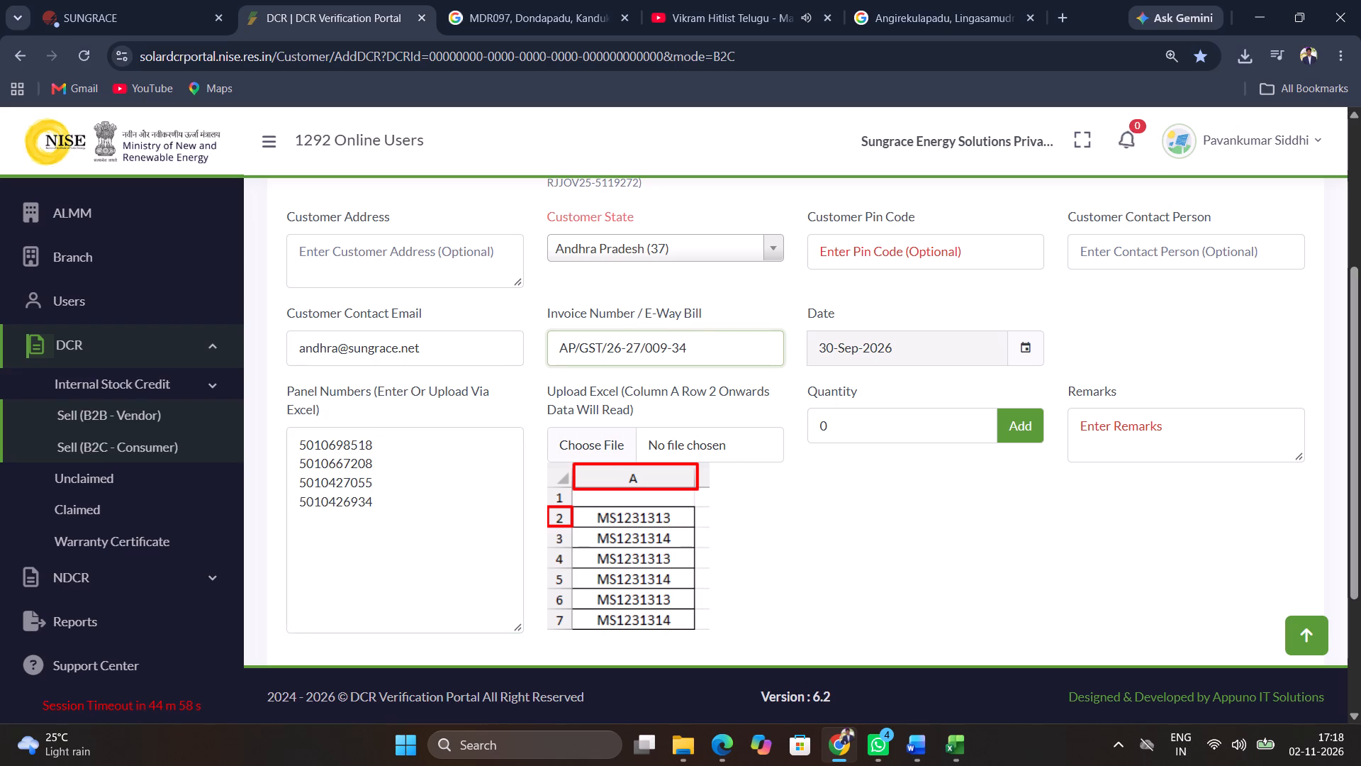
key("BackSpace")
type("6-")
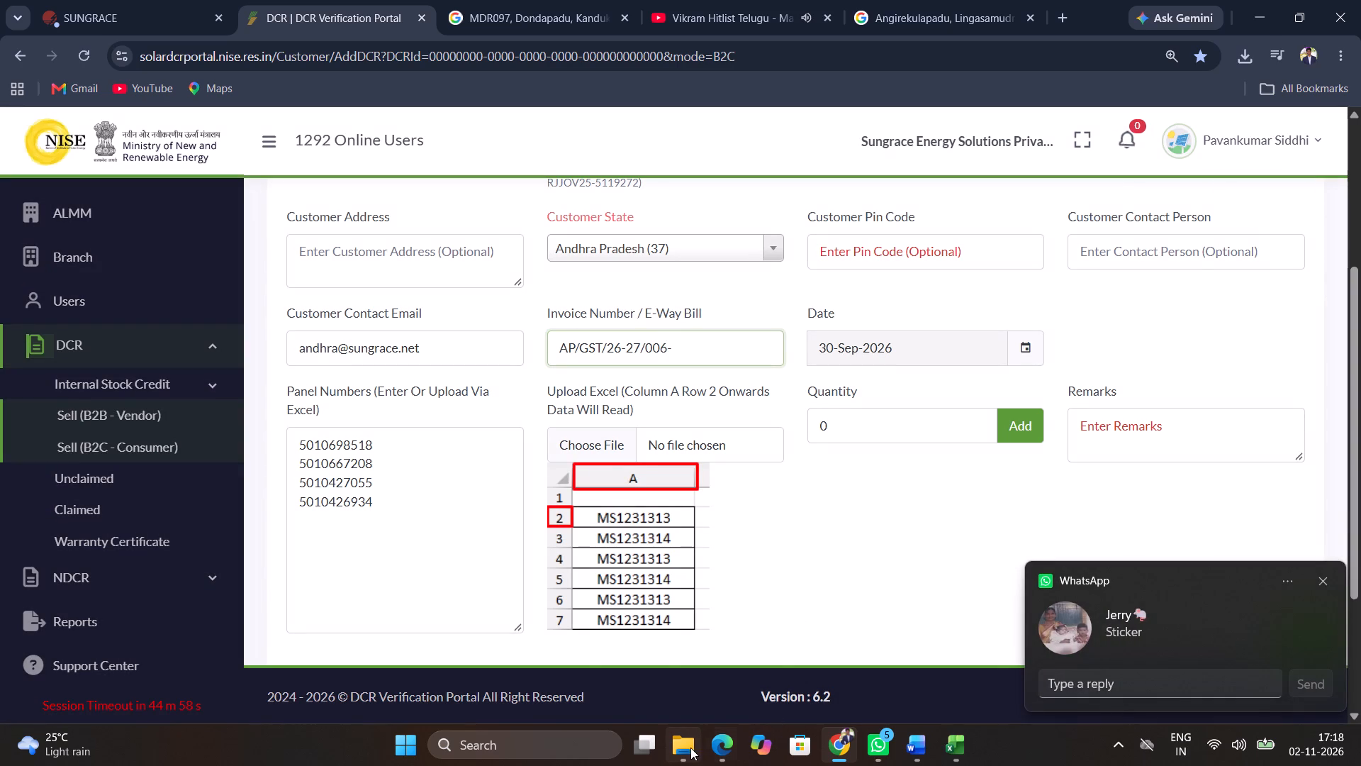
Check the last numbered folder in DCR006 and complete the DCR form's Invoice Number as AP/GST/26-27/006-150.
left_click(688, 748)
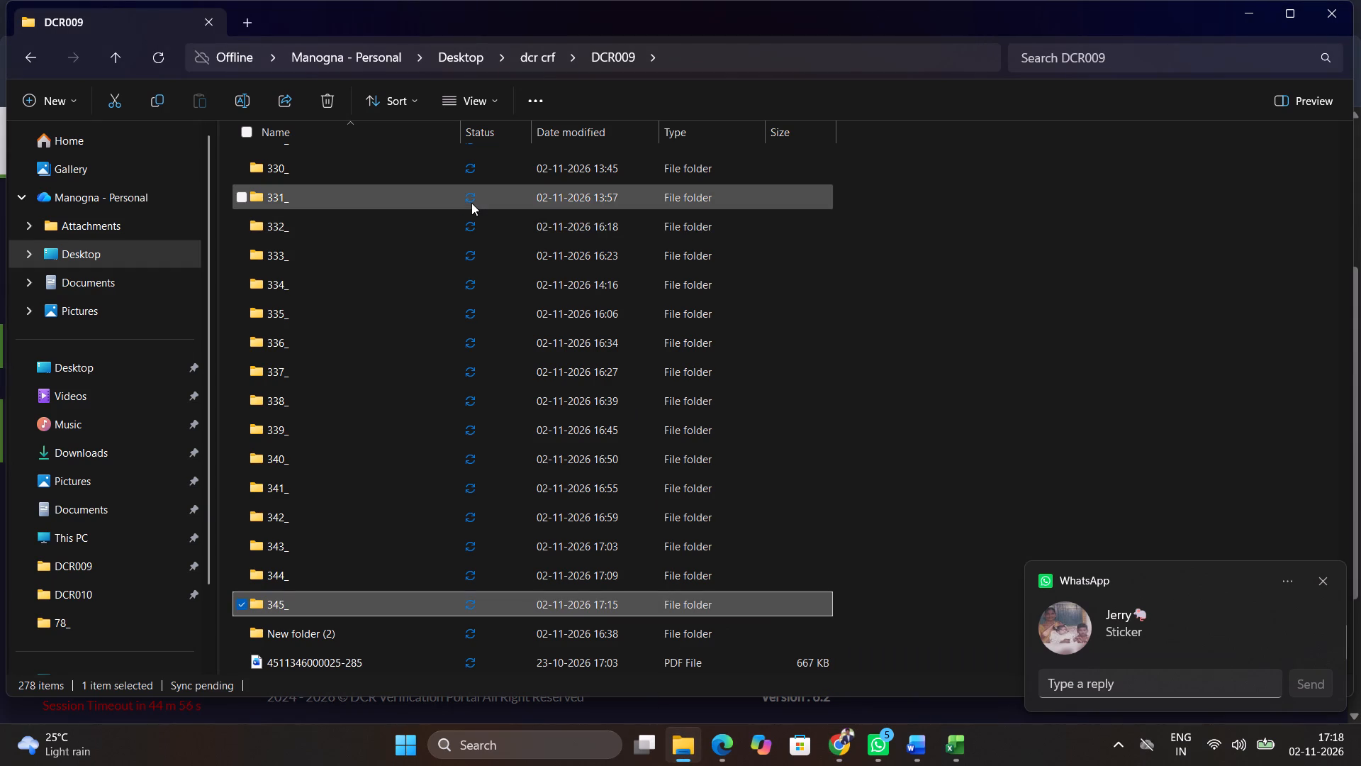
left_click(537, 58)
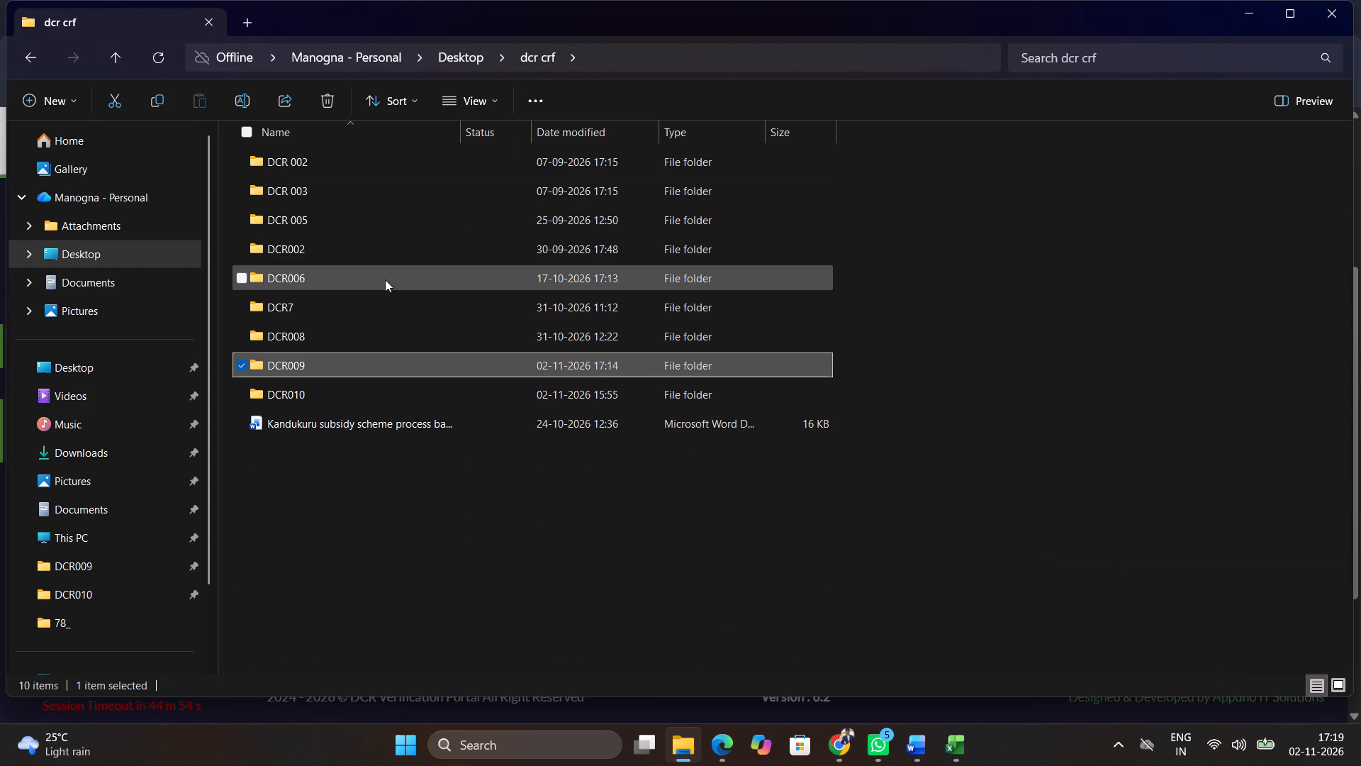
double_click(384, 281)
scroll(593, 267, "down", 6)
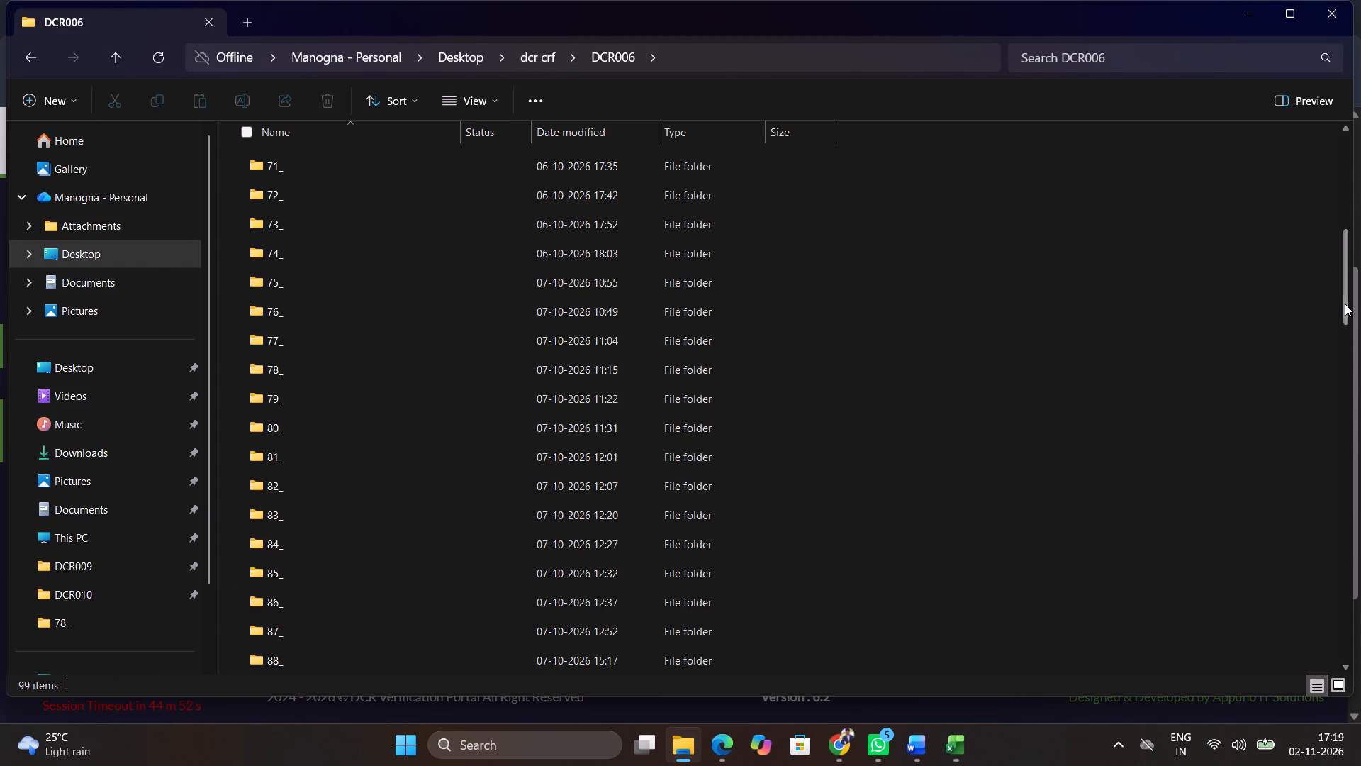
left_click_drag(1345, 304, 1336, 677)
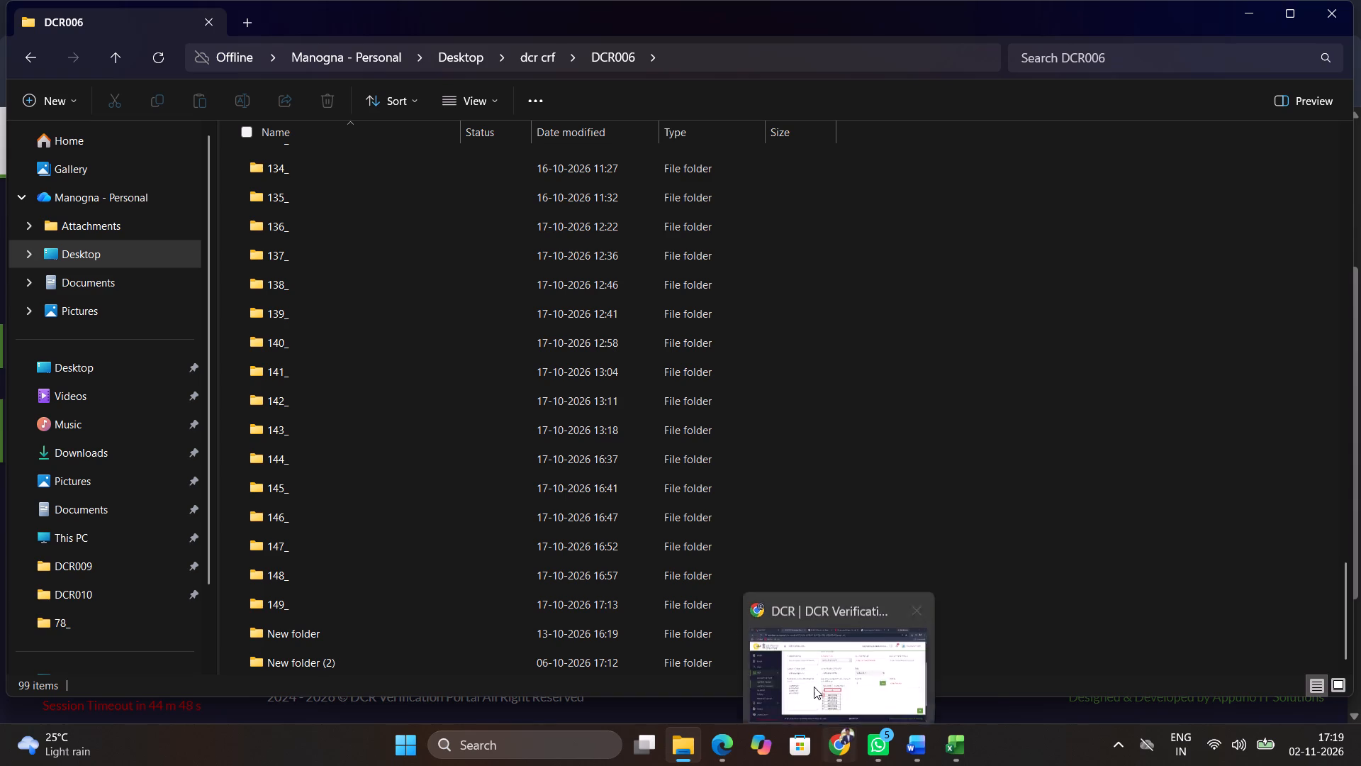
left_click(810, 670)
type("150")
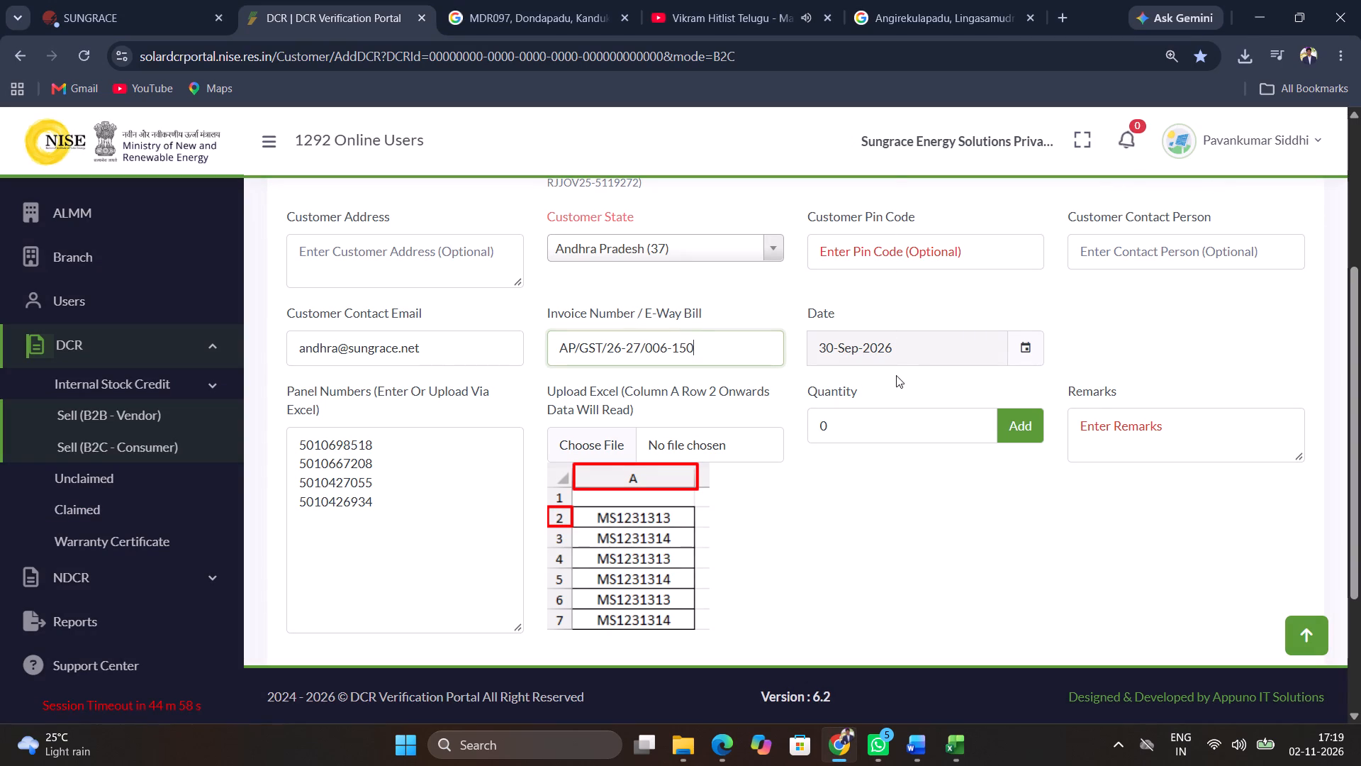
Change the DCR form's Date to 12-Aug-2026.
left_click(919, 354)
left_click(821, 382)
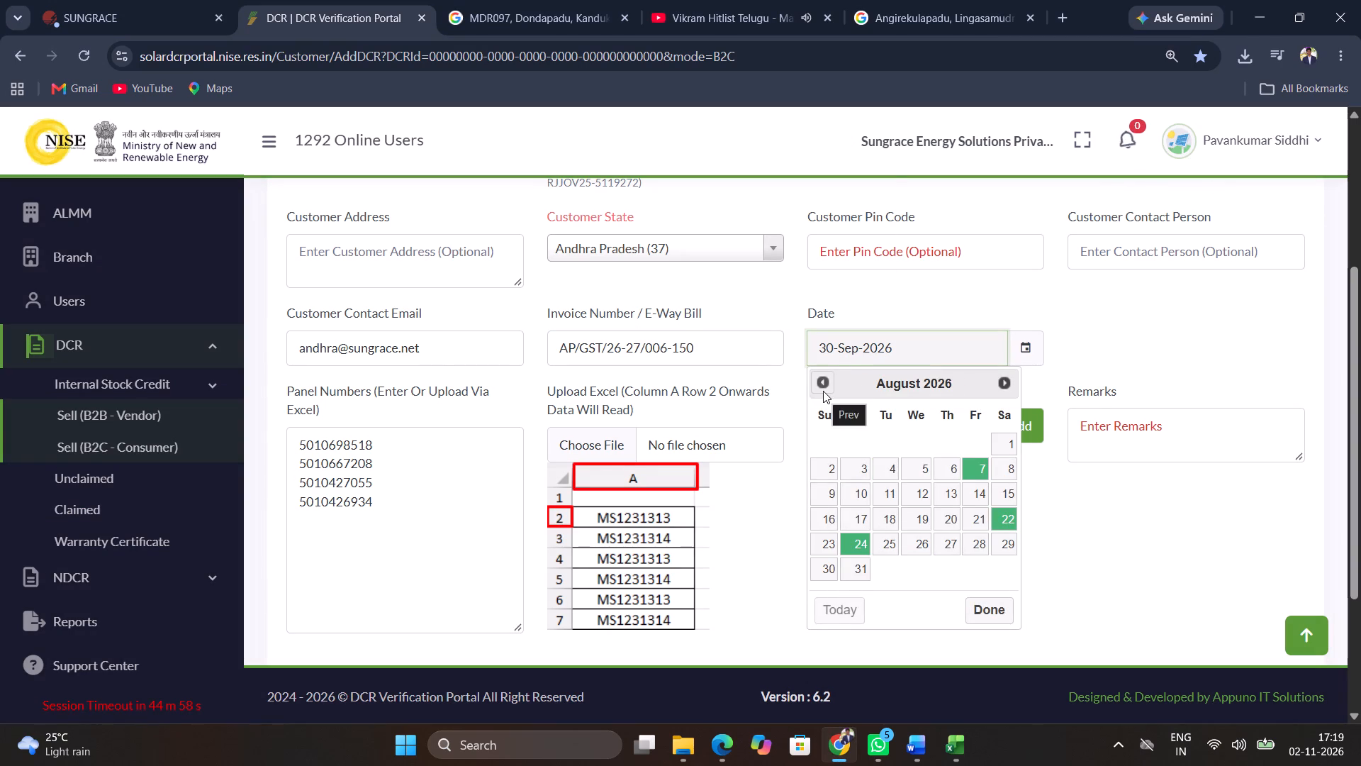
left_click(926, 488)
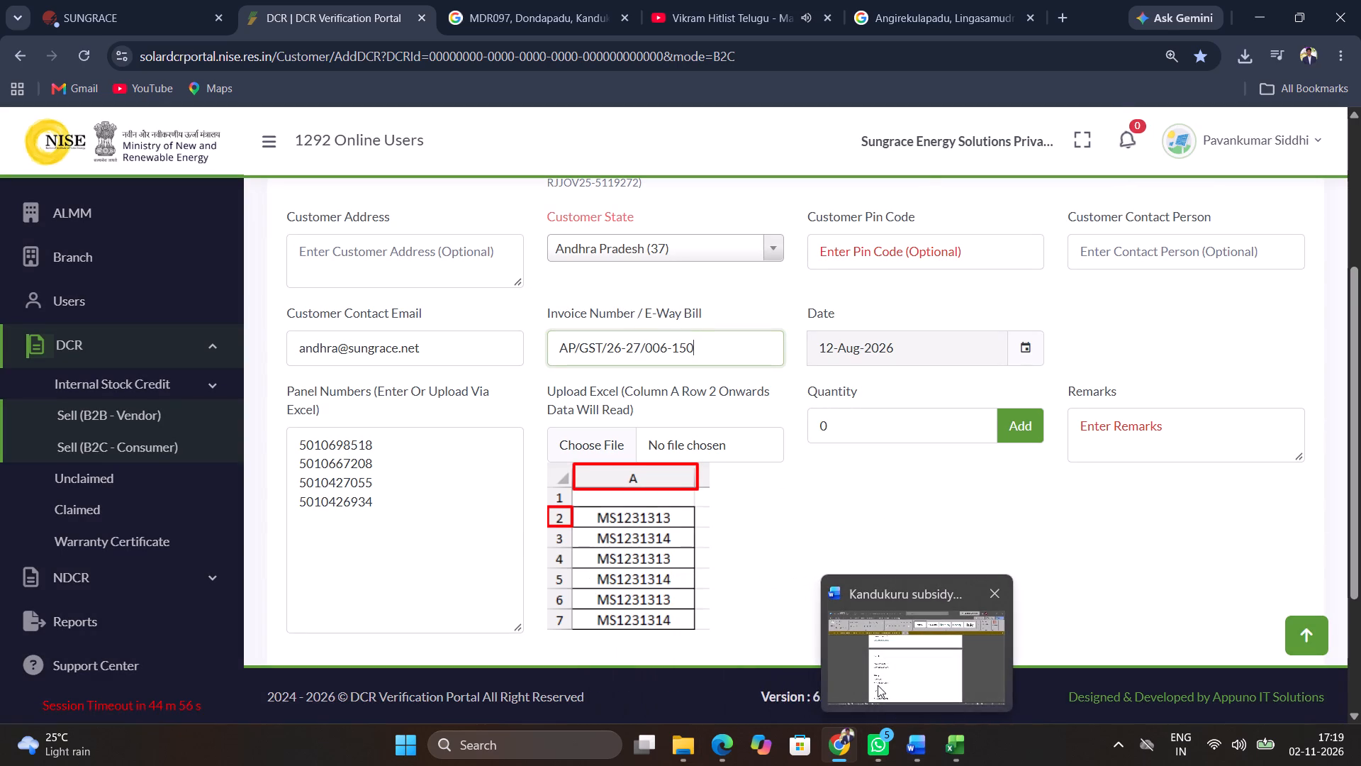
left_click(869, 653)
scroll(568, 471, "up", 1)
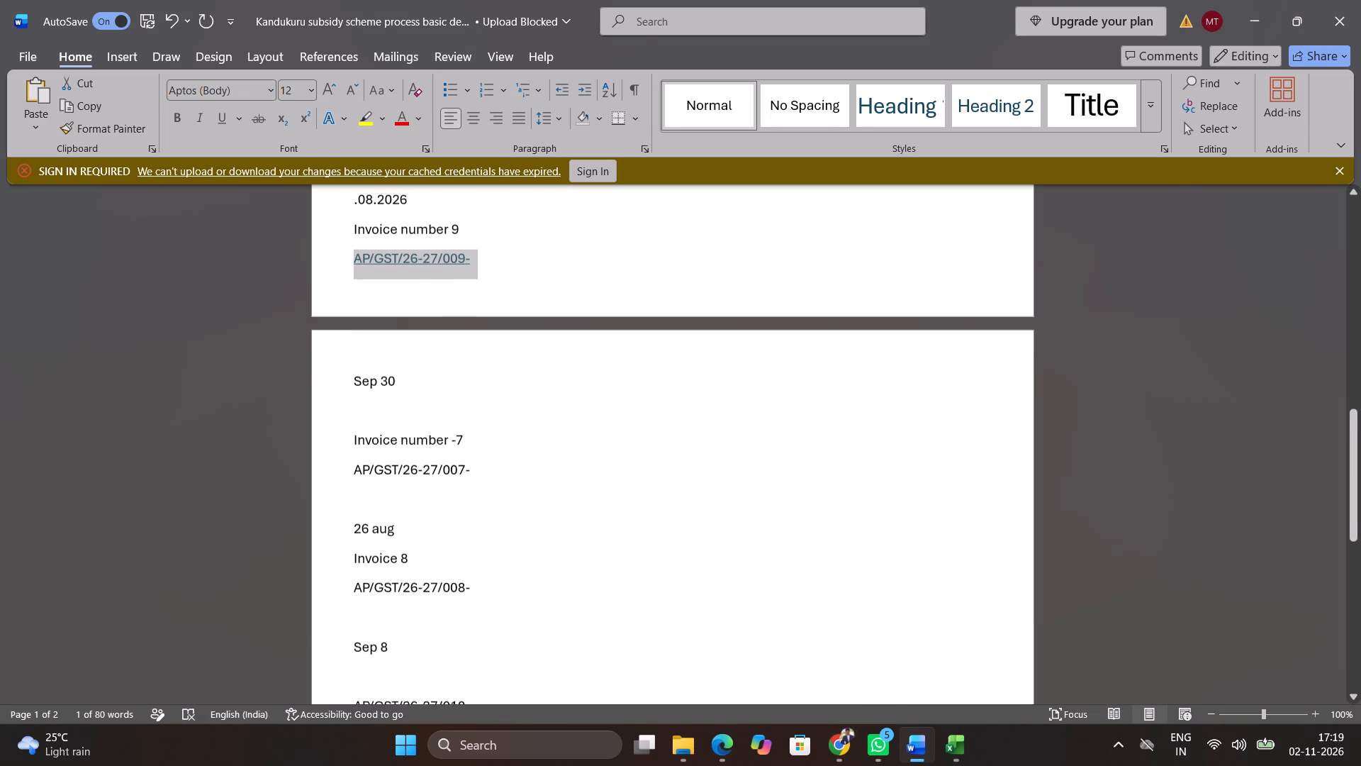
scroll(568, 471, "up", 2)
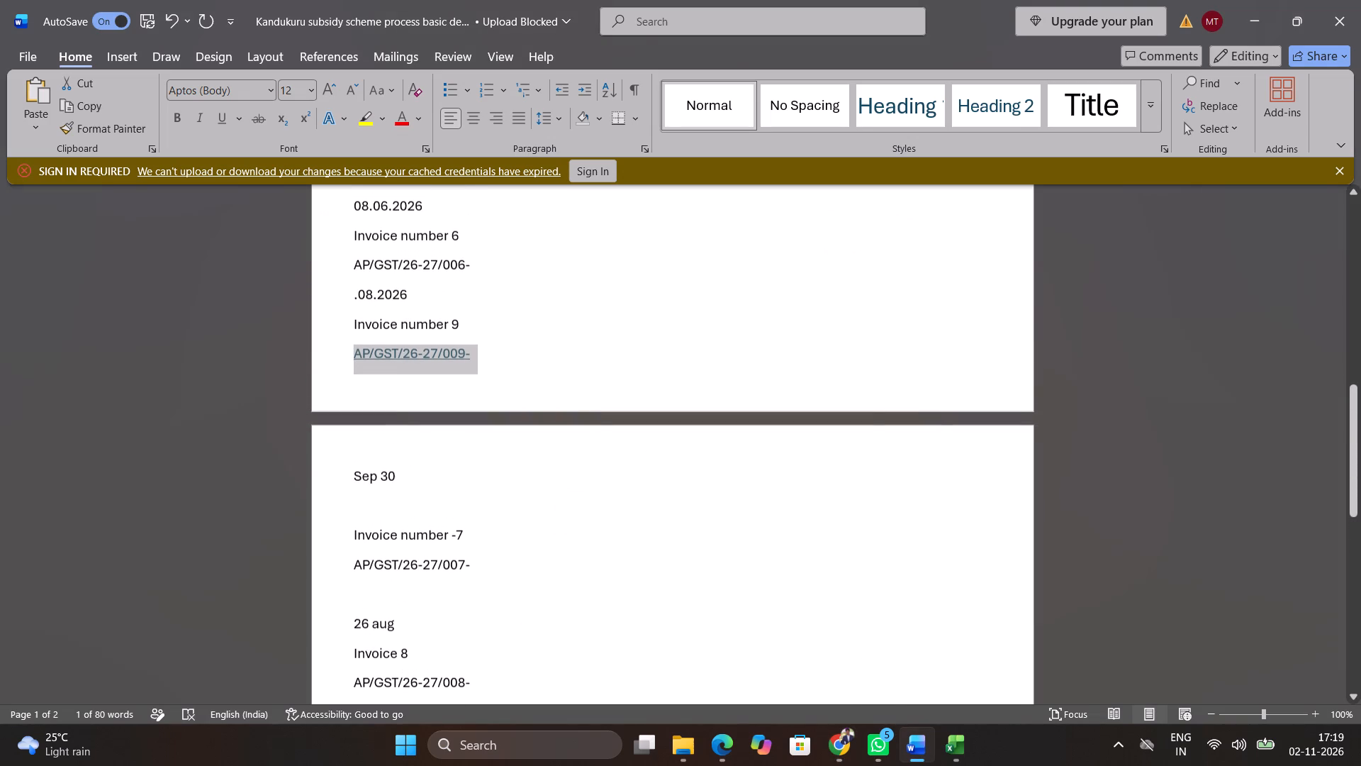
scroll(568, 471, "up", 1)
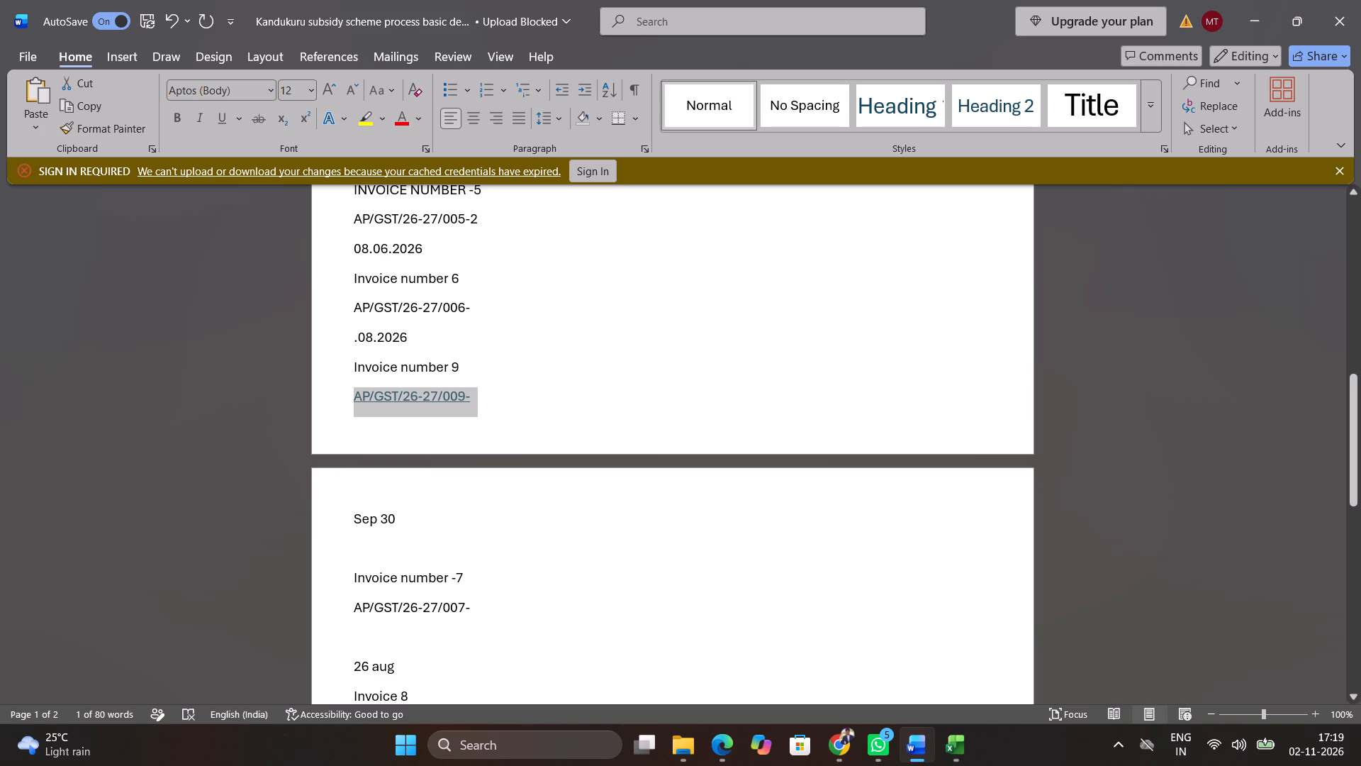
left_click(686, 746)
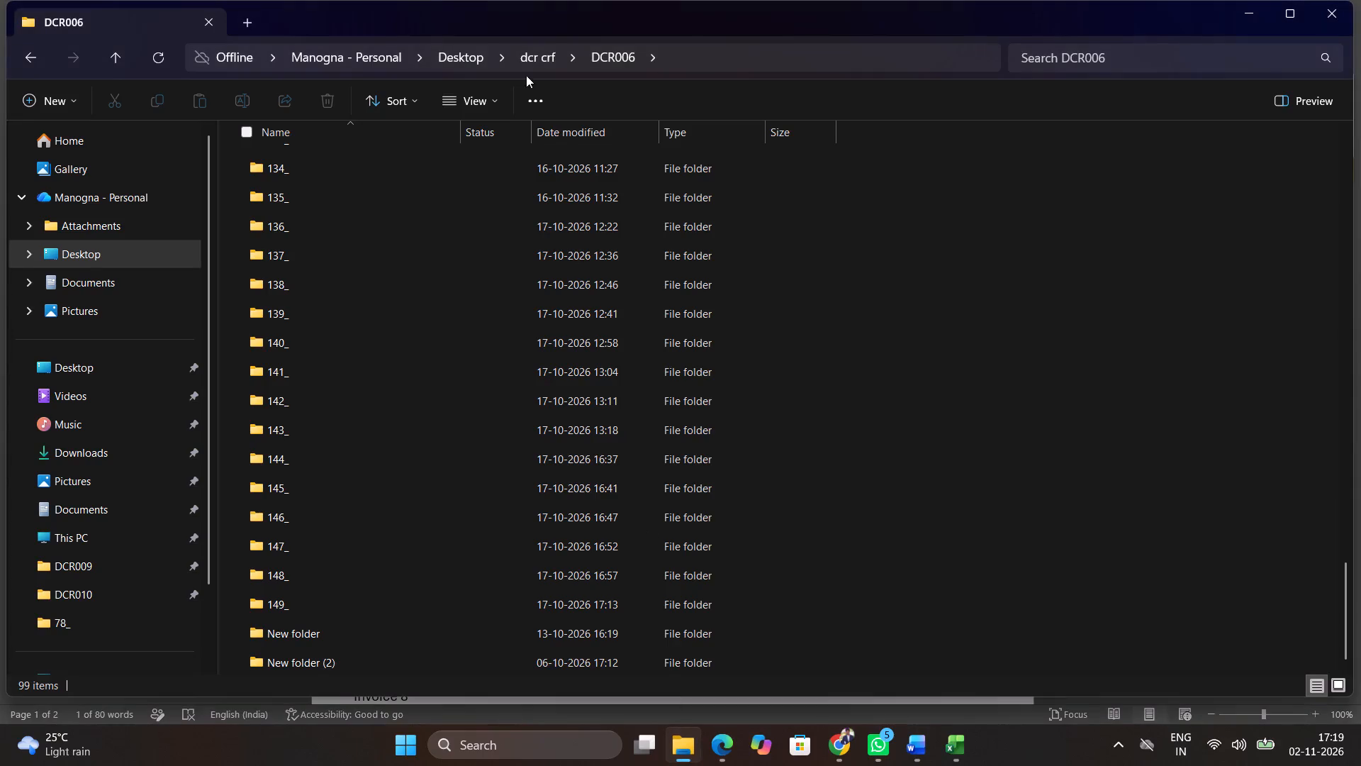
left_click(118, 131)
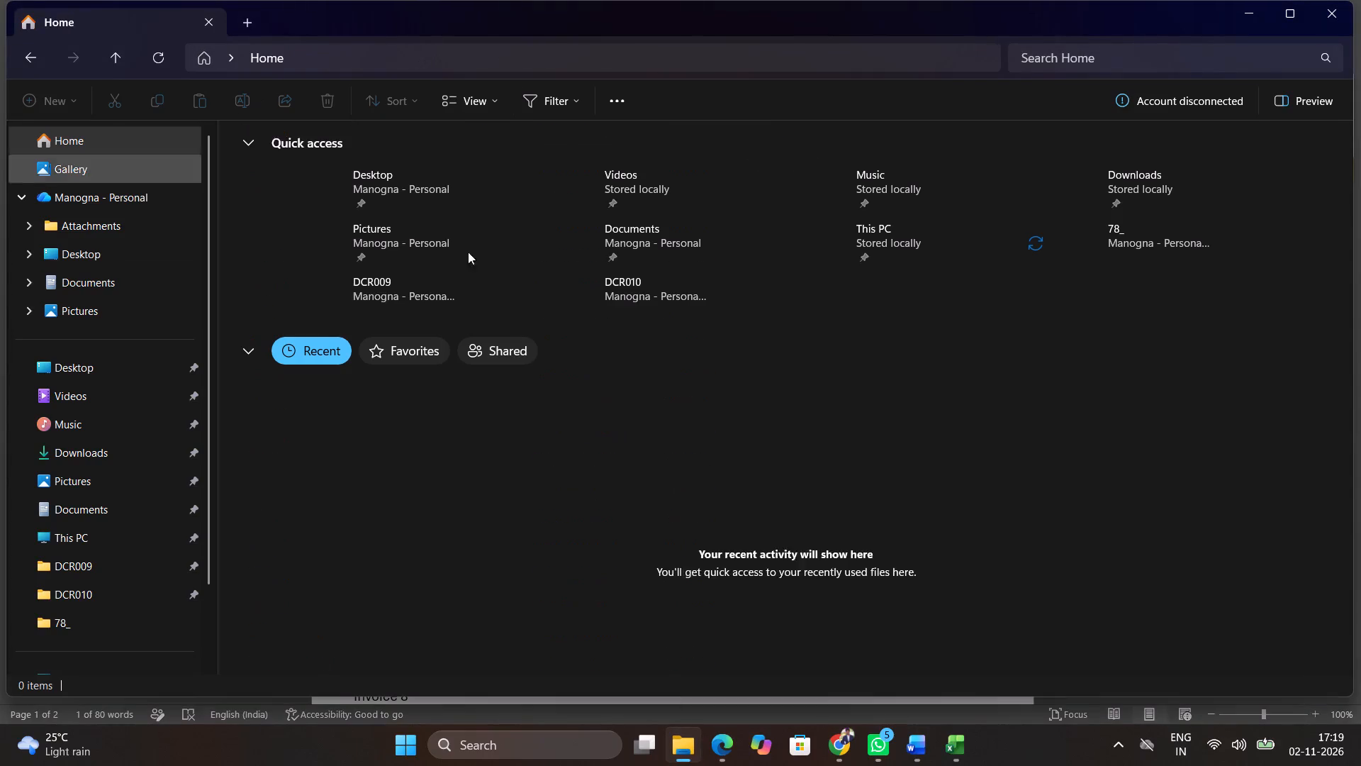
scroll(478, 289, "down", 3)
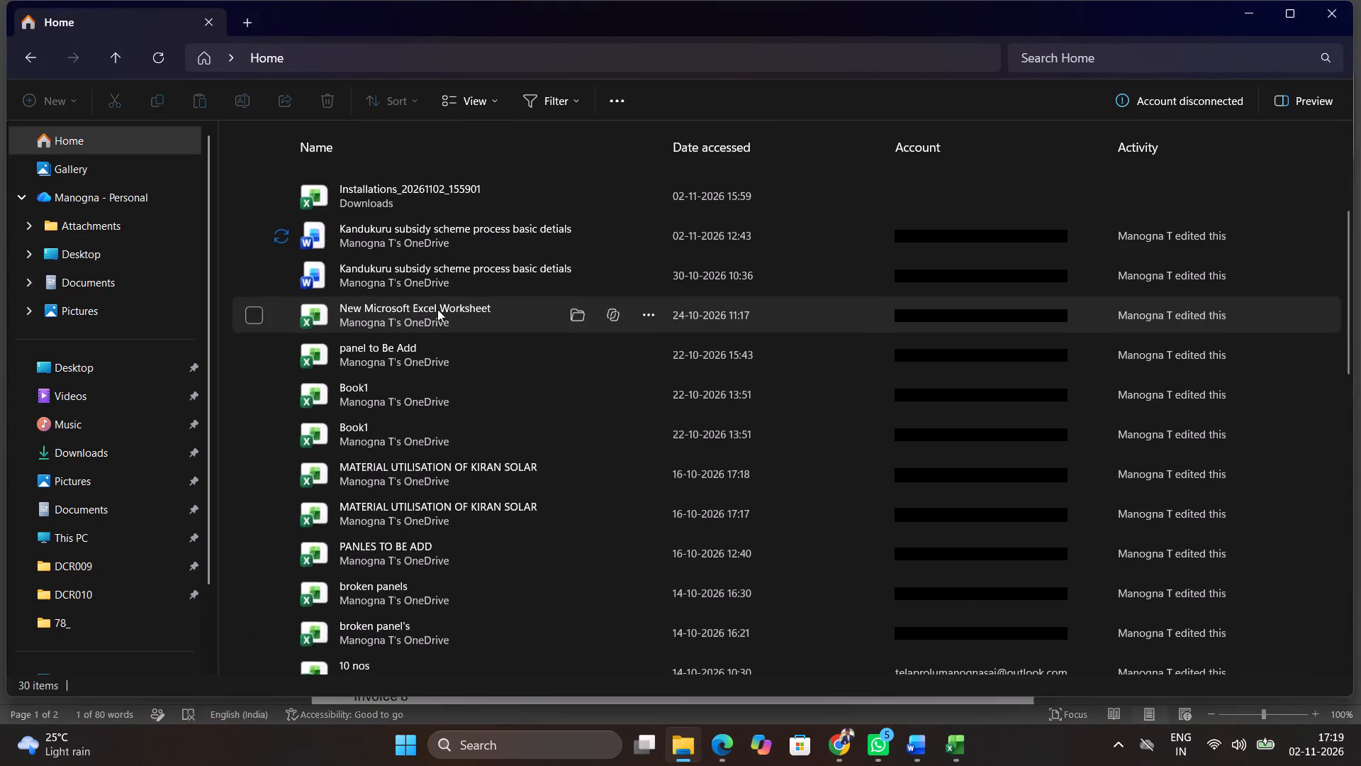
left_click(422, 282)
left_click(427, 286)
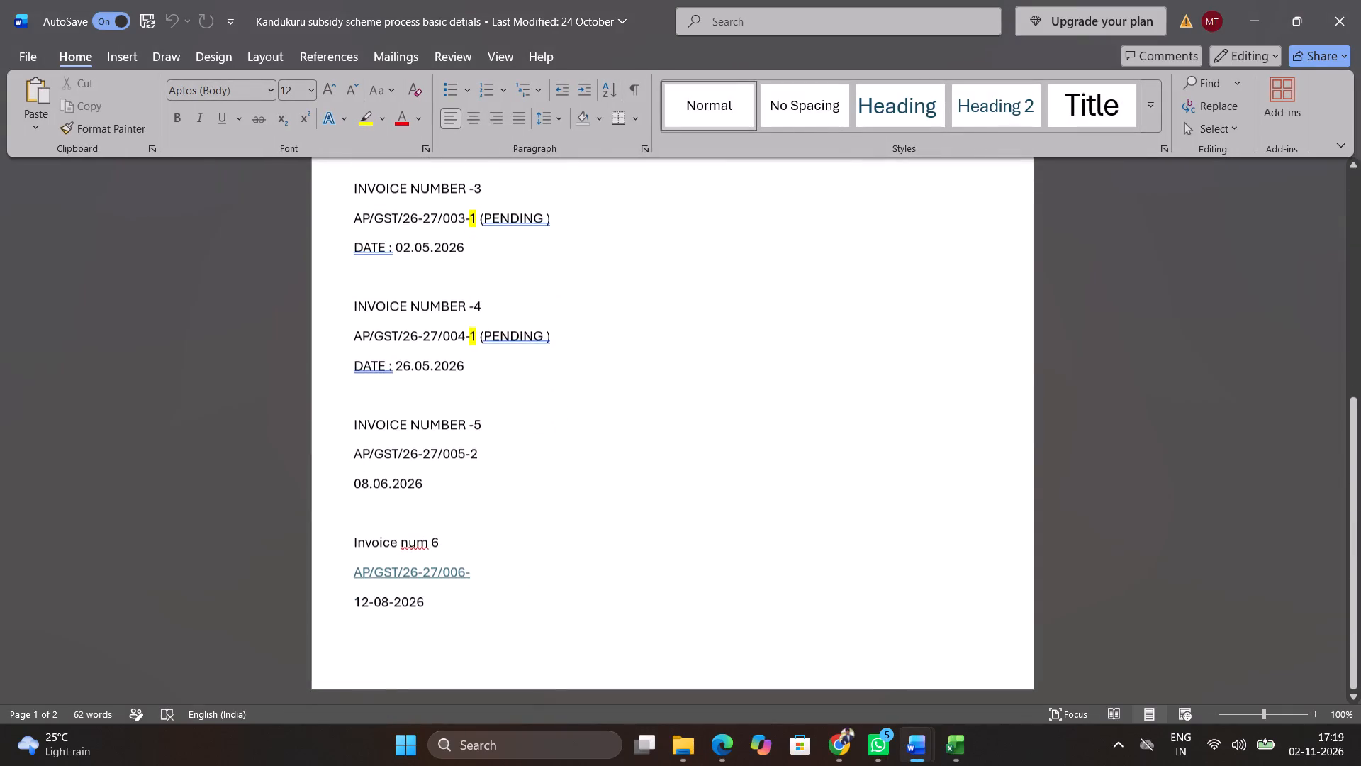
Try the endings 158 and 155 in the DCR form's Invoice Number, and set it to AP/GST/26-27/006-154.
left_click(818, 689)
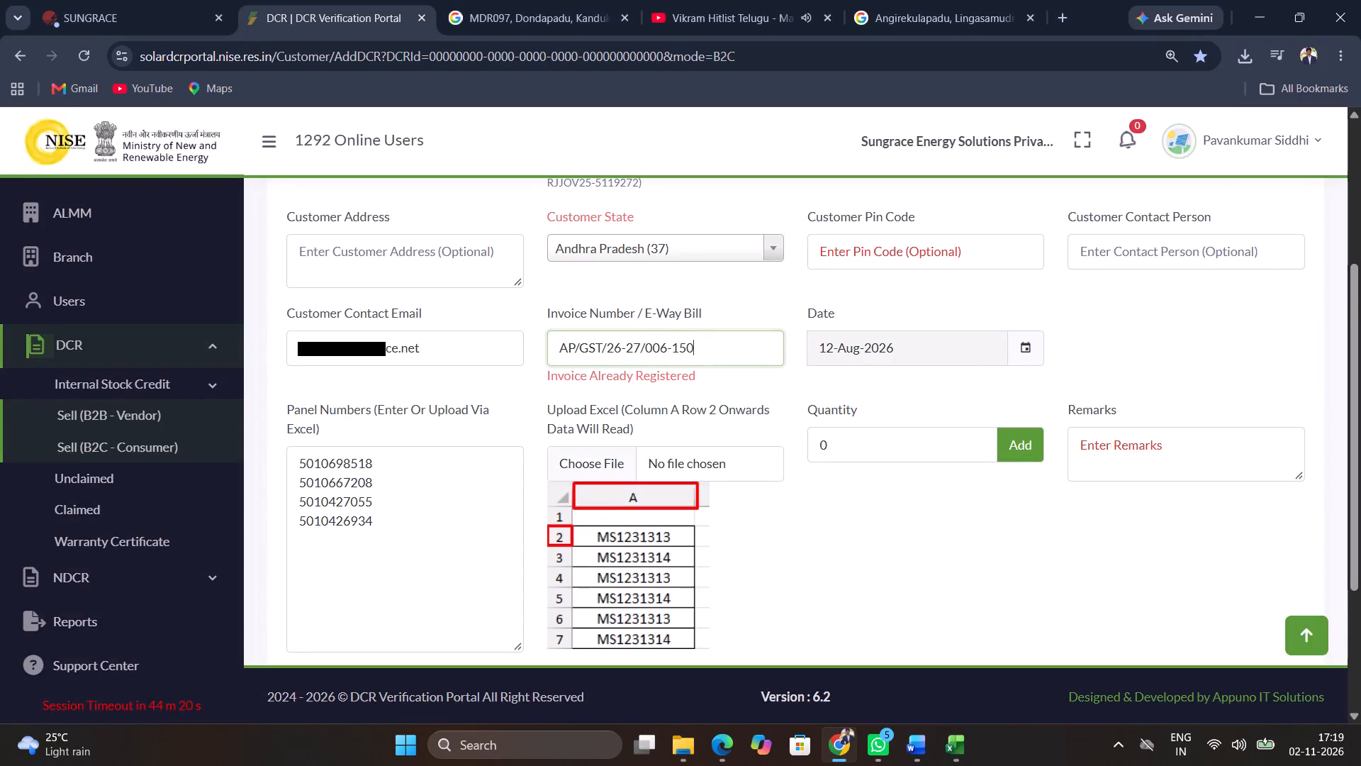
key("BackSpace")
key("8")
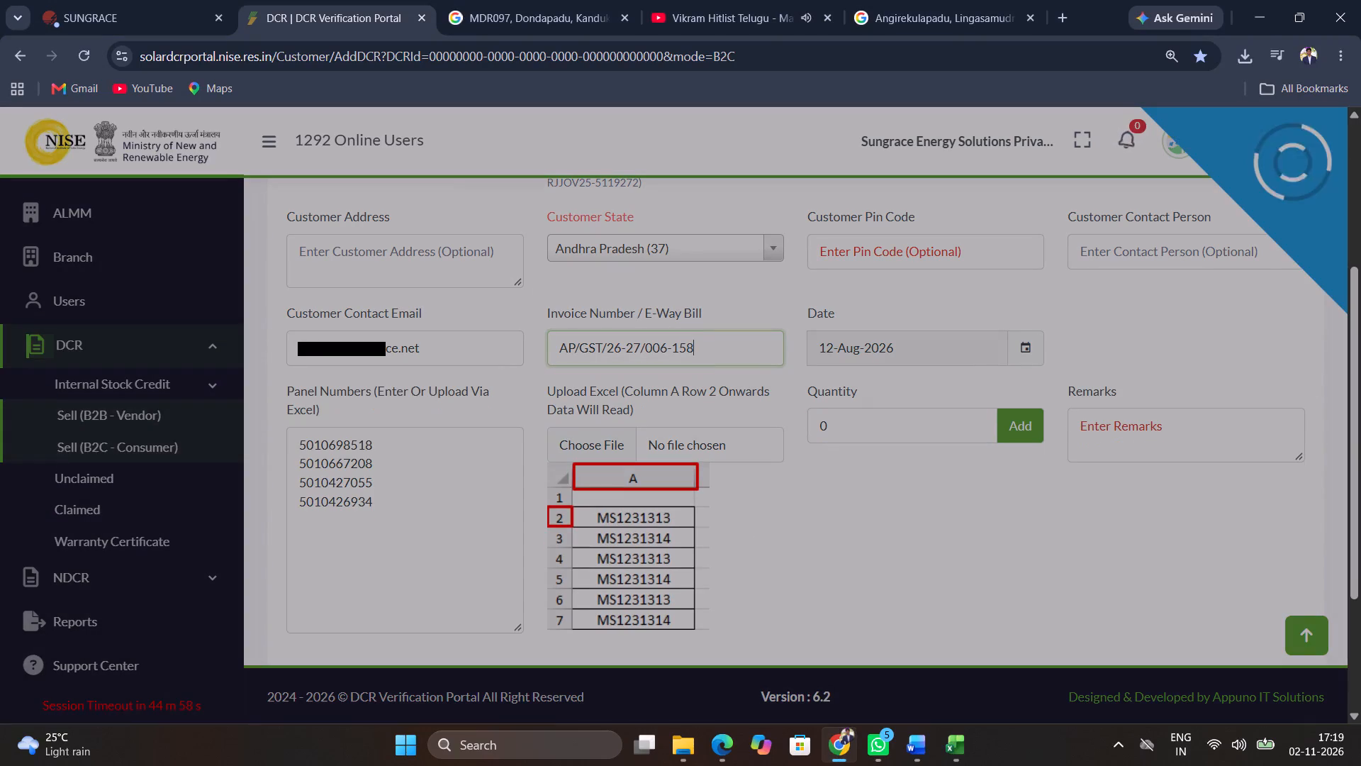
key("BackSpace")
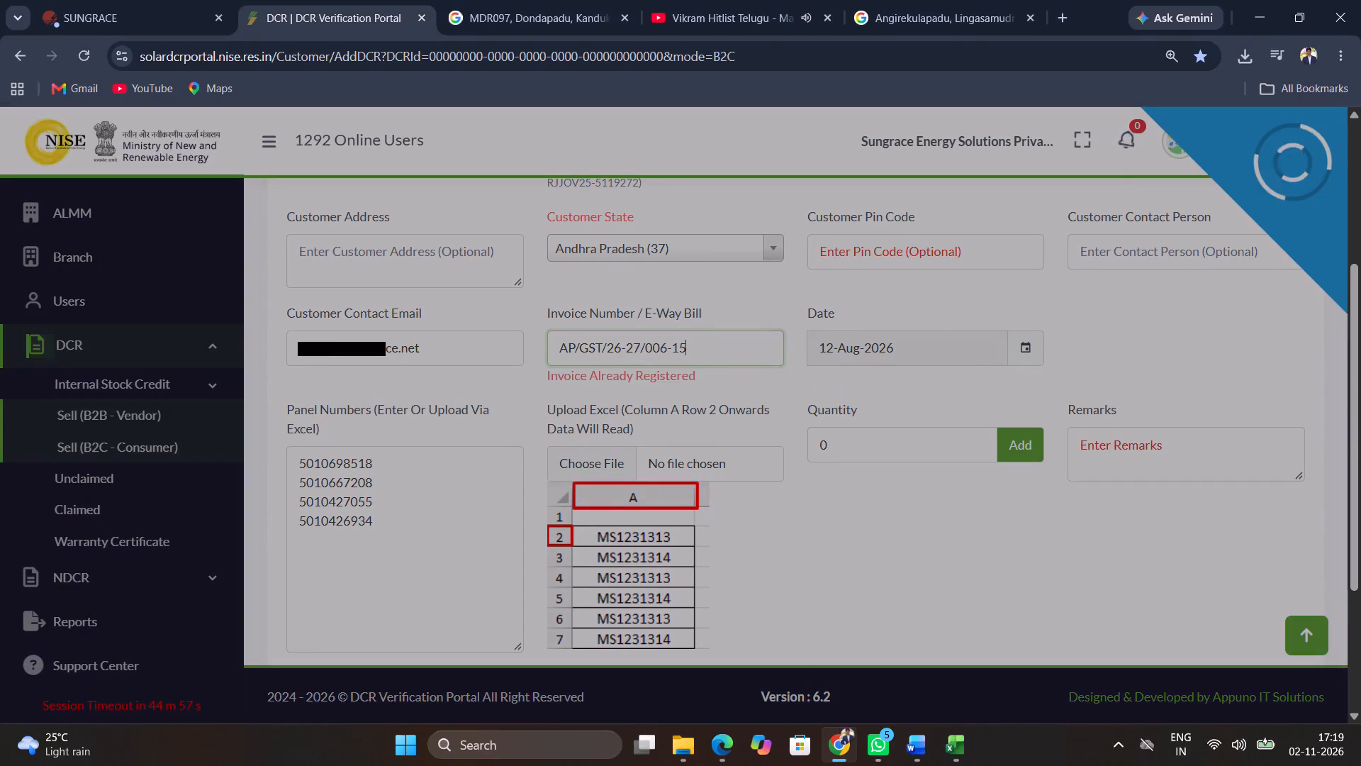
key("5")
key("BackSpace")
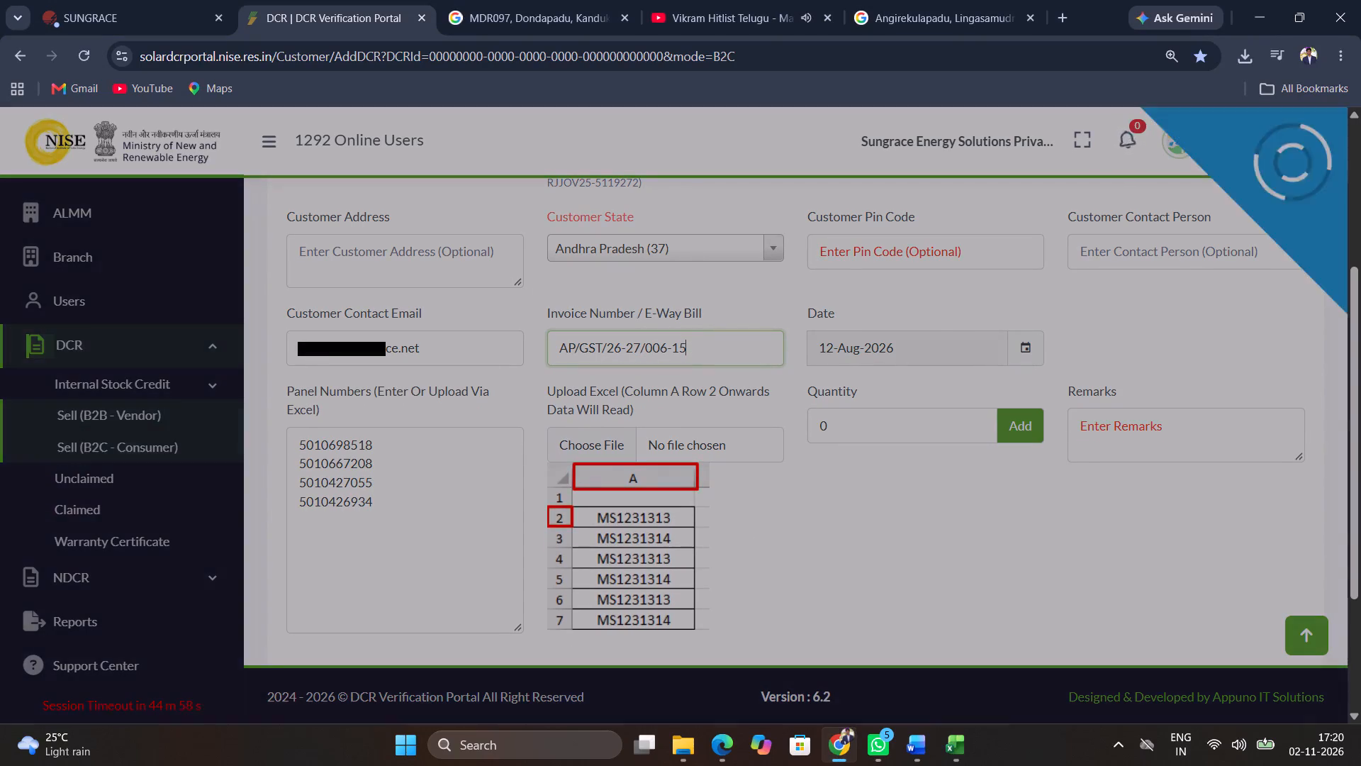
key("4")
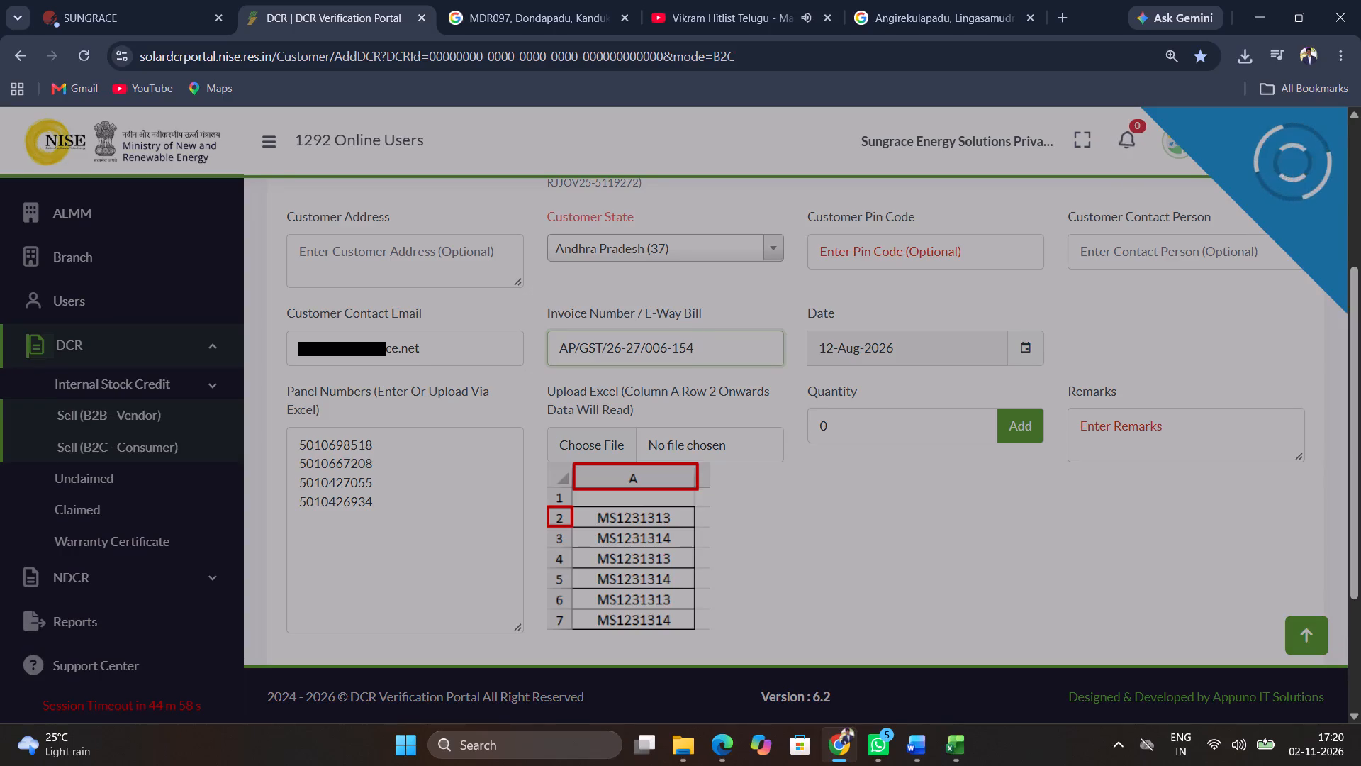
Set the DCR form's Quantity to 4 and add the four entered panels to the DCR.
left_click(1028, 425)
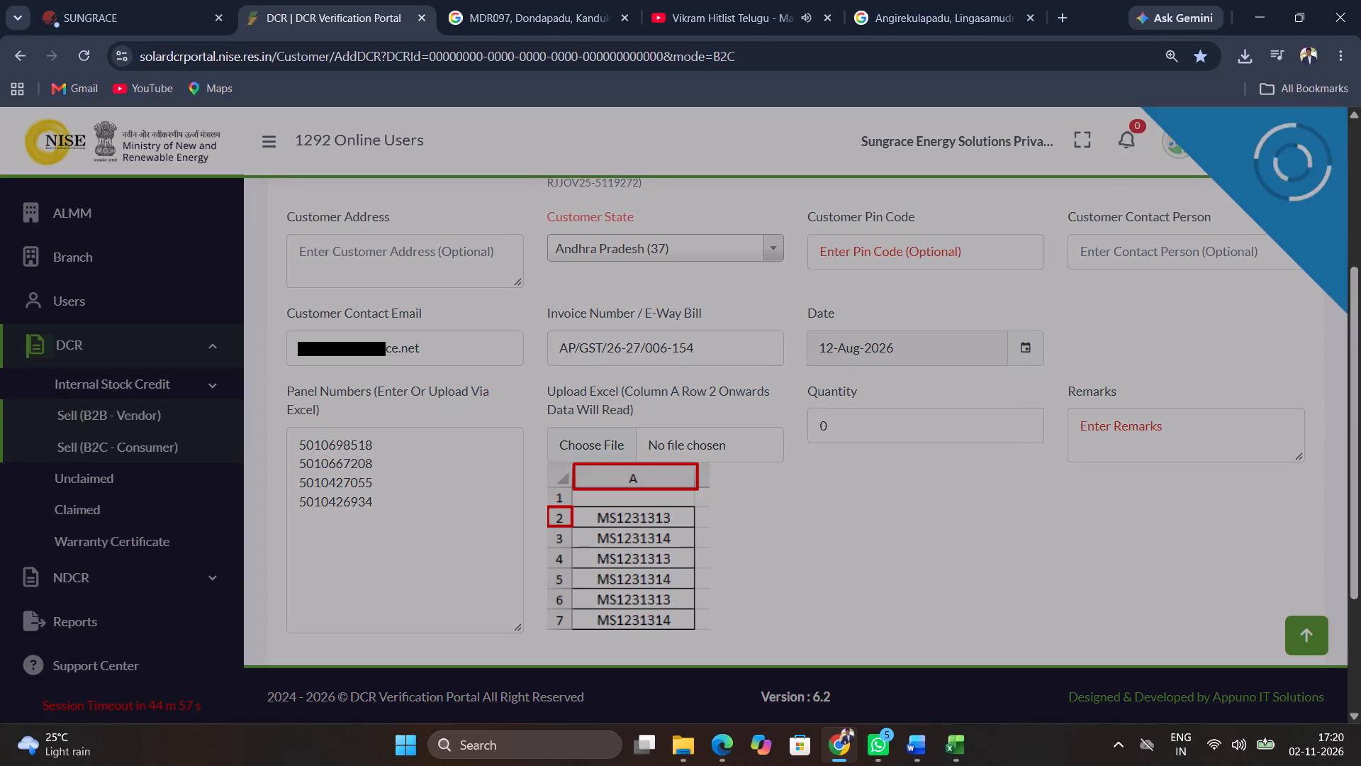
left_click(870, 529)
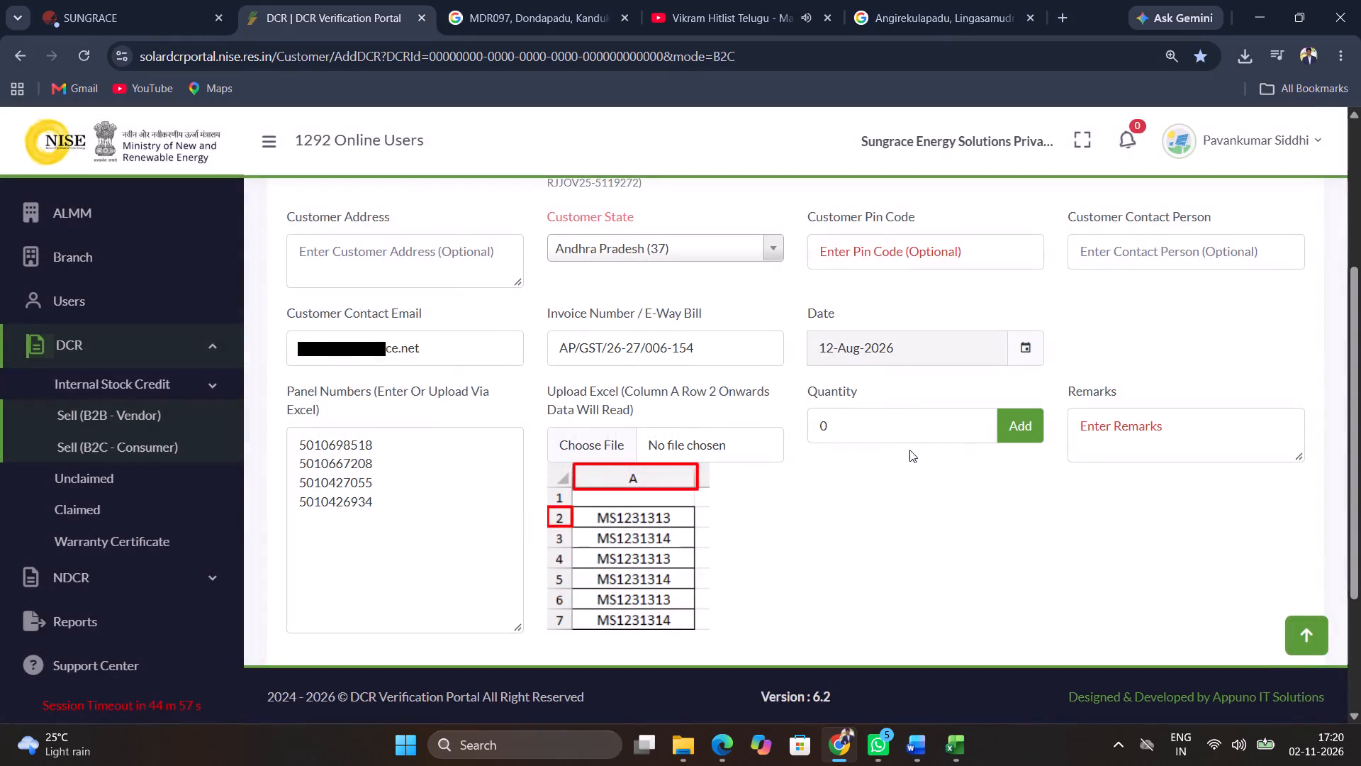
left_click(907, 431)
scroll(907, 431, "up", 6)
scroll(907, 431, "down", 2)
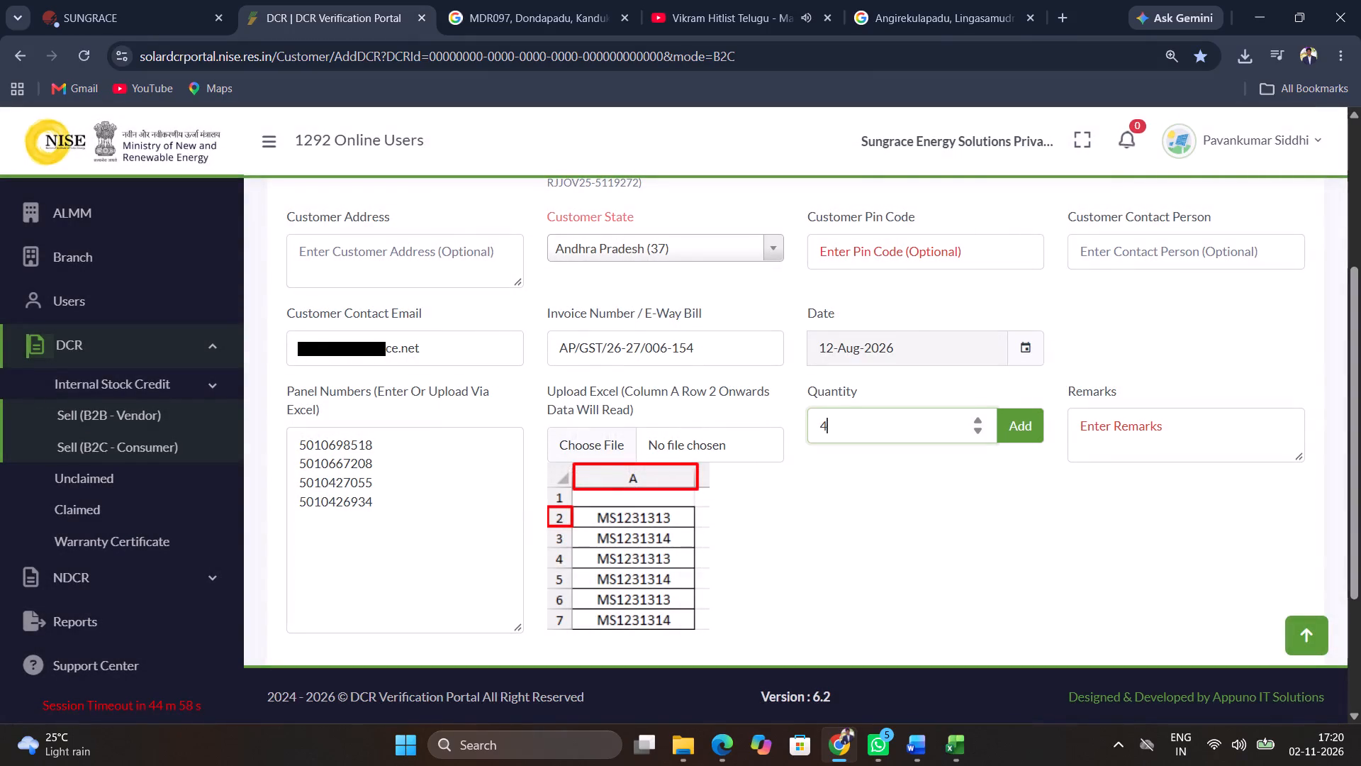
left_click(1024, 426)
Copy the consumer's address from SUNGRACE into the DCR form's Remarks.
left_click(1143, 456)
left_click(102, 6)
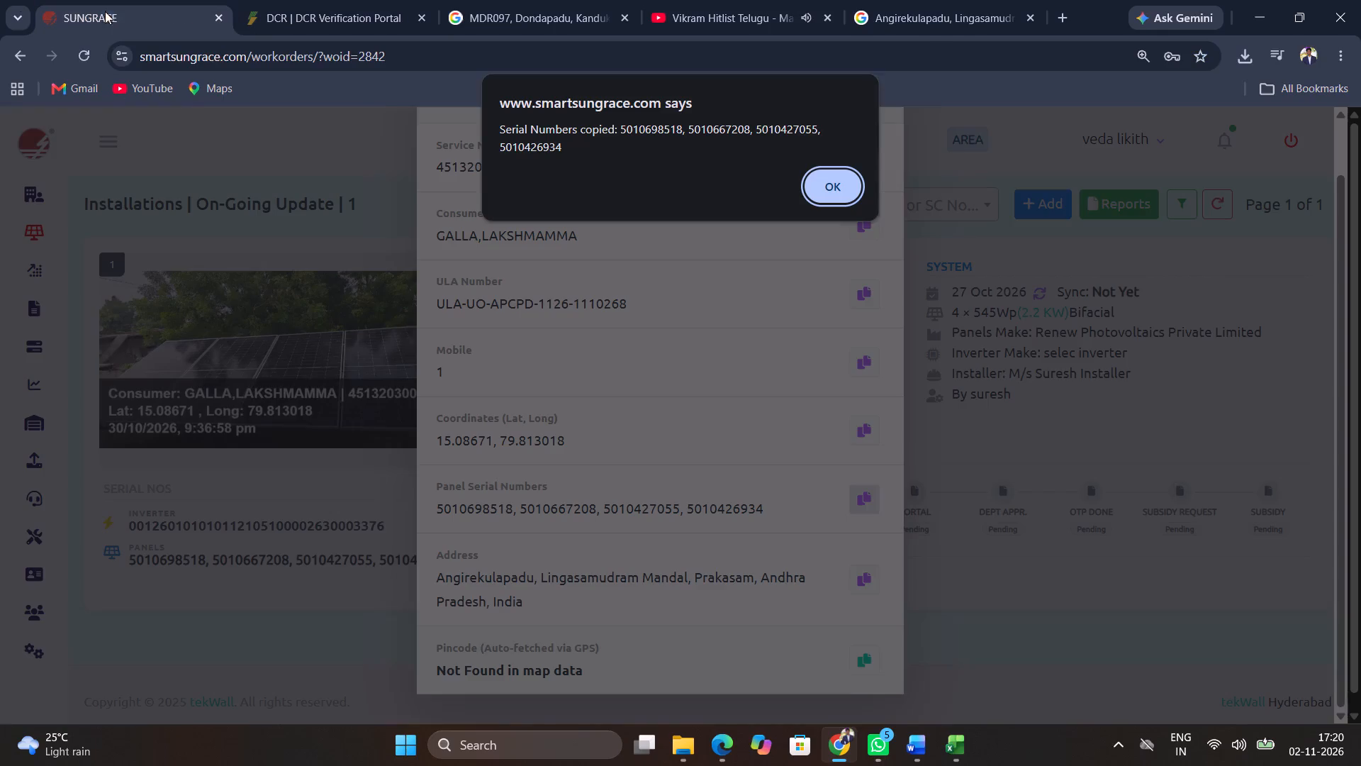
left_click(836, 193)
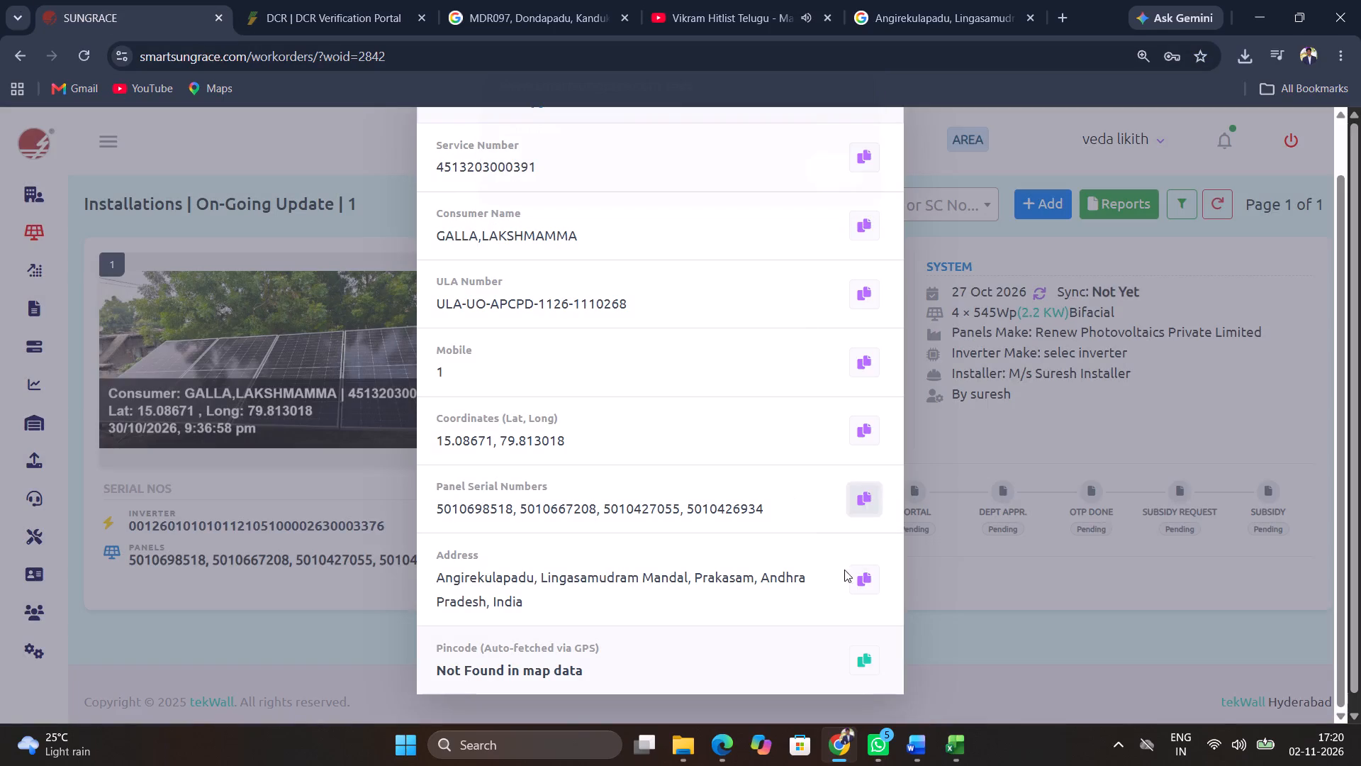
left_click(857, 579)
left_click(334, 0)
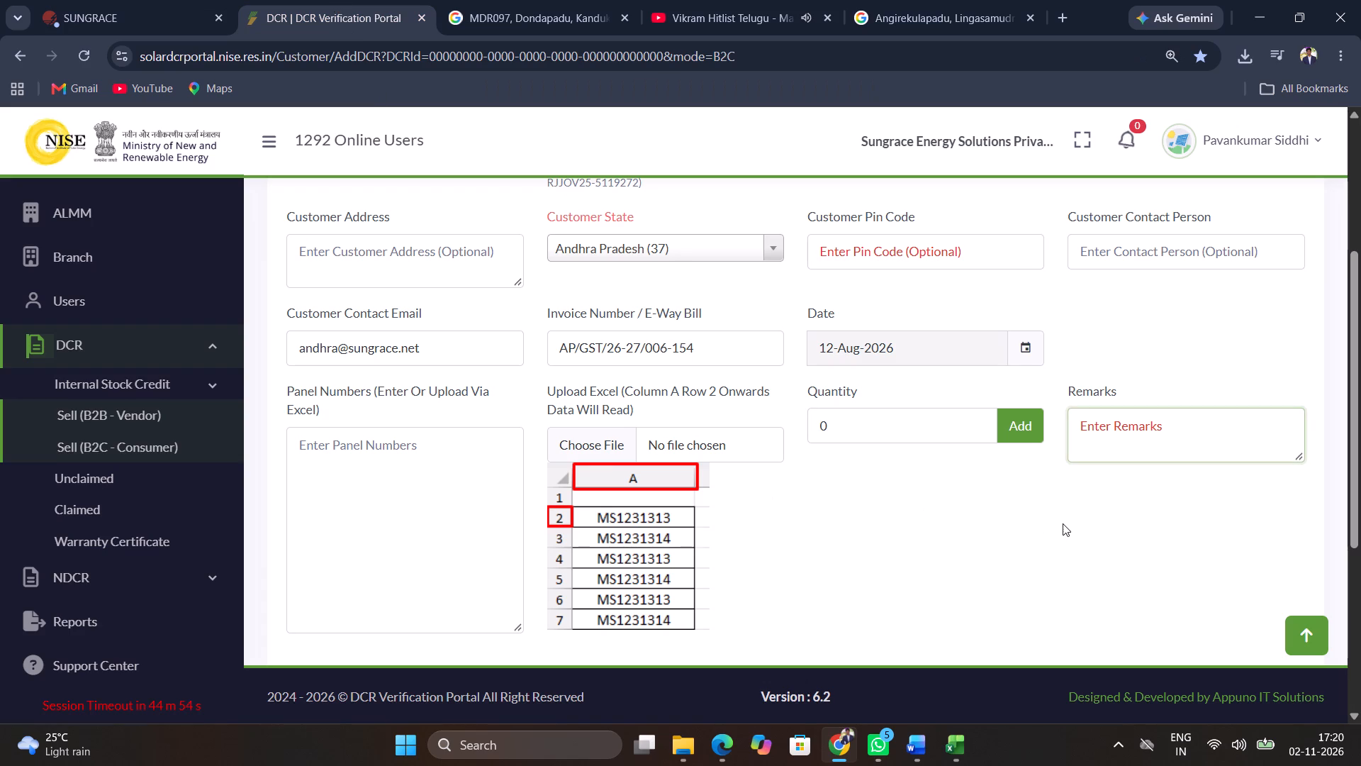
key("ctrl+v")
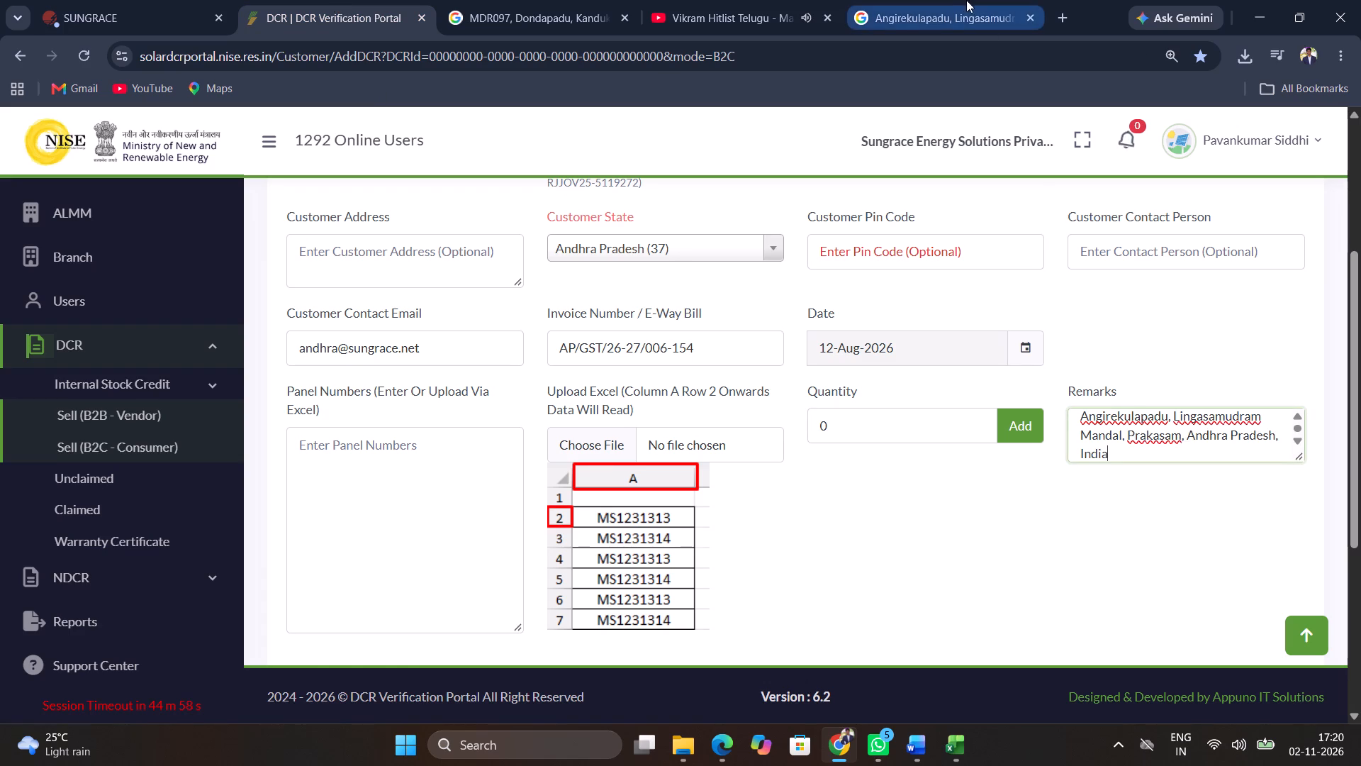
Copy the village's pin code 523115 from the Google search page into the DCR form's Customer Pin Code.
left_click(961, 0)
key("ctrl+c")
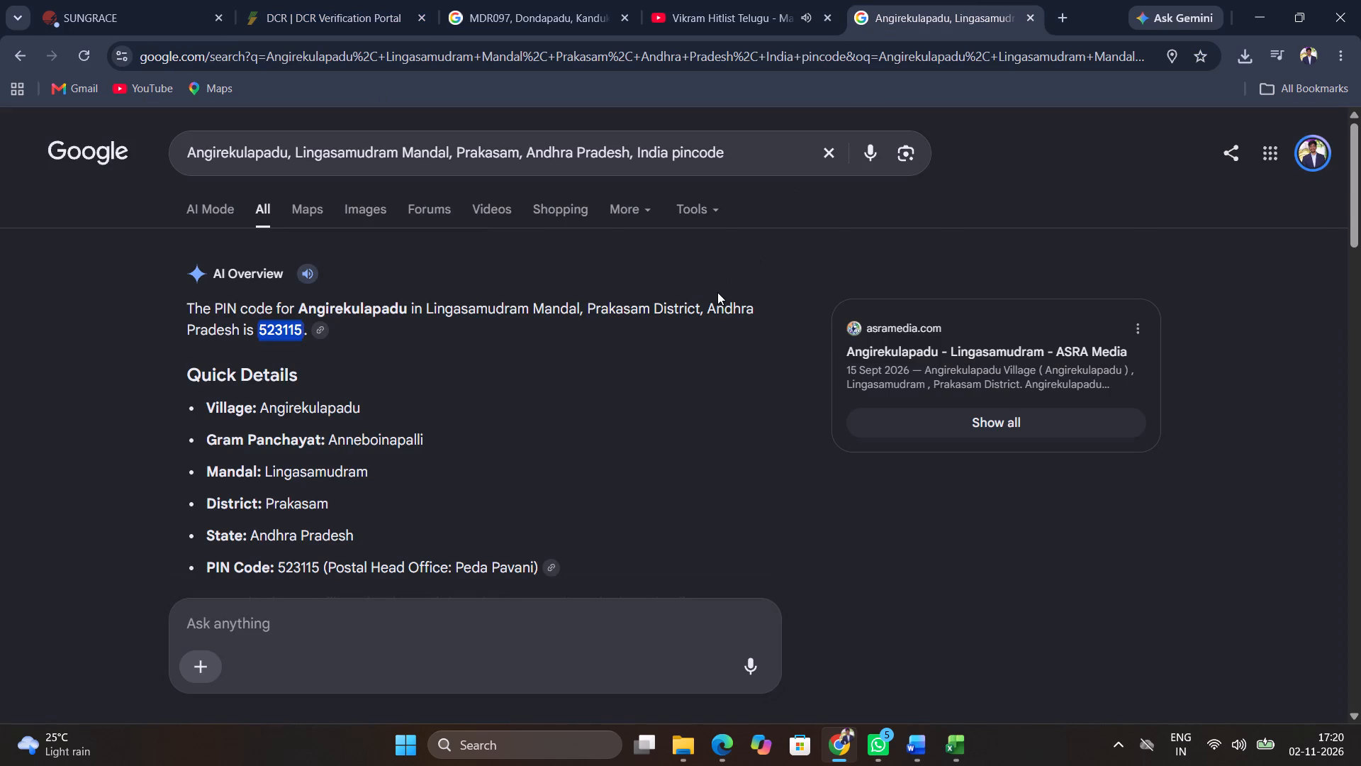
left_click(340, 0)
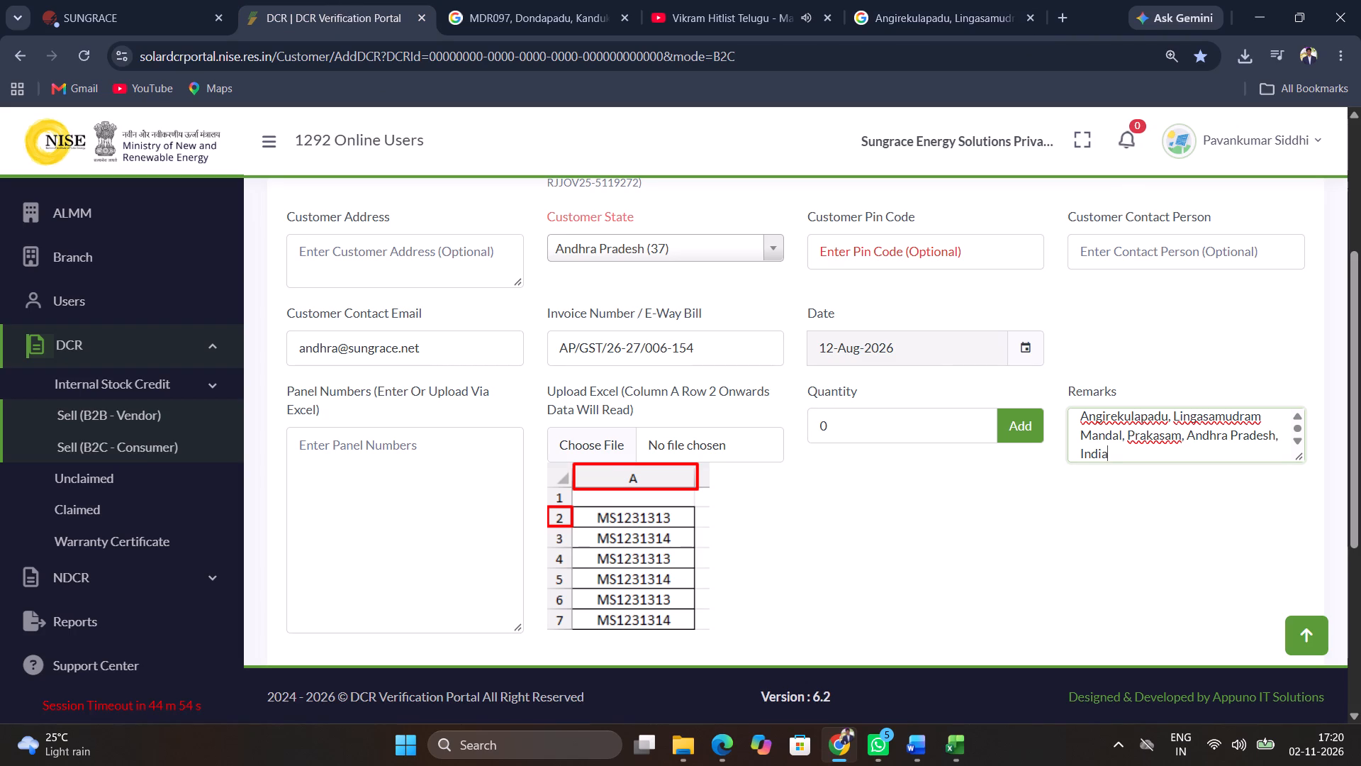
left_click(961, 248)
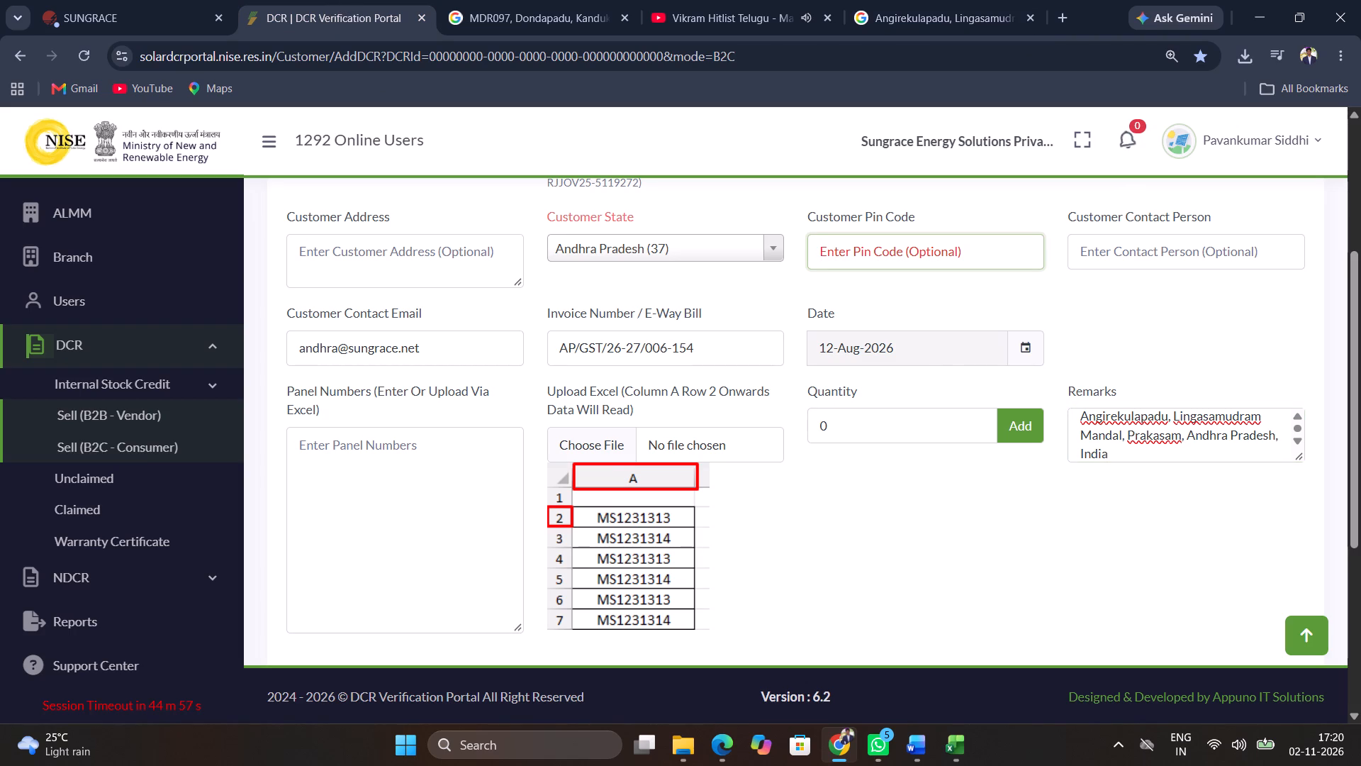
key("ctrl+v")
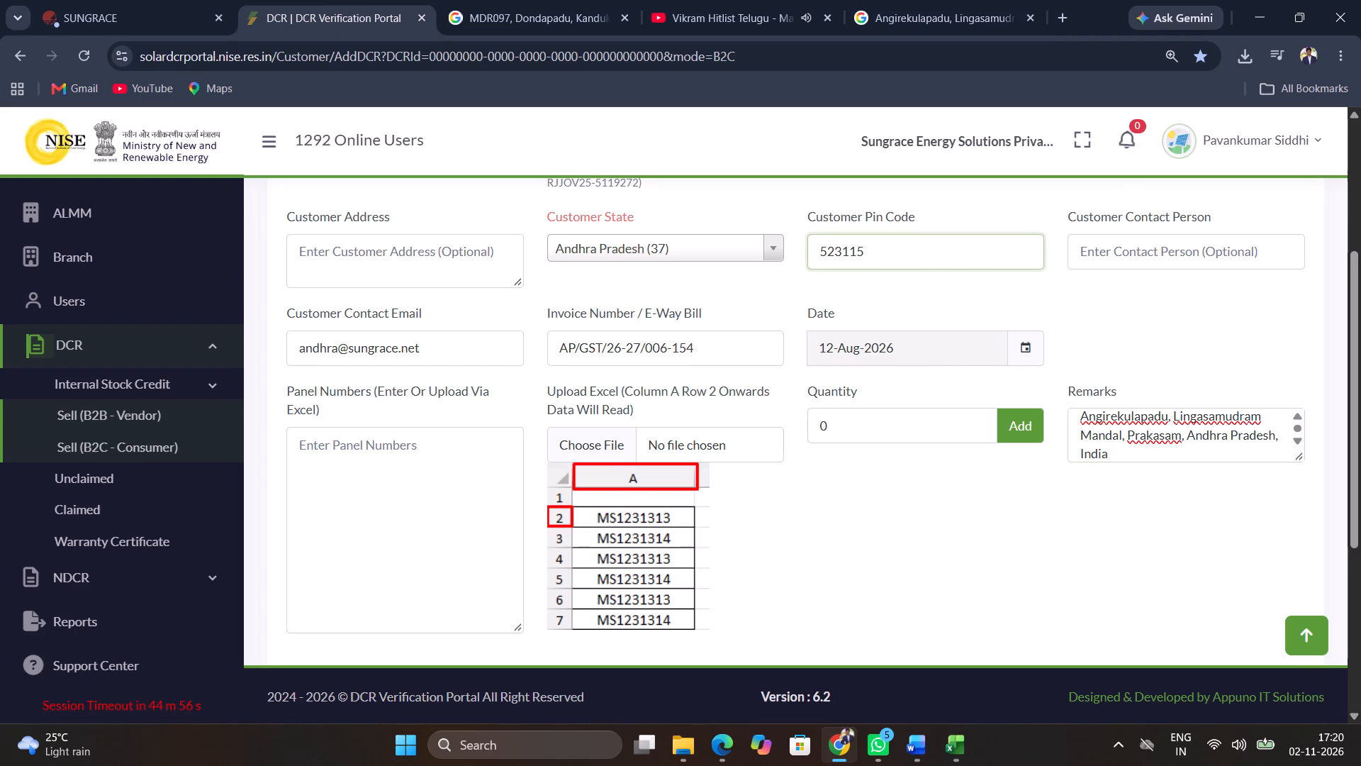
Confirm the completed B2C DCR so that it is issued to the consumer.
scroll(963, 250, "down", 5)
left_click(1194, 355)
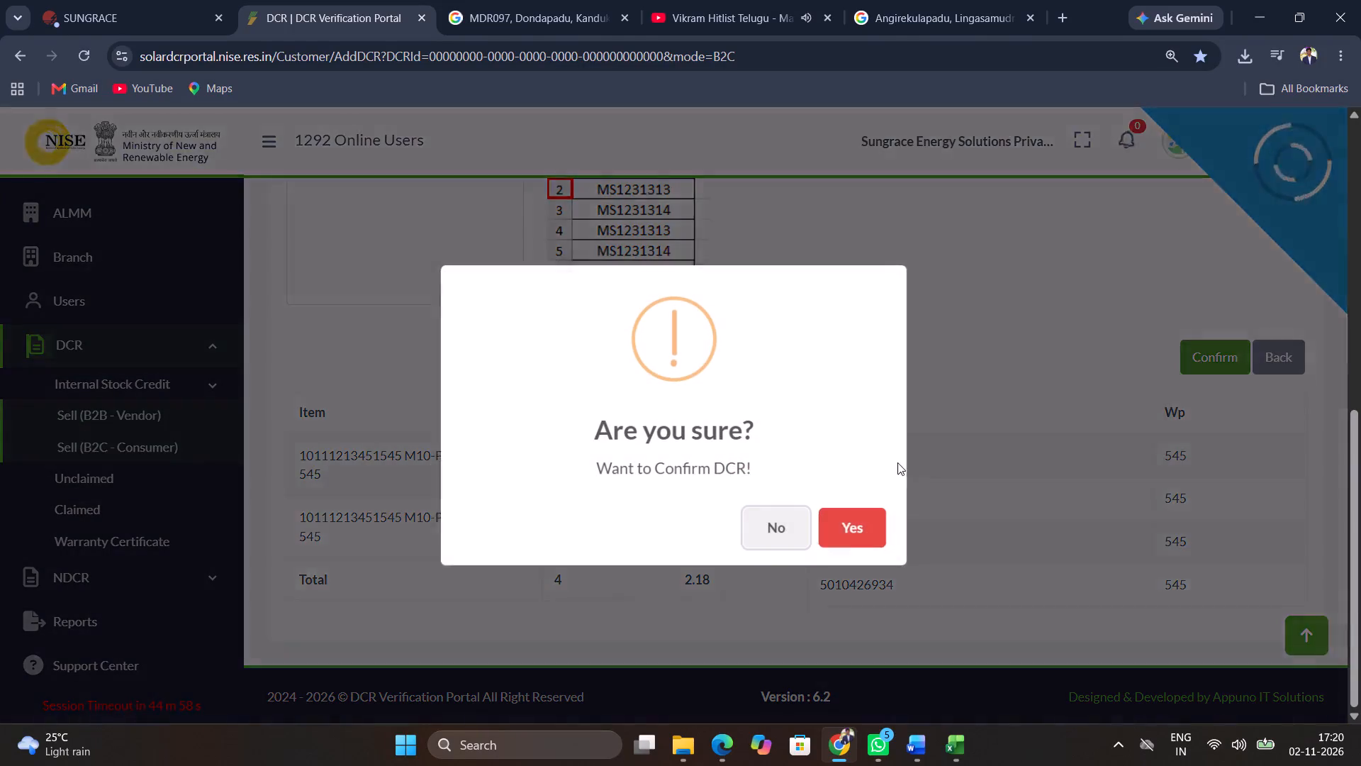
left_click(855, 534)
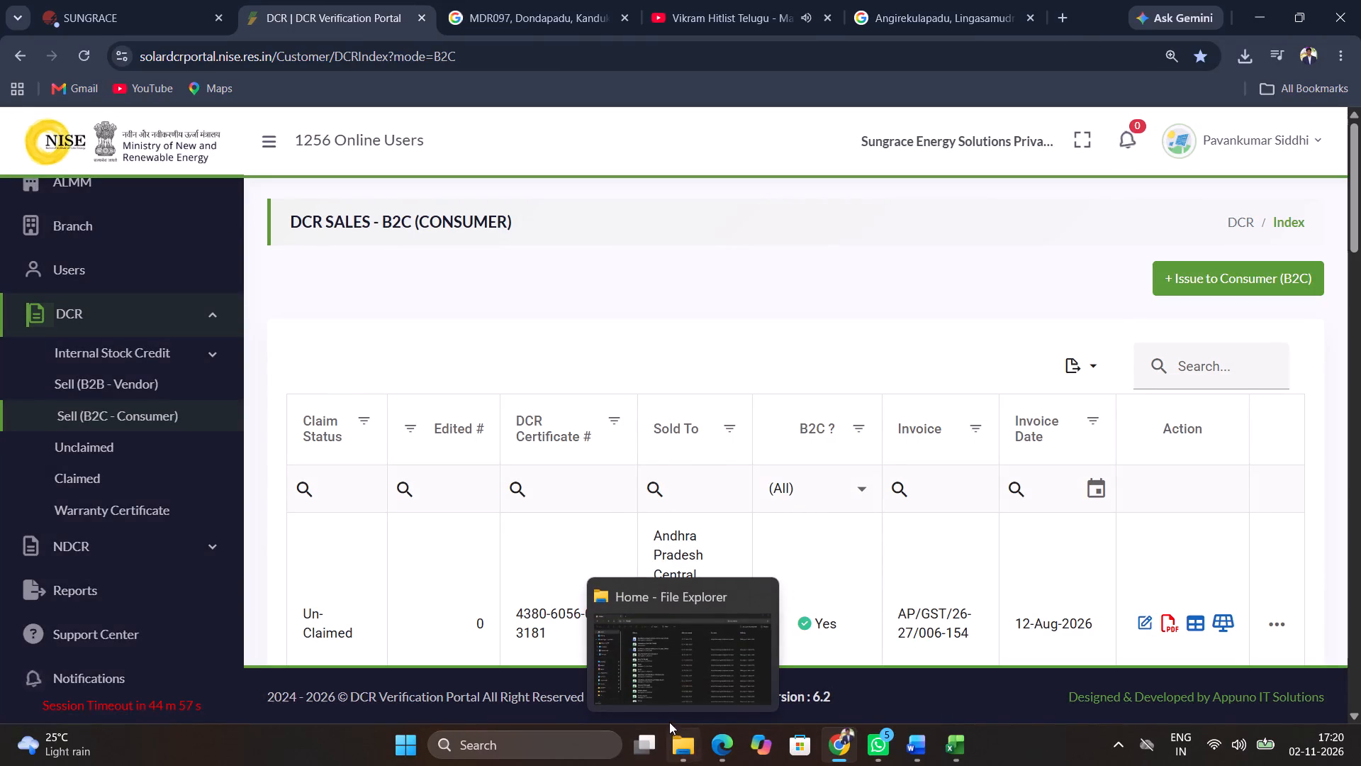
Create a folder named 155_ inside the DCR006 folder of dcr crf on the Desktop, using File Explorer.
left_click(687, 673)
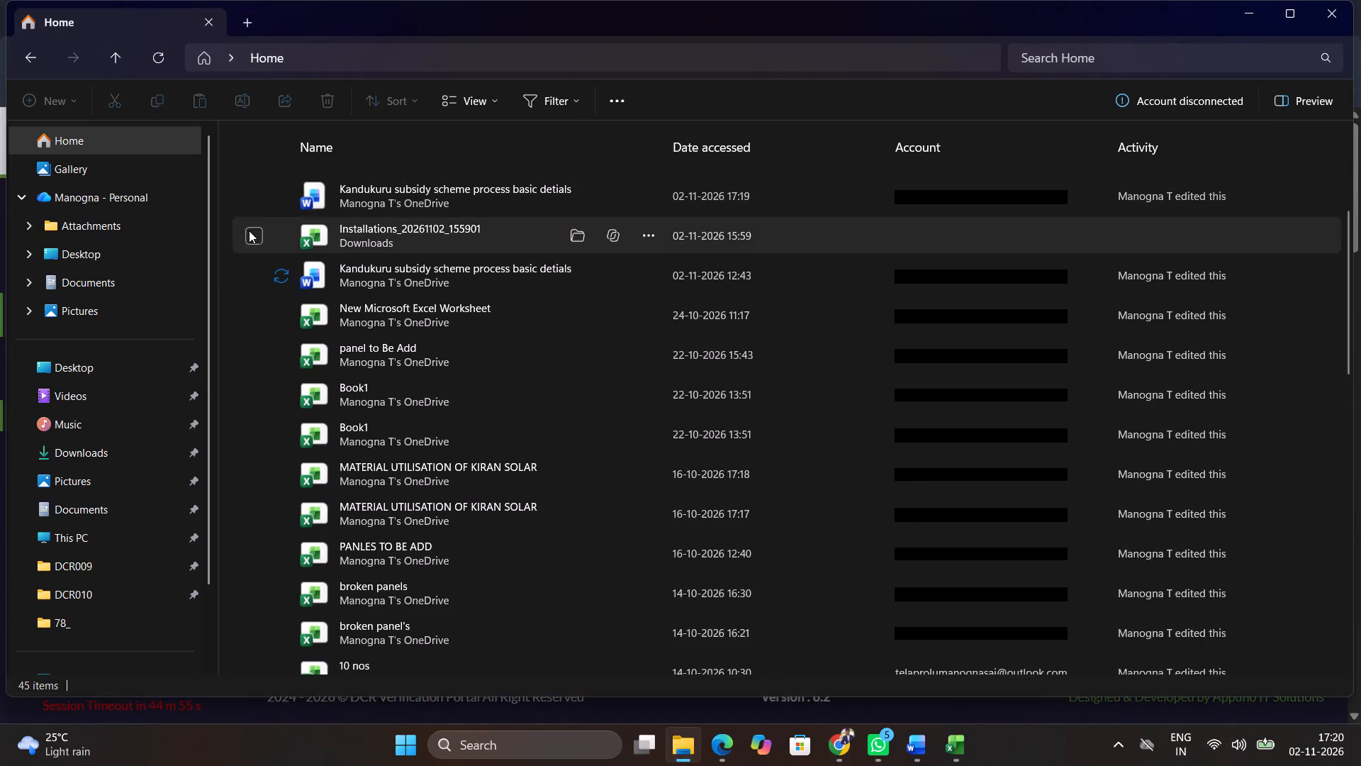
scroll(432, 311, "up", 8)
double_click(584, 289)
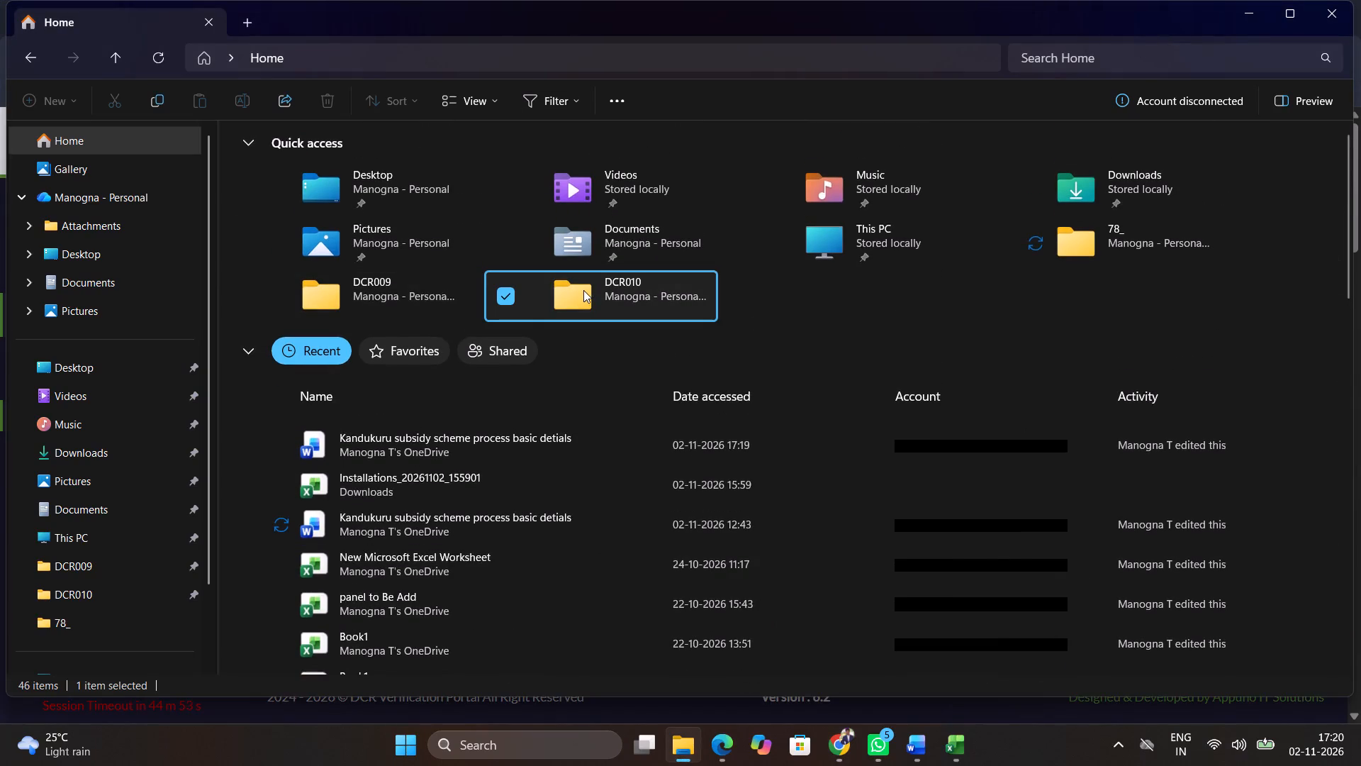
double_click(569, 293)
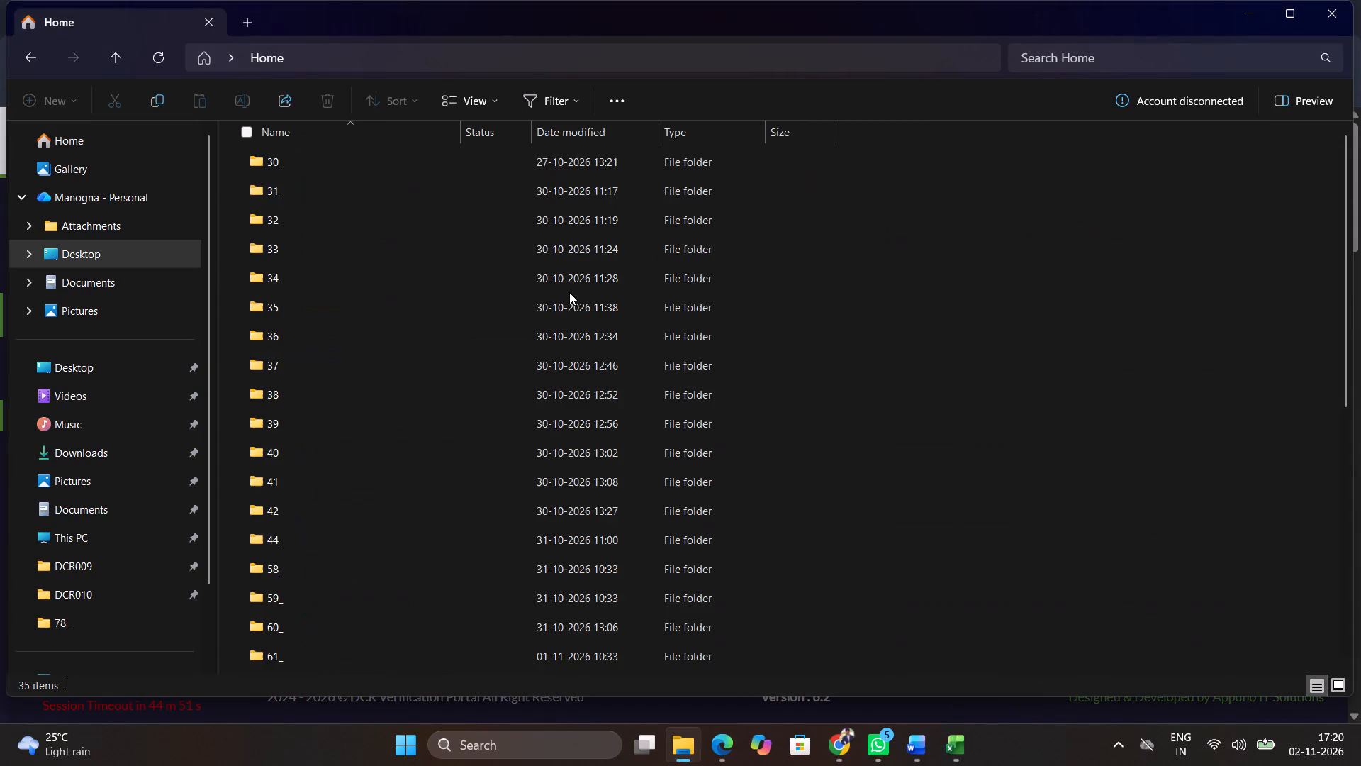
left_click(476, 55)
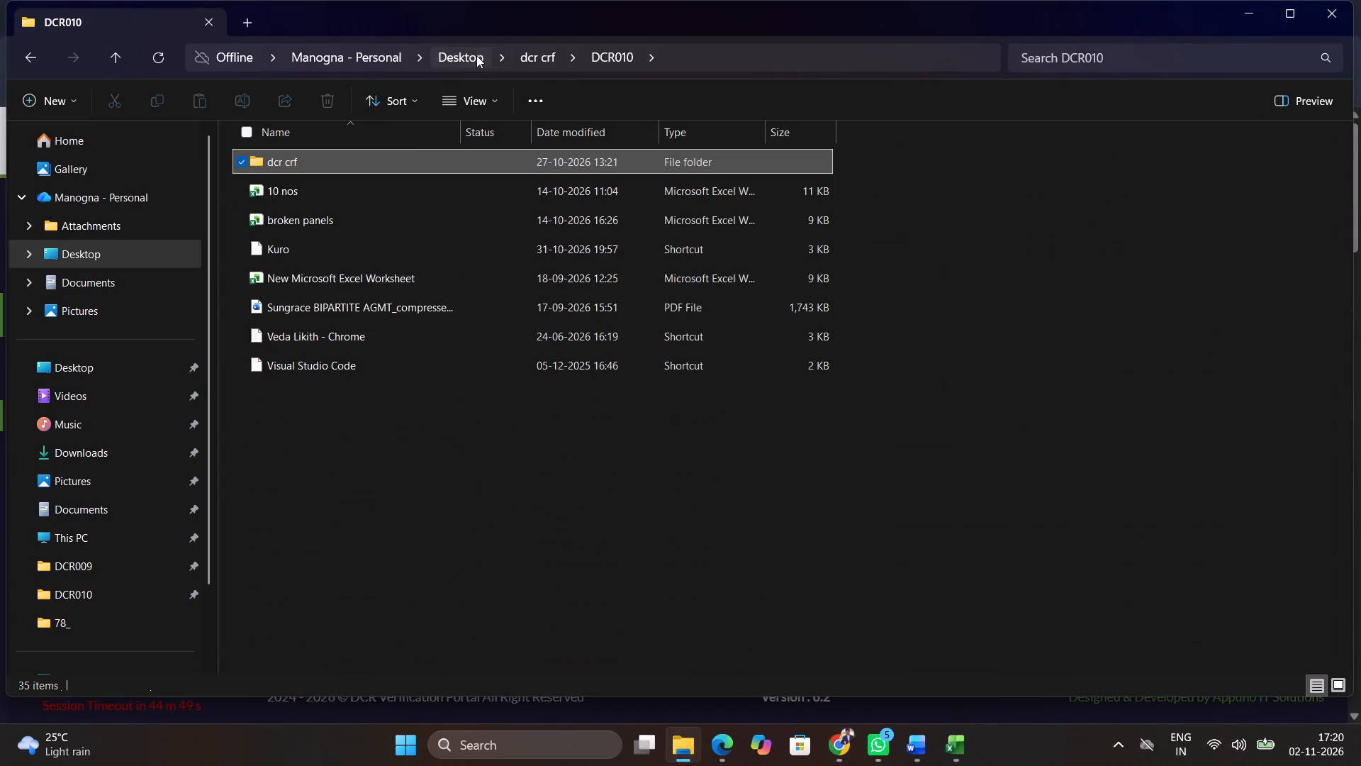
double_click(413, 158)
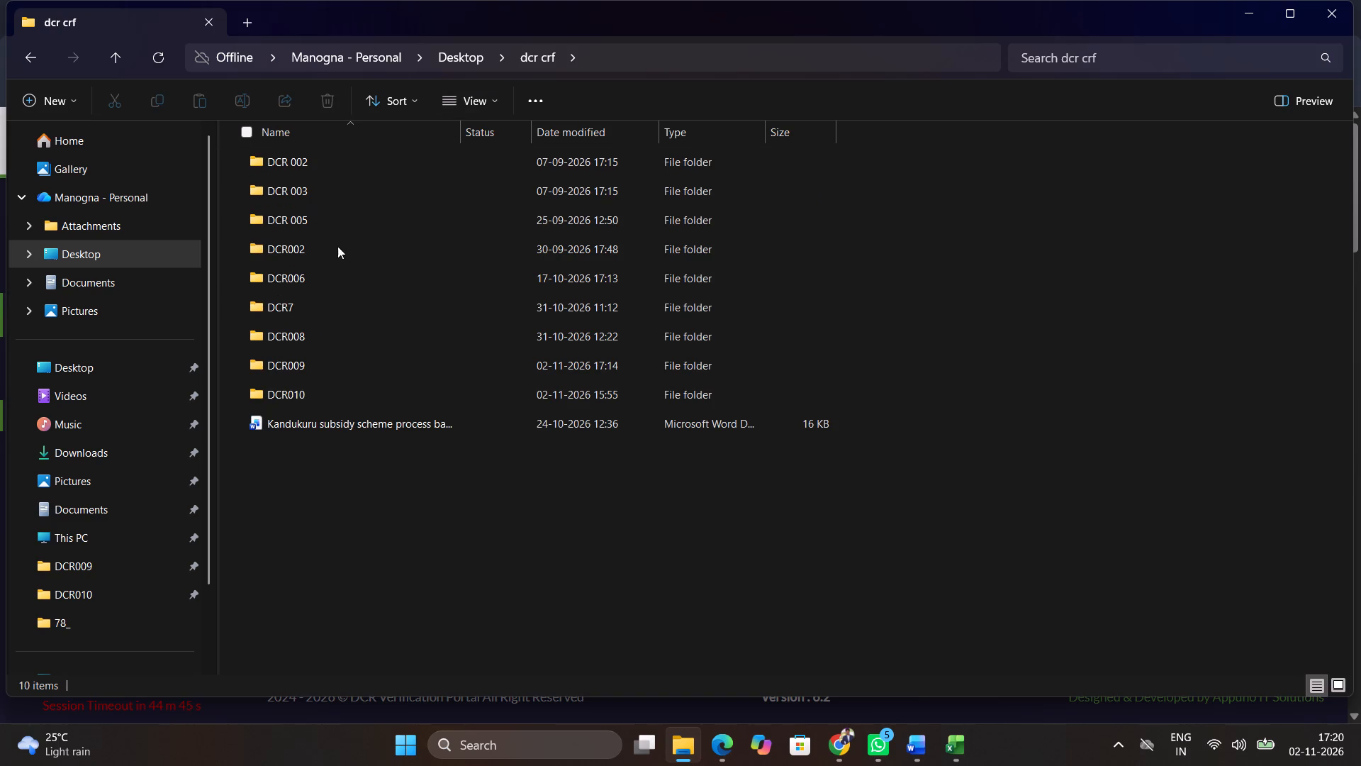
double_click(331, 274)
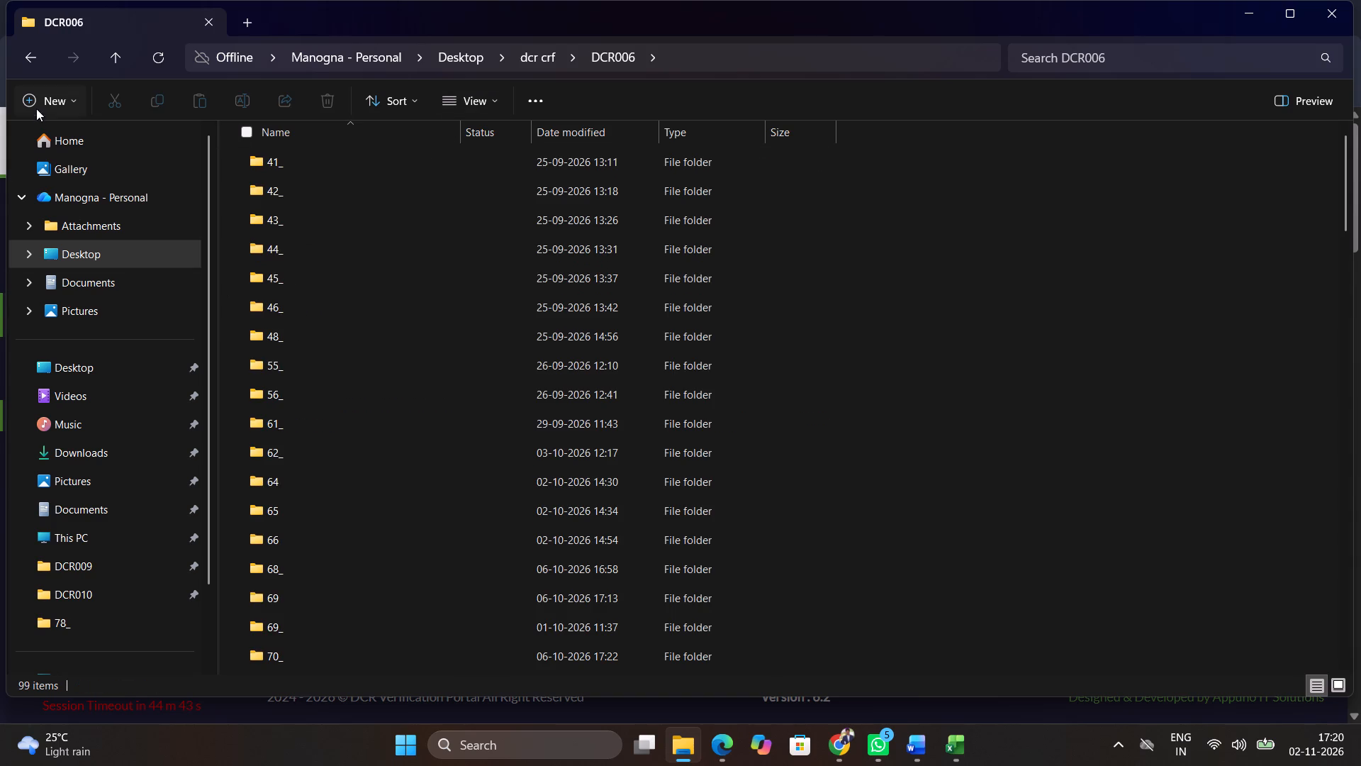
left_click(36, 103)
left_click(44, 136)
type("155")
key("shift+underscore")
key("Return")
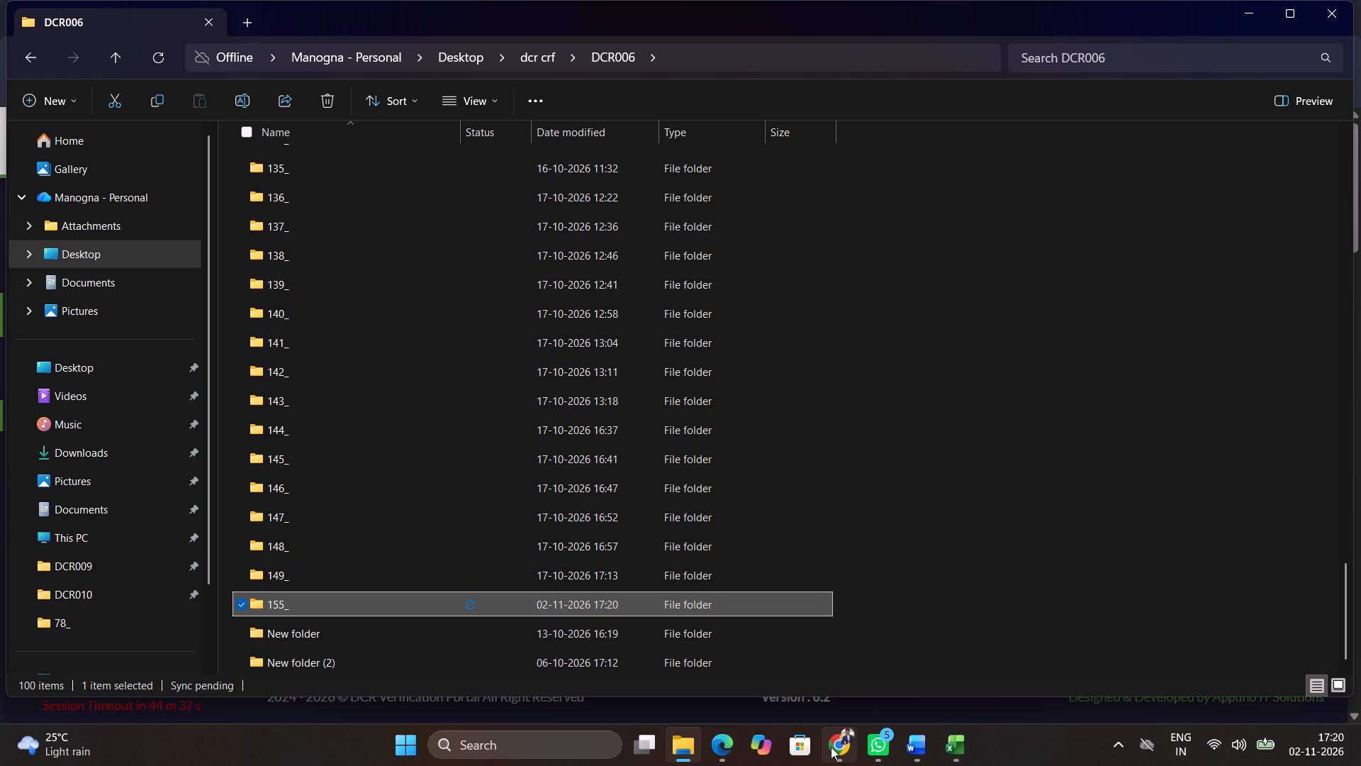
Switch to SUNGRACE in the browser and copy the consumer's service number from the installation's copy details.
left_click(823, 679)
left_click(111, 0)
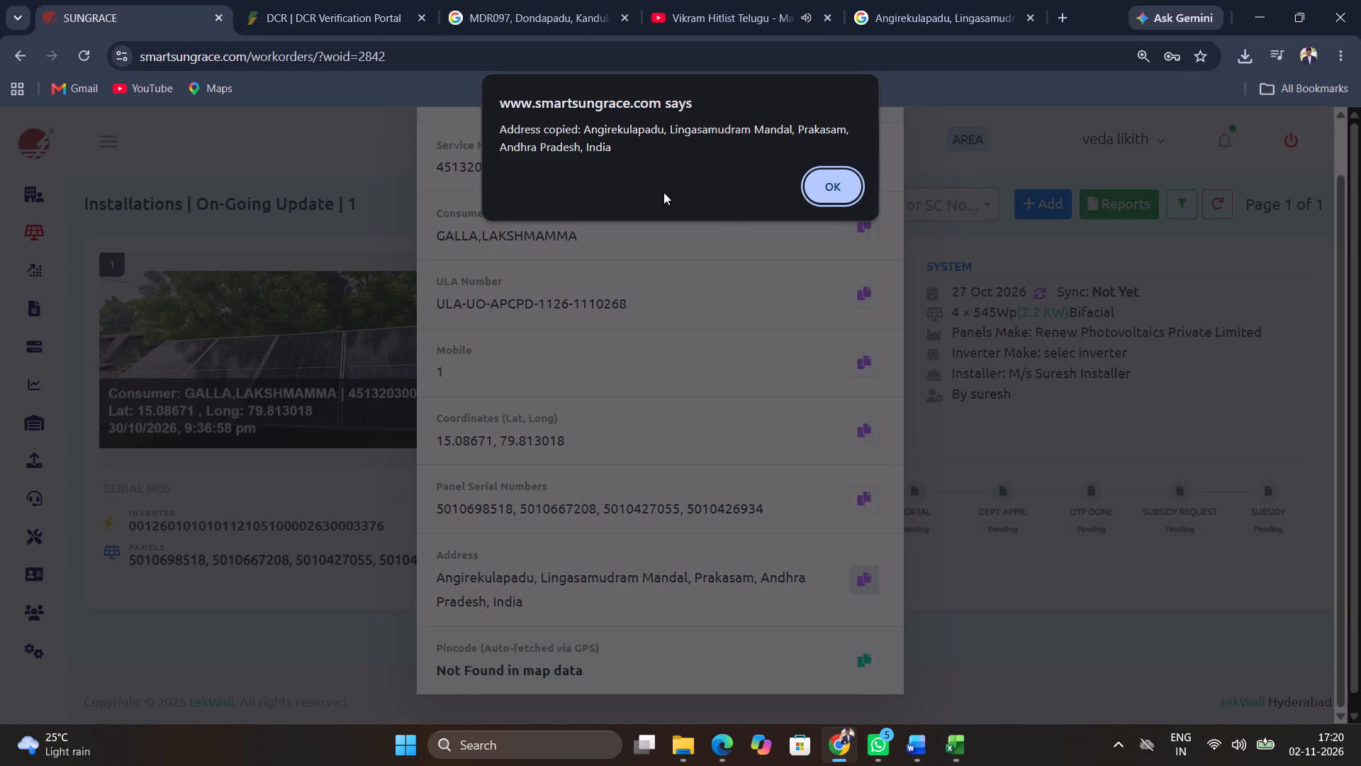
left_click(855, 184)
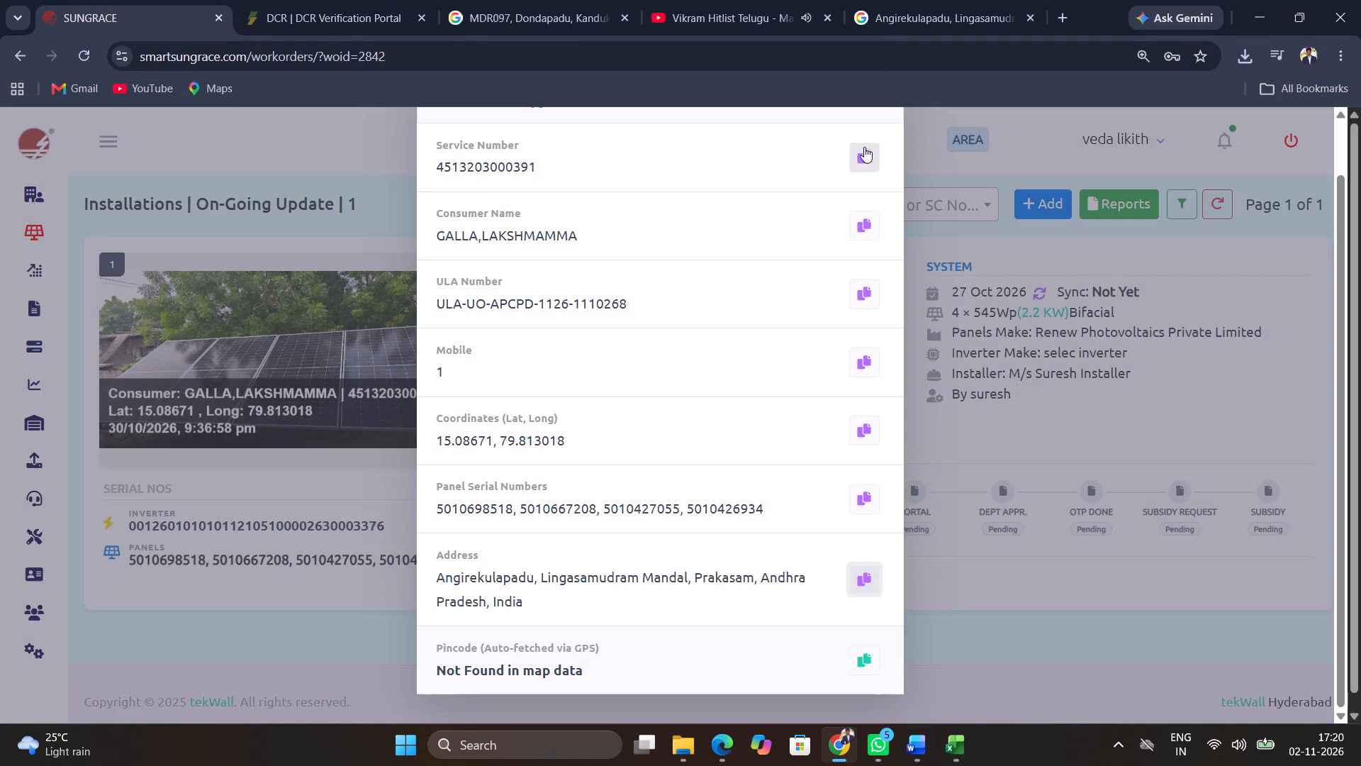
left_click(864, 147)
Download the newly issued DCR certificate PDF into DCR006's 155_ folder, named with the copied service number followed by -155.
left_click(347, 0)
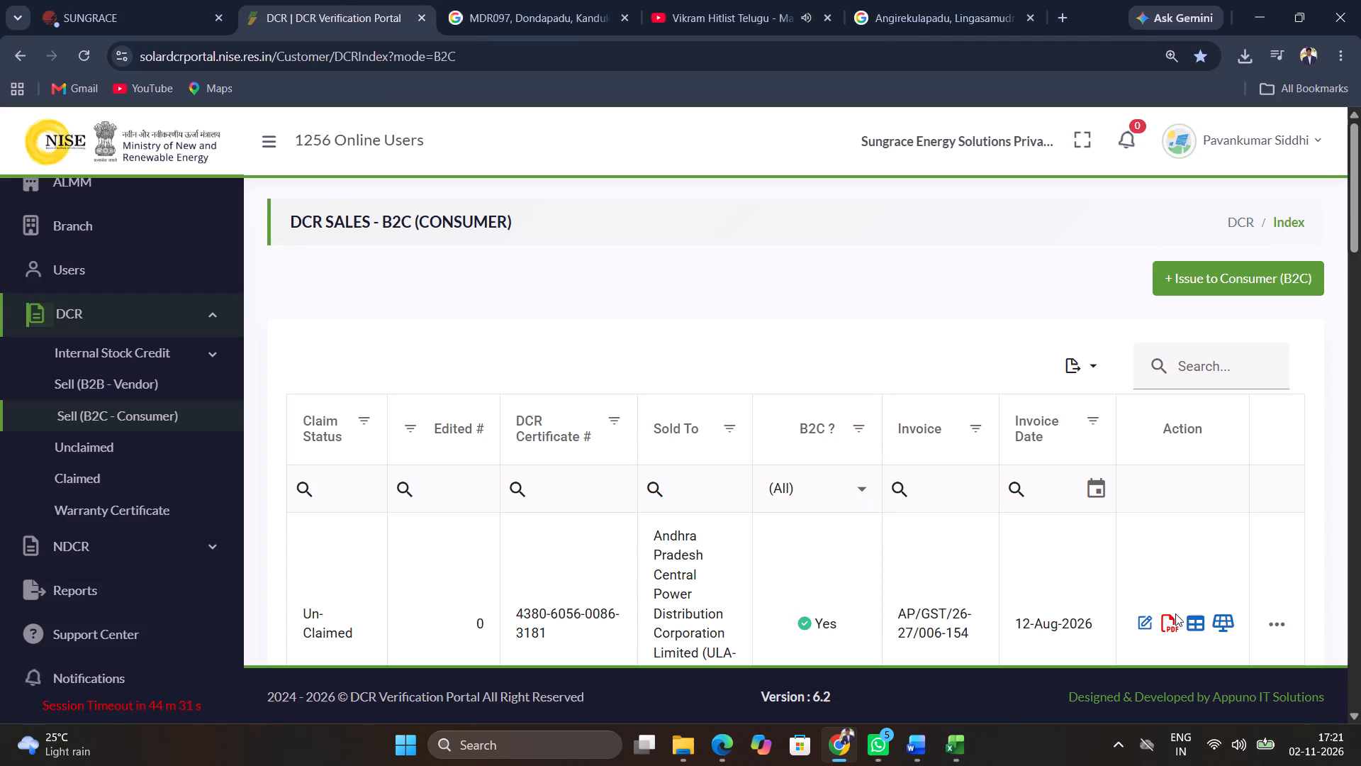
left_click(1175, 614)
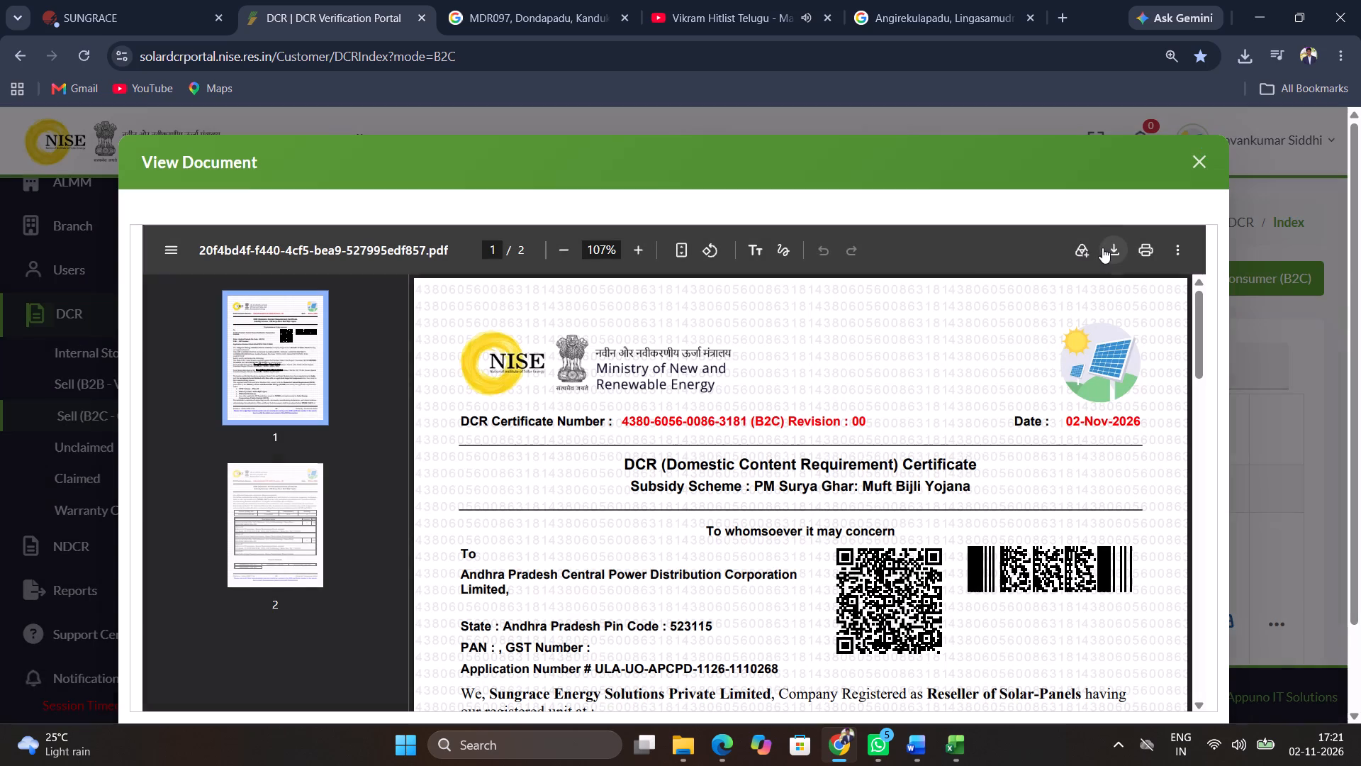
left_click(1101, 248)
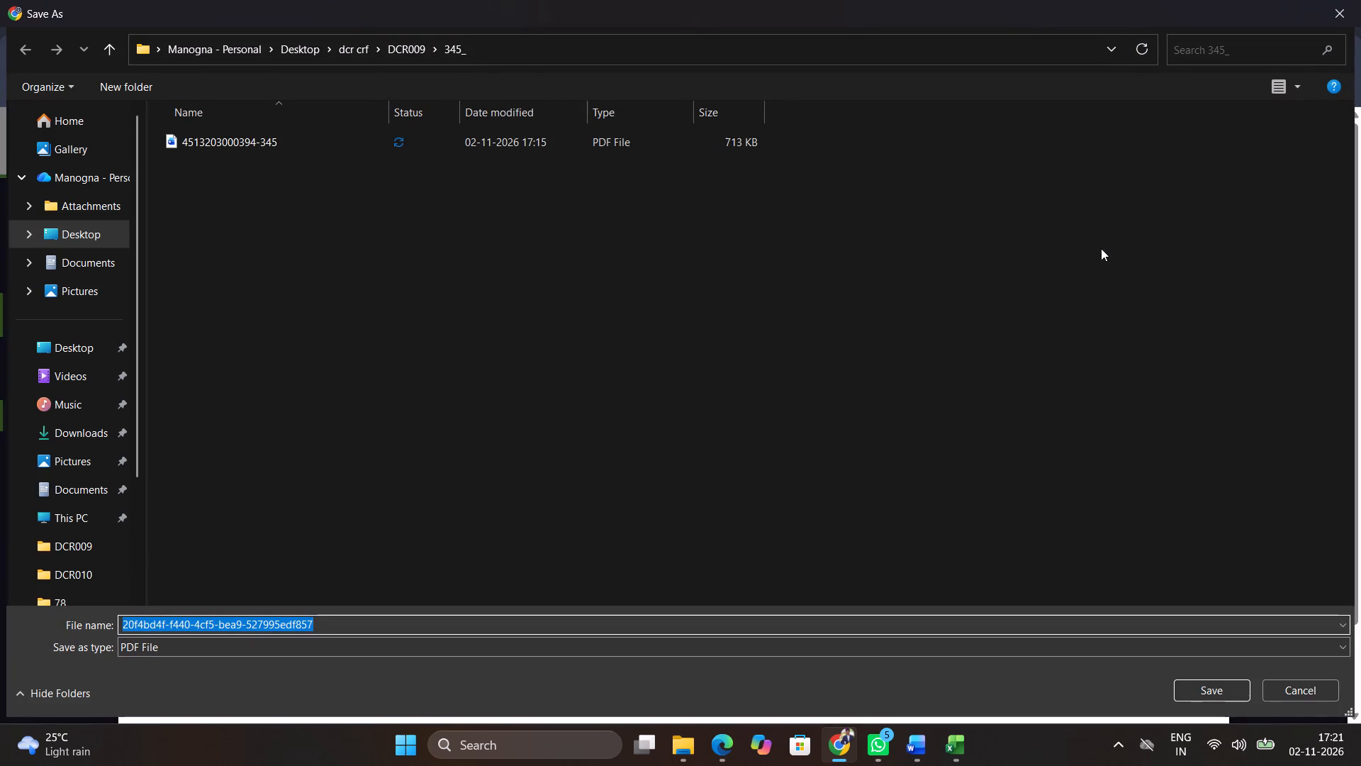
key("ctrl+v")
type("-15")
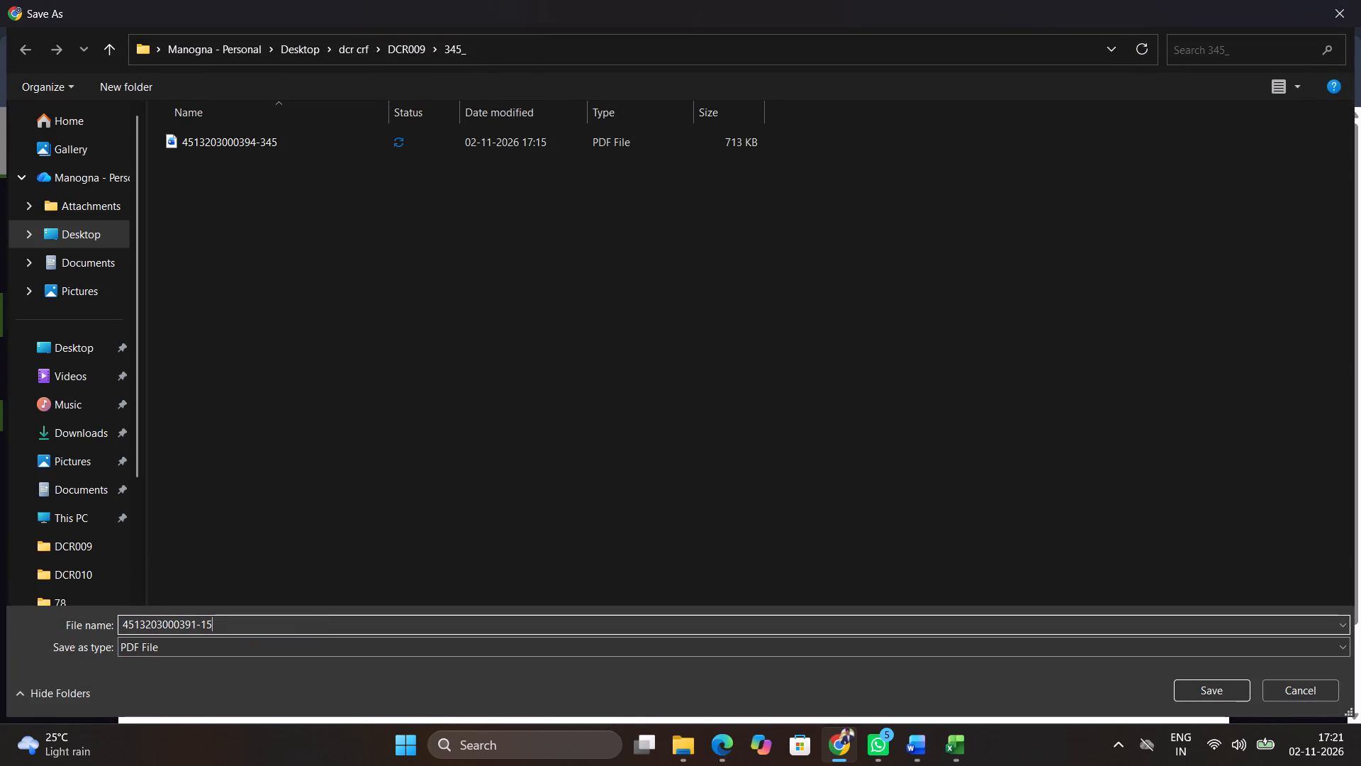
key("5")
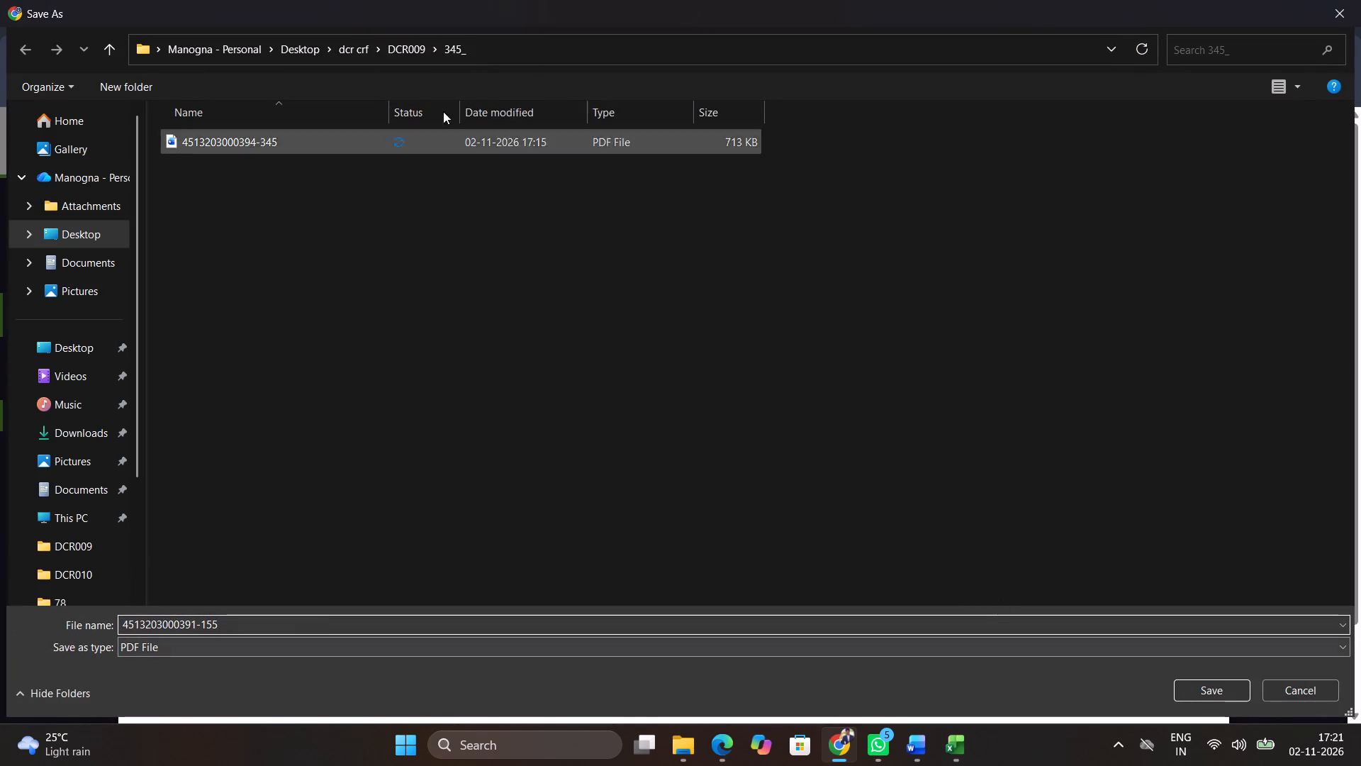
left_click(412, 54)
left_click(349, 48)
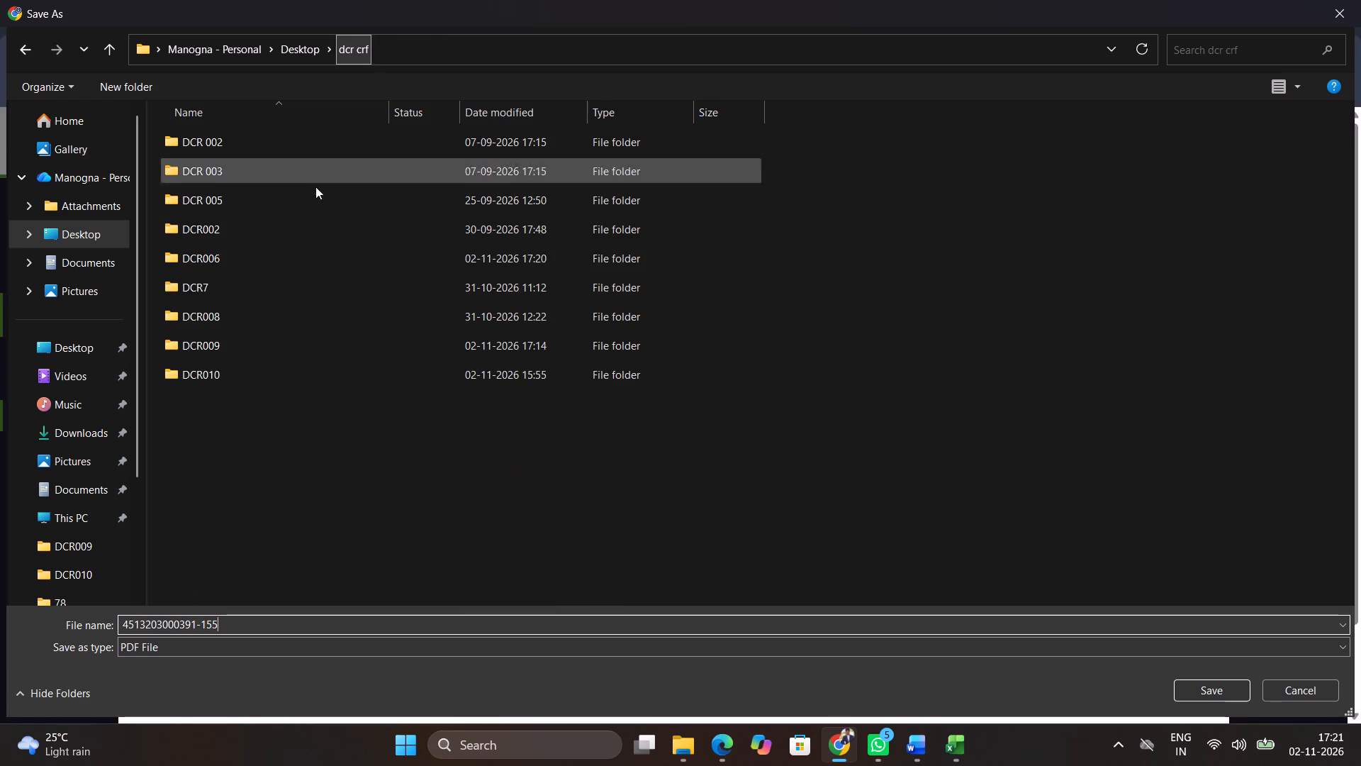
double_click(300, 265)
scroll(310, 306, "down", 10)
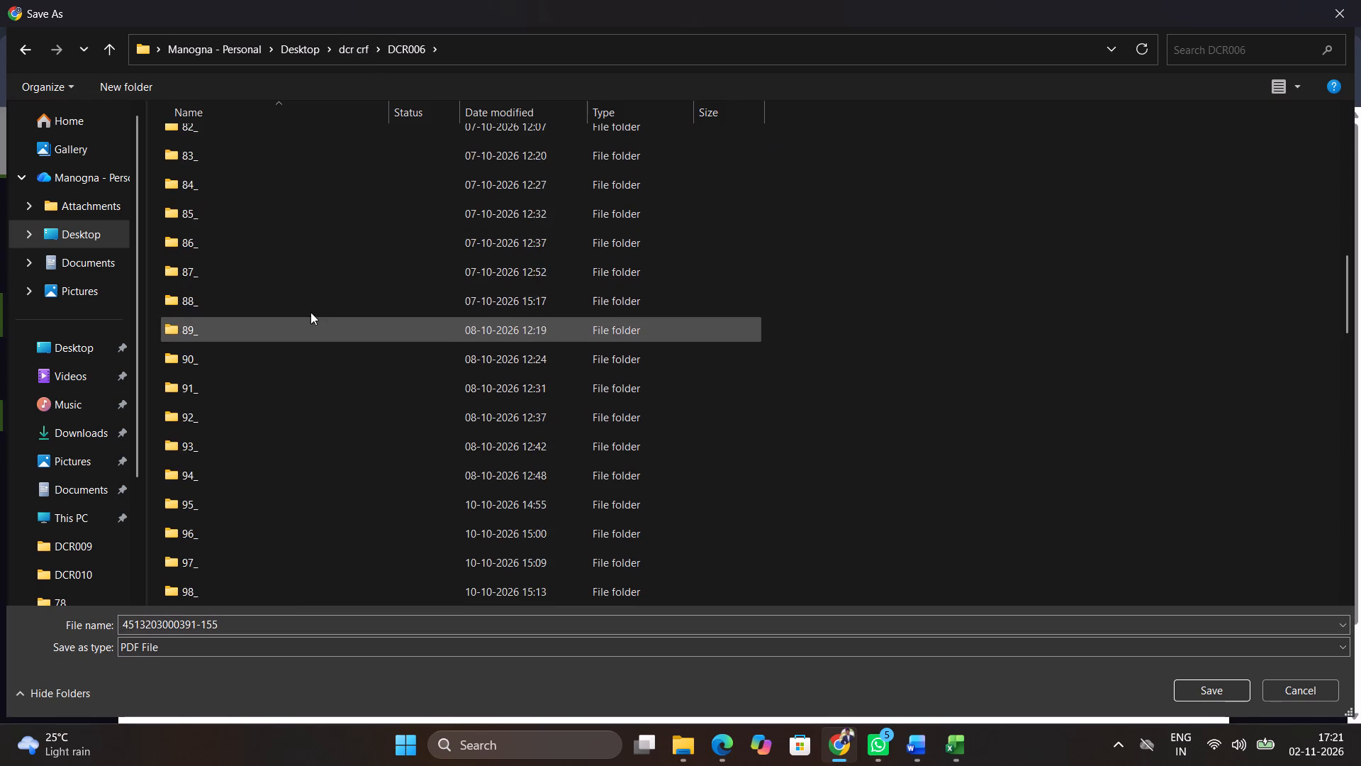
scroll(310, 312, "down", 20)
scroll(310, 312, "down", 8)
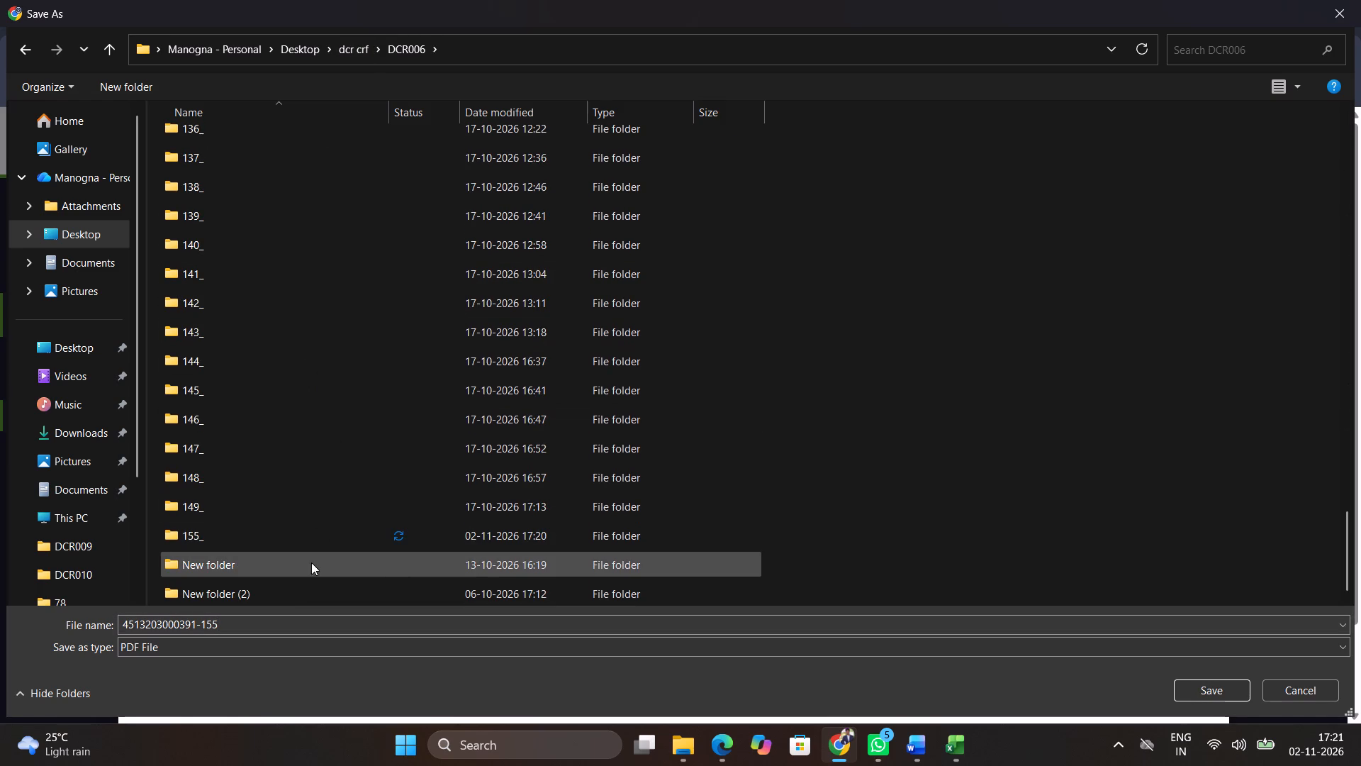
double_click(315, 531)
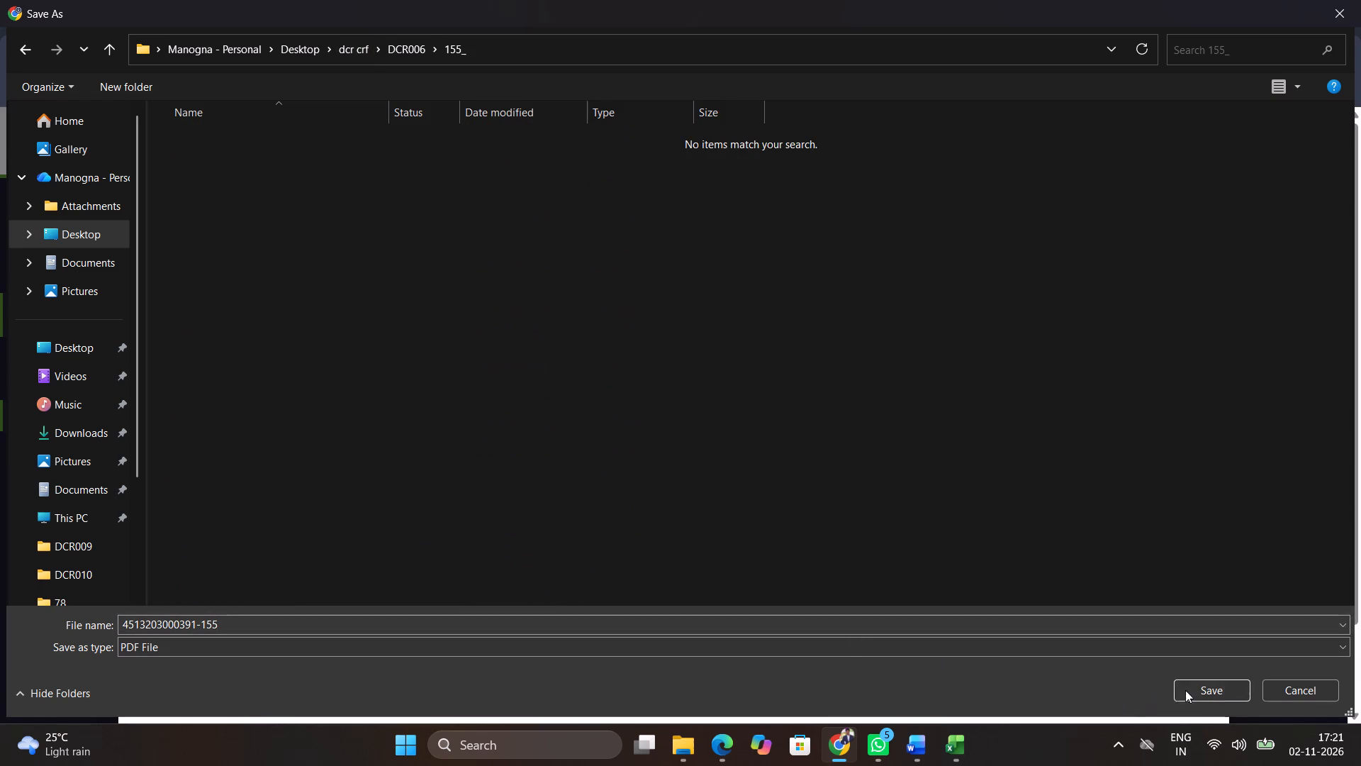
left_click(1192, 689)
Close the copied details in SUNGRACE and open the update form for this consumer's installation.
left_click(161, 0)
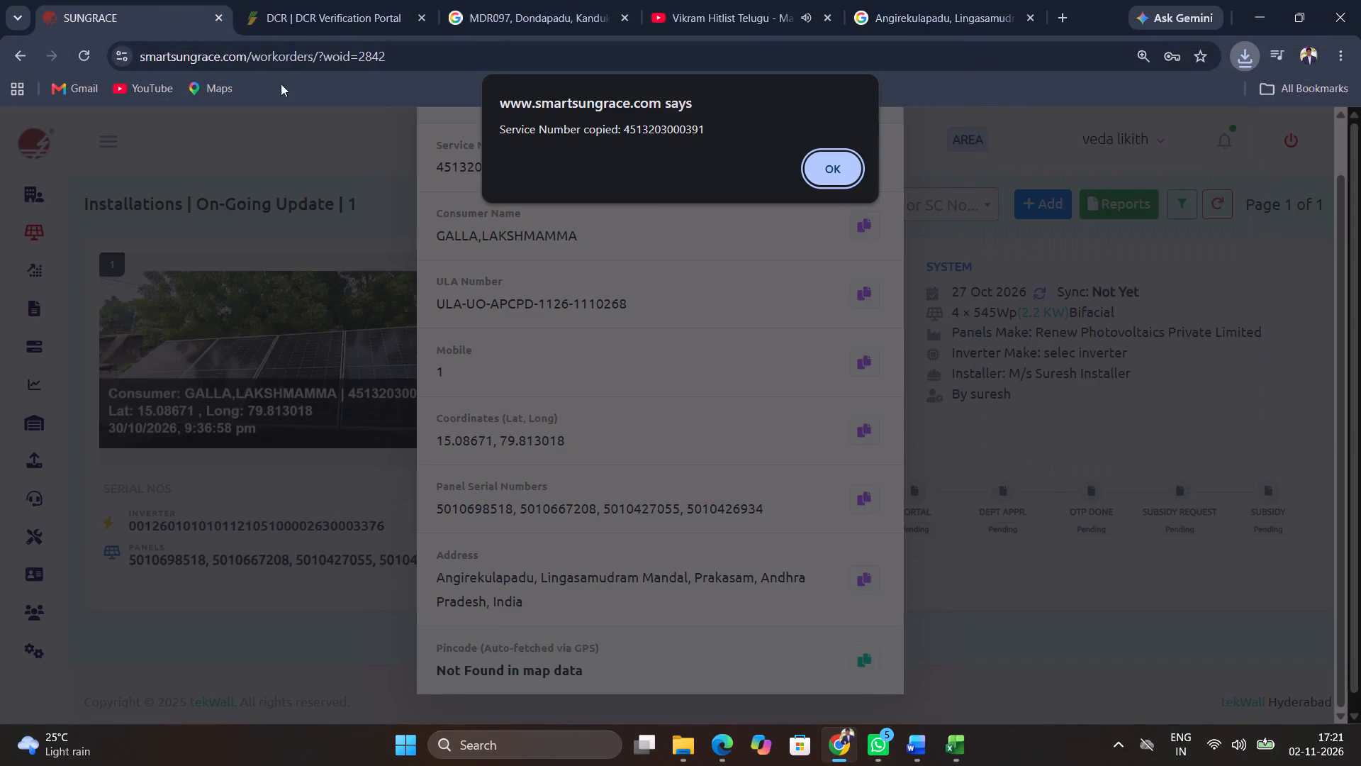
left_click(846, 170)
left_click(1009, 287)
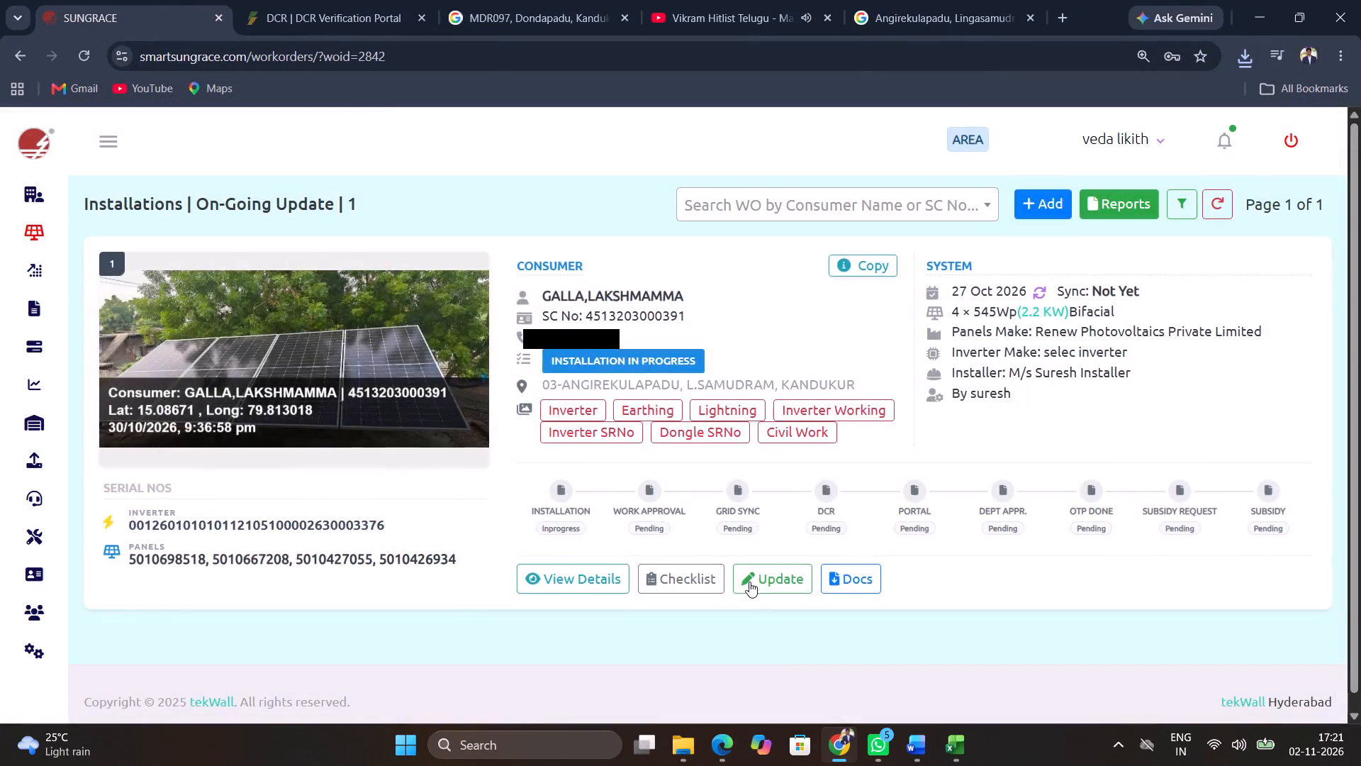
left_click(749, 581)
left_click(547, 492)
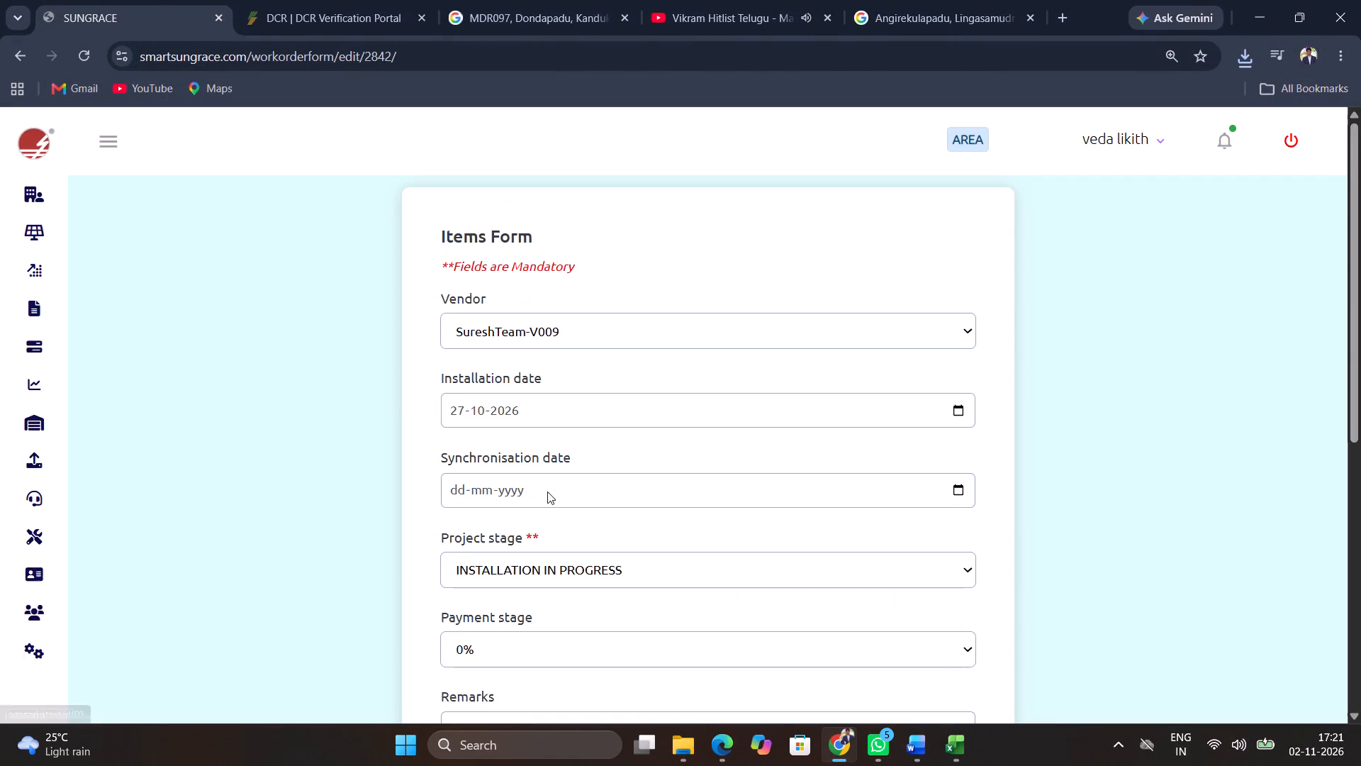
Attach the certificate PDF from DCR006's 155_ folder as the Dcr upload and submit the form.
scroll(532, 340, "down", 5)
left_click(469, 493)
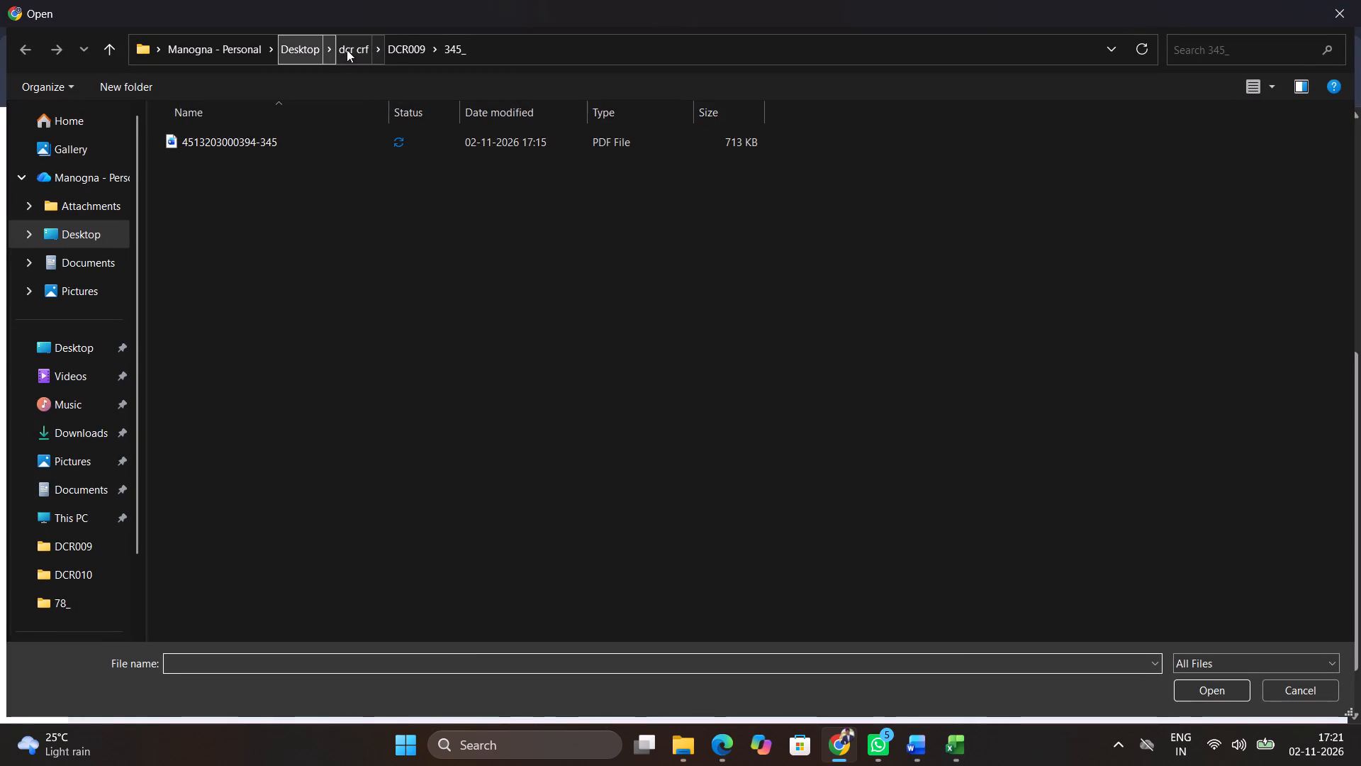
left_click(347, 50)
double_click(262, 254)
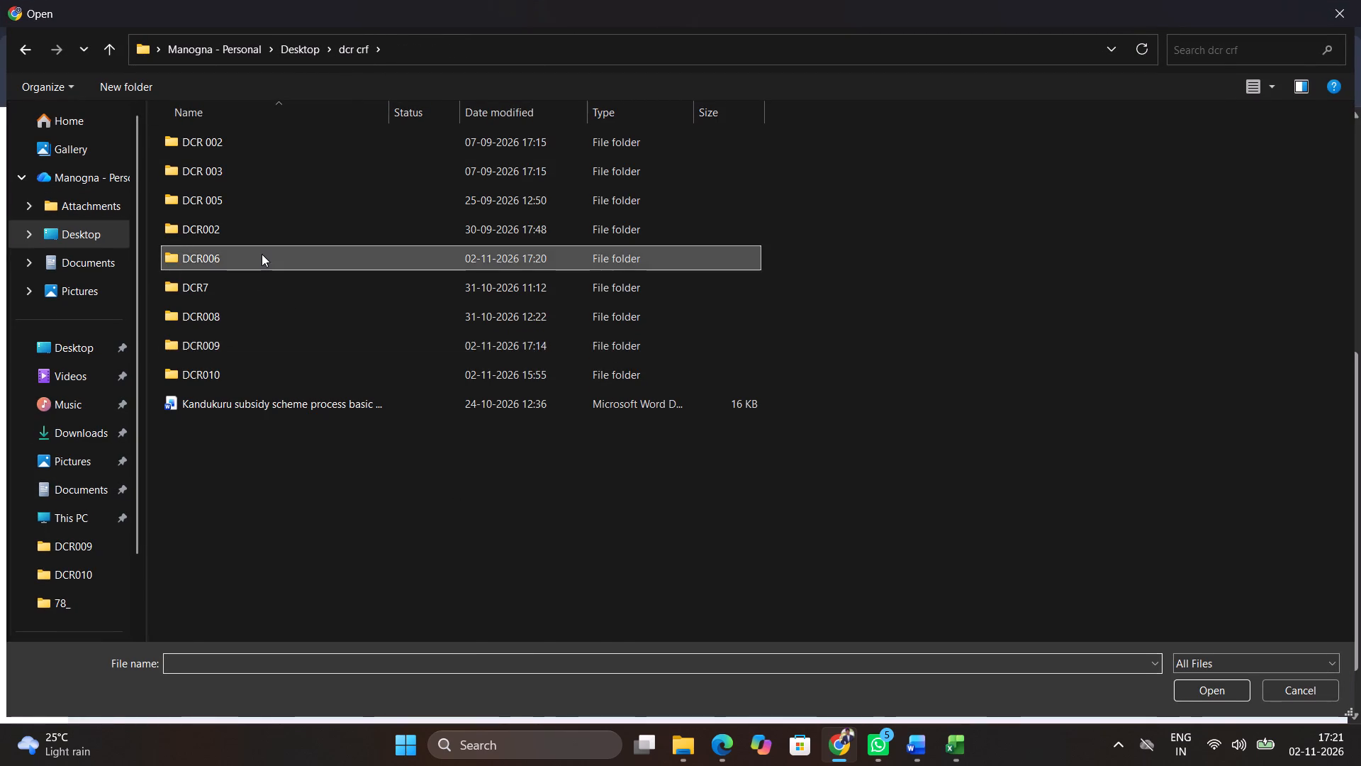
scroll(262, 254, "down", 17)
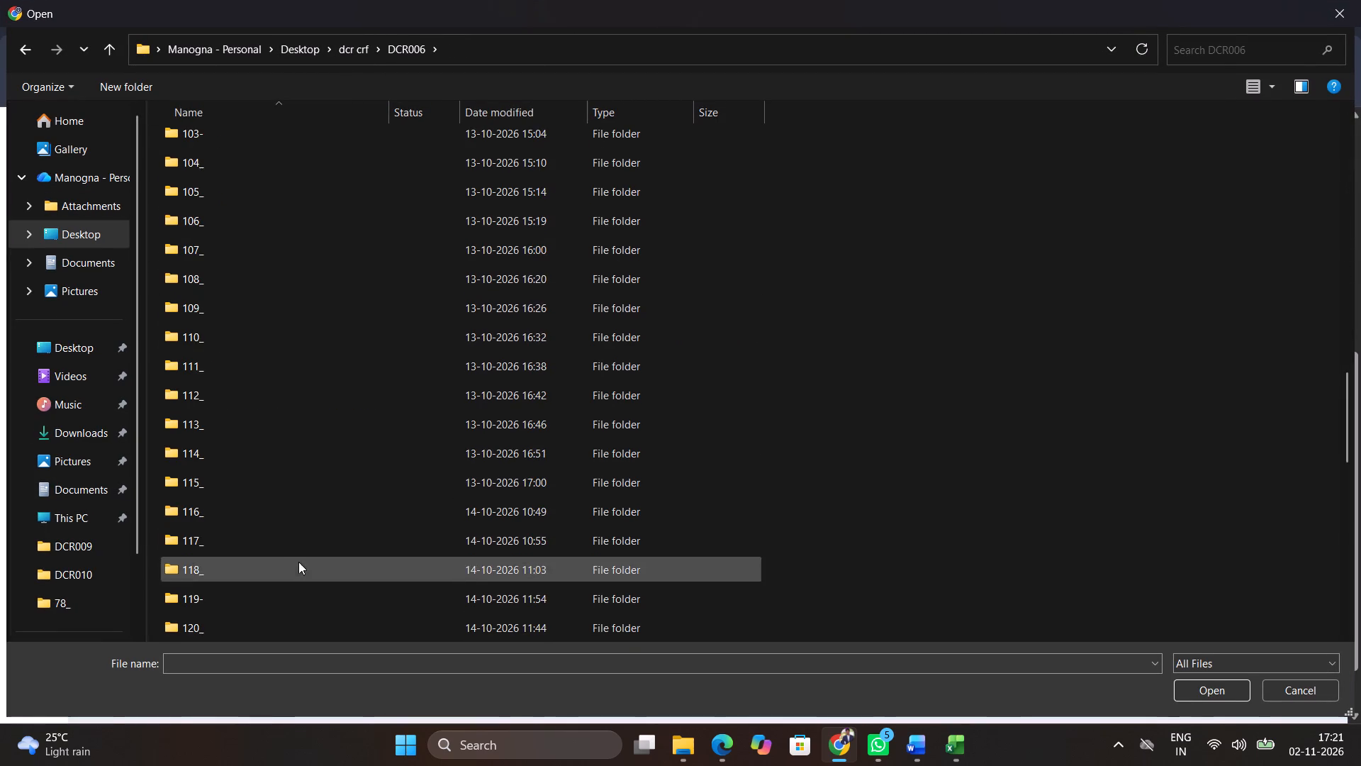
scroll(298, 562, "down", 15)
double_click(259, 577)
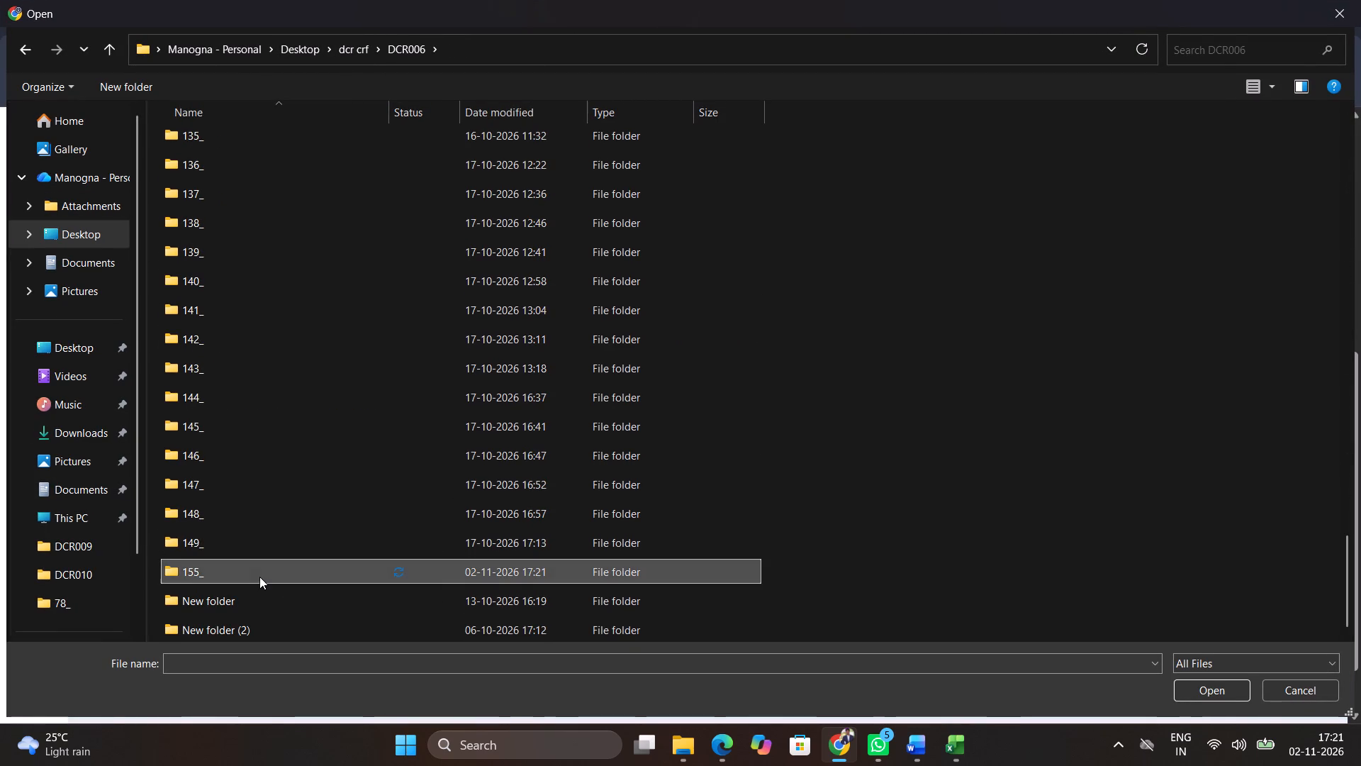
left_click(303, 145)
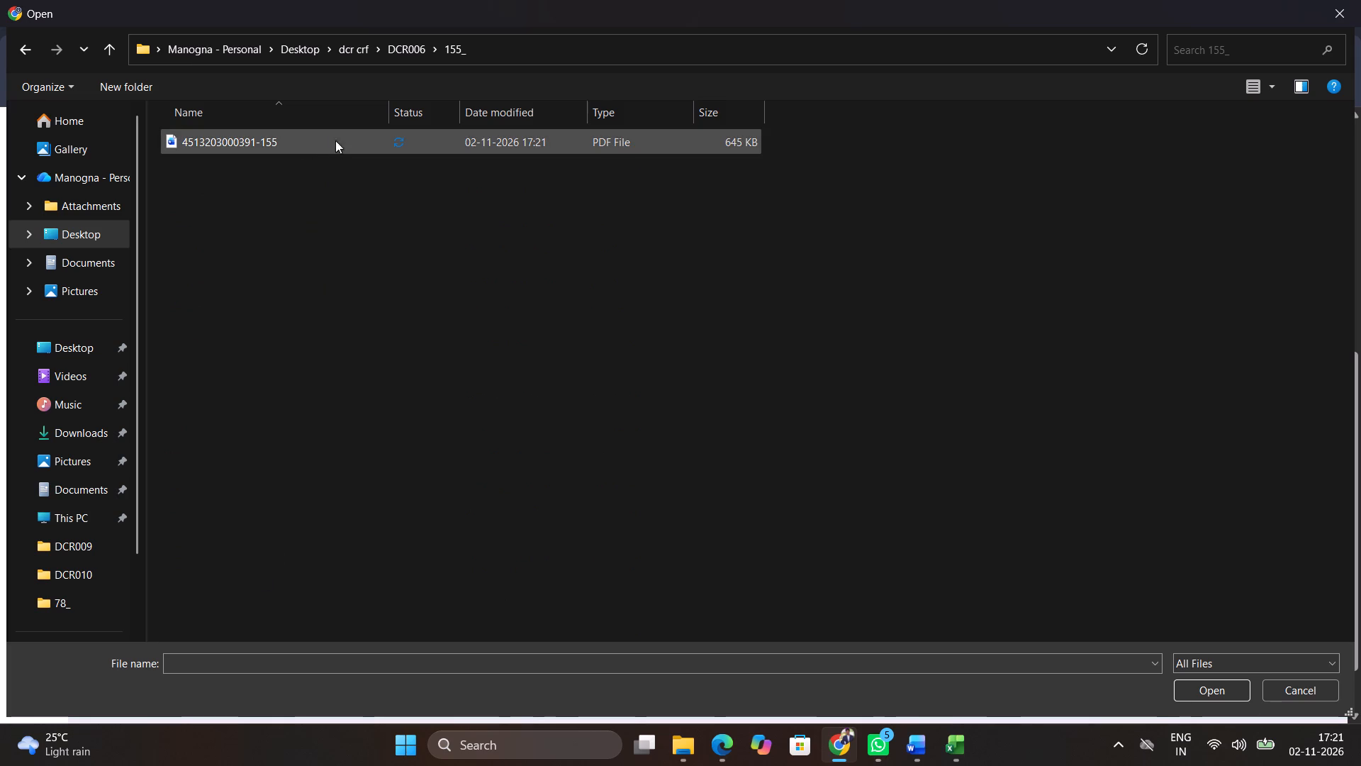
double_click(335, 140)
left_click(474, 578)
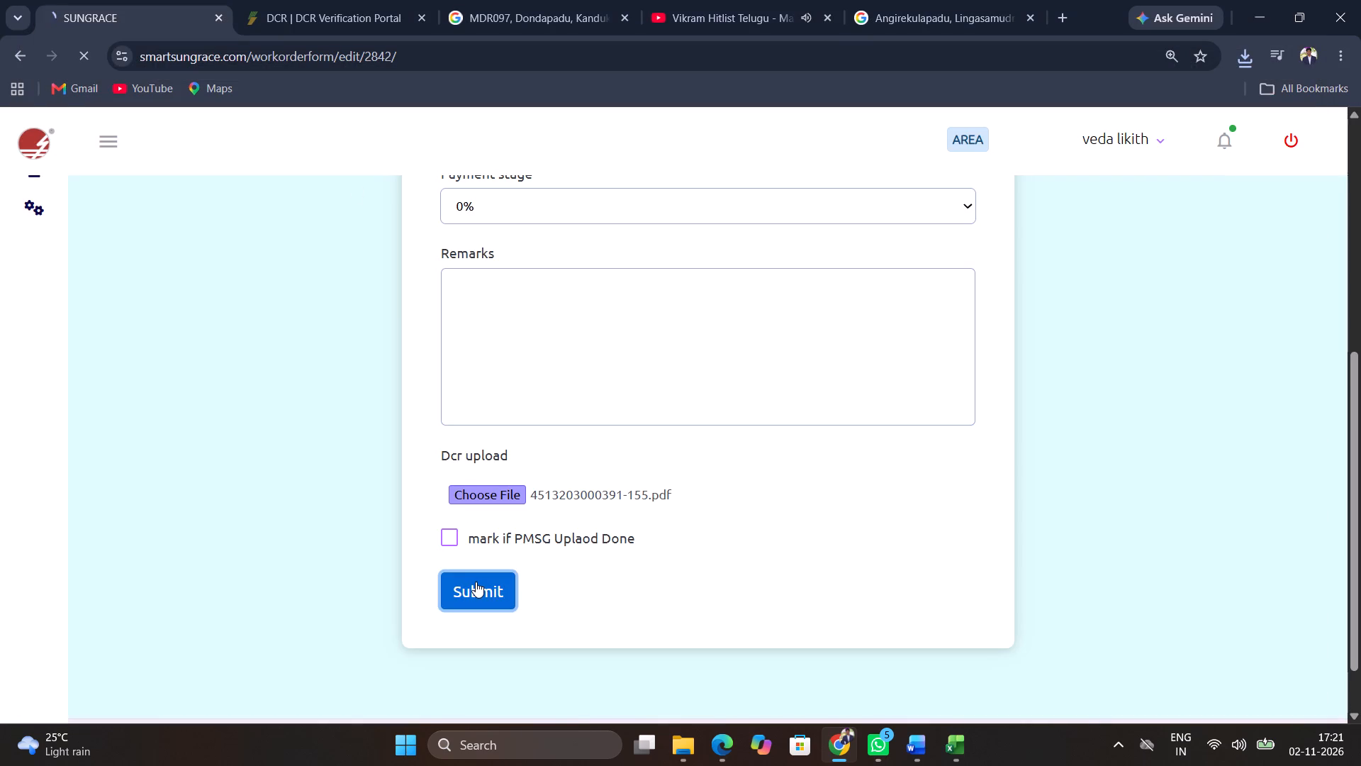
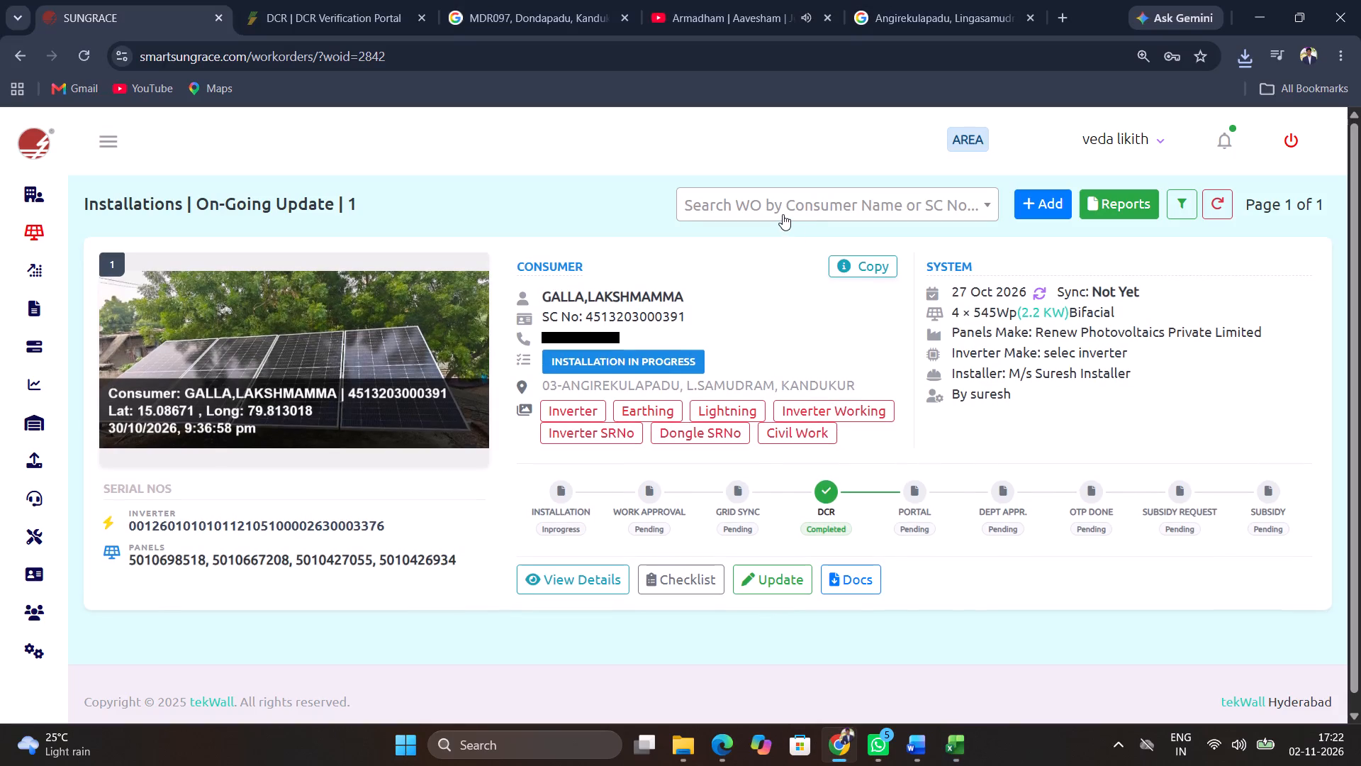
Find the next consumer's installation in SUNGRACE using the pasted service number and copy its ULA number from the copy details.
key("ctrl+v")
key("Return")
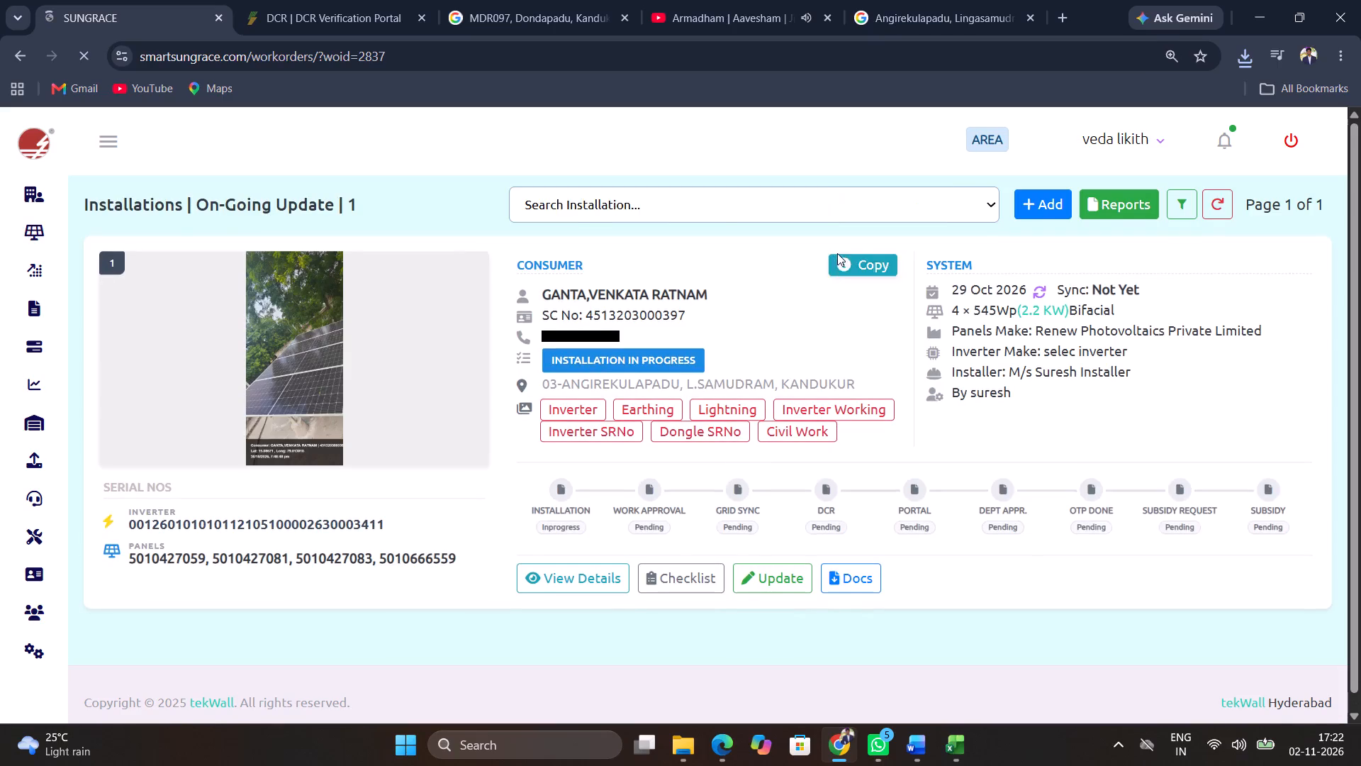
left_click(844, 259)
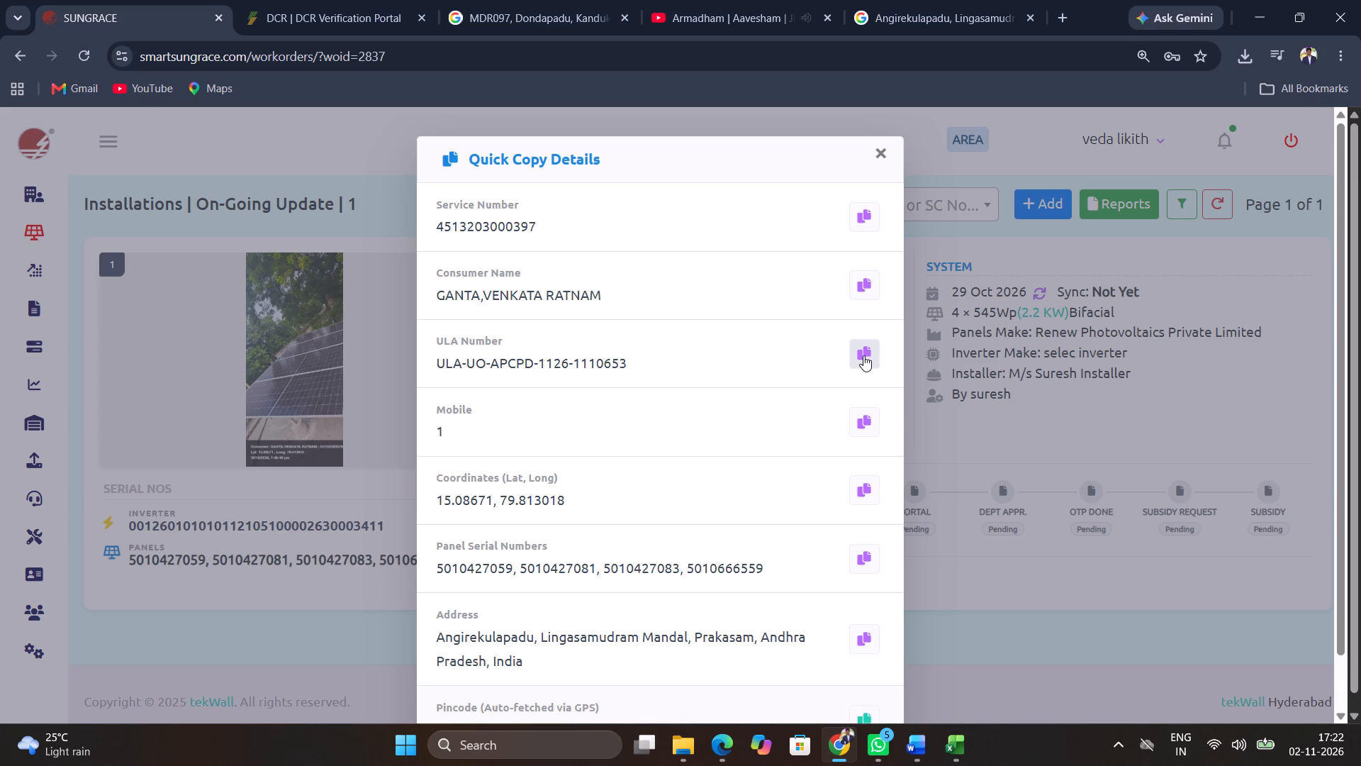
left_click(863, 355)
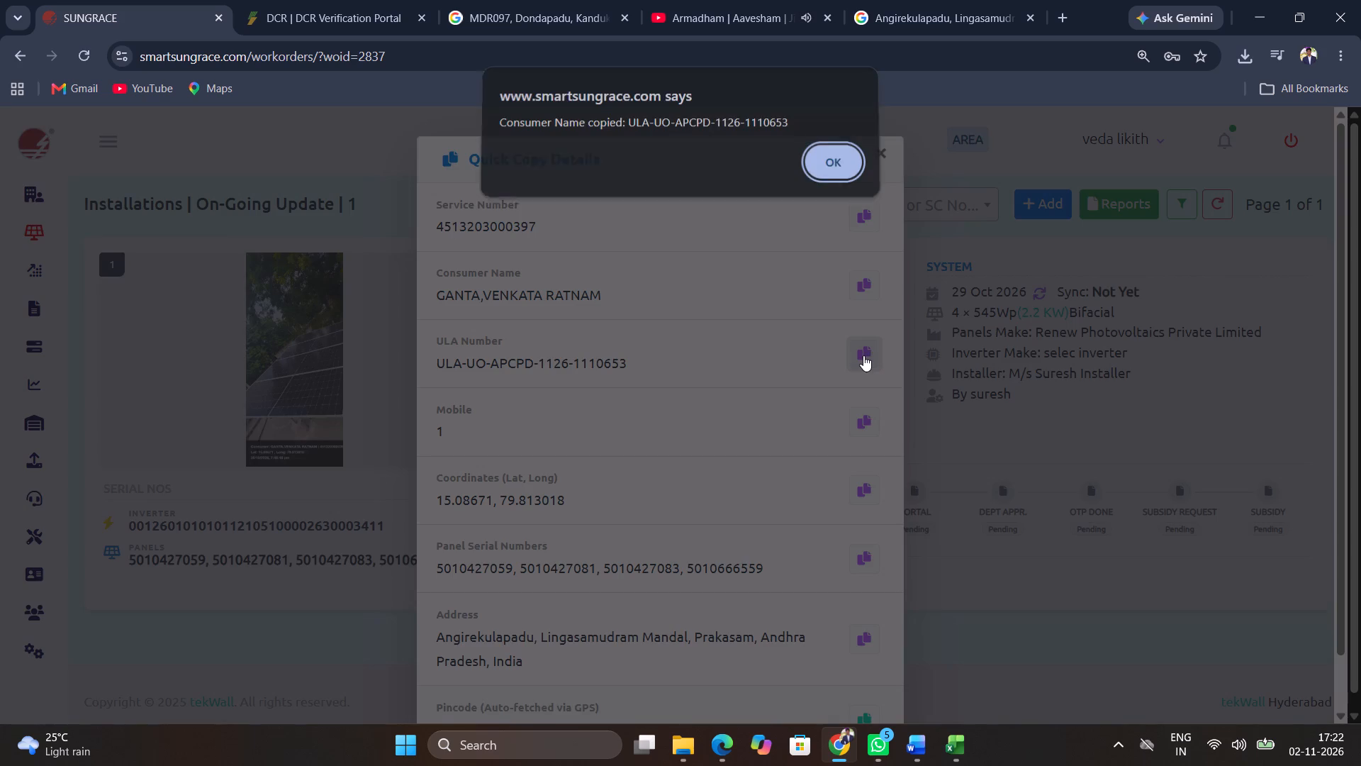
Switch to the DCR Verification Portal, close the viewed certificate and start a new Issue to Consumer (B2C) form.
left_click_drag(387, 0, 379, 11)
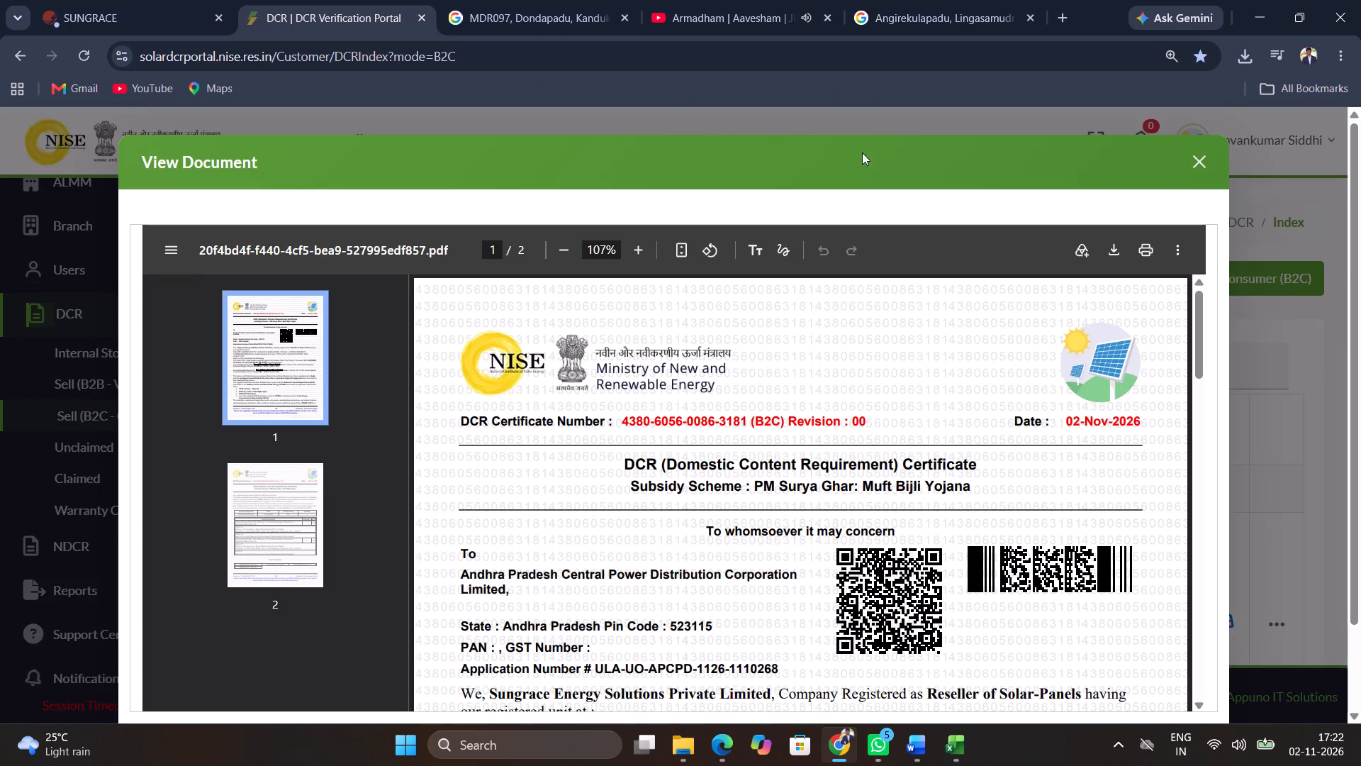
left_click(1184, 160)
left_click_drag(1187, 161, 1199, 177)
left_click(1192, 154)
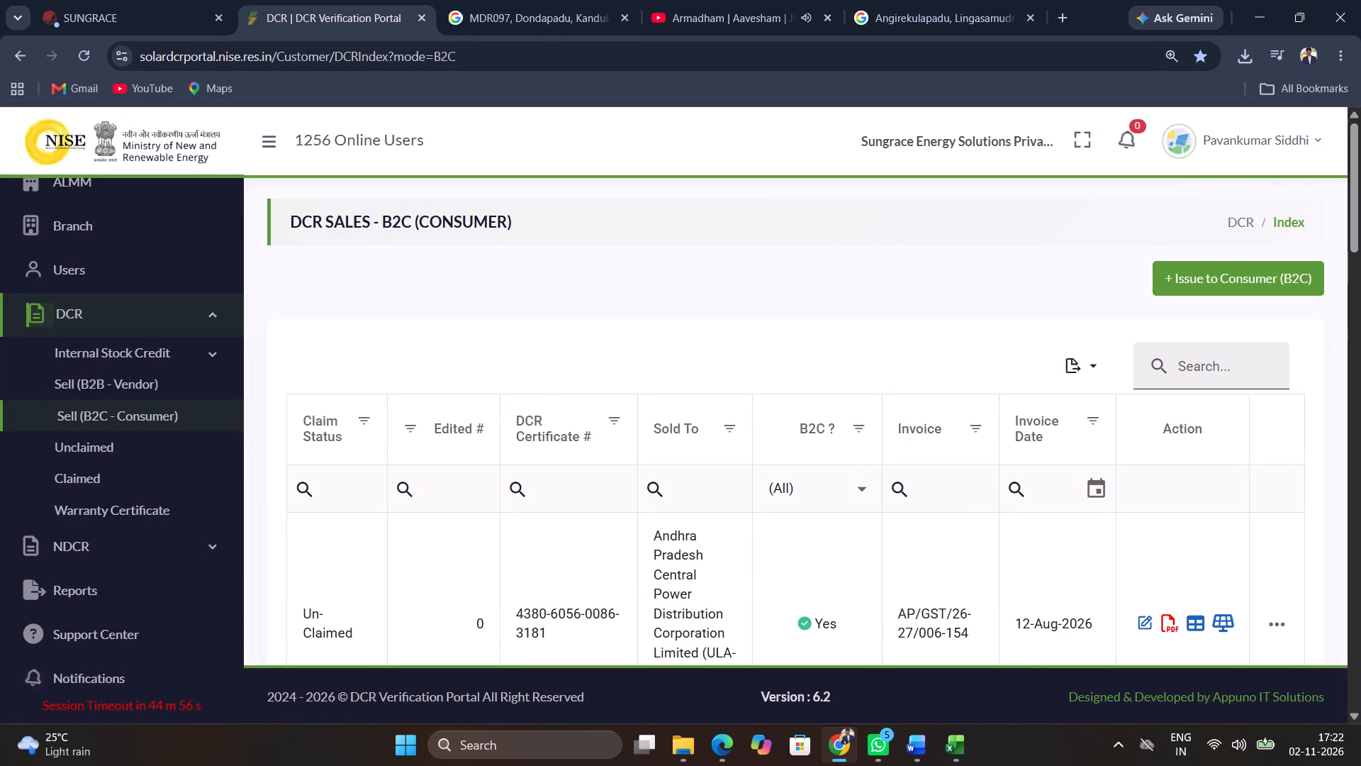
left_click(1239, 280)
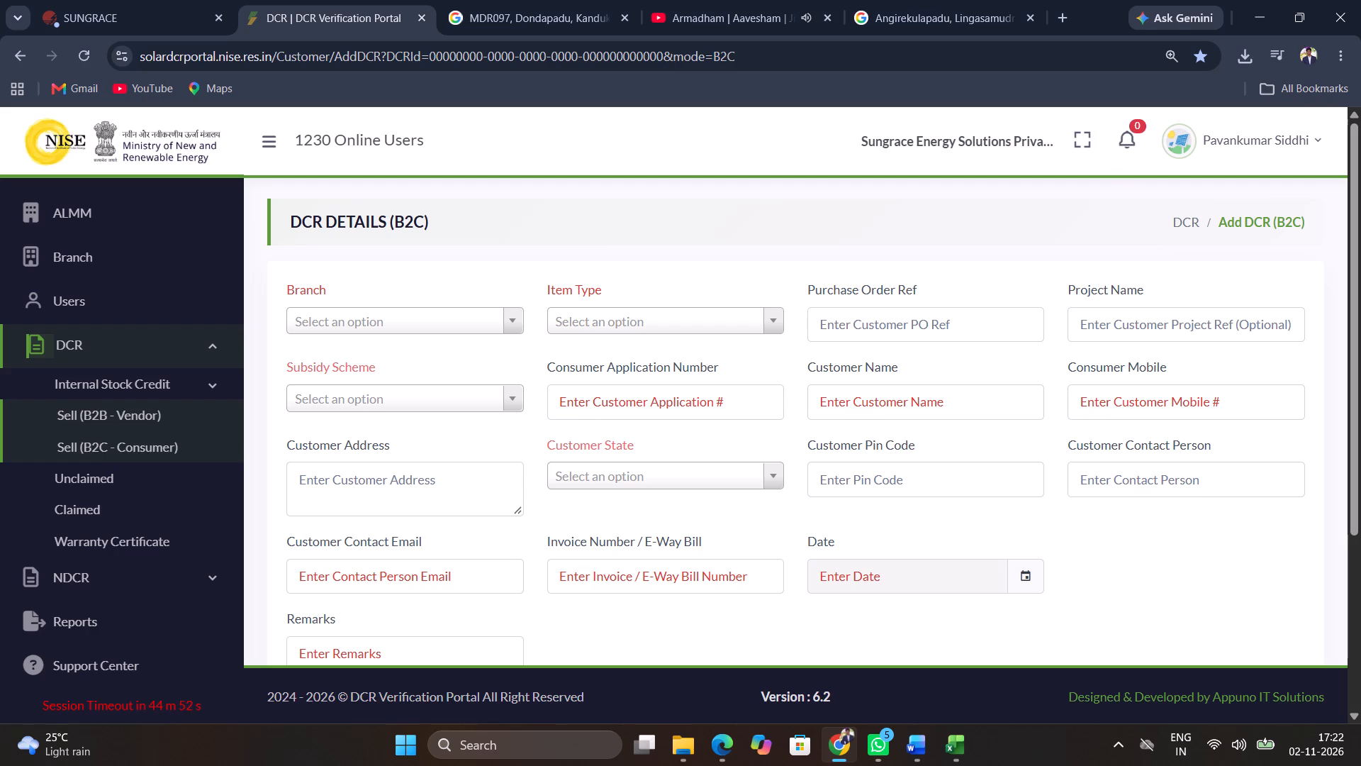
Enter the copied ULA number as application number, with the Andhra Pradesh branch, PM Surya Ghar: Muft Bijli Yojana scheme and Solar Panels item type.
left_click(712, 392)
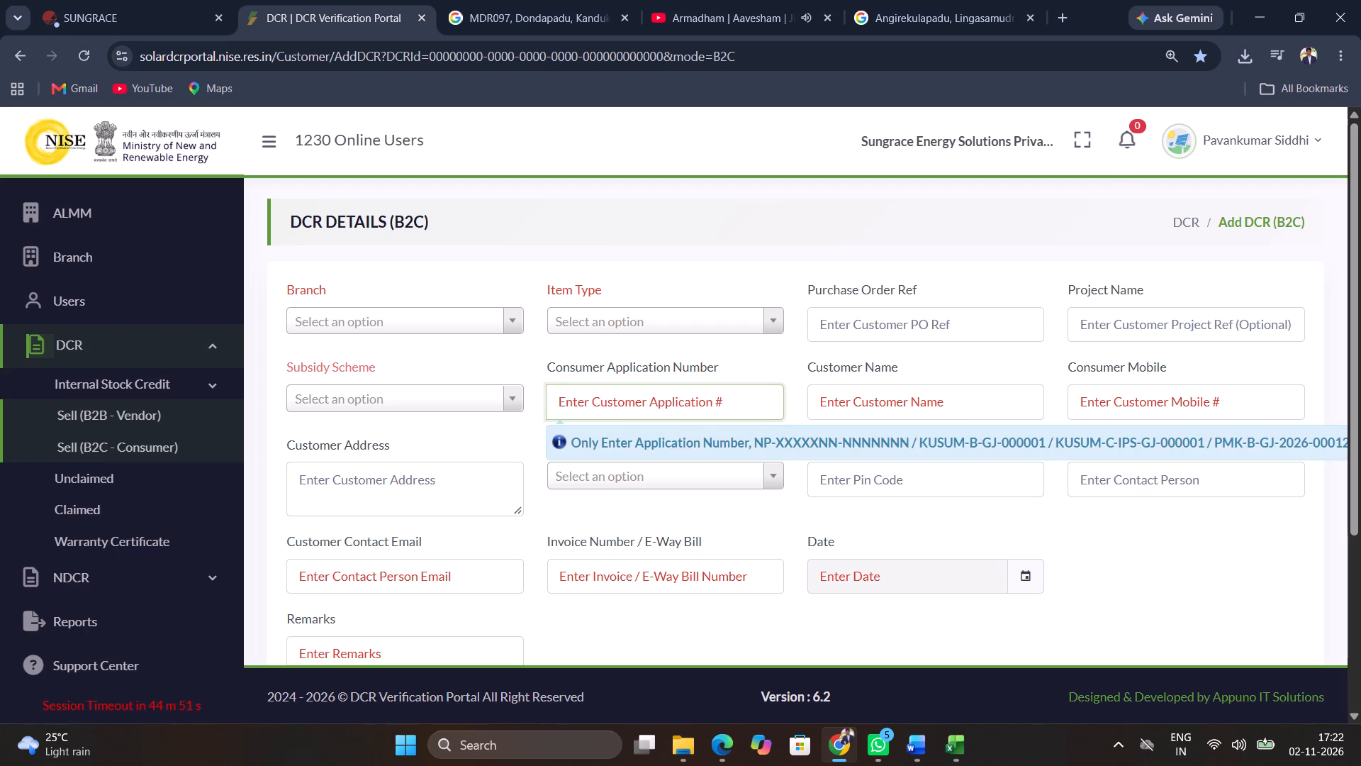
key("ctrl+v")
left_click(442, 327)
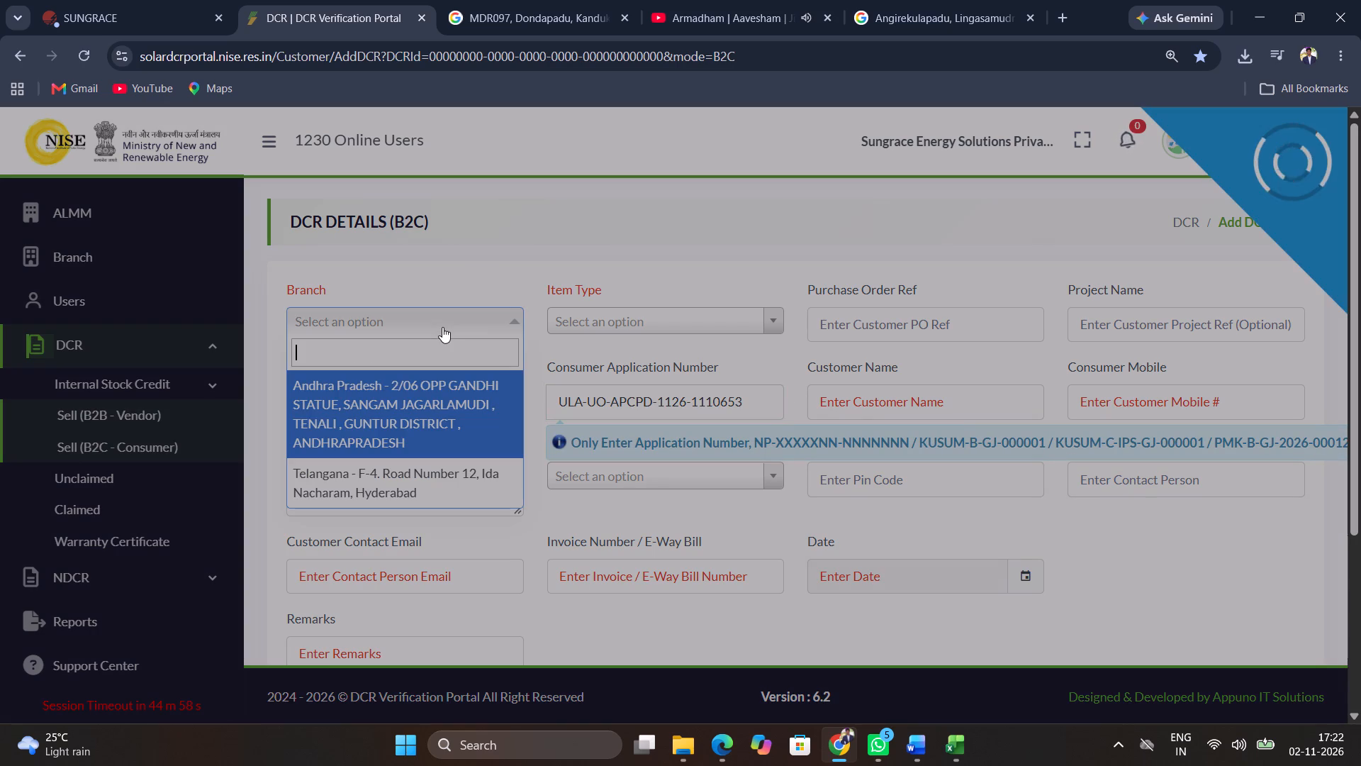
left_click(301, 408)
left_click_drag(310, 399, 313, 407)
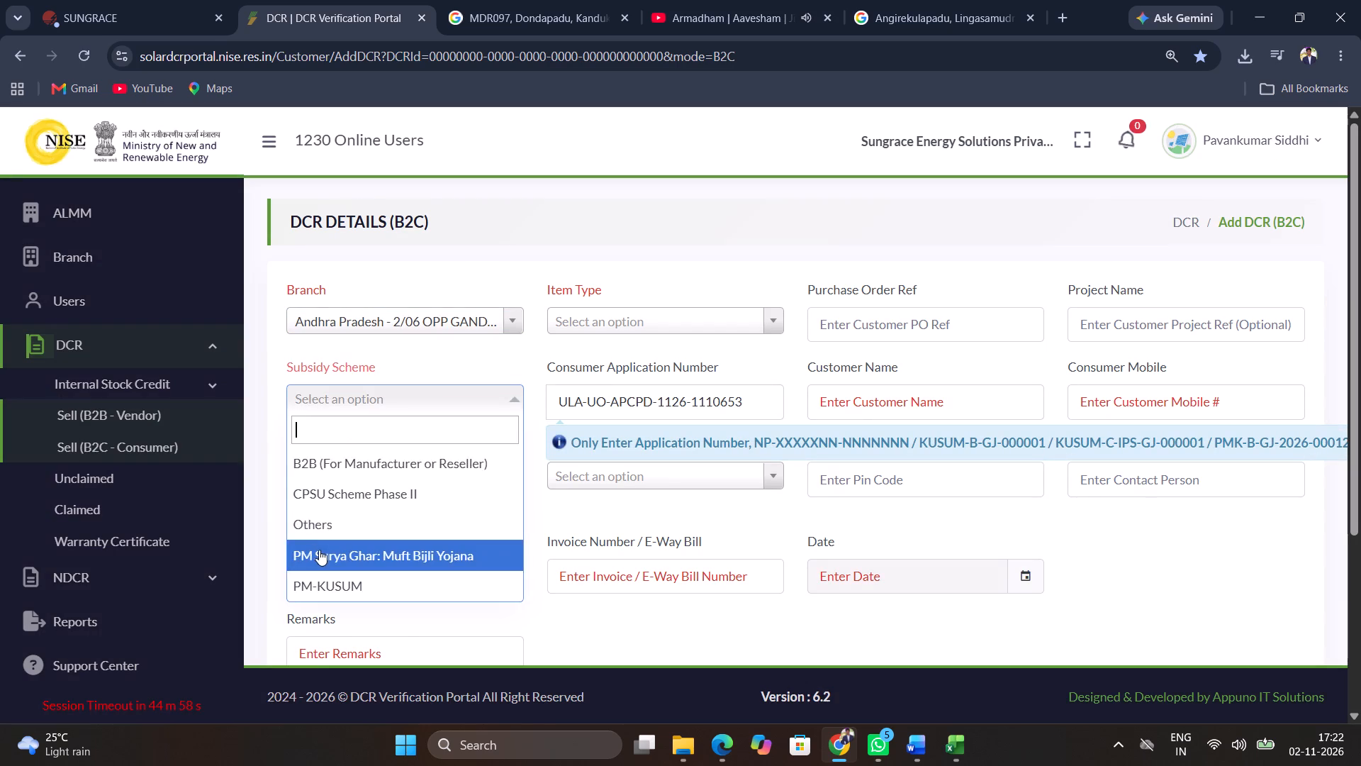
left_click(320, 550)
left_click(564, 317)
left_click(574, 387)
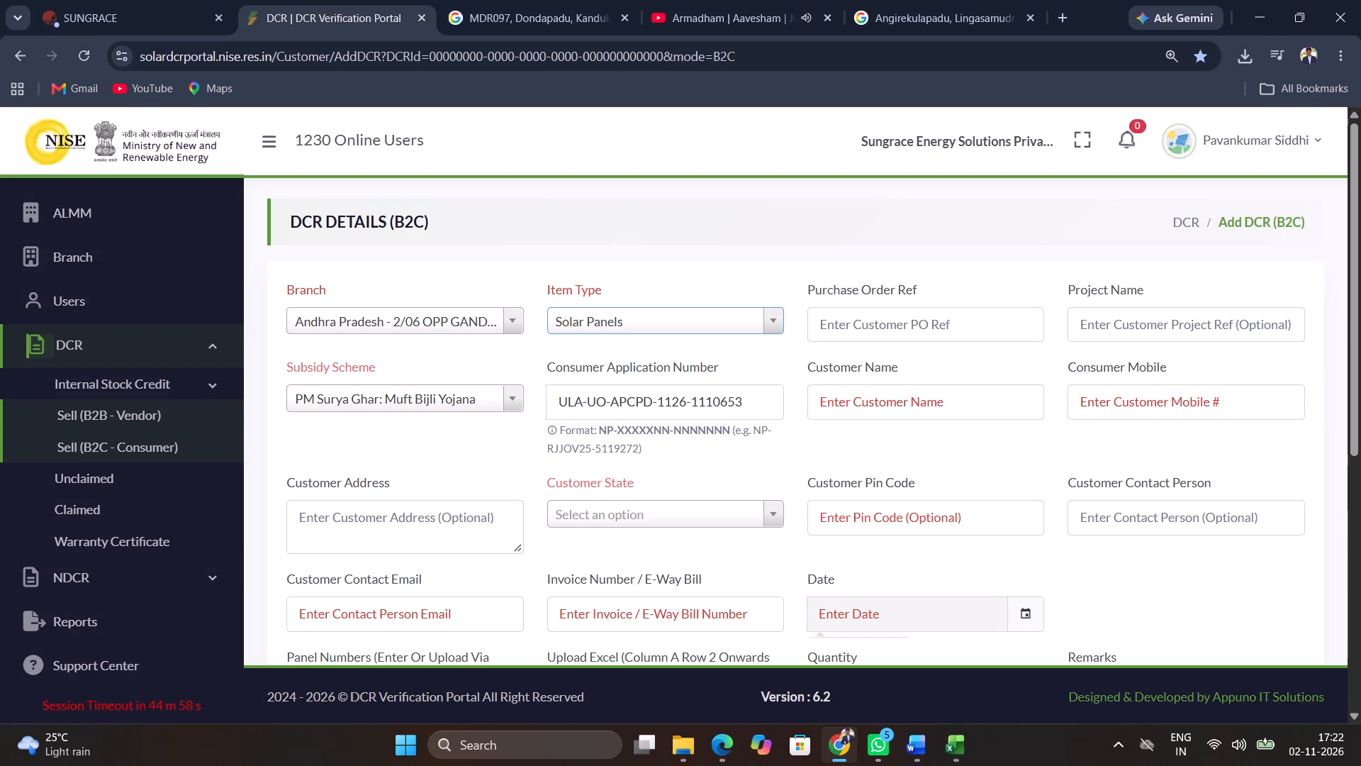
Fill in the customer name Andhra Pradesh Central Power Distribution Corporation Limited, copied from the Kandukuru subsidy scheme Word document.
left_click(839, 406)
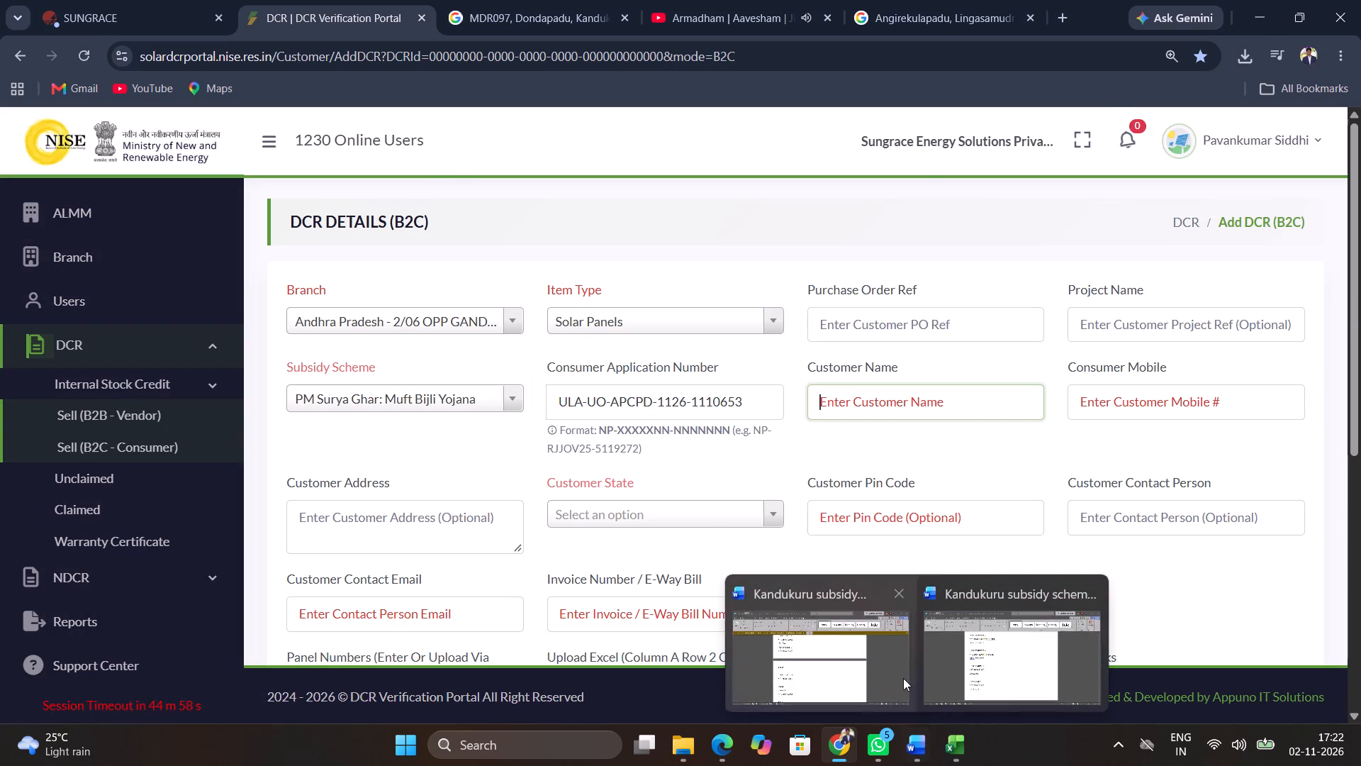
left_click(903, 678)
scroll(596, 425, "up", 20)
scroll(596, 425, "up", 3)
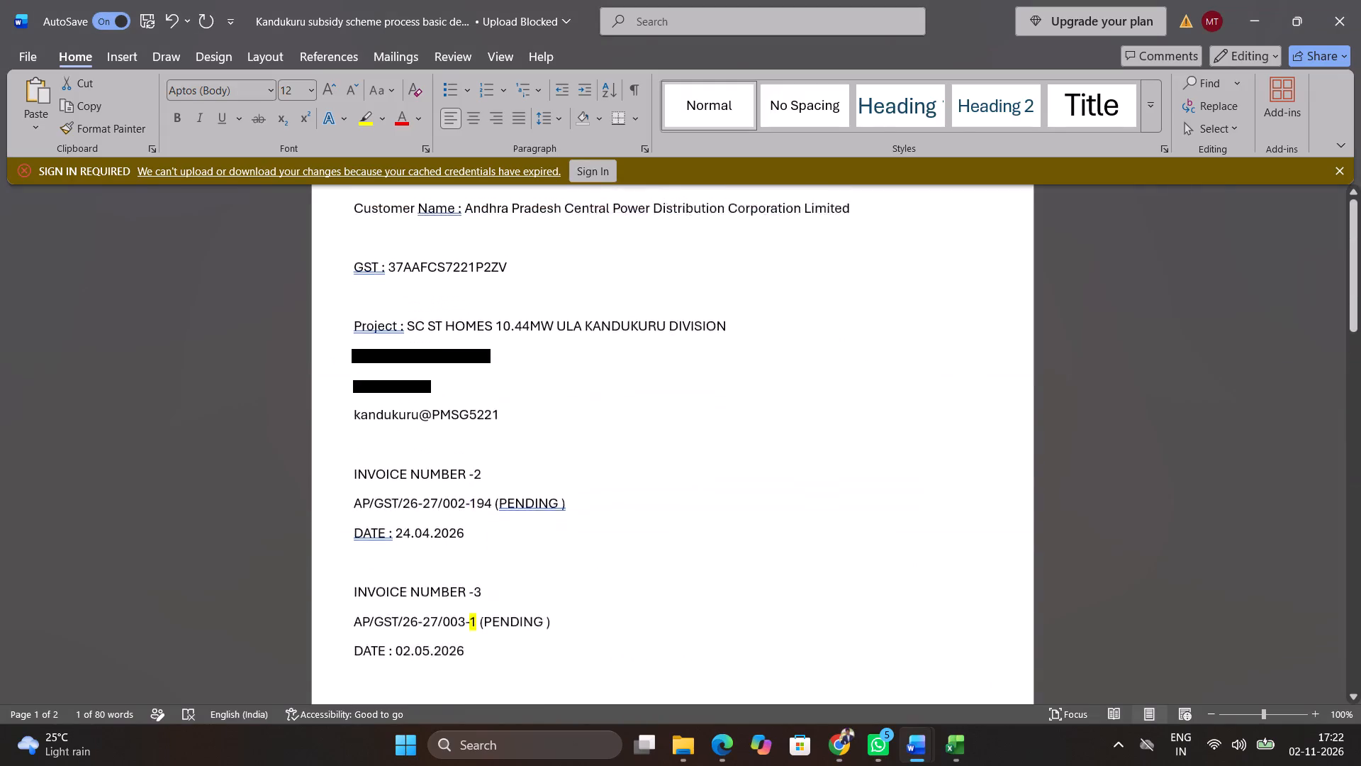
left_click_drag(471, 250, 830, 271)
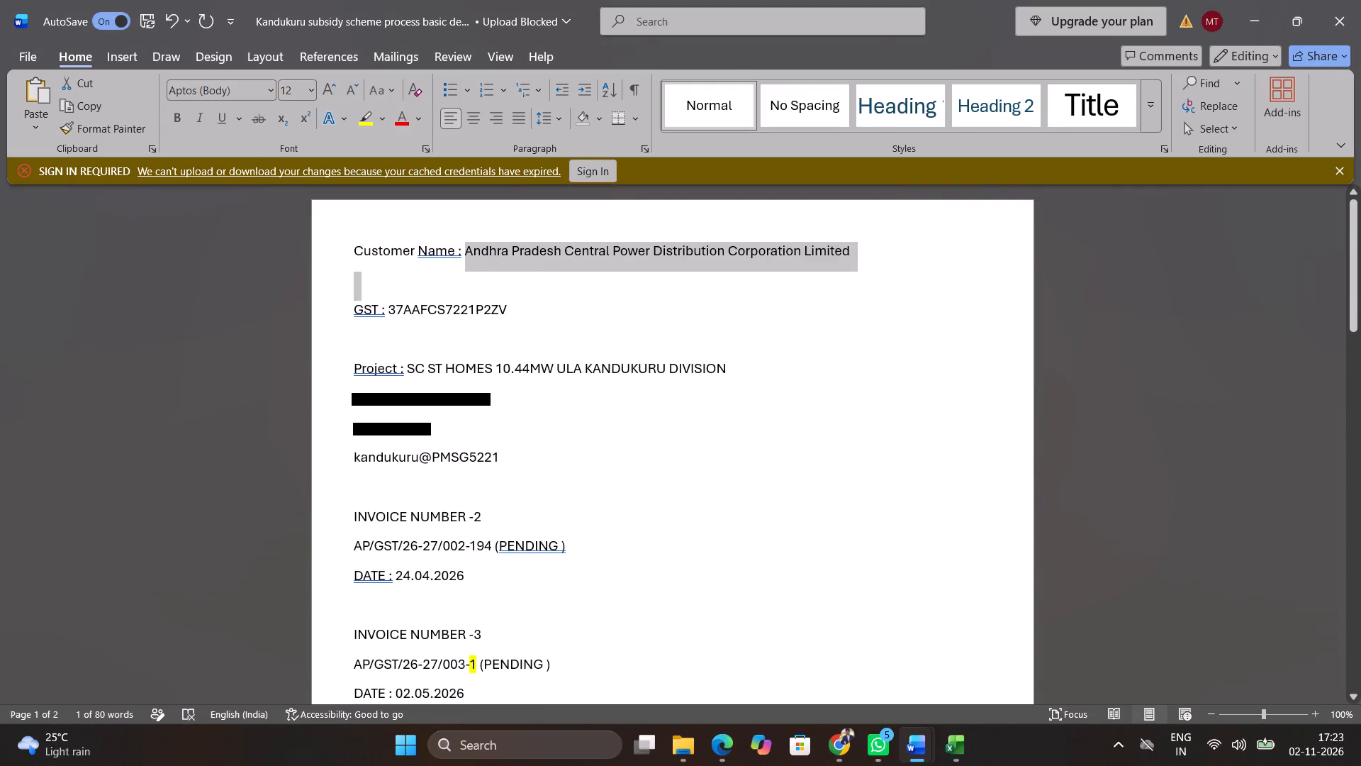
left_click_drag(830, 271, 860, 259)
key("ctrl+c")
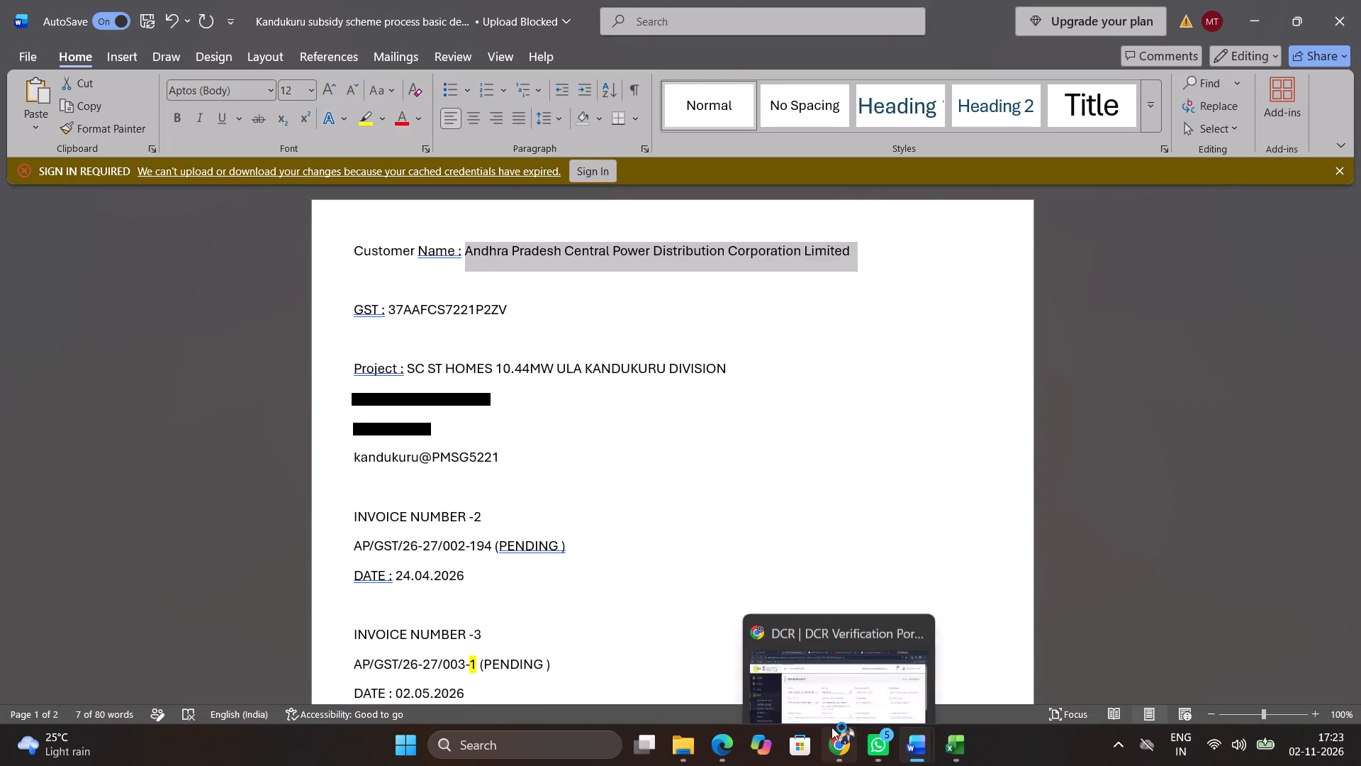
left_click(836, 656)
key("ctrl+v")
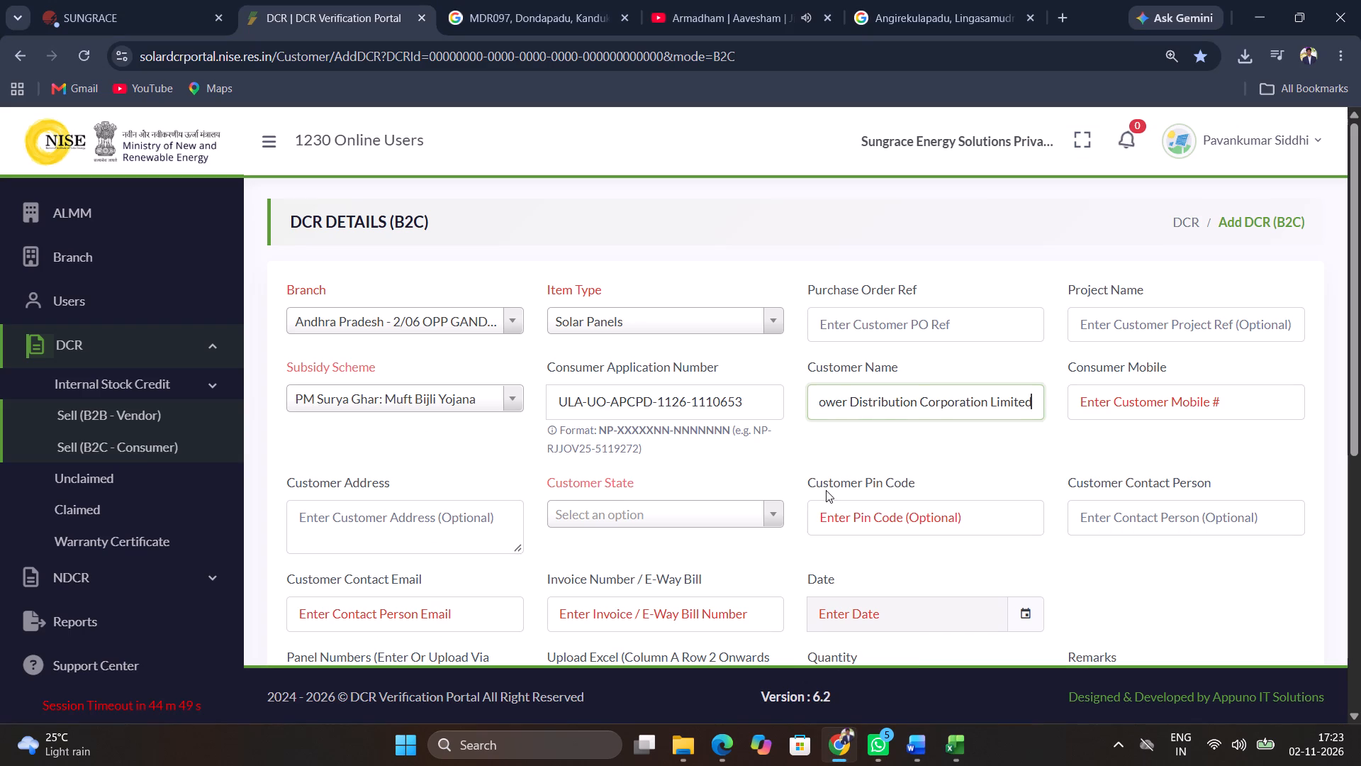
left_click_drag(1156, 317, 1158, 331)
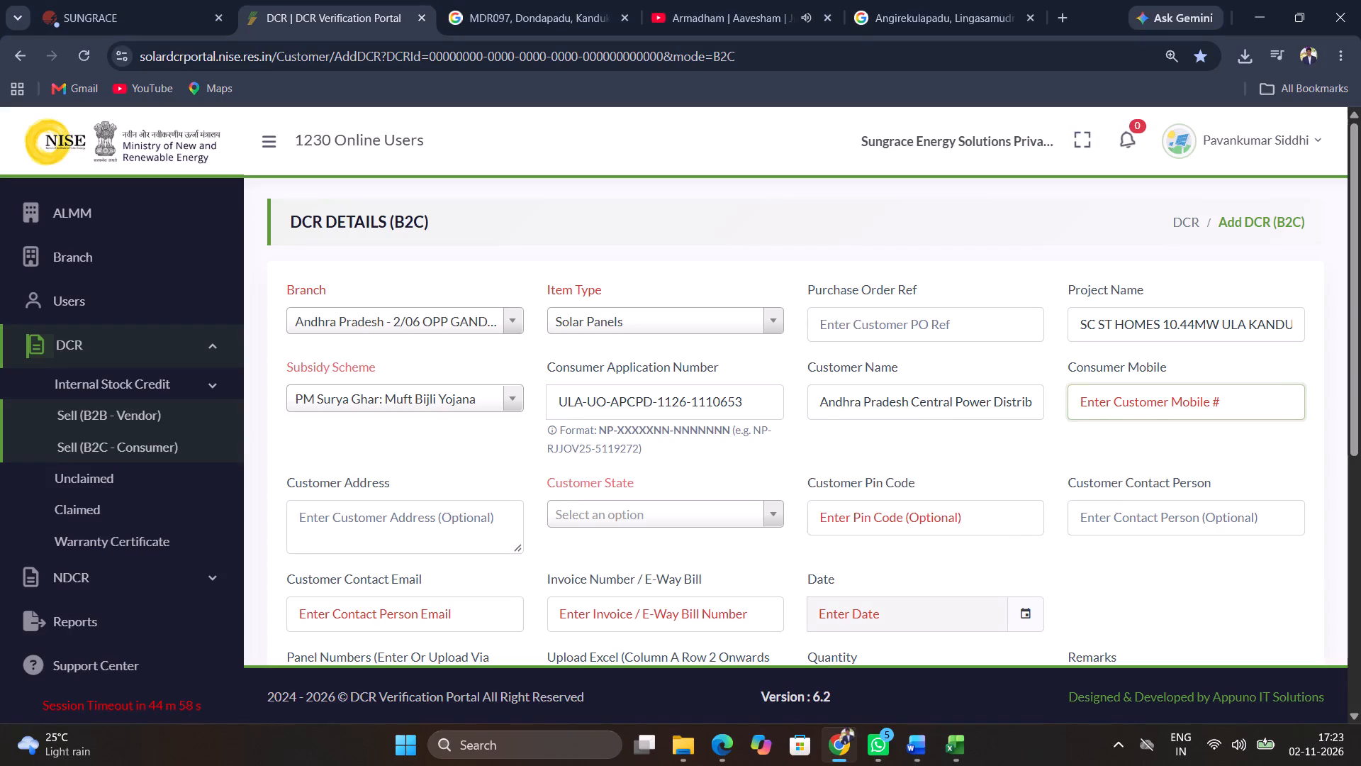
key("ctrl+v")
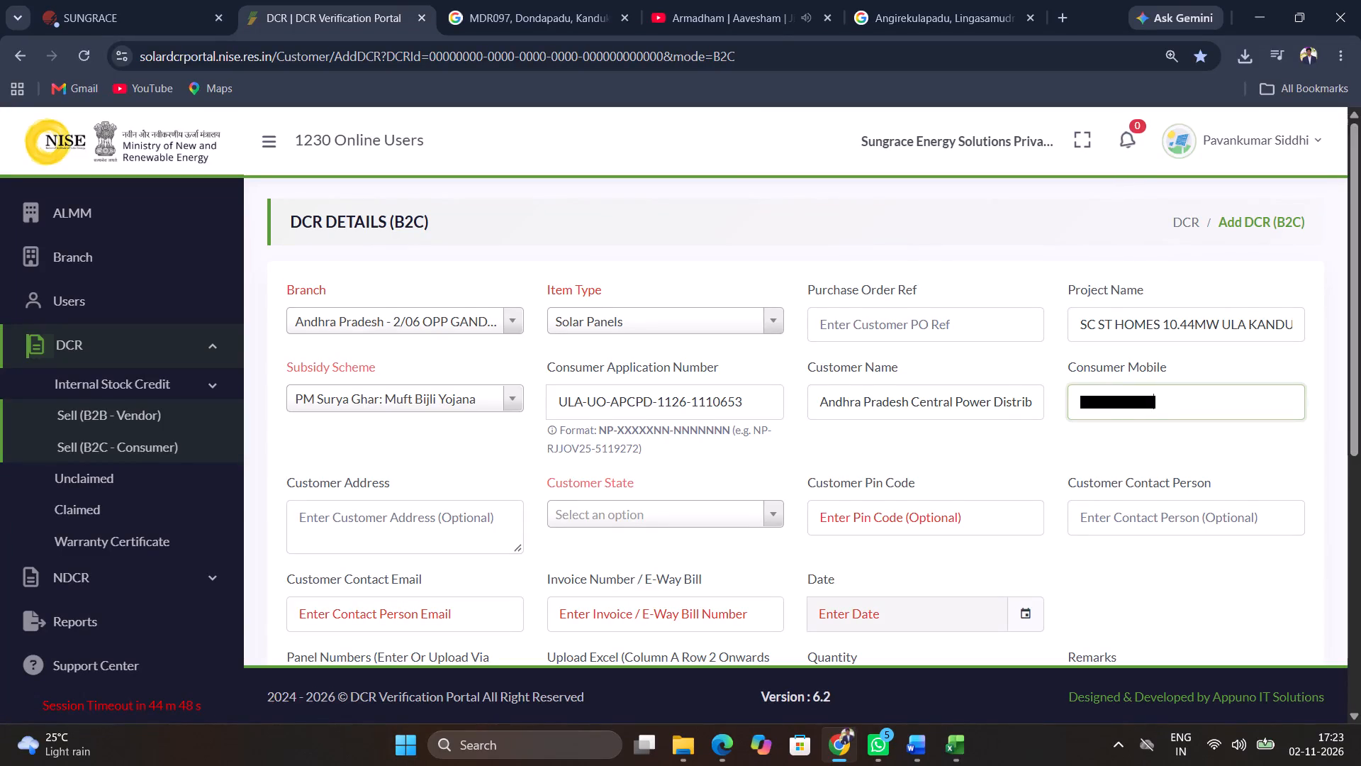
Set the customer state to Andhra Pradesh (37).
scroll(843, 357, "down", 2)
left_click(679, 328)
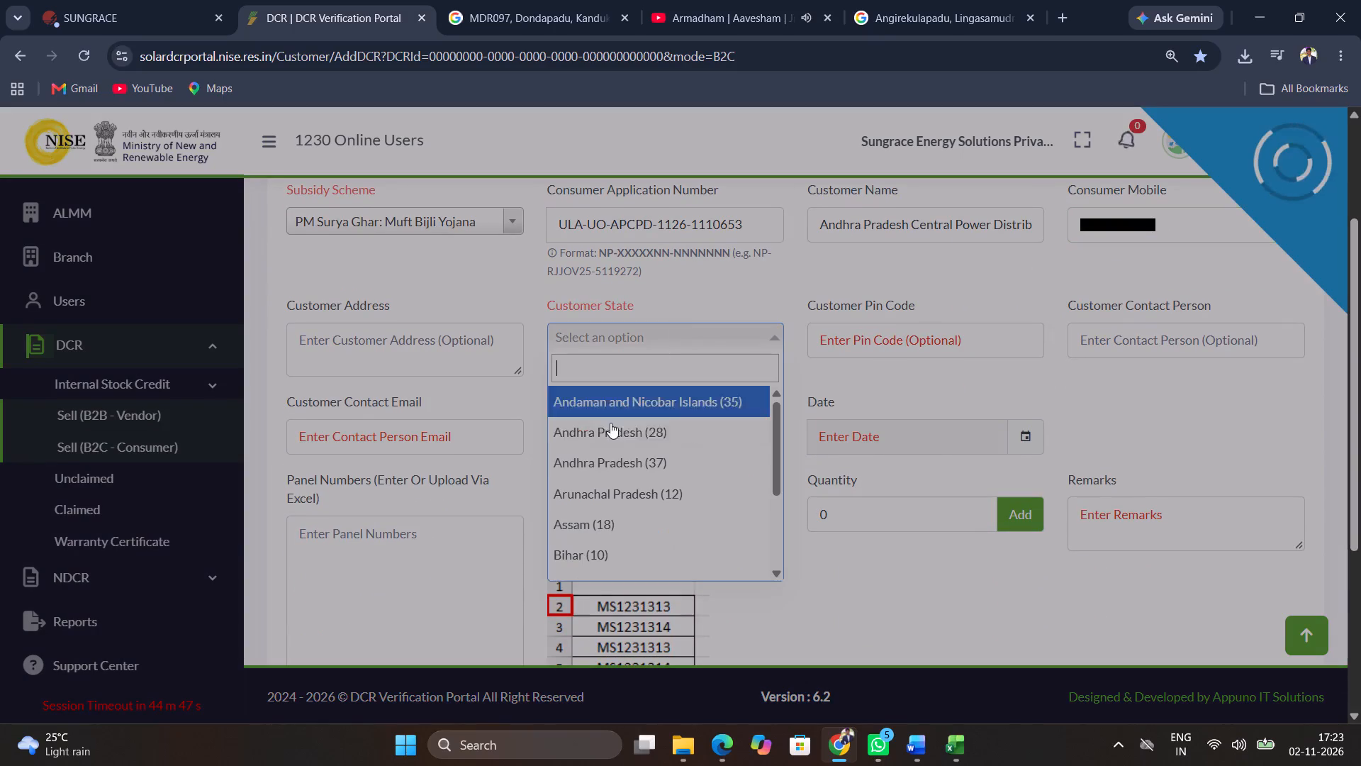
left_click(637, 465)
Copy the contact email address from the Word document for the form's Customer Contact Email.
left_click(439, 430)
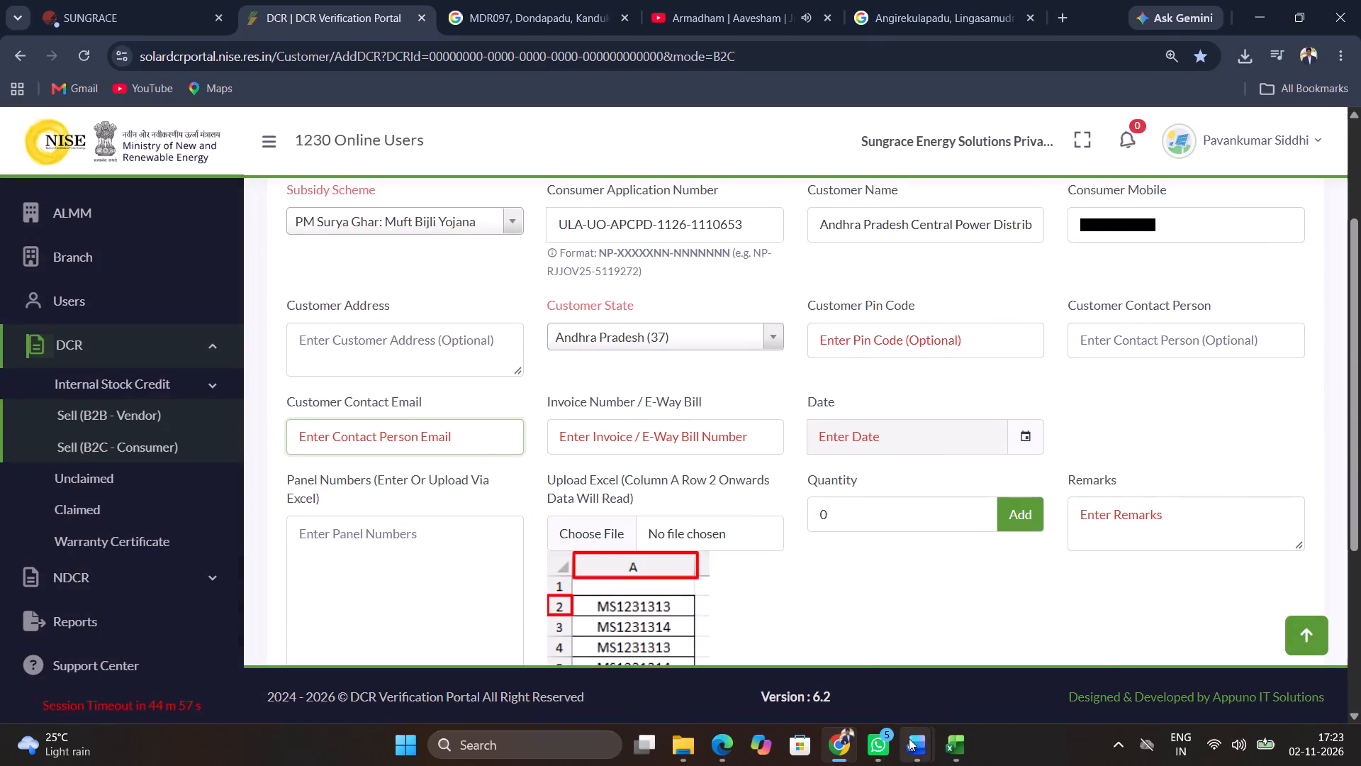
left_click(901, 676)
left_click_drag(529, 392, 276, 415)
key("ctrl+c")
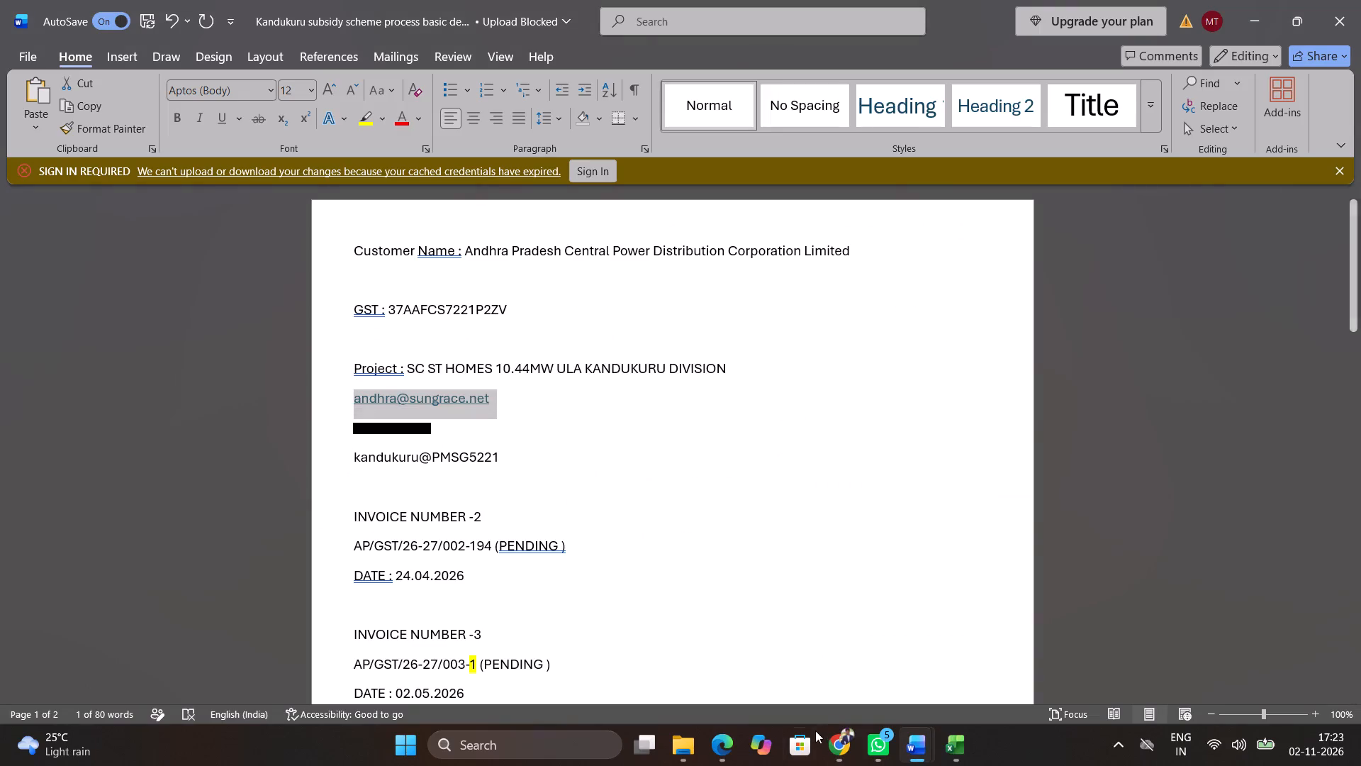
Paste the copied contact email address into the DCR form's Customer Contact Email in the browser.
left_click(807, 653)
key("ctrl+v")
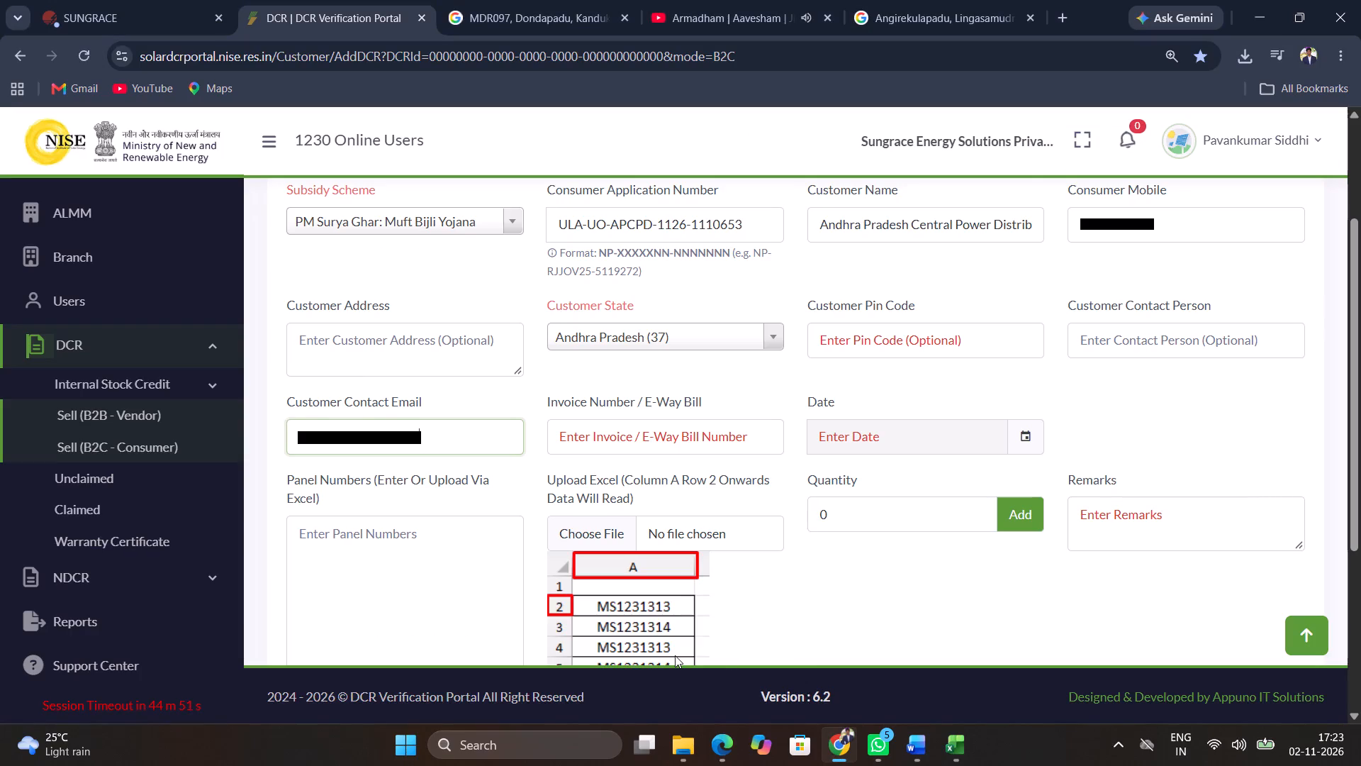
Fill in the form's Invoice Number / E-Way Bill with the invoice 6 prefix AP/GST/26-27/006-, copied from the Word document.
left_click(727, 437)
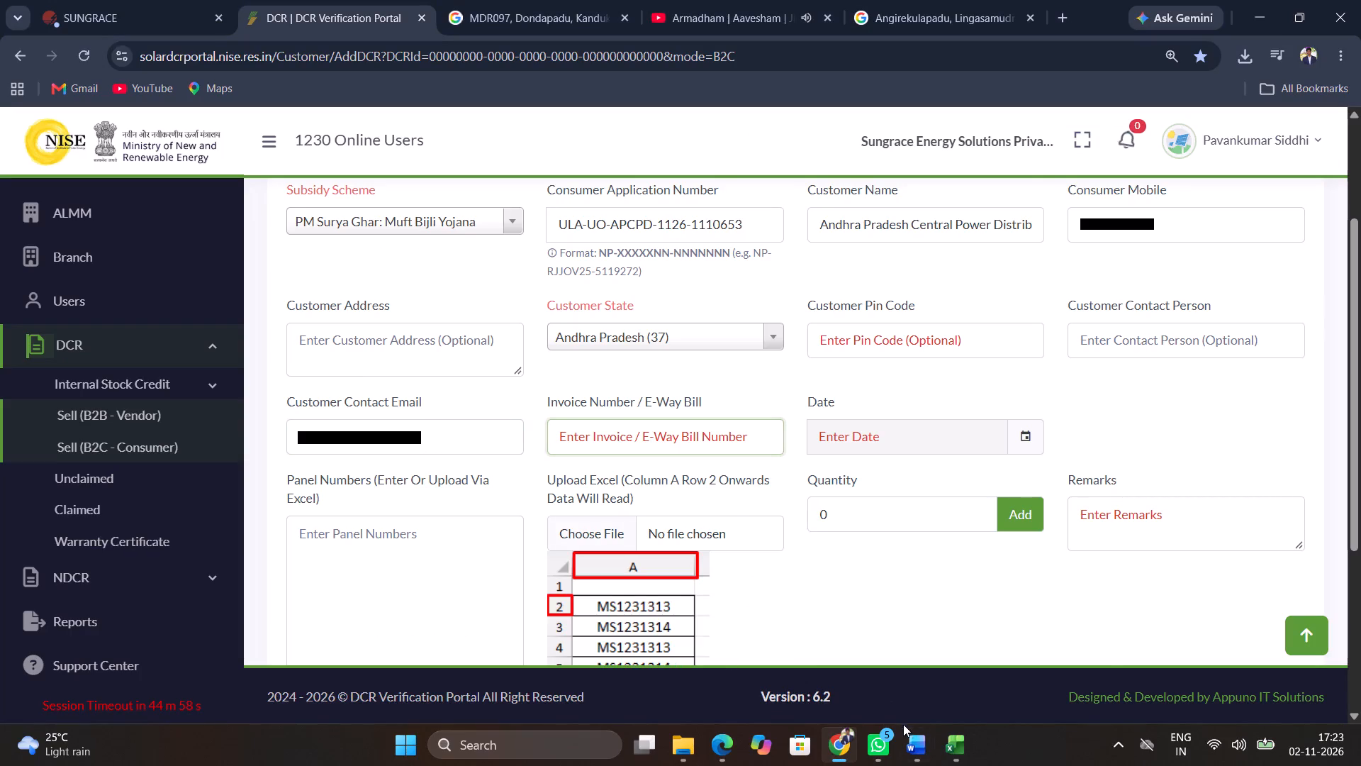
left_click(880, 672)
scroll(642, 509, "down", 4)
scroll(576, 470, "down", 4)
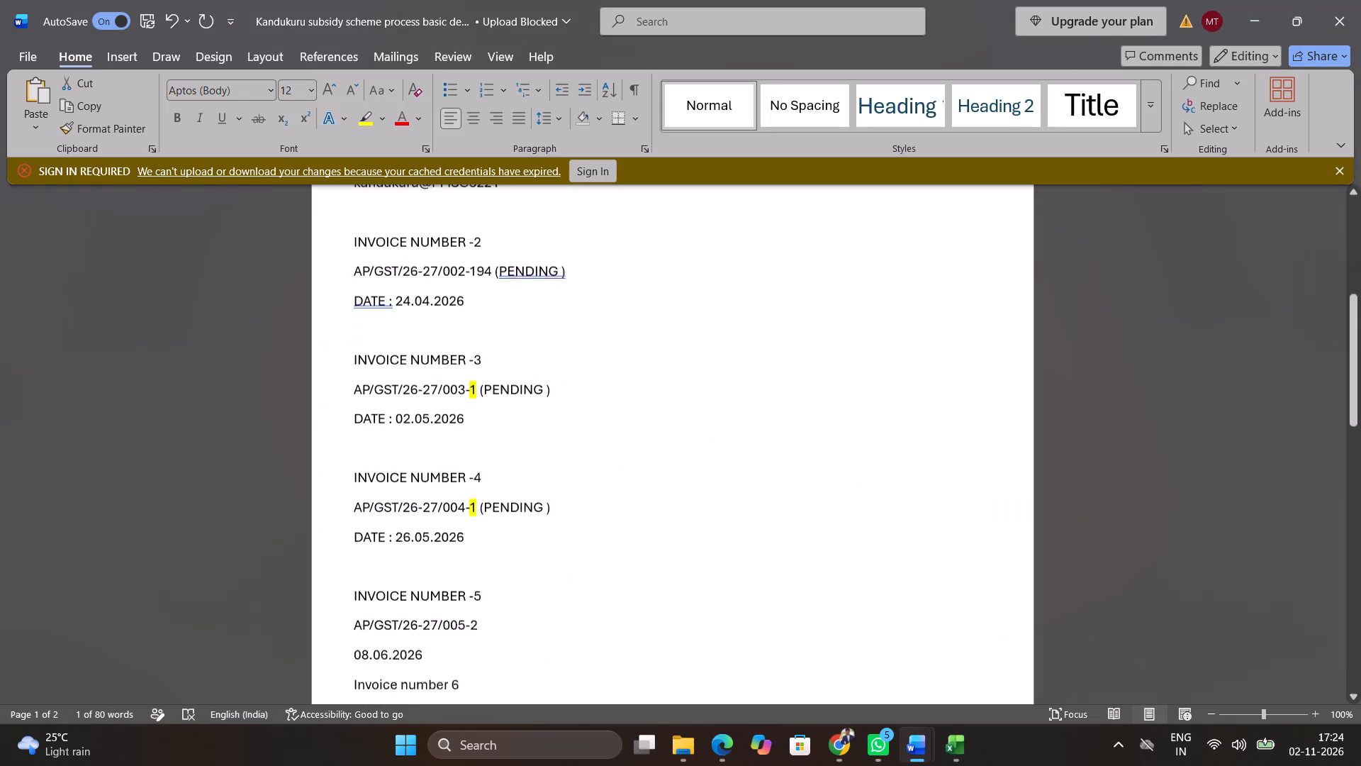
scroll(570, 477, "down", 5)
scroll(546, 427, "up", 1)
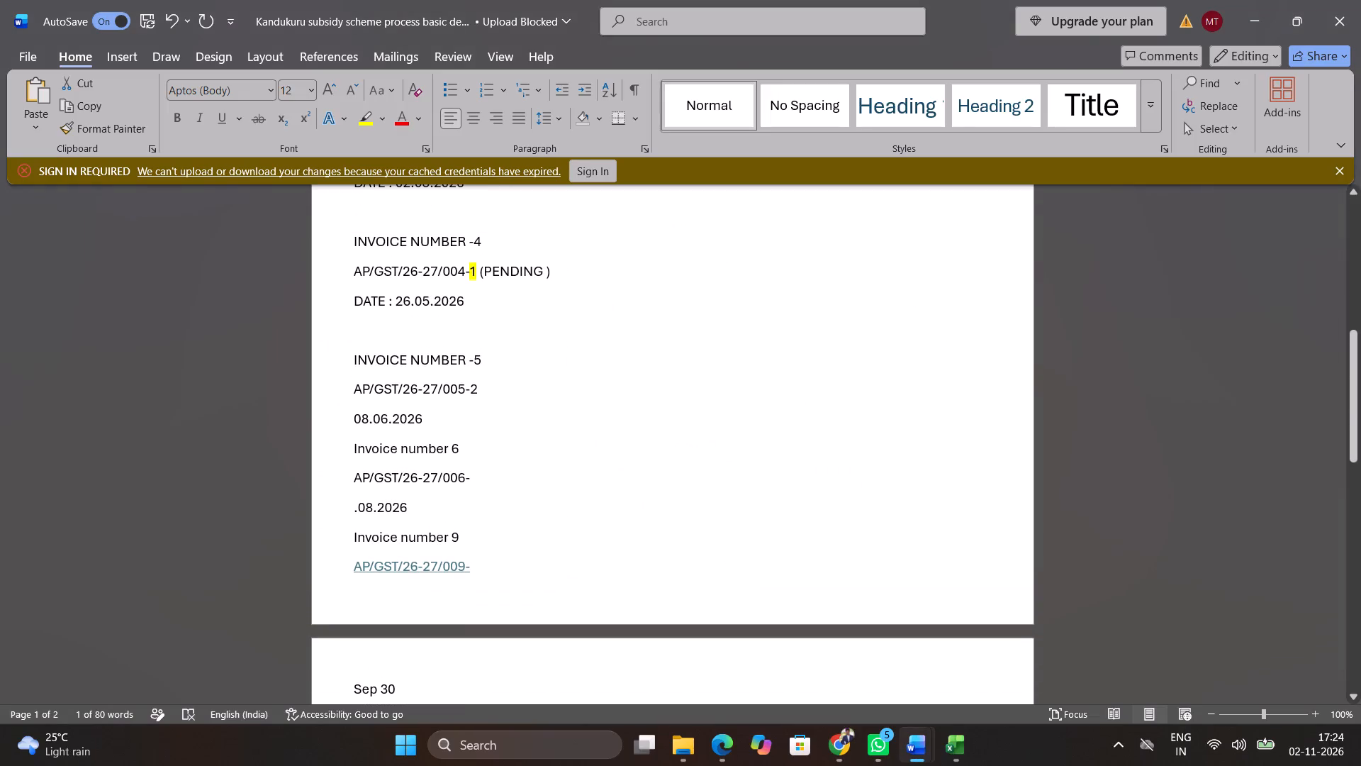
left_click_drag(491, 479, 303, 489)
key("ctrl+c")
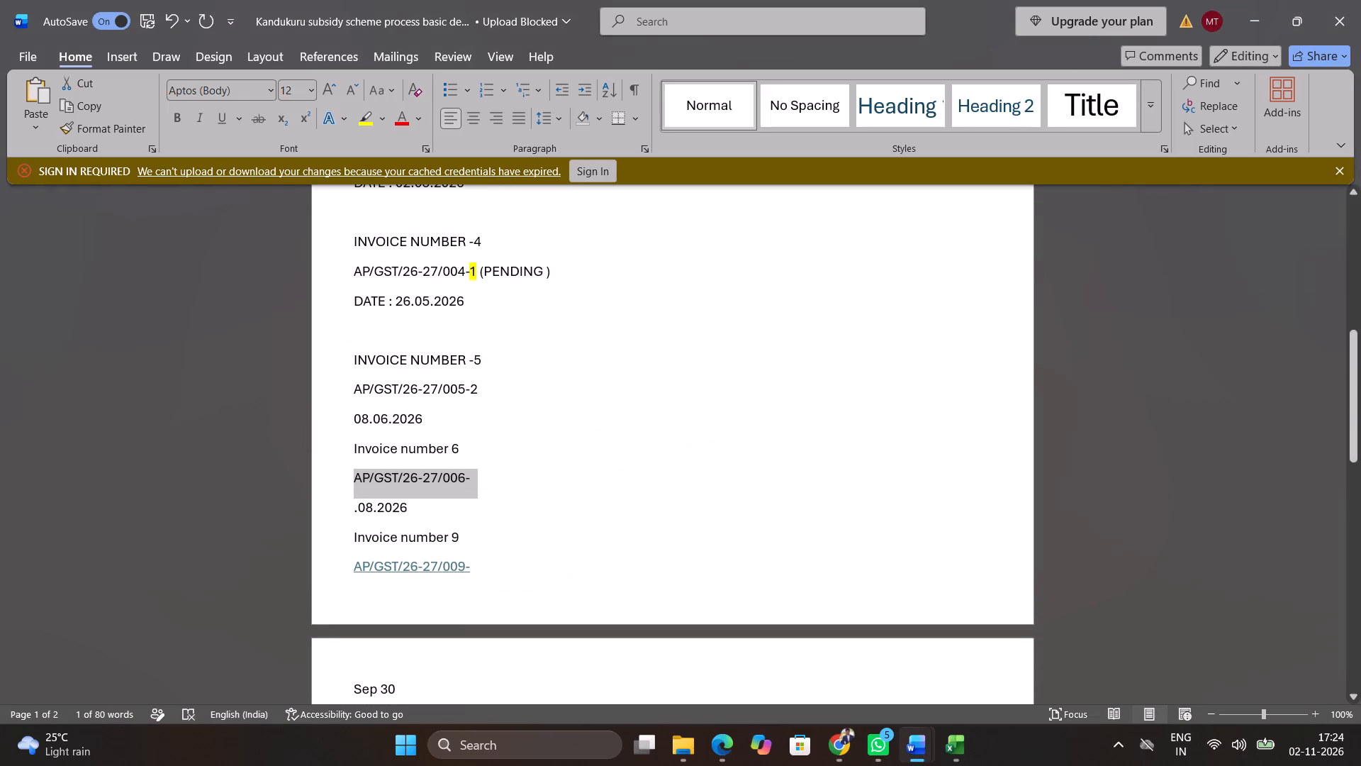
left_click_drag(835, 678, 828, 680)
key("ctrl+v")
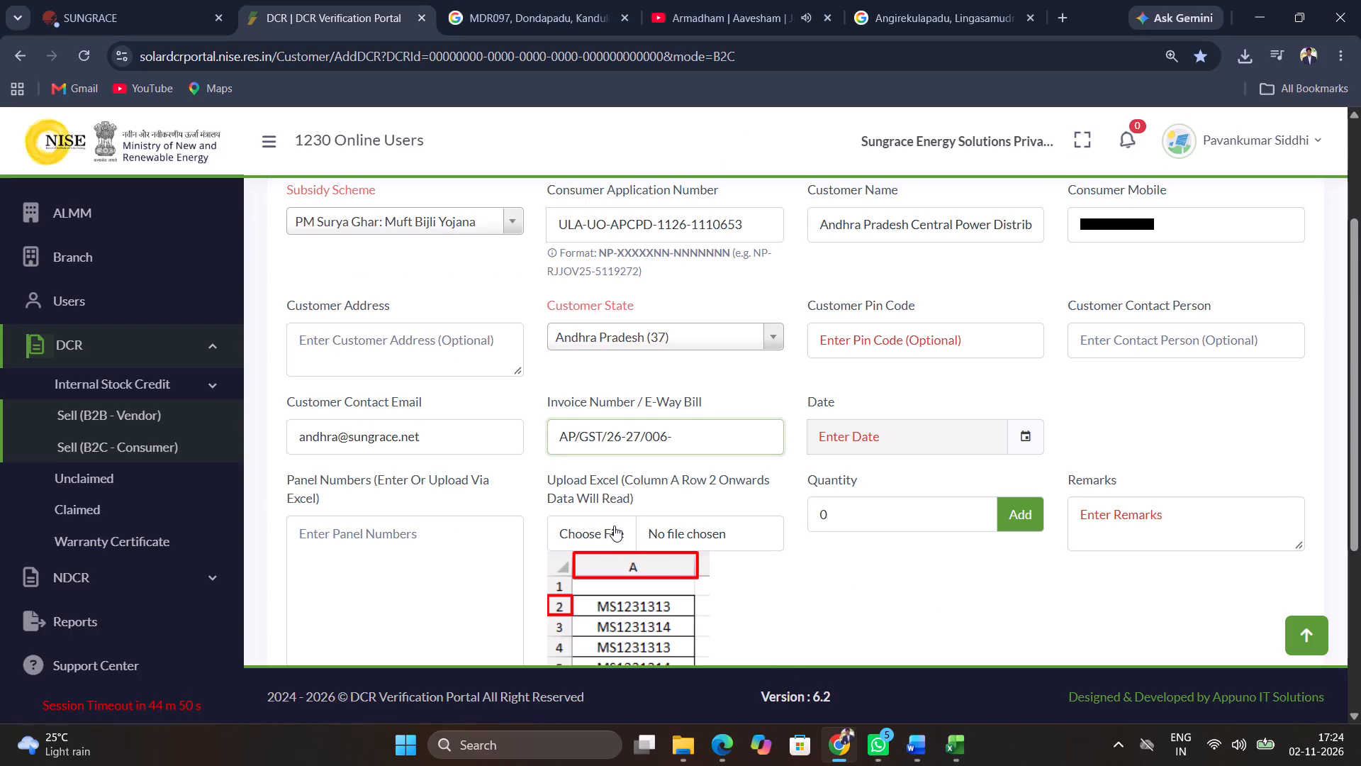
Complete the invoice number as AP/GST/26-27/006-156.
type("154")
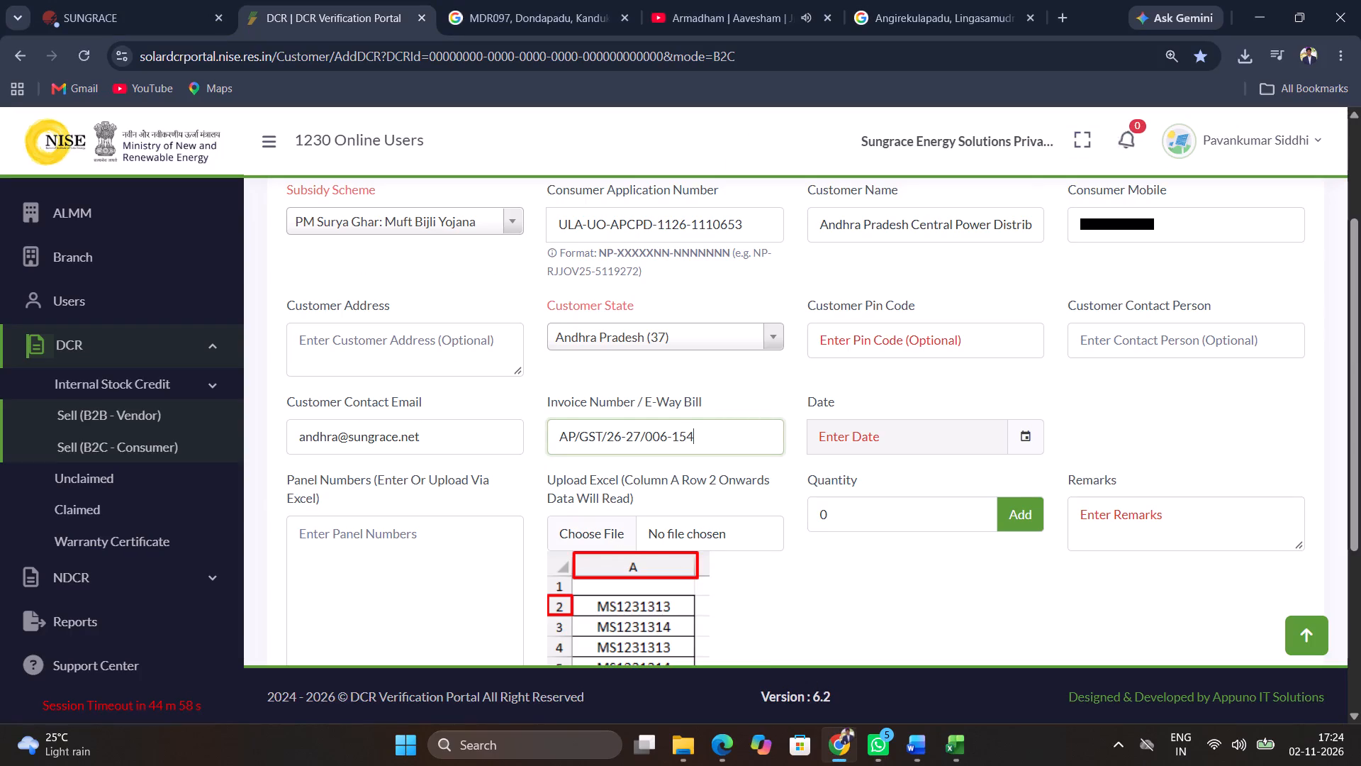
left_click(829, 450)
left_click(757, 443)
key("BackSpace")
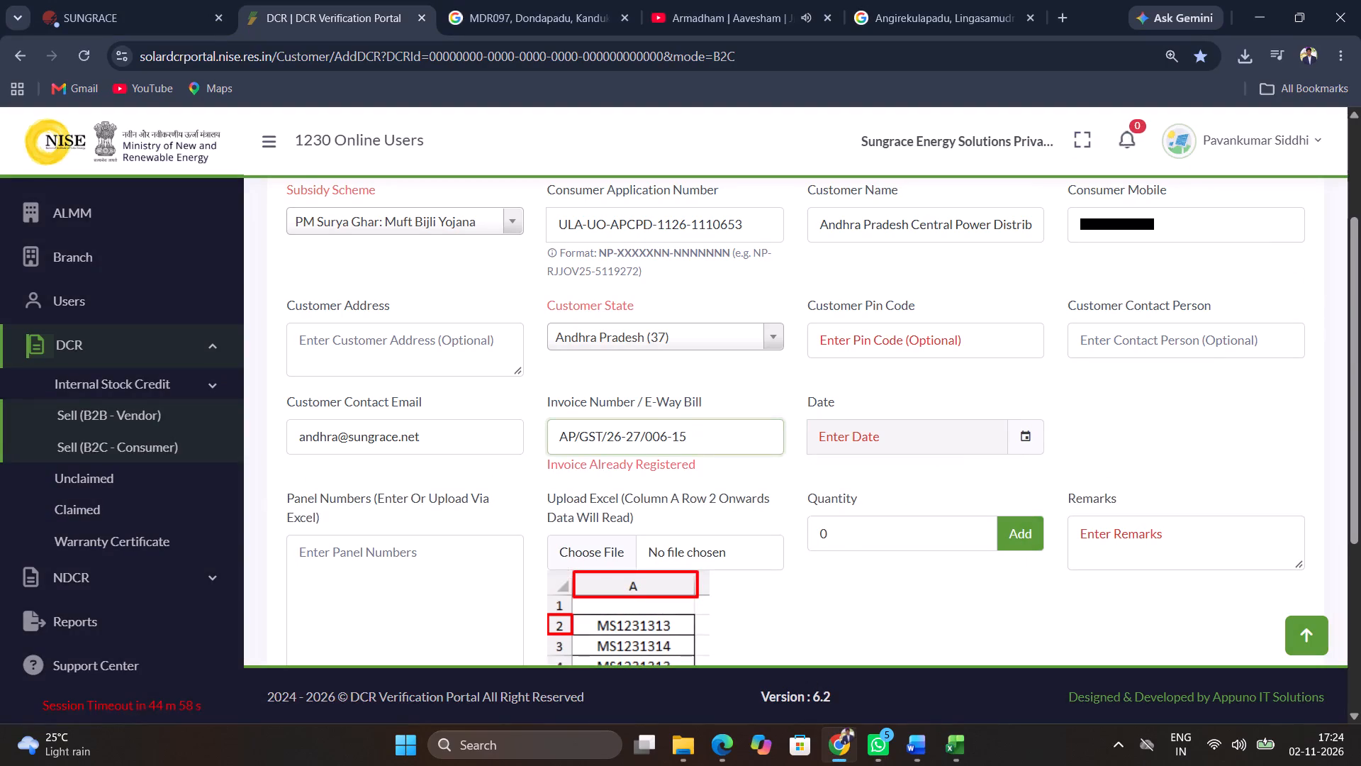
key("6")
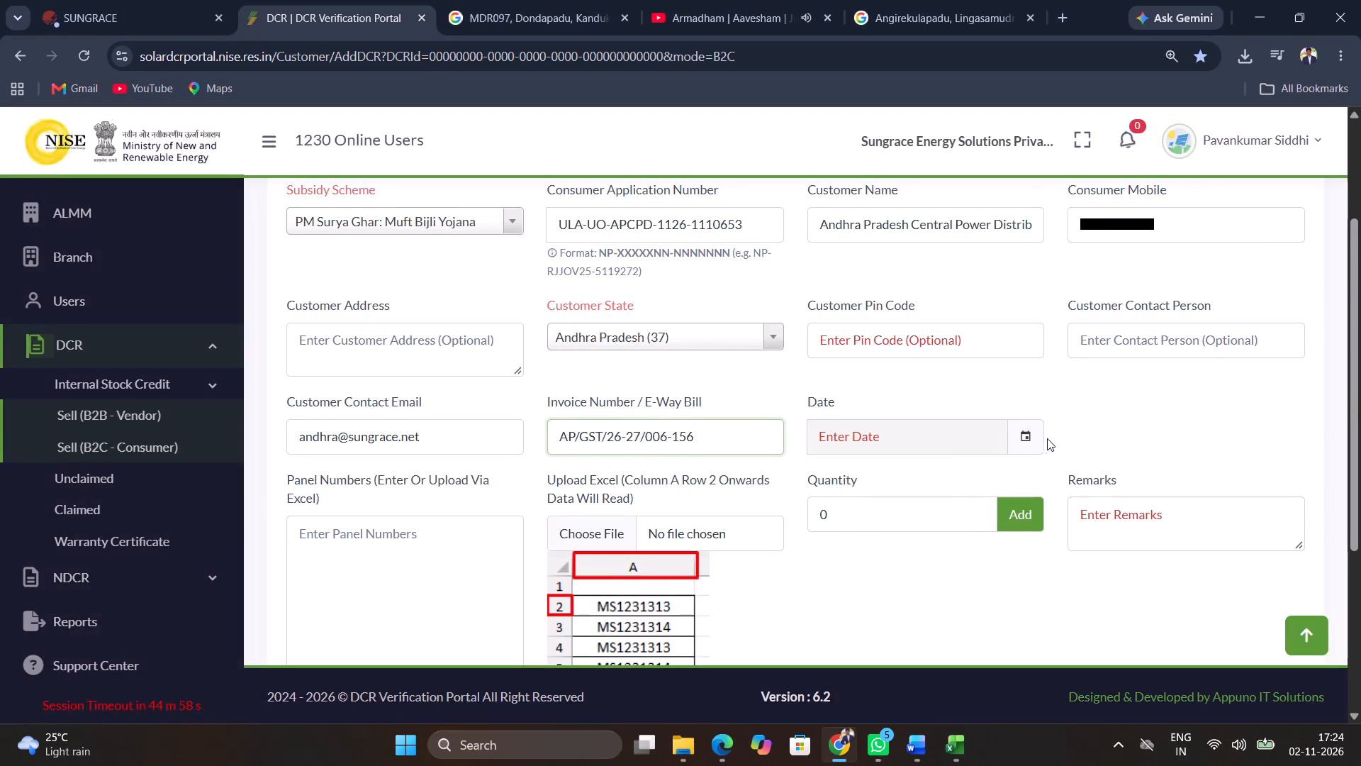
Set the invoice date to 12-Aug-2026.
left_click(956, 453)
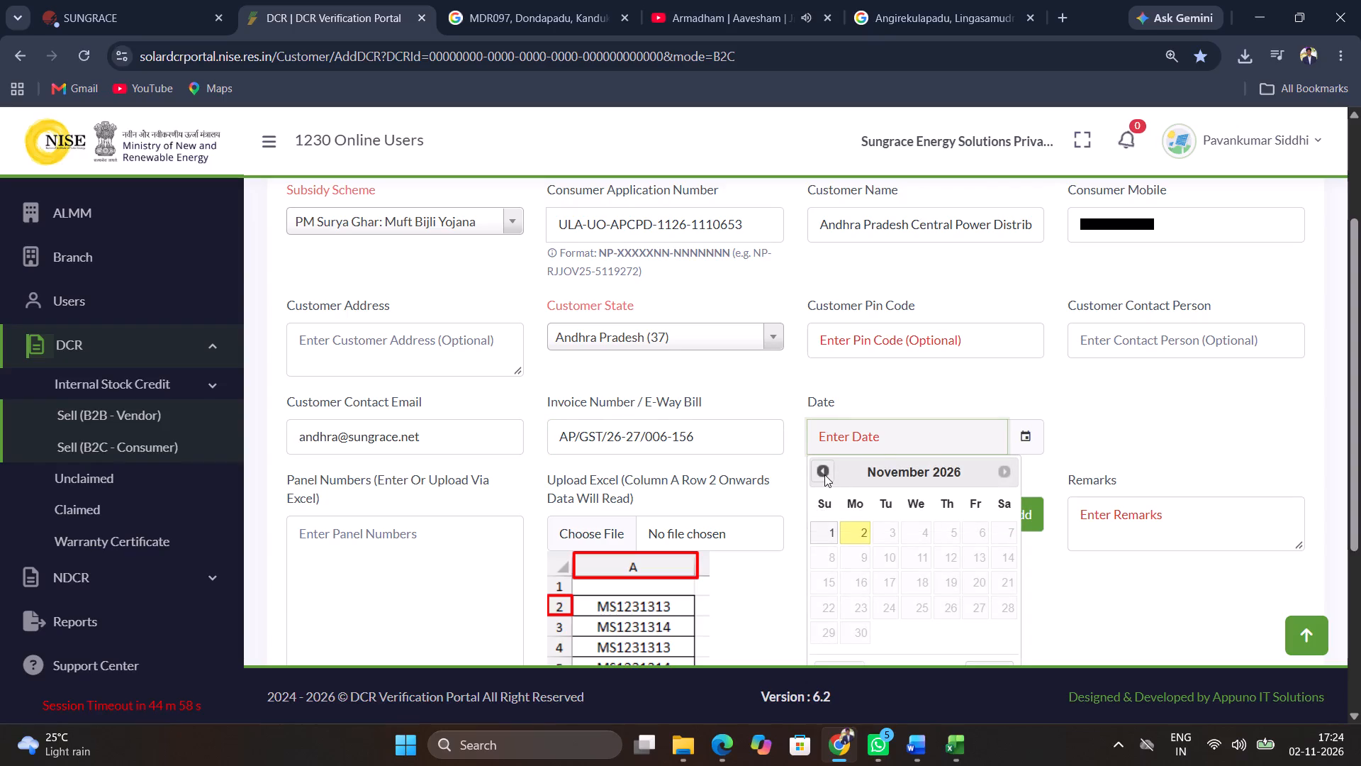
left_click(824, 474)
scroll(850, 392, "down", 1)
left_click(830, 386)
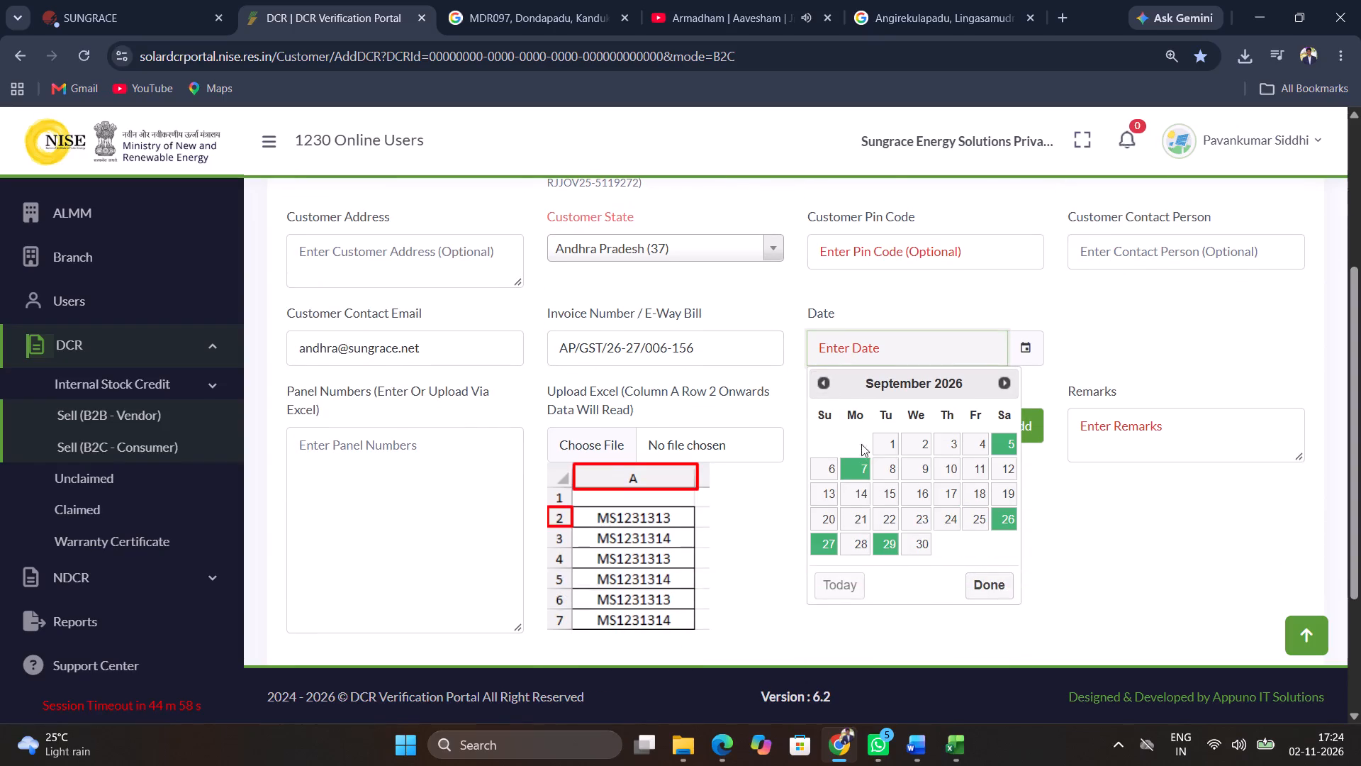
left_click(824, 379)
left_click(915, 489)
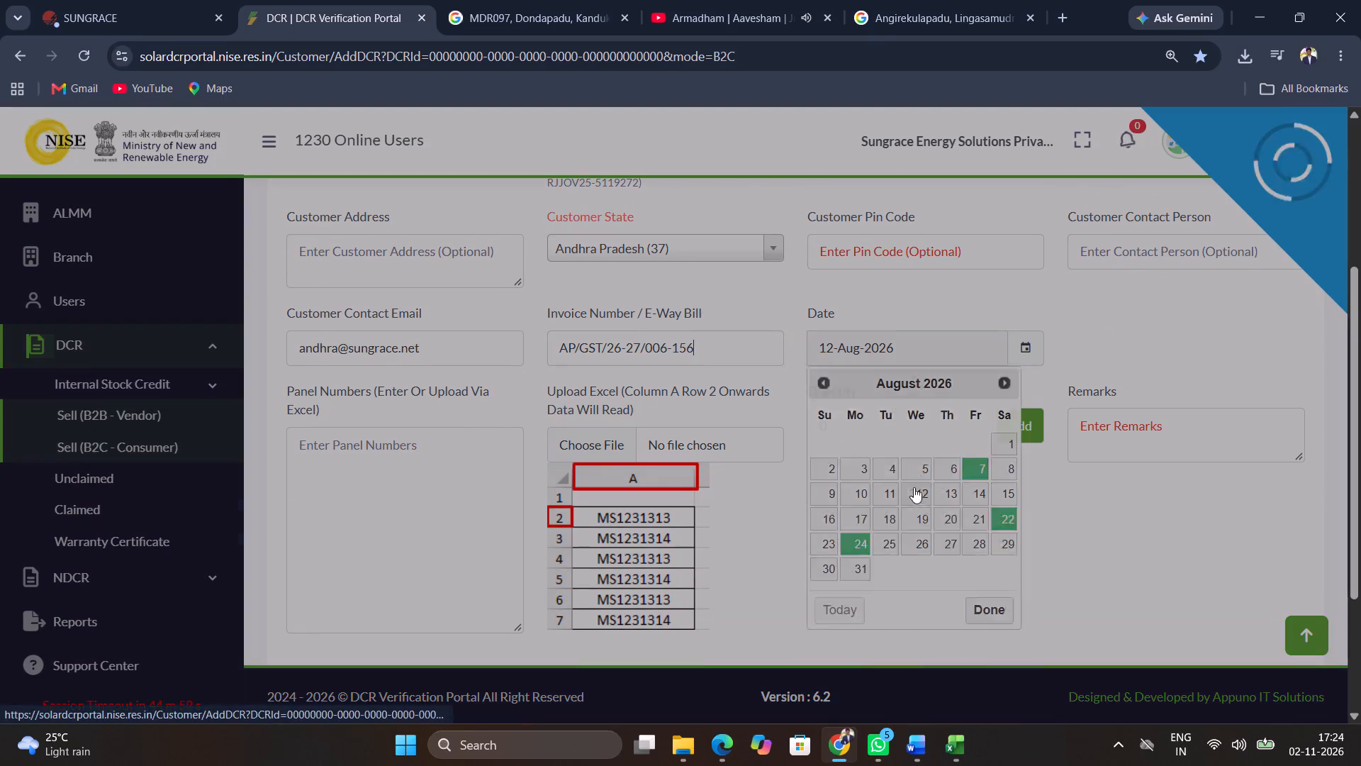
Copy the four panel serial numbers from the consumer's SUNGRACE quick-copy details into the DCR form's Panel Numbers.
left_click(470, 518)
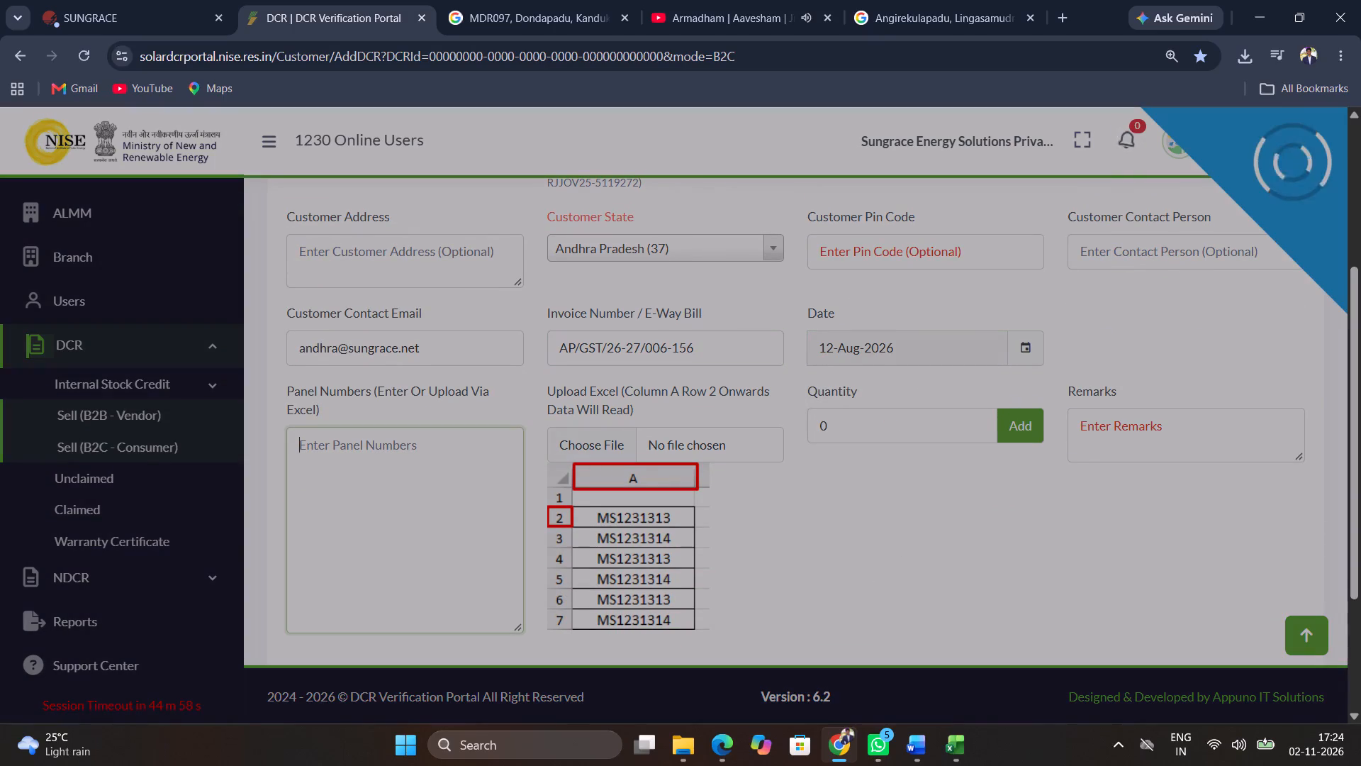
left_click(163, 0)
left_click(817, 172)
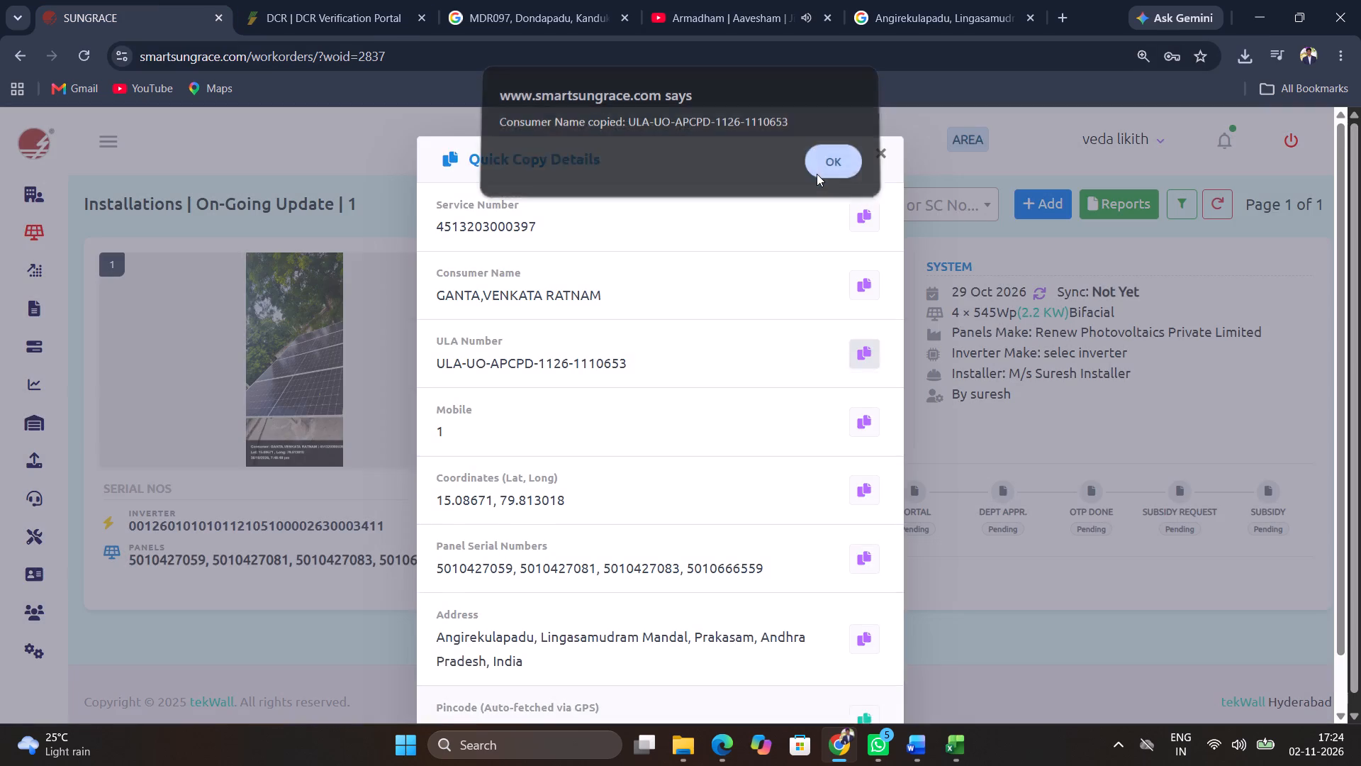
scroll(817, 174, "down", 3)
left_click(866, 496)
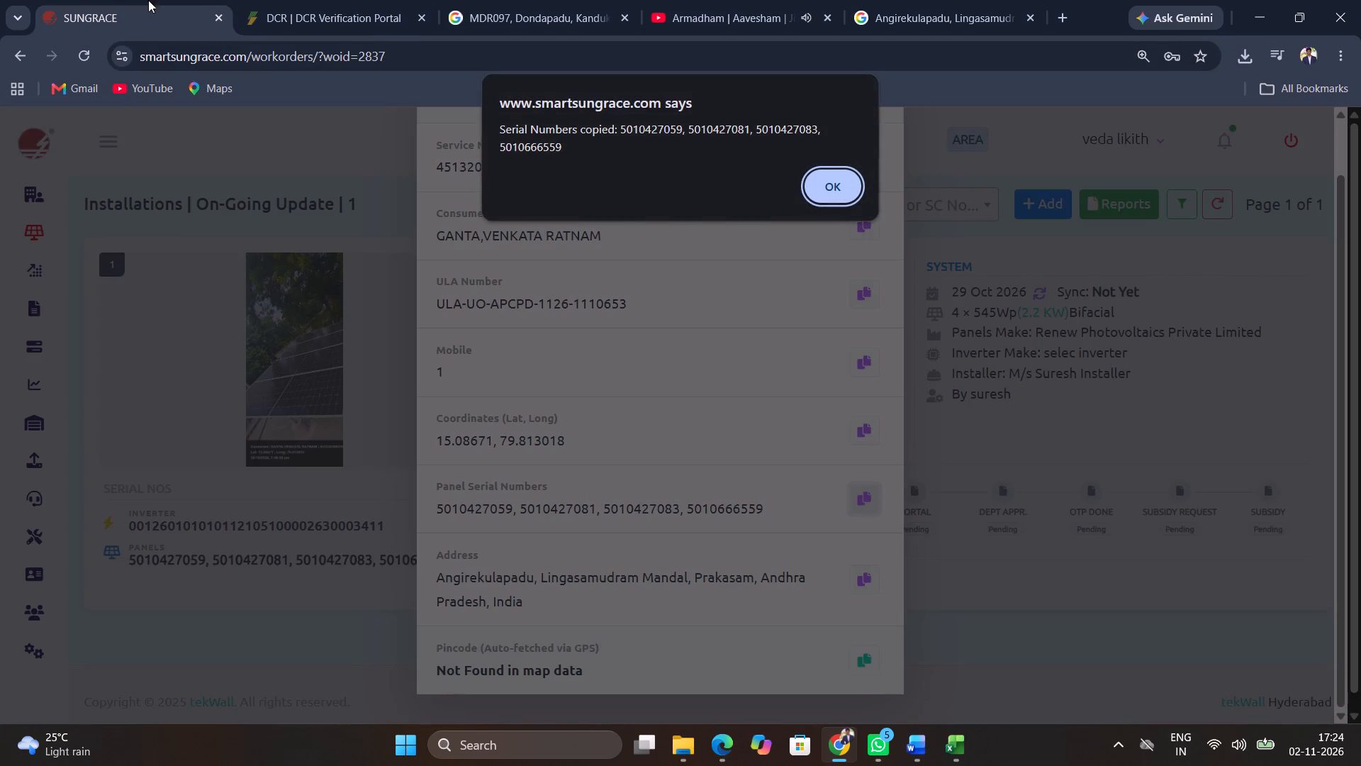
left_click_drag(317, 1, 326, 48)
key("ctrl+v")
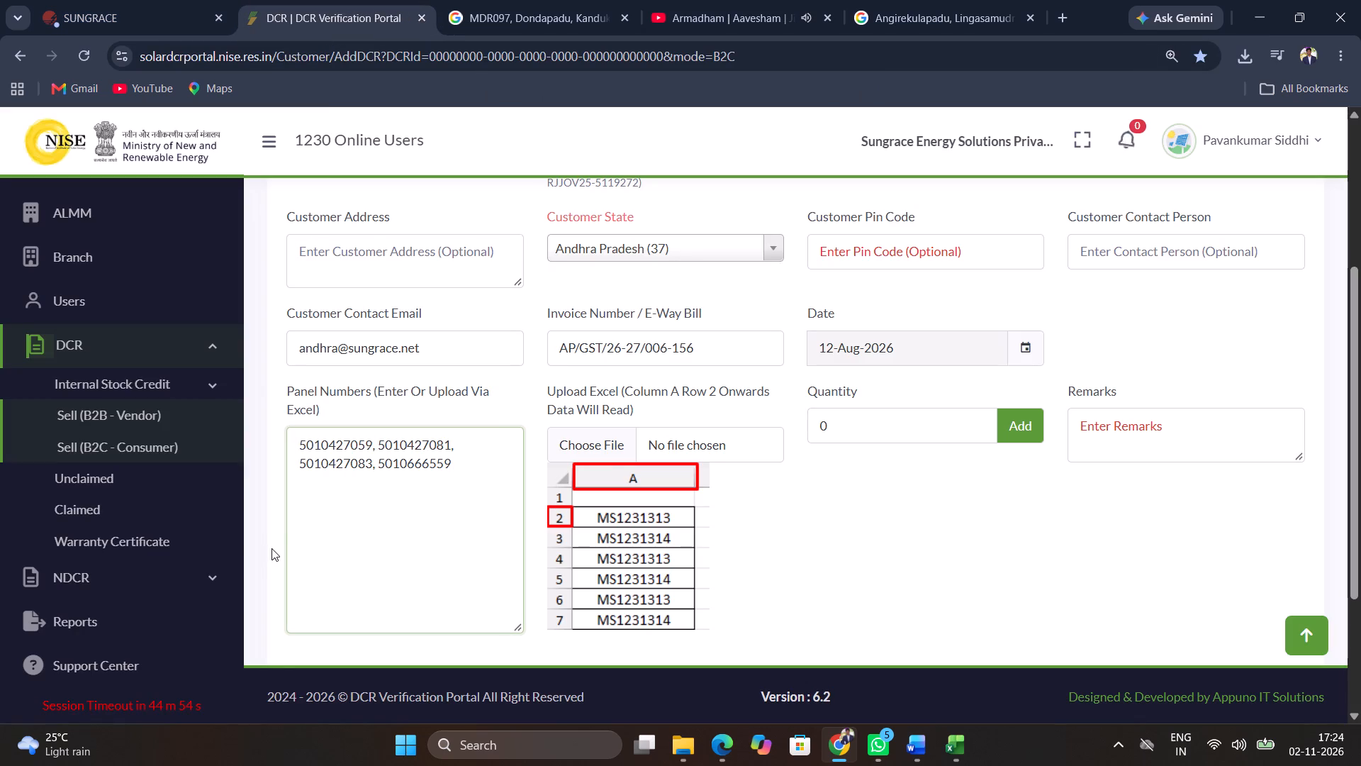
key("Left")
key("Left")
key("Left")
key("Left")
key("Left")
key("Left")
key("Left")
key("Left")
key("Left")
key("Left")
key("BackSpace")
key("BackSpace")
key("Return")
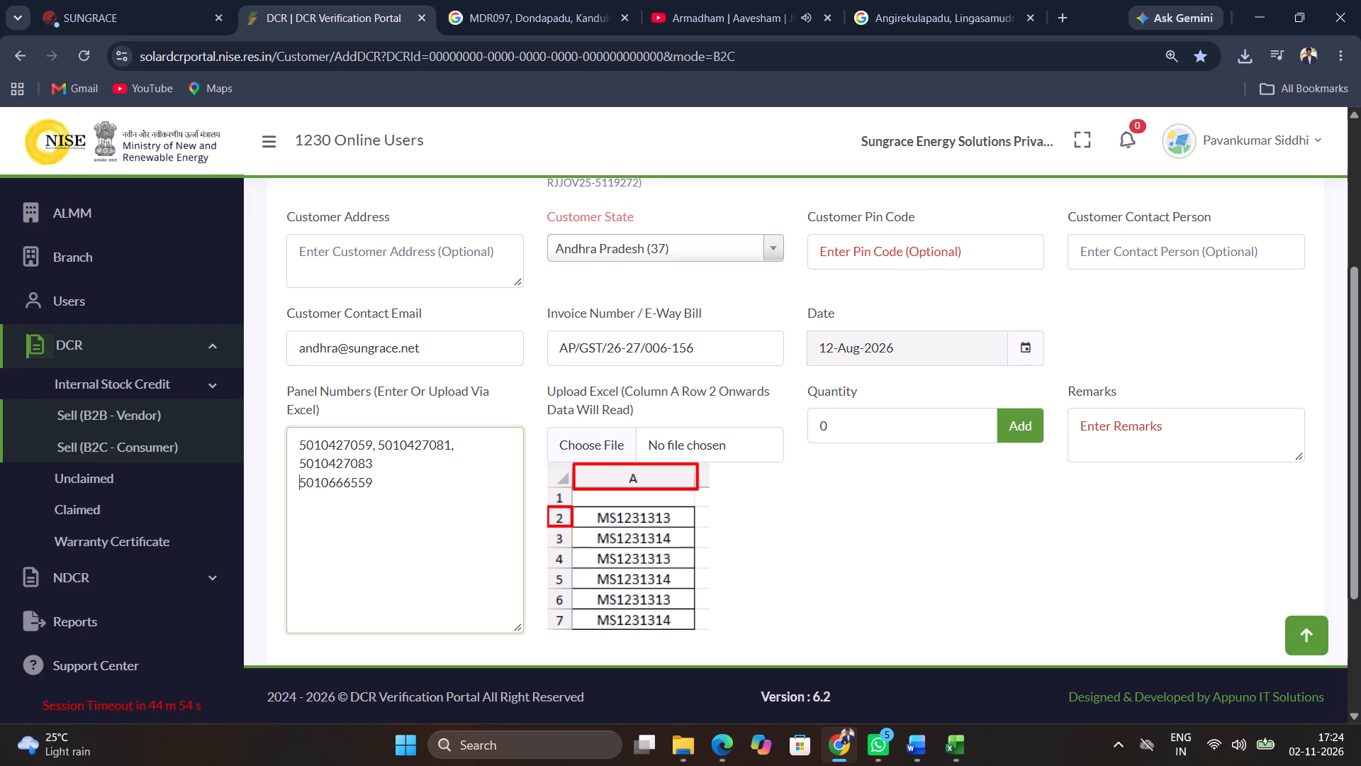
key("Up")
key("Up")
key("Up")
key("Right")
key("Right")
key("Right")
key("Right")
key("Right")
key("Right")
key("Right")
key("Right")
key("Right")
key("Right")
key("Right")
key("Right")
key("Right")
key("Left")
key("BackSpace")
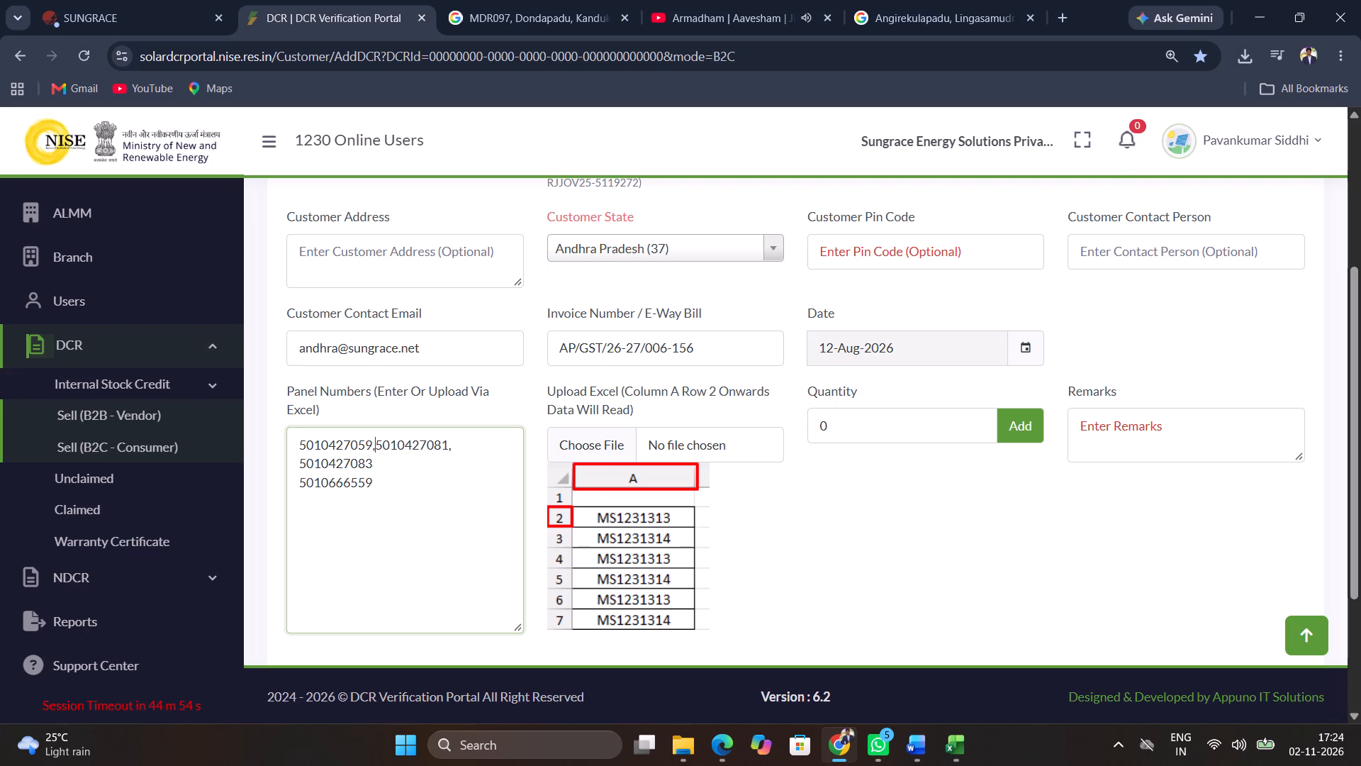
key("BackSpace")
key("Return")
key("Right")
key("Right")
key("Right")
key("Right")
key("Right")
key("Right")
key("Right")
key("Right")
key("Right")
key("Right")
key("Right")
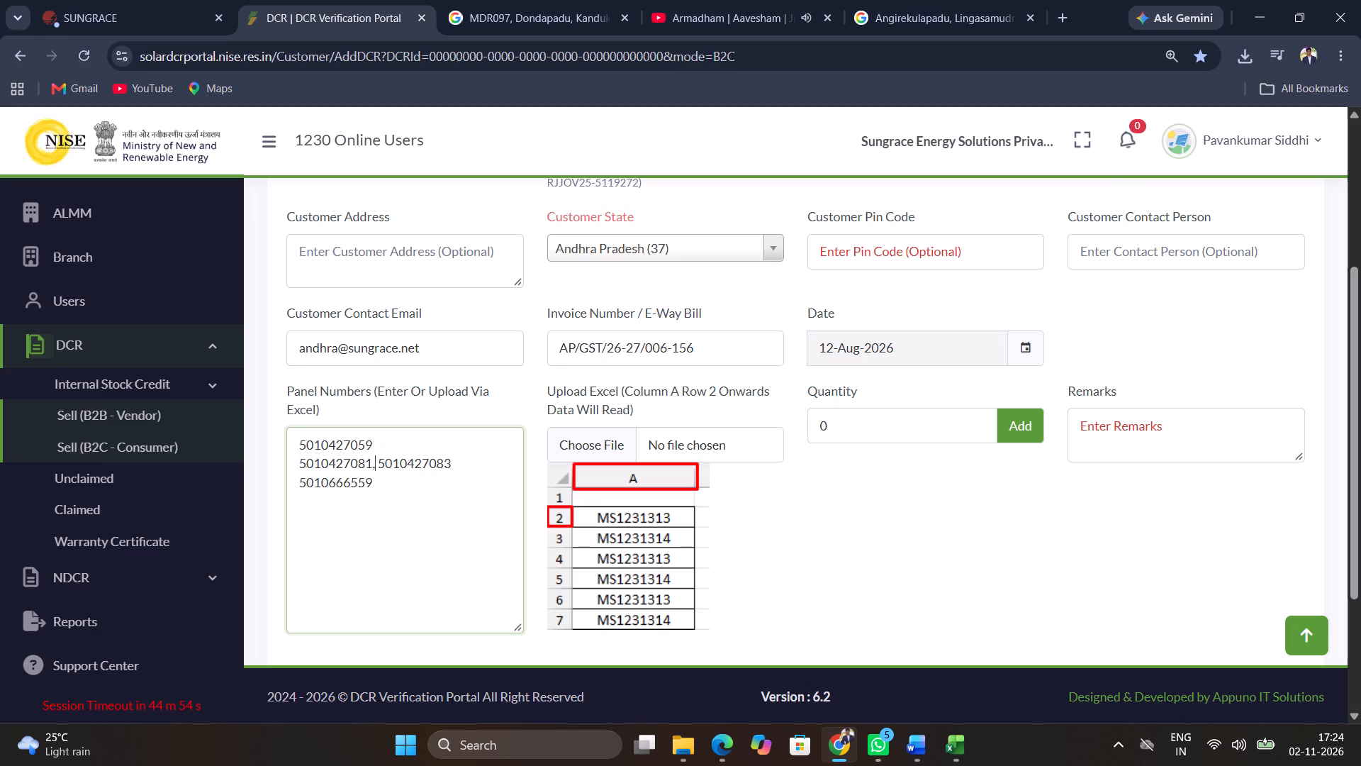
key("Right")
key("BackSpace")
key("BackSpace")
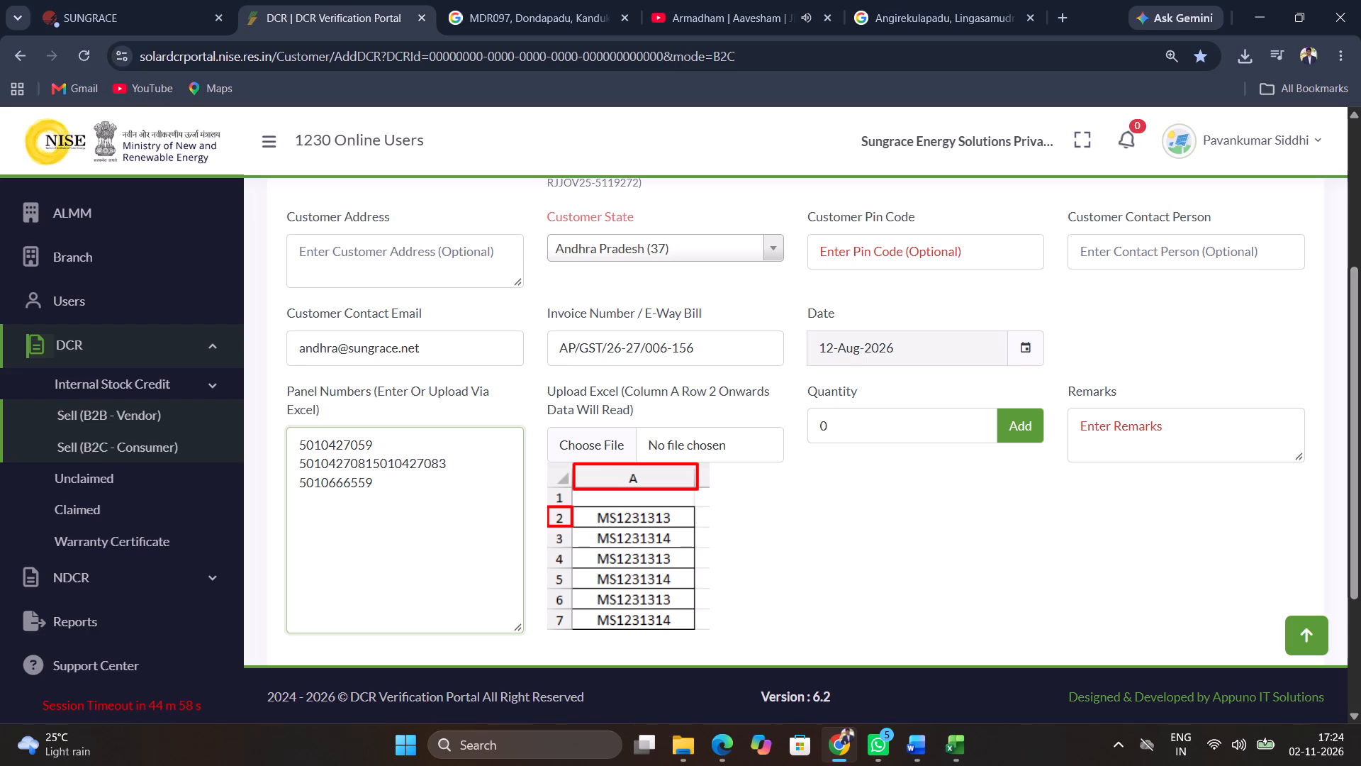
key("Return")
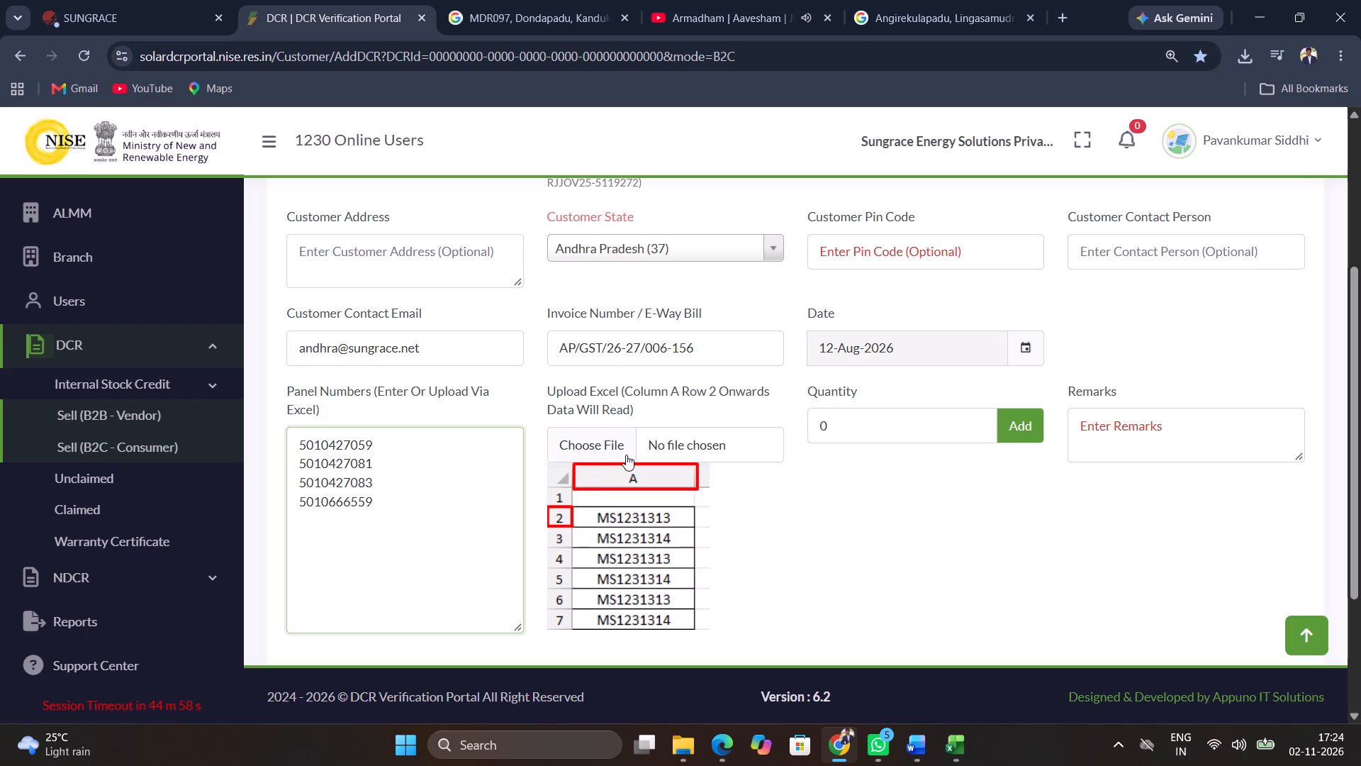
Set the quantity to 4 and add the entered panels to the DCR.
left_click(870, 426)
scroll(871, 426, "up", 4)
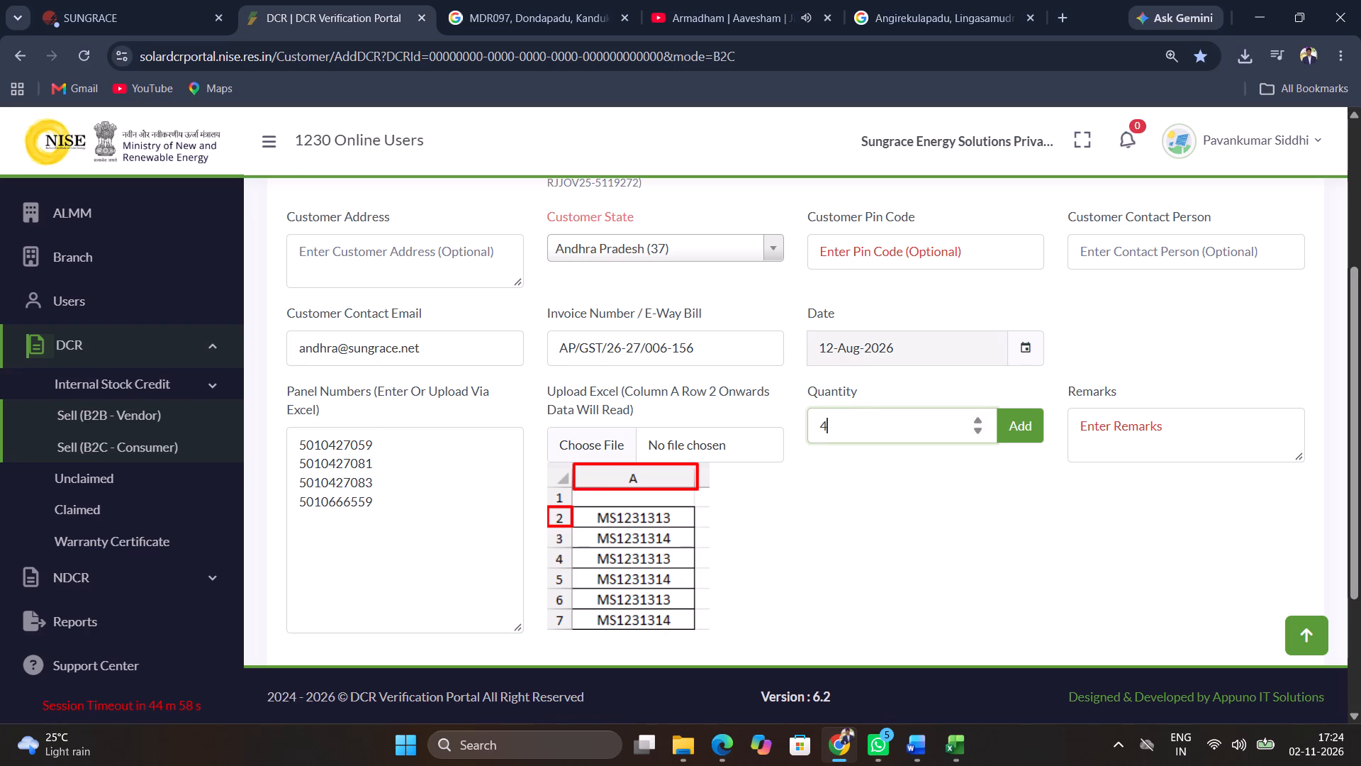
left_click(1030, 428)
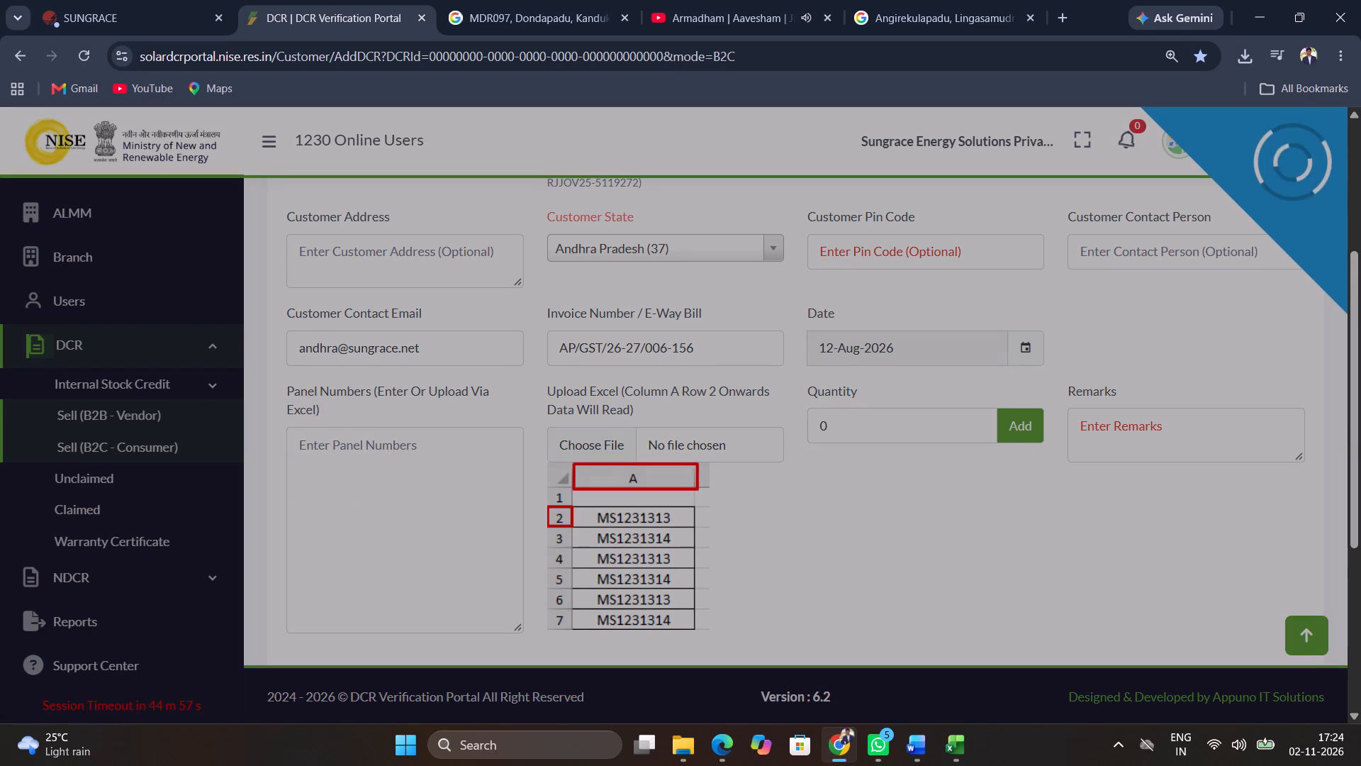
Copy the consumer's address from the SUNGRACE quick-copy details into the DCR form's Remarks.
left_click(1154, 430)
left_click(183, 0)
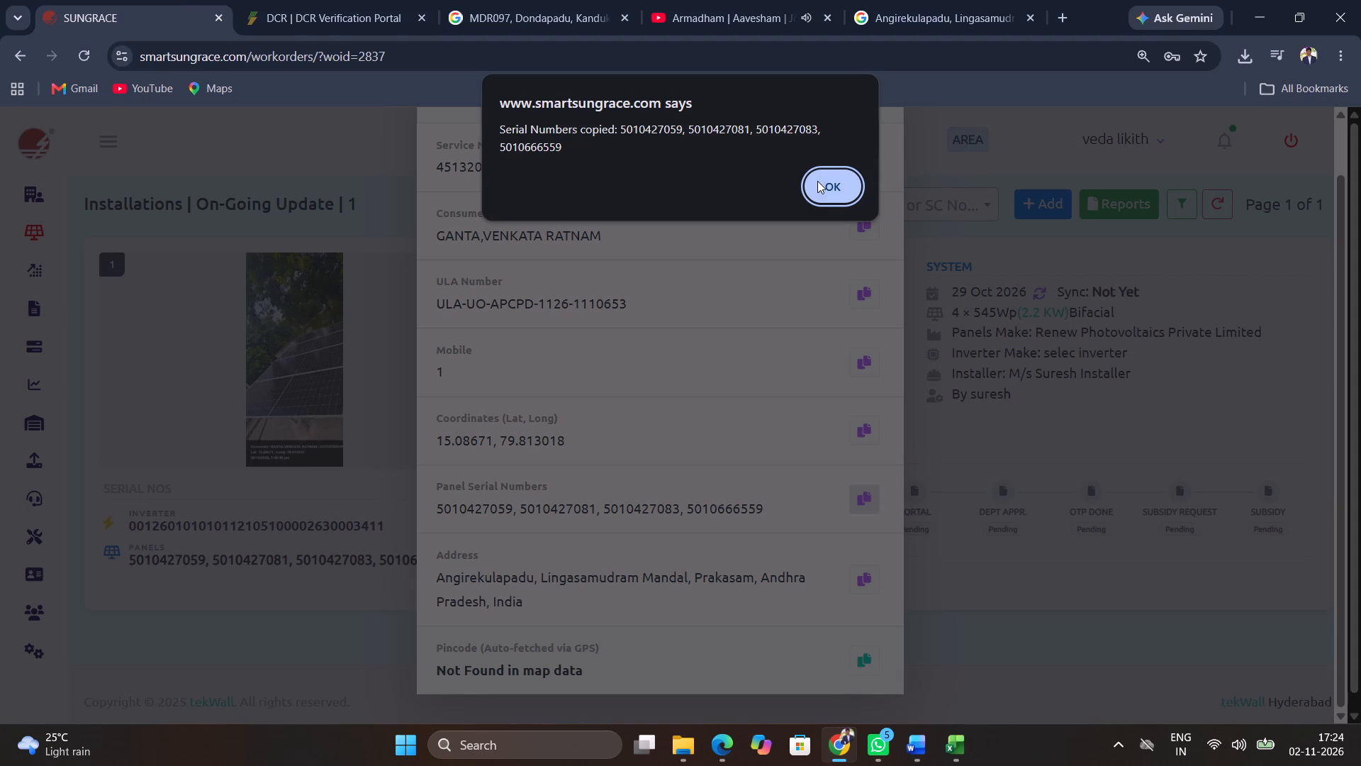
left_click_drag(819, 185, 821, 192)
left_click(870, 573)
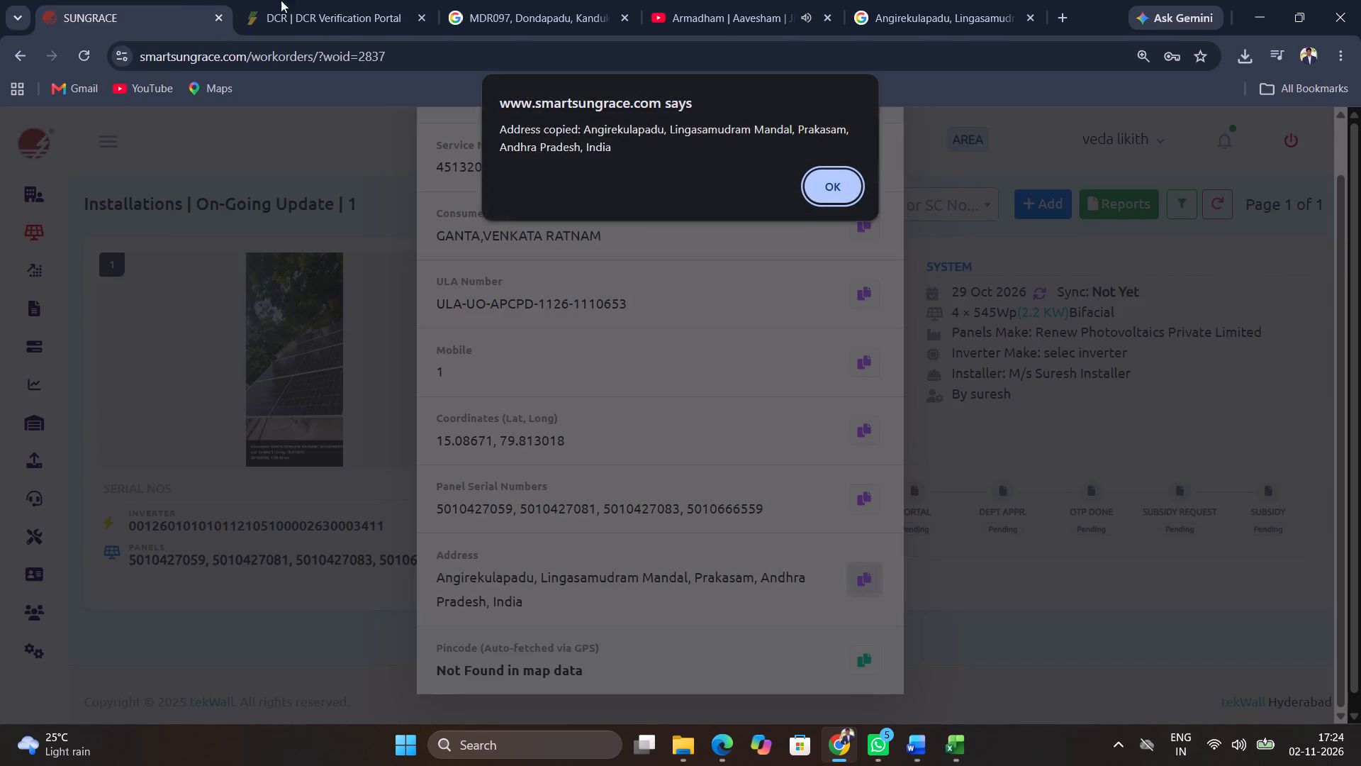
left_click_drag(309, 5, 315, 12)
key("ctrl+v")
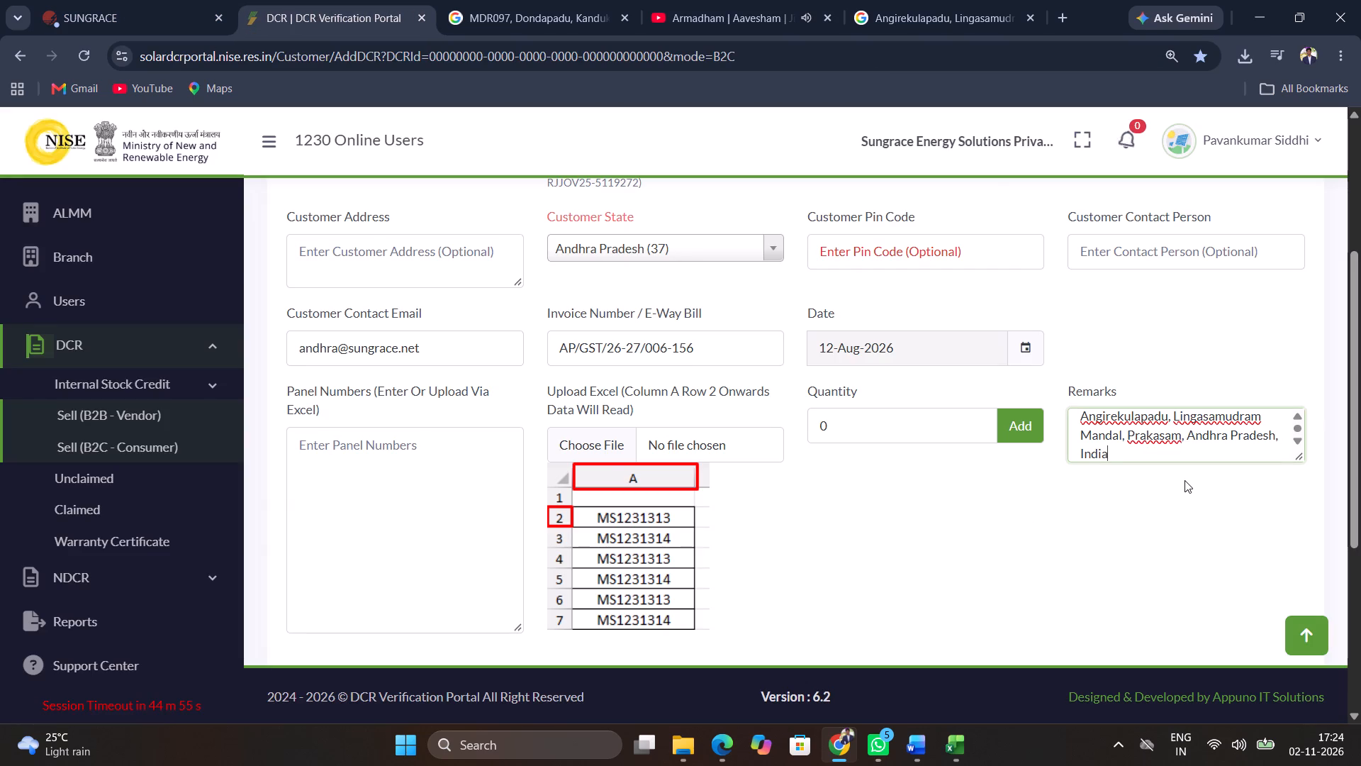
Copy the postal code 523115 from the Google search results into the form's Customer Pin Code.
left_click(864, 0)
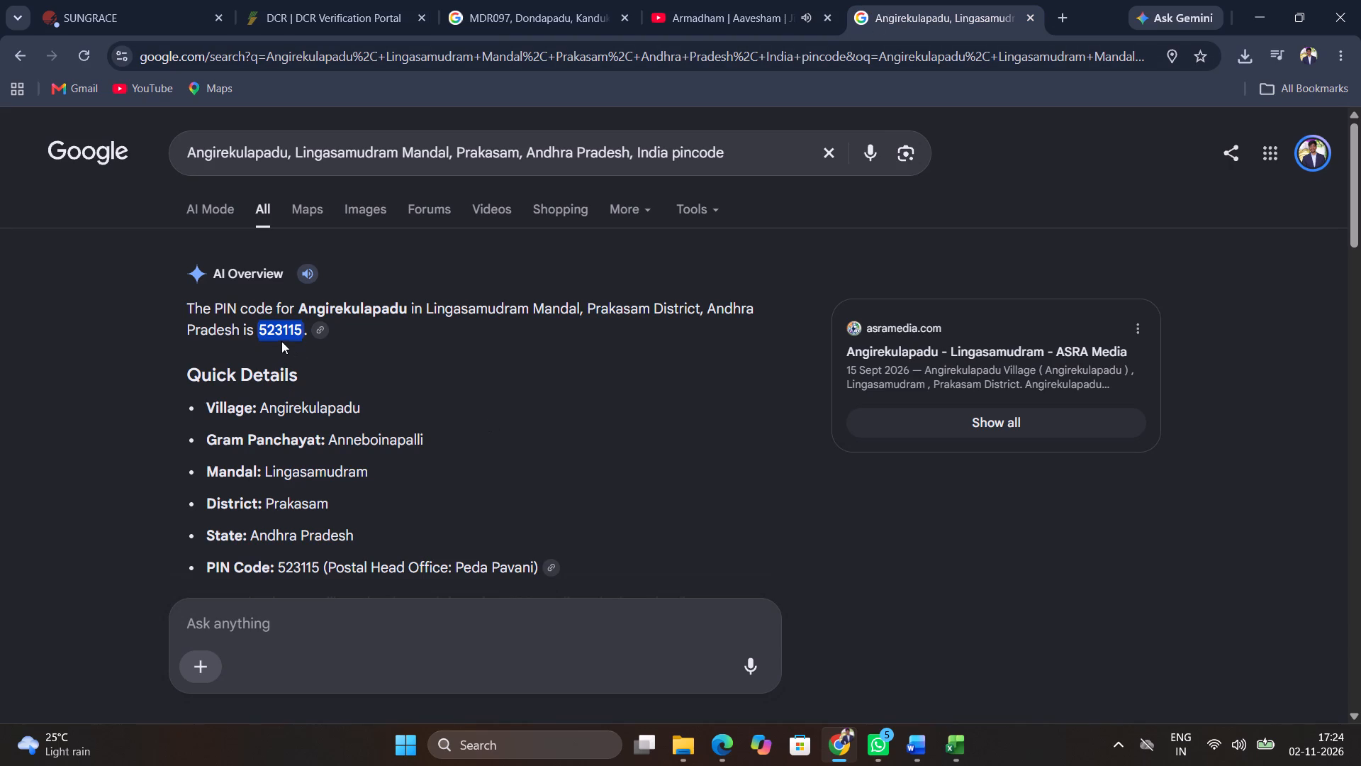
double_click(271, 327)
key("ctrl+c")
left_click(237, 0)
left_click(880, 238)
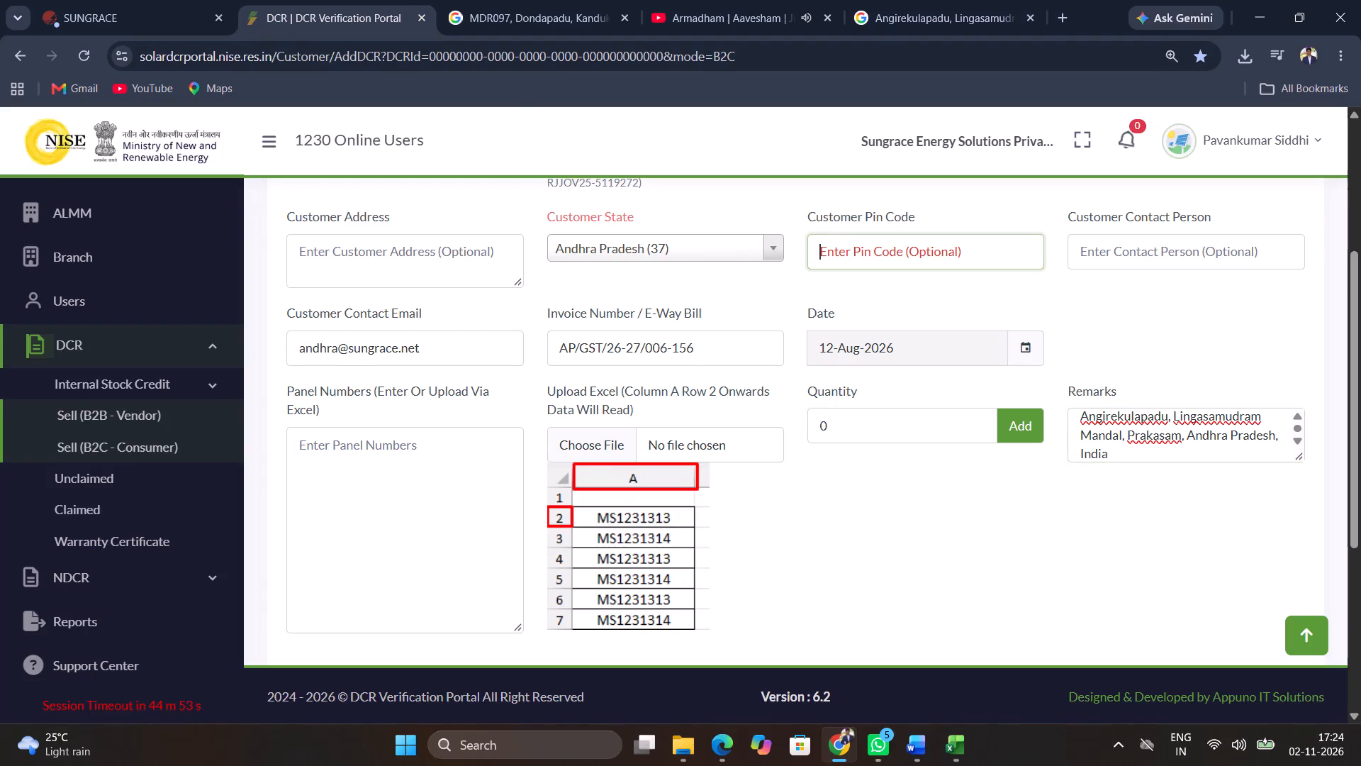
key("ctrl+v")
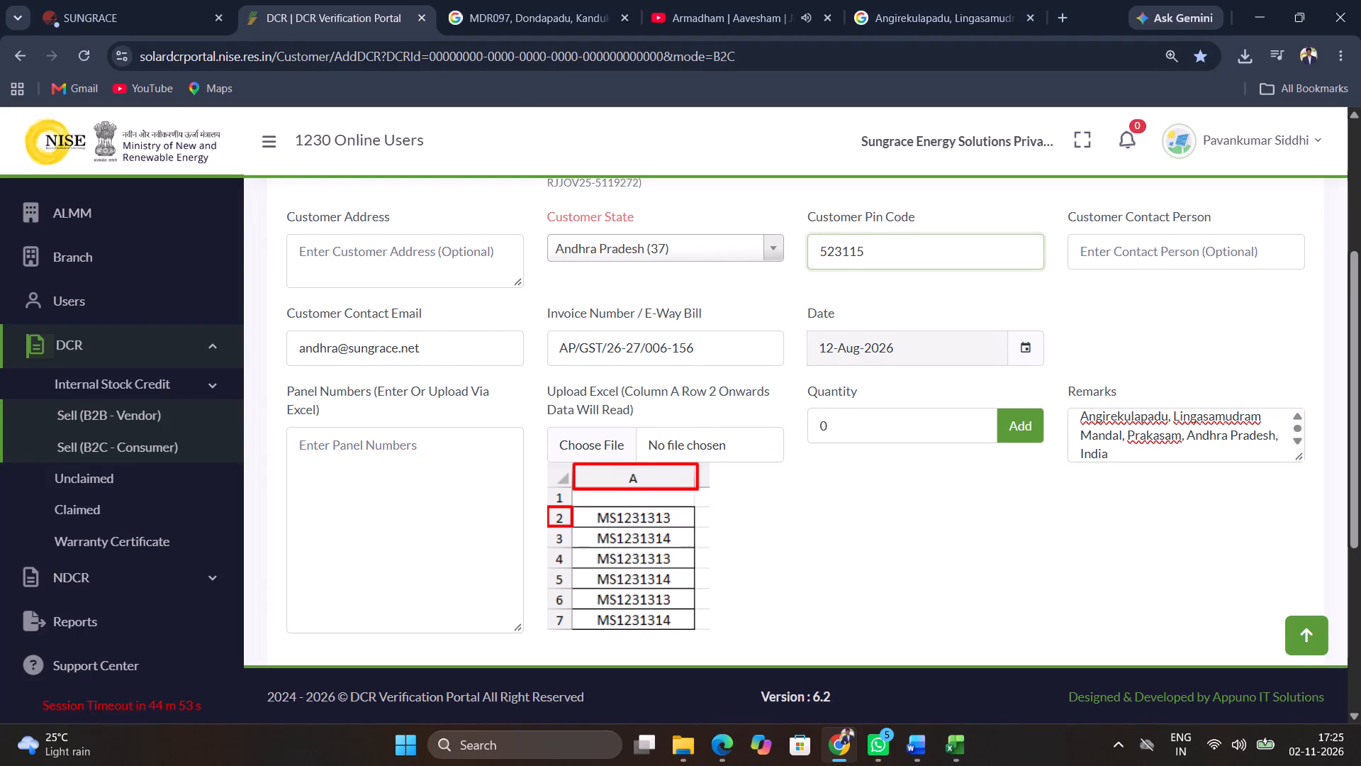
Submit the completed B2C DCR and confirm its issue.
scroll(912, 277, "down", 2)
left_click(1234, 509)
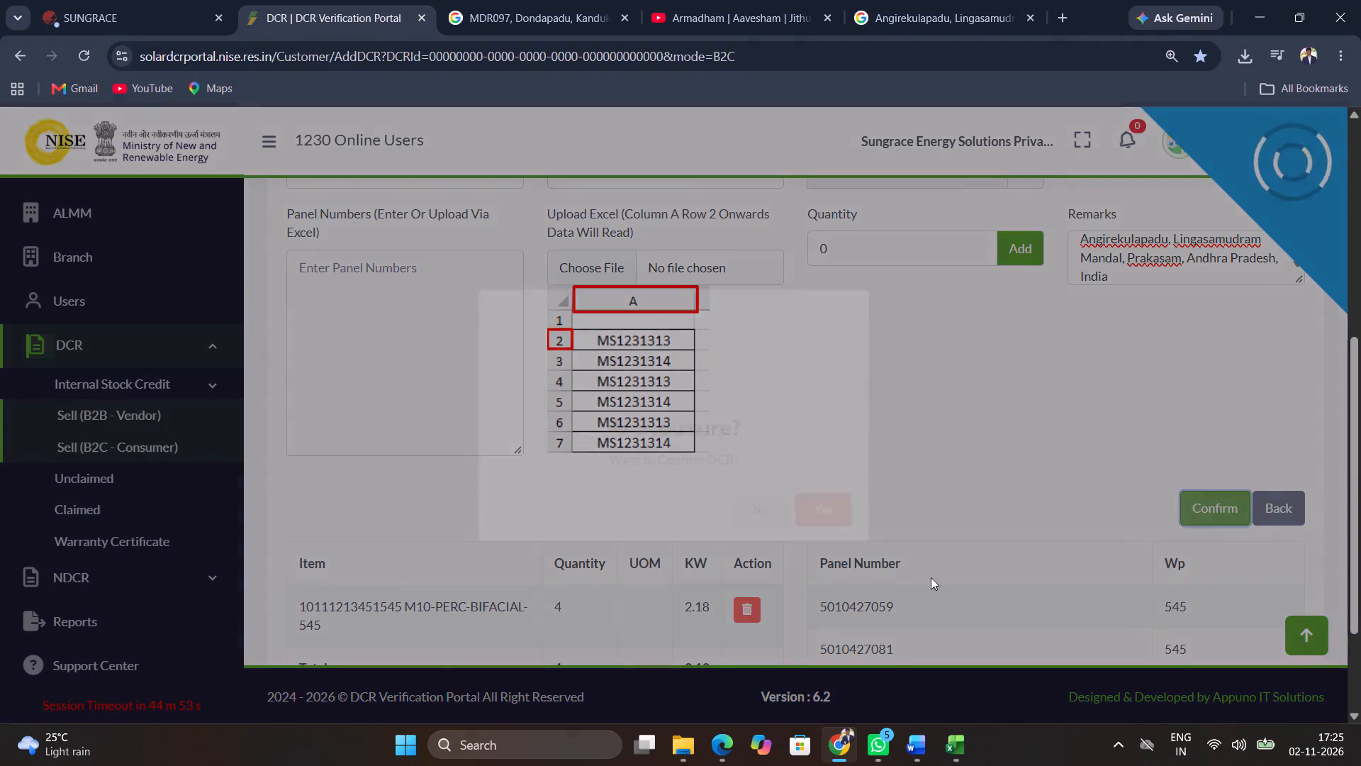
left_click(865, 534)
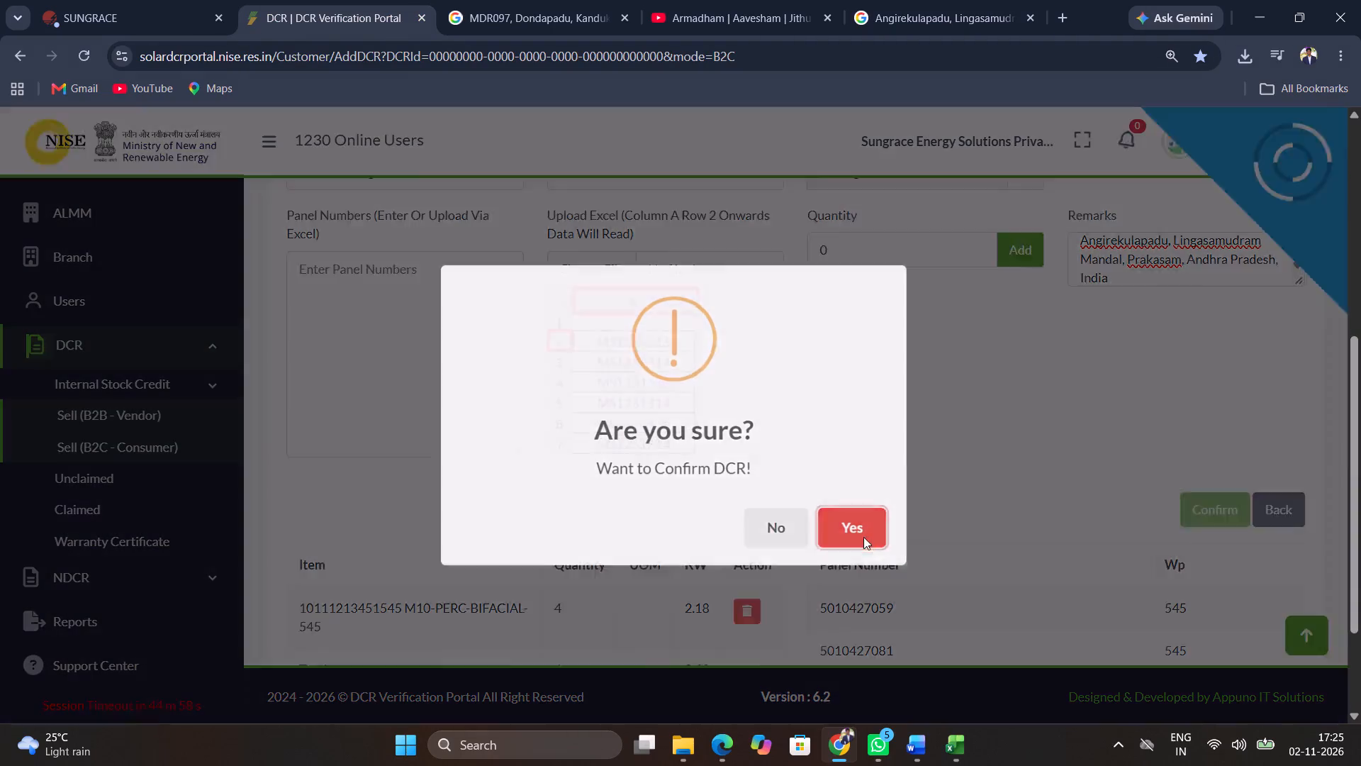
Create a folder named 156_ inside the DCR006 folder in File Explorer.
left_click(653, 670)
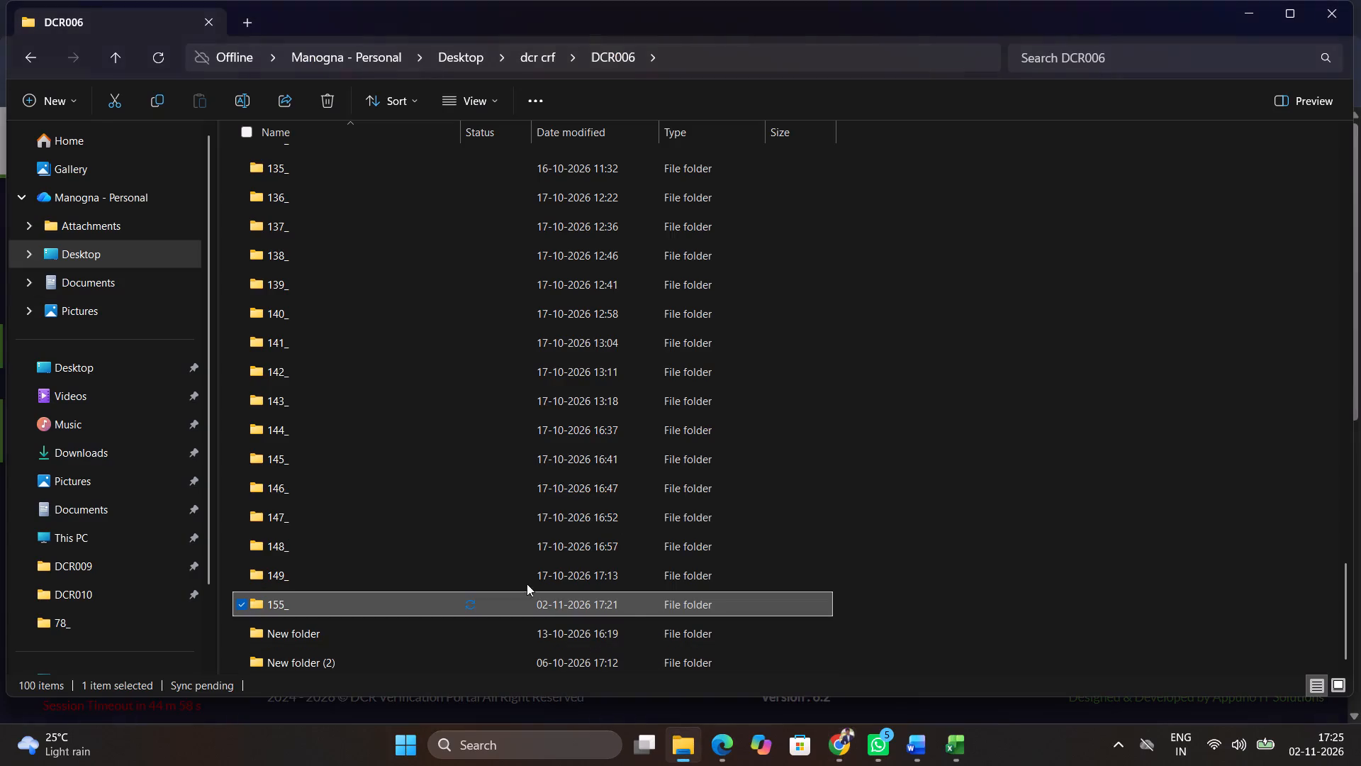
left_click(39, 104)
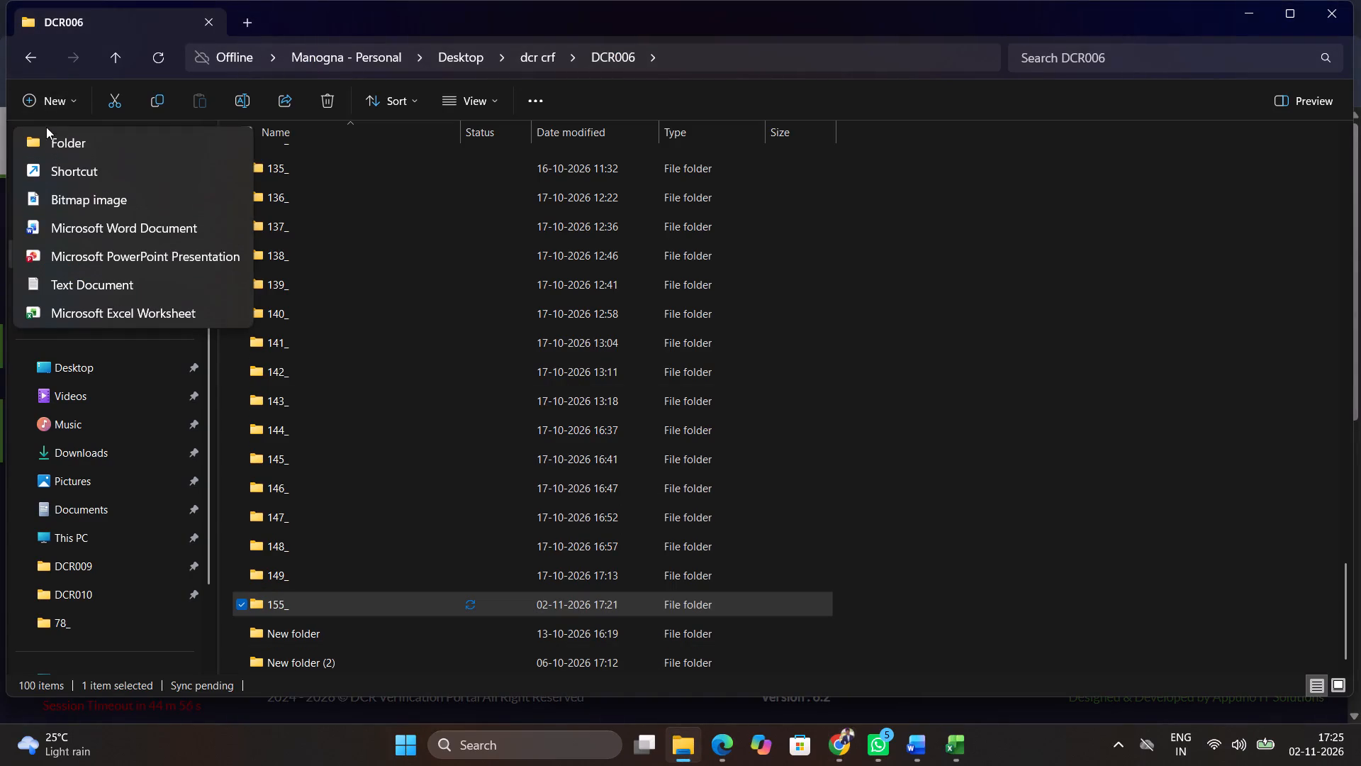
left_click(46, 127)
left_click(50, 145)
type("156")
key("shift+underscore")
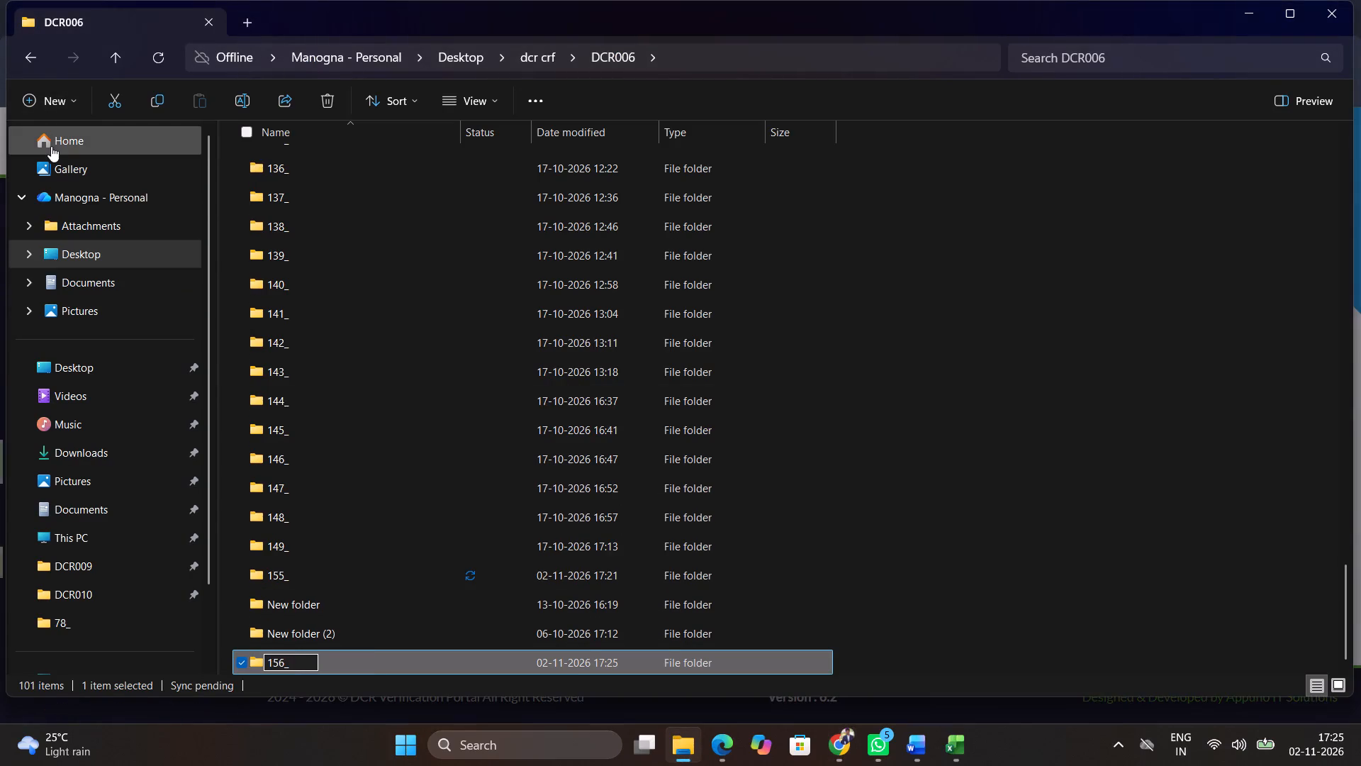
key("Return")
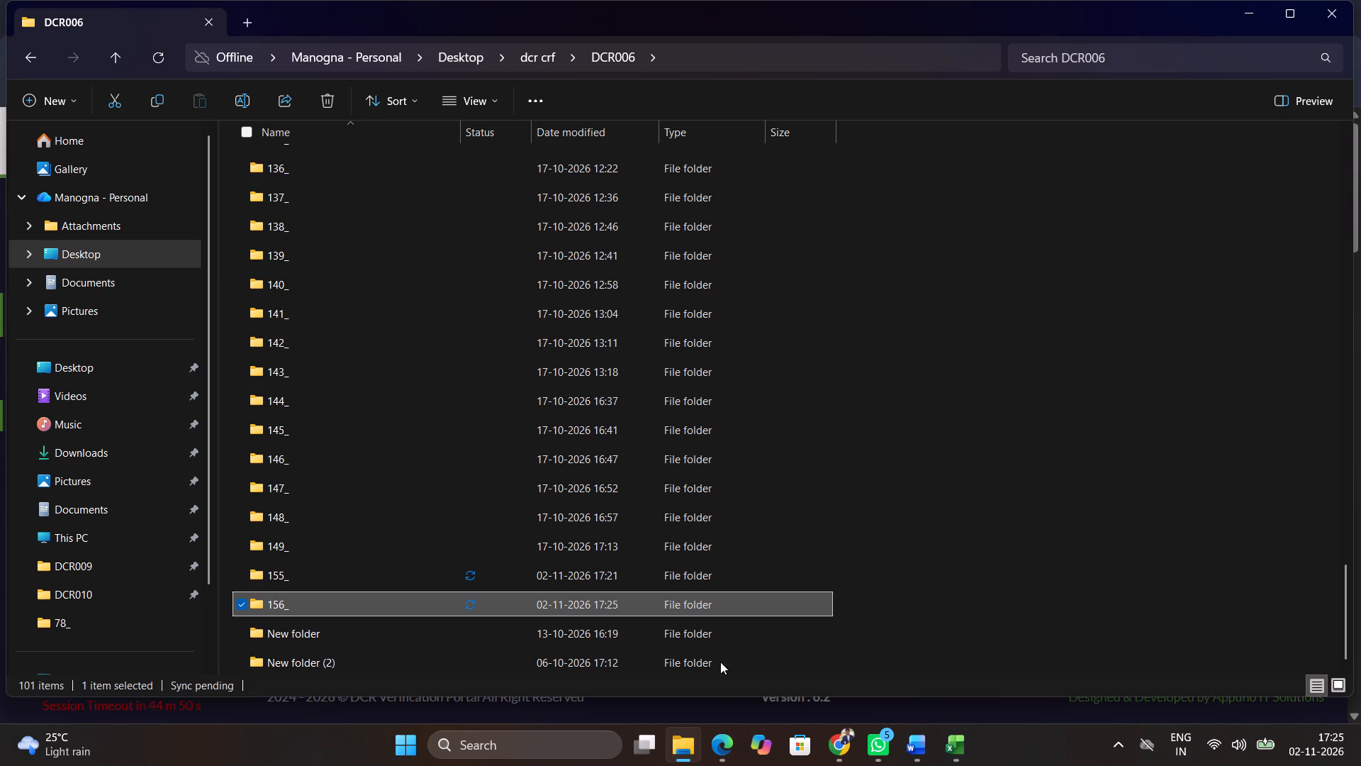
Switch to SUNGRACE in Chrome and copy the consumer's service number from the quick-copy details.
left_click(809, 681)
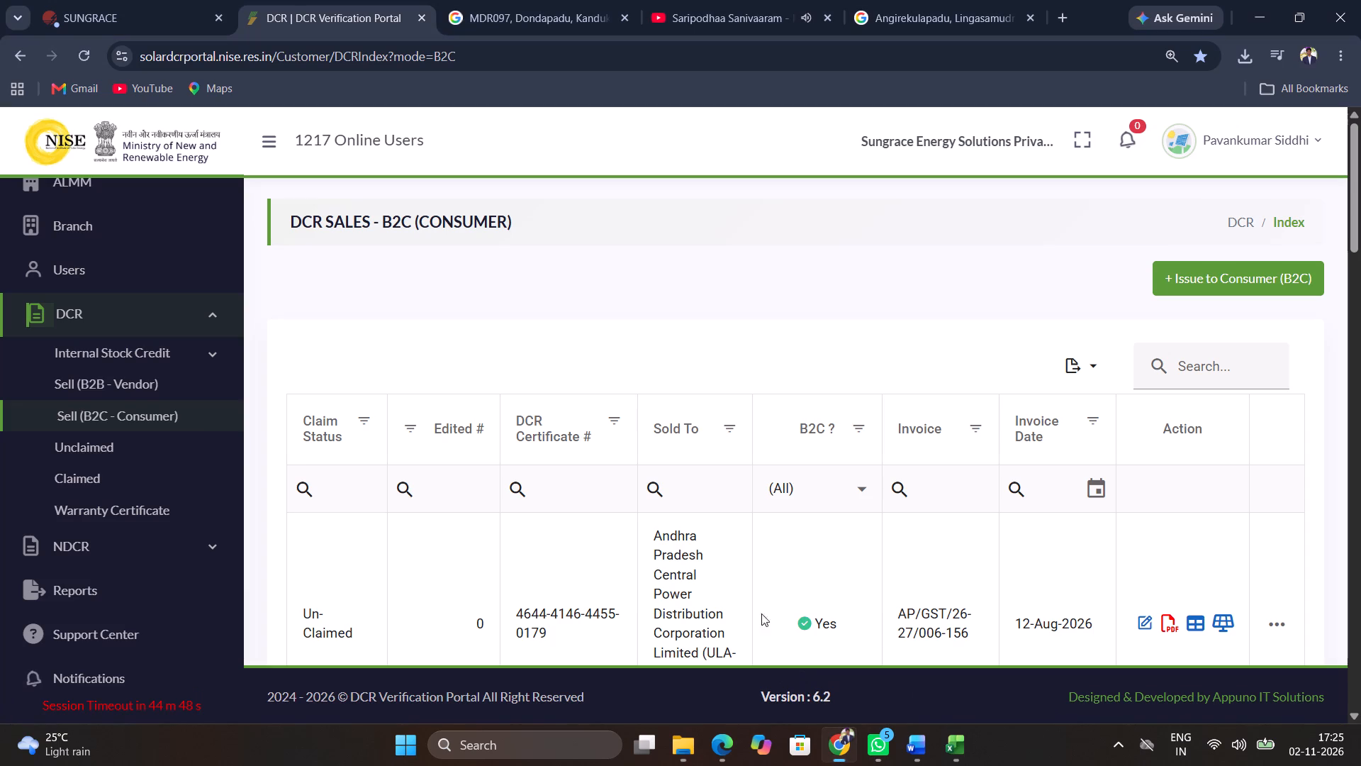
left_click_drag(107, 0, 111, 13)
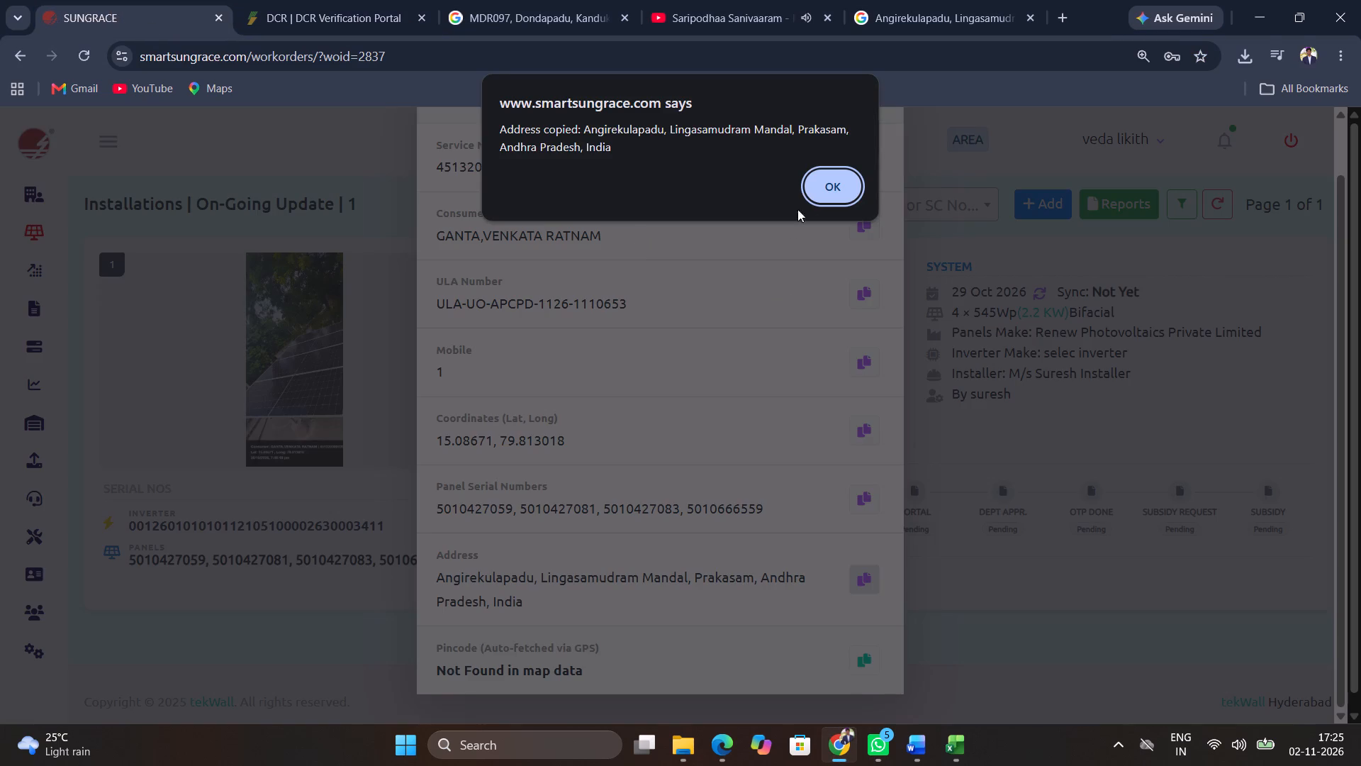
left_click(816, 190)
left_click(870, 151)
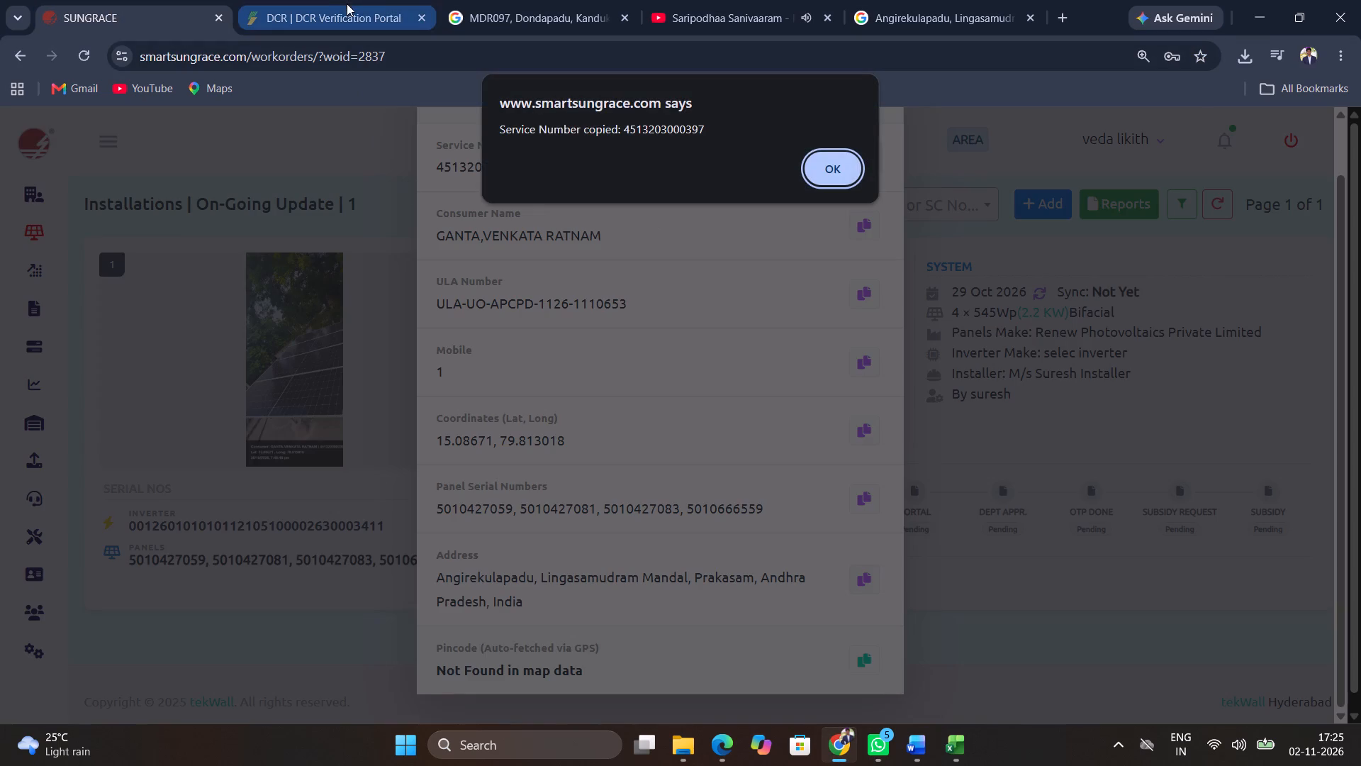
Download the newly issued DCR certificate for invoice AP/GST/26-27/006-156, naming the PDF with the consumer's service number followed by -156.
left_click(349, 0)
left_click(1172, 618)
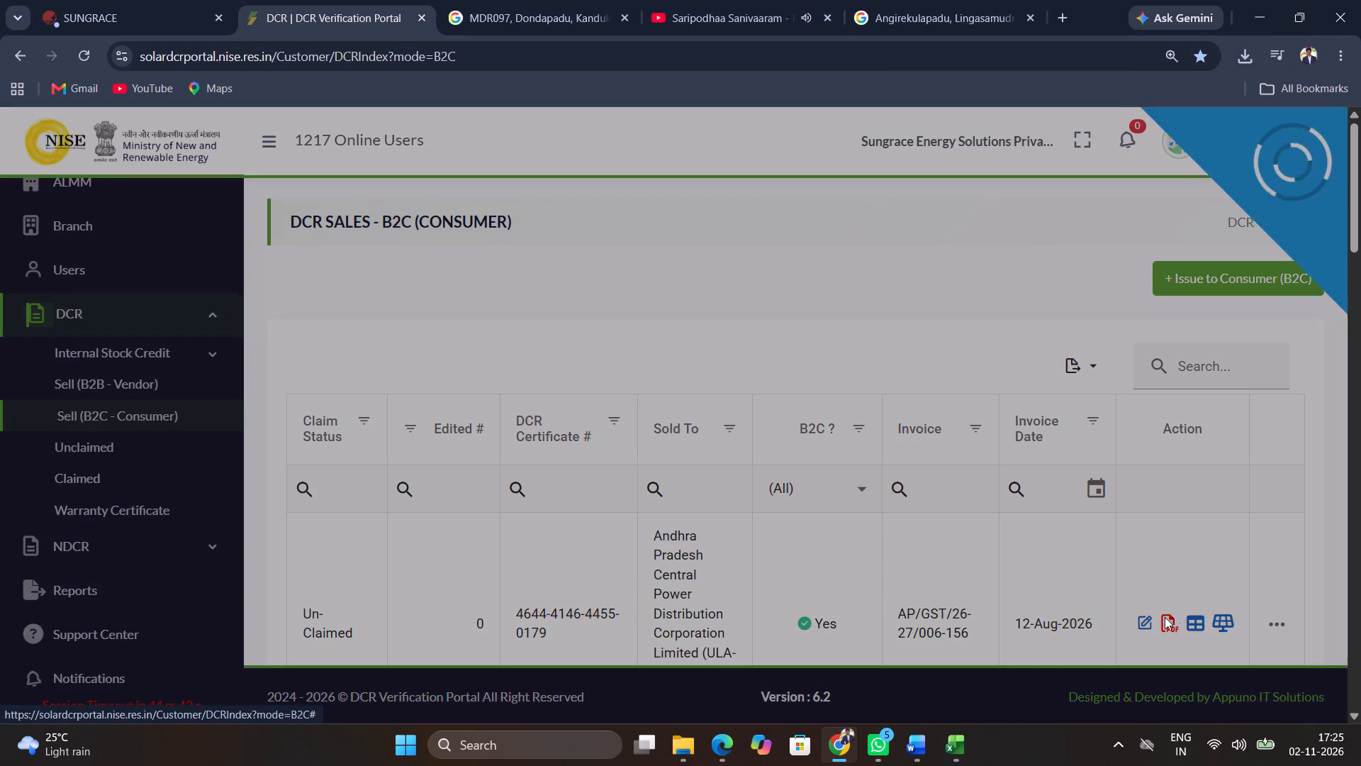
left_click(1111, 255)
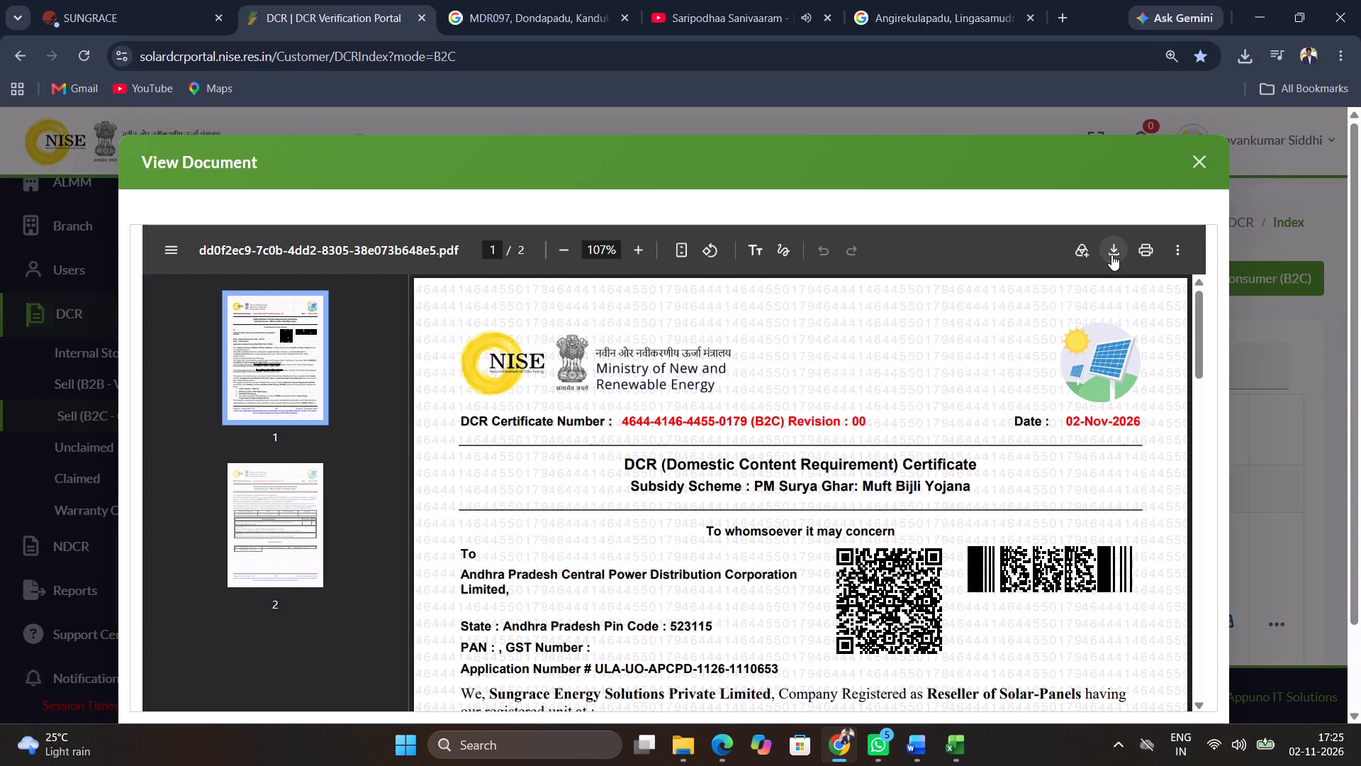
key("ctrl+v")
type("-156")
left_click(1111, 255)
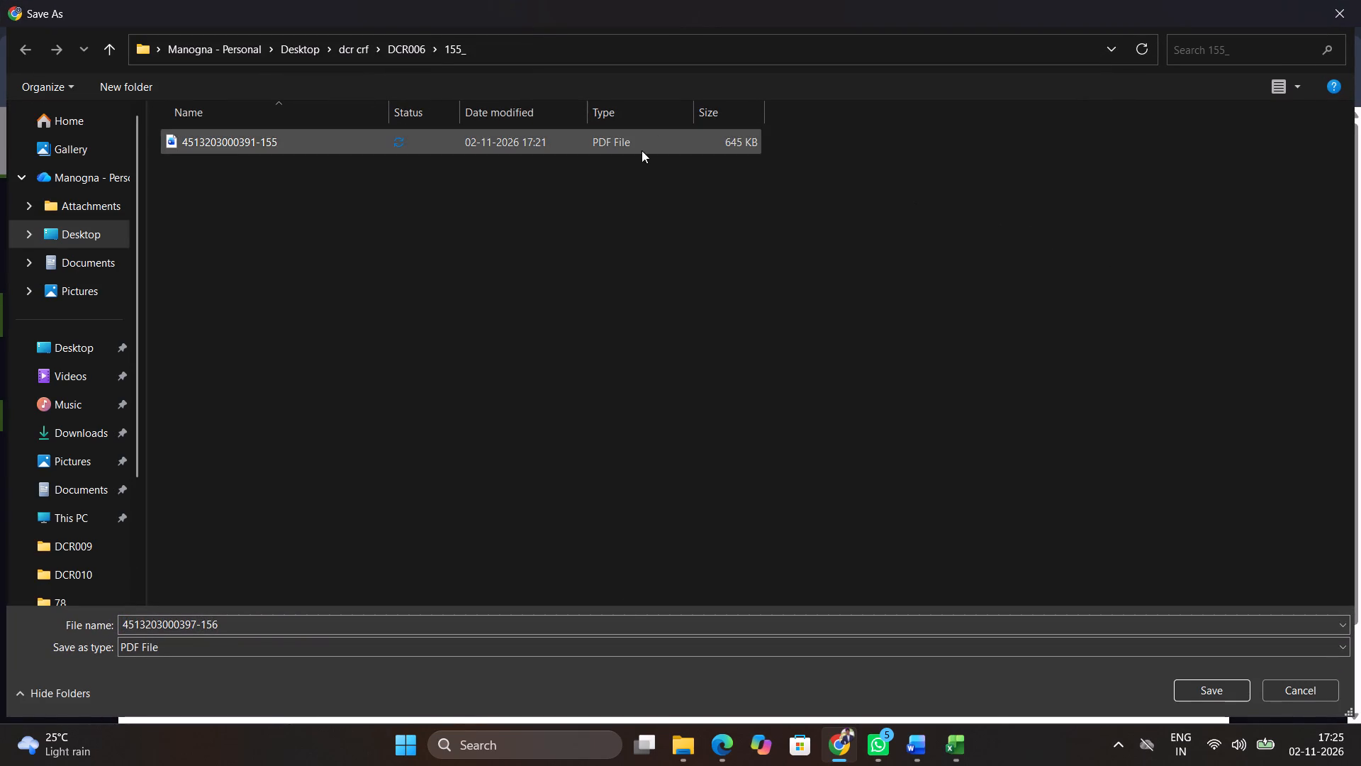
Save the certificate PDF in the 156_ folder inside DCR006.
left_click(401, 50)
scroll(331, 405, "down", 5)
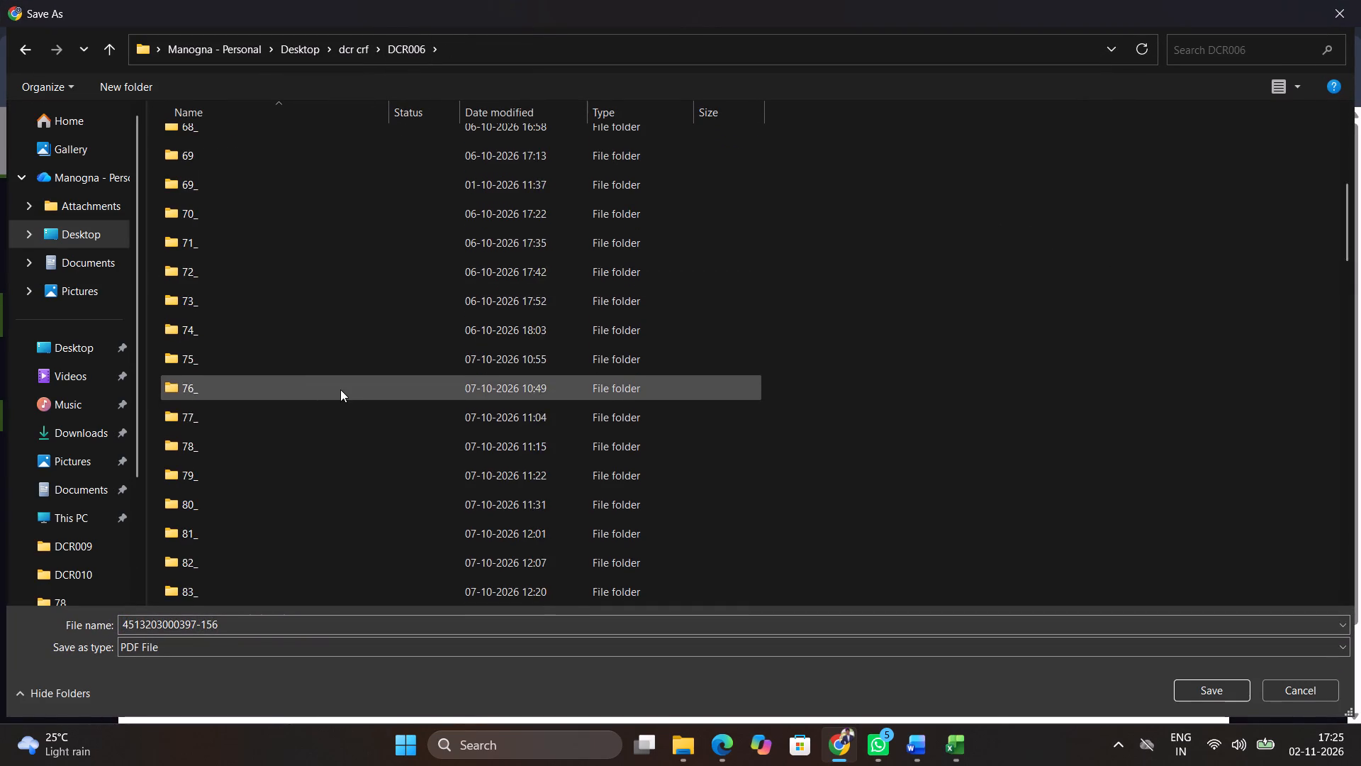
scroll(340, 389, "down", 3)
scroll(340, 389, "up", 1)
scroll(340, 389, "down", 7)
scroll(365, 450, "down", 17)
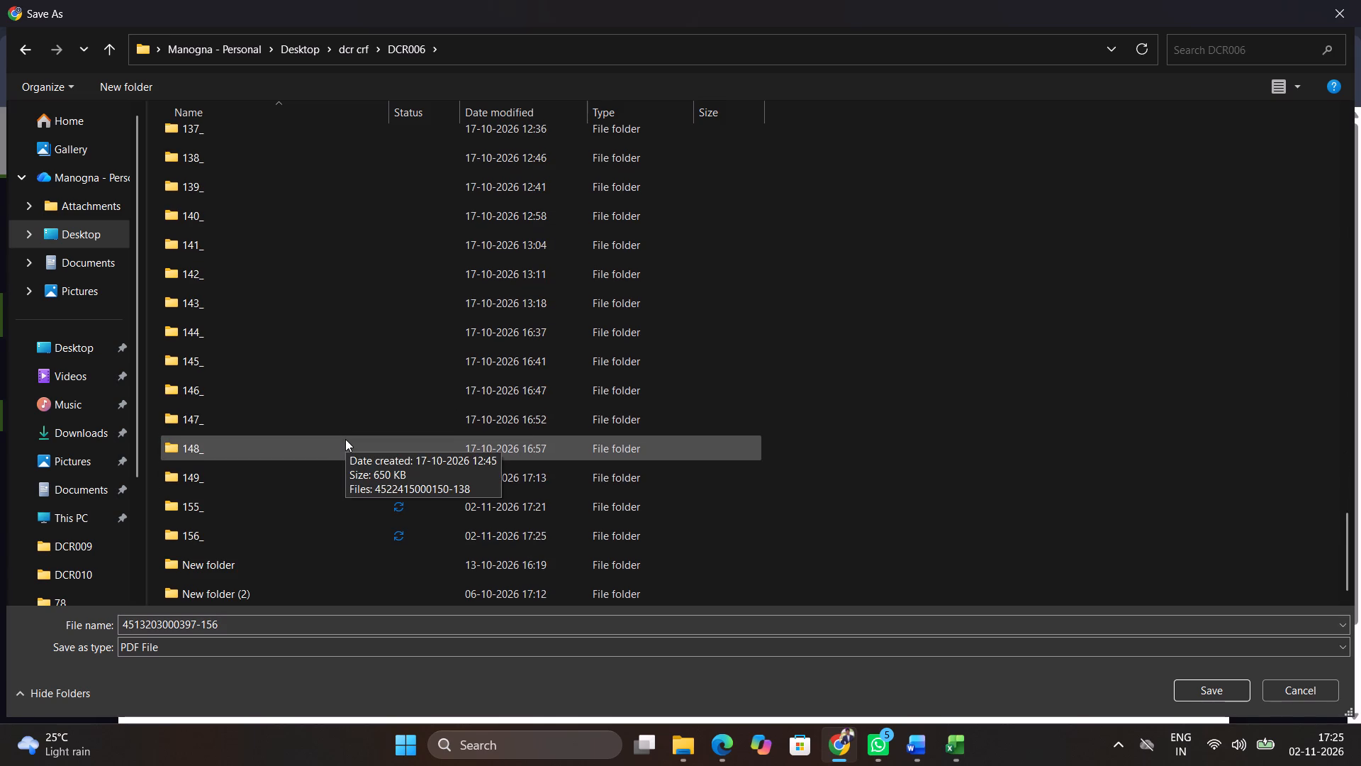
scroll(345, 439, "down", 5)
double_click(307, 540)
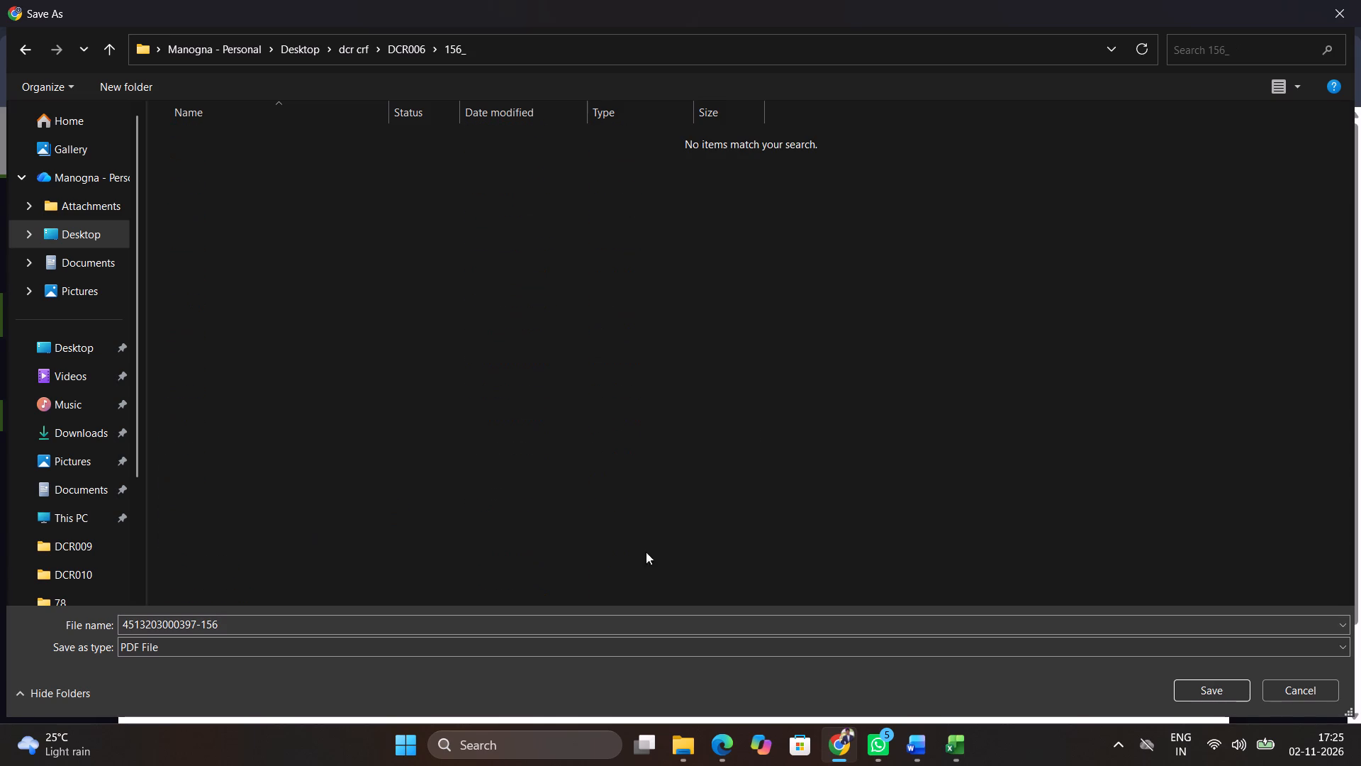
left_click(1238, 702)
left_click(1212, 693)
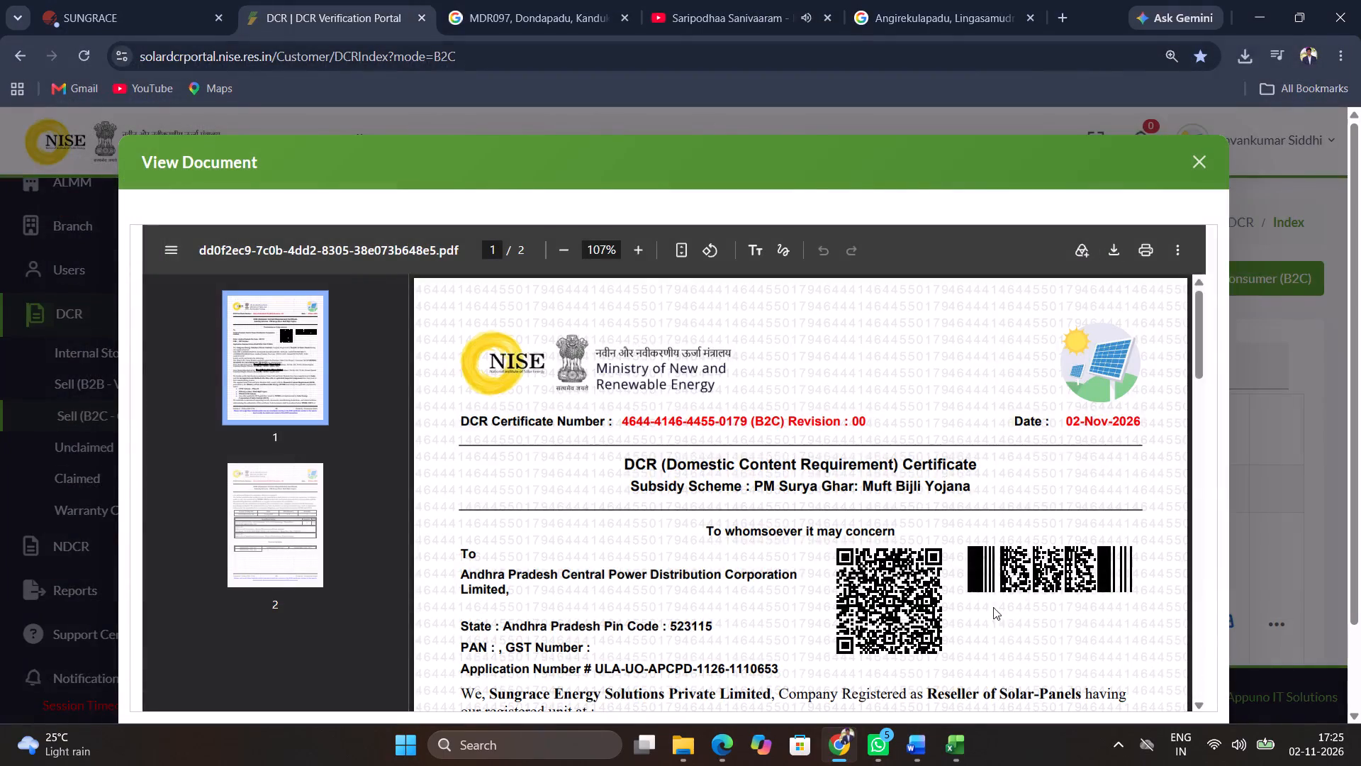
Close the quick-copy details in SUNGRACE and open the Project Stage update form for the consumer's installation.
left_click(177, 0)
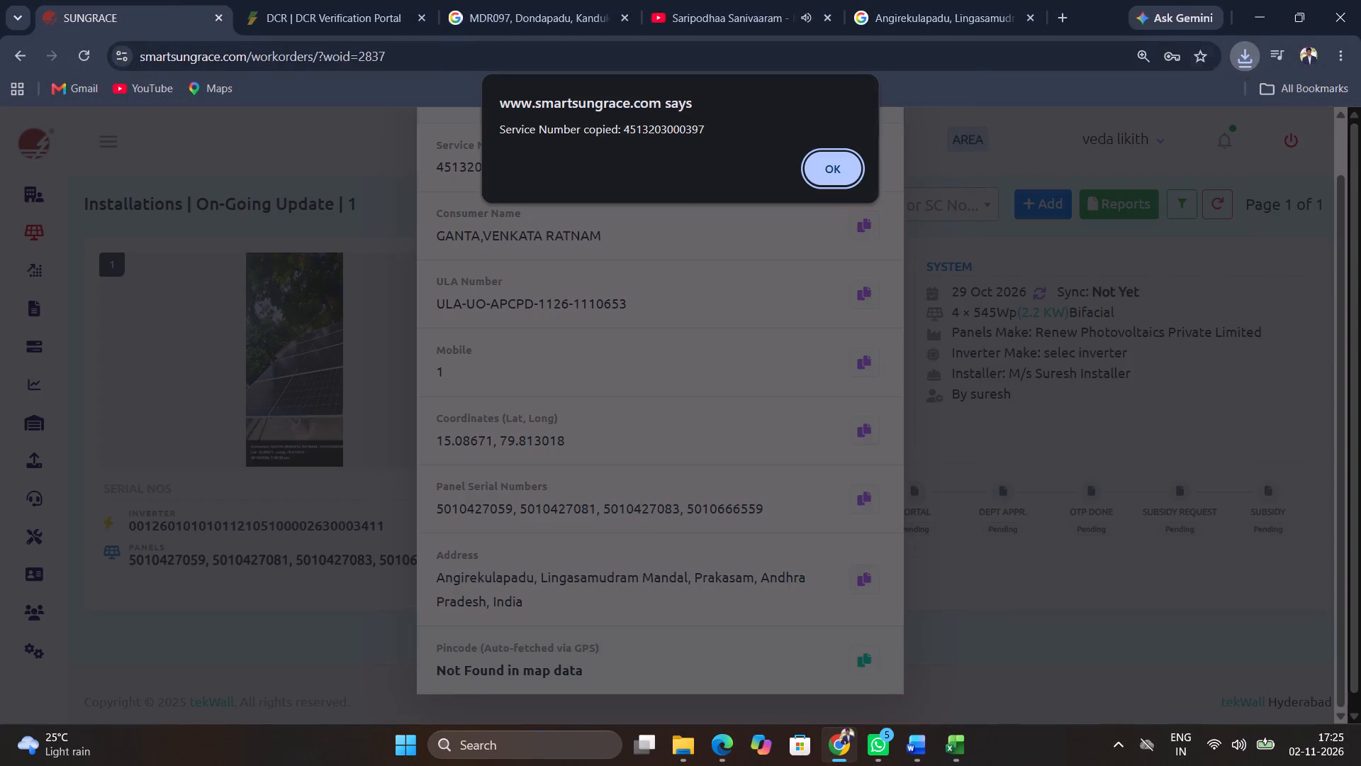
left_click(858, 171)
left_click(955, 336)
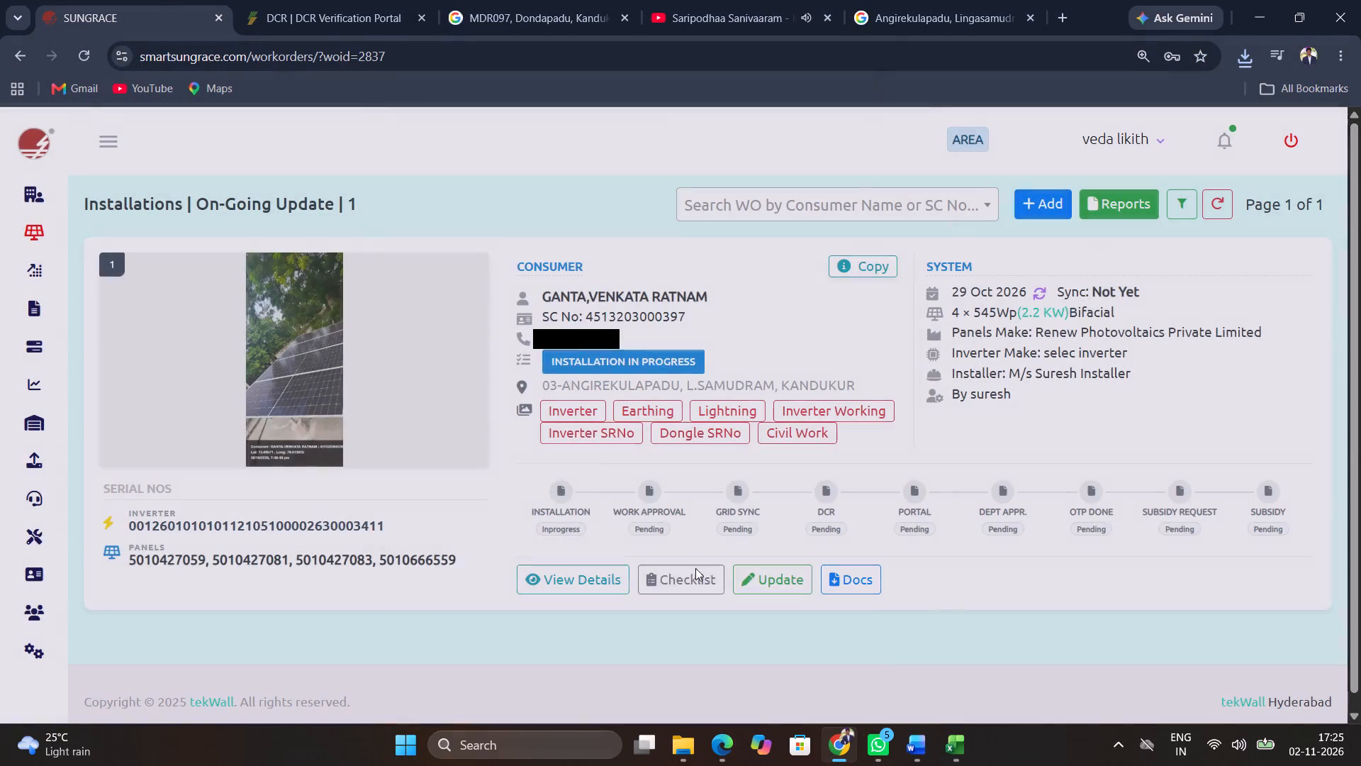
left_click(776, 578)
left_click(589, 504)
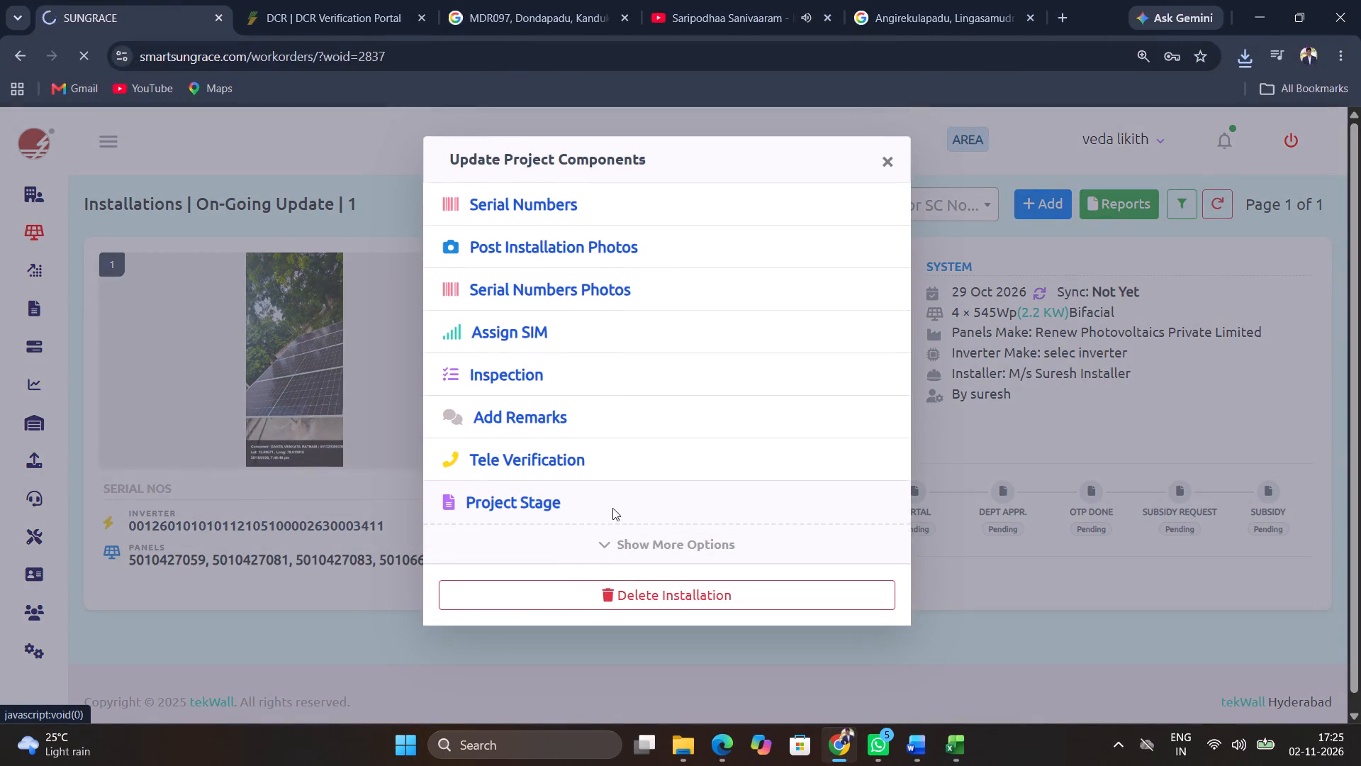
Attach the certificate PDF from the DCR006 folder 156_ as the Dcr upload and submit the form.
scroll(664, 476, "down", 6)
scroll(613, 412, "down", 5)
left_click(502, 430)
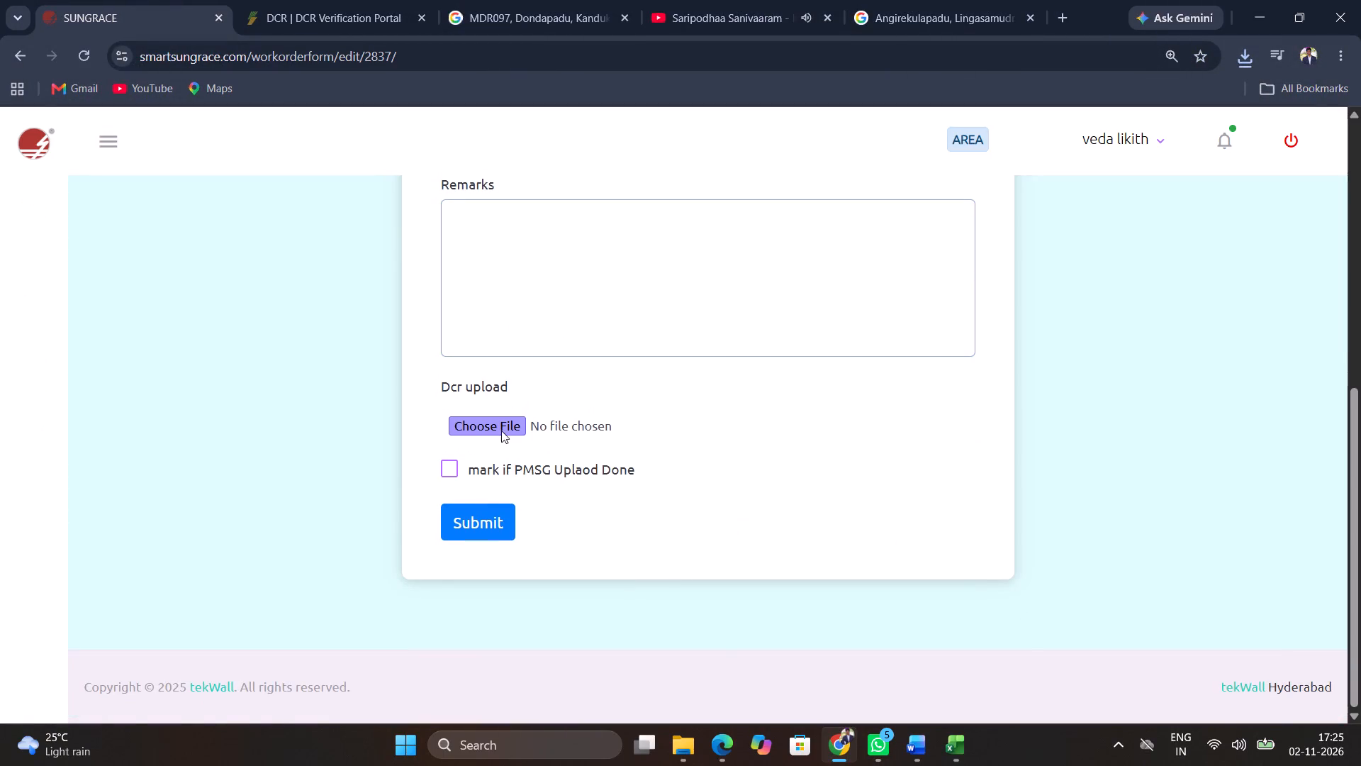
left_click(402, 43)
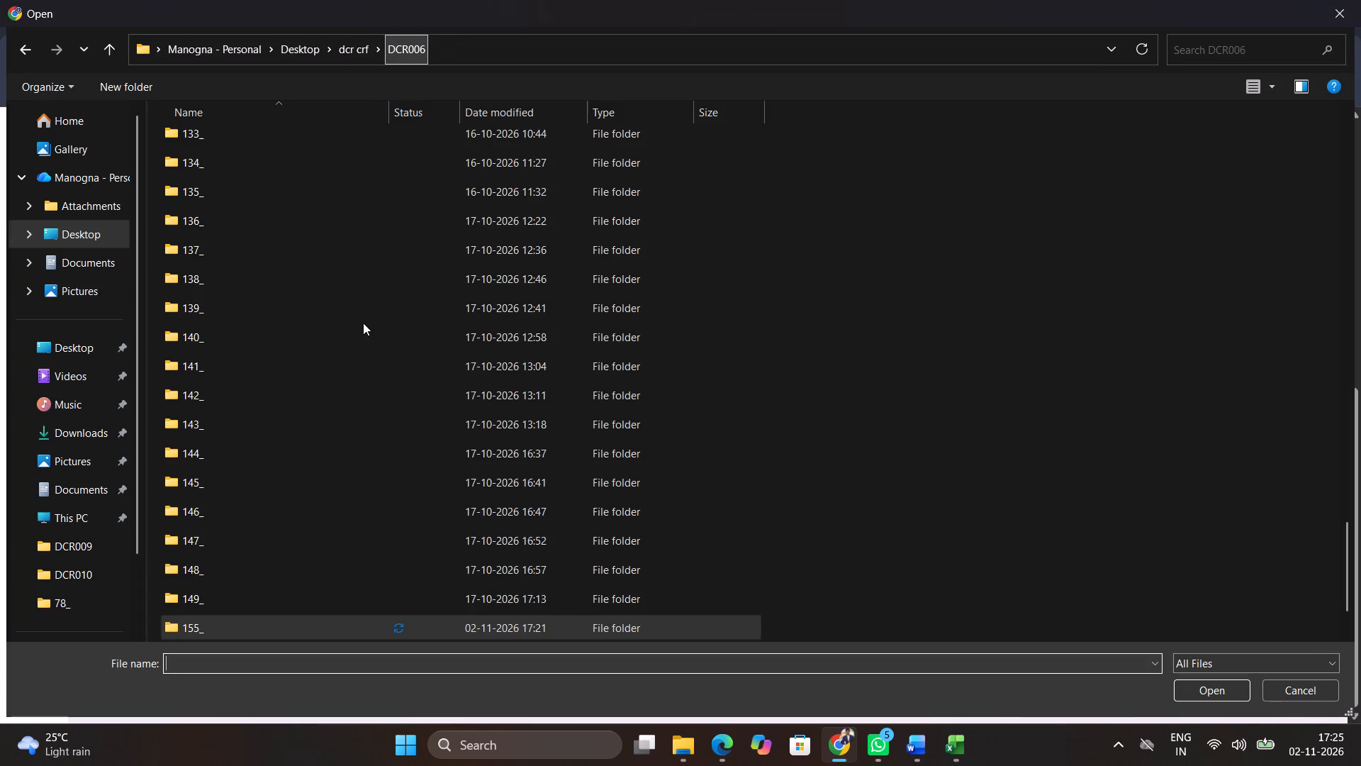
scroll(255, 443, "down", 5)
left_click(264, 567)
left_click(264, 567)
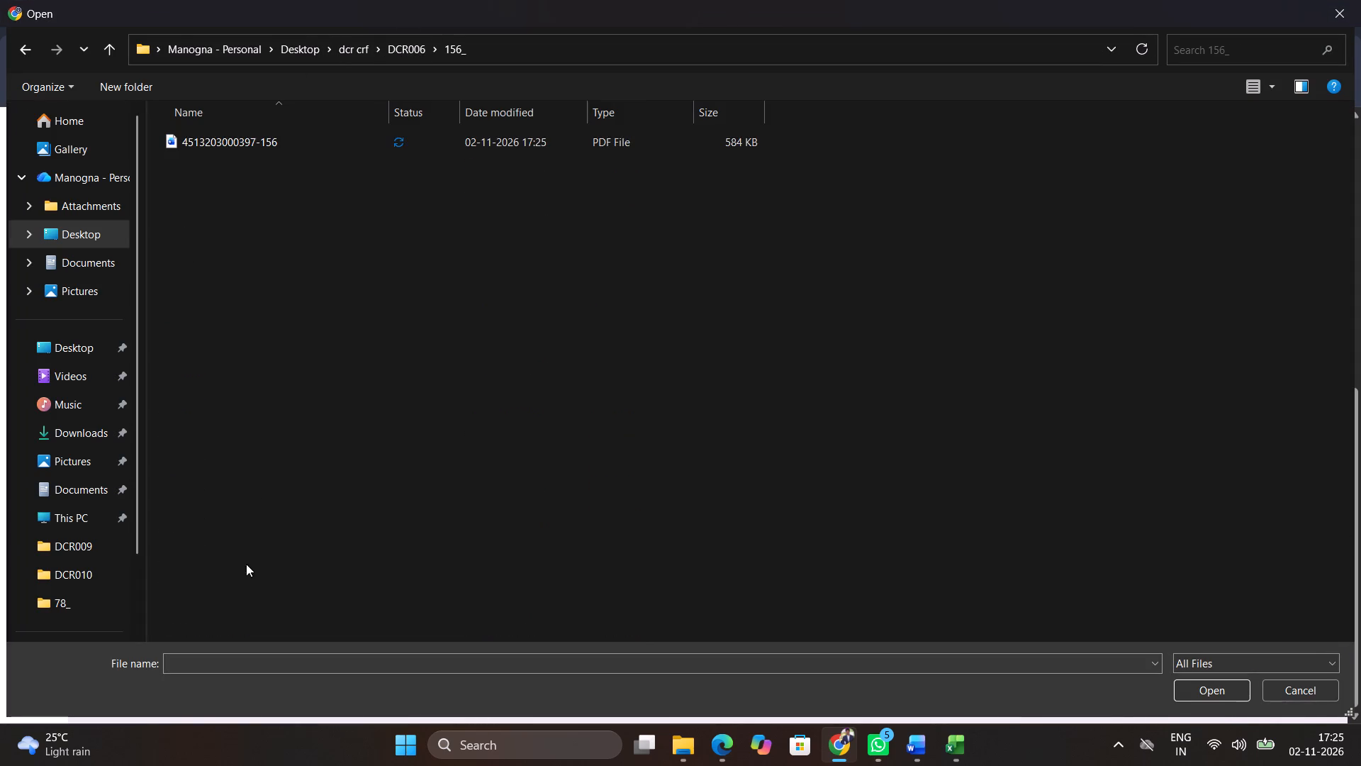
double_click(259, 143)
left_click(468, 526)
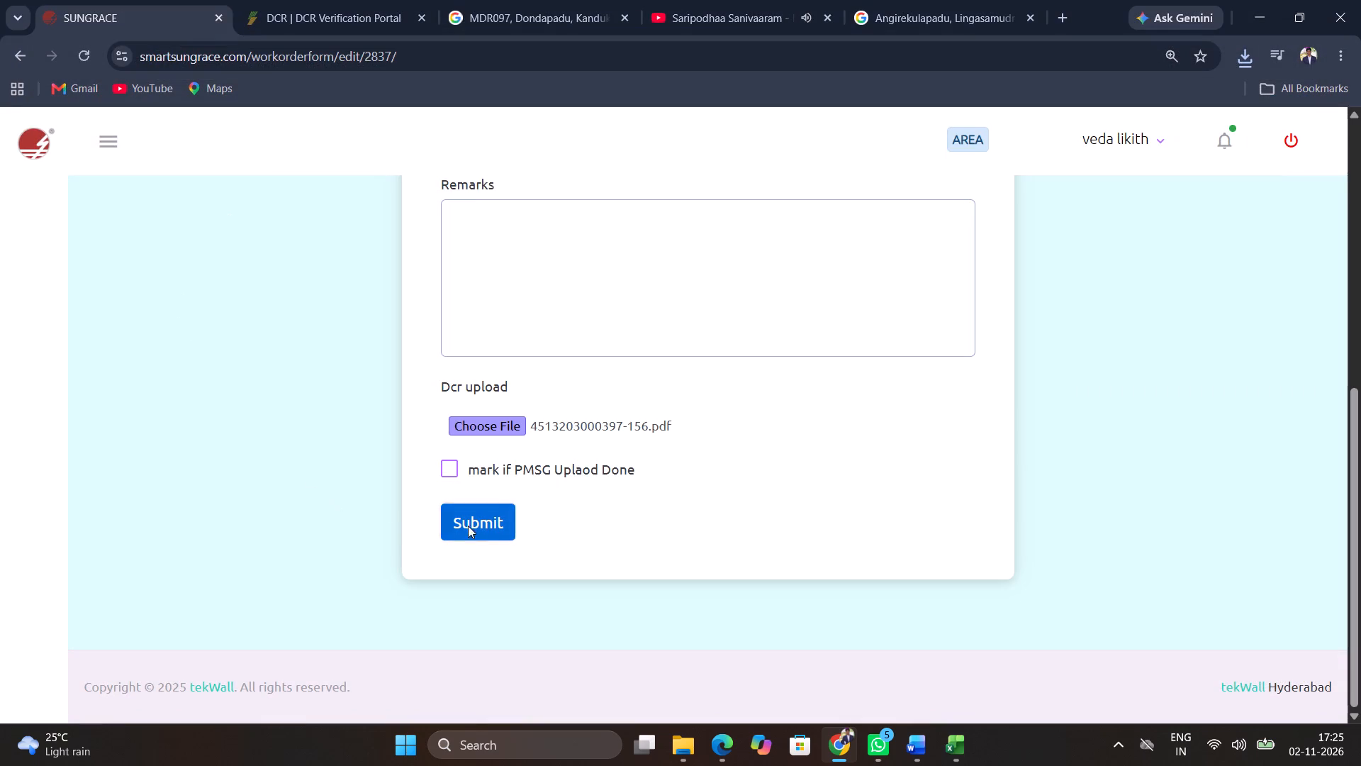
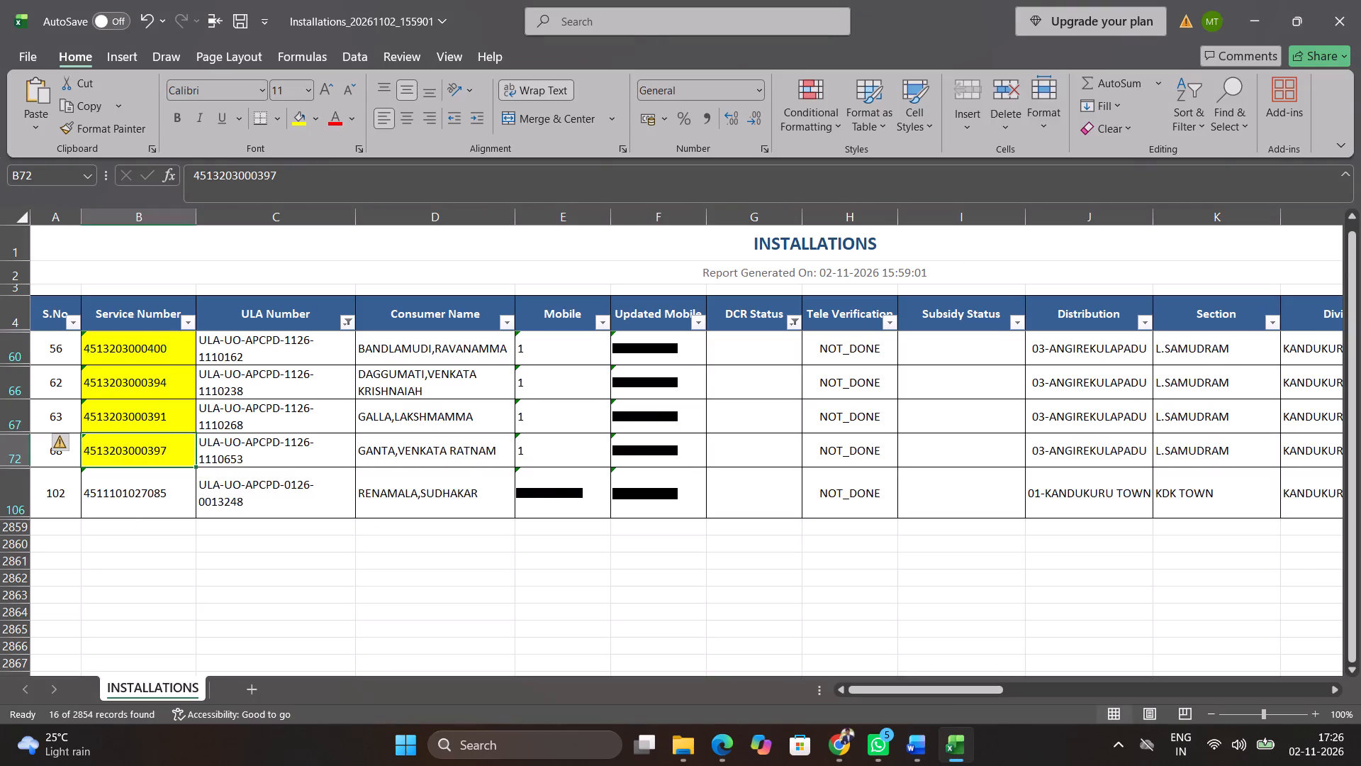
Copy the next consumer's service number from row 106 of the Excel installations sheet and look up that work order in SUNGRACE.
key("Down")
key("ctrl+c")
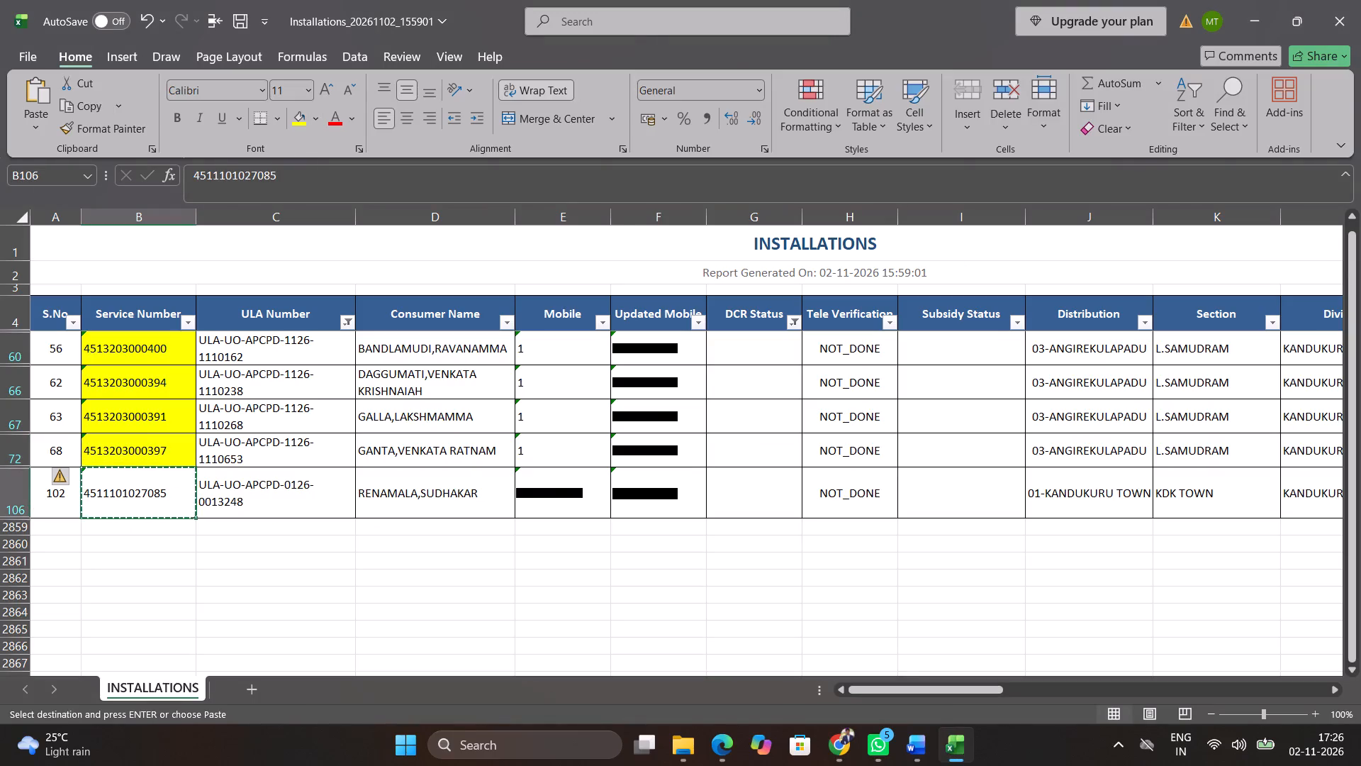
left_click(838, 696)
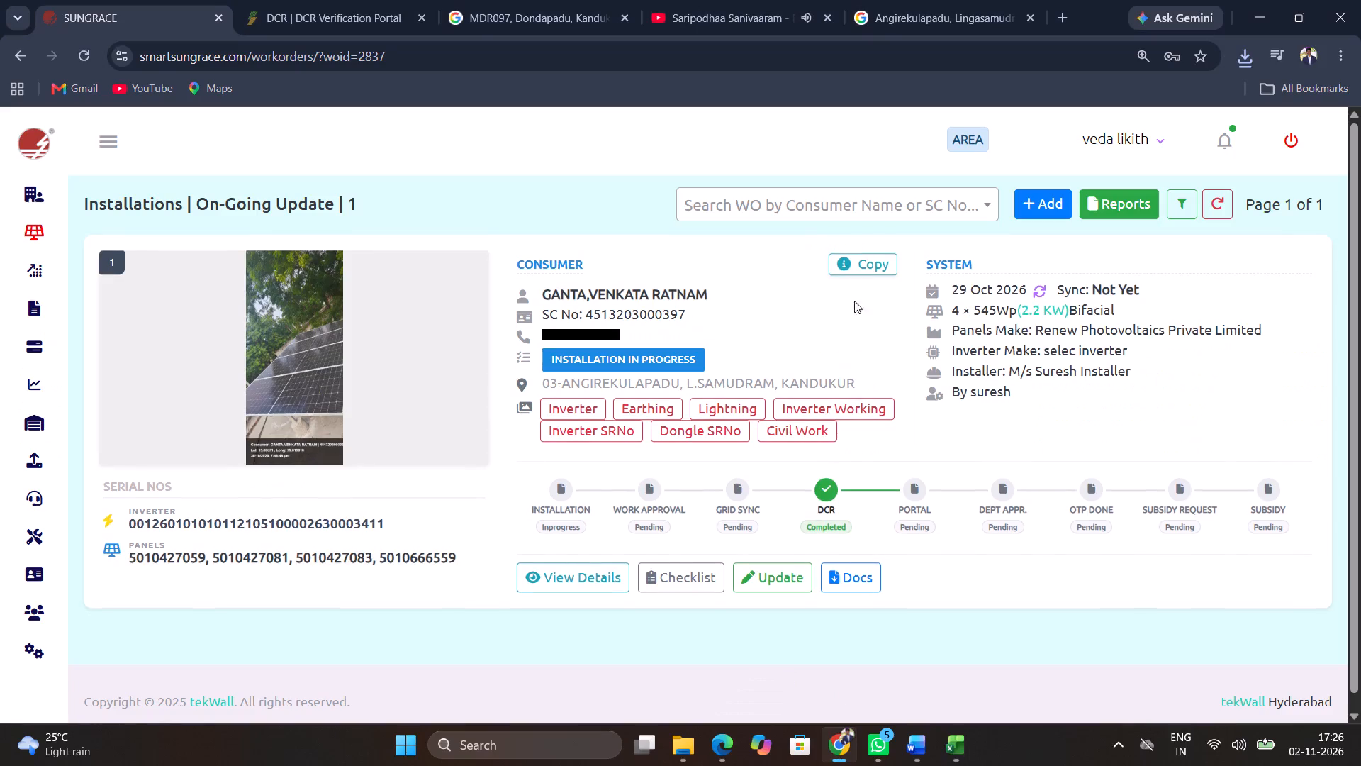
left_click(853, 210)
key("ctrl+v")
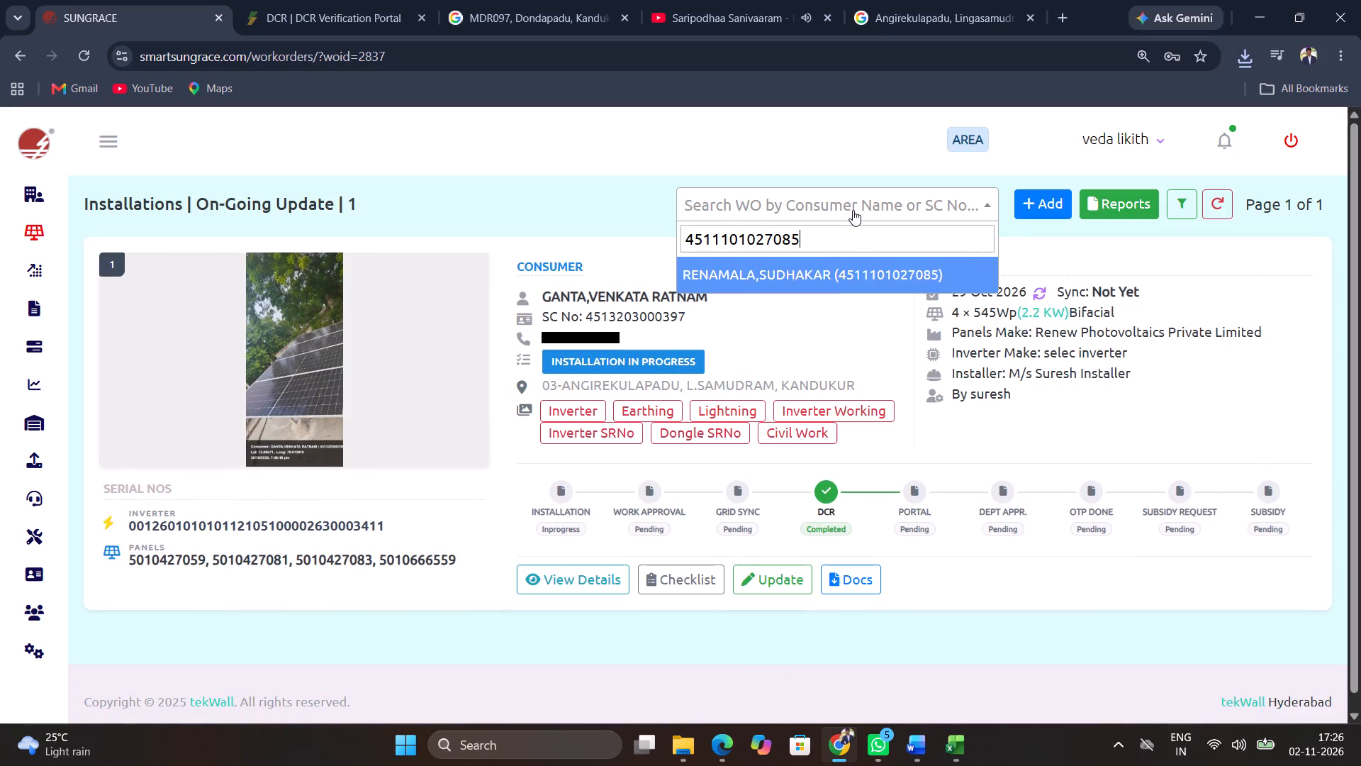
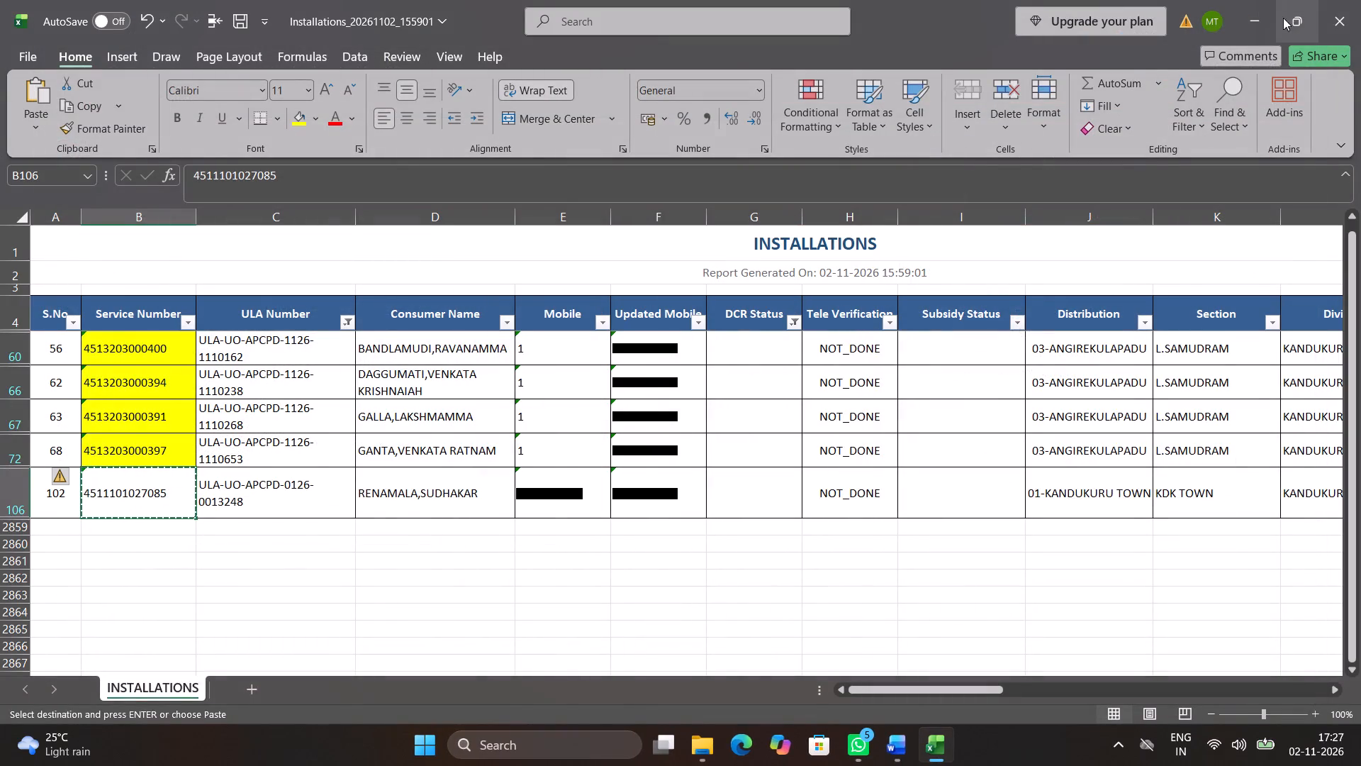
Minimise the Excel installations workbook to get back to the windows behind it.
double_click(1260, 22)
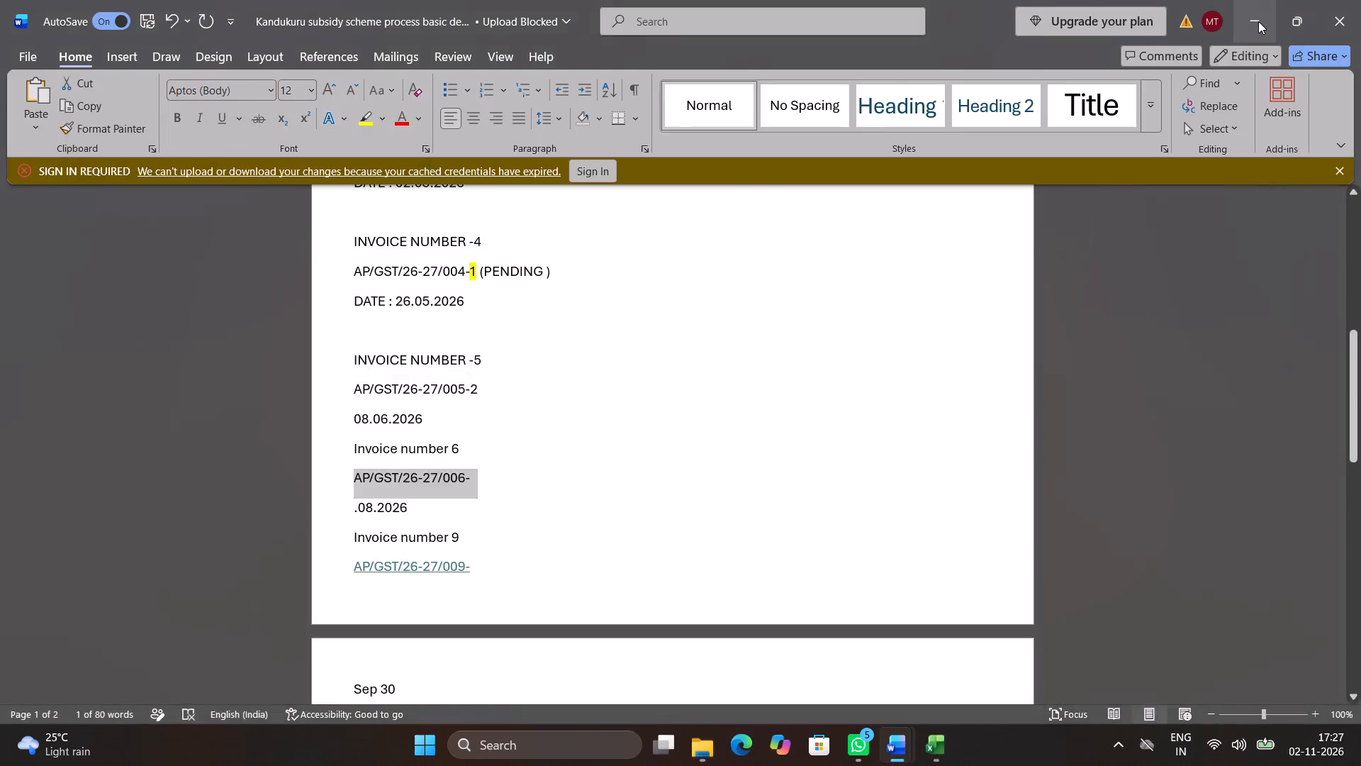
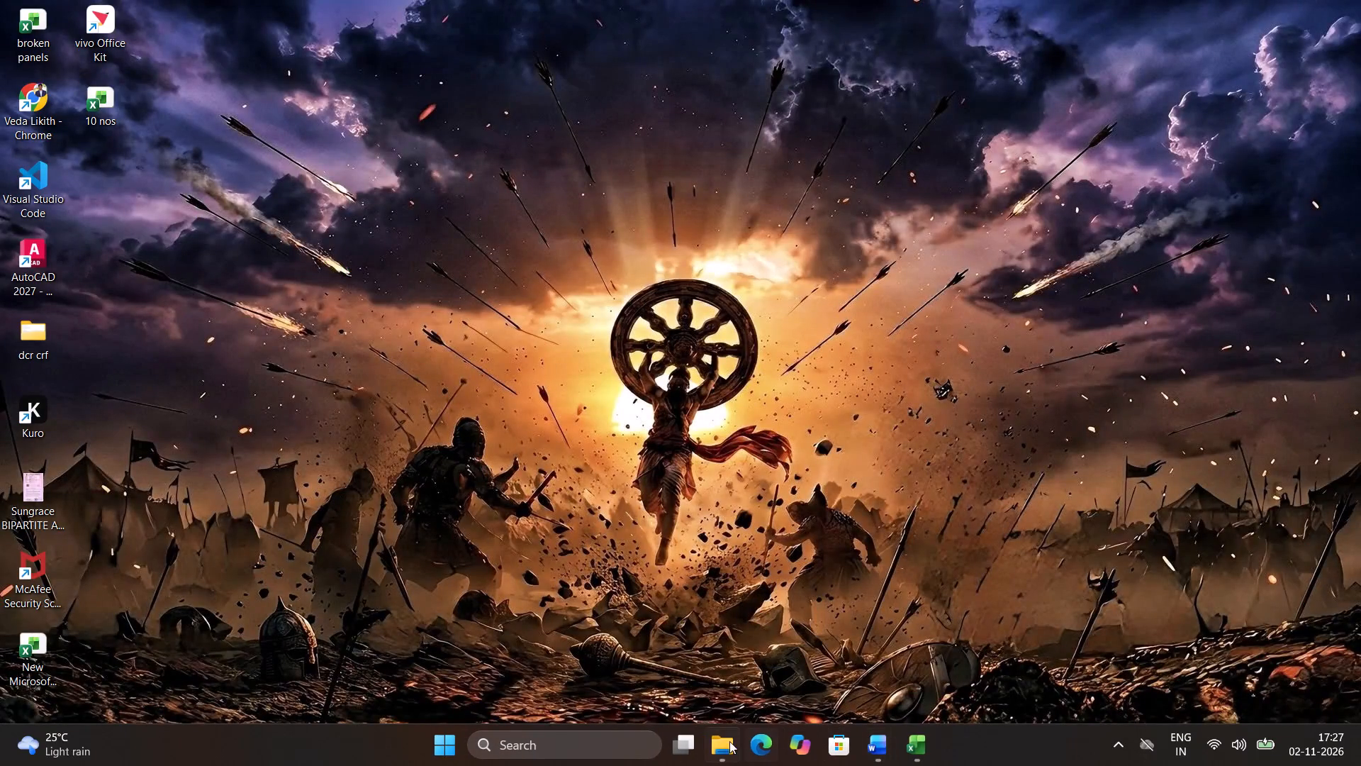
Close the File Explorer window and the open Word documents, including the Kandukuru subsidy document.
left_click(795, 593)
left_click(860, 592)
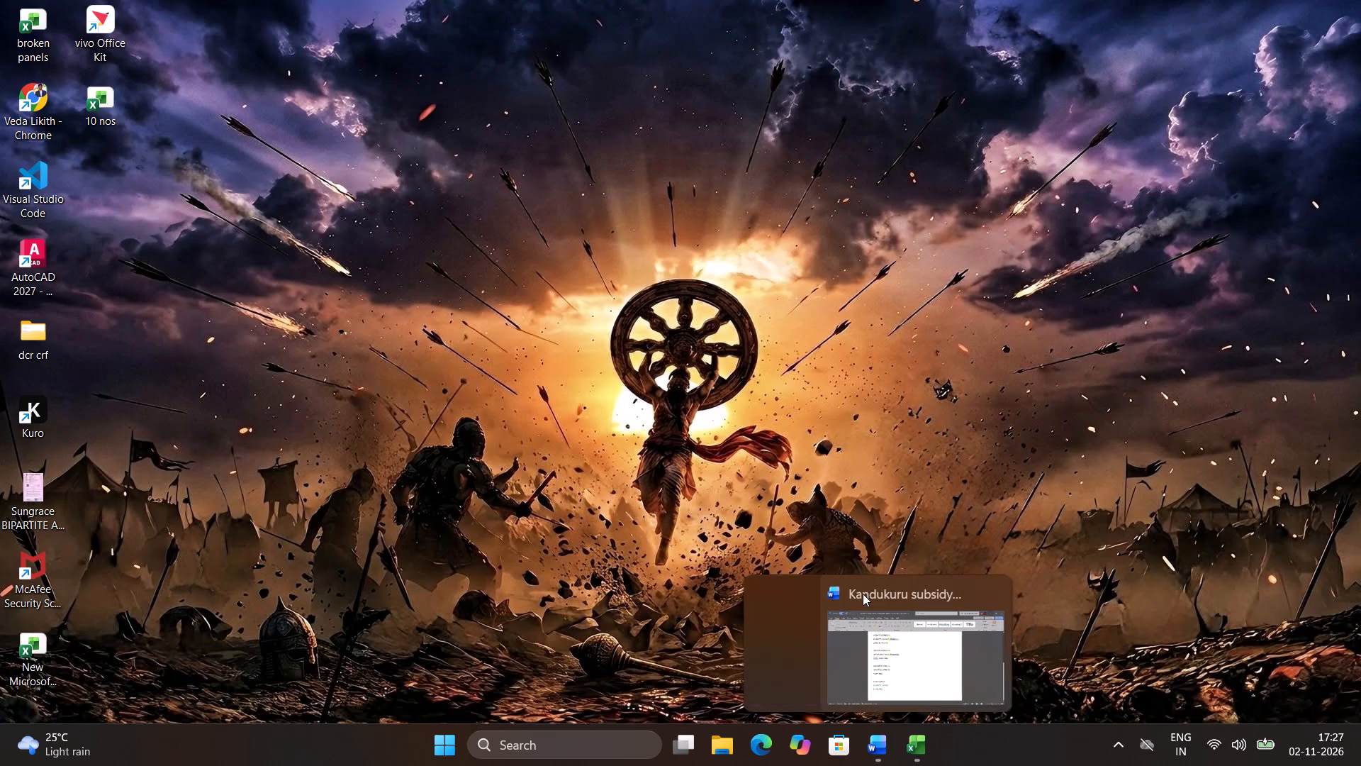
left_click(966, 589)
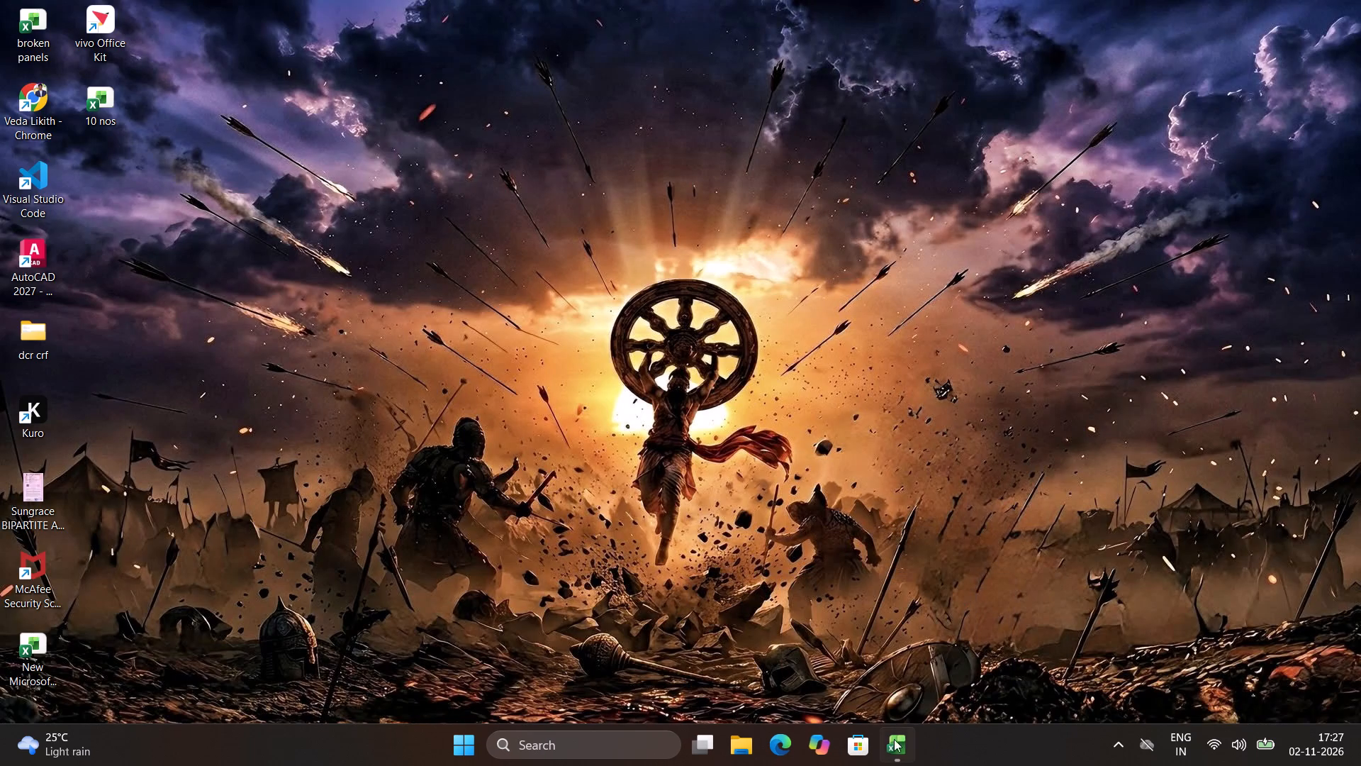
Close the Installations_20261102_155901 workbook in Excel without saving its changes.
left_click(975, 592)
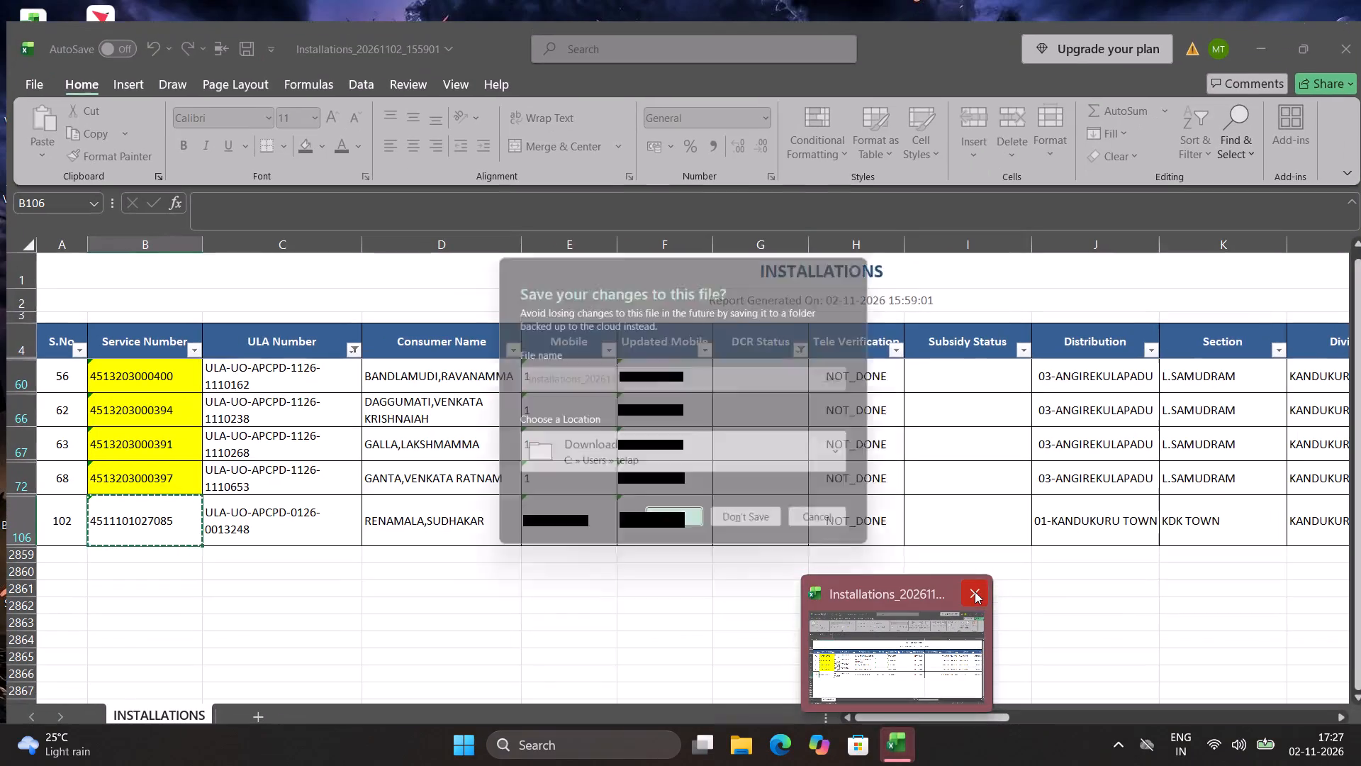
left_click(728, 528)
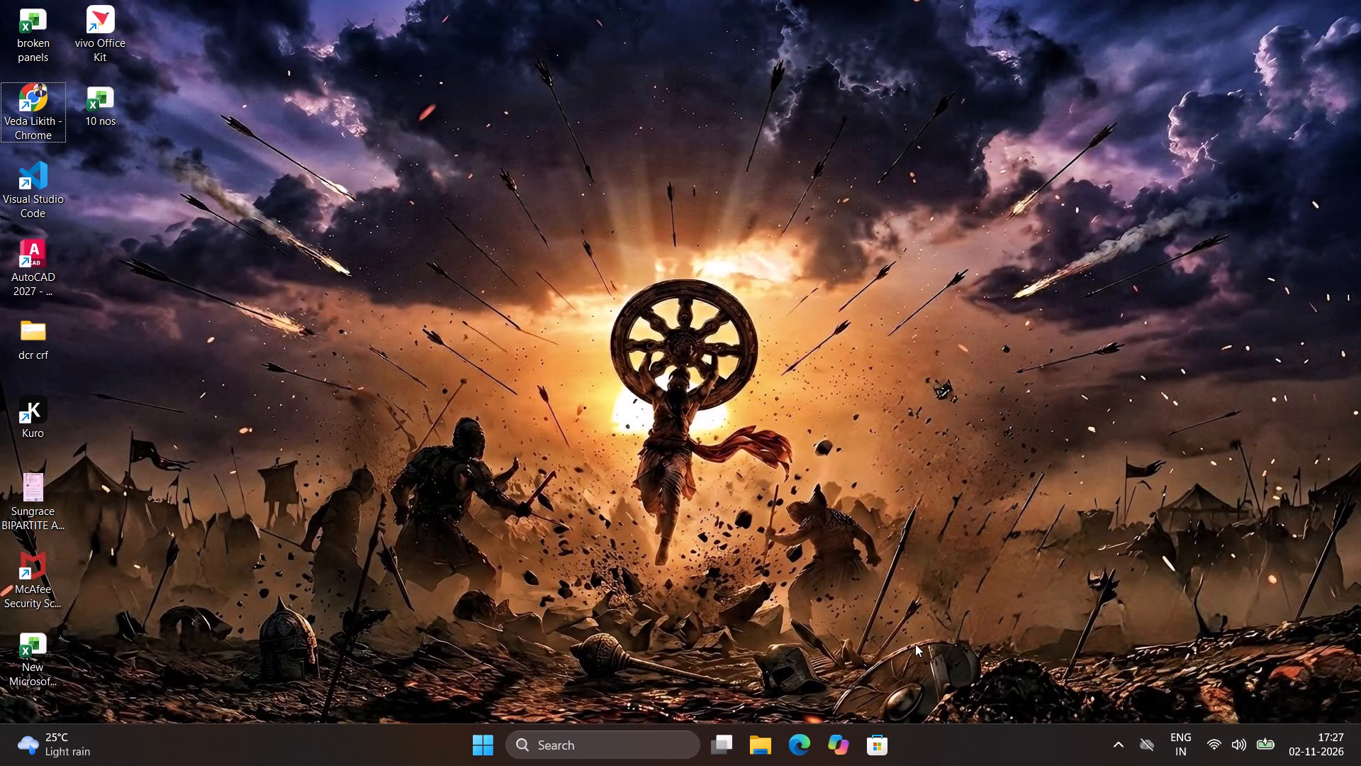